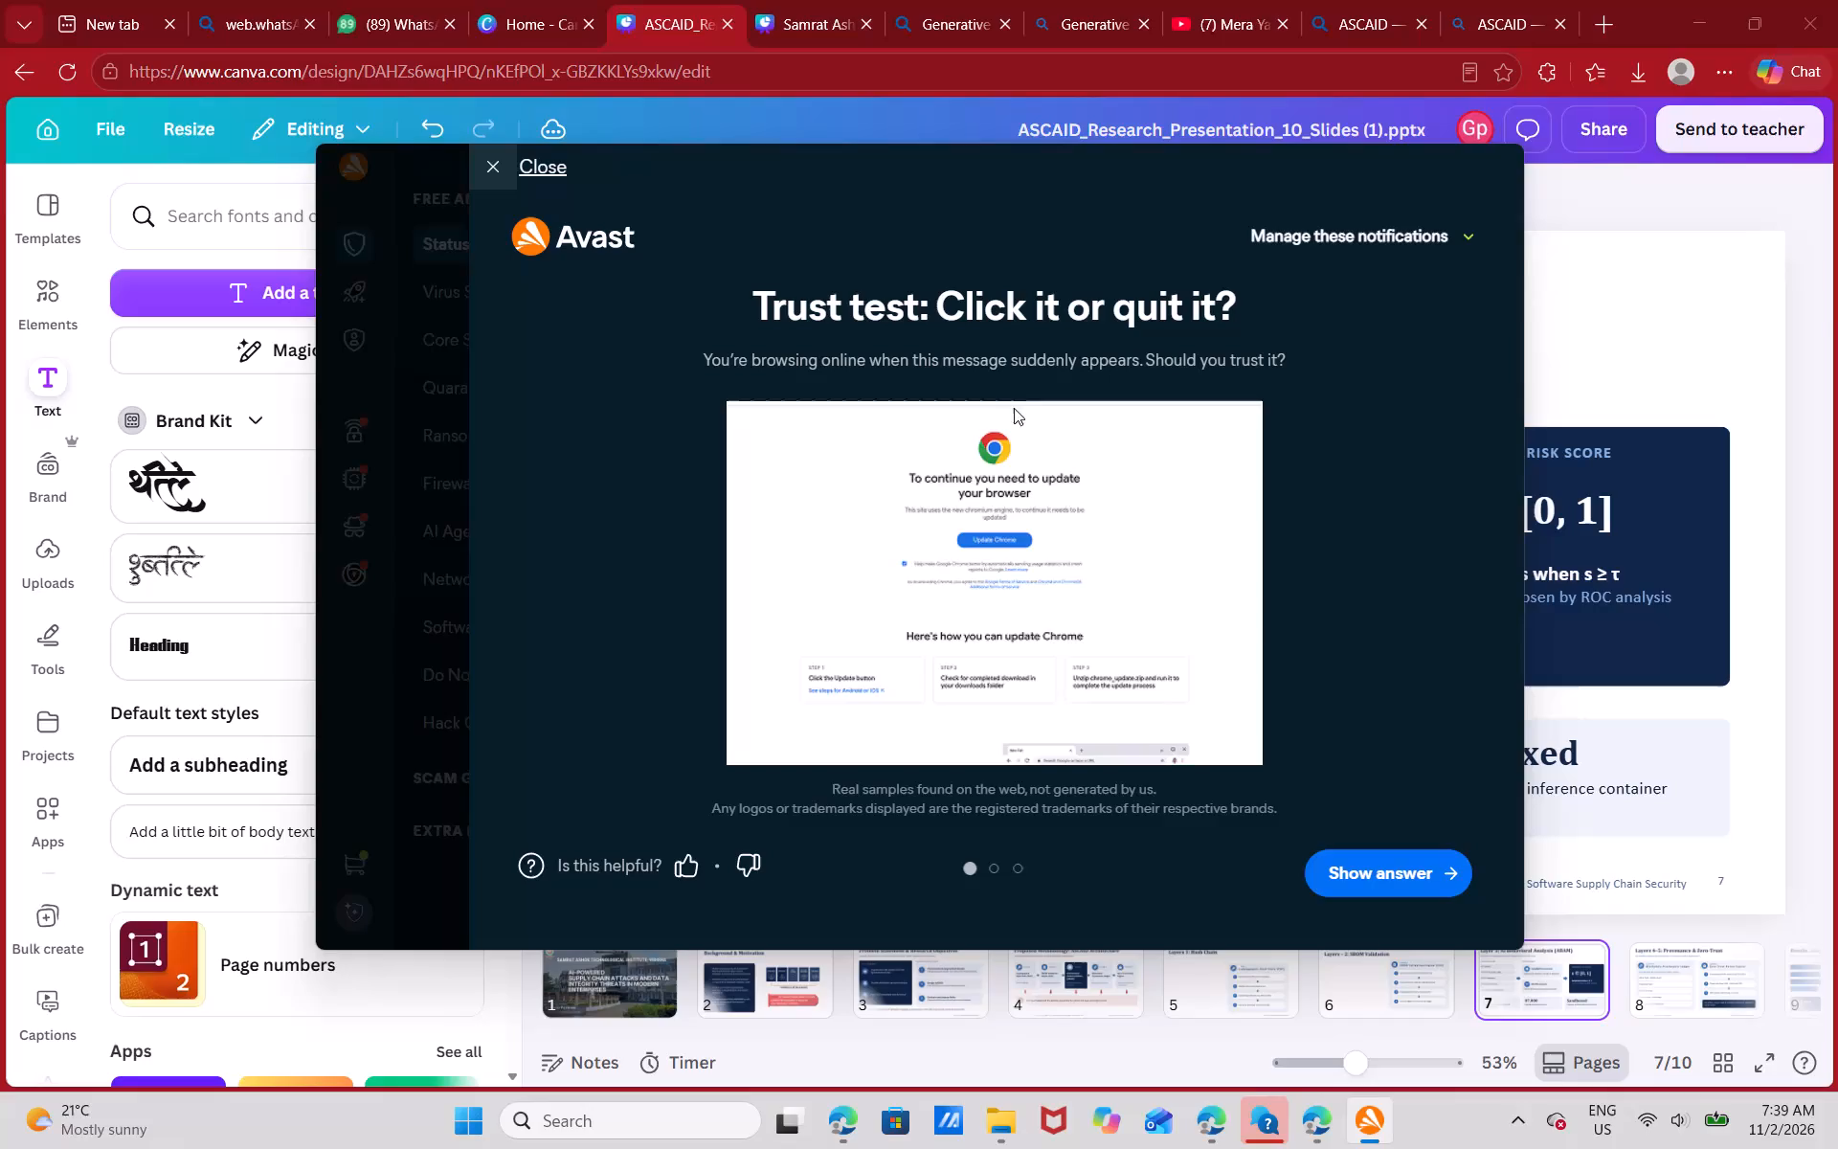
Dismiss the Avast trust-test notification and close the antivirus window.
{"action": "left_click", "coordinate": [506, 161]}
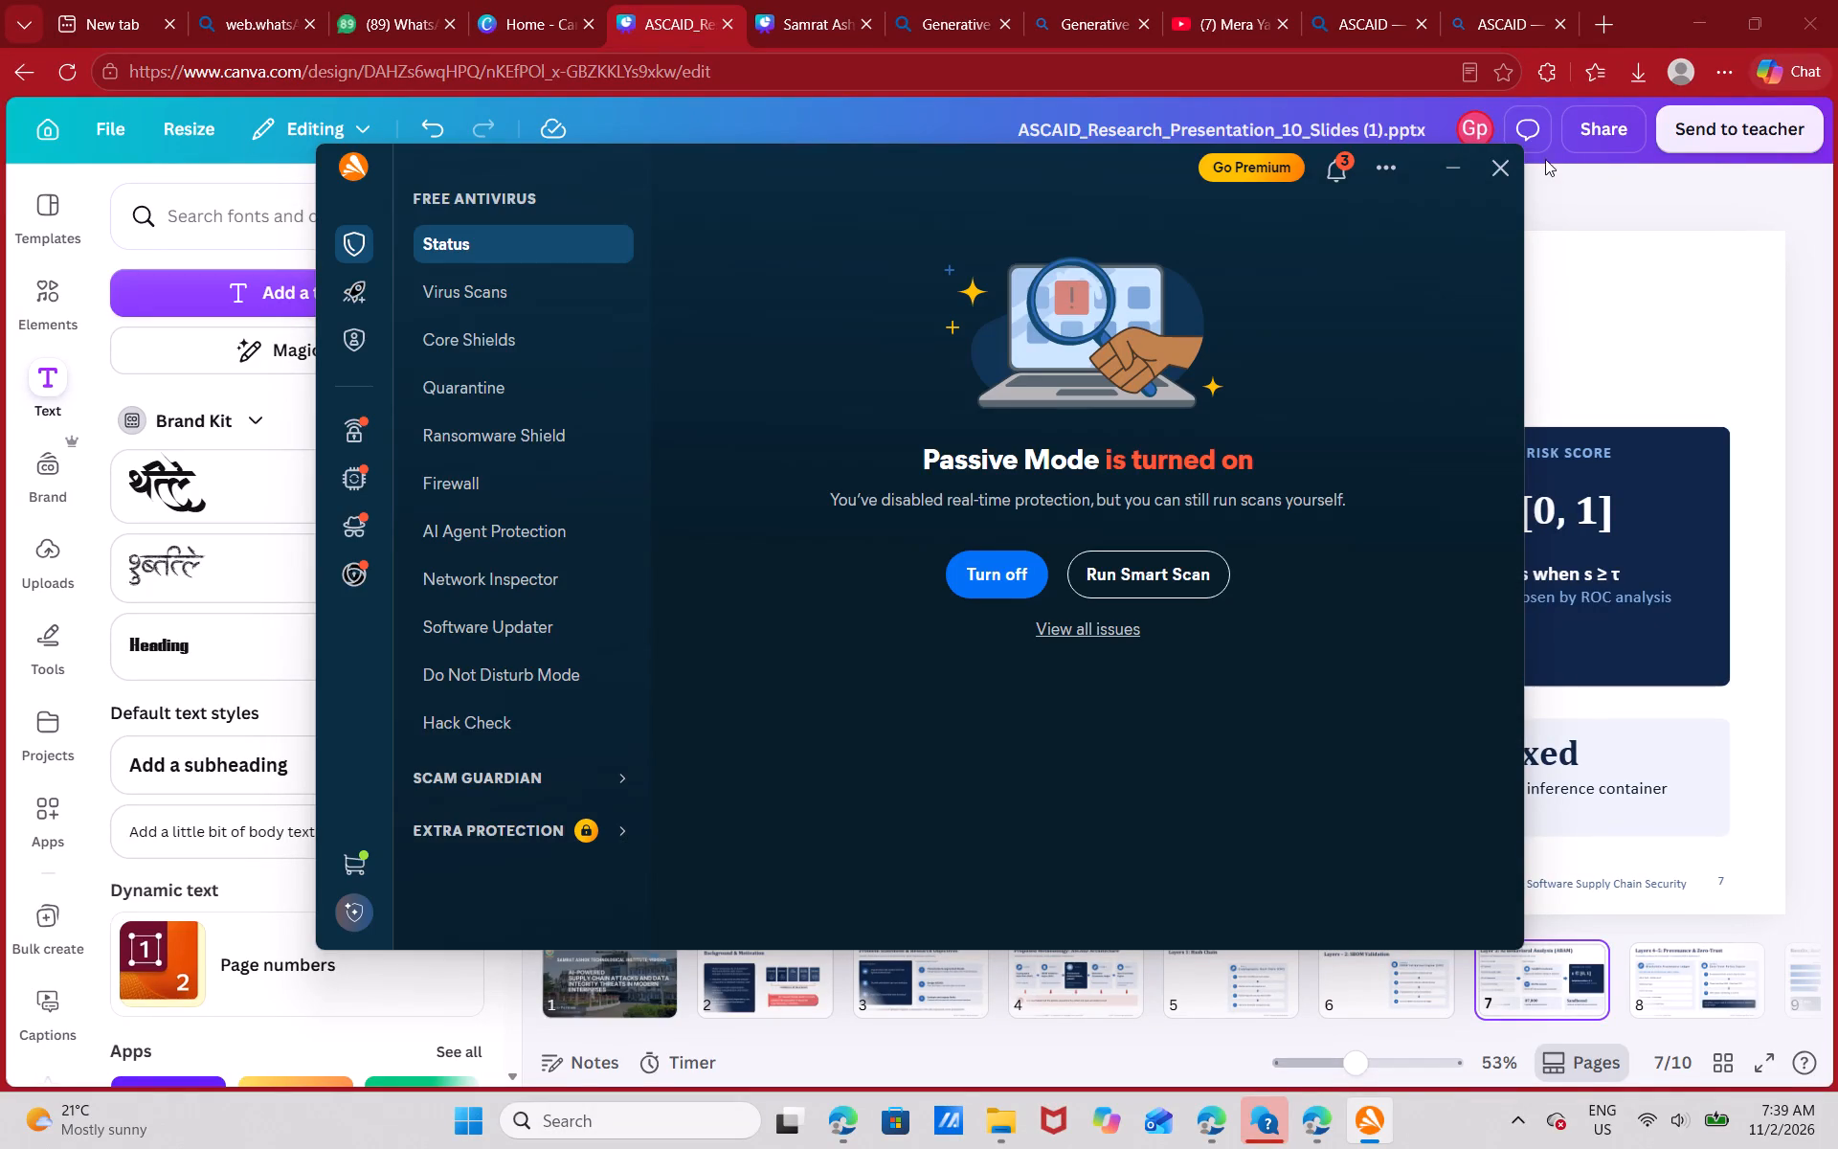
{"action": "left_click", "coordinate": [1491, 167]}
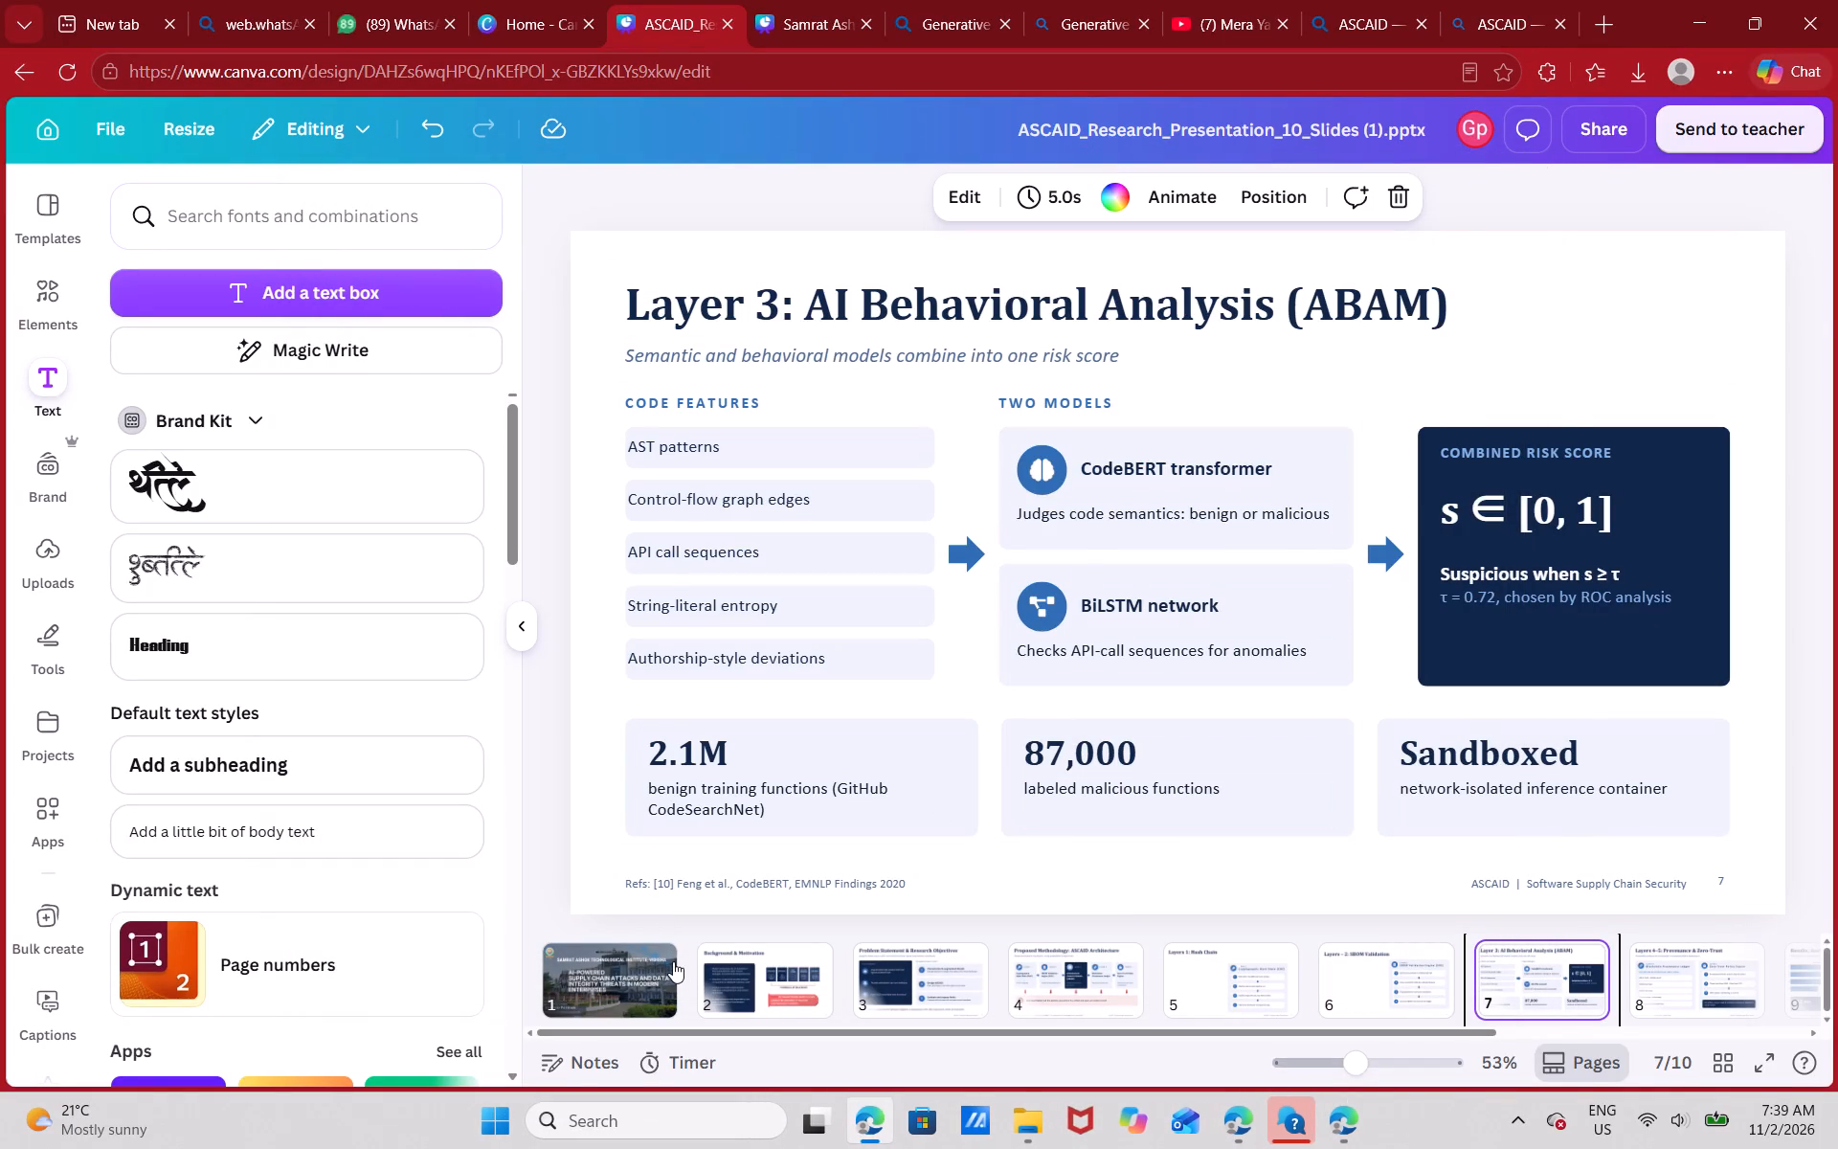
Review slides 1 to 8 of the ASCAID presentation, ending on the "Layers 1: Hash Chain" slide.
{"action": "left_click", "coordinate": [673, 961]}
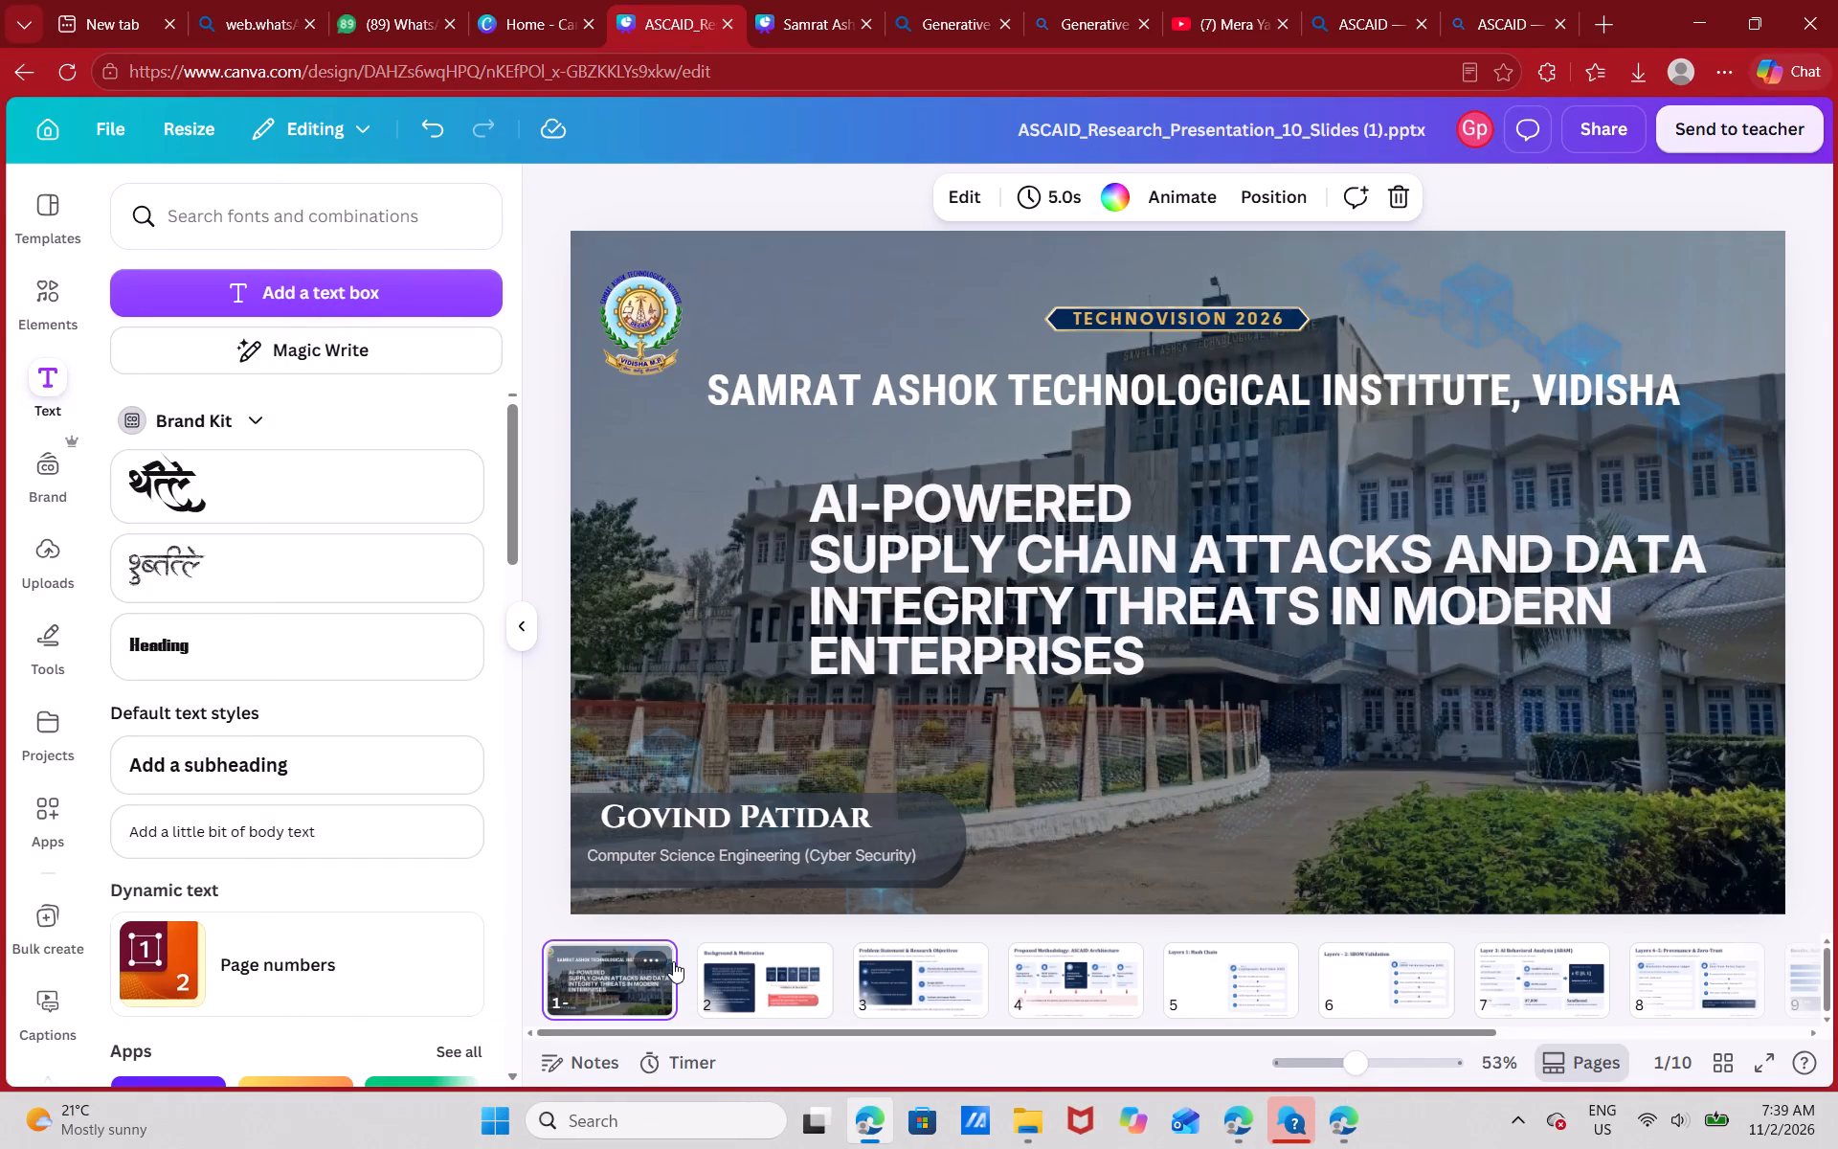
{"action": "left_click", "coordinate": [768, 995]}
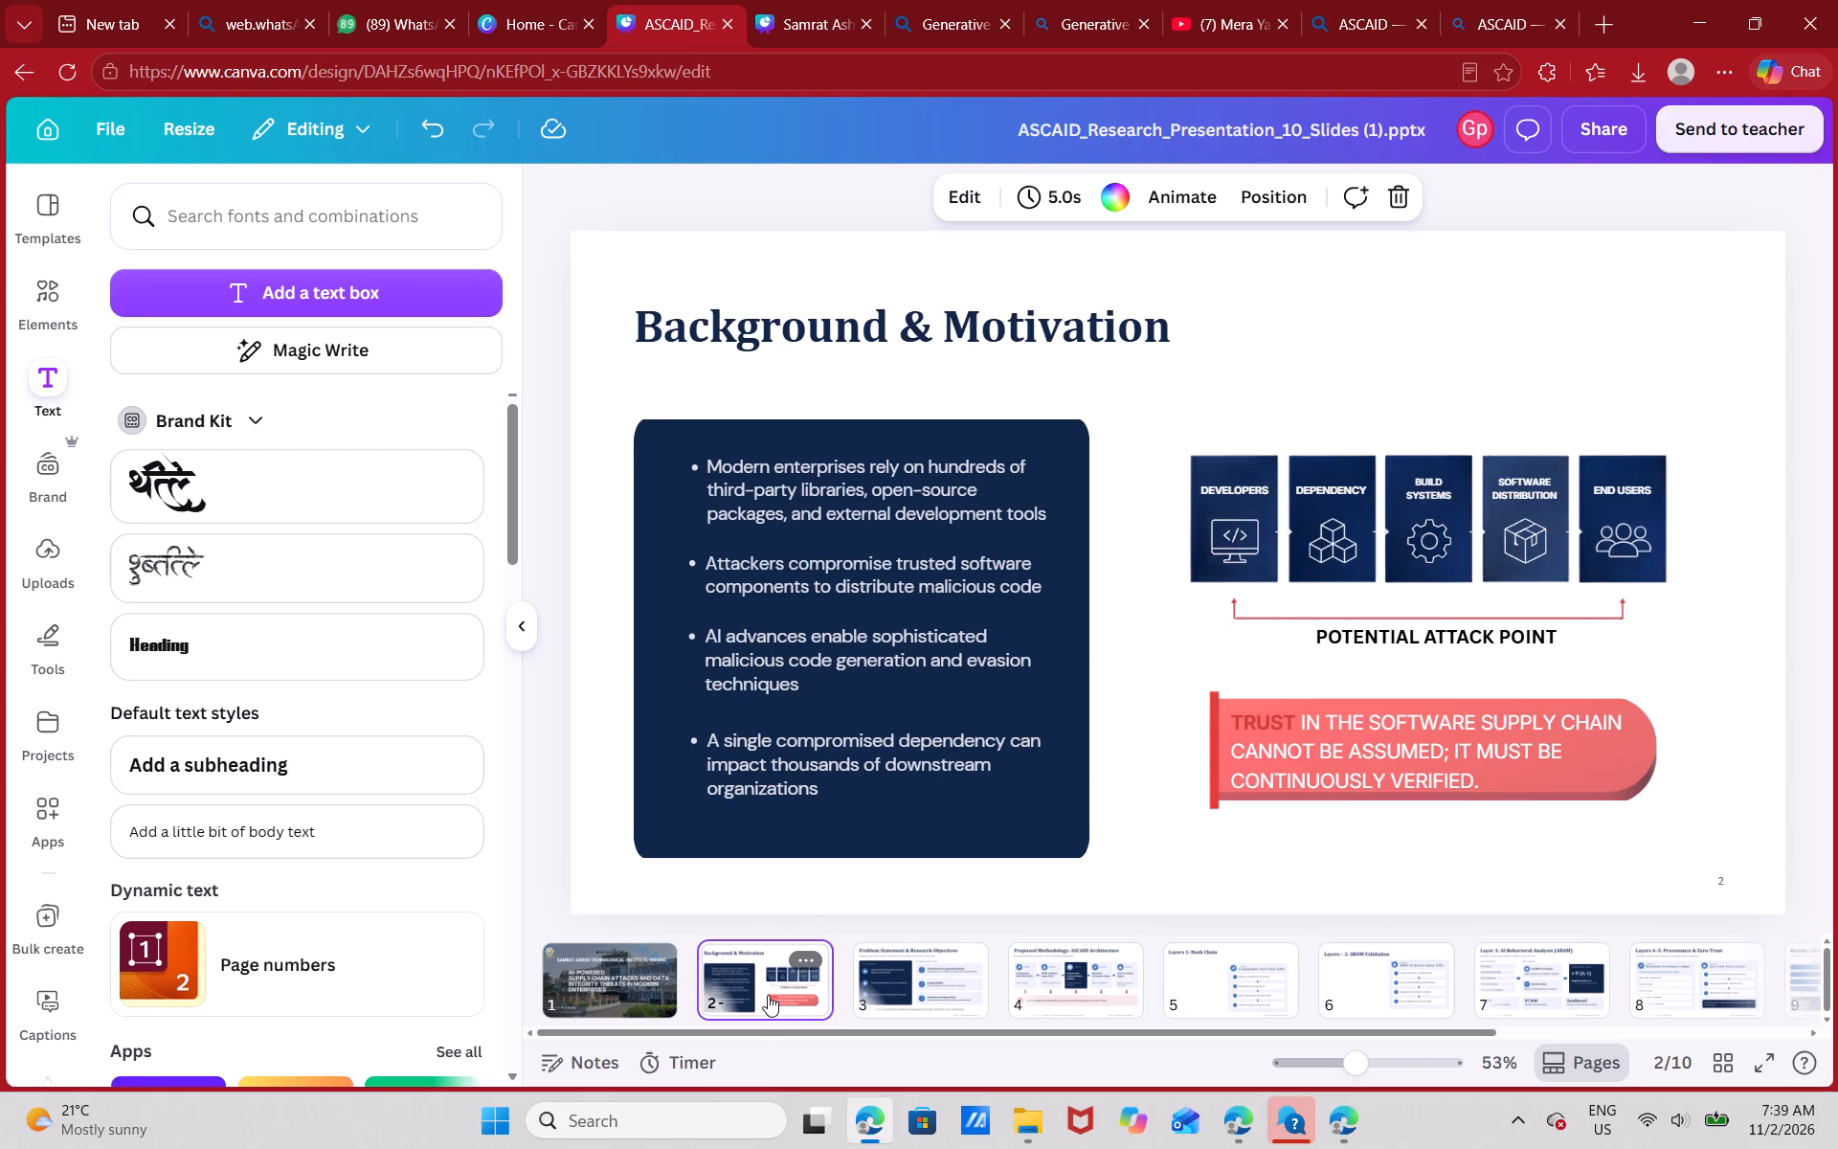
{"action": "left_click", "coordinate": [872, 1001]}
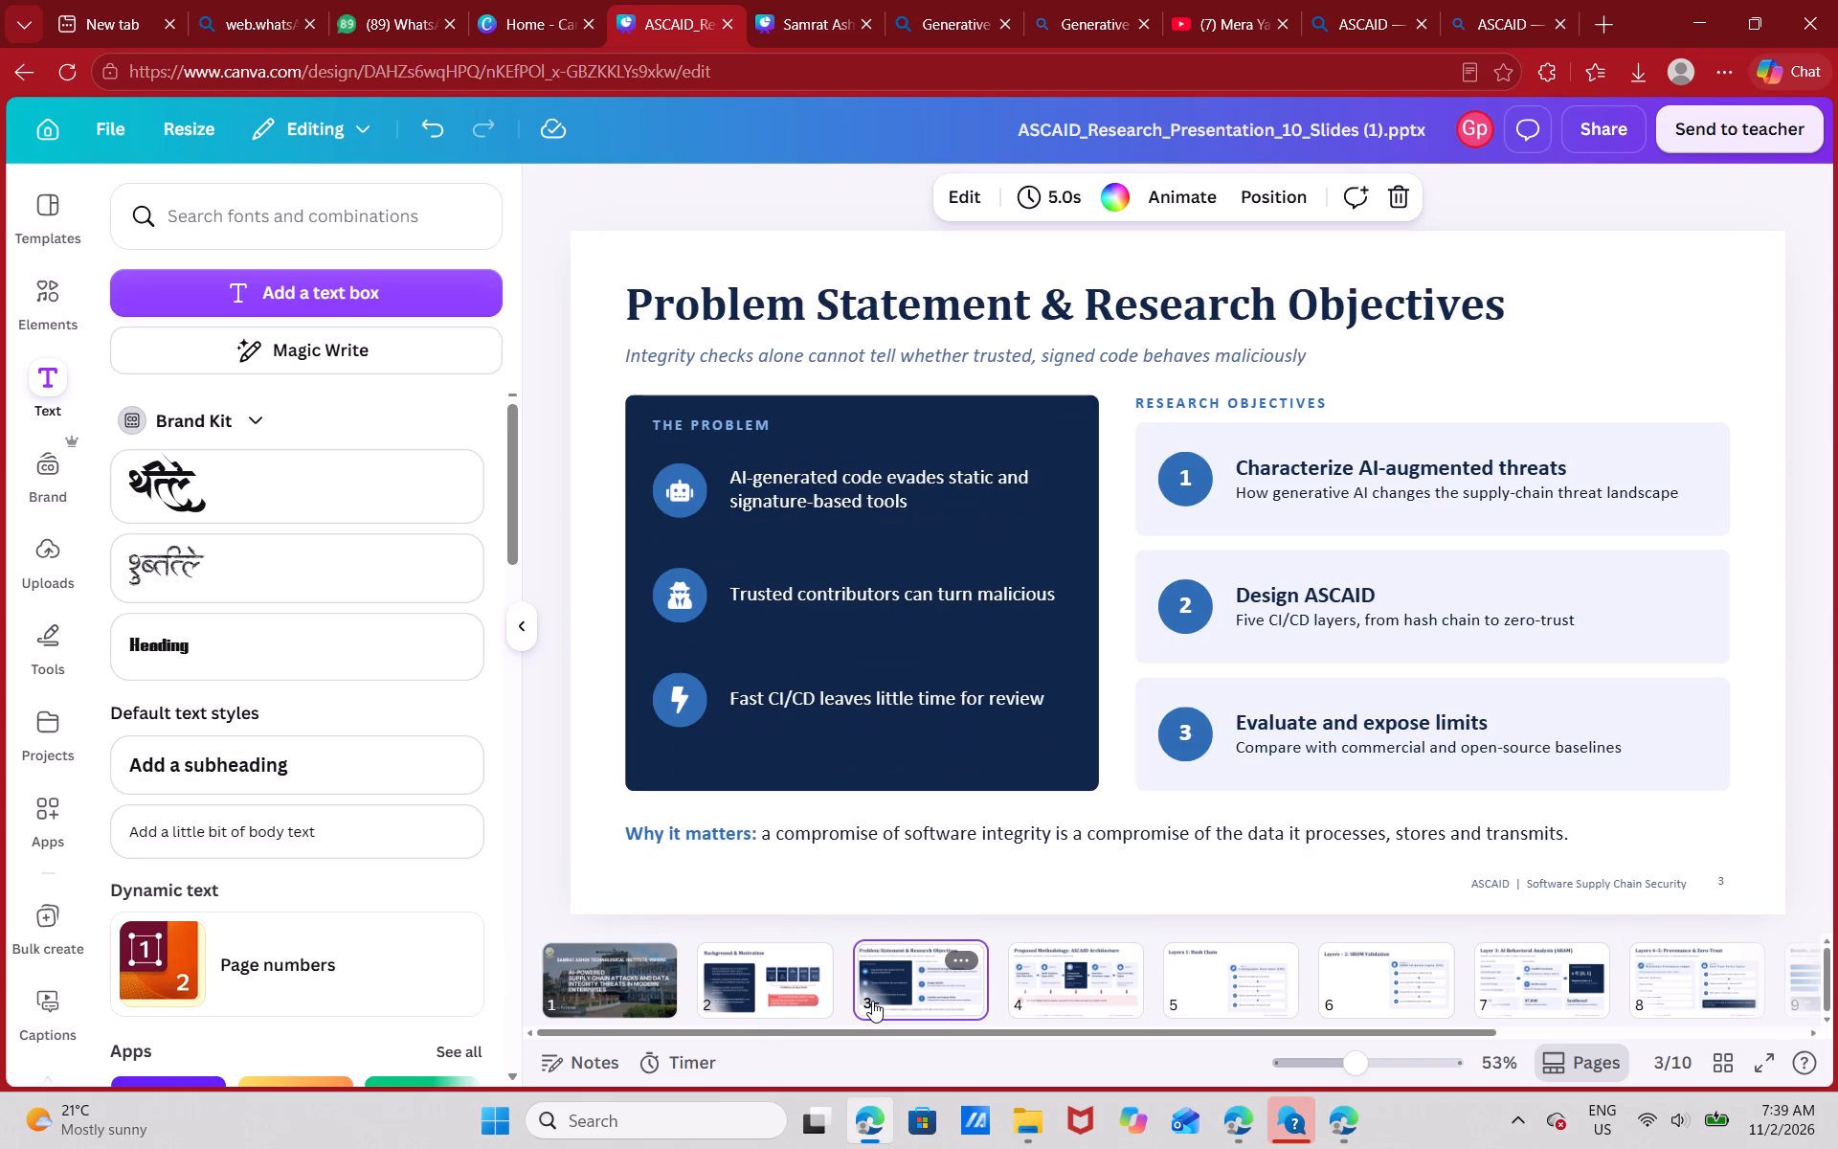
{"action": "left_click", "coordinate": [1085, 1005]}
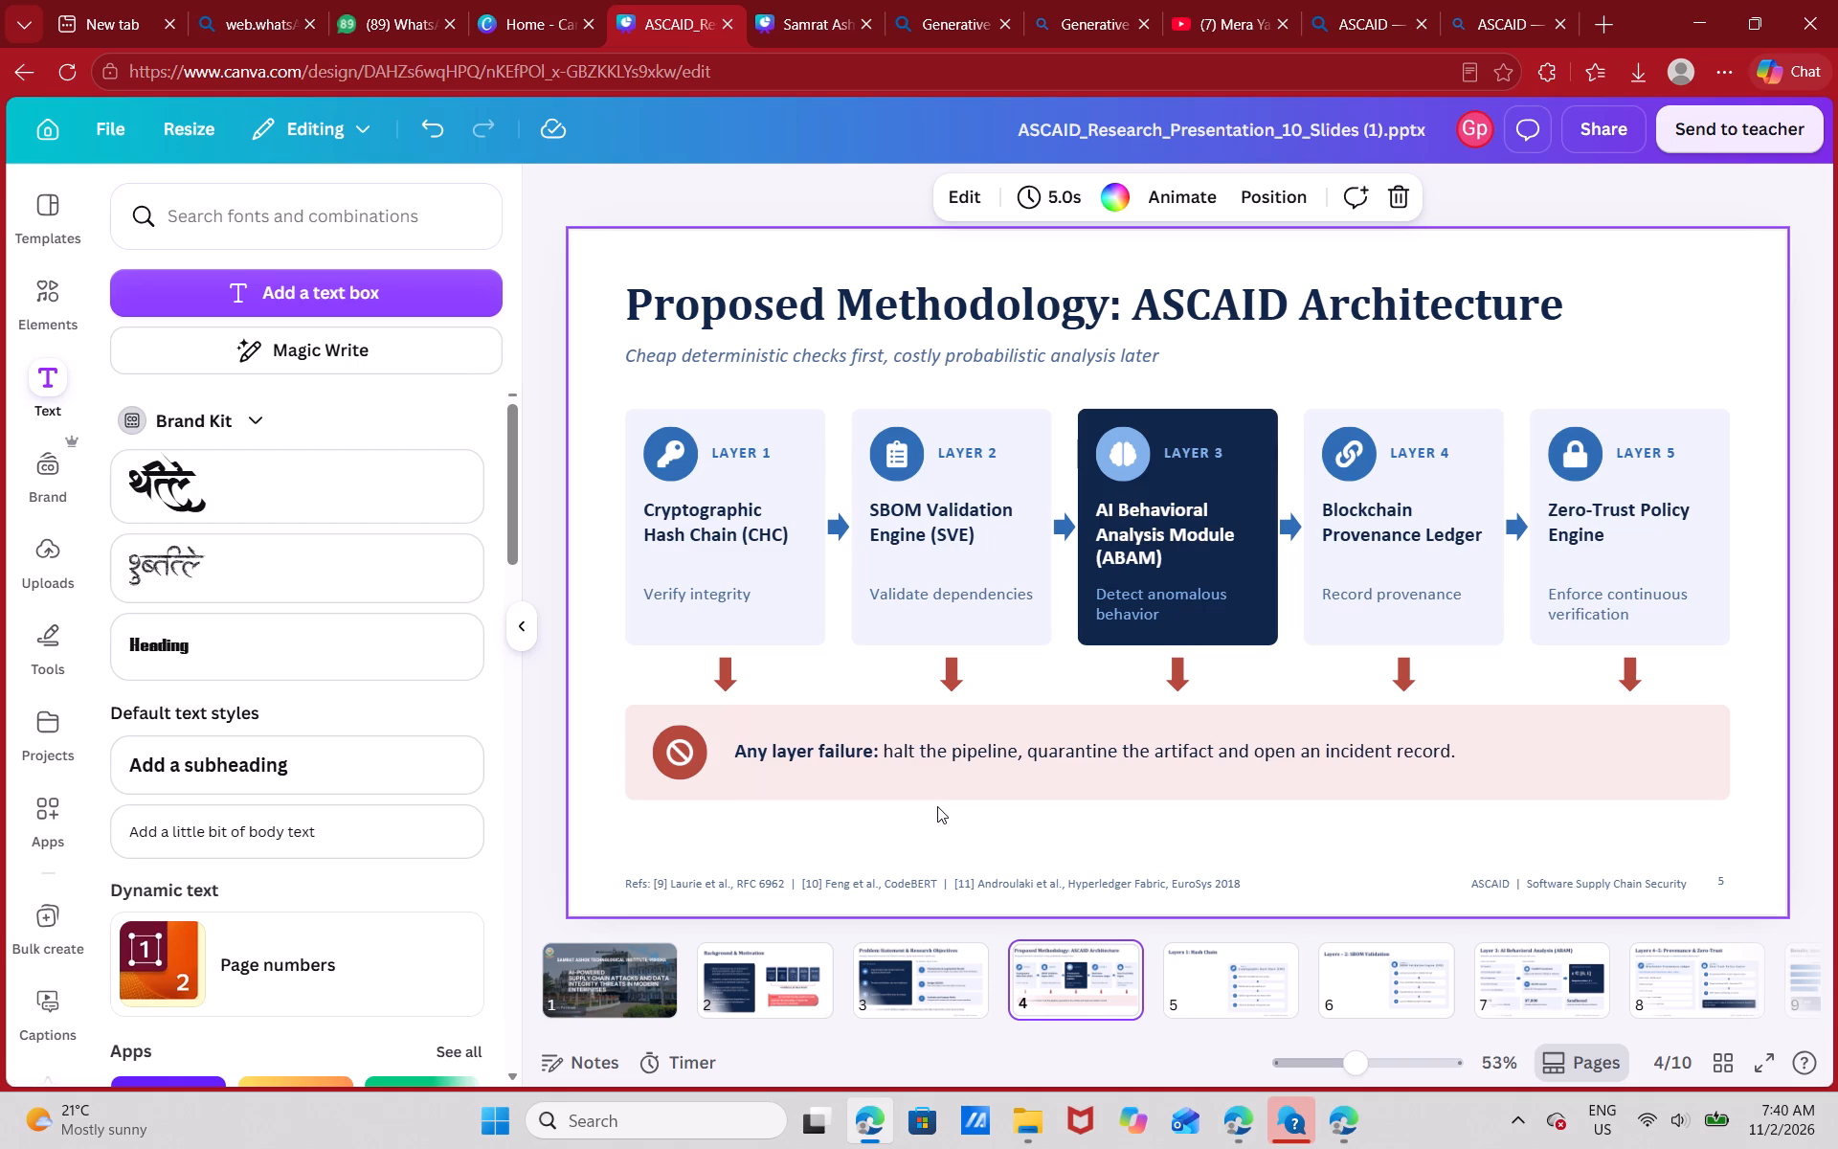
{"action": "left_click", "coordinate": [1261, 981]}
{"action": "left_click", "coordinate": [1347, 974]}
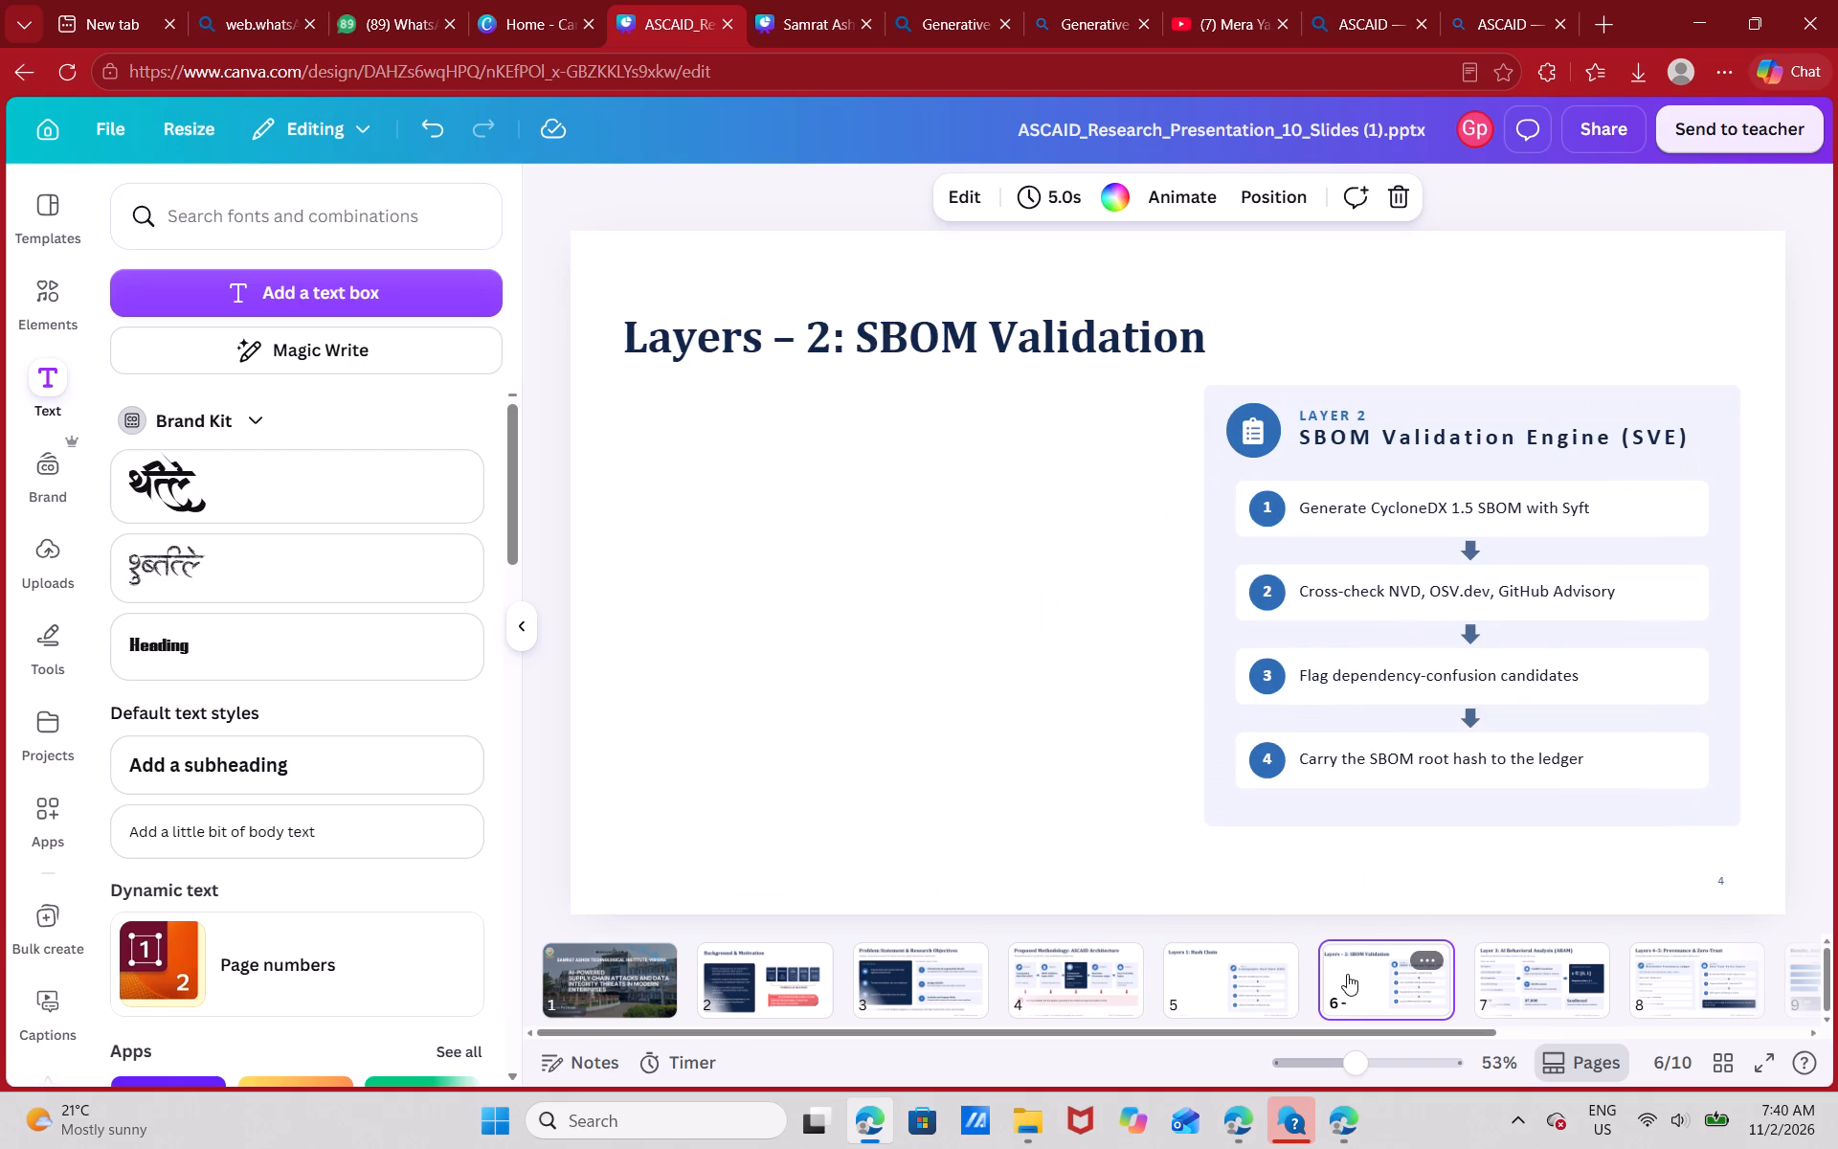
{"action": "left_click", "coordinate": [1524, 969]}
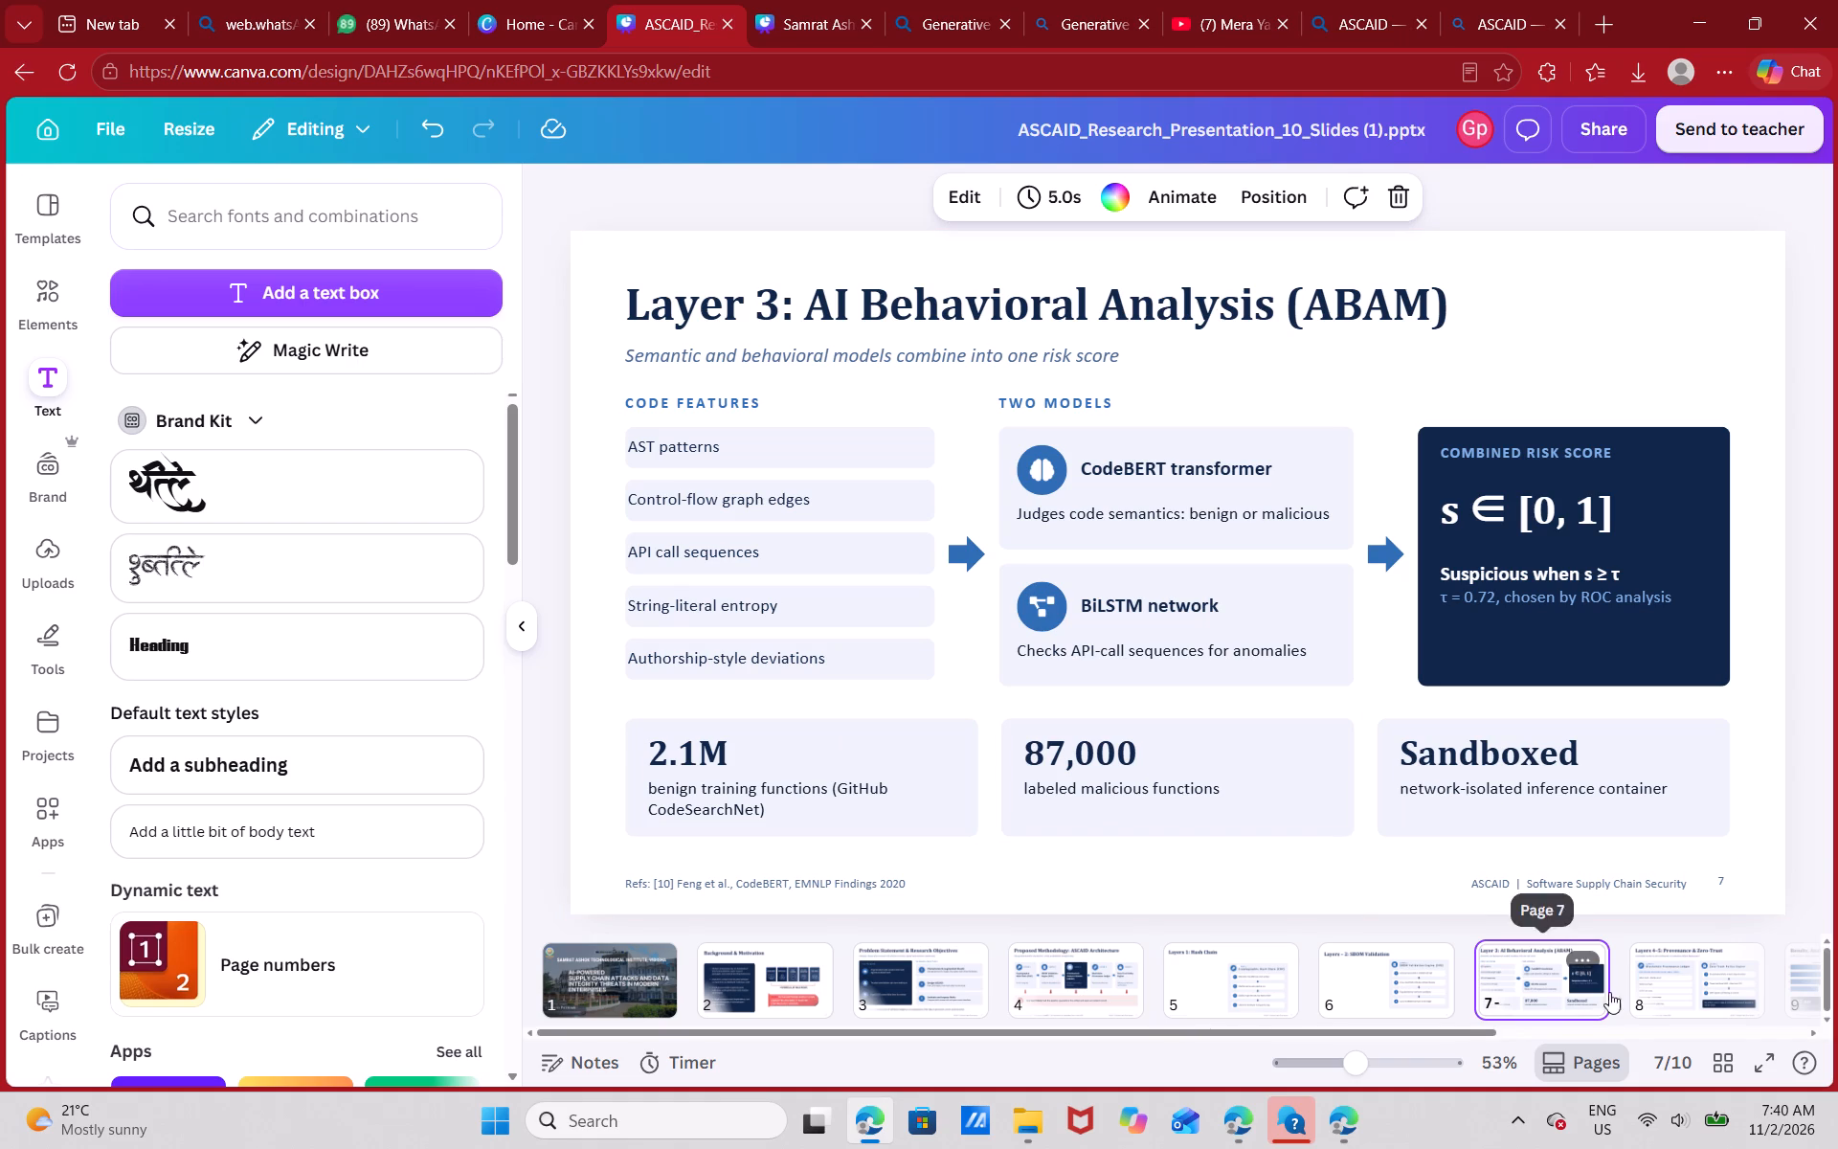
{"action": "left_click", "coordinate": [1700, 999]}
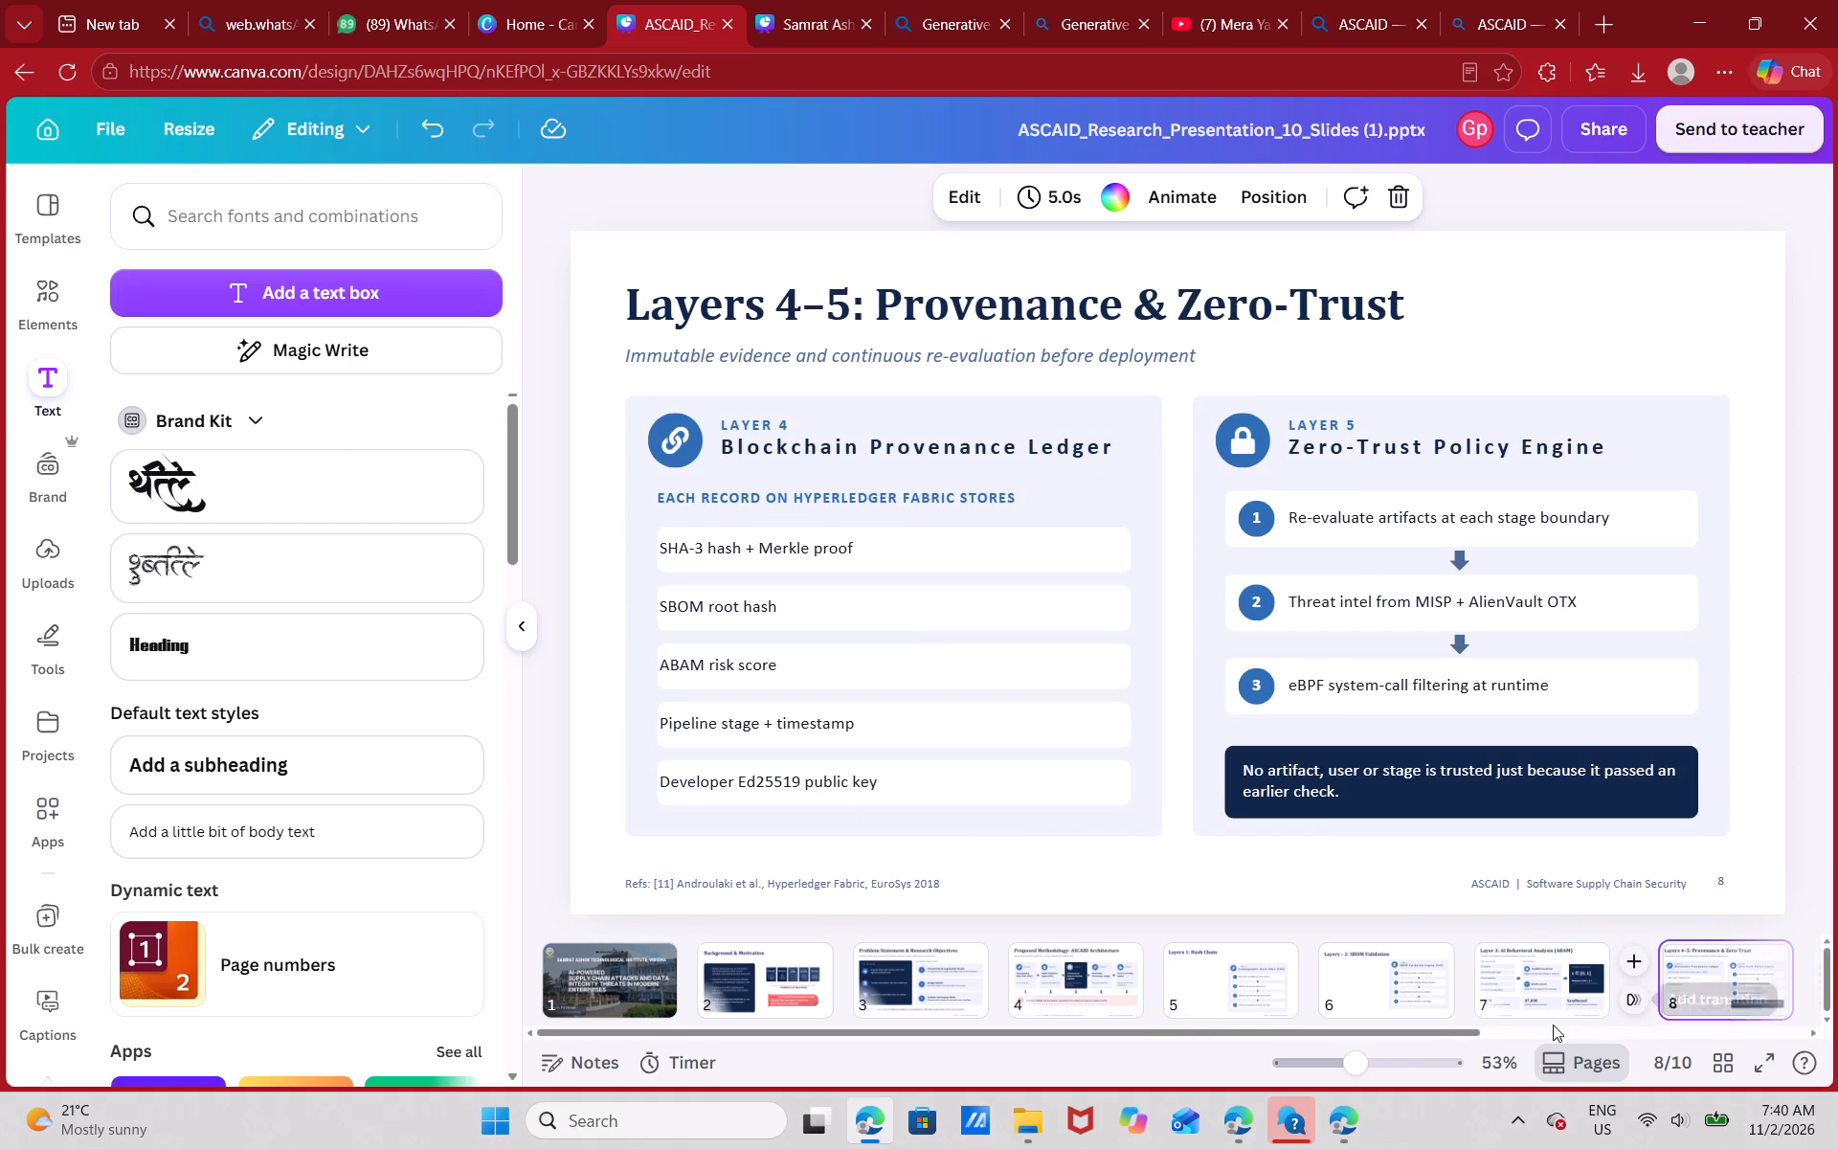
{"action": "left_click", "coordinate": [1391, 1001]}
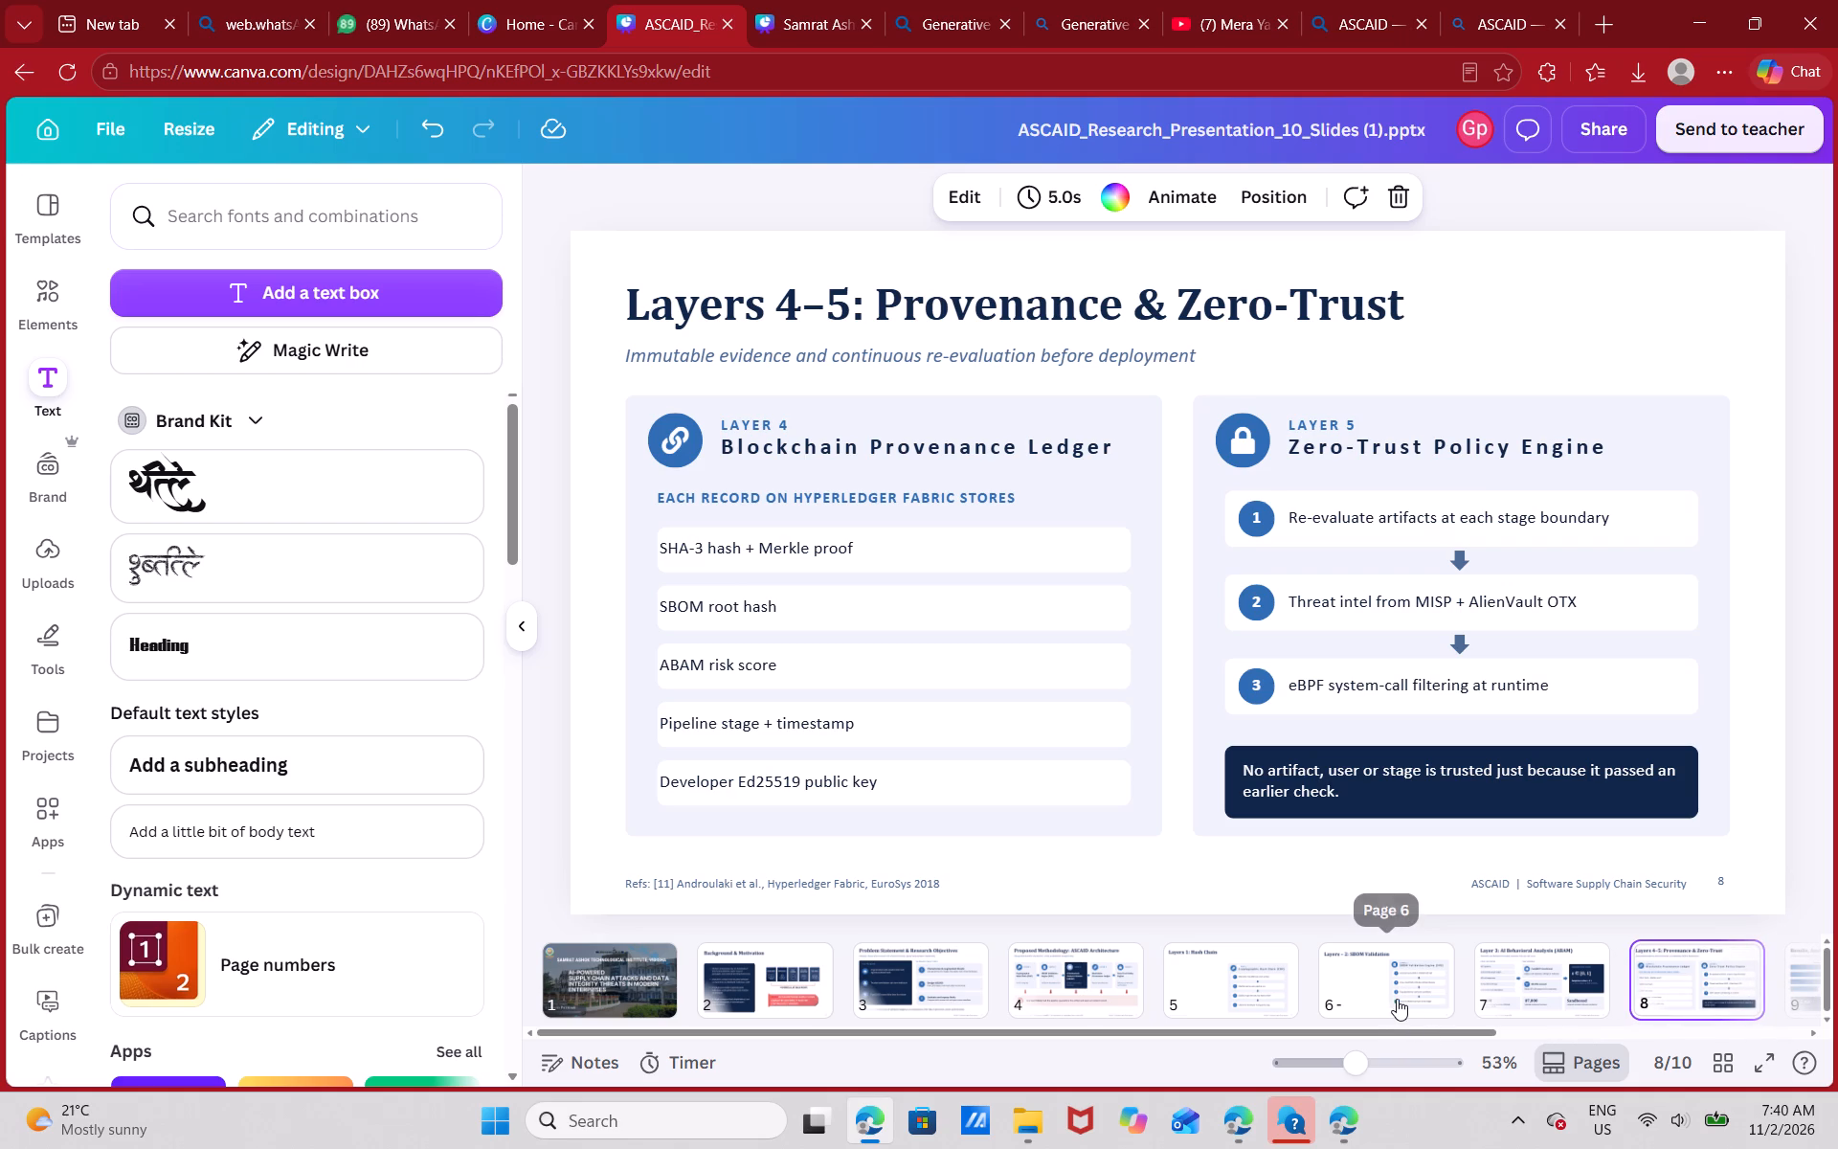
{"action": "left_click", "coordinate": [1198, 972]}
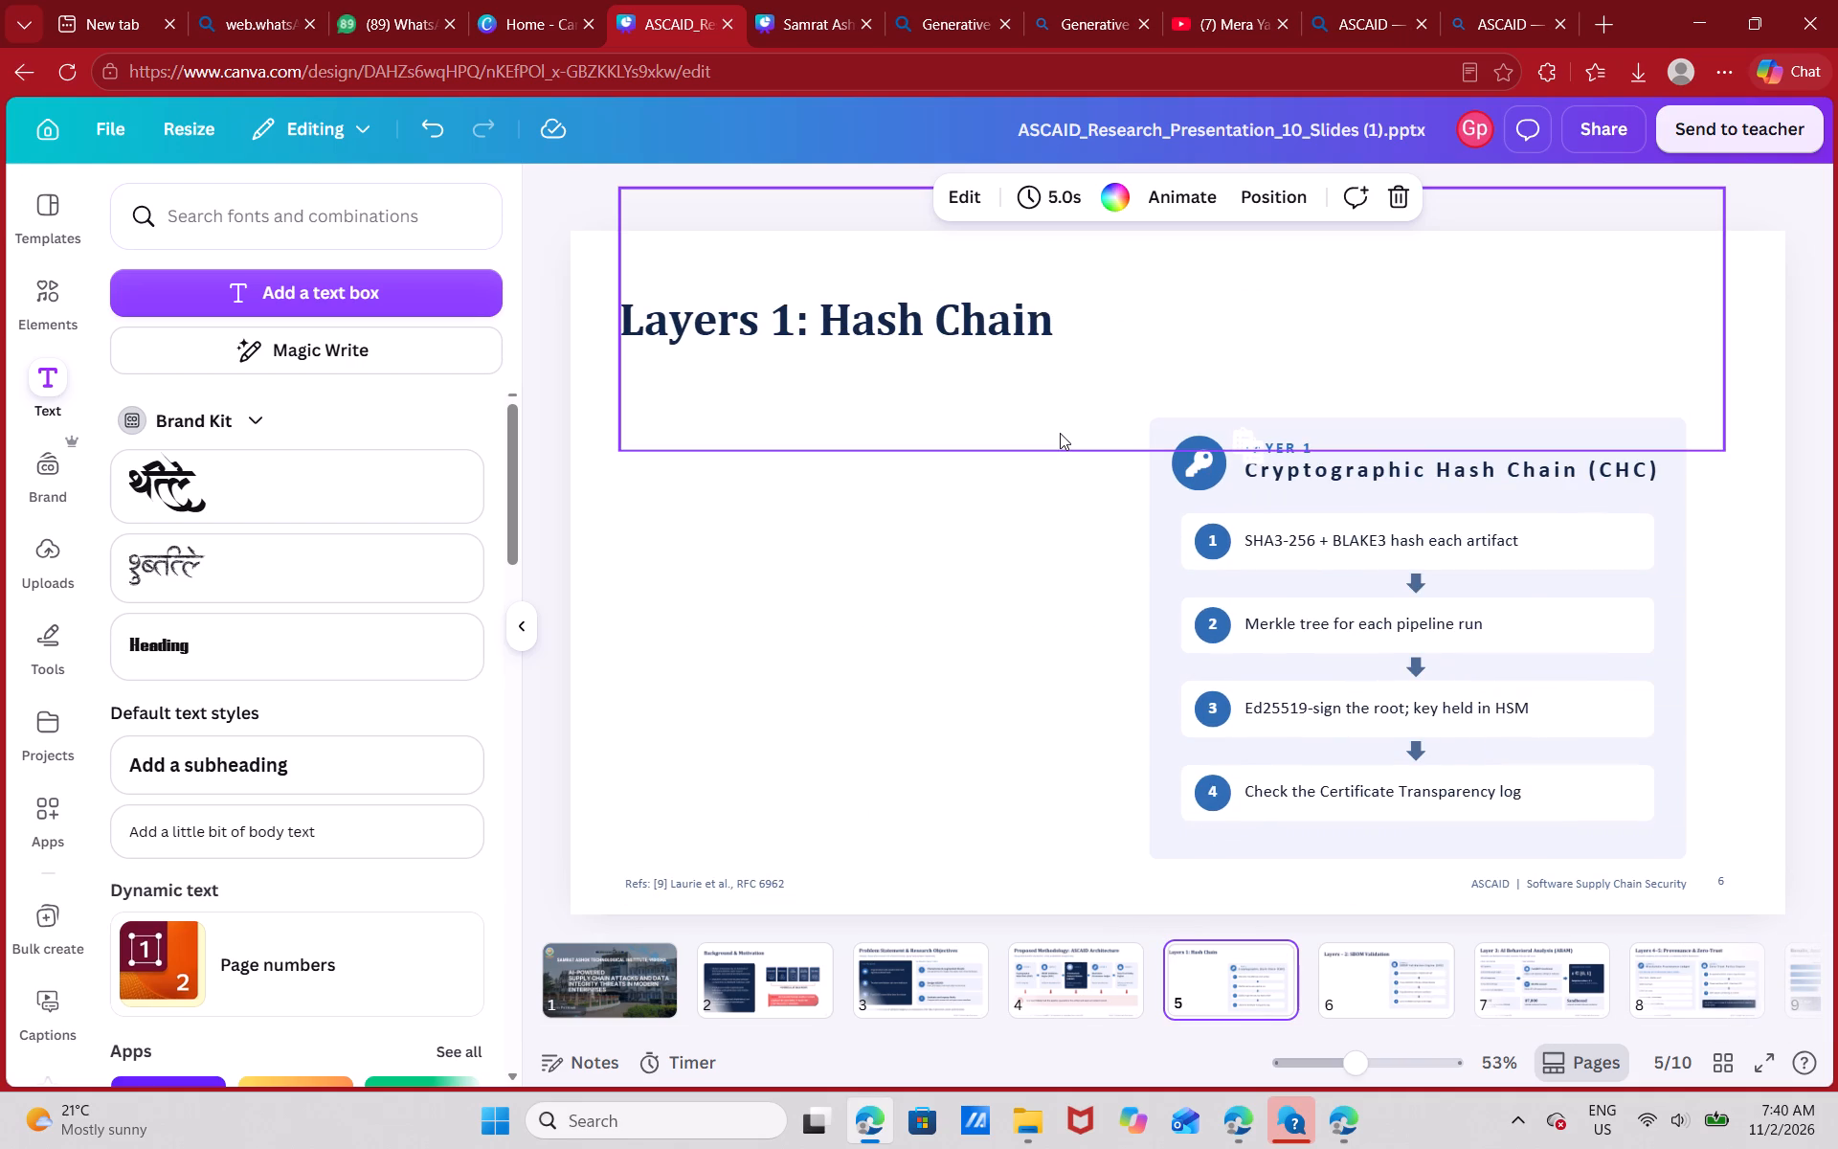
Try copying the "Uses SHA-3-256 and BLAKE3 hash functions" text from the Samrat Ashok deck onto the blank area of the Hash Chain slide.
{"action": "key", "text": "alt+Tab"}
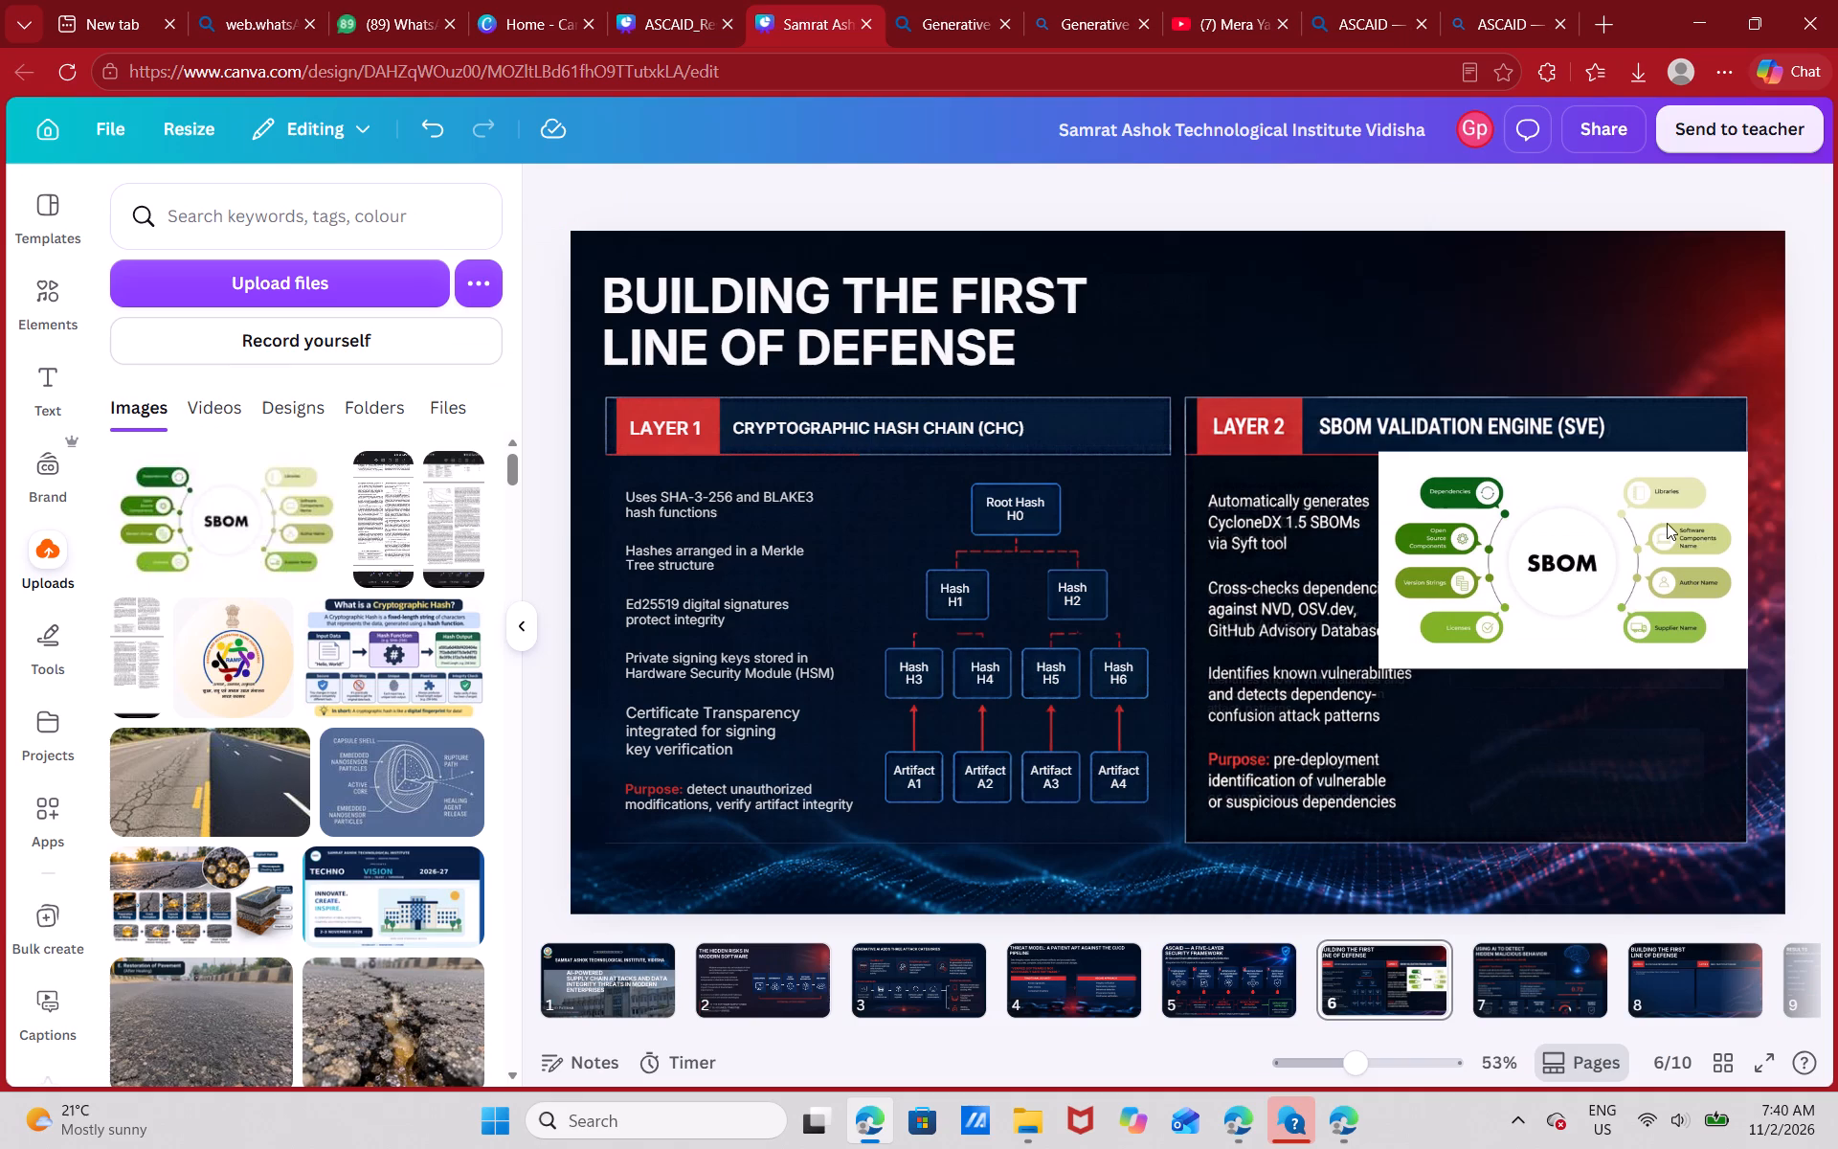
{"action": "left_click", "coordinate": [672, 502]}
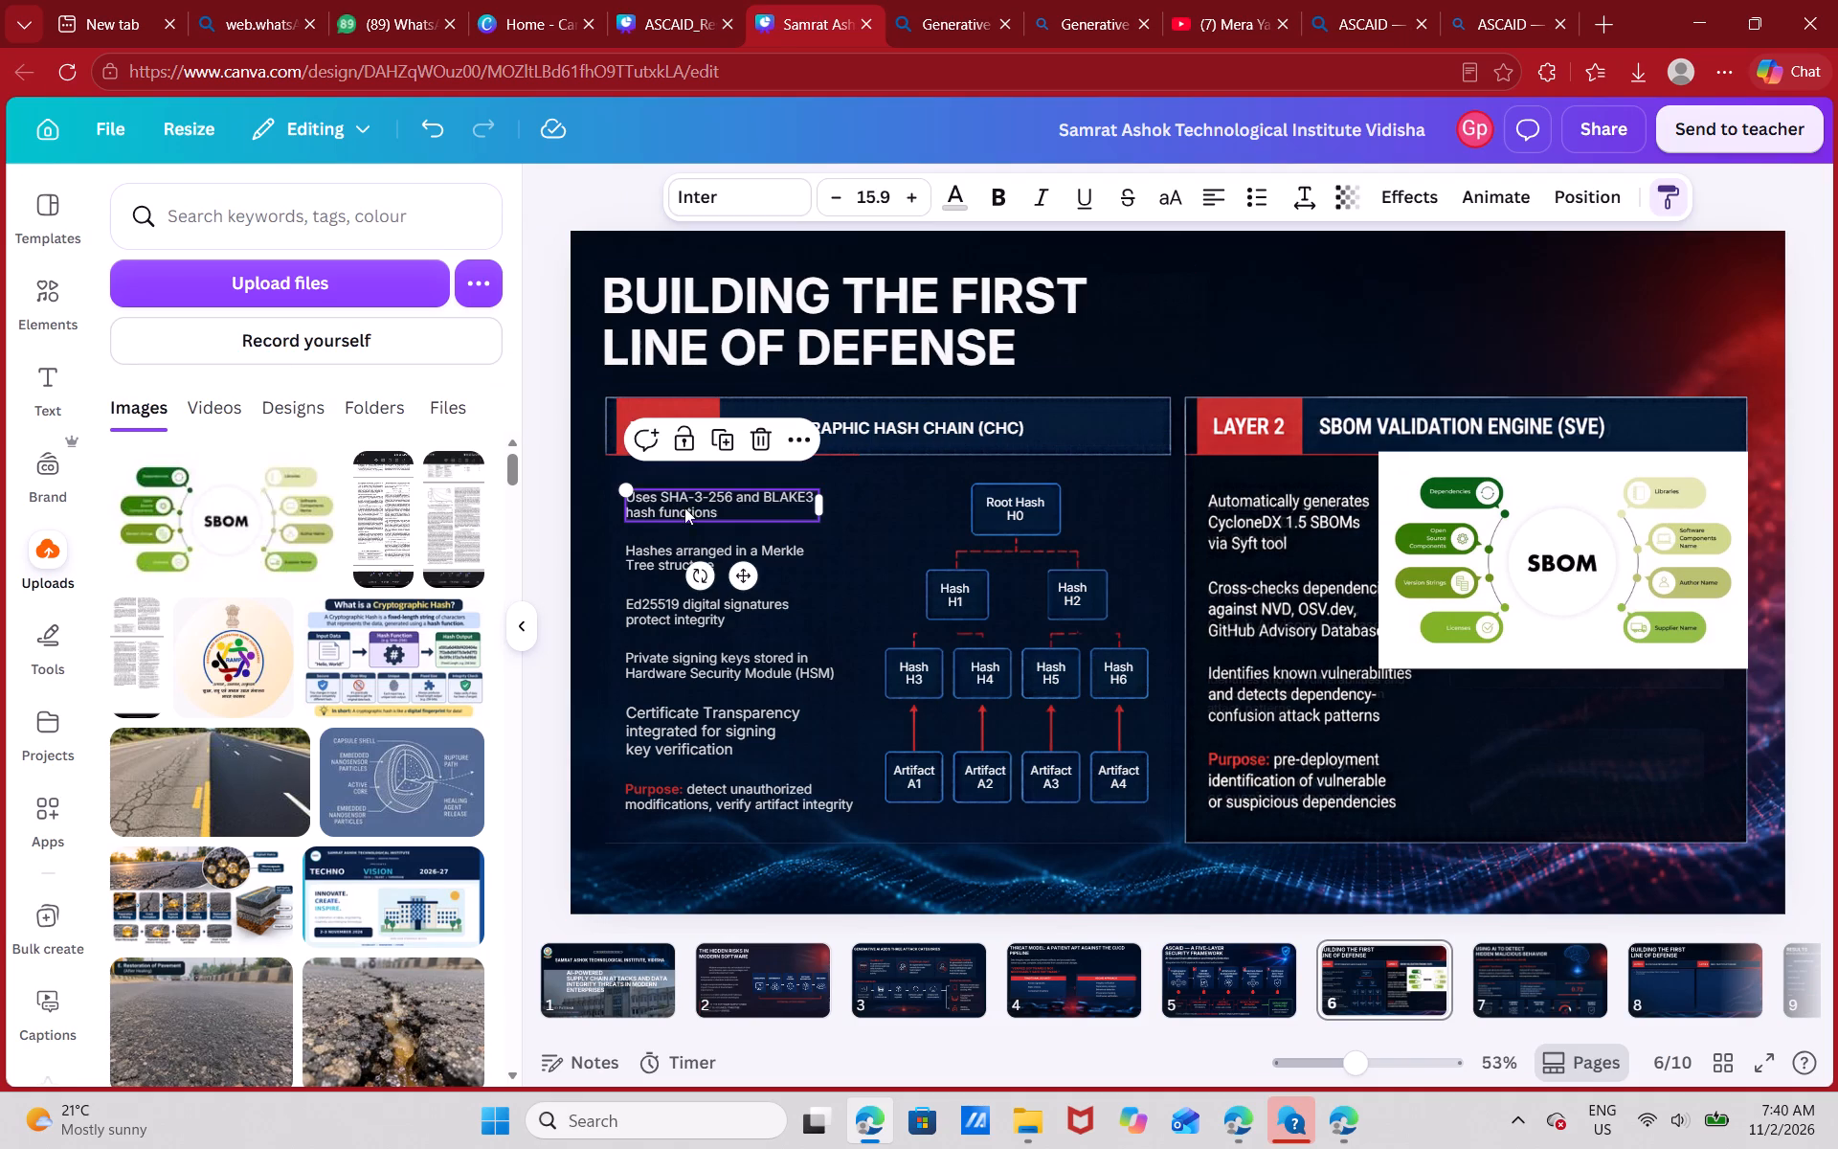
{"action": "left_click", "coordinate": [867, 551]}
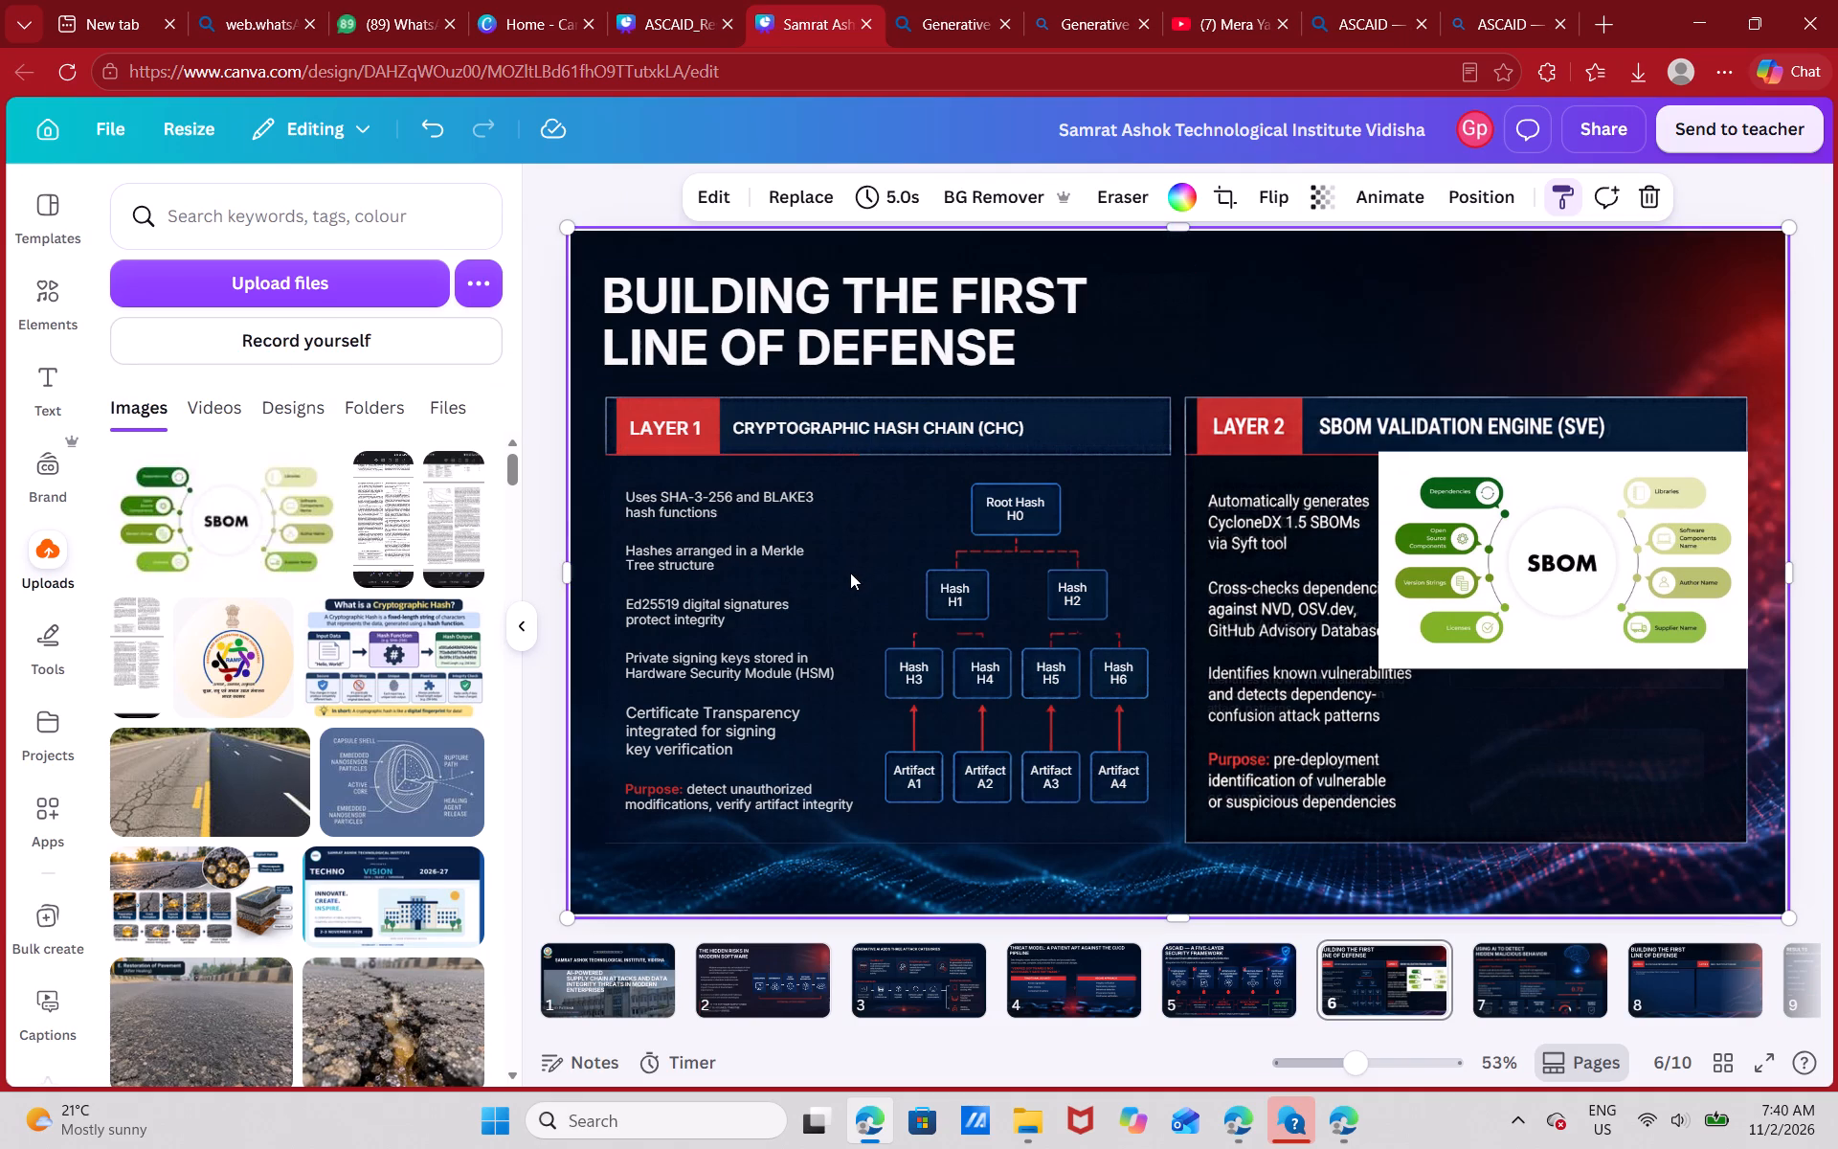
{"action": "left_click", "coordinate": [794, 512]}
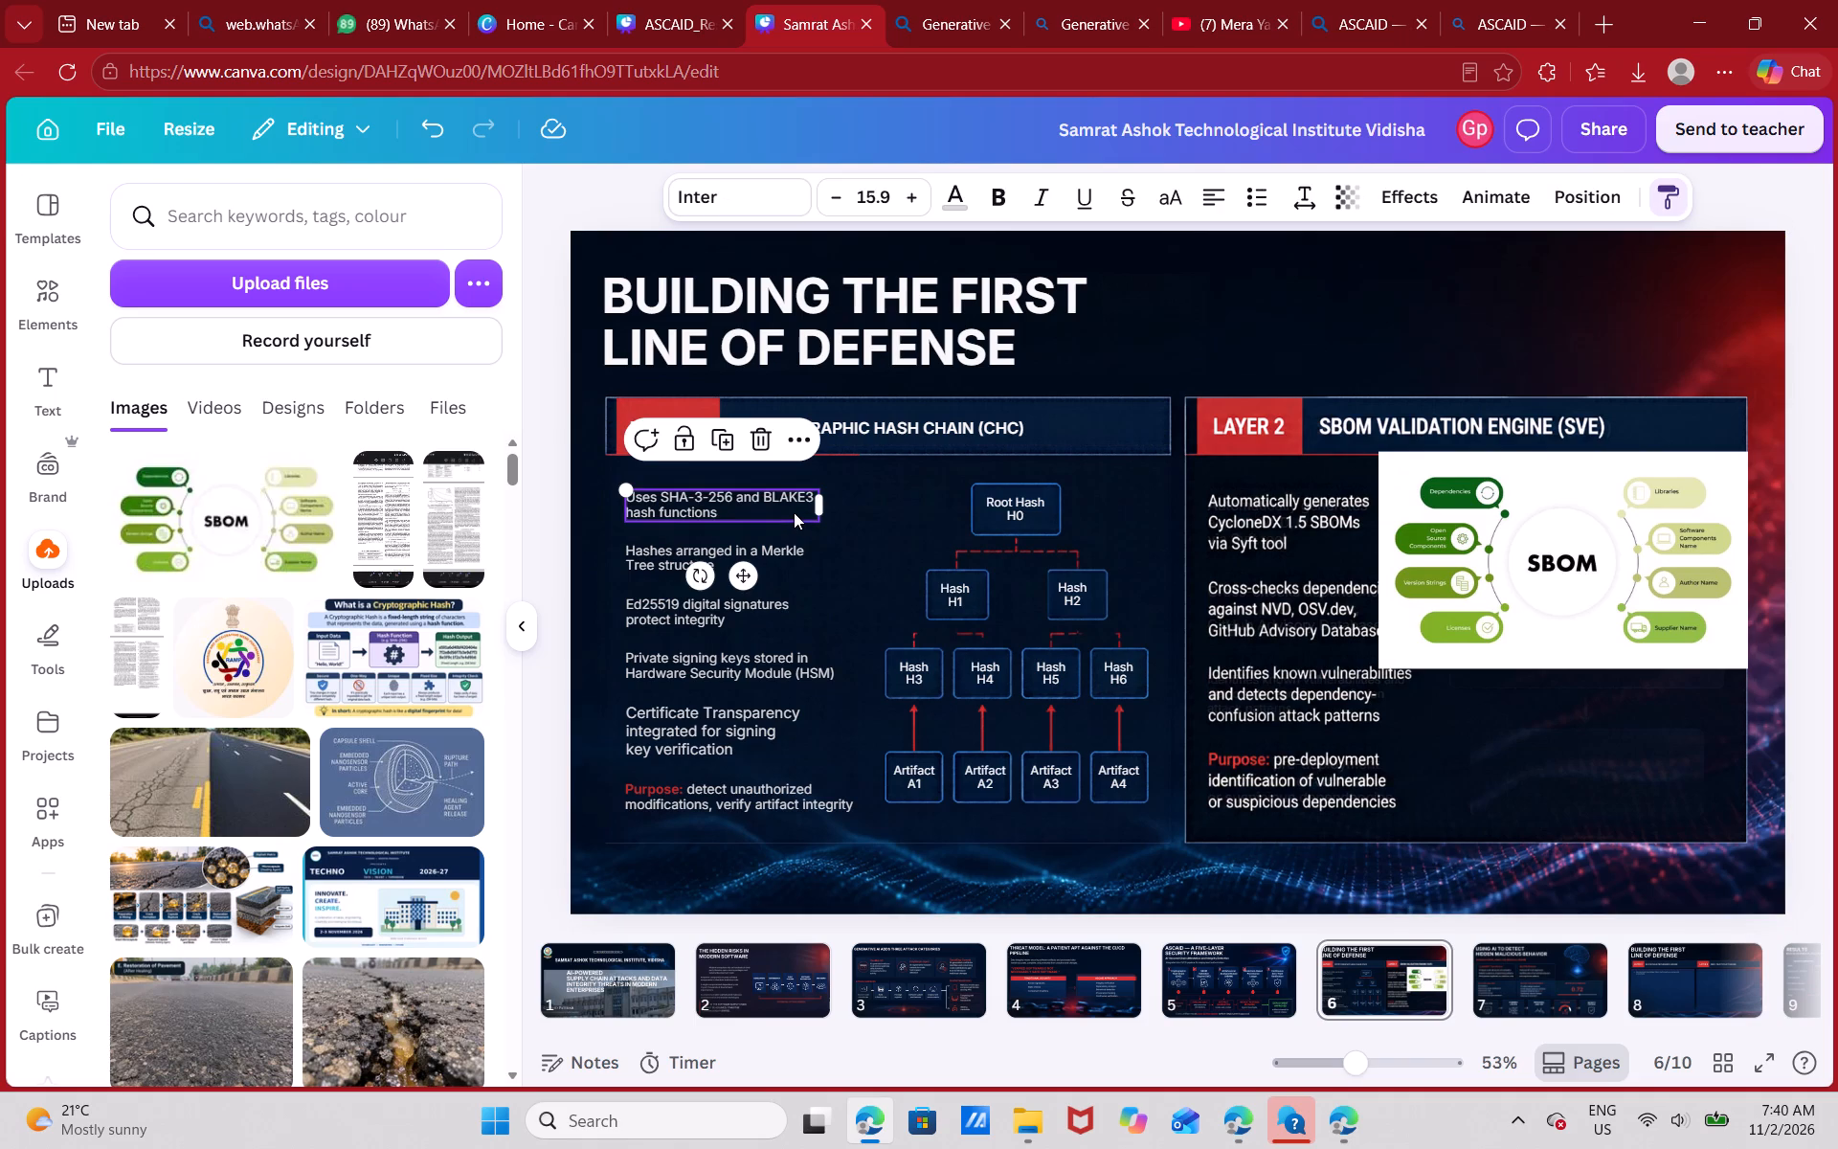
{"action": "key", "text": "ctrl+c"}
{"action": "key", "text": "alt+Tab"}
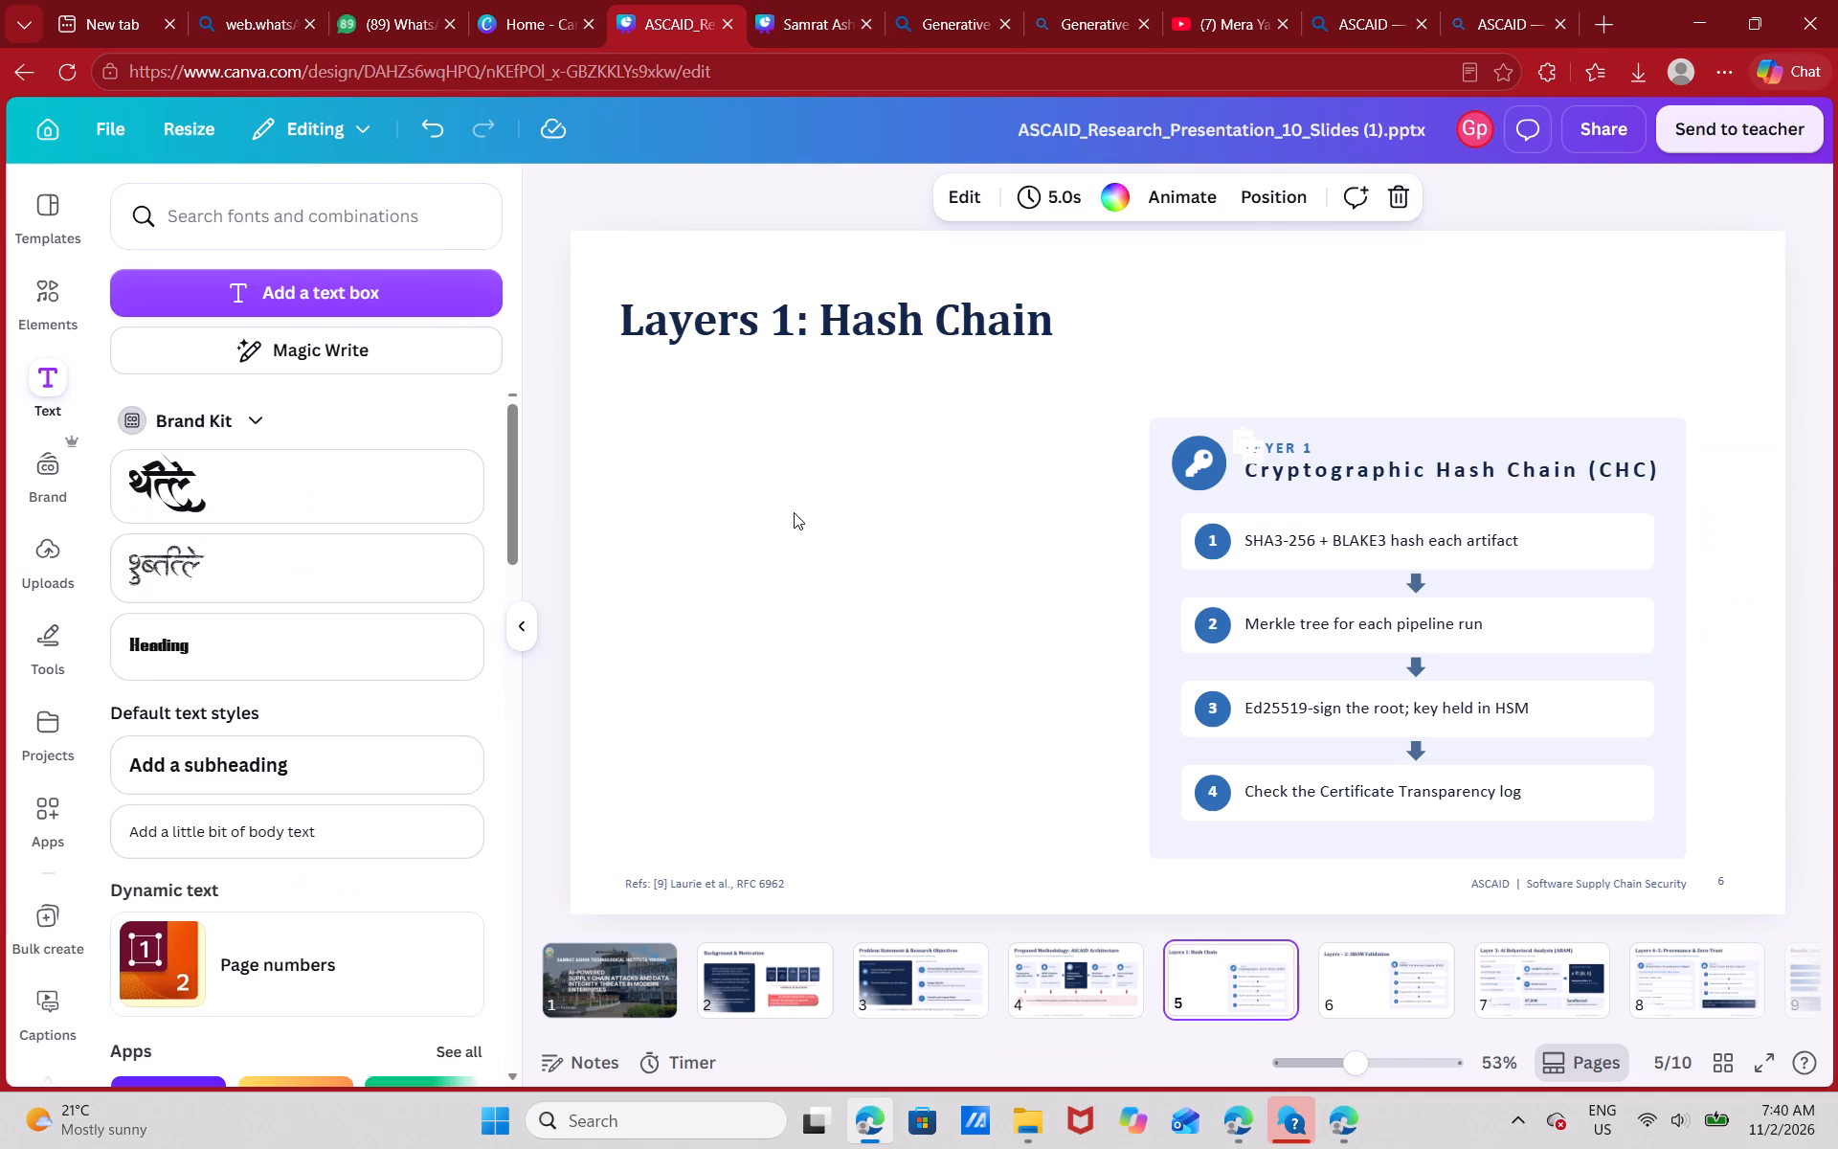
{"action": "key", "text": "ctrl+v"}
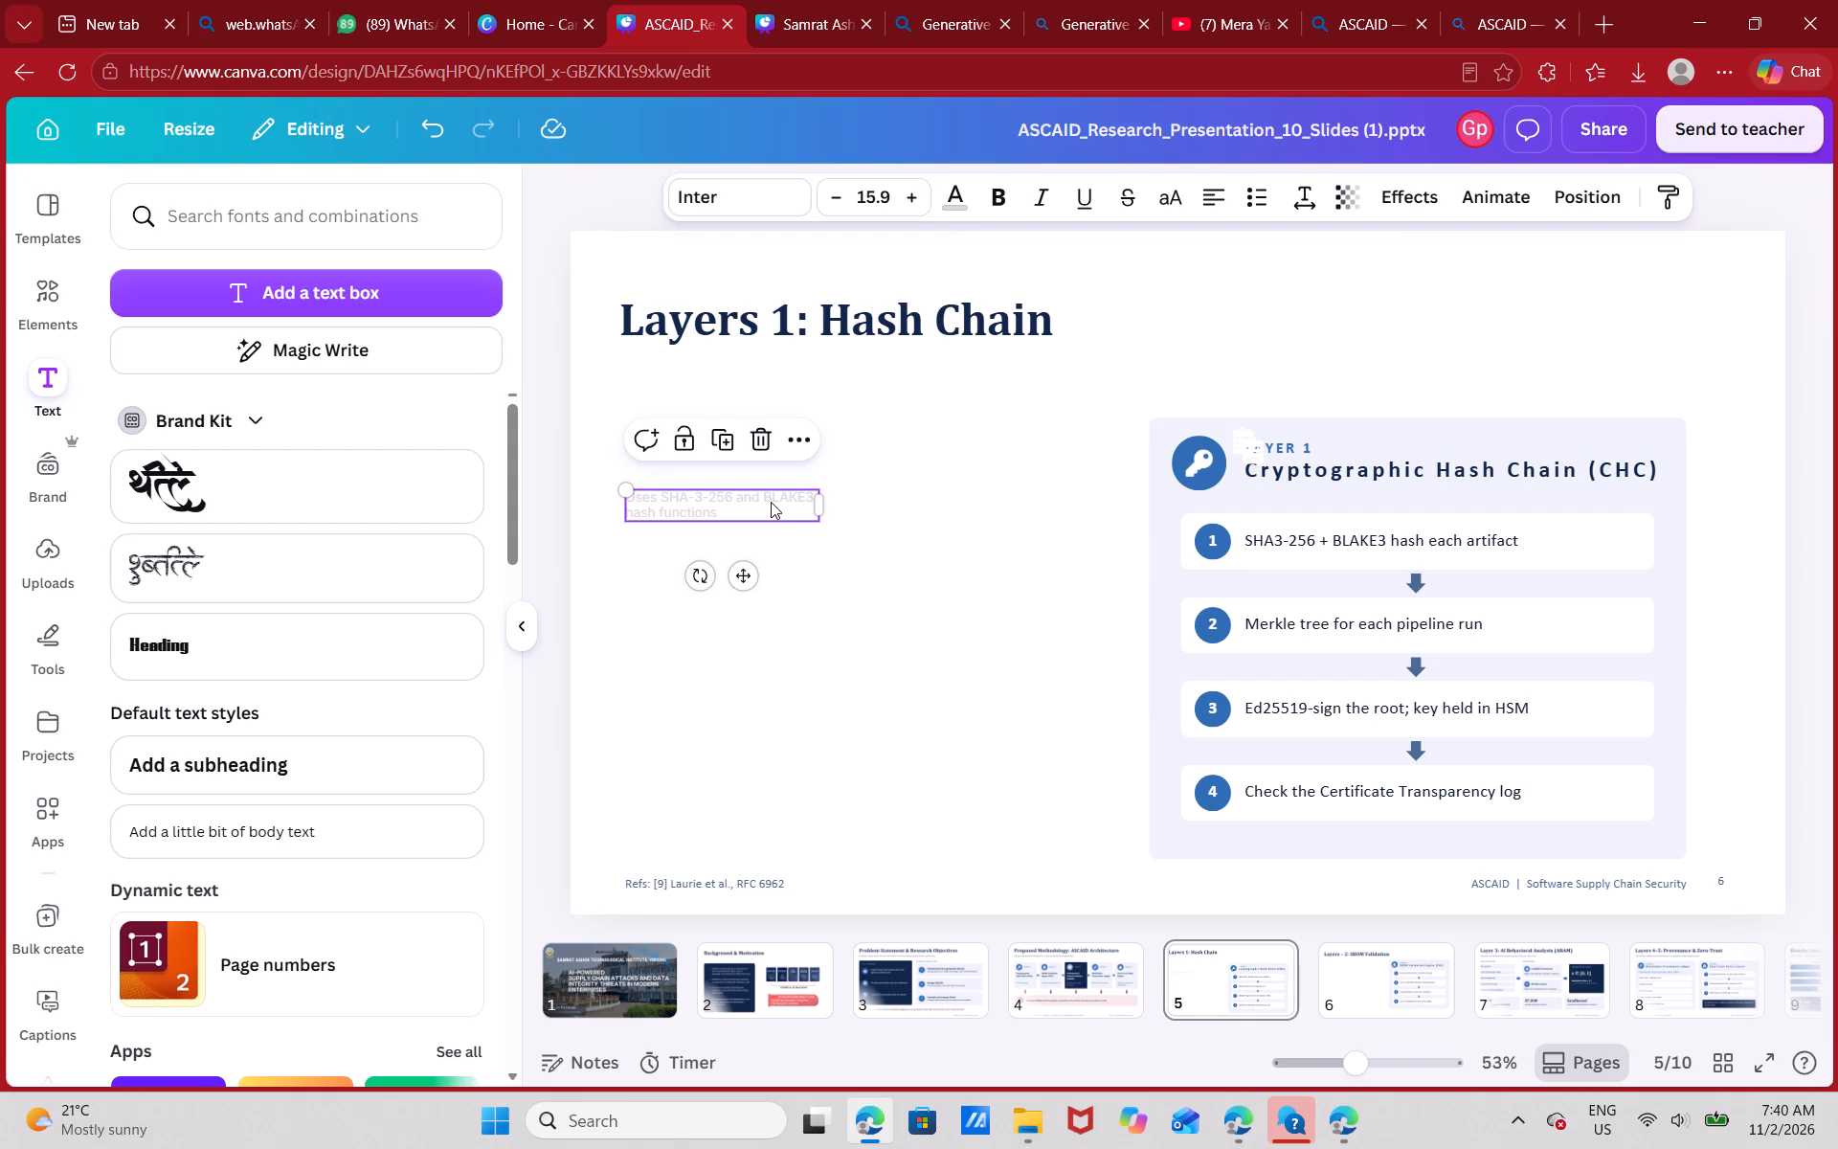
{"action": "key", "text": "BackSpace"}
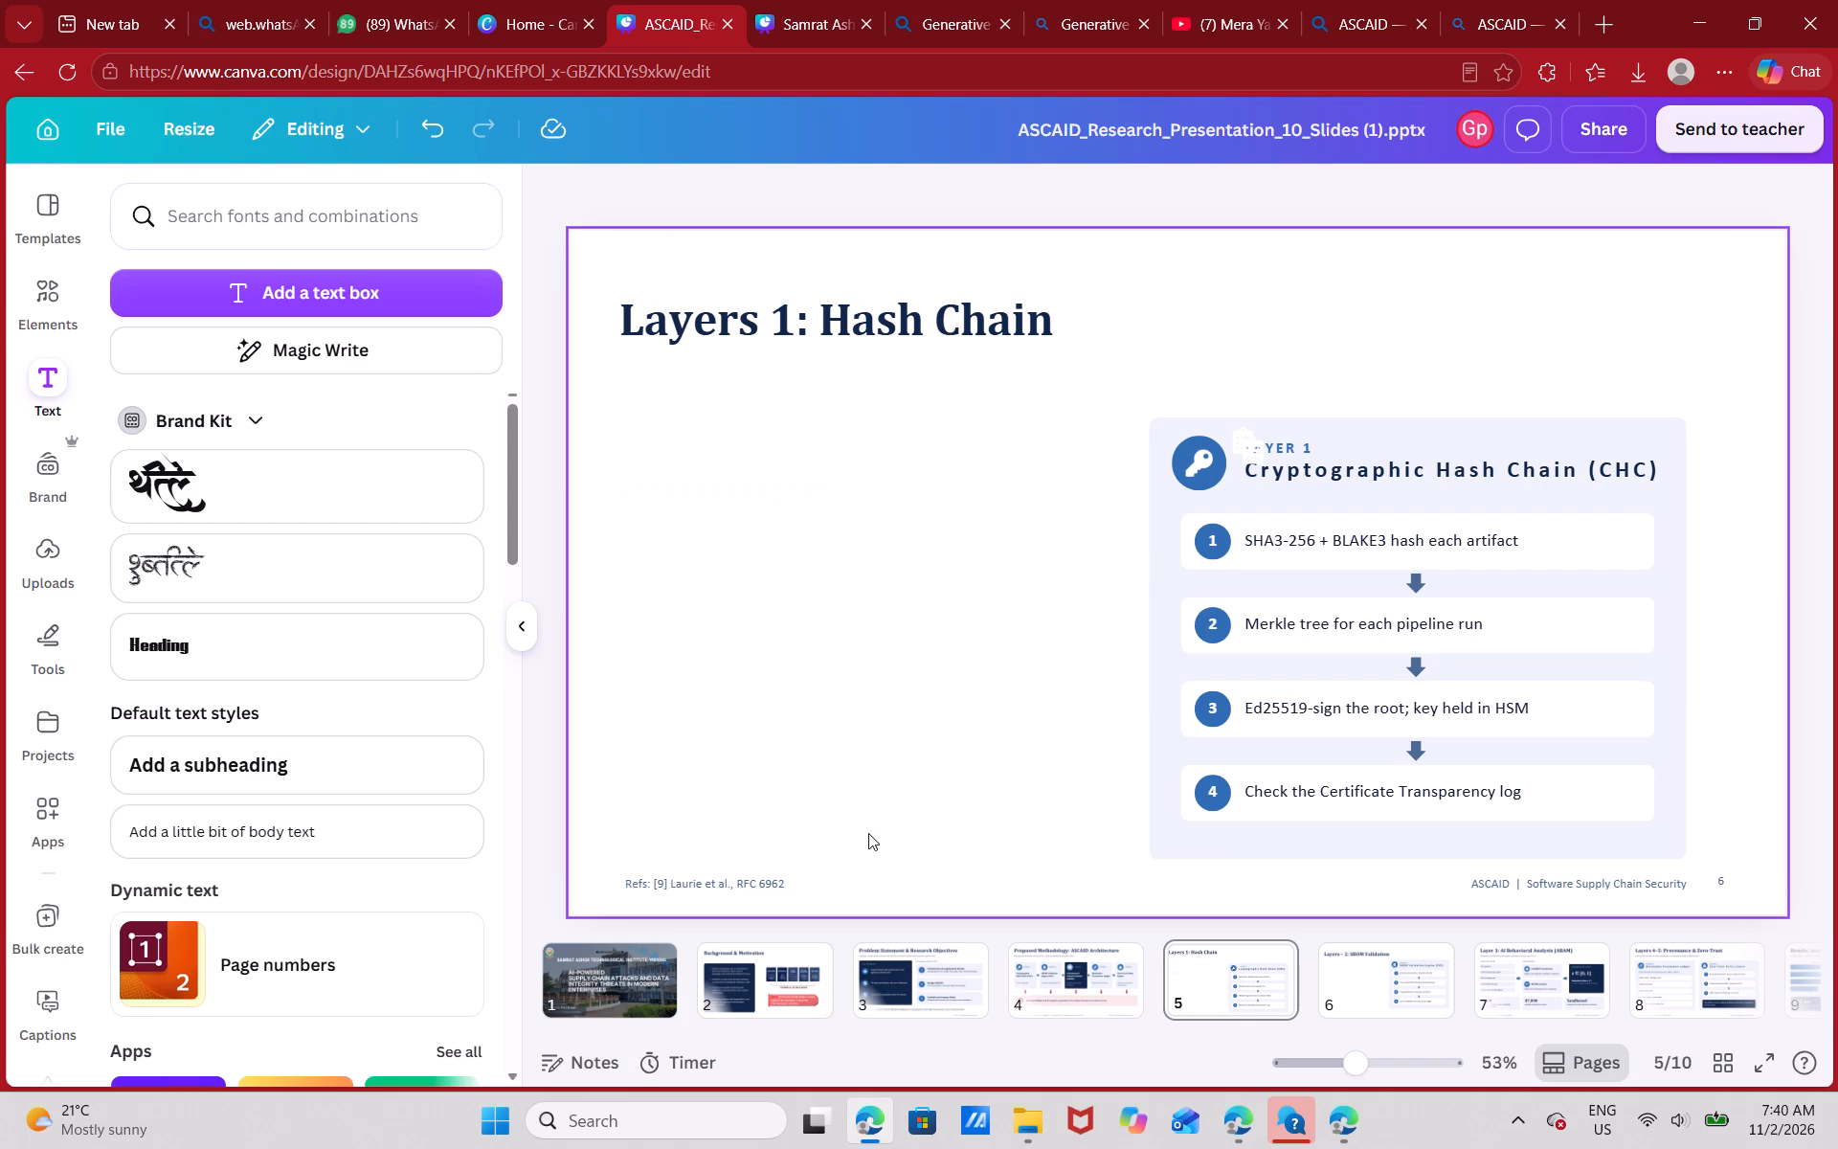
Copy the navy rounded rectangle from the "Background & Motivation" slide onto the "Layers 1: Hash Chain" slide.
{"action": "left_click", "coordinate": [913, 978]}
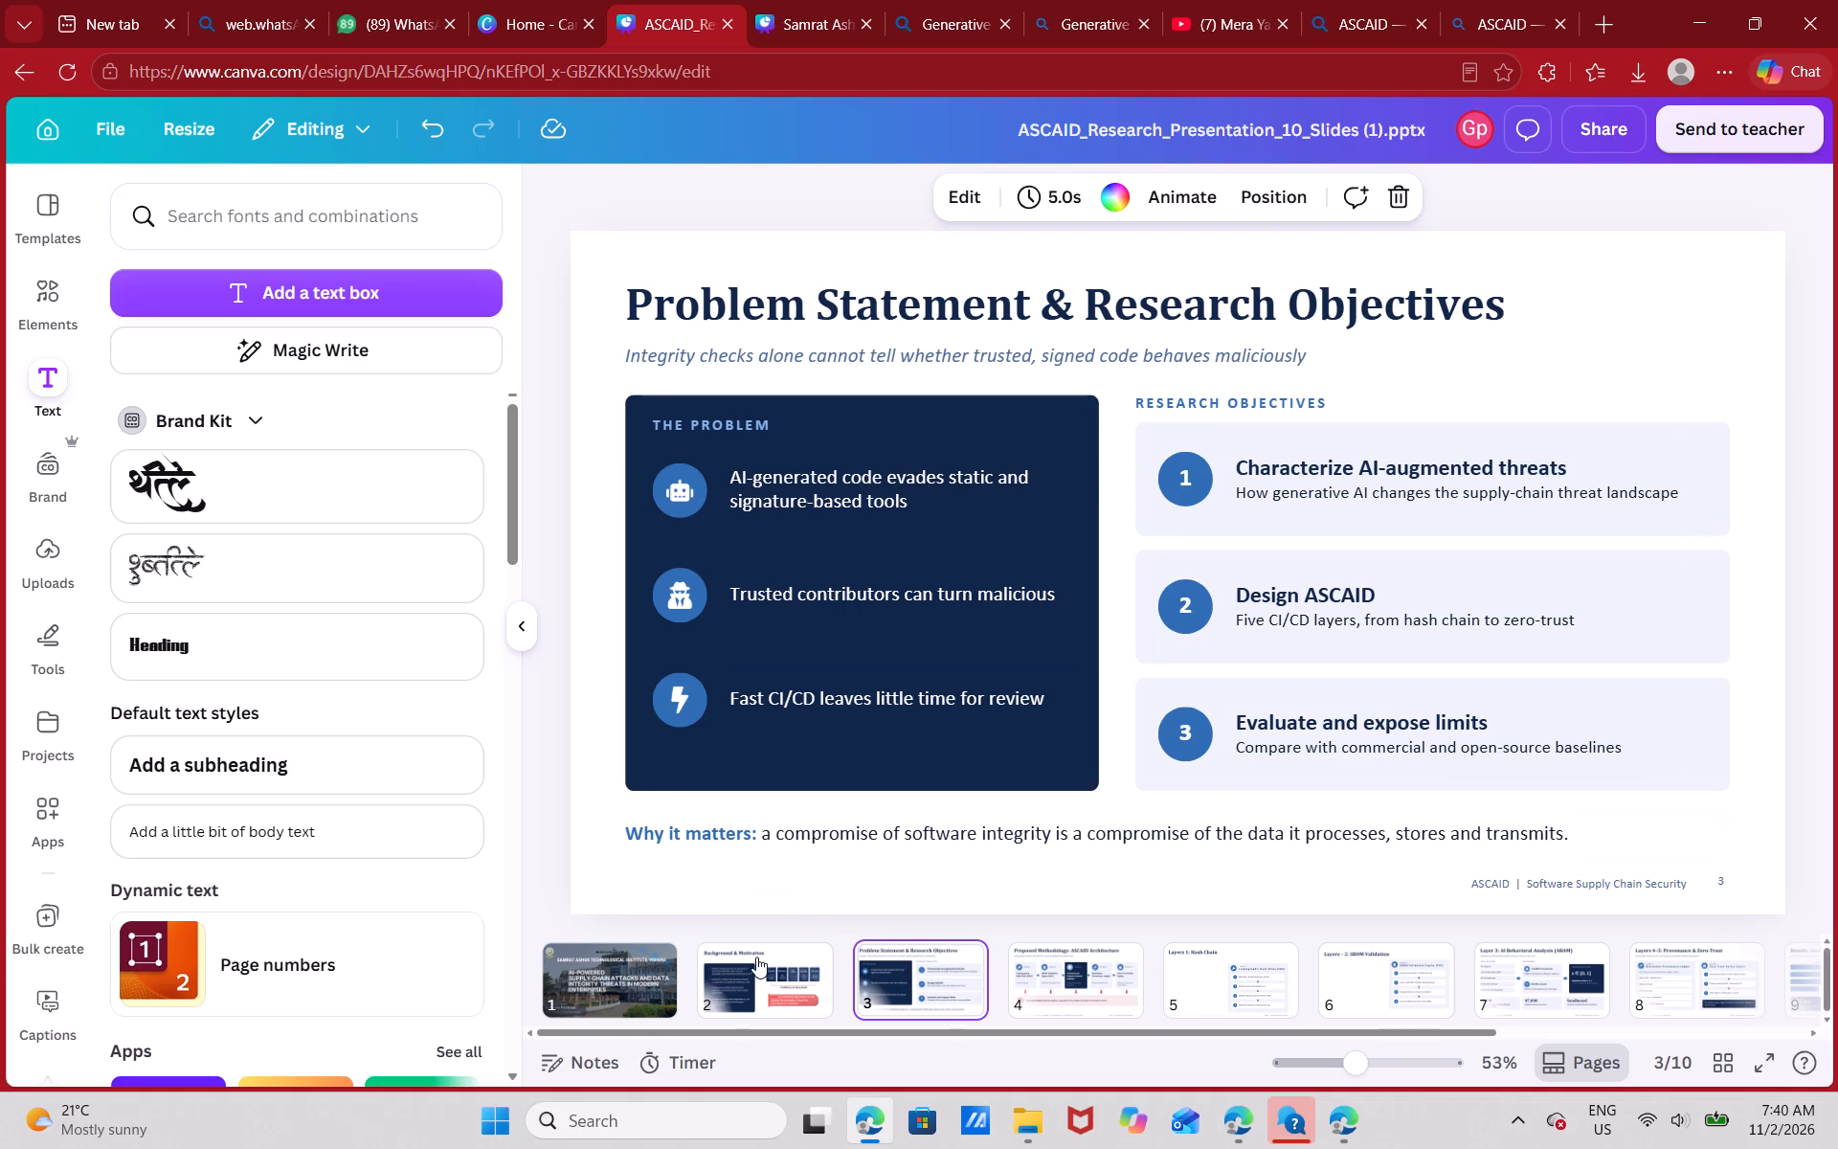
{"action": "left_click", "coordinate": [754, 957]}
{"action": "left_click", "coordinate": [1066, 497]}
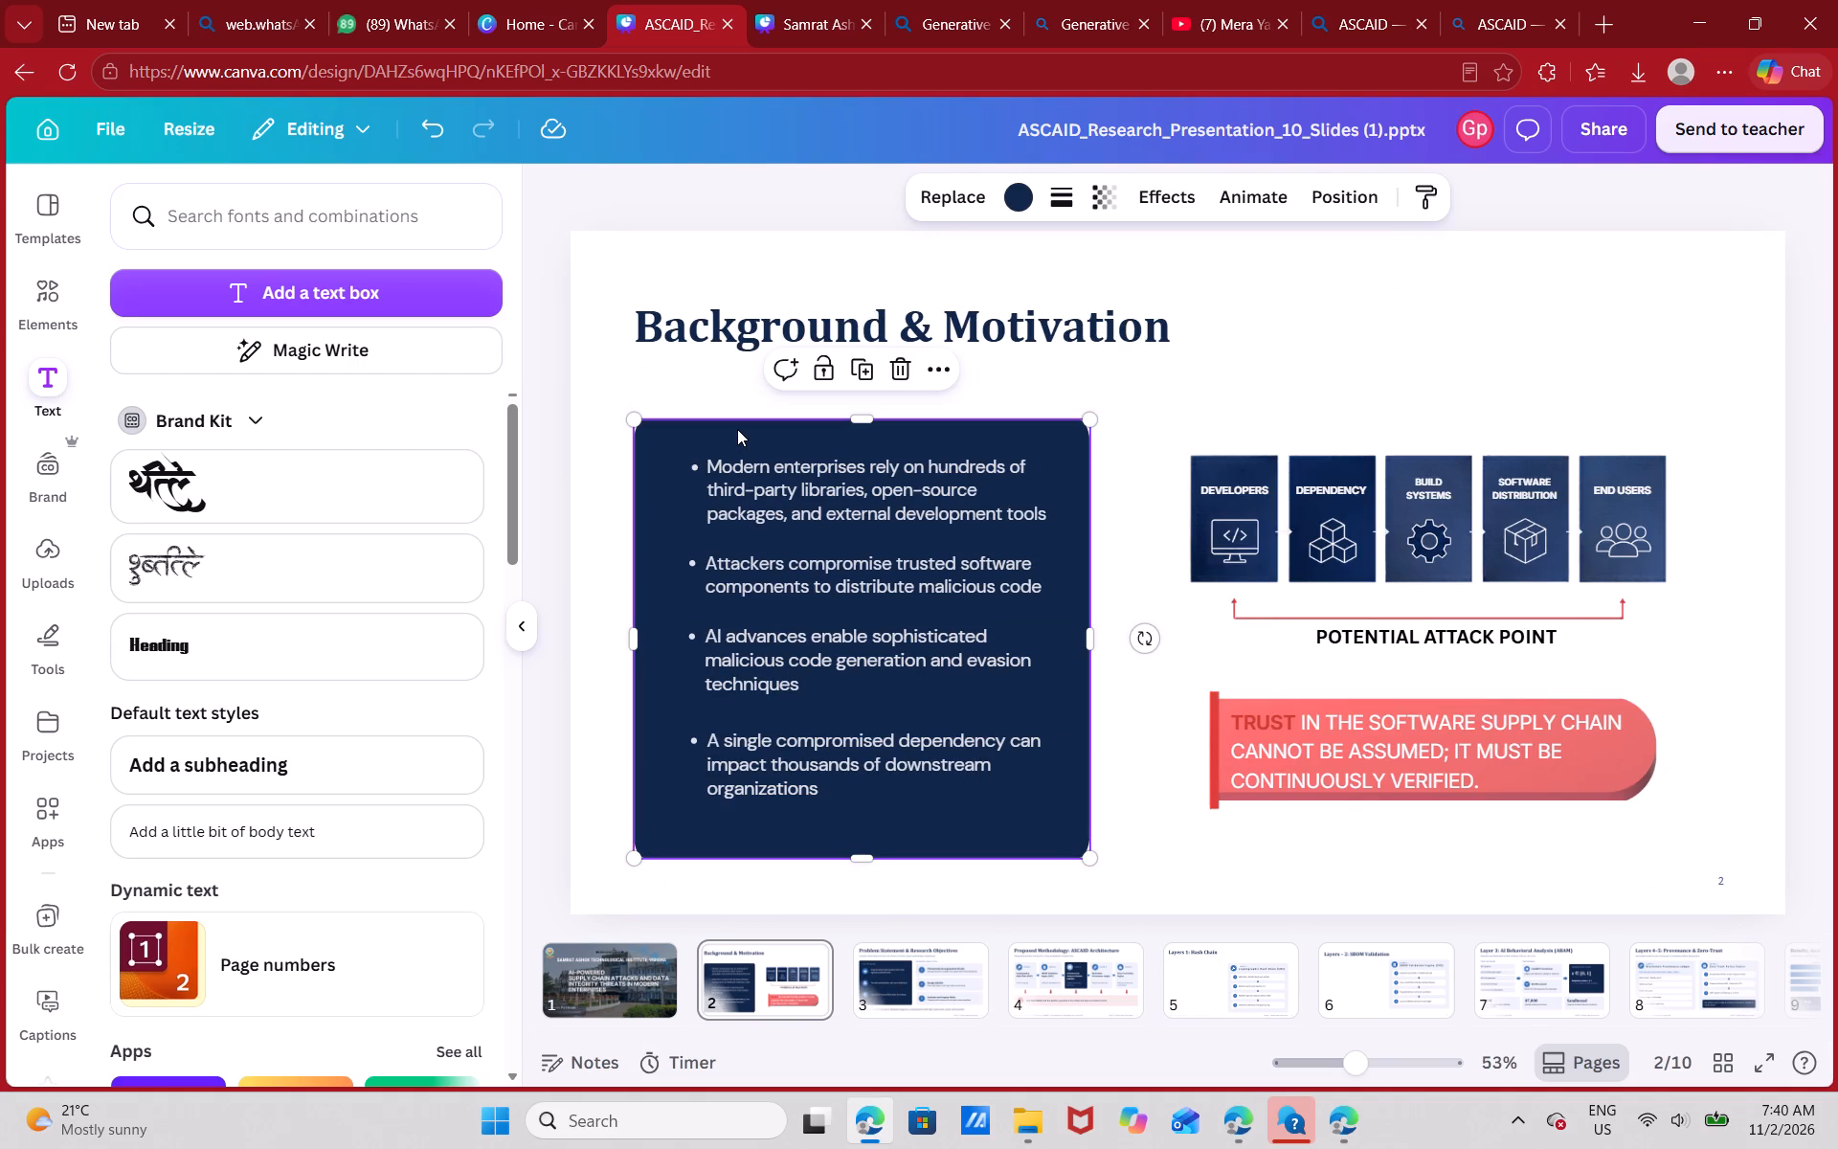
{"action": "key", "text": "ctrl+c"}
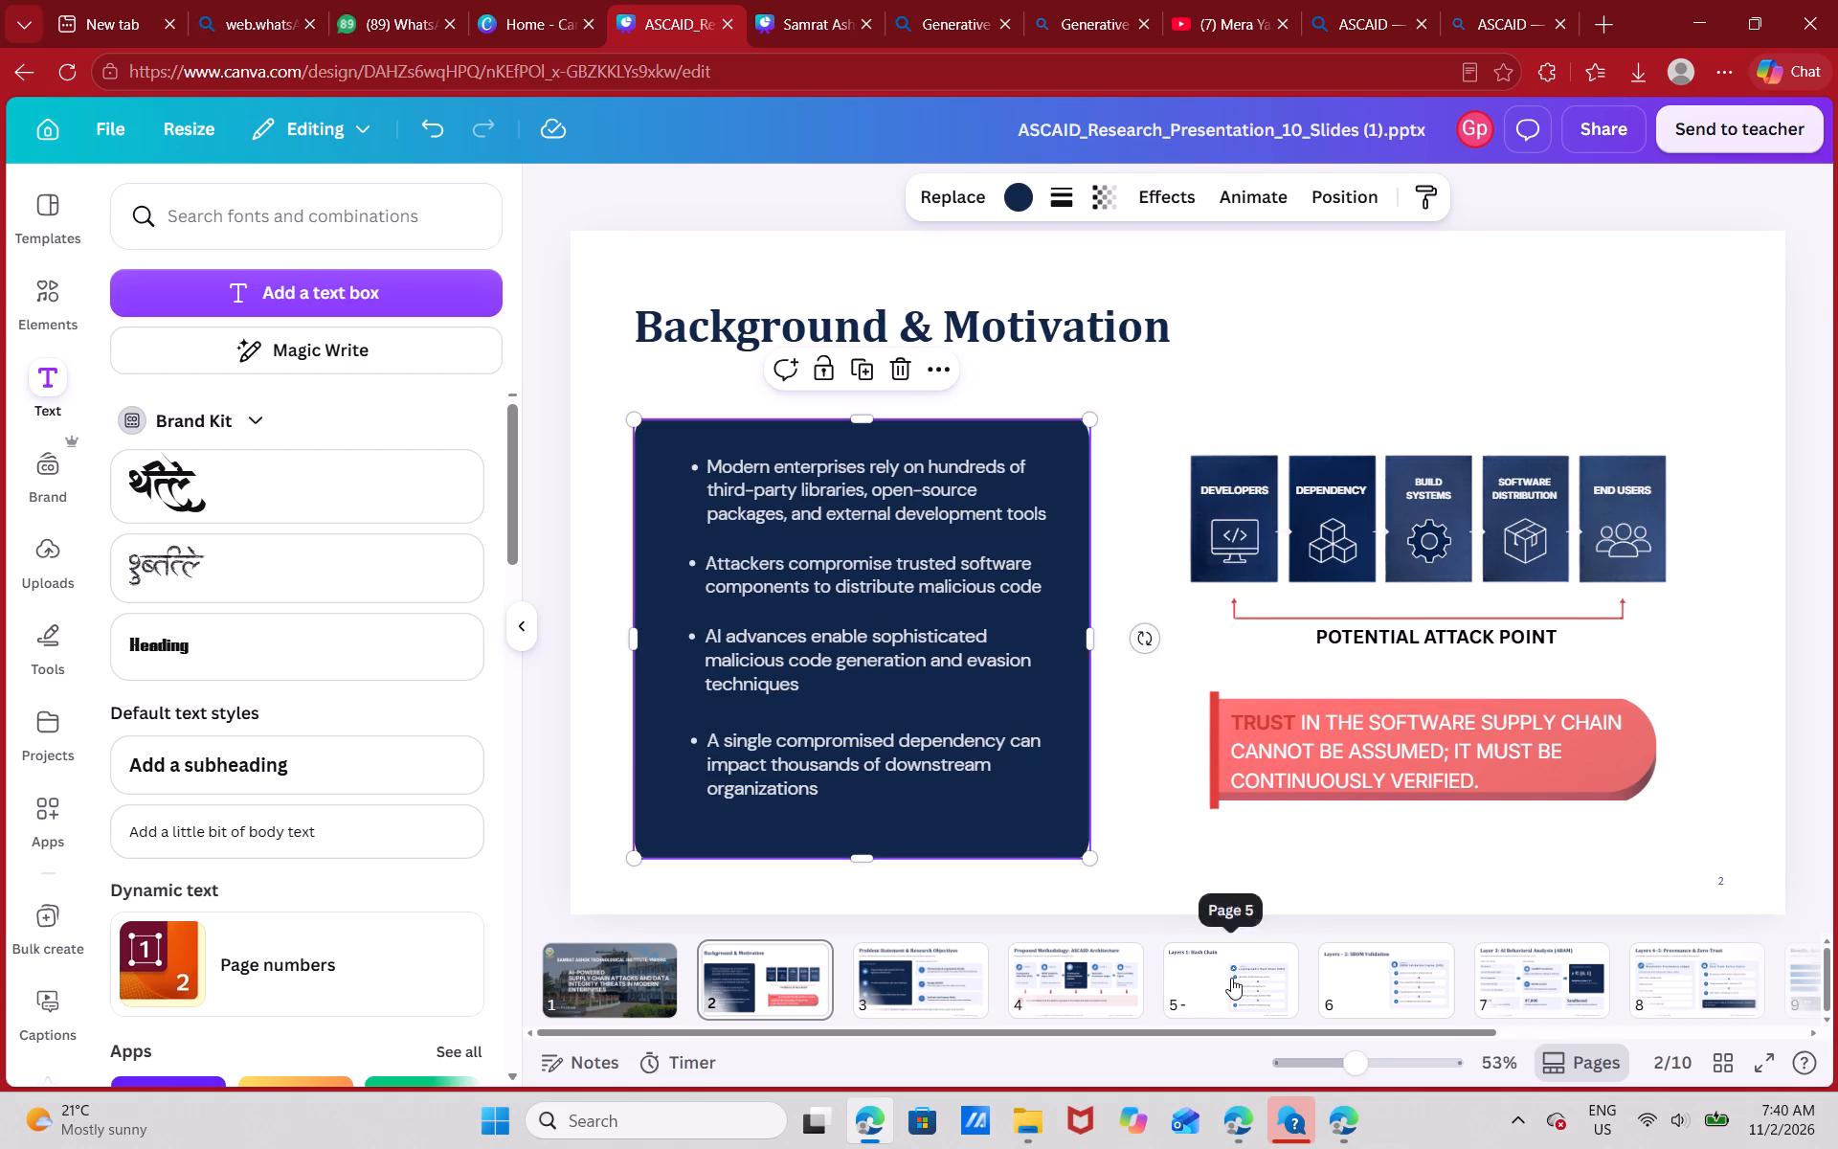
{"action": "left_click", "coordinate": [1231, 978]}
{"action": "key", "text": "ctrl+v"}
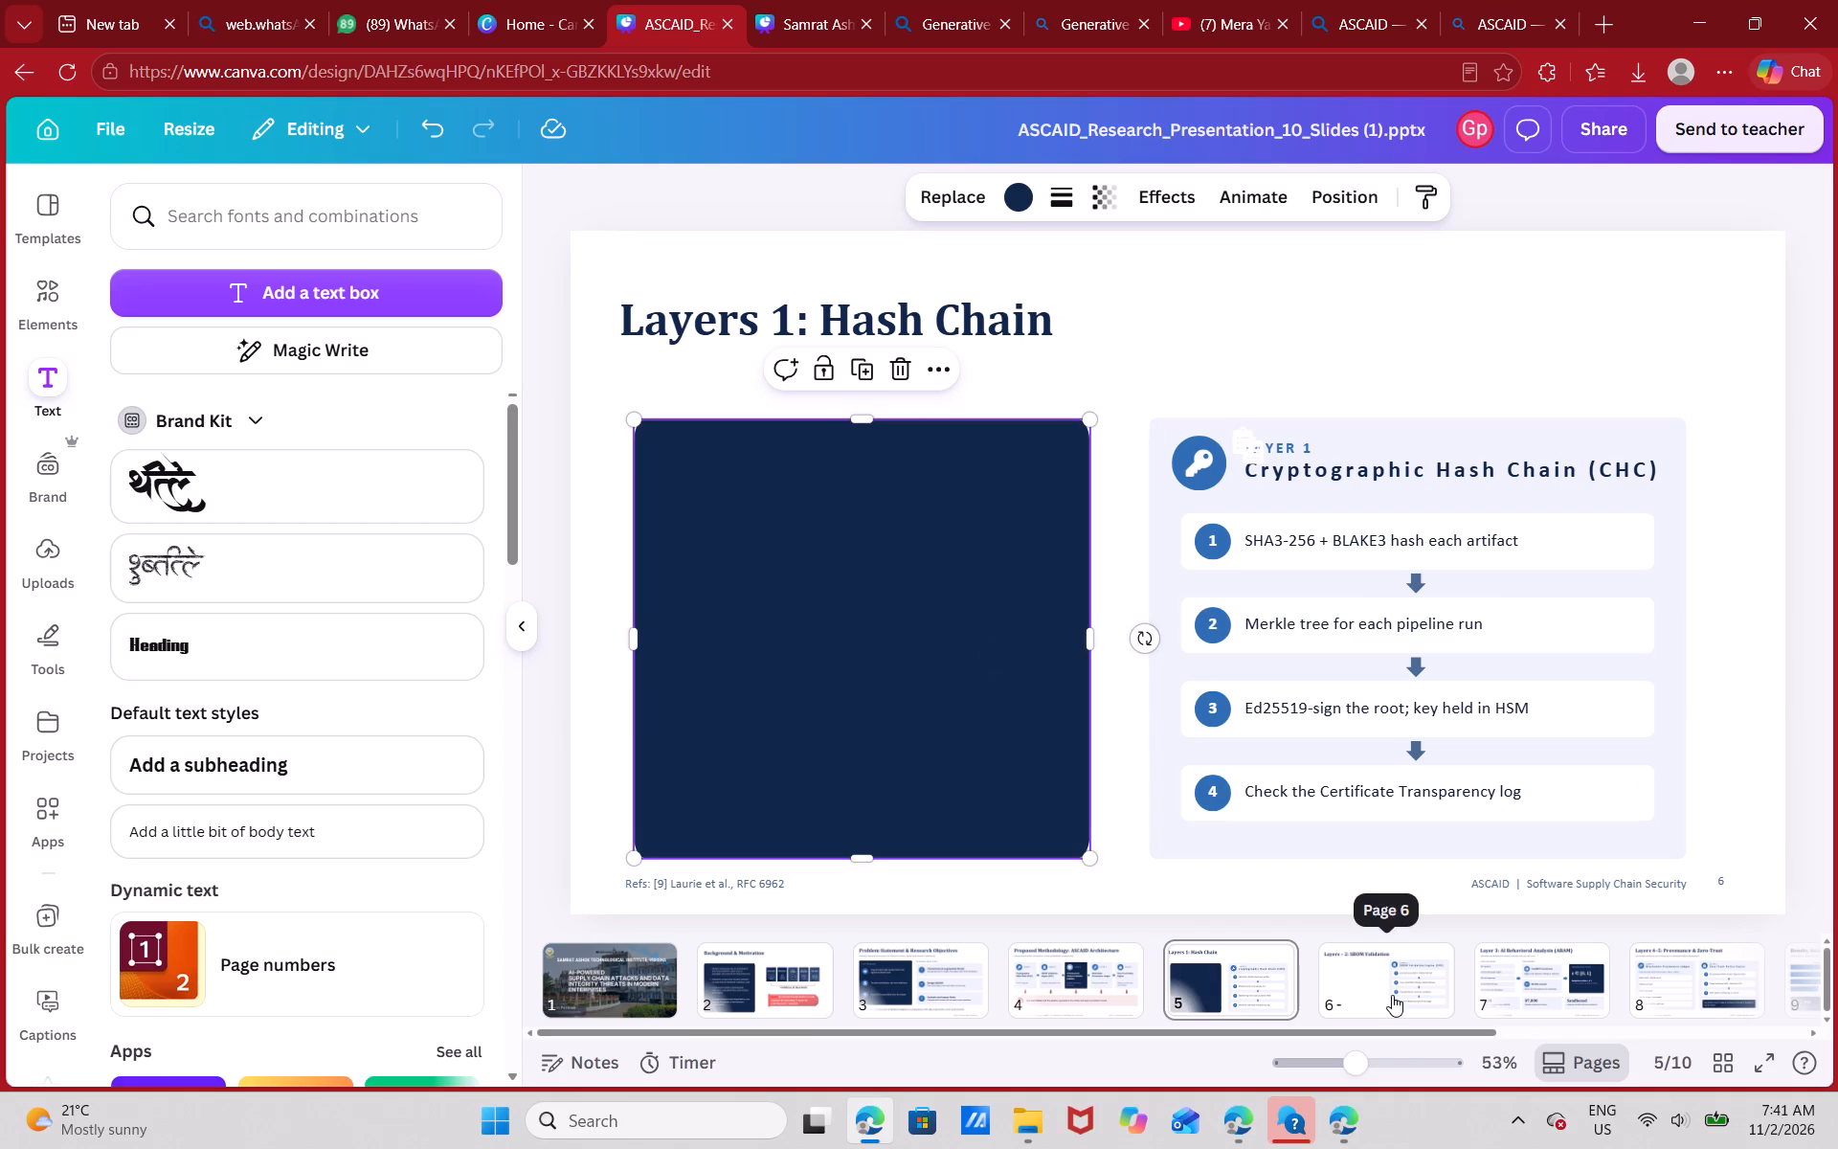
Copy the "Uses SHA-3-256 and BLAKE3 hash functions" text from the Samrat Ashok deck's slide 6 onto the Hash Chain slide's navy rectangle.
{"action": "key", "text": "alt+Tab"}
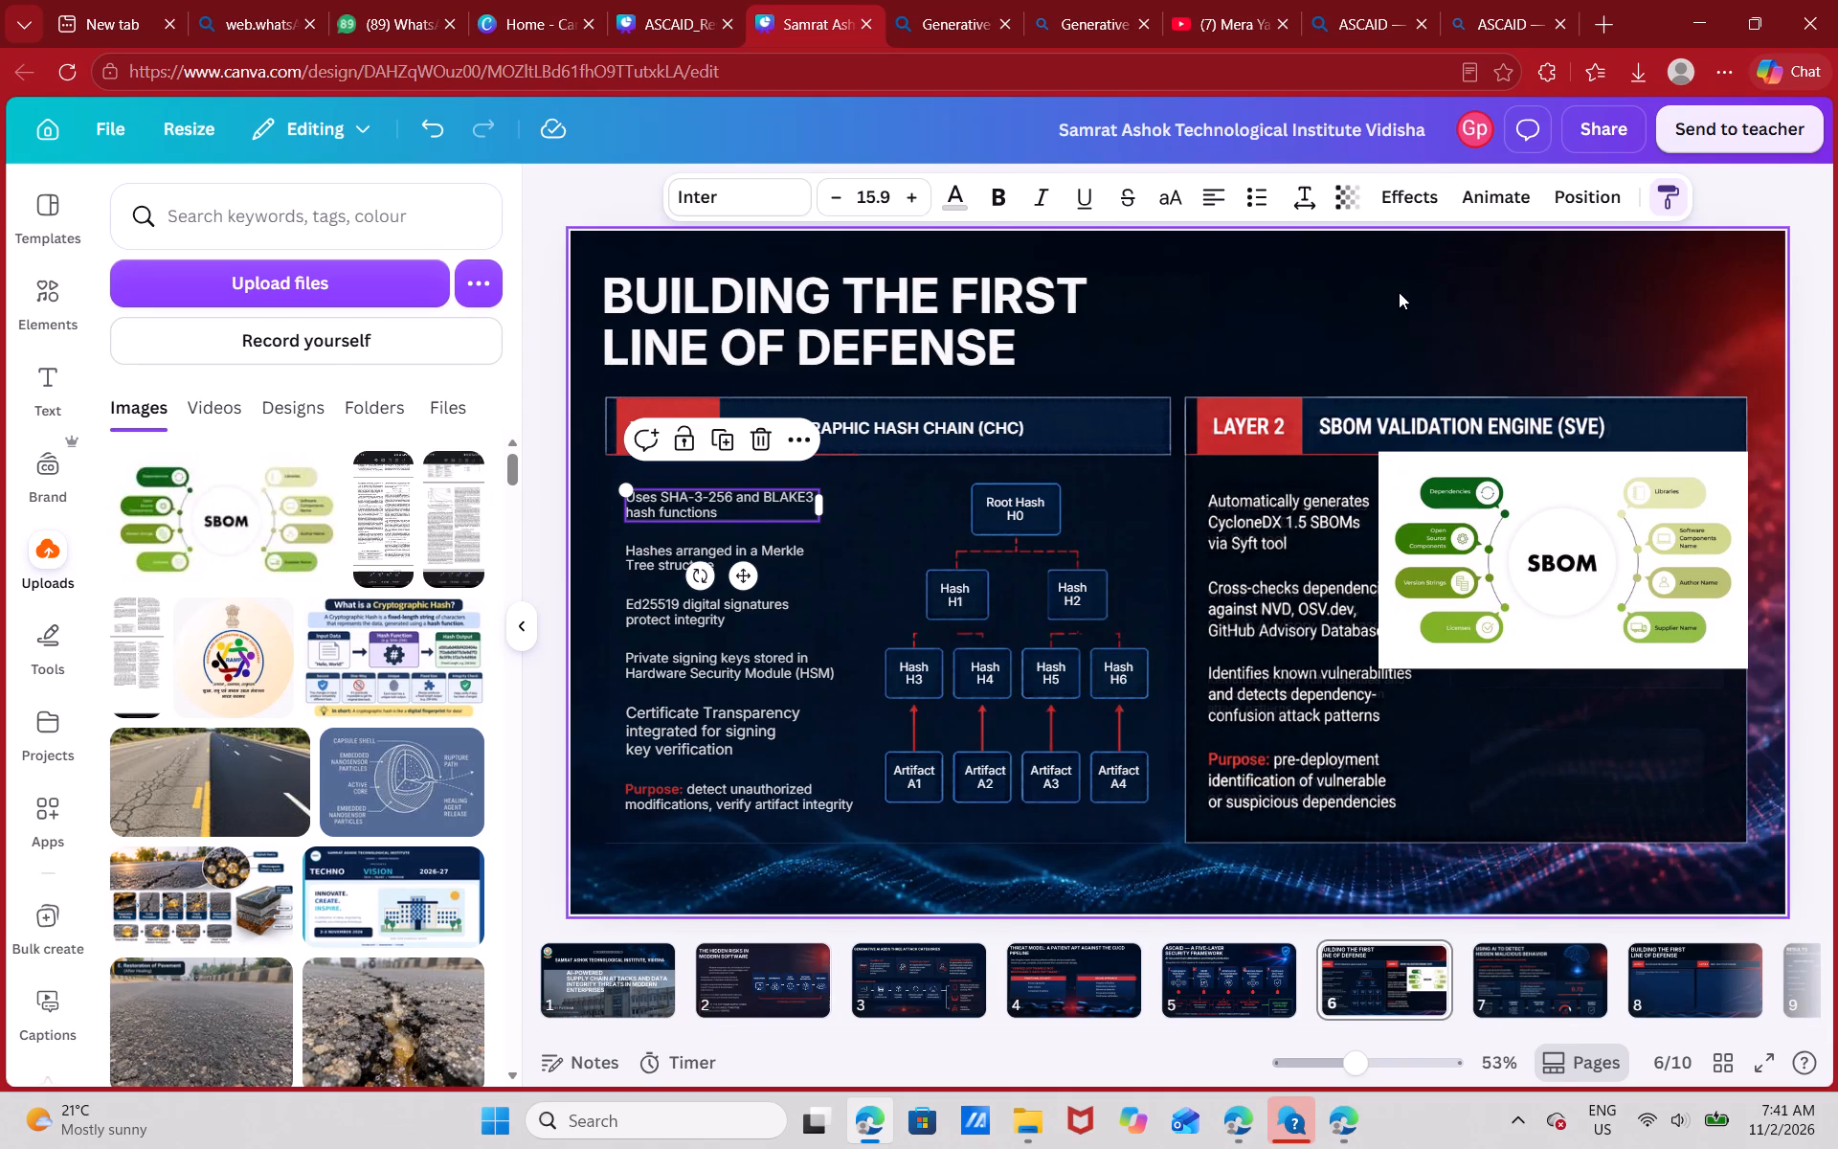
{"action": "left_click", "coordinate": [1395, 294]}
{"action": "left_click", "coordinate": [755, 510]}
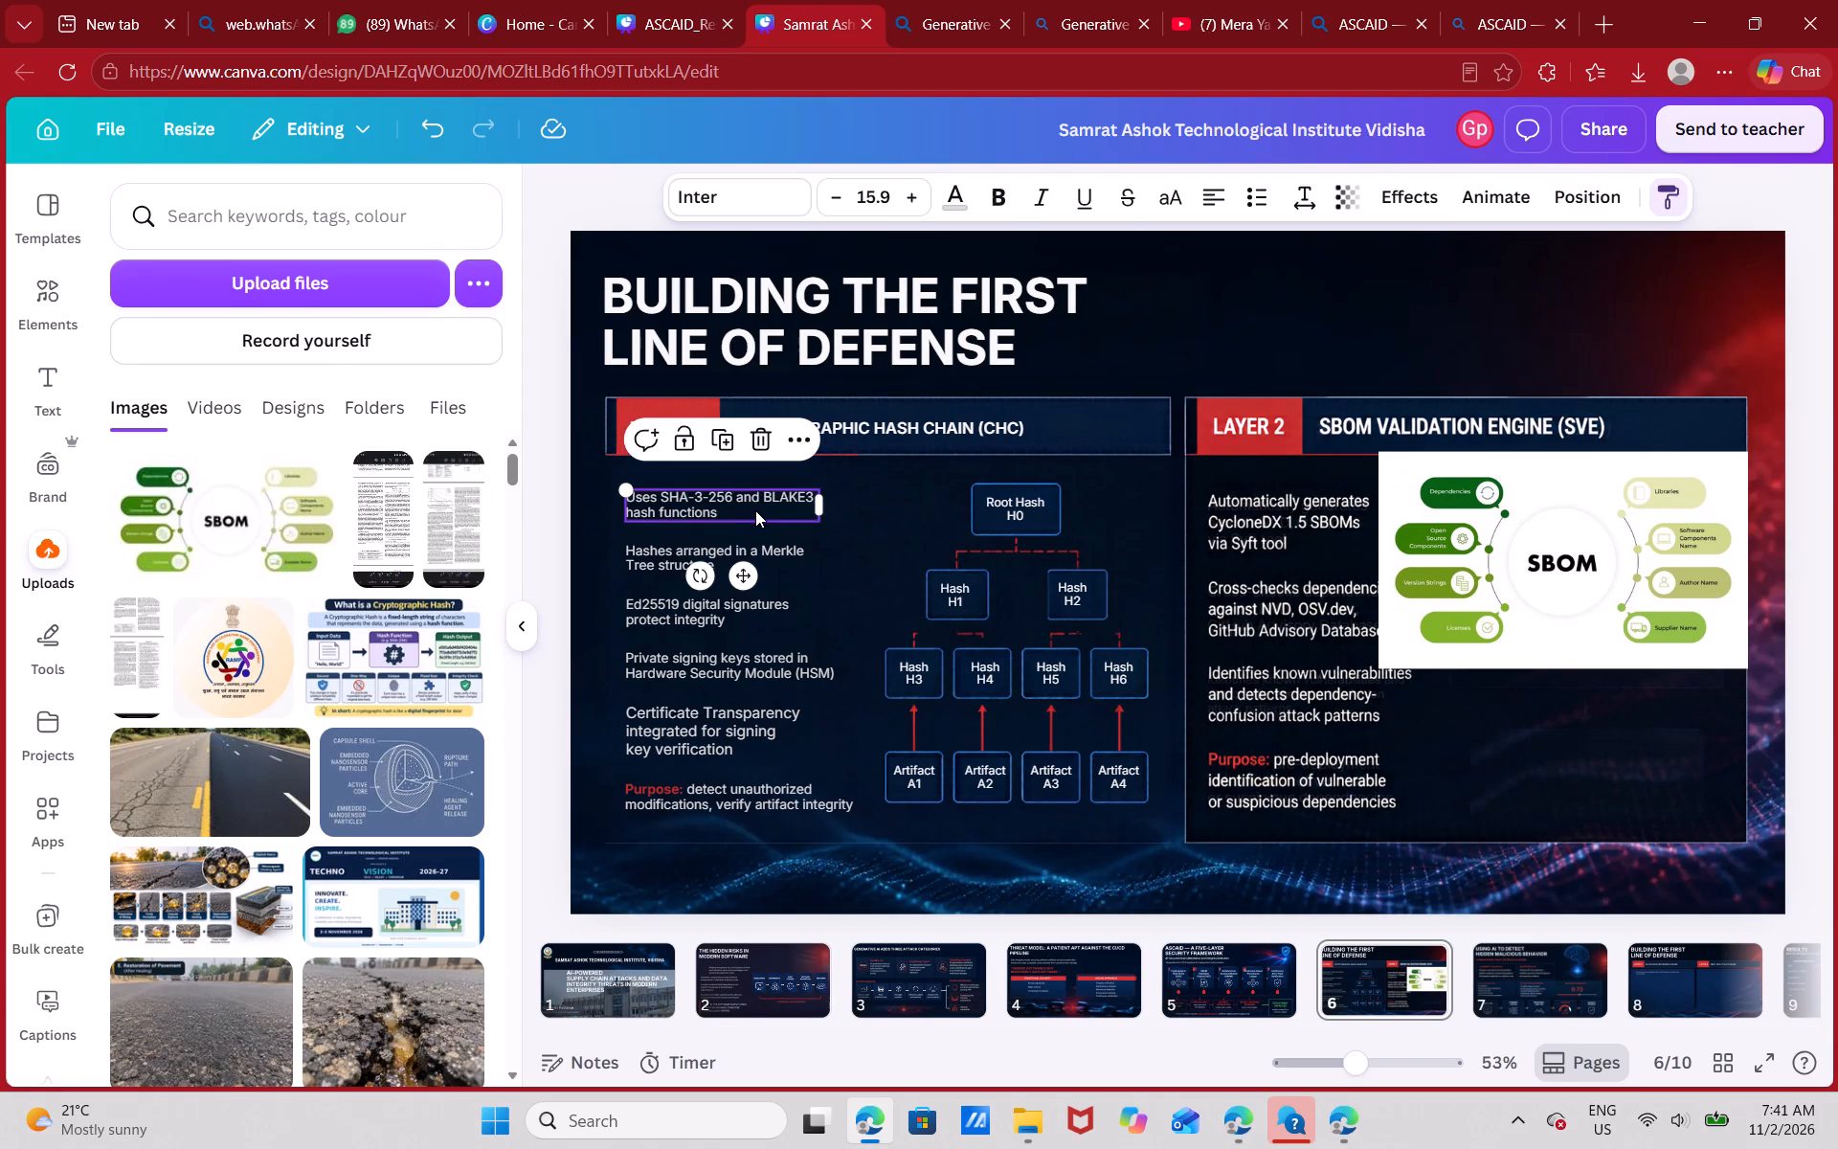
{"action": "key", "text": "ctrl+c"}
{"action": "key", "text": "alt+Tab"}
{"action": "key", "text": "ctrl+v"}
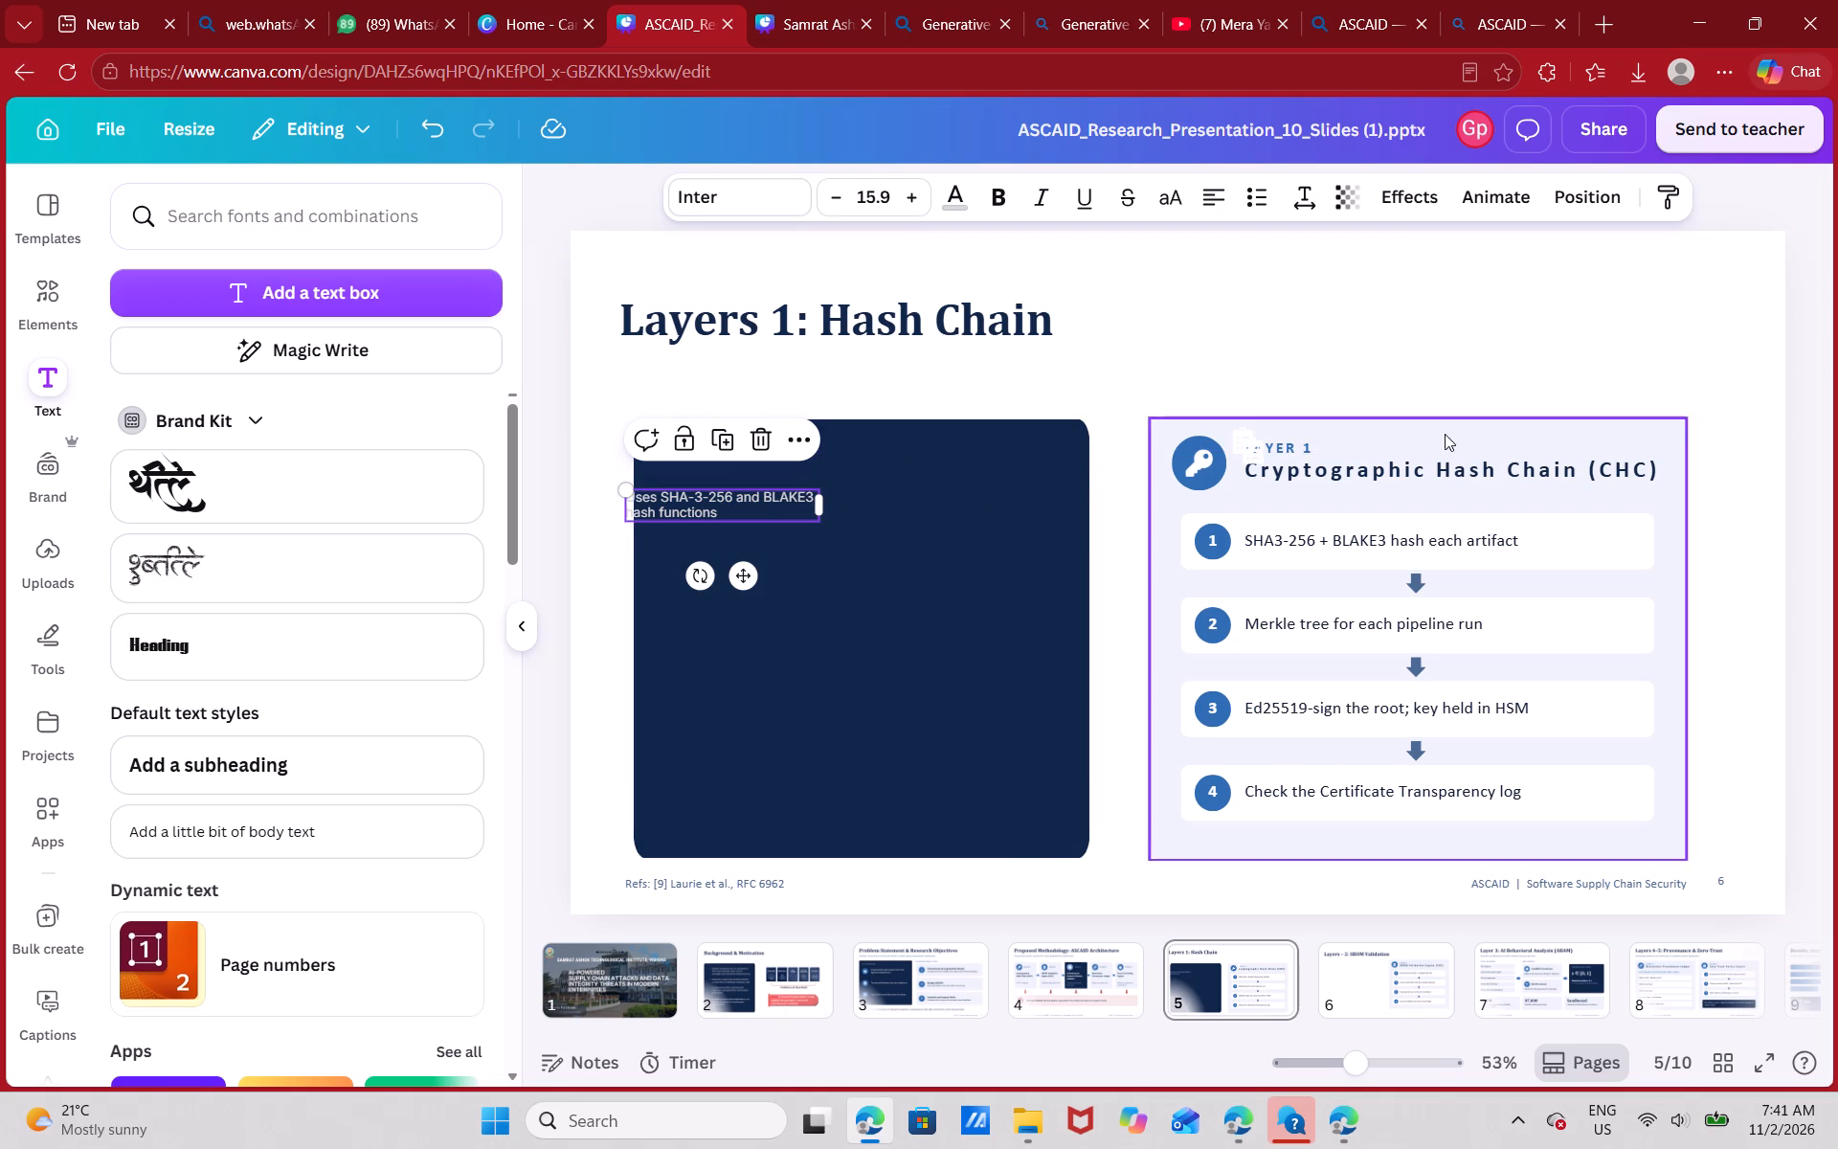
{"action": "left_click", "coordinate": [1825, 360]}
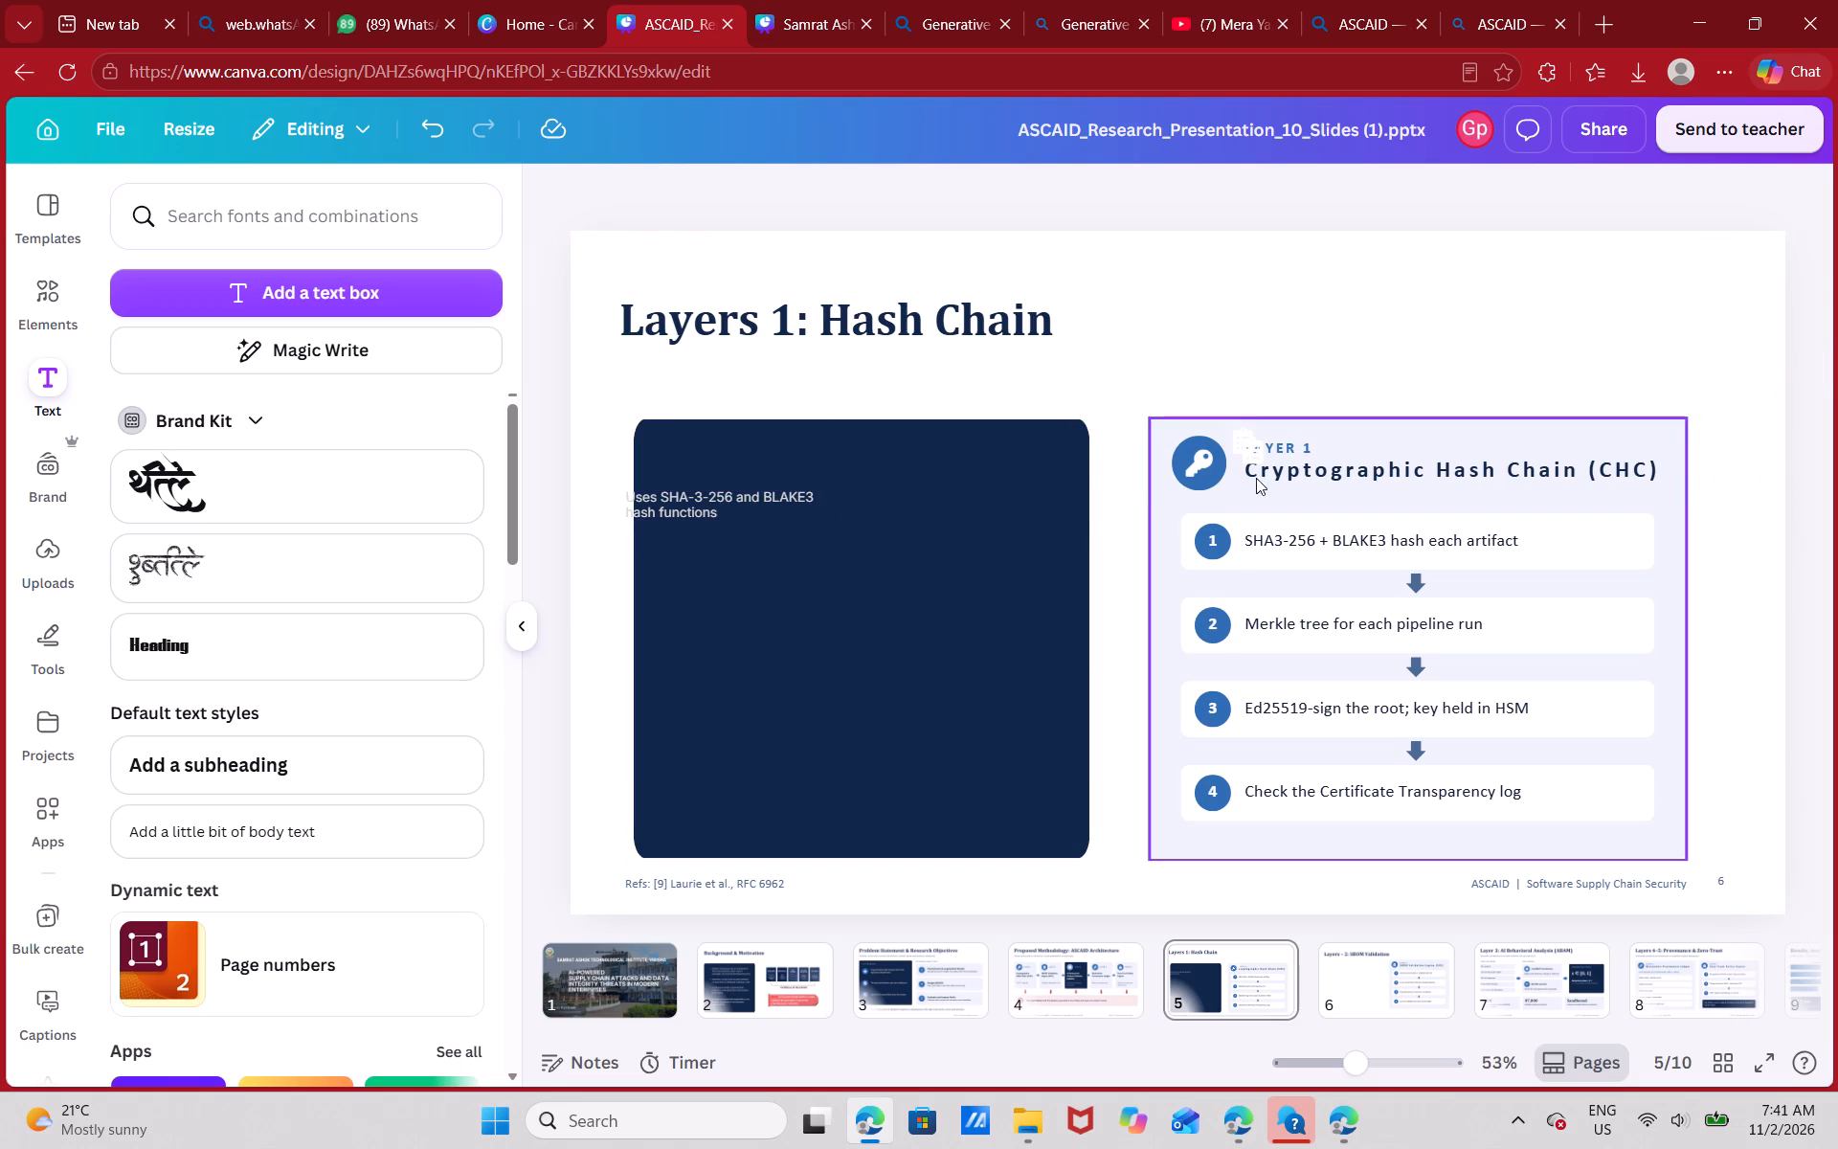
Nudge the pasted SHA-3-256 text to the right so it sits fully inside the navy rectangle.
{"action": "left_click", "coordinate": [744, 494]}
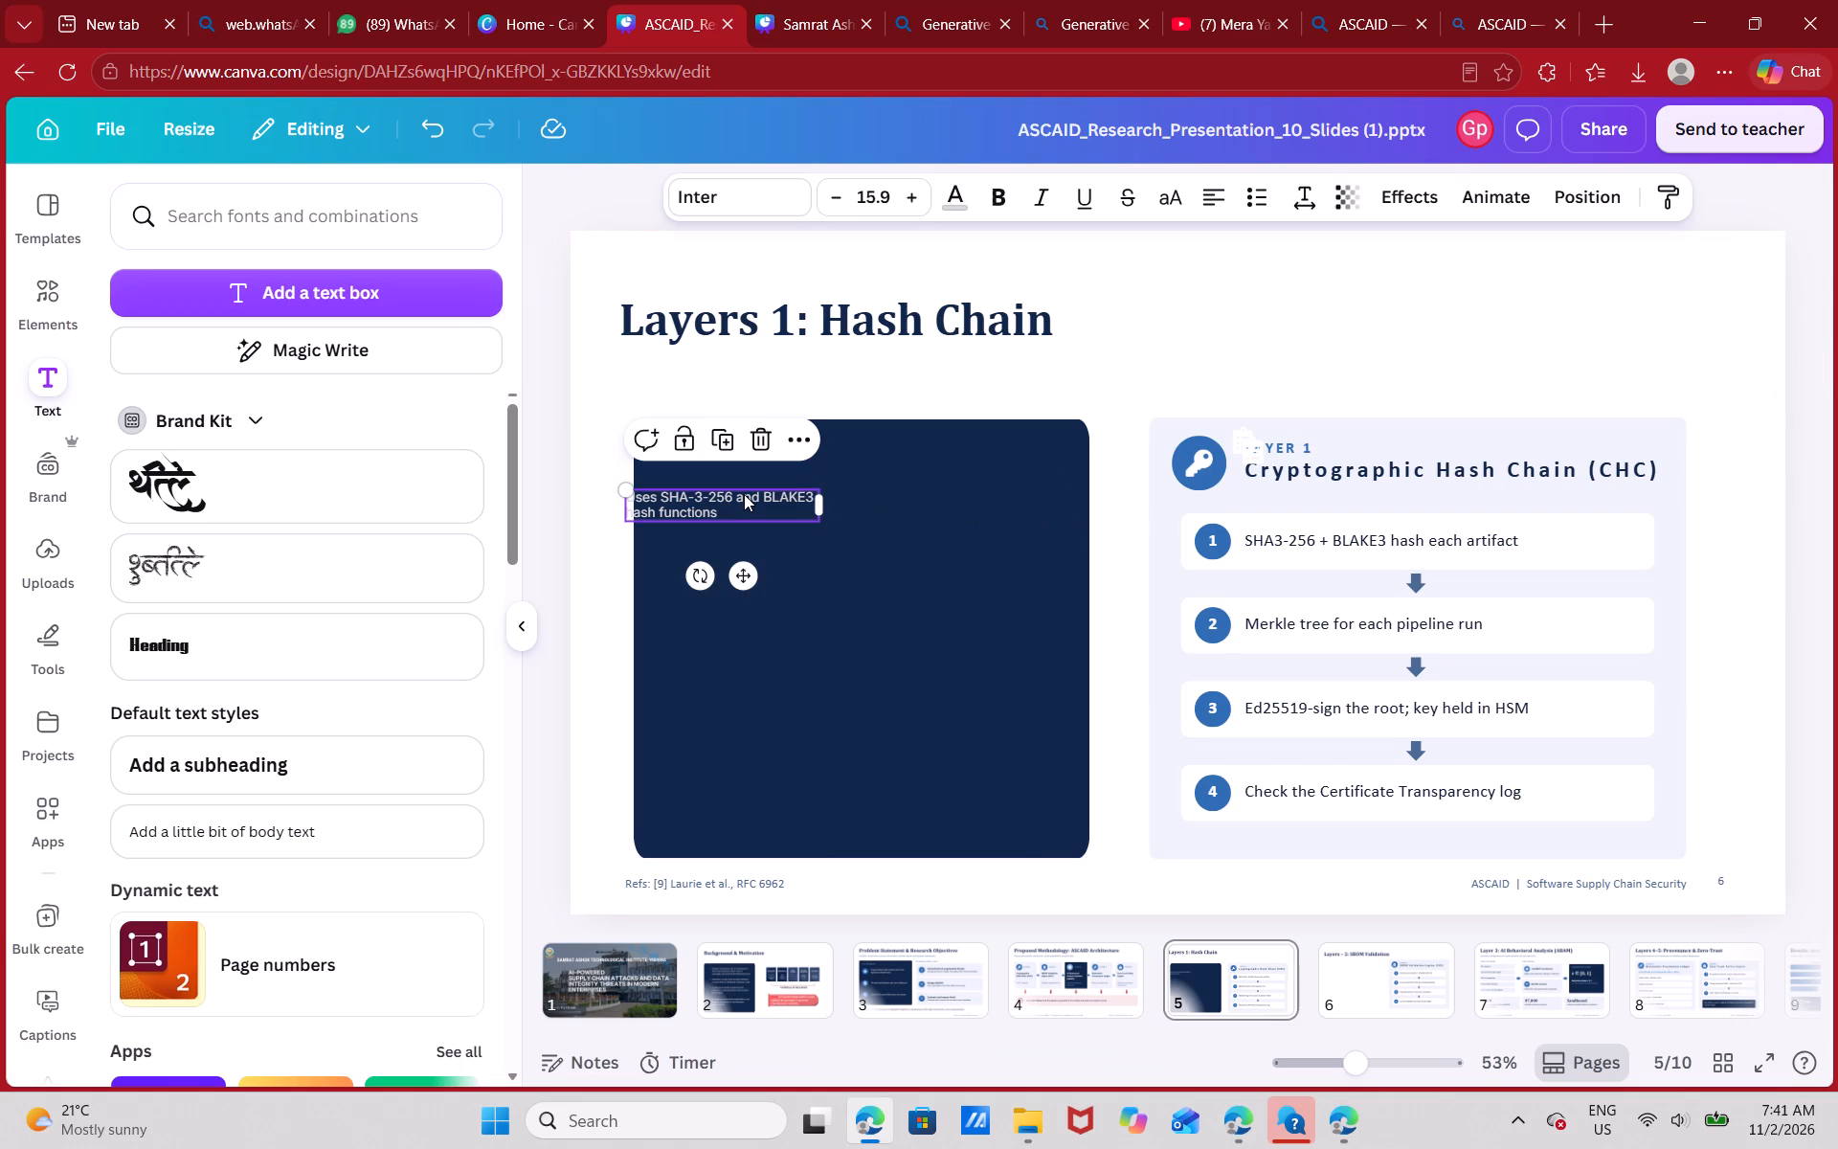
{"action": "key", "text": "Right"}
{"action": "key", "text": "Right"}
{"action": "key", "text": "Right"}
{"action": "key", "text": "Right"}
{"action": "key", "text": "Right"}
{"action": "key", "text": "Right"}
{"action": "key", "text": "Right"}
{"action": "key", "text": "Right"}
{"action": "key", "text": "Right"}
{"action": "key", "text": "Right"}
{"action": "key", "text": "Right"}
{"action": "key", "text": "Right"}
{"action": "key", "text": "Right"}
{"action": "key", "text": "Right"}
{"action": "key", "text": "Right"}
{"action": "key", "text": "Right"}
{"action": "key", "text": "Right"}
{"action": "key", "text": "Right"}
{"action": "key", "text": "Right"}
{"action": "key", "text": "Right"}
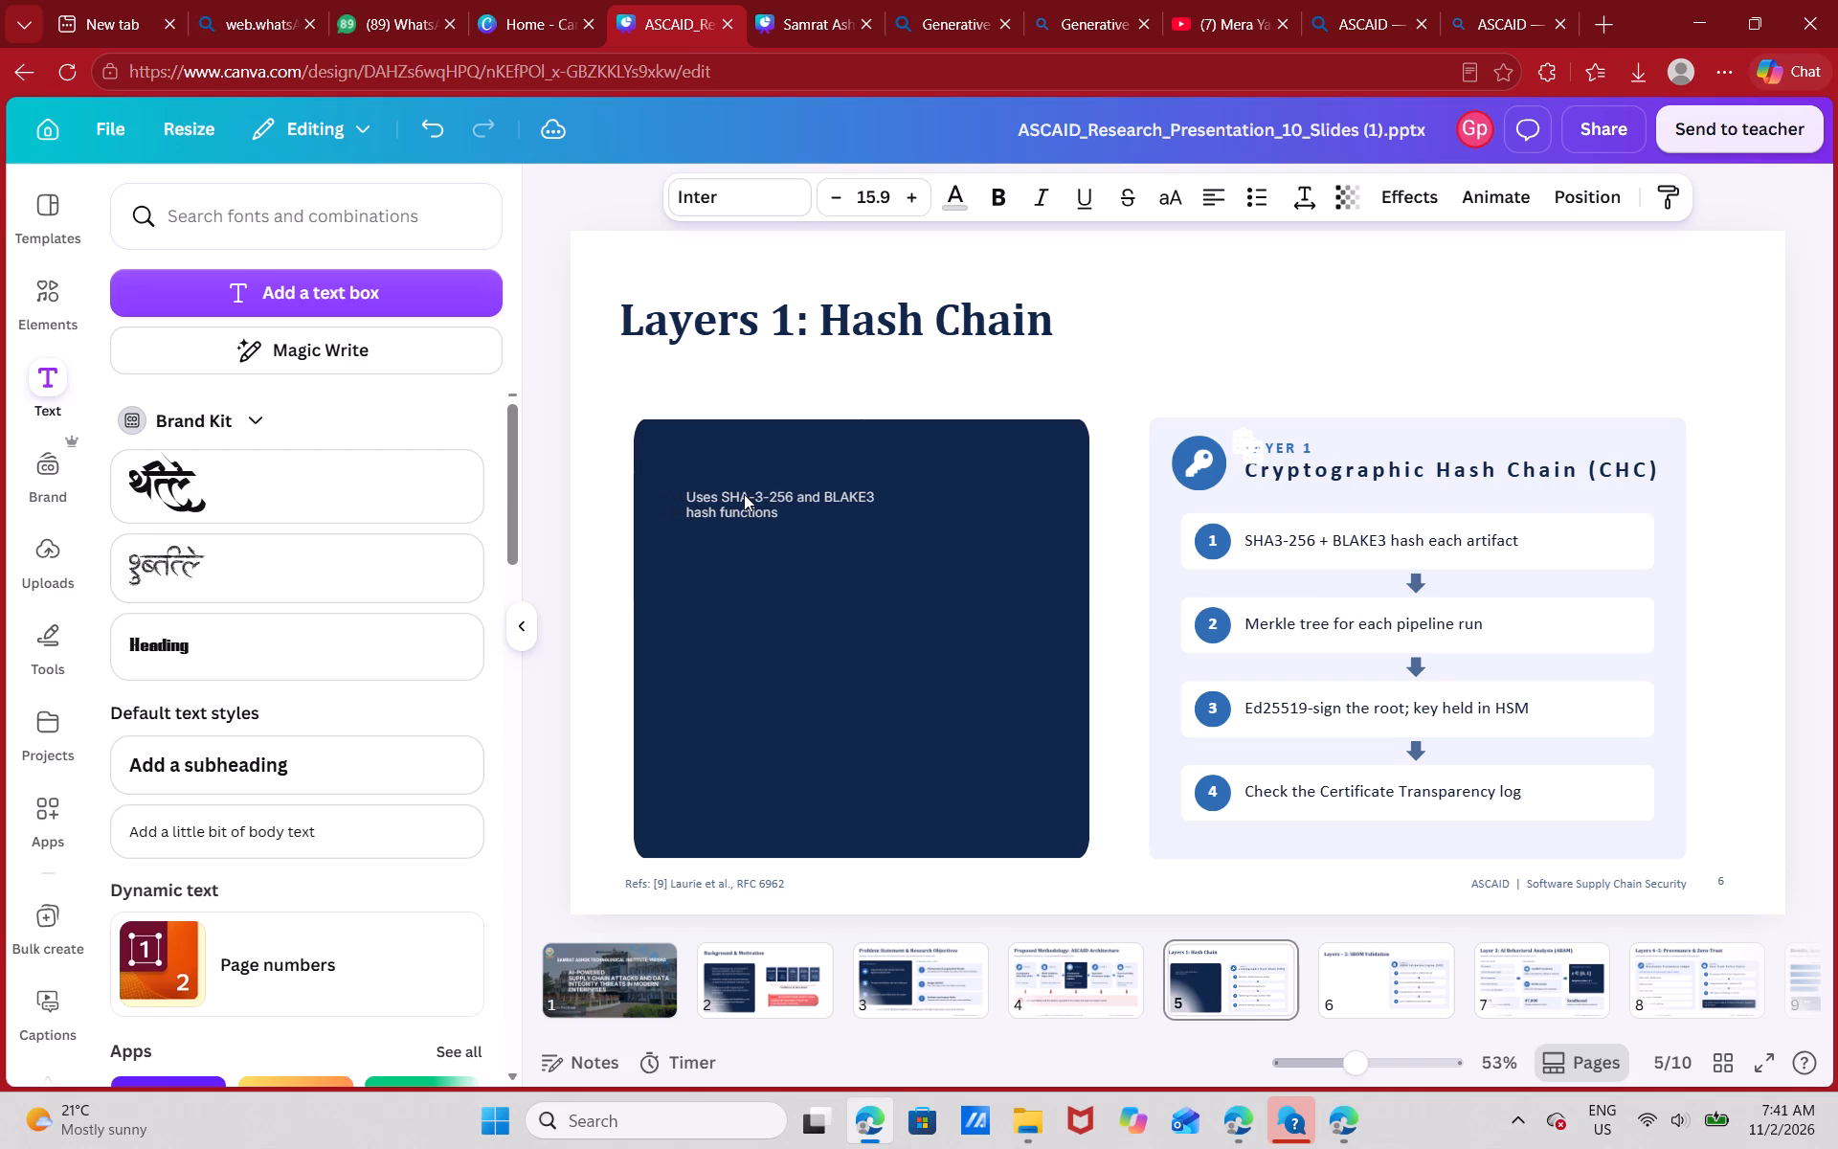
Format the SHA-3-256 text as a bulleted list and widen its text box slightly.
{"action": "left_click", "coordinate": [1262, 196]}
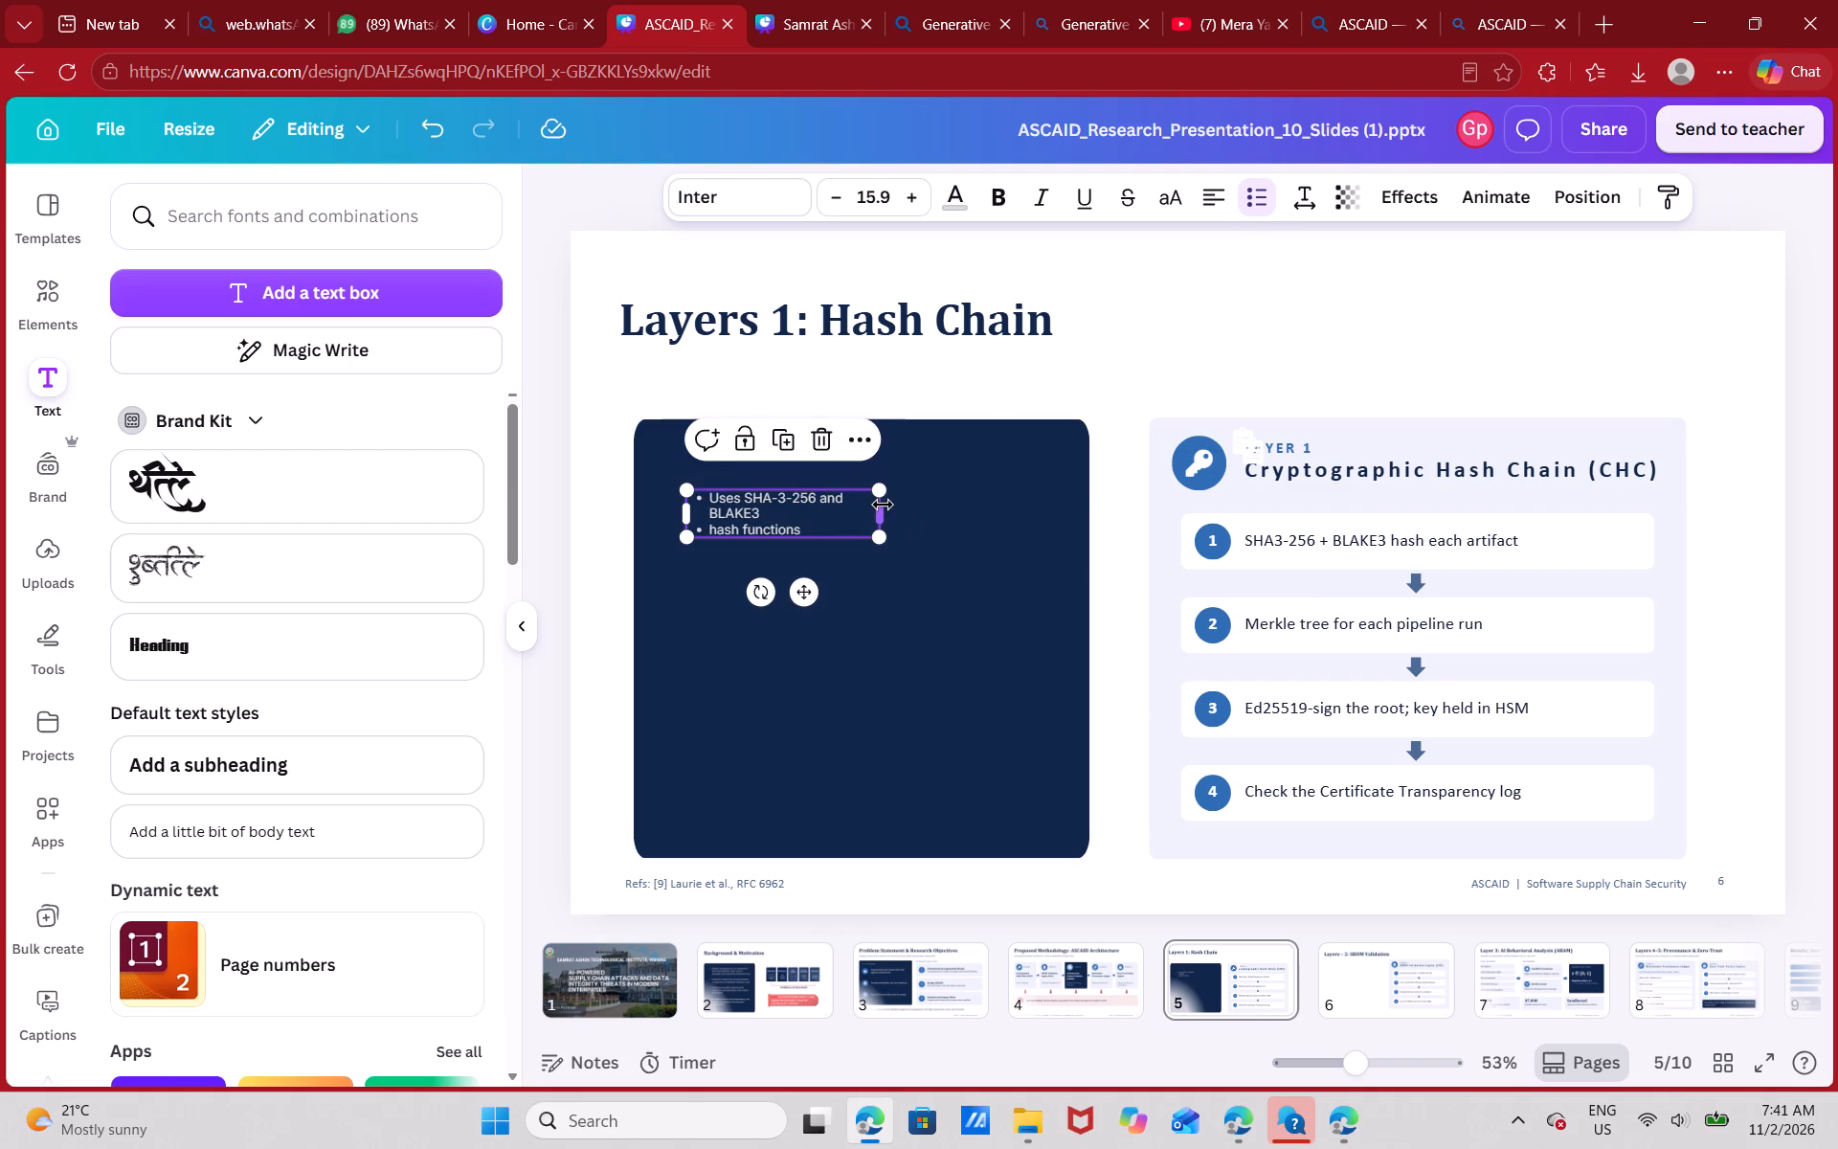
{"action": "left_click_drag", "start_coordinate": [884, 505], "coordinate": [895, 505]}
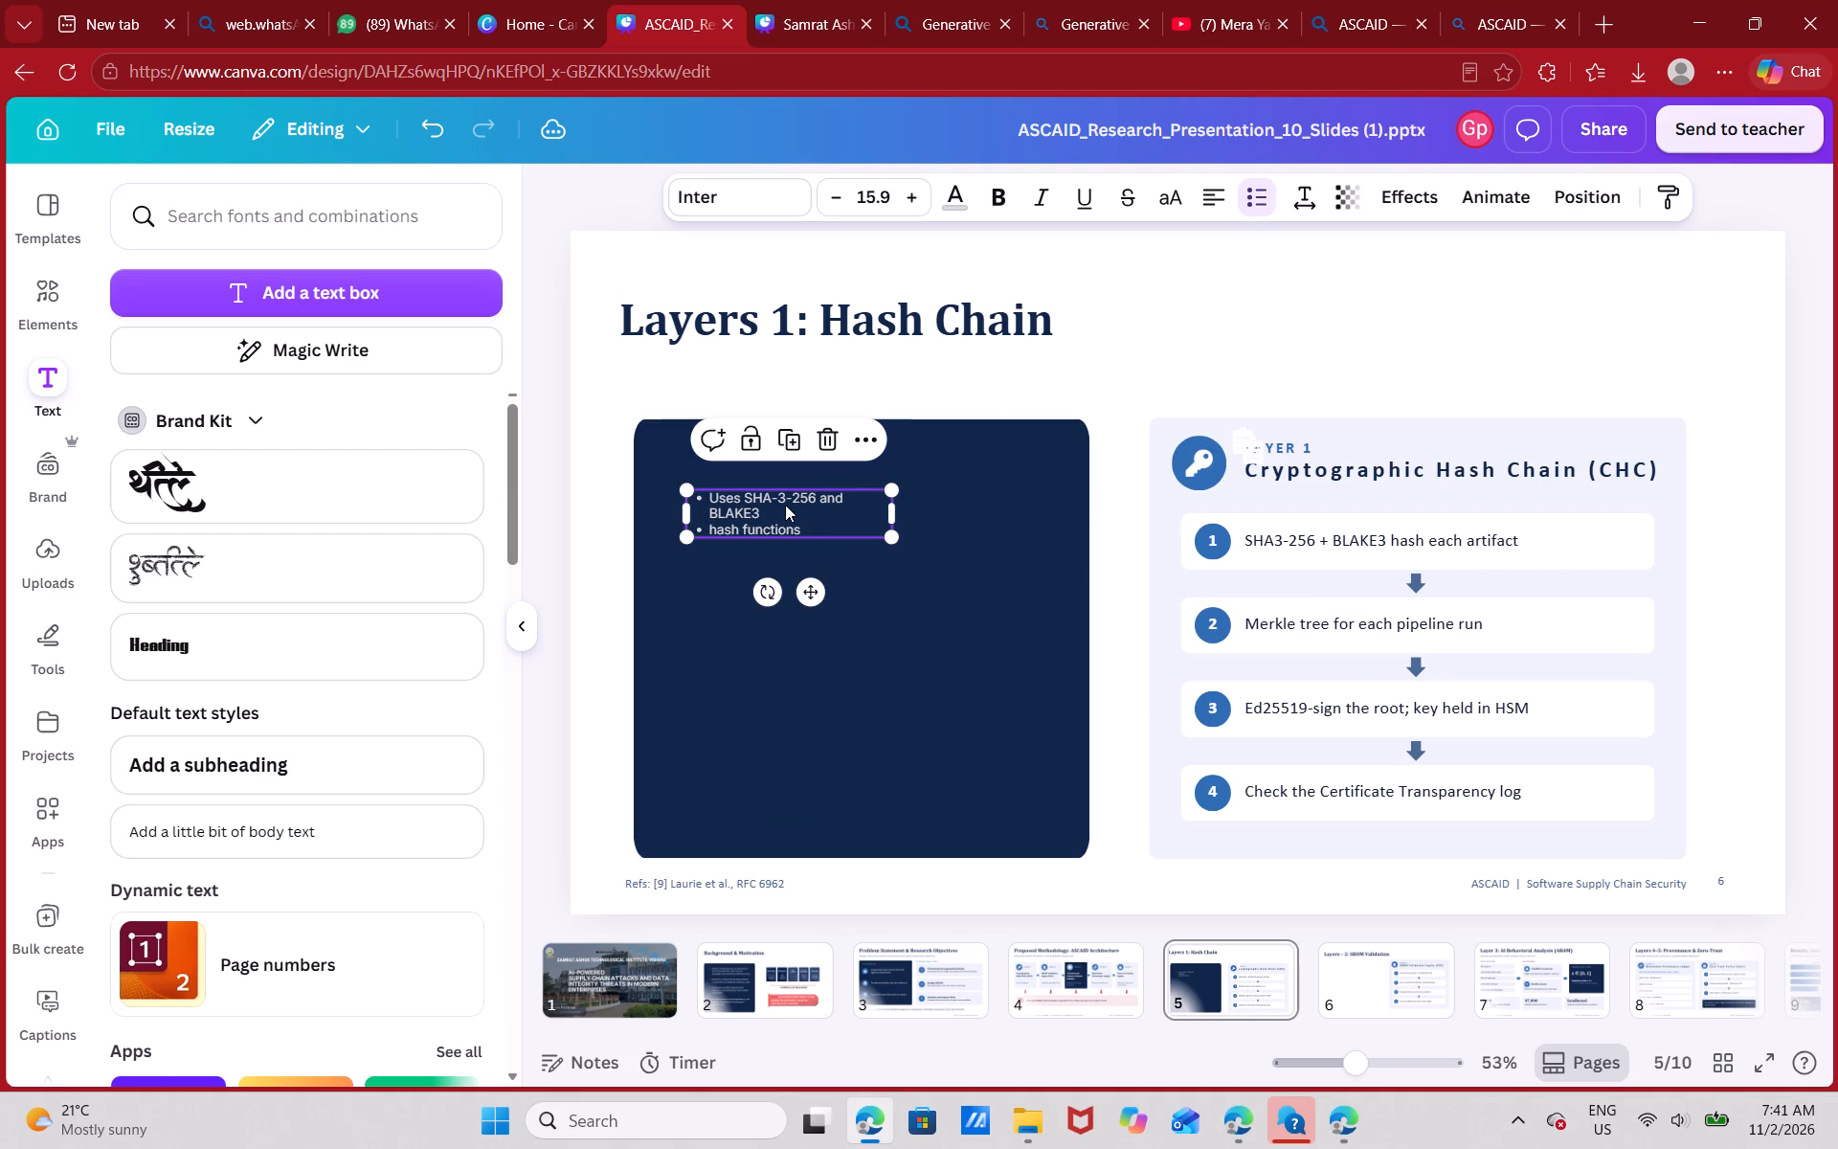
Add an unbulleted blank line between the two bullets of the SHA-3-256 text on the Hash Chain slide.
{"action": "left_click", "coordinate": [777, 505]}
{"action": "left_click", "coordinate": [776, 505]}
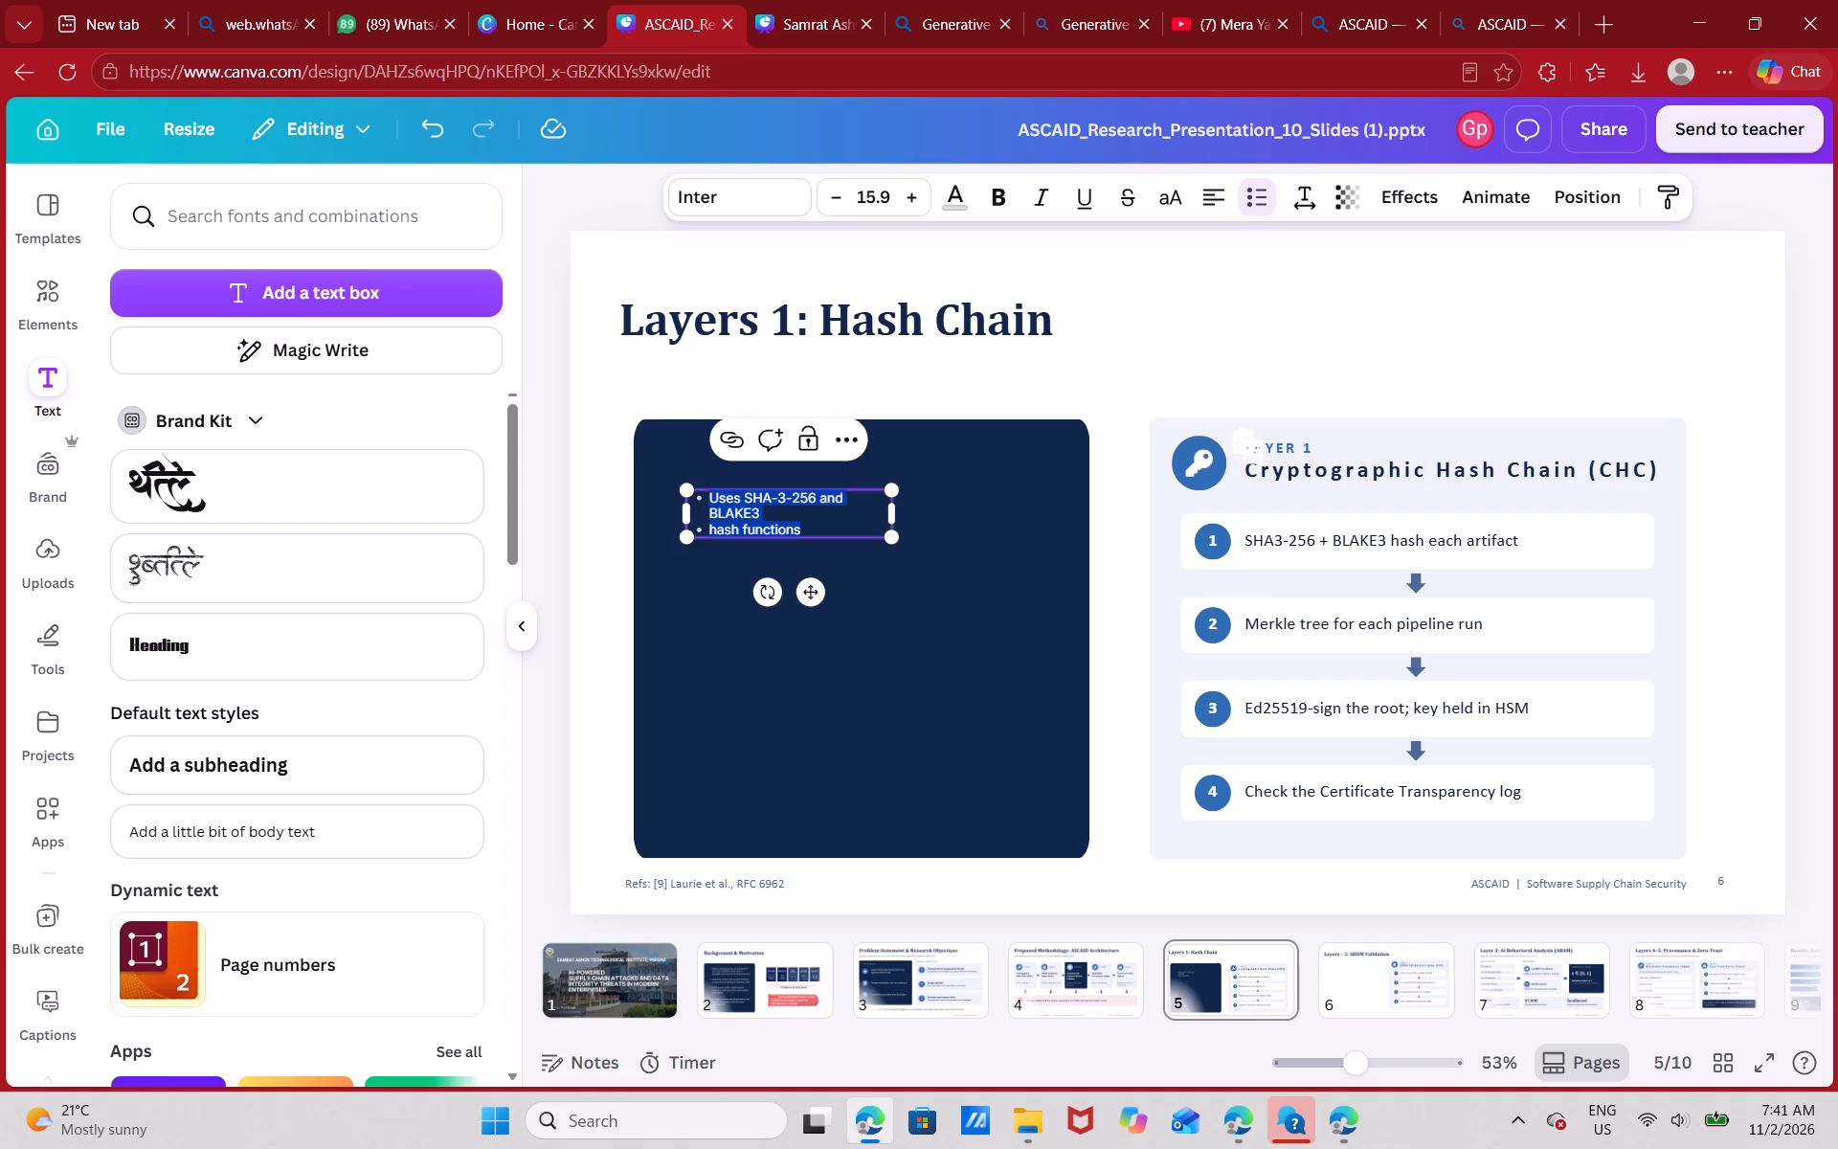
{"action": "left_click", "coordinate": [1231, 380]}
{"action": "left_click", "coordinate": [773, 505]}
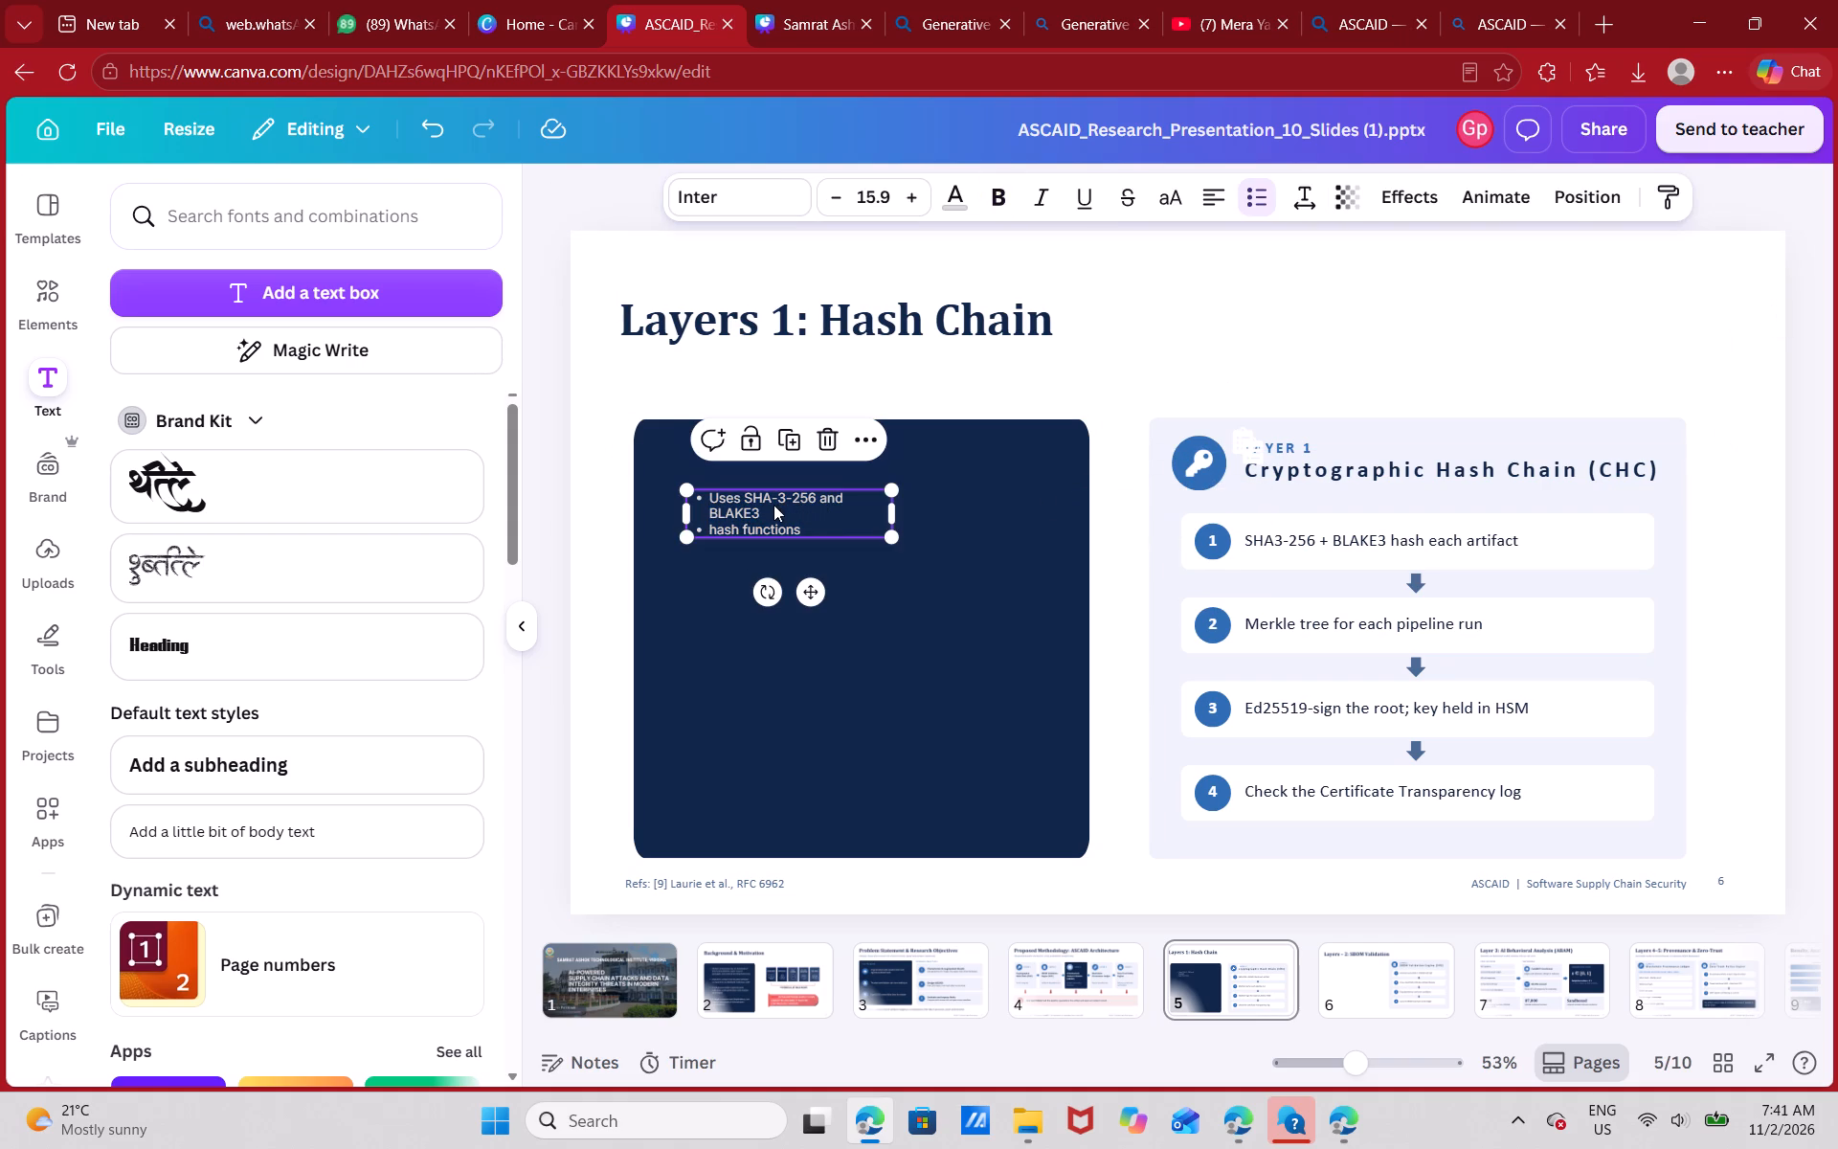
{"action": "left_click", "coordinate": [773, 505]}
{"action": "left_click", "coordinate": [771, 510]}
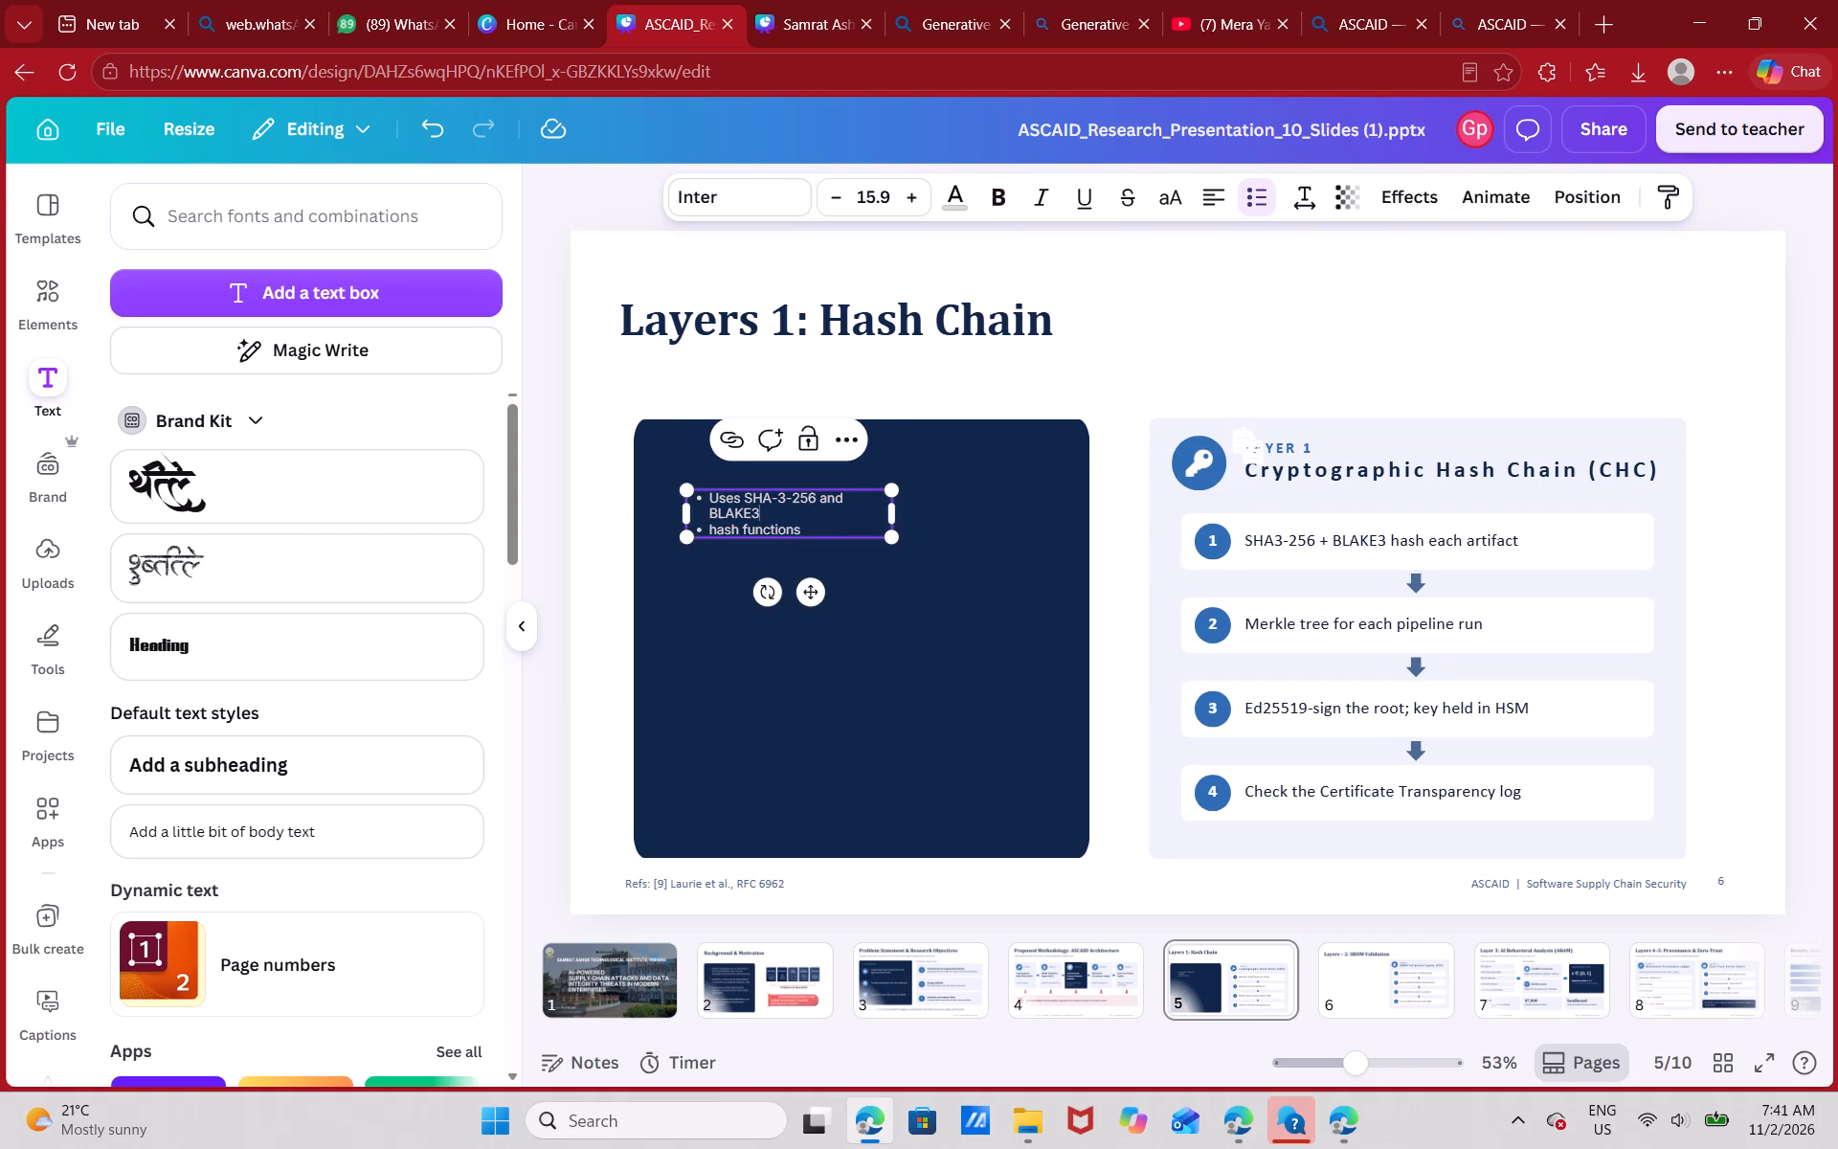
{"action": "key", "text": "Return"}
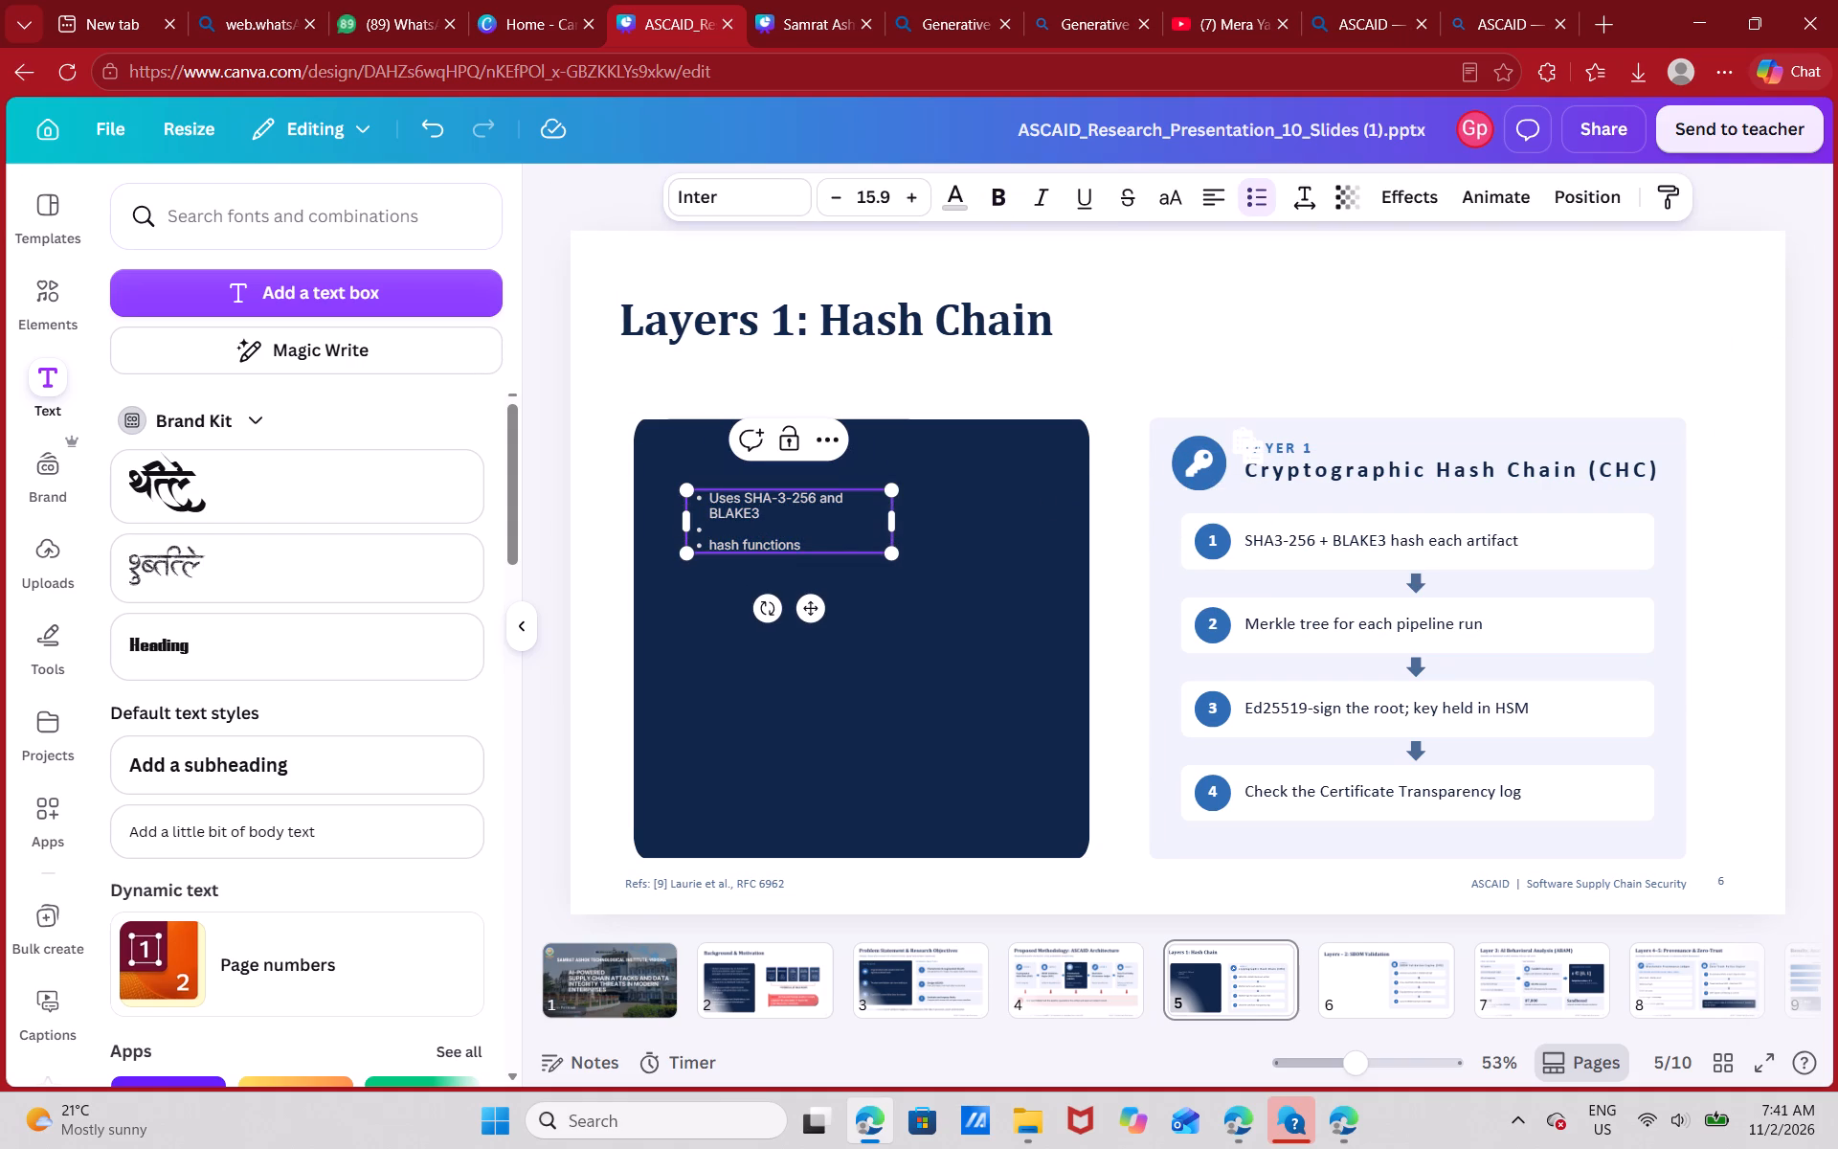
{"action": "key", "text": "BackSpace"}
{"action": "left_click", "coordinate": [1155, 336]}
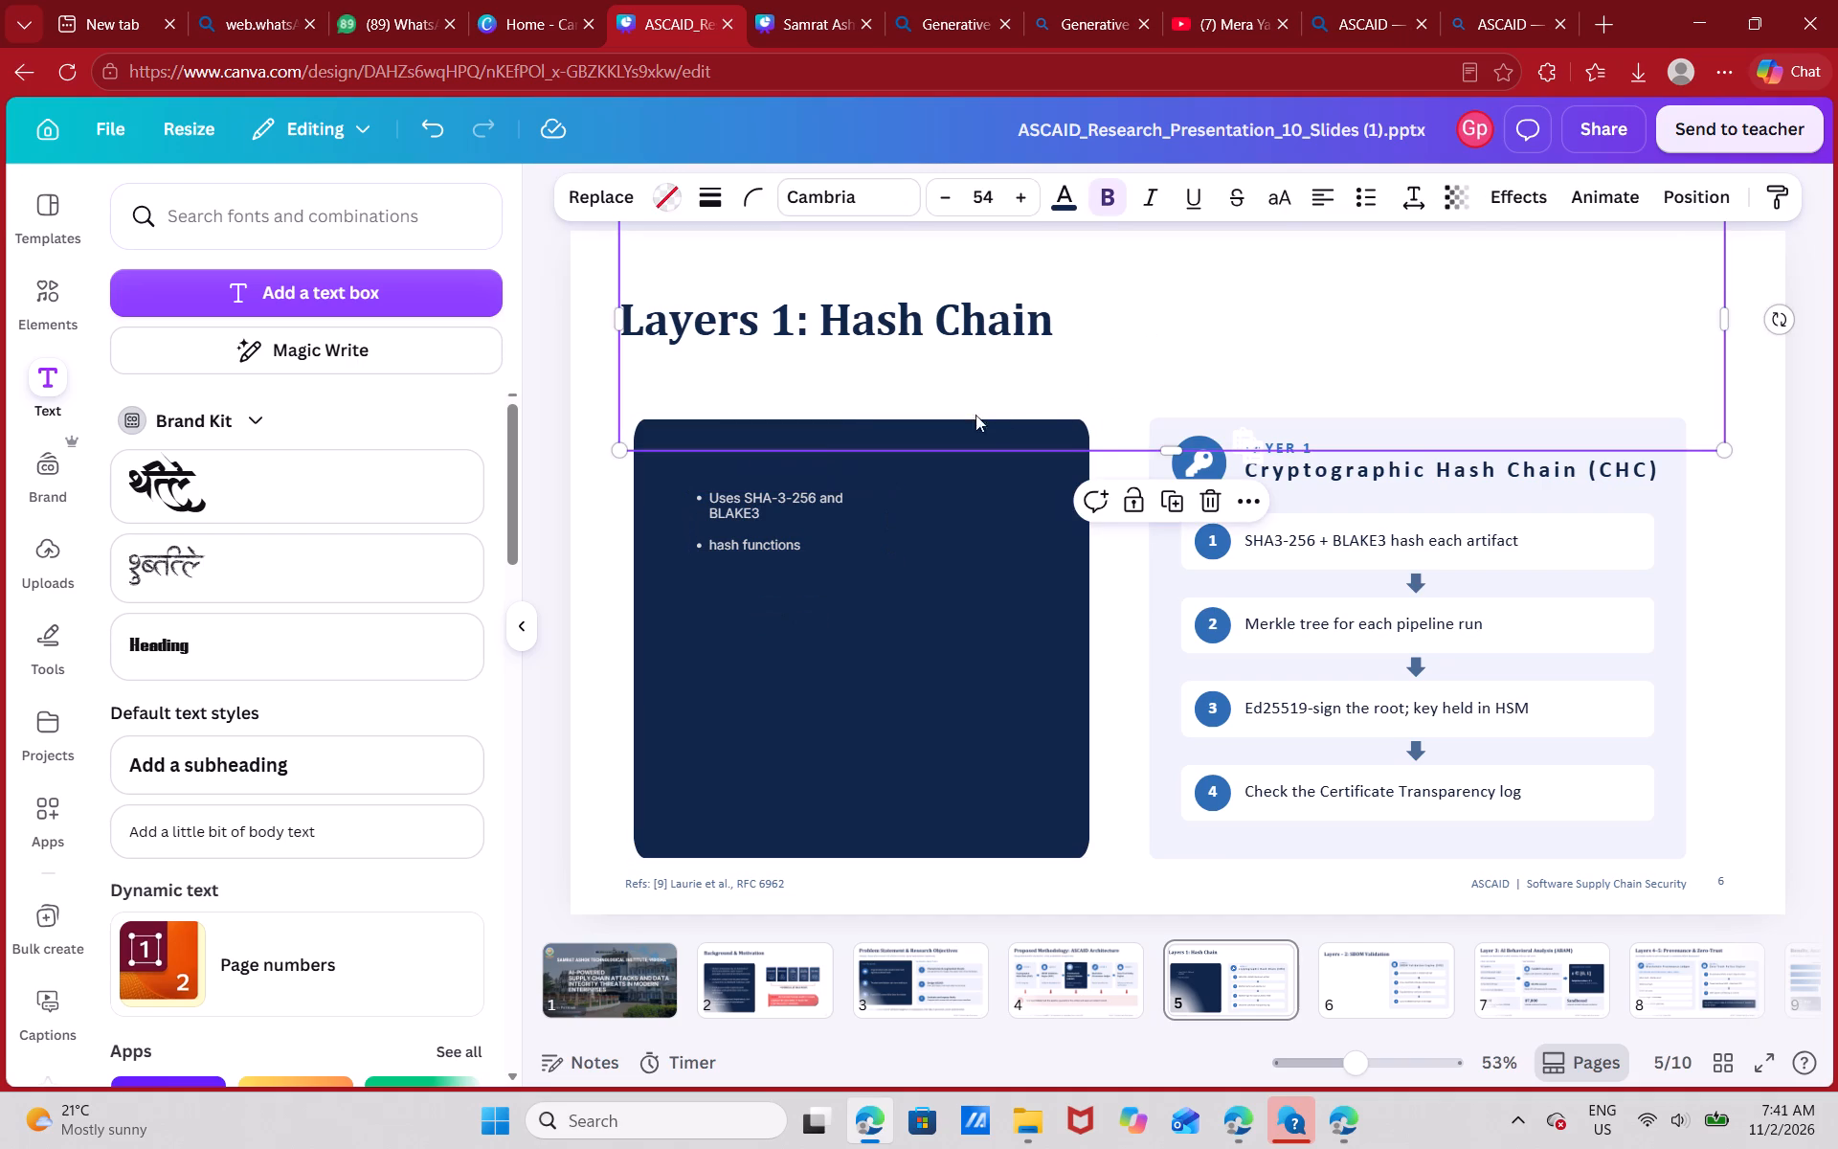
Move the SHA-3-256 text box slightly up and left inside the navy rectangle.
{"action": "left_click_drag", "start_coordinate": [832, 535], "coordinate": [827, 515]}
Copy the "Hashes arranged in a Merkle Tree structure" text from the Samrat Ashok deck's slide 6 and place it beside the SHA-3-256 text.
{"action": "key", "text": "alt+Tab"}
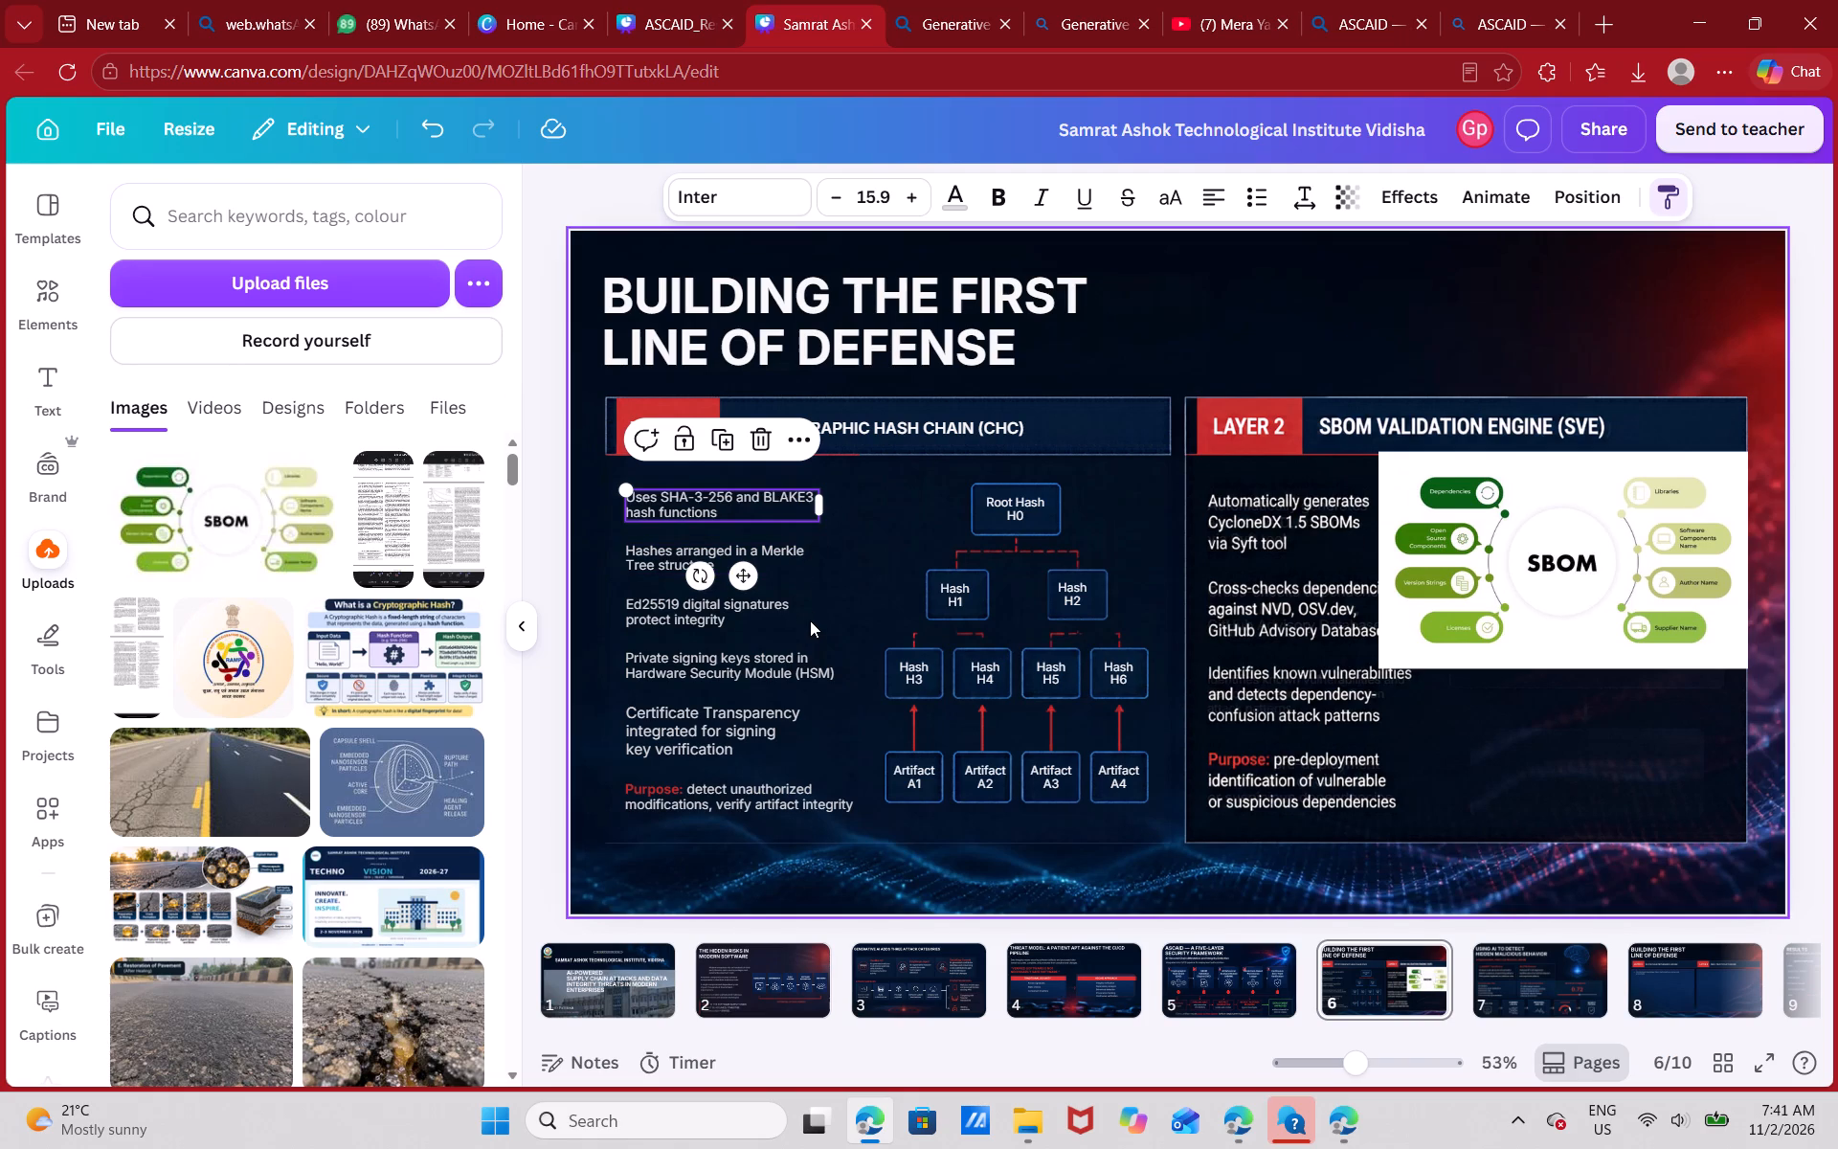
{"action": "left_click", "coordinate": [779, 554]}
{"action": "key", "text": "ctrl+c"}
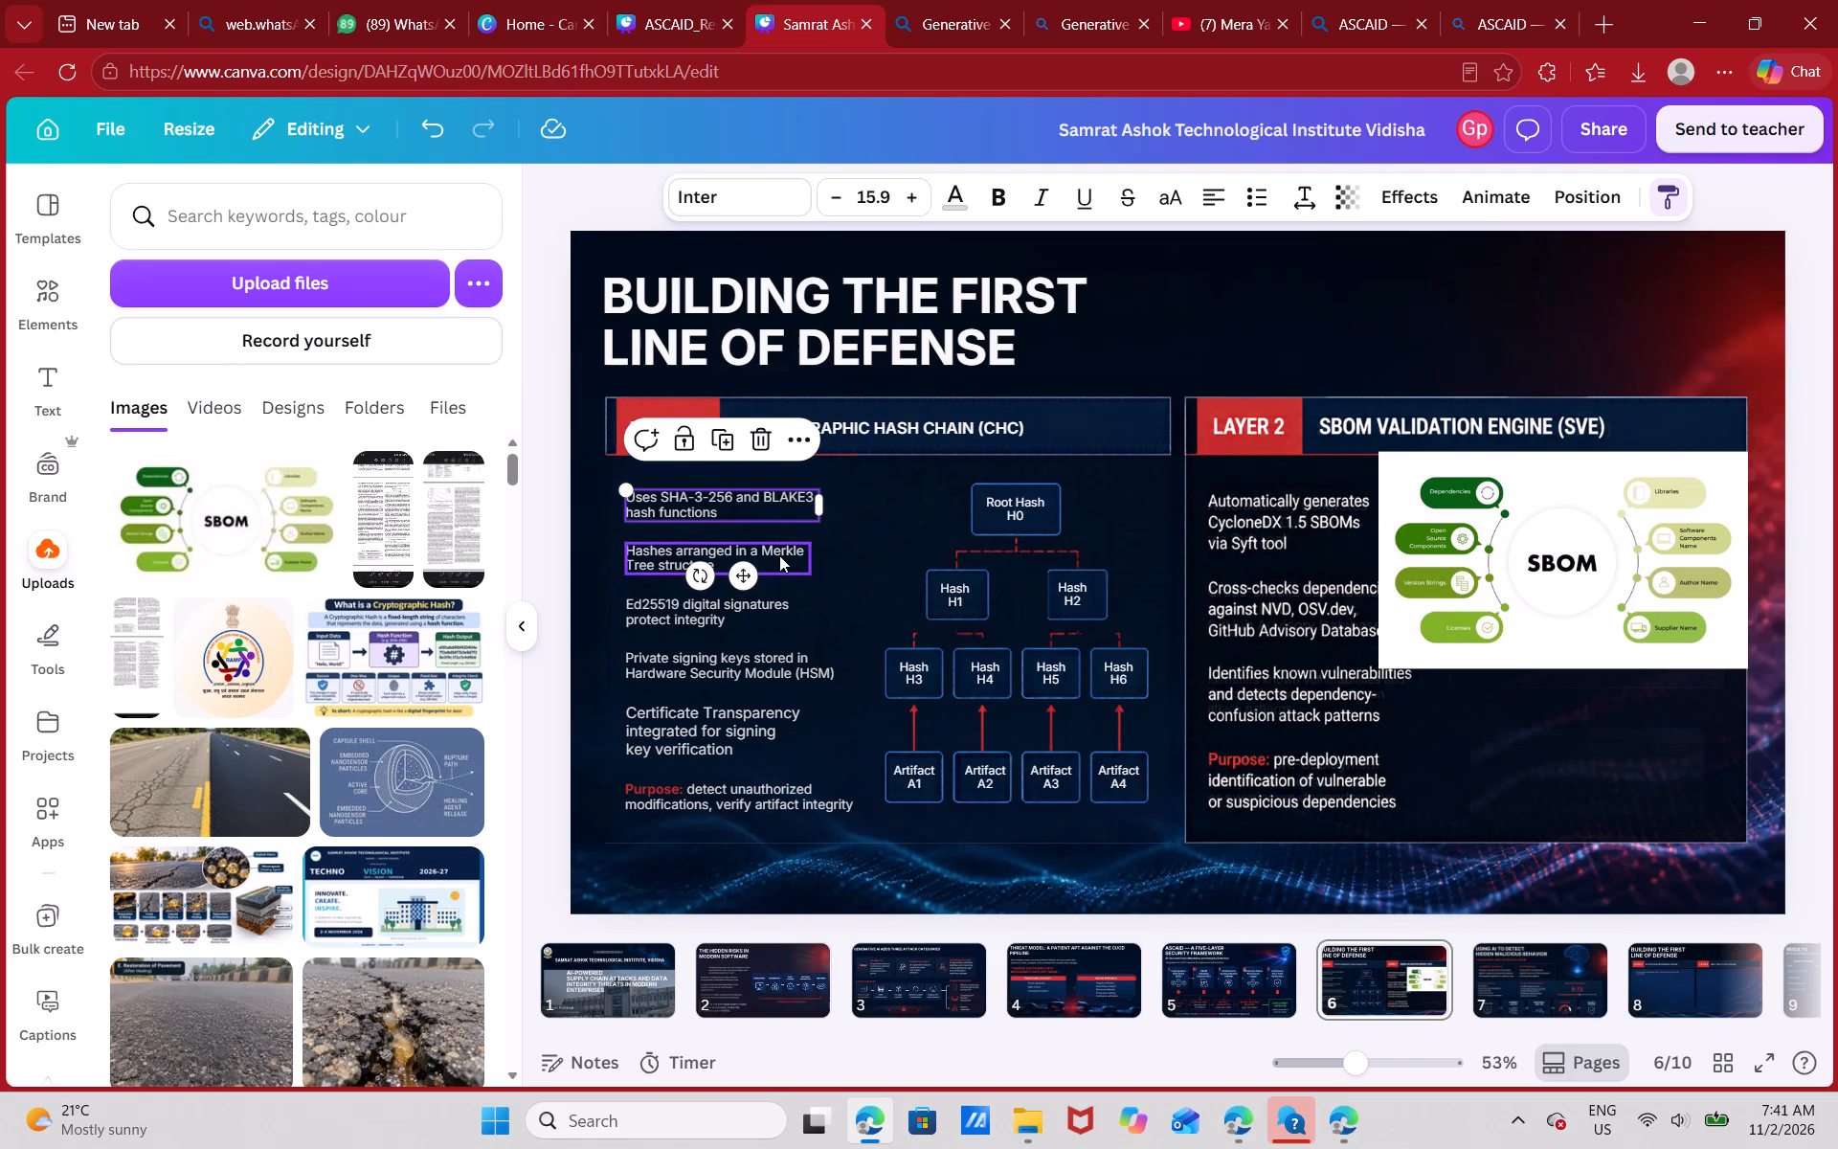
{"action": "key", "text": "alt+Tab"}
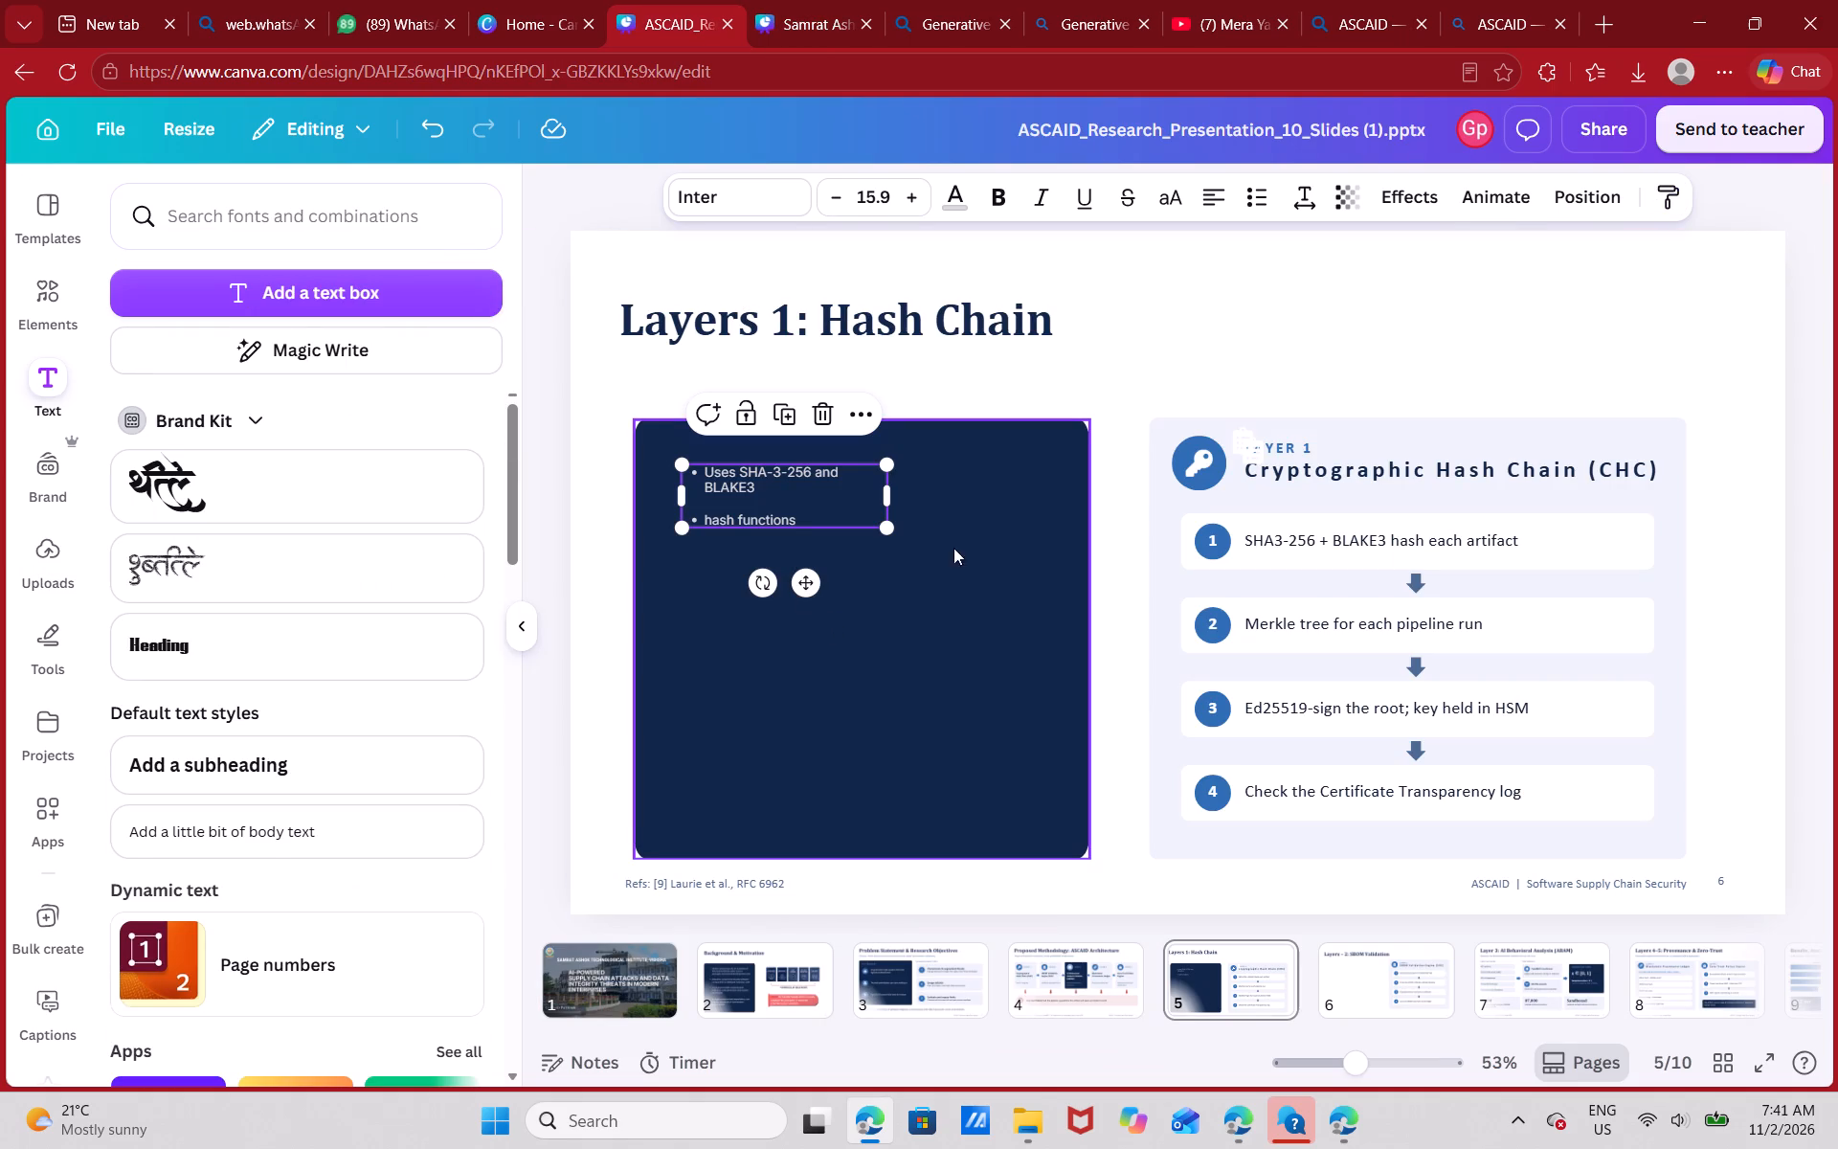
{"action": "key", "text": "ctrl+v"}
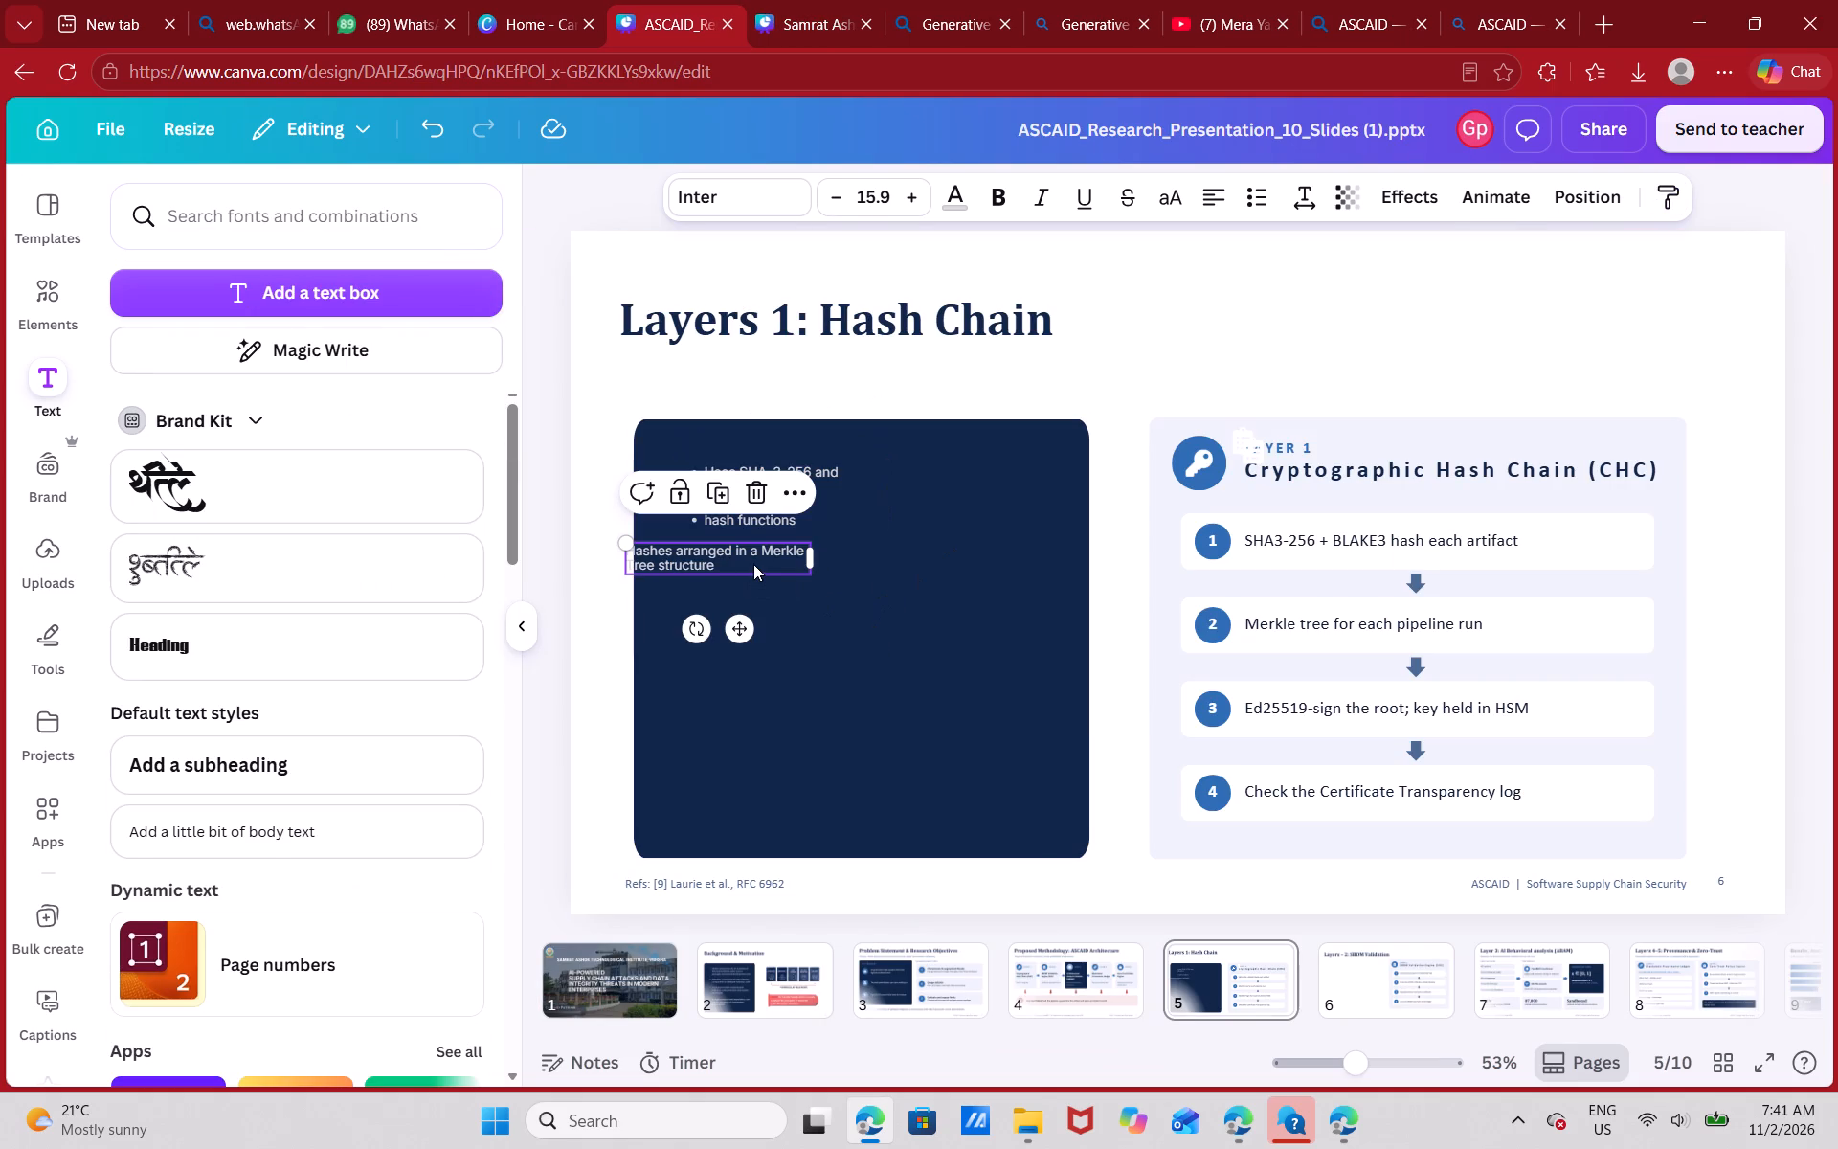
{"action": "left_click_drag", "start_coordinate": [760, 564], "coordinate": [1086, 558]}
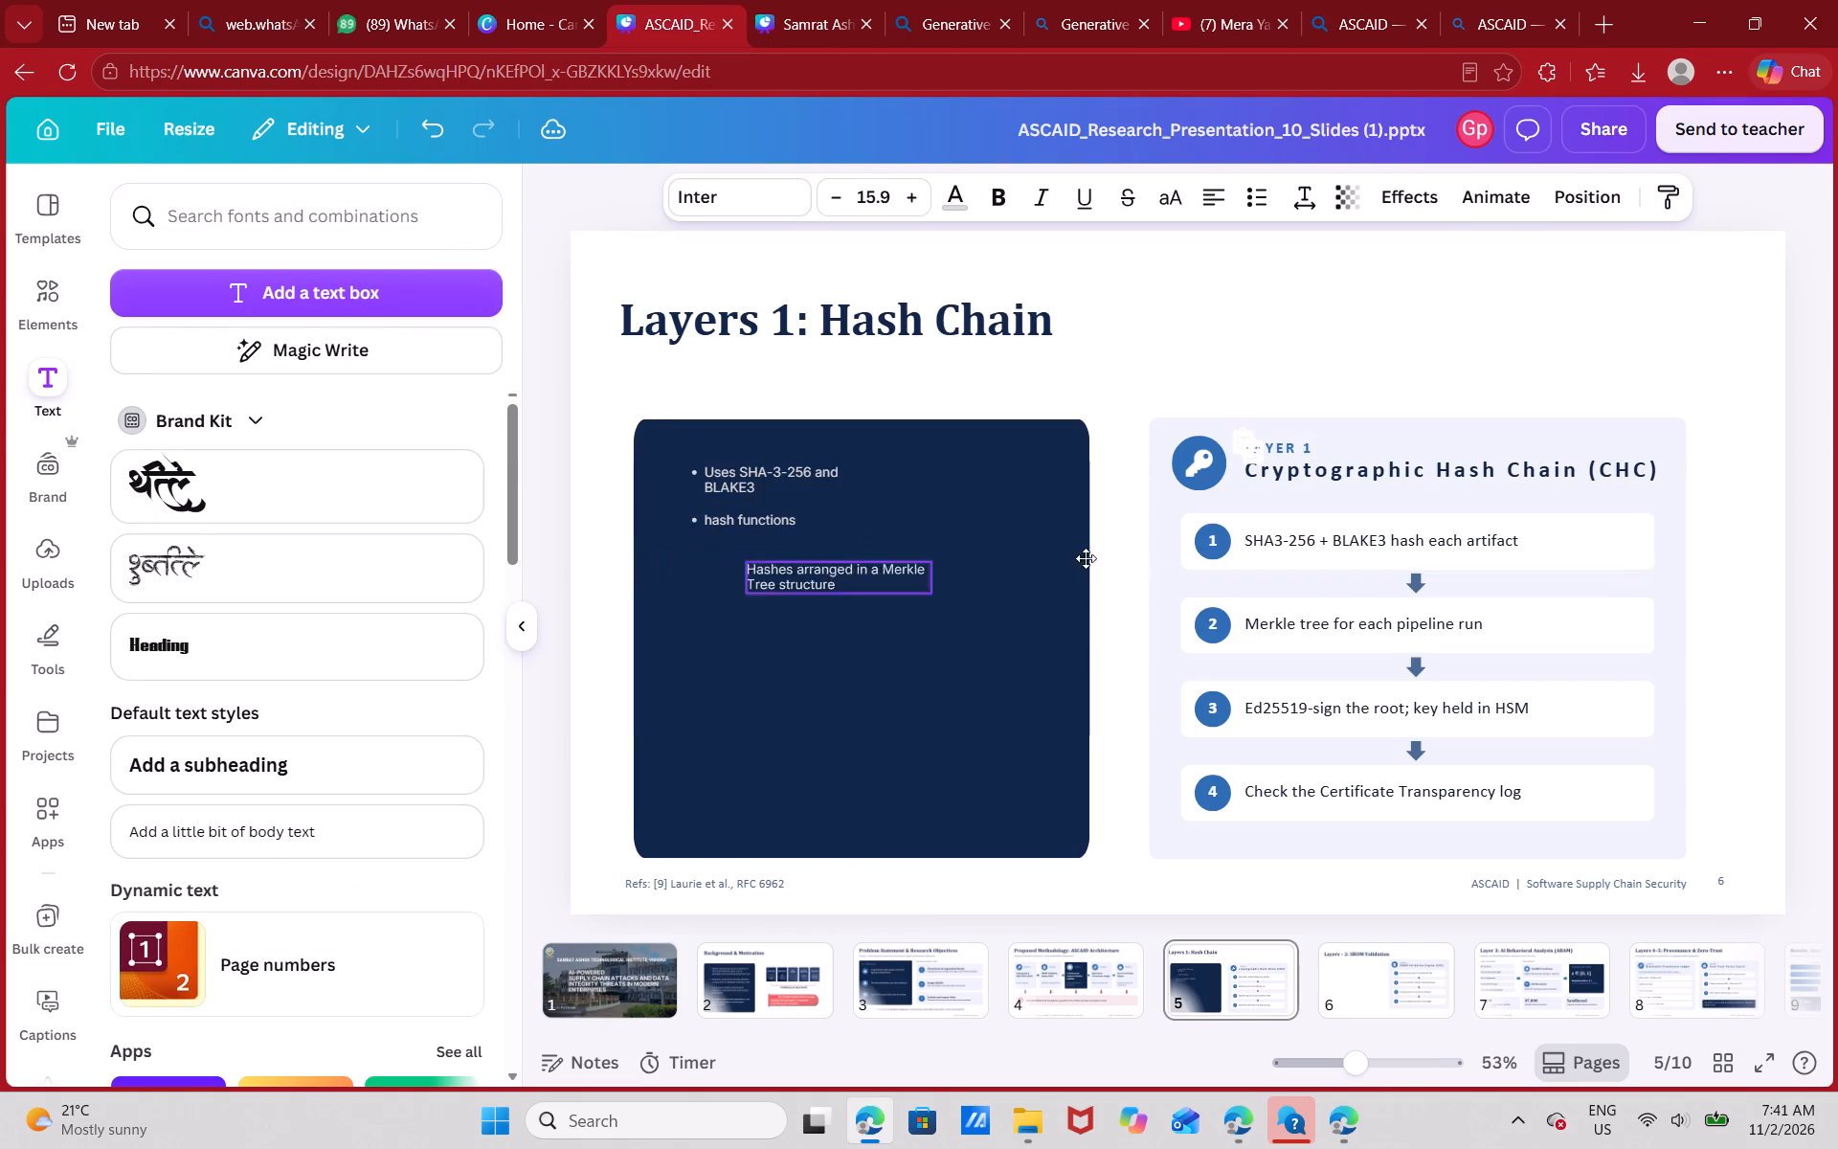
{"action": "left_click_drag", "start_coordinate": [1086, 558], "coordinate": [1023, 487]}
Format the Merkle Tree text as a bulleted list and join its two lines into a single bullet.
{"action": "left_click", "coordinate": [1267, 191]}
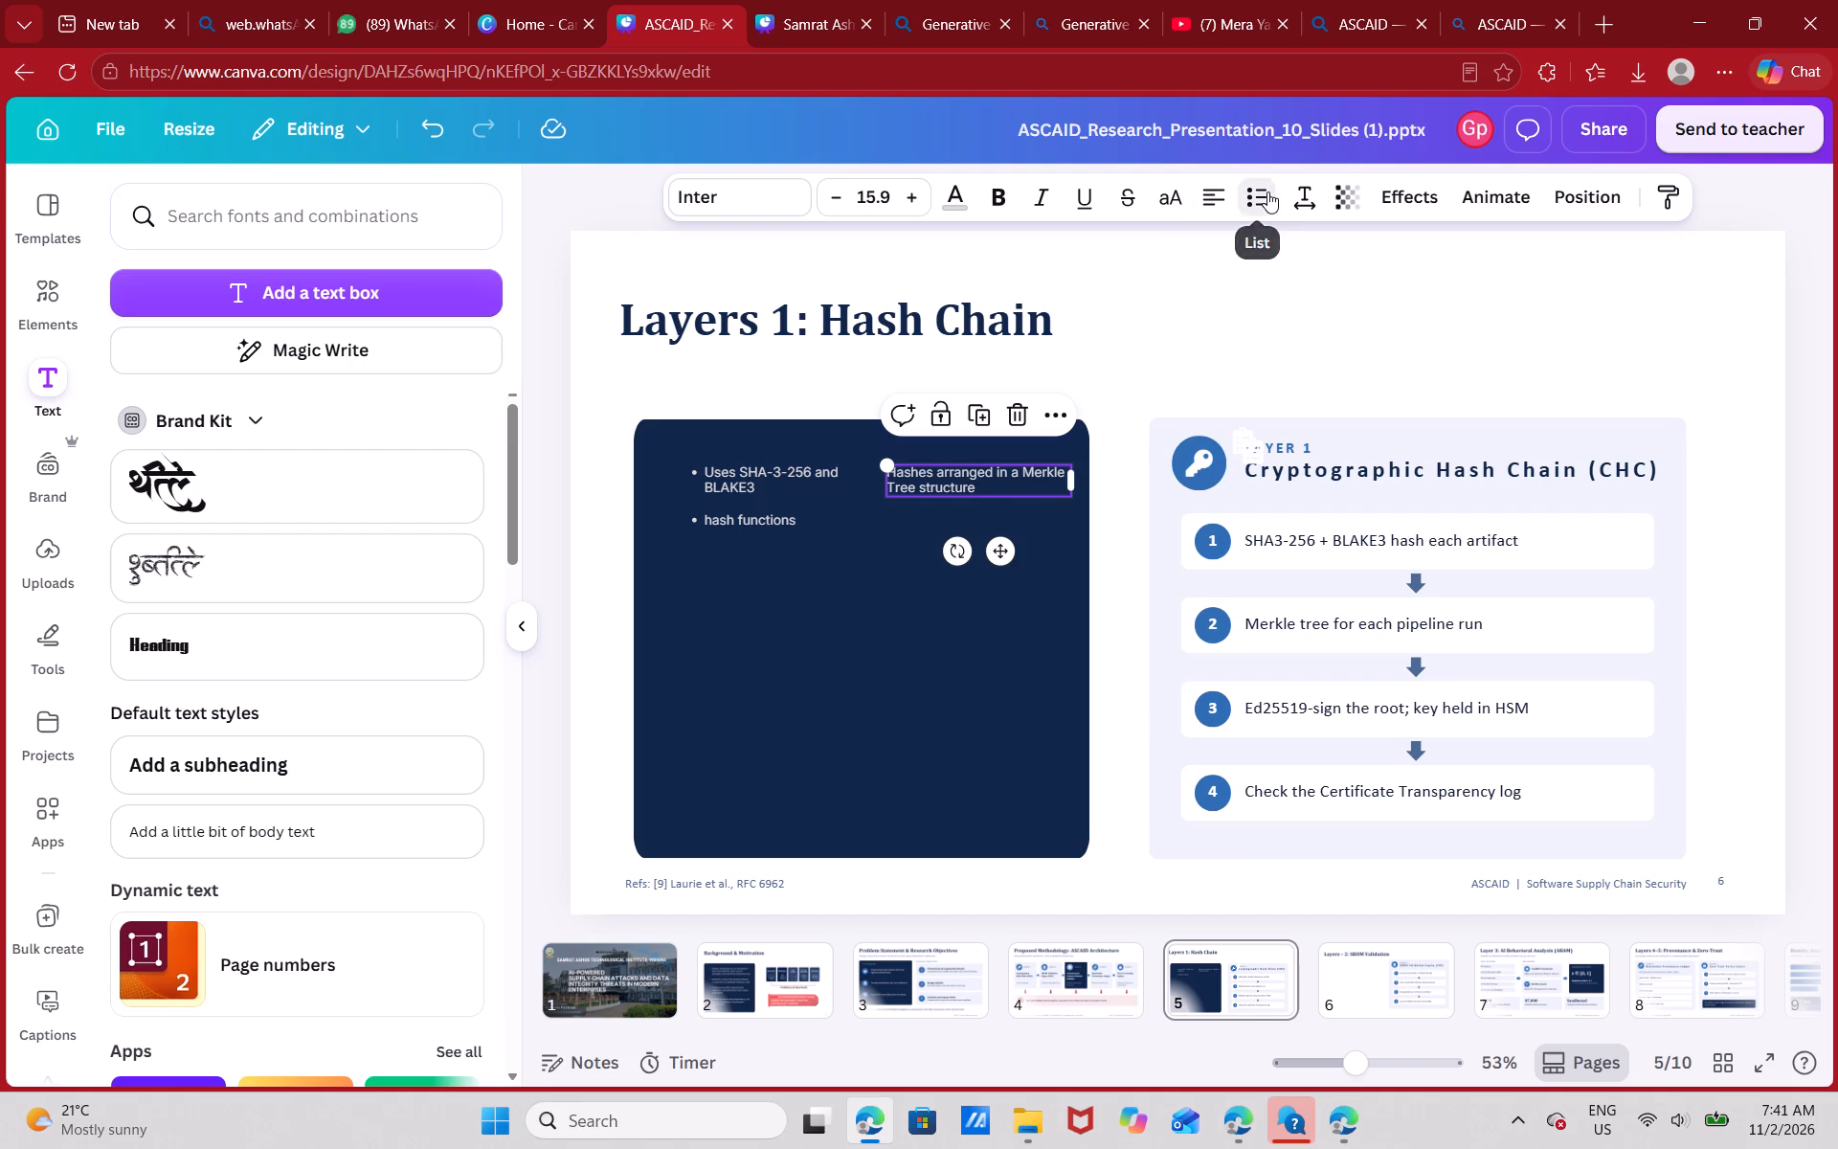
{"action": "left_click", "coordinate": [1250, 399]}
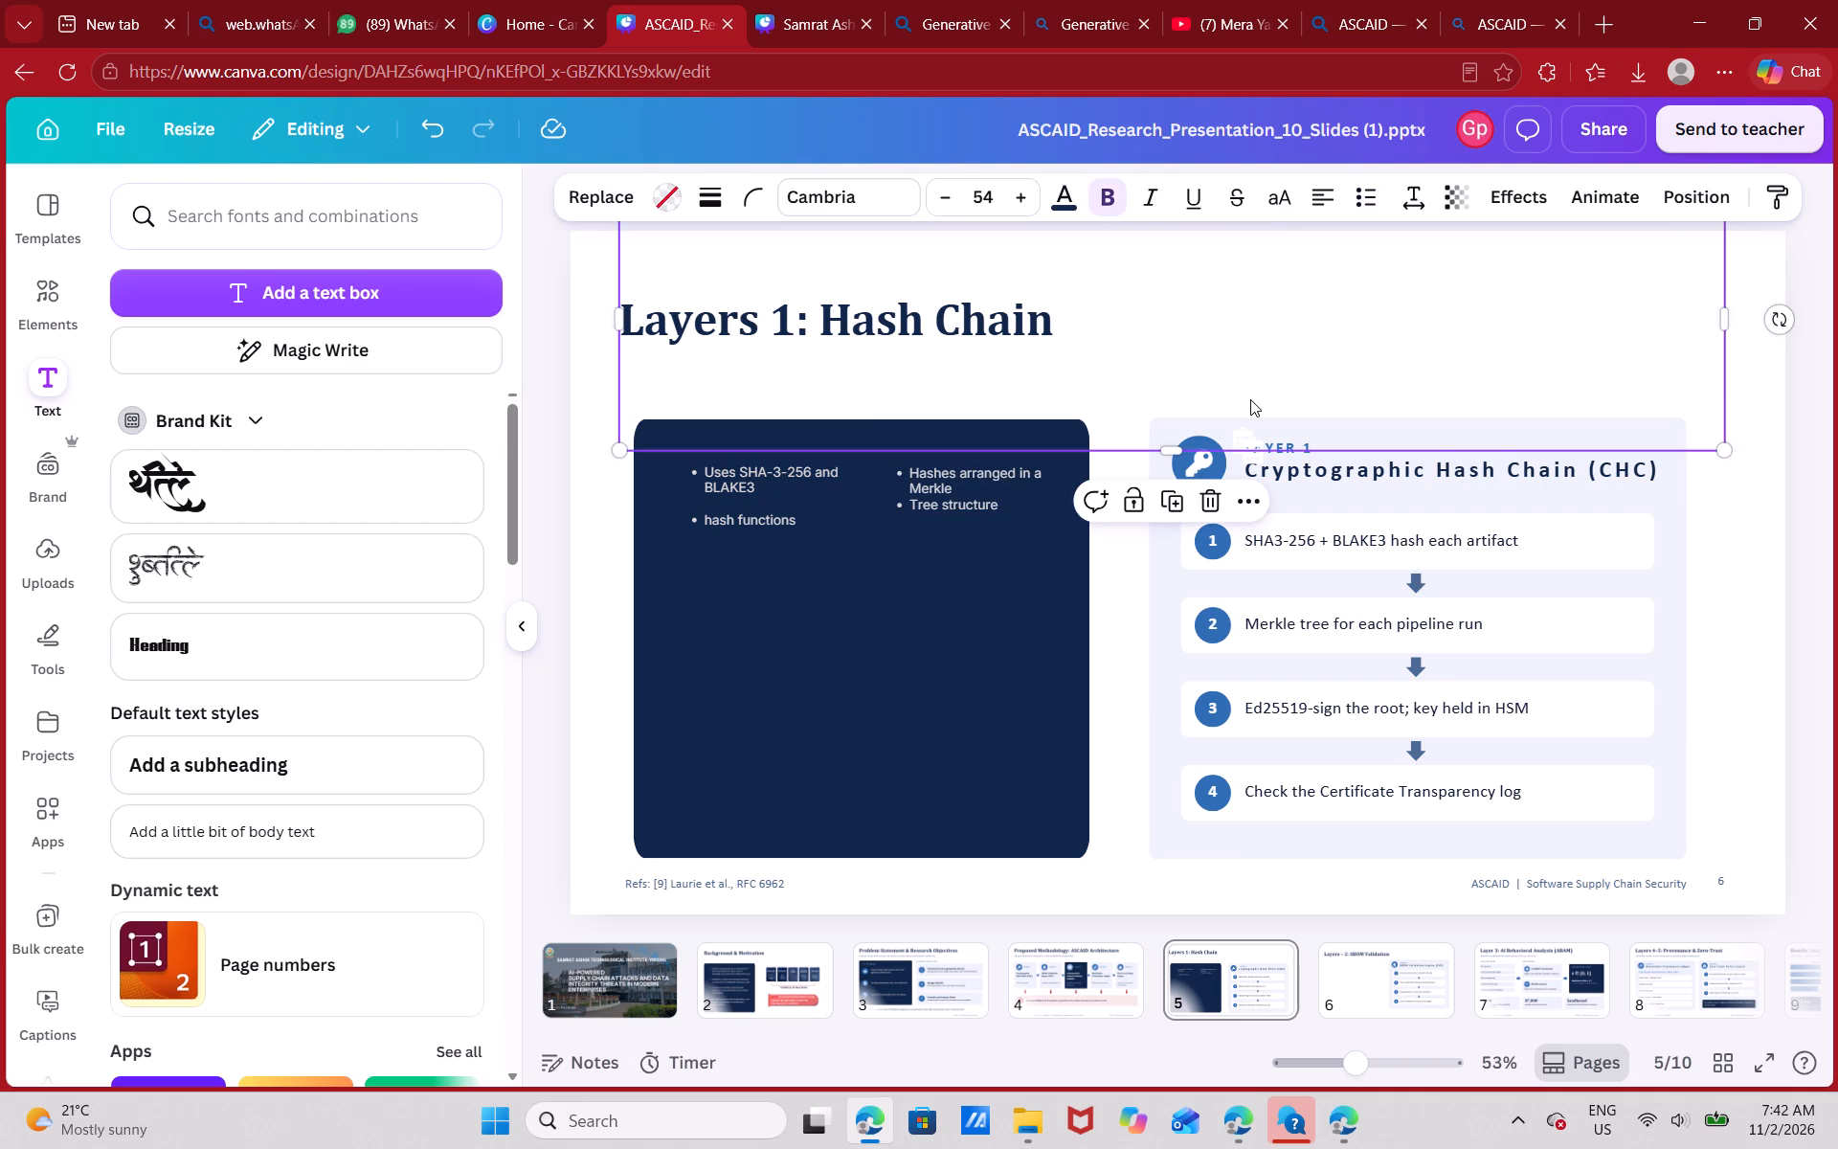
{"action": "left_click", "coordinate": [901, 507]}
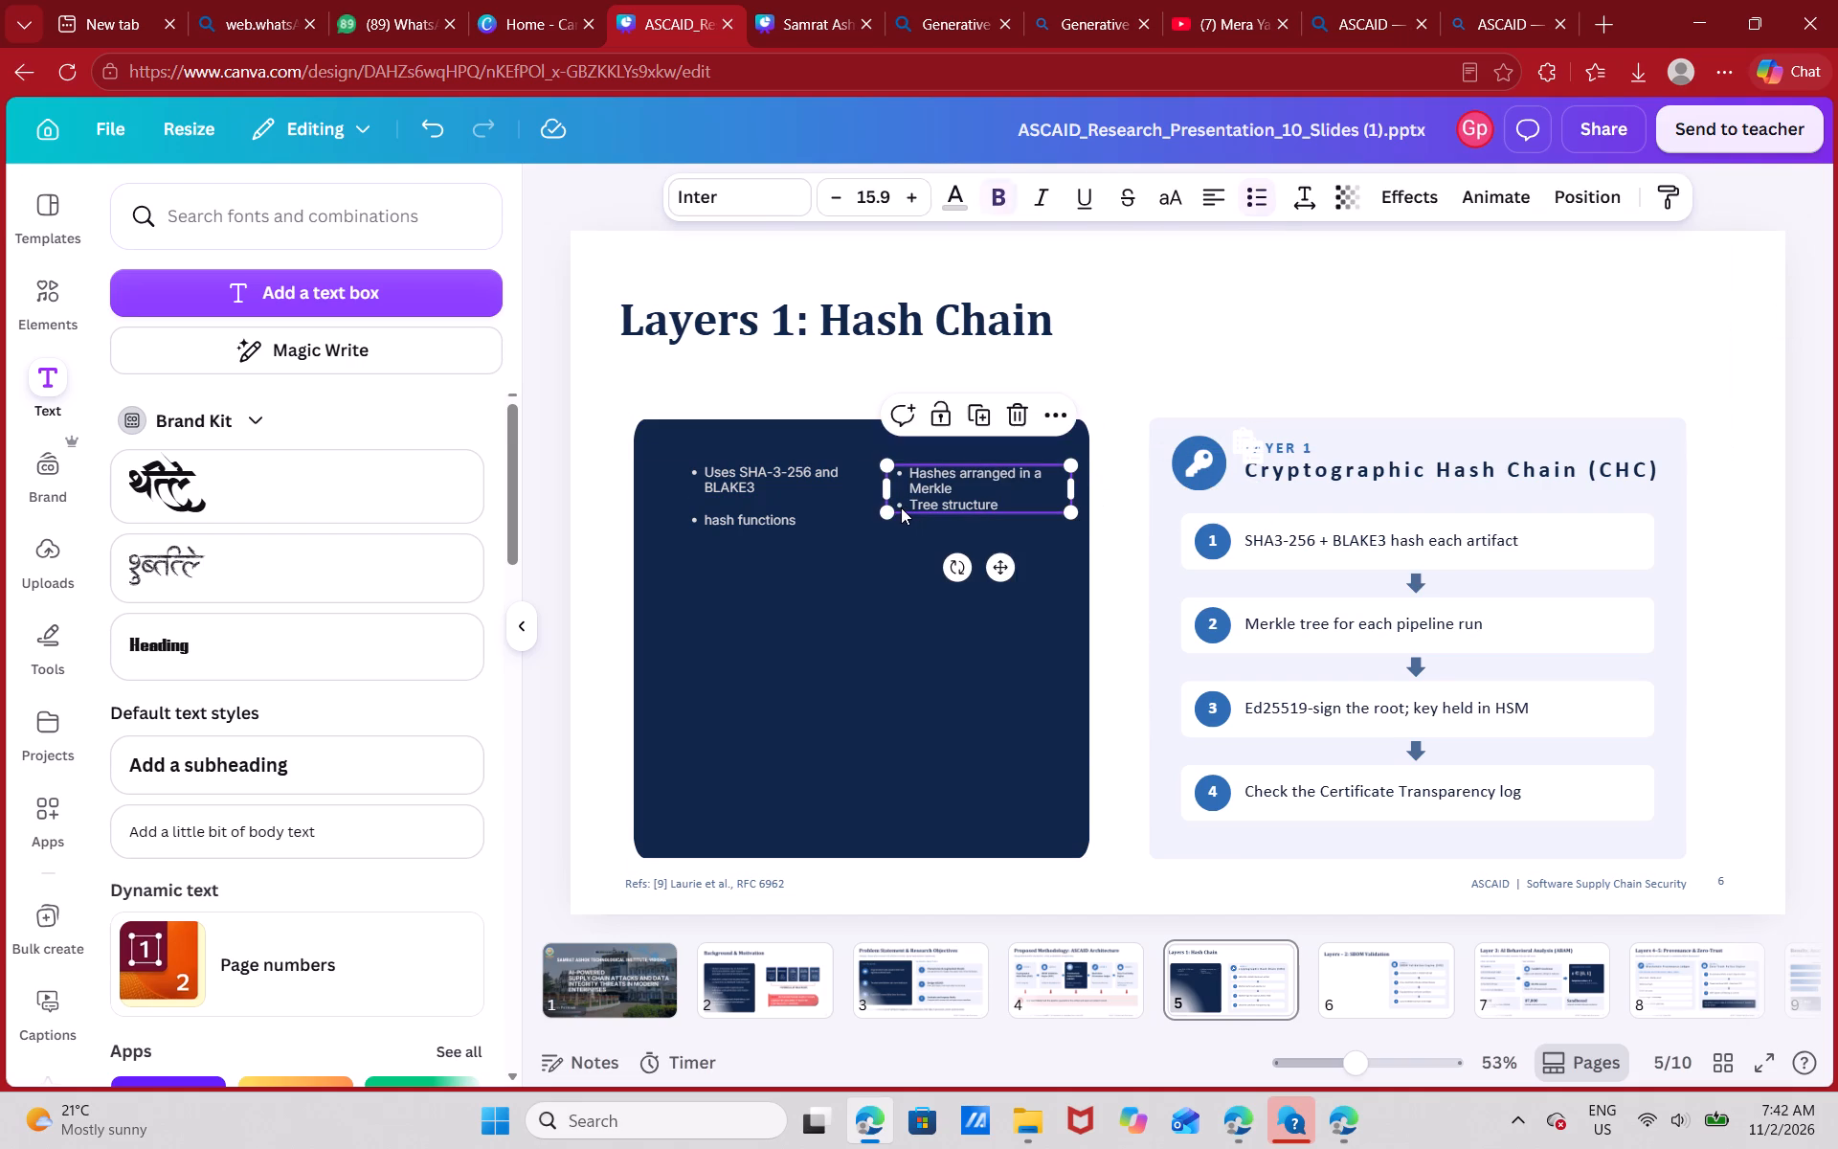
{"action": "left_click", "coordinate": [910, 503]}
{"action": "left_click", "coordinate": [910, 503]}
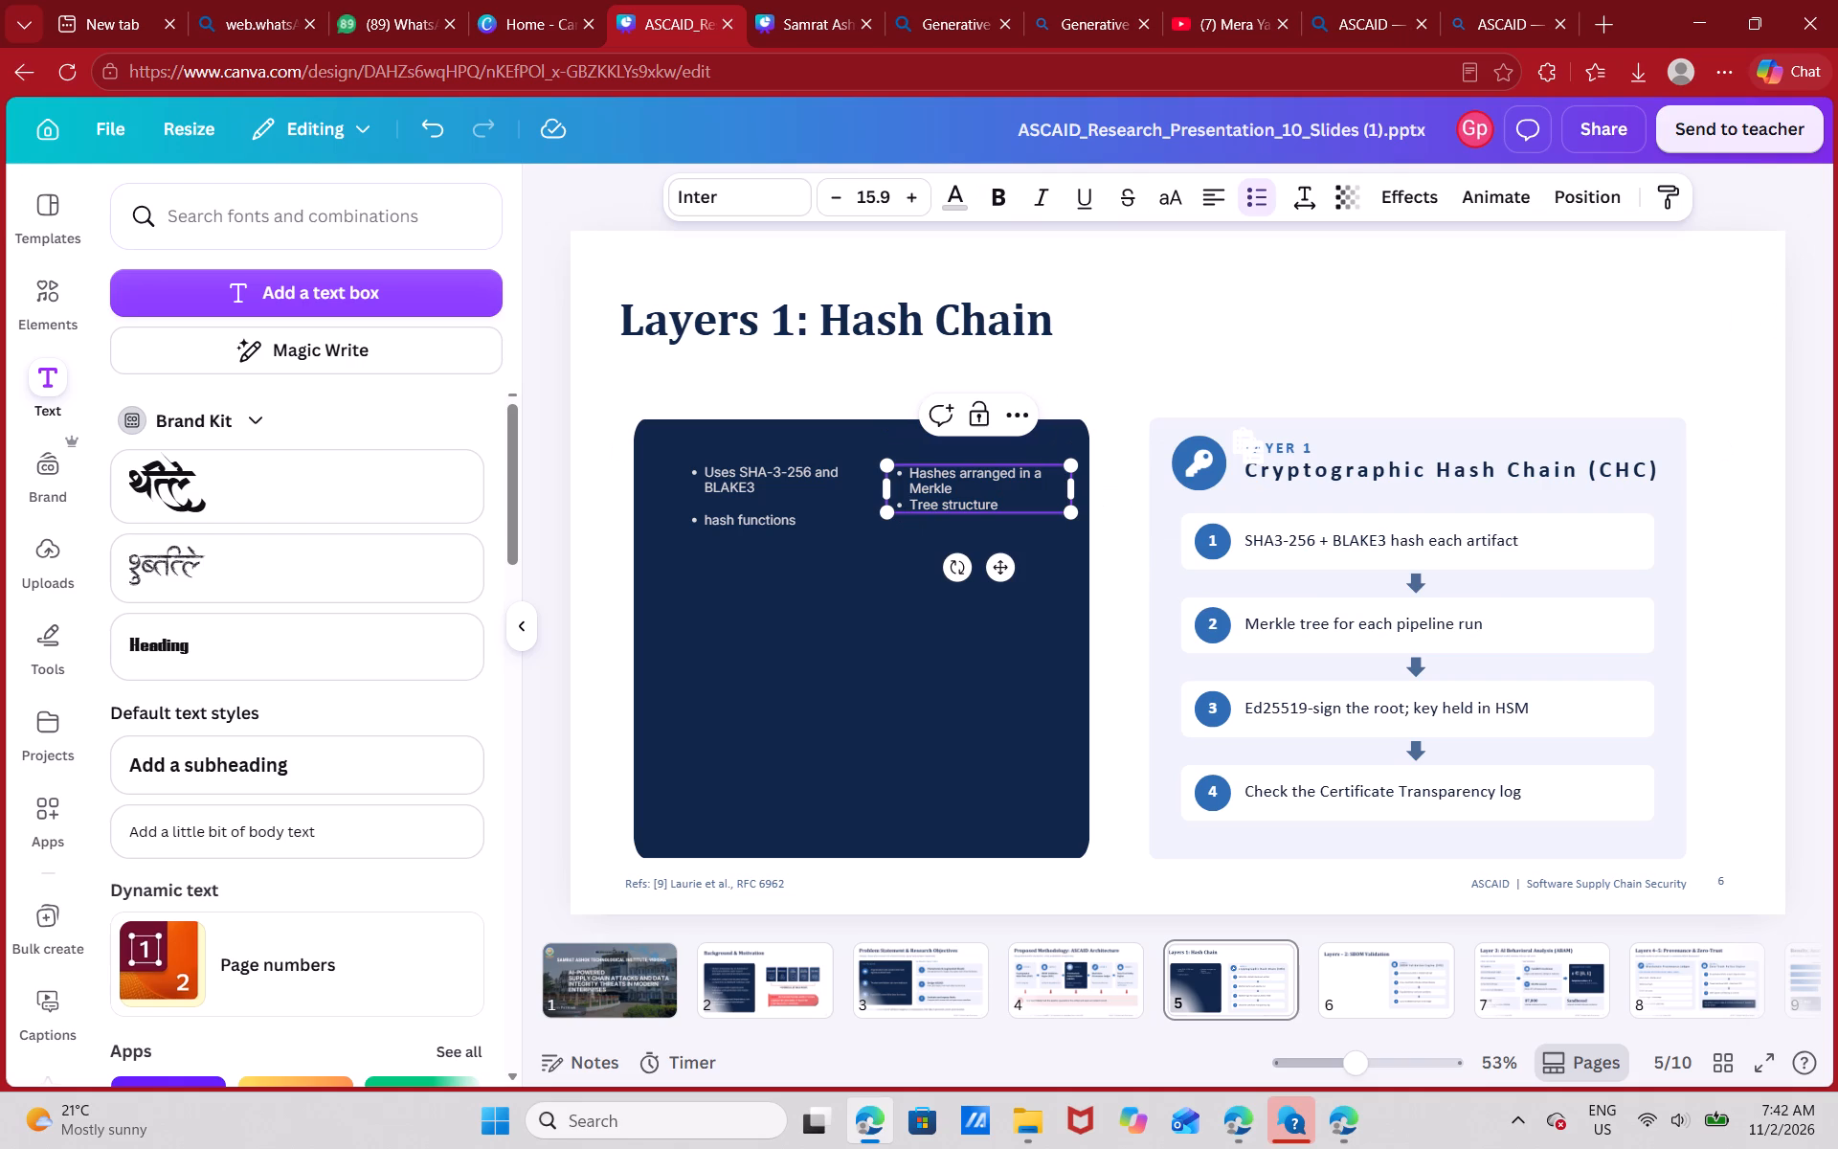
{"action": "key", "text": "BackSpace"}
{"action": "key", "text": "BackSpace"}
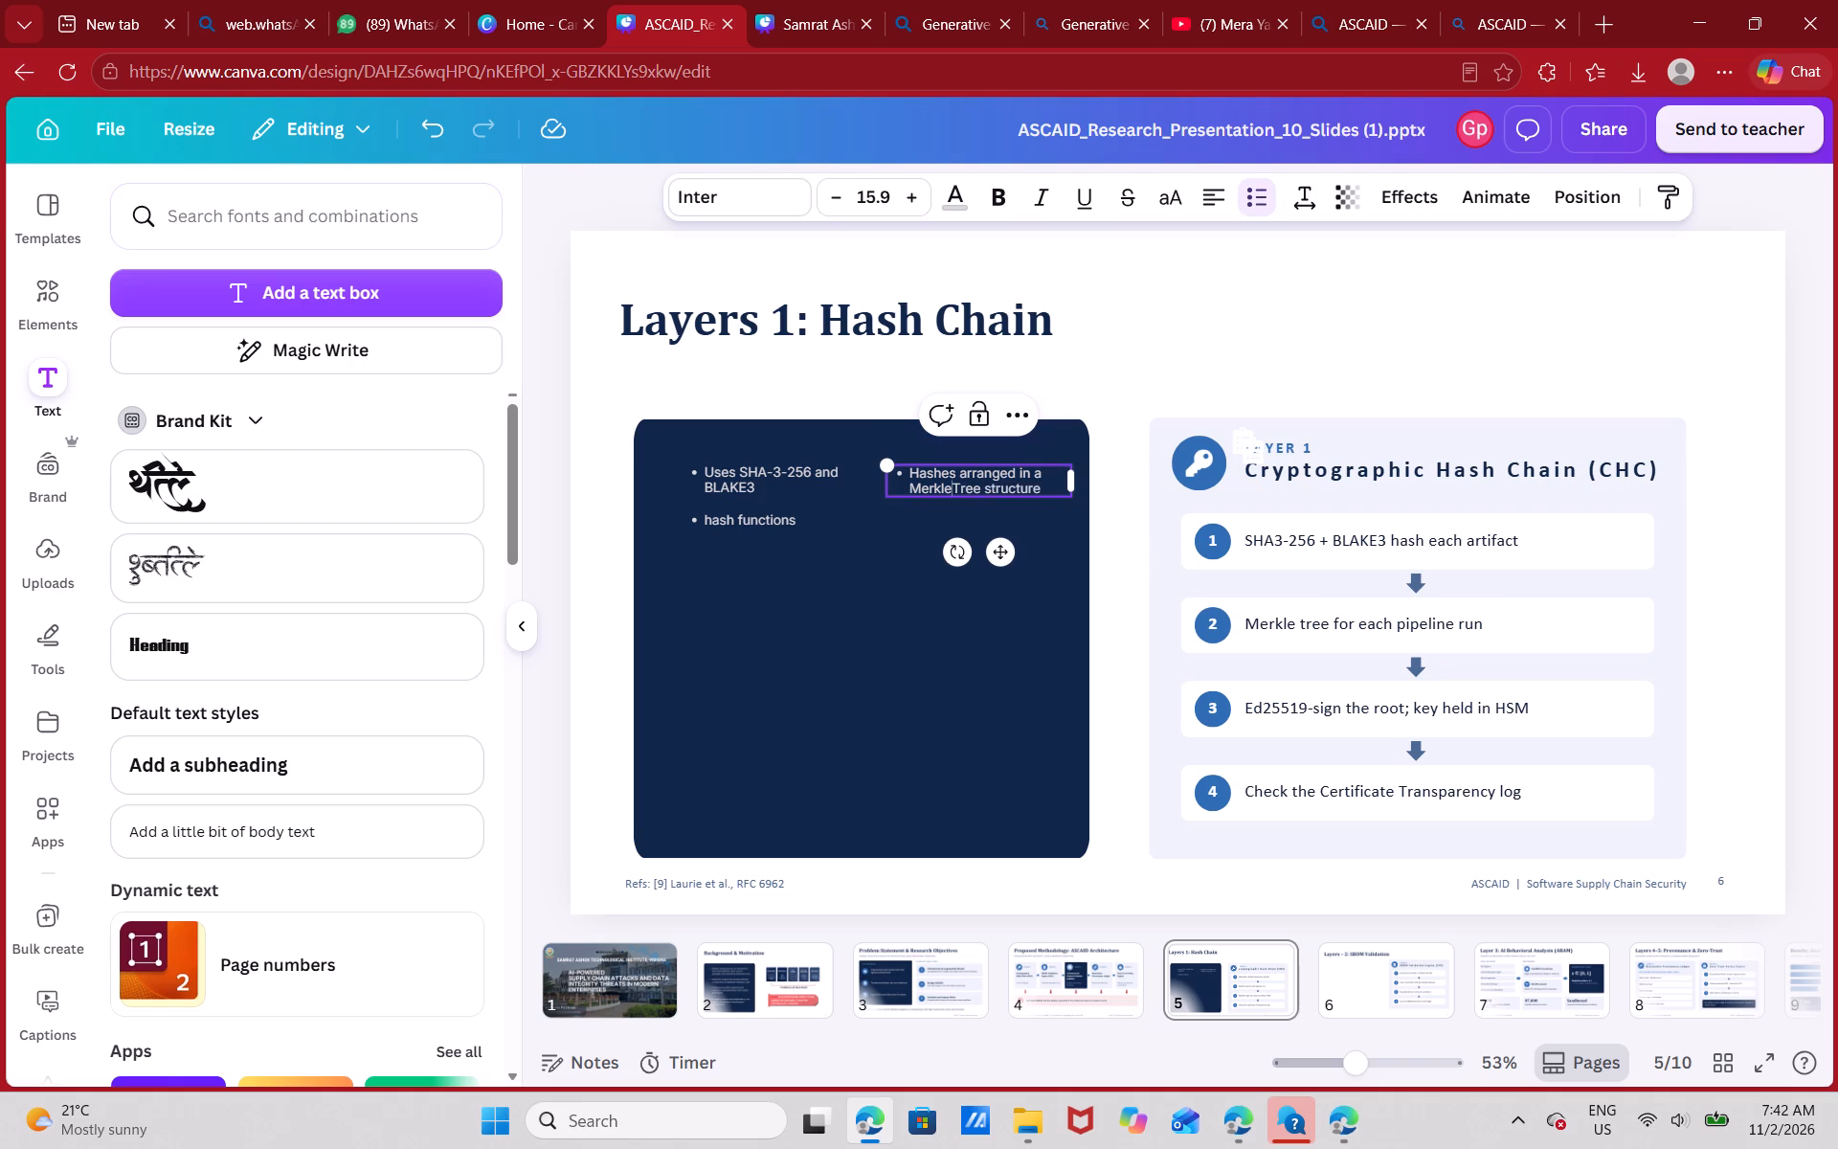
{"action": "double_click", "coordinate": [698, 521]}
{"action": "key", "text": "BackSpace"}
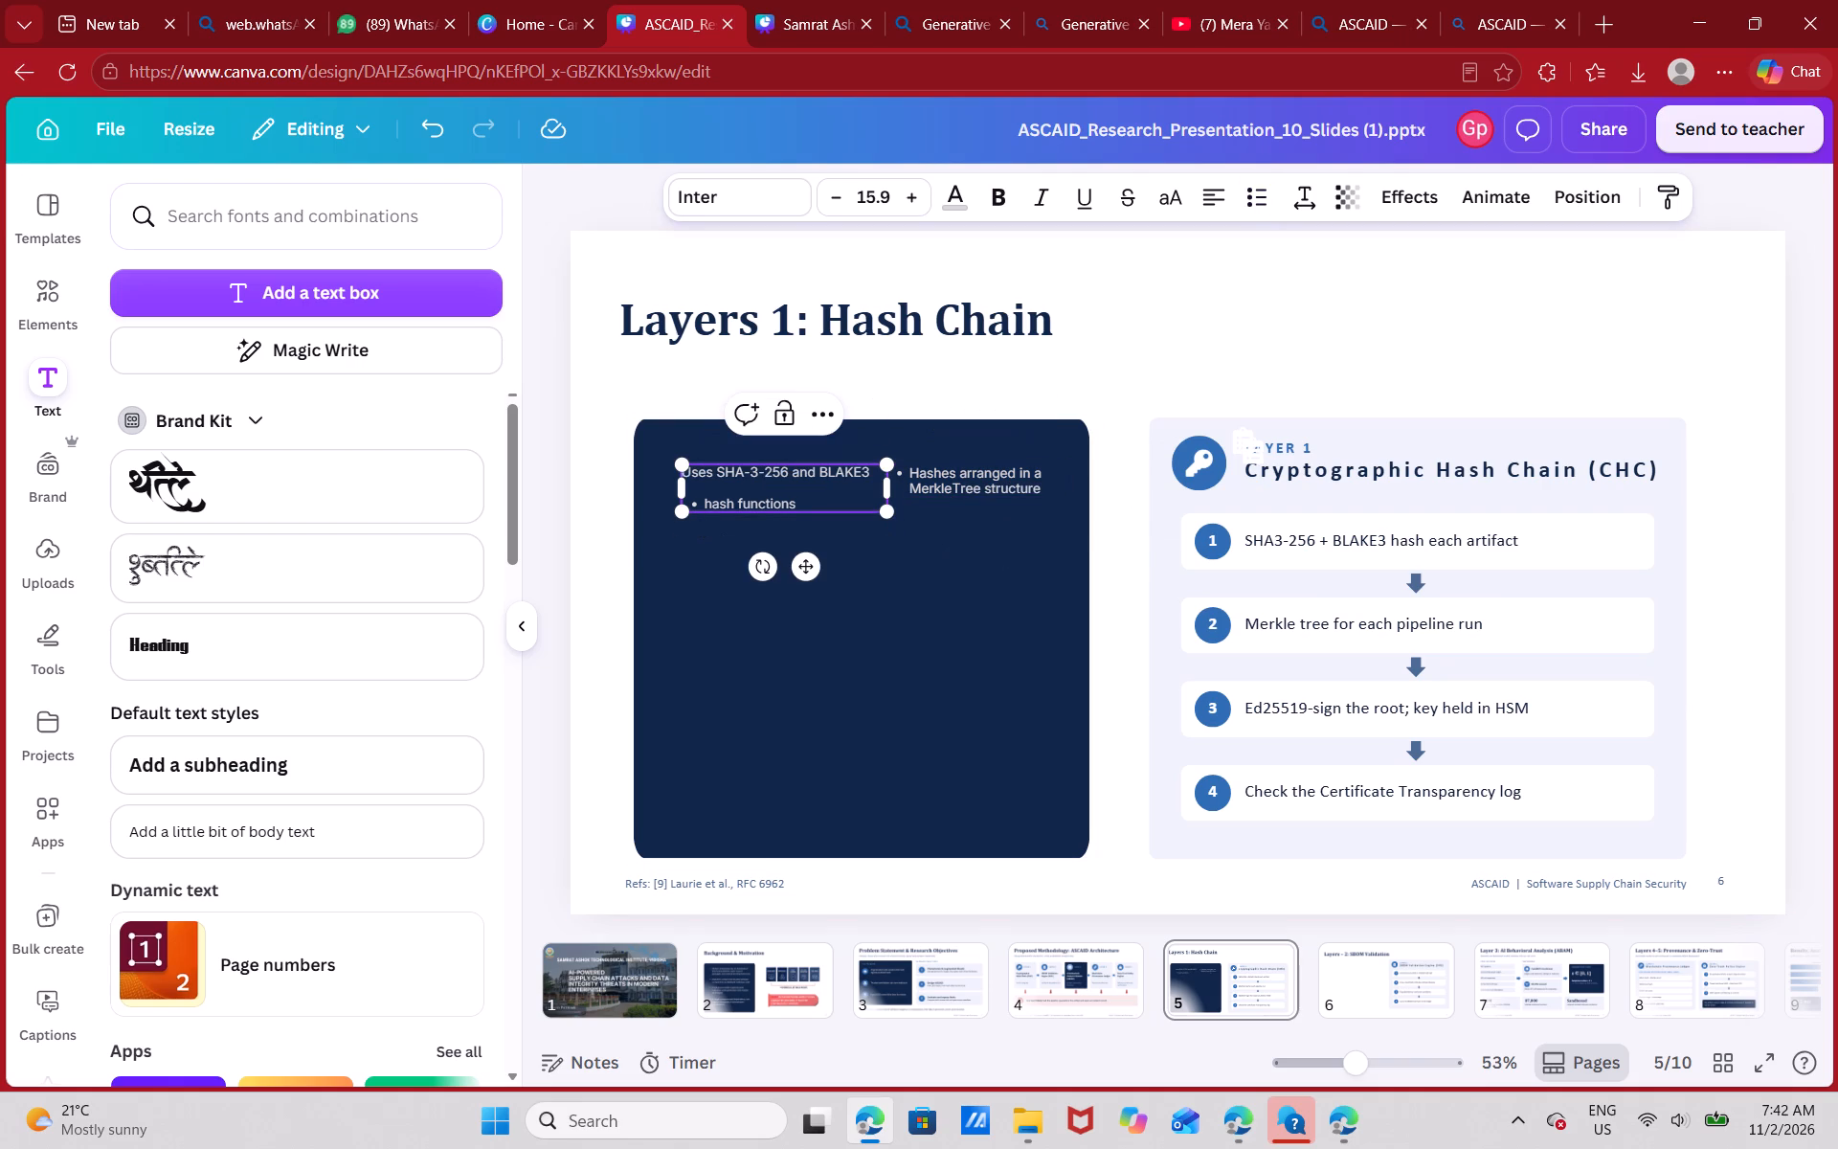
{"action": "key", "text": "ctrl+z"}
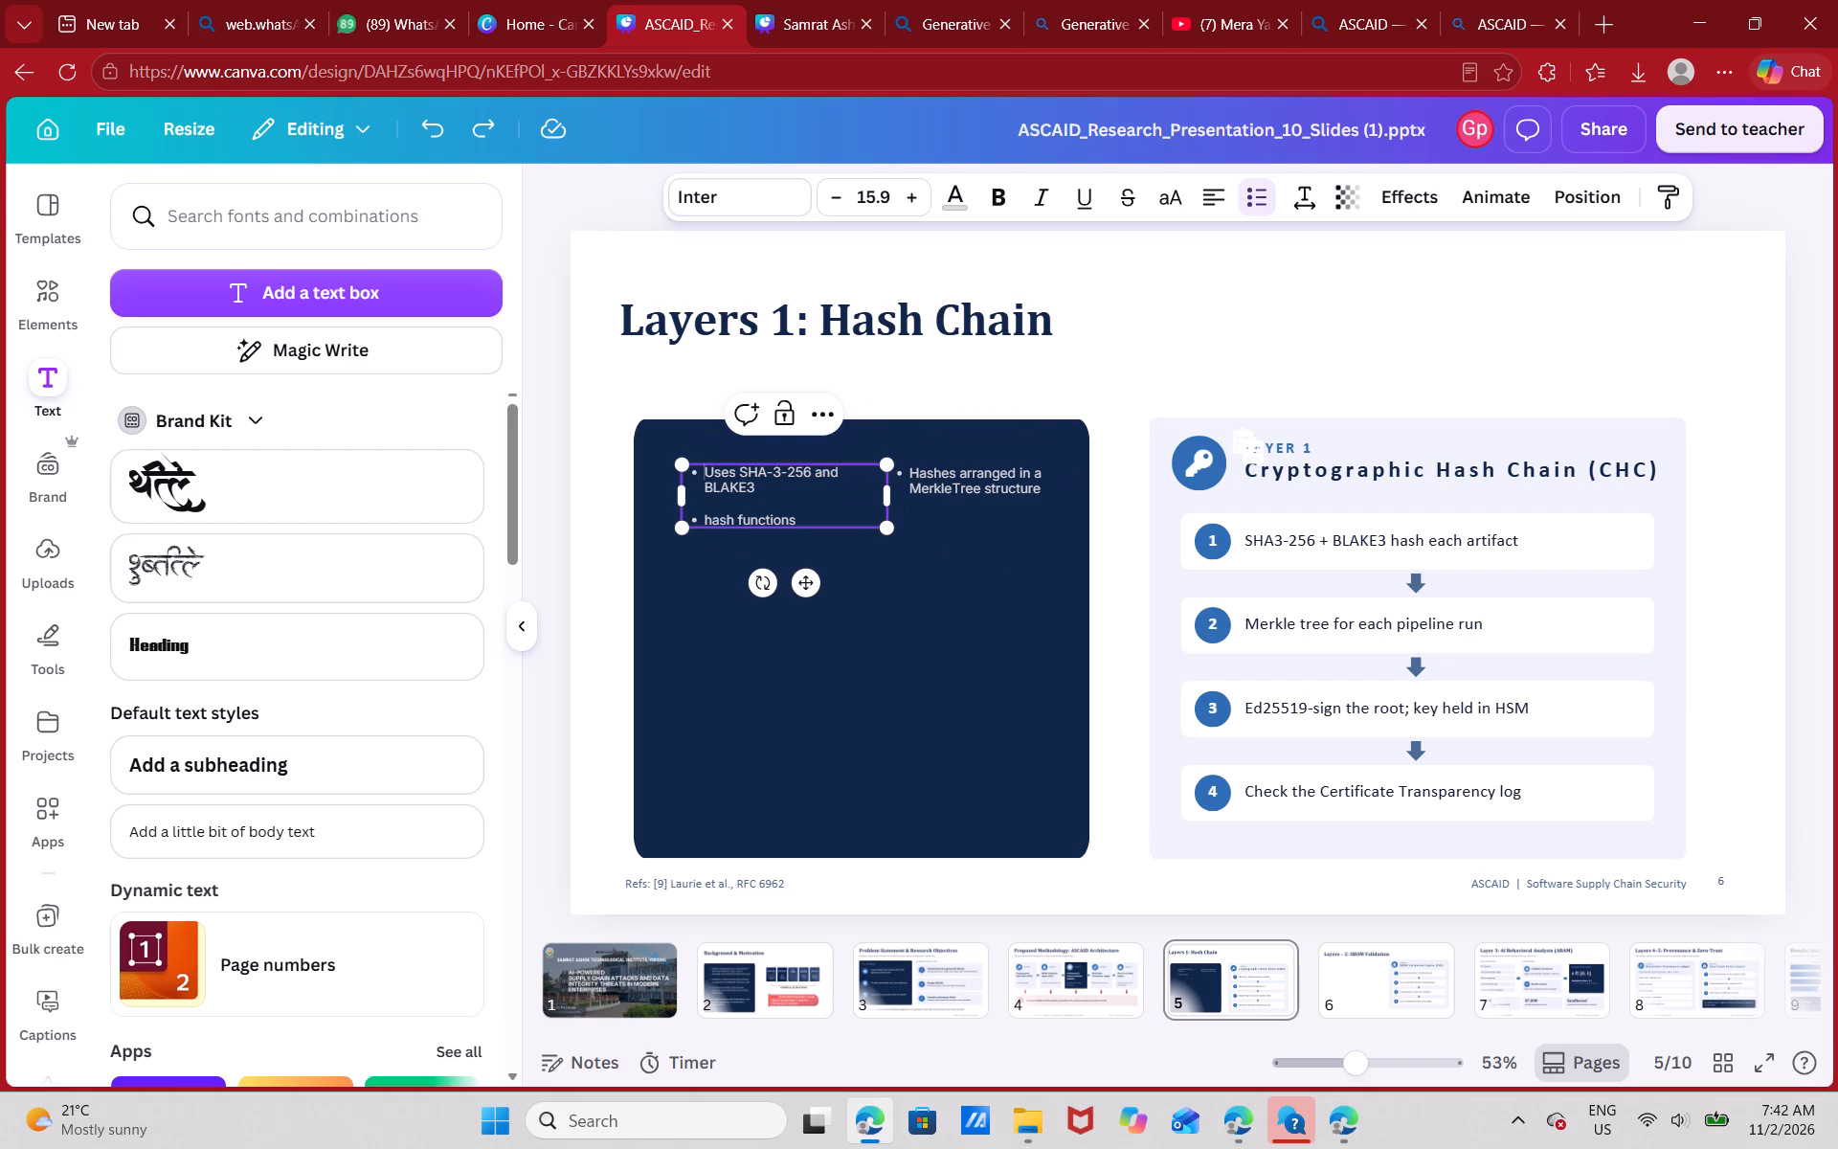
Join "hash functions" to the "Uses SHA-3-256 and BLAKE3" bullet, separated by spaces, so the text forms a single bullet.
{"action": "left_click", "coordinate": [700, 519]}
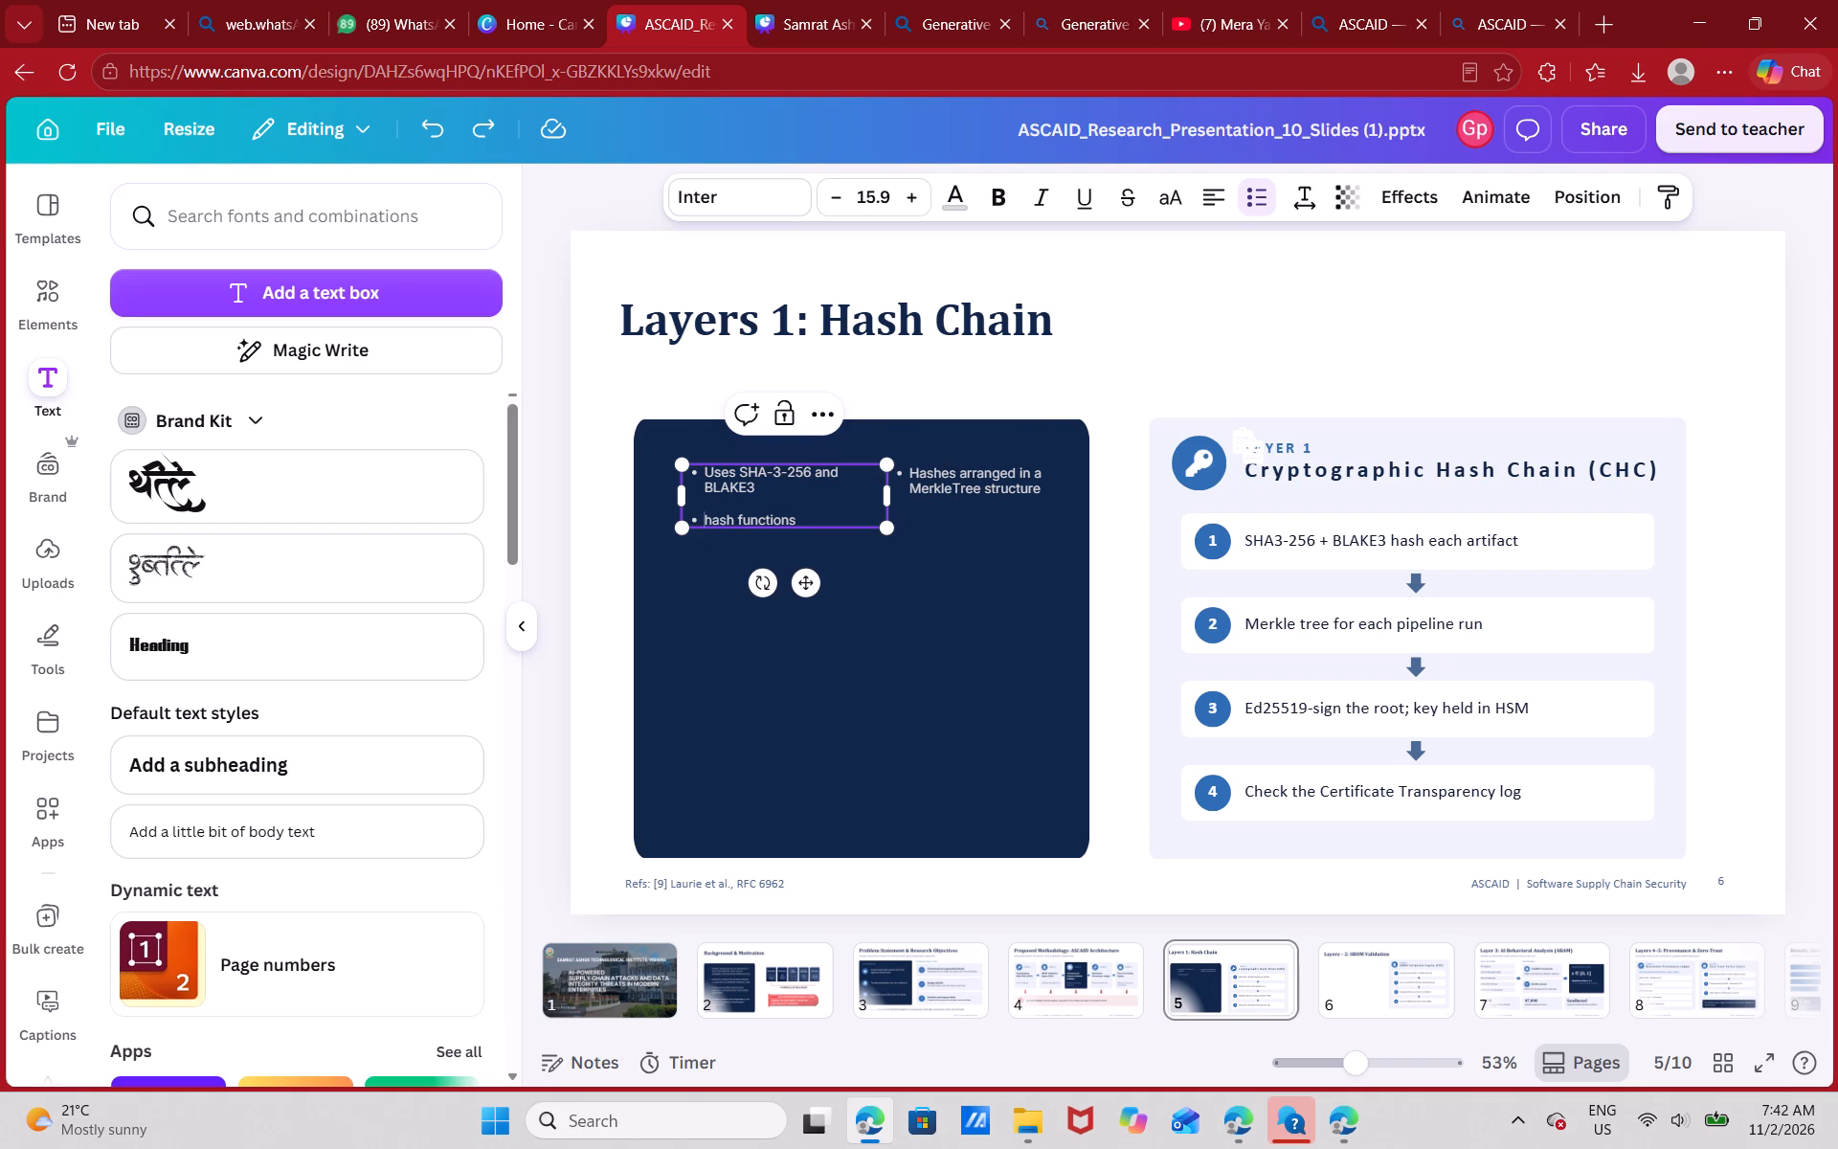
{"action": "left_click", "coordinate": [700, 519]}
{"action": "left_click", "coordinate": [700, 519]}
{"action": "key", "text": "BackSpace"}
{"action": "key", "text": "BackSpace"}
{"action": "key", "text": "BackSpace"}
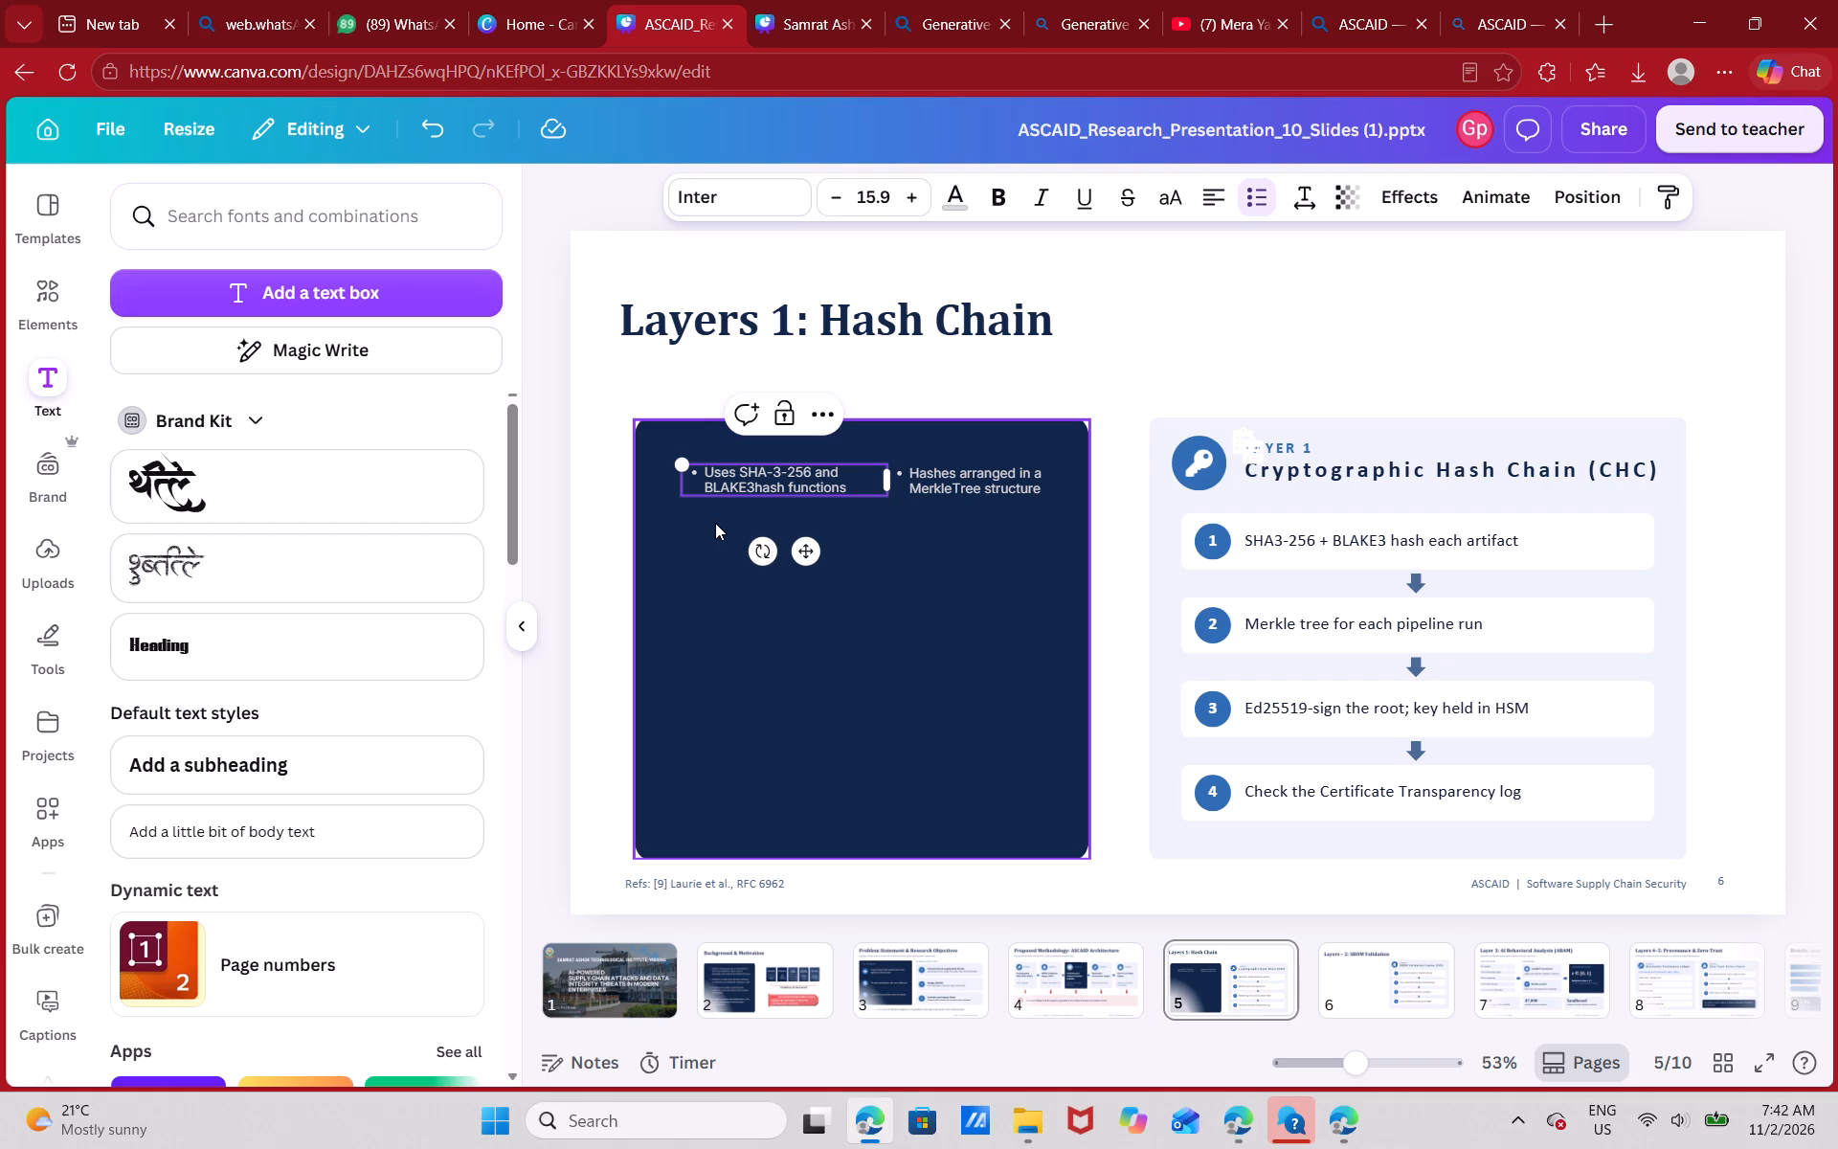
{"action": "key", "text": "space"}
{"action": "key", "text": "space"}
{"action": "left_click", "coordinate": [1449, 296]}
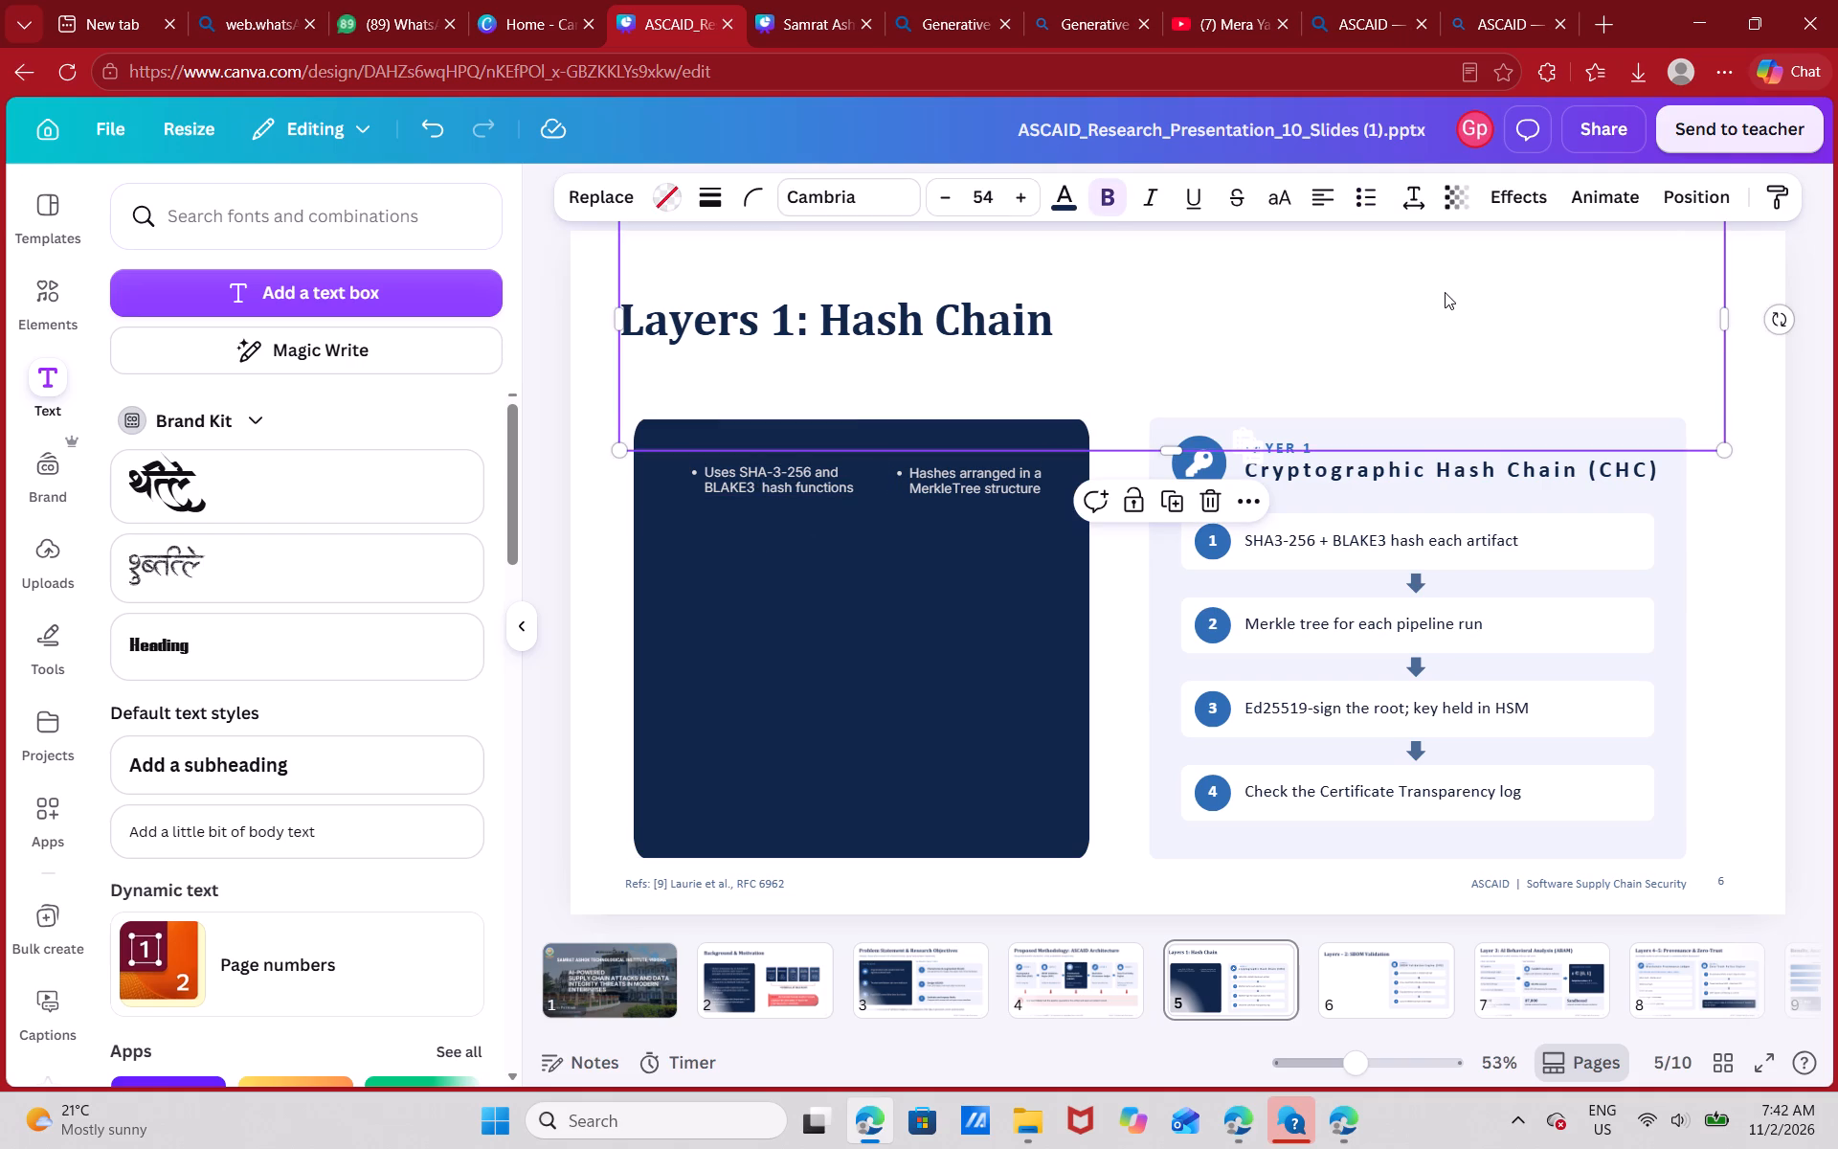
{"action": "left_click", "coordinate": [1350, 321]}
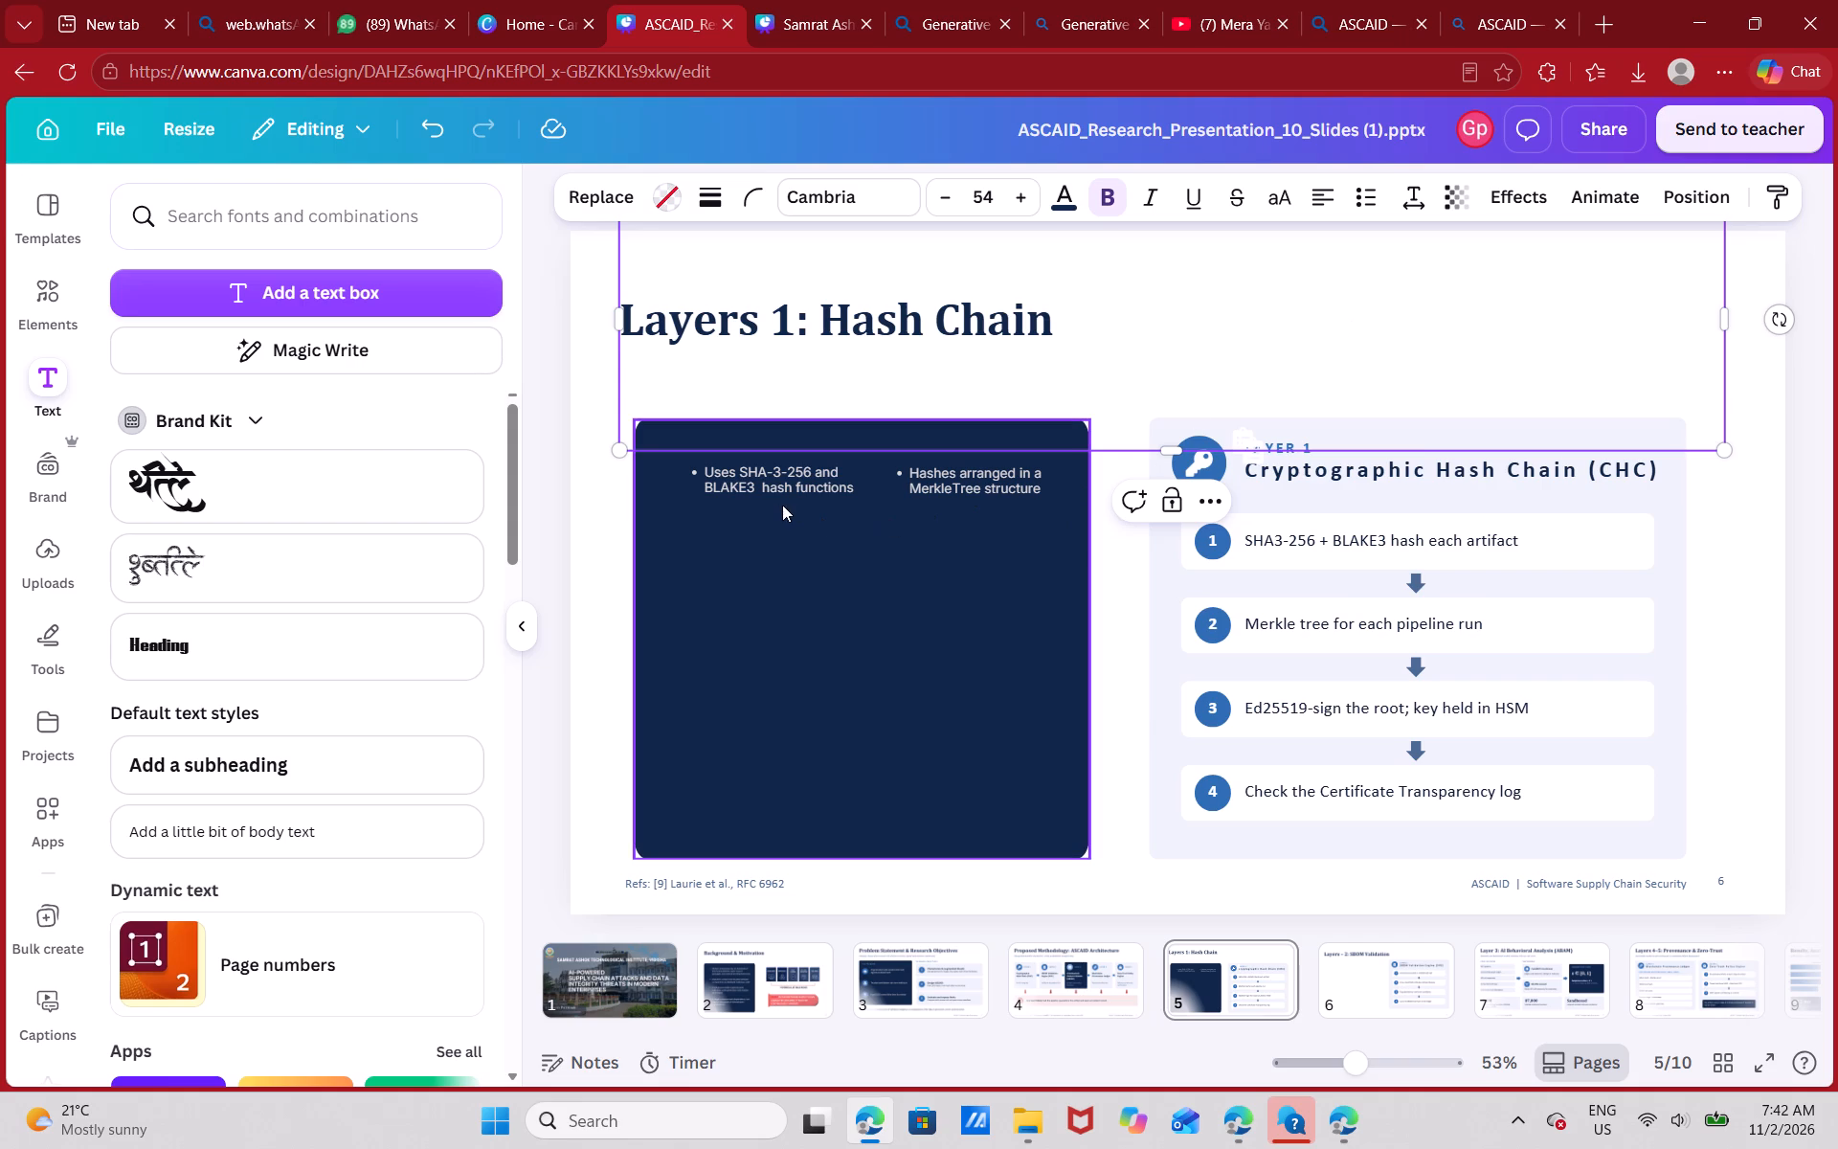
Copy the "Ed25519 digital signatures protect integrity" text from the Samrat Ashok deck's slide 6 and return to the ASCAID presentation.
{"action": "key", "text": "alt+Tab"}
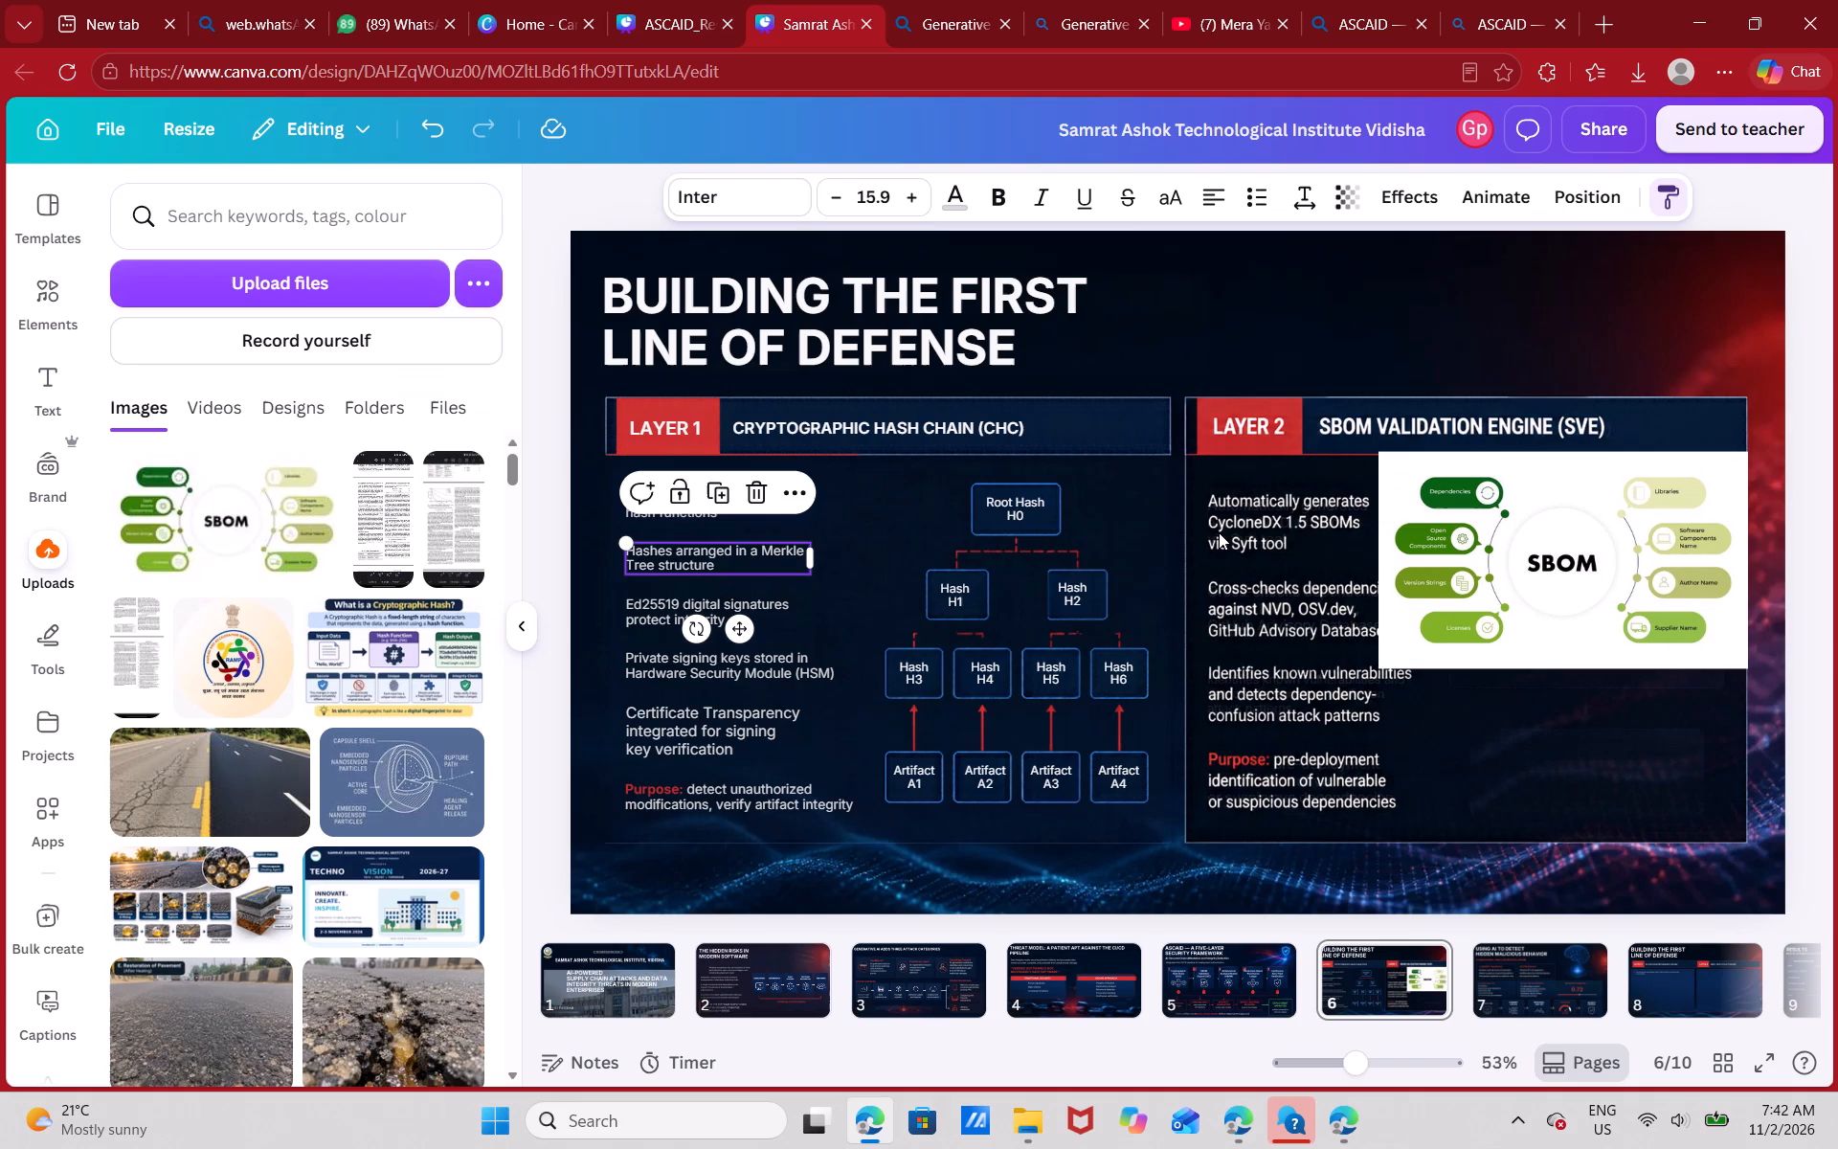
{"action": "left_click", "coordinate": [657, 613]}
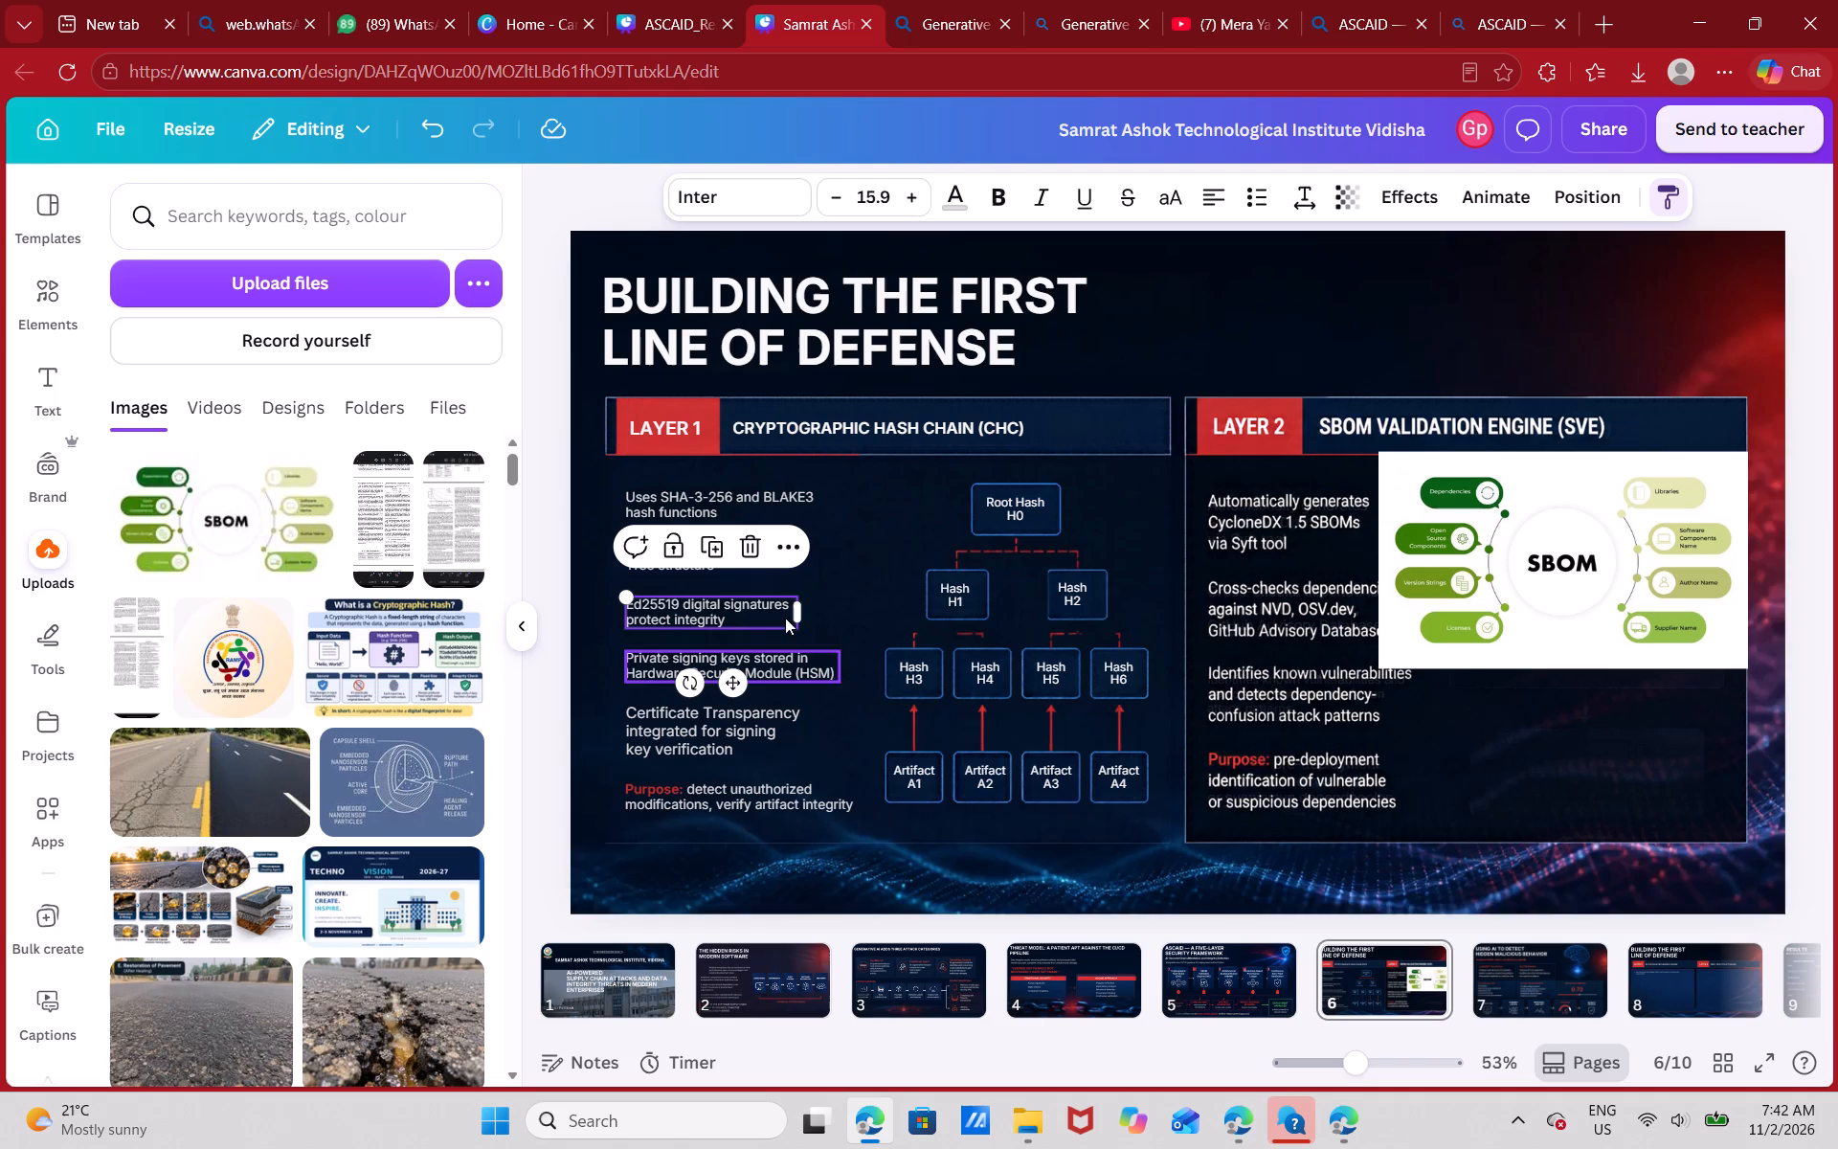
{"action": "left_click", "coordinate": [1268, 299]}
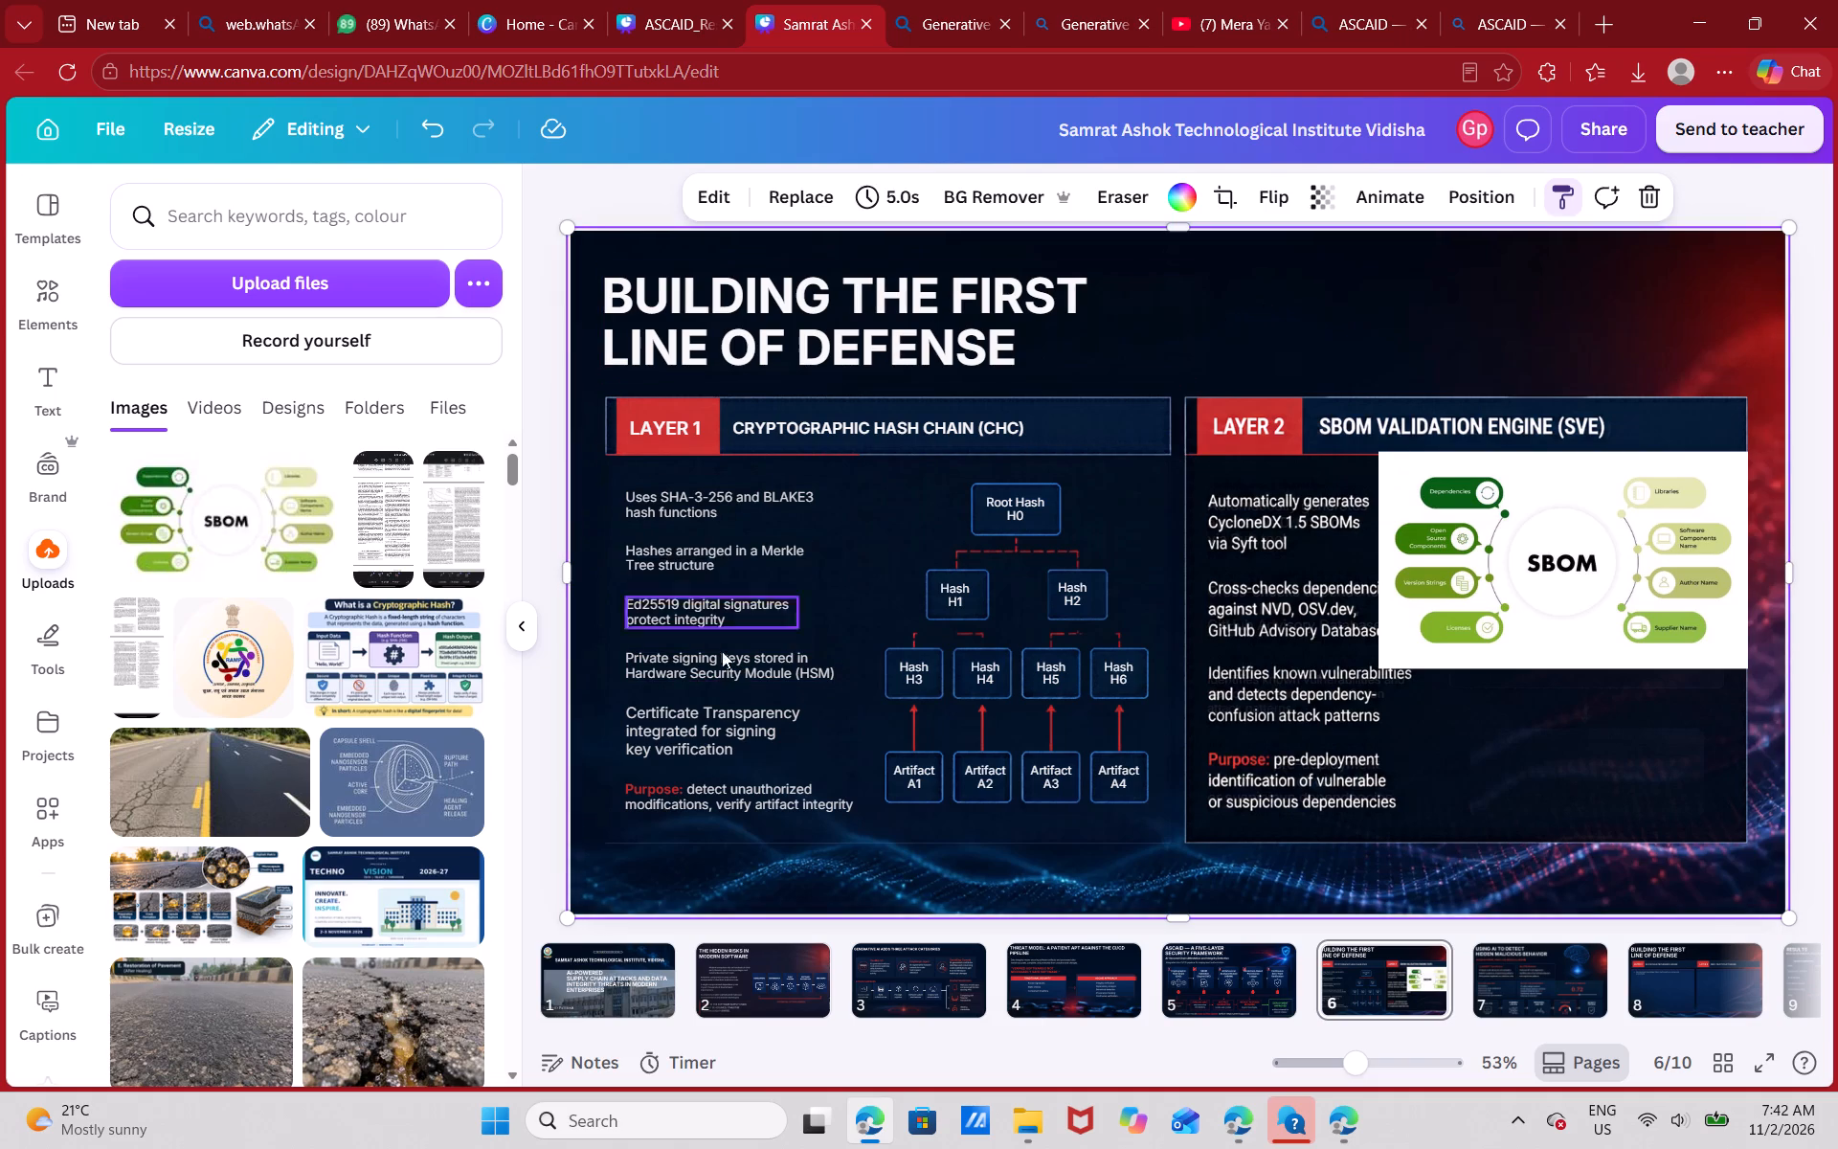
{"action": "left_click", "coordinate": [710, 603]}
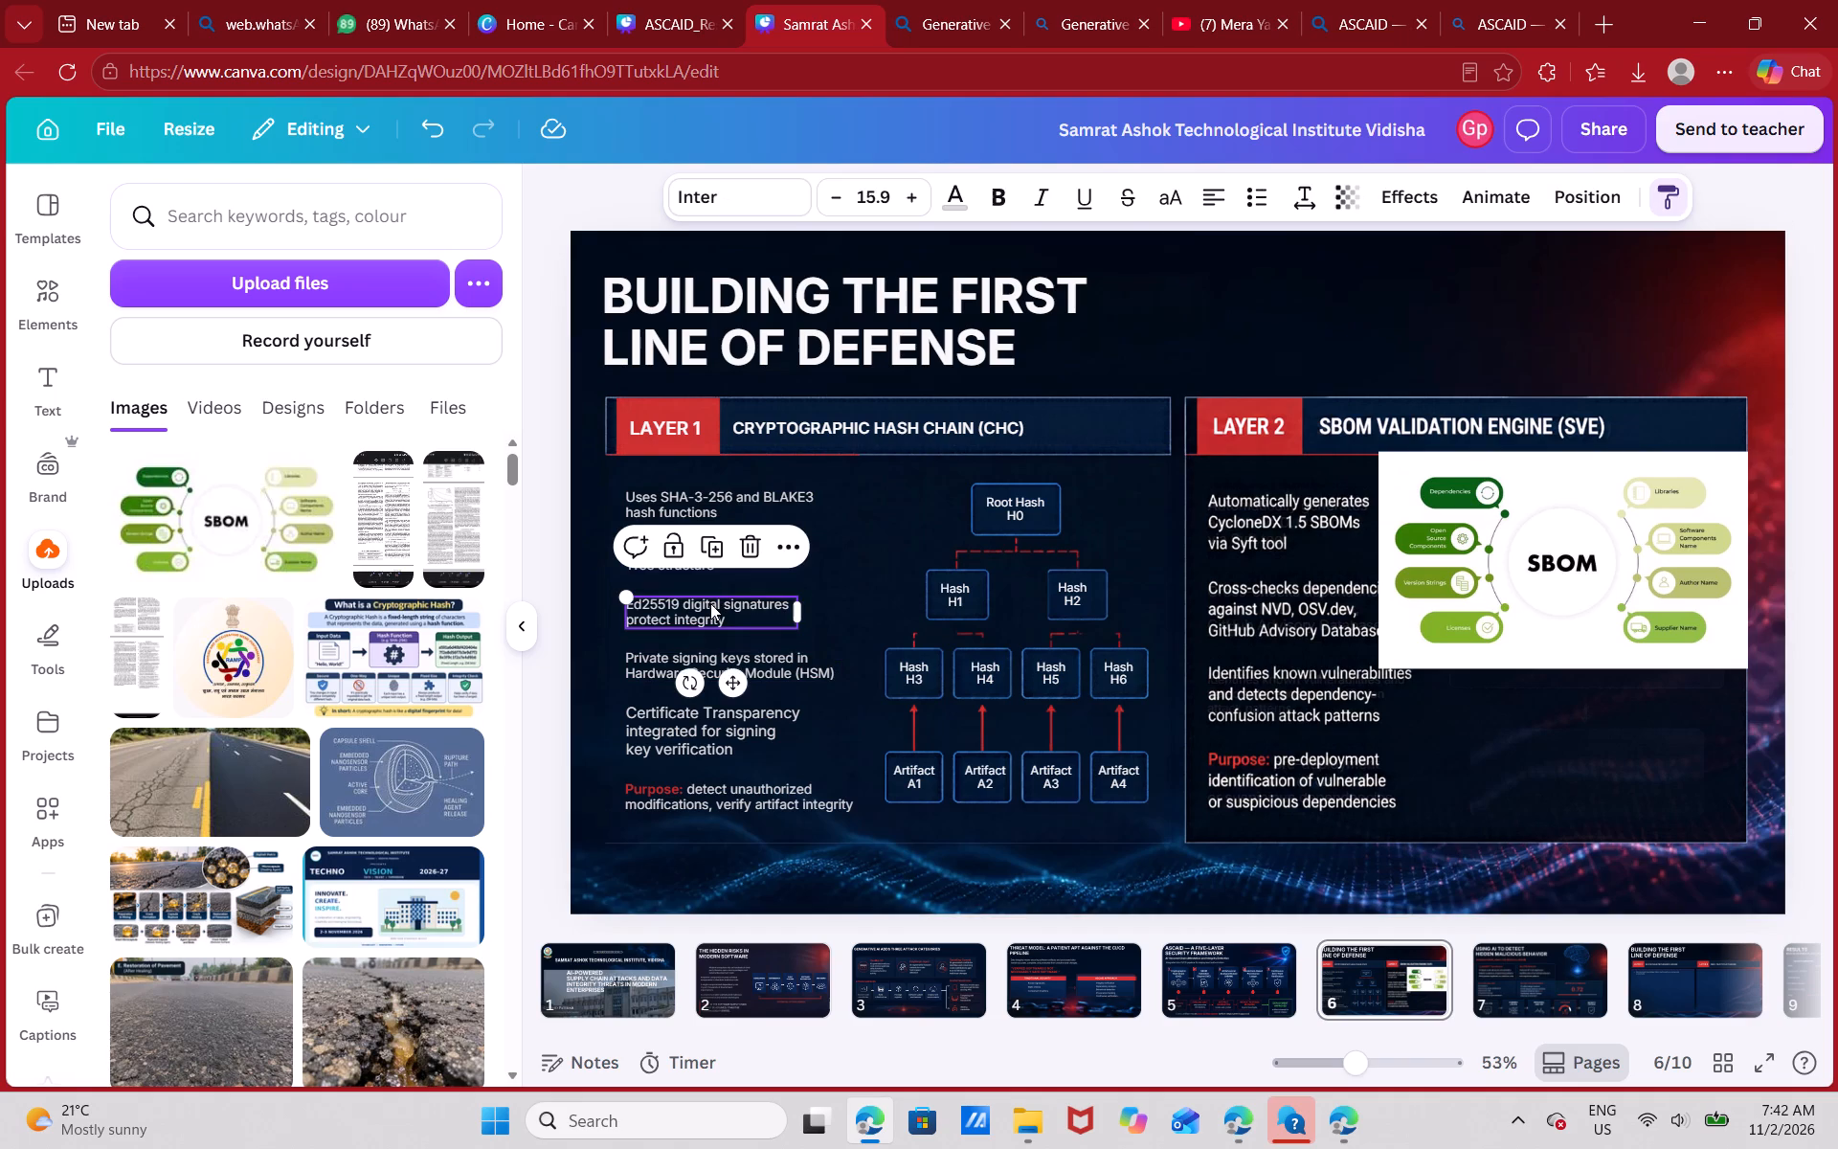
{"action": "key", "text": "ctrl+c"}
{"action": "key", "text": "alt+Tab"}
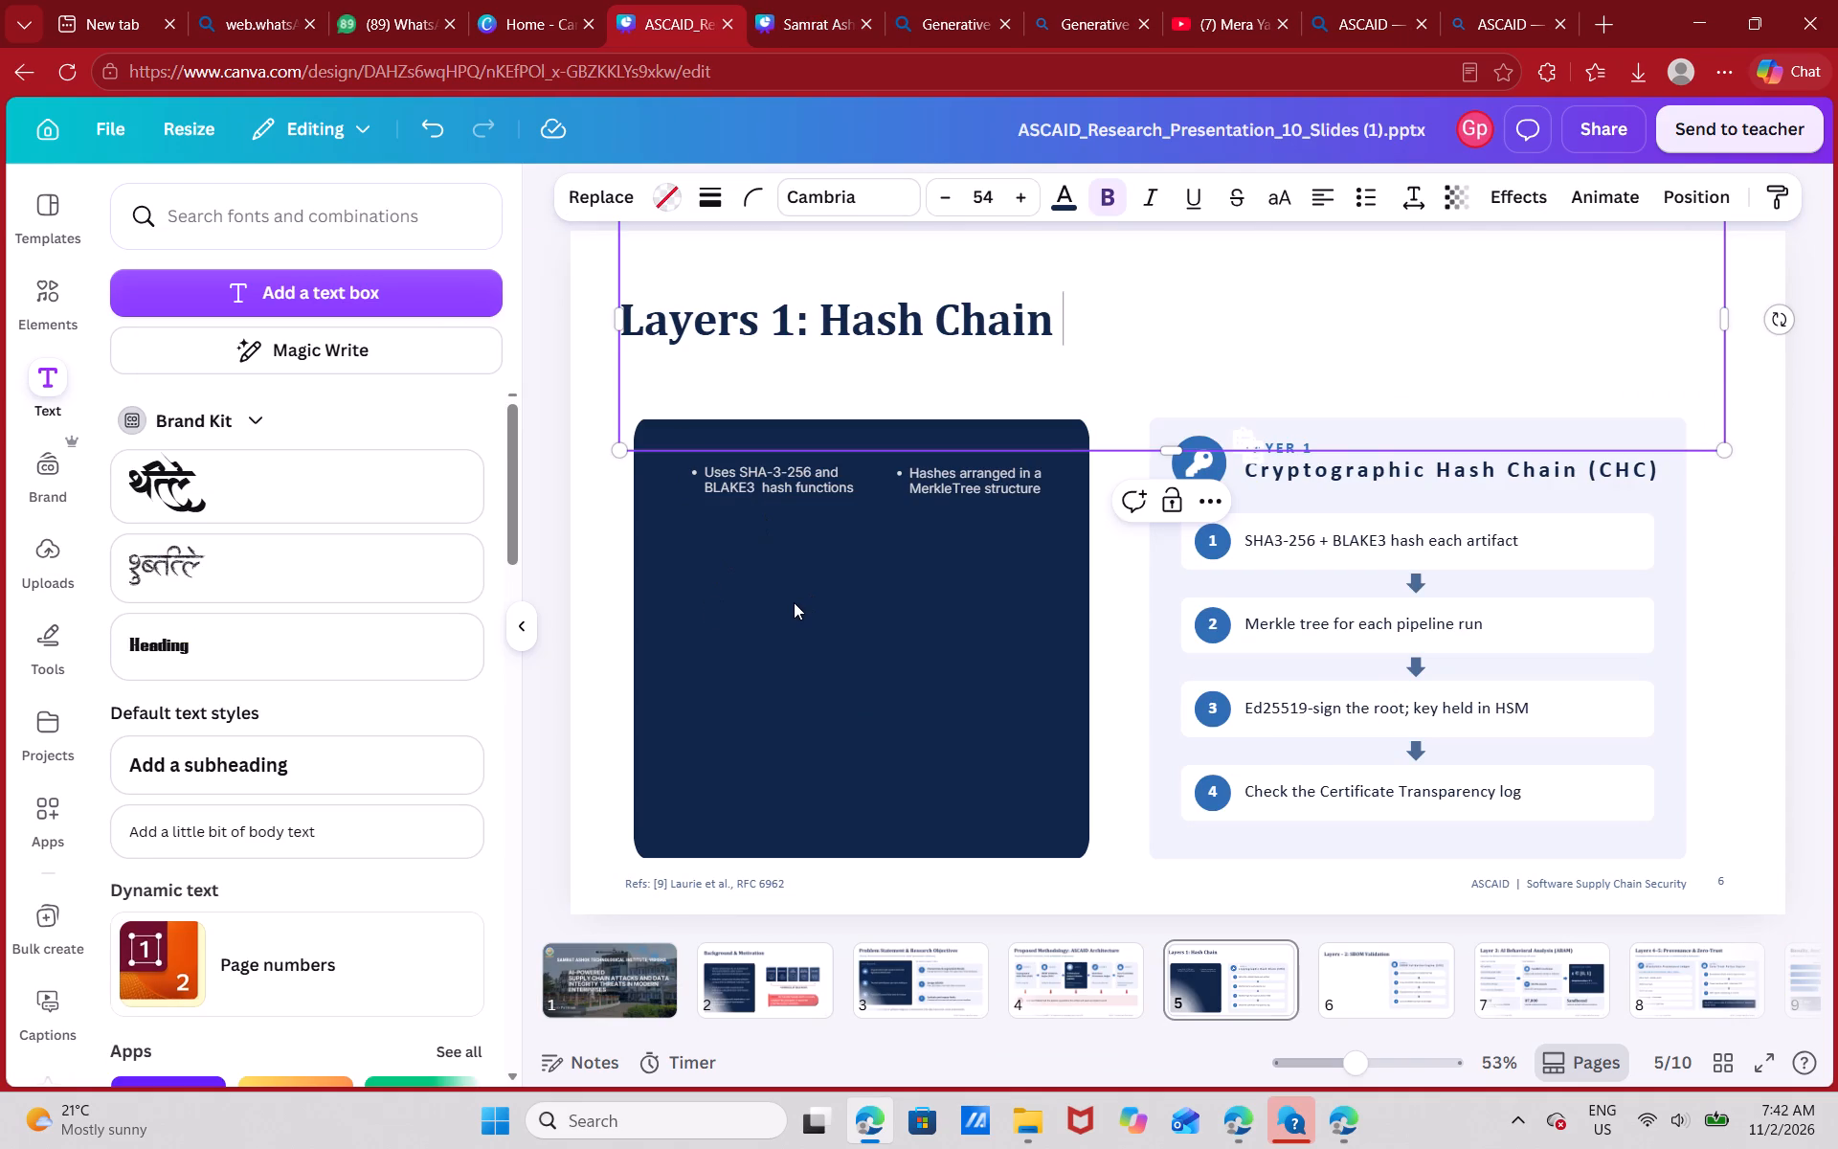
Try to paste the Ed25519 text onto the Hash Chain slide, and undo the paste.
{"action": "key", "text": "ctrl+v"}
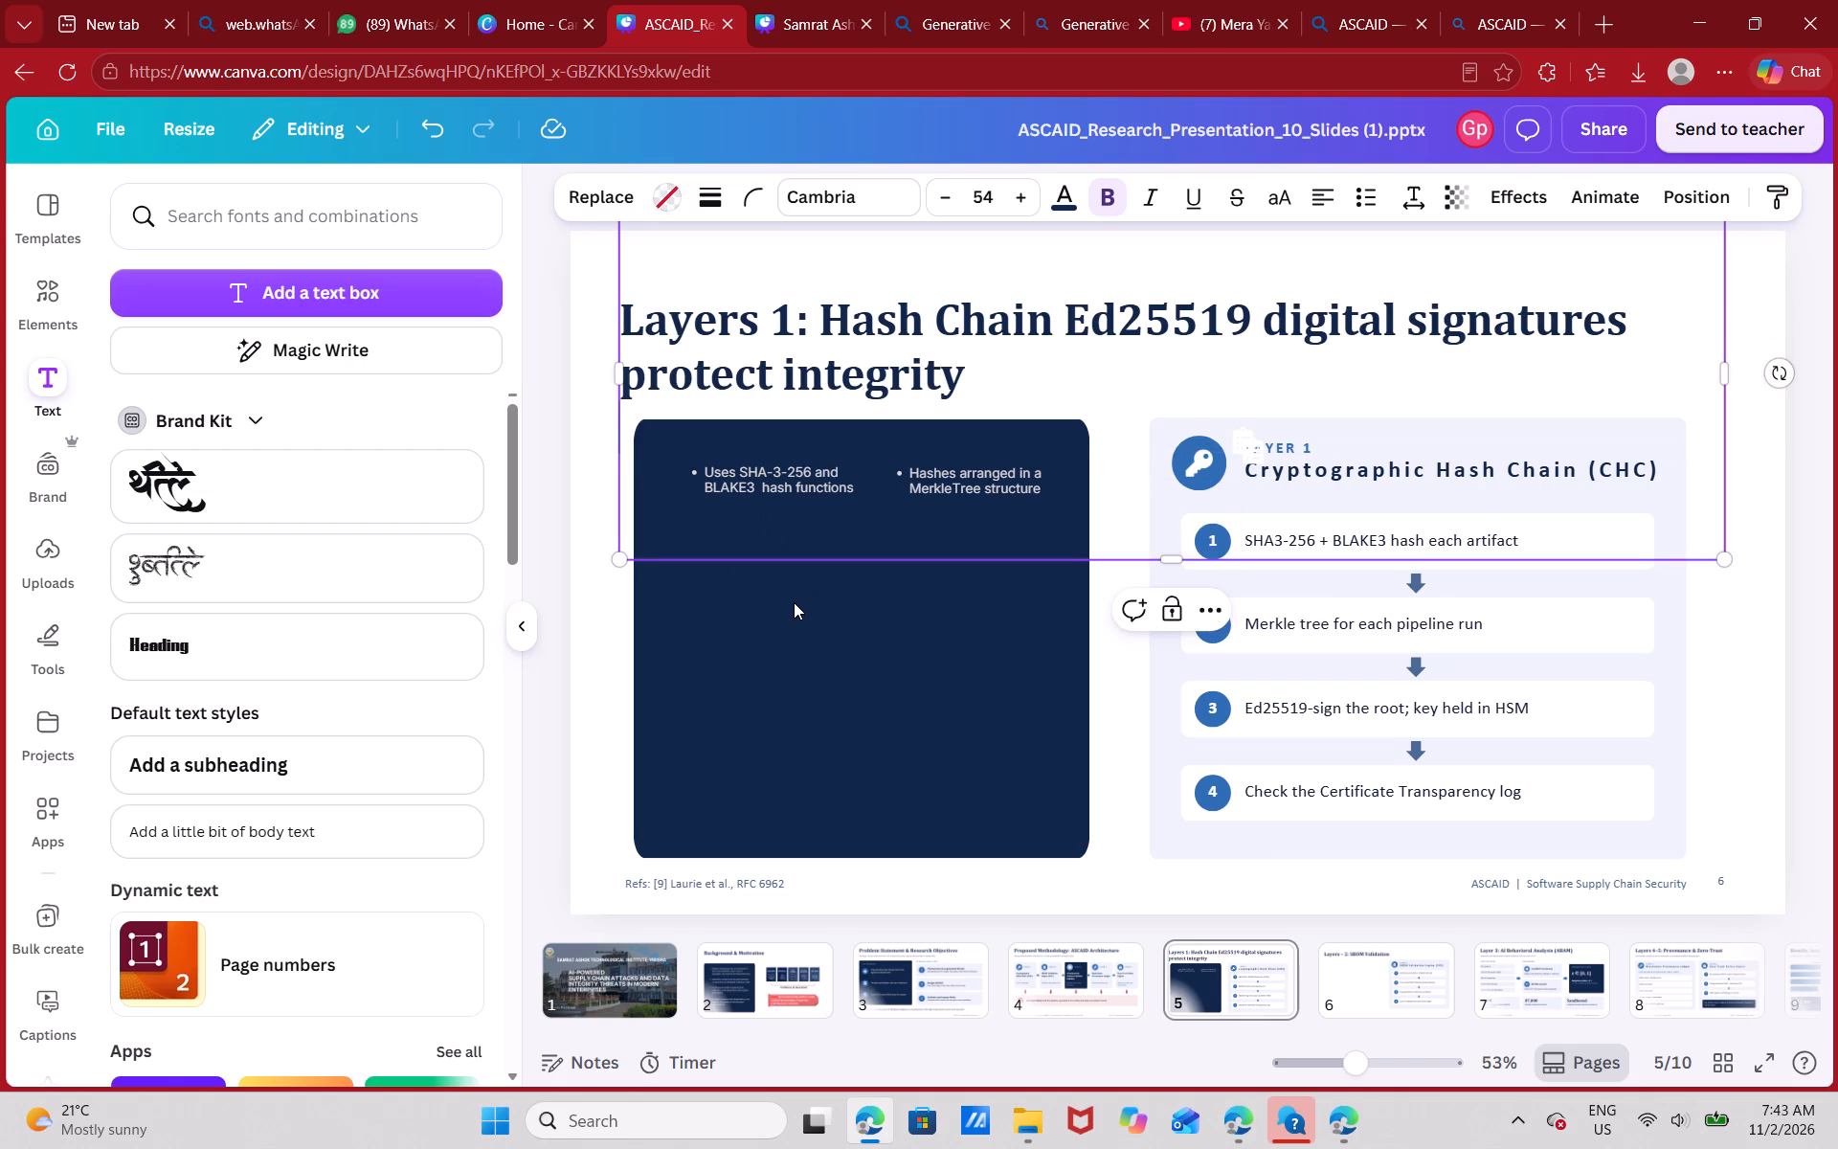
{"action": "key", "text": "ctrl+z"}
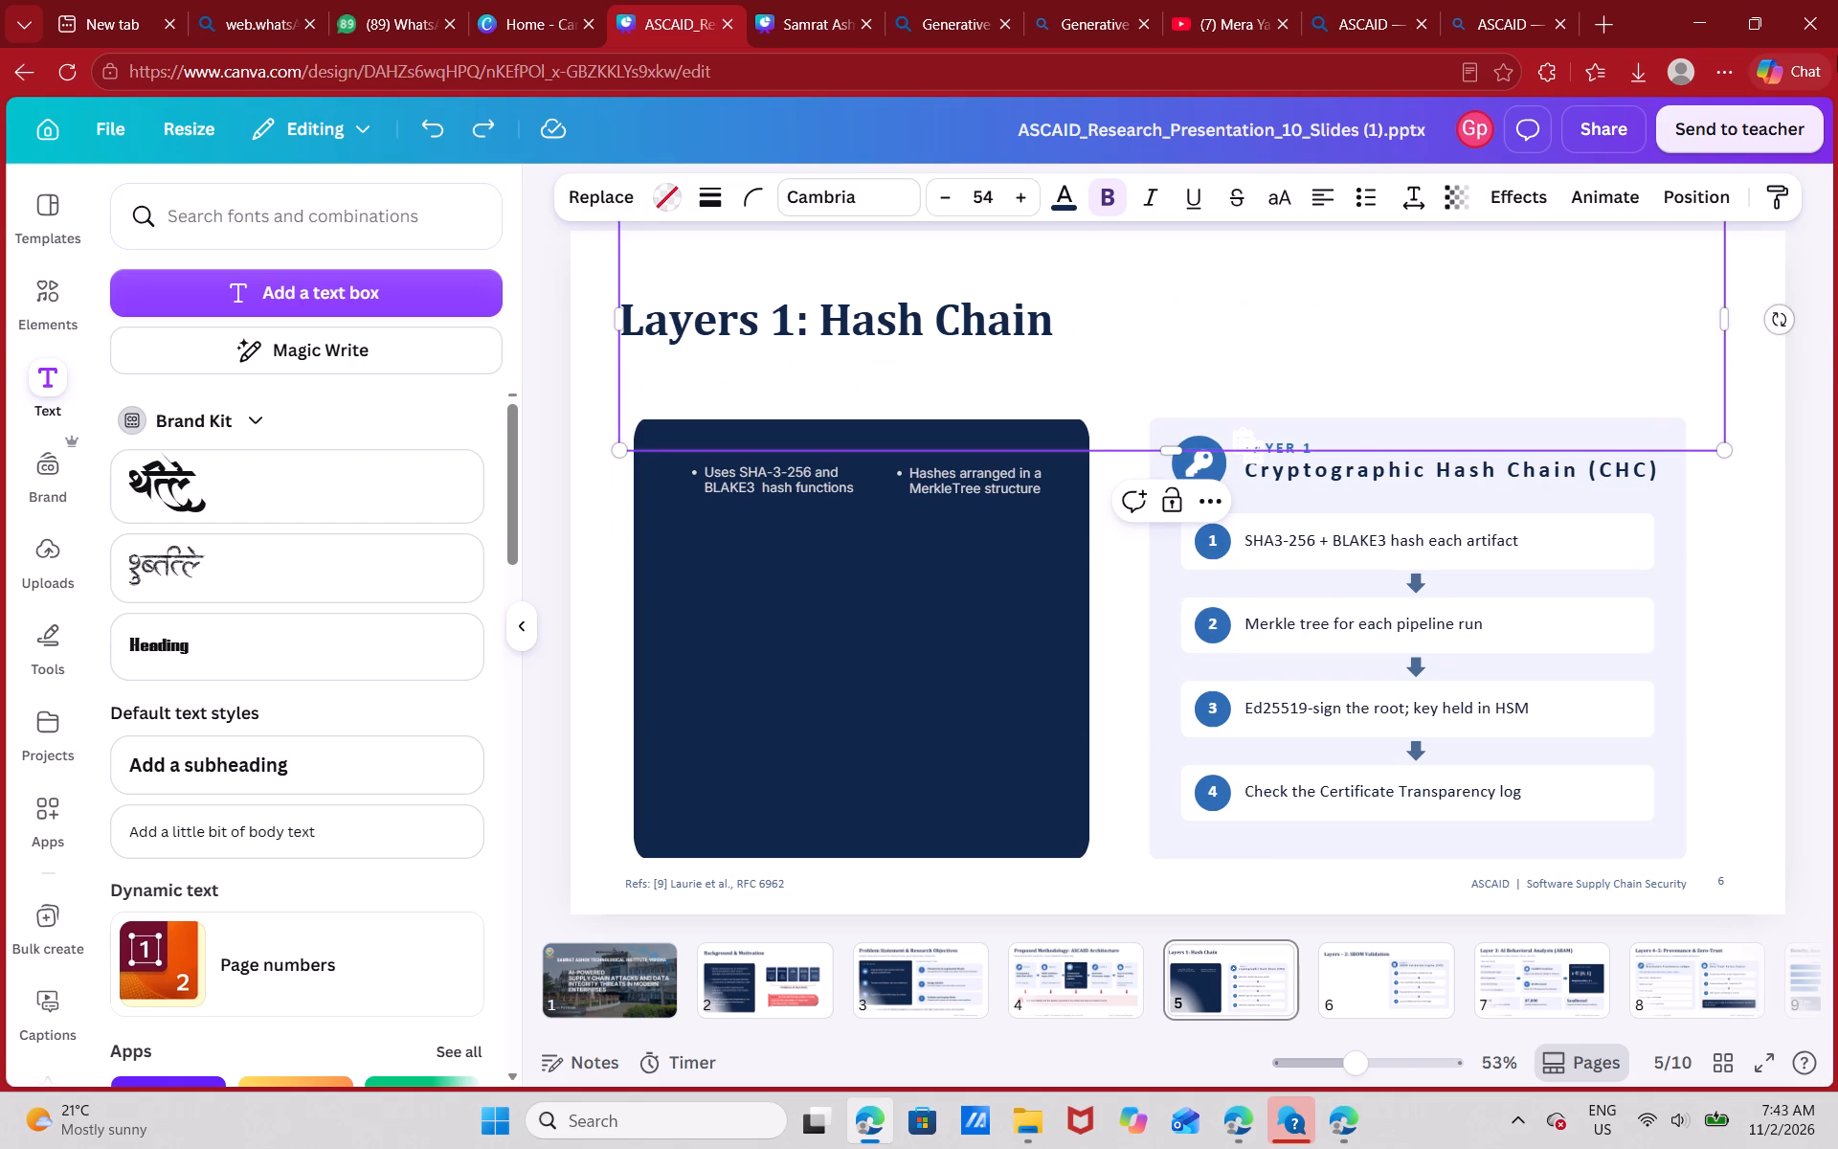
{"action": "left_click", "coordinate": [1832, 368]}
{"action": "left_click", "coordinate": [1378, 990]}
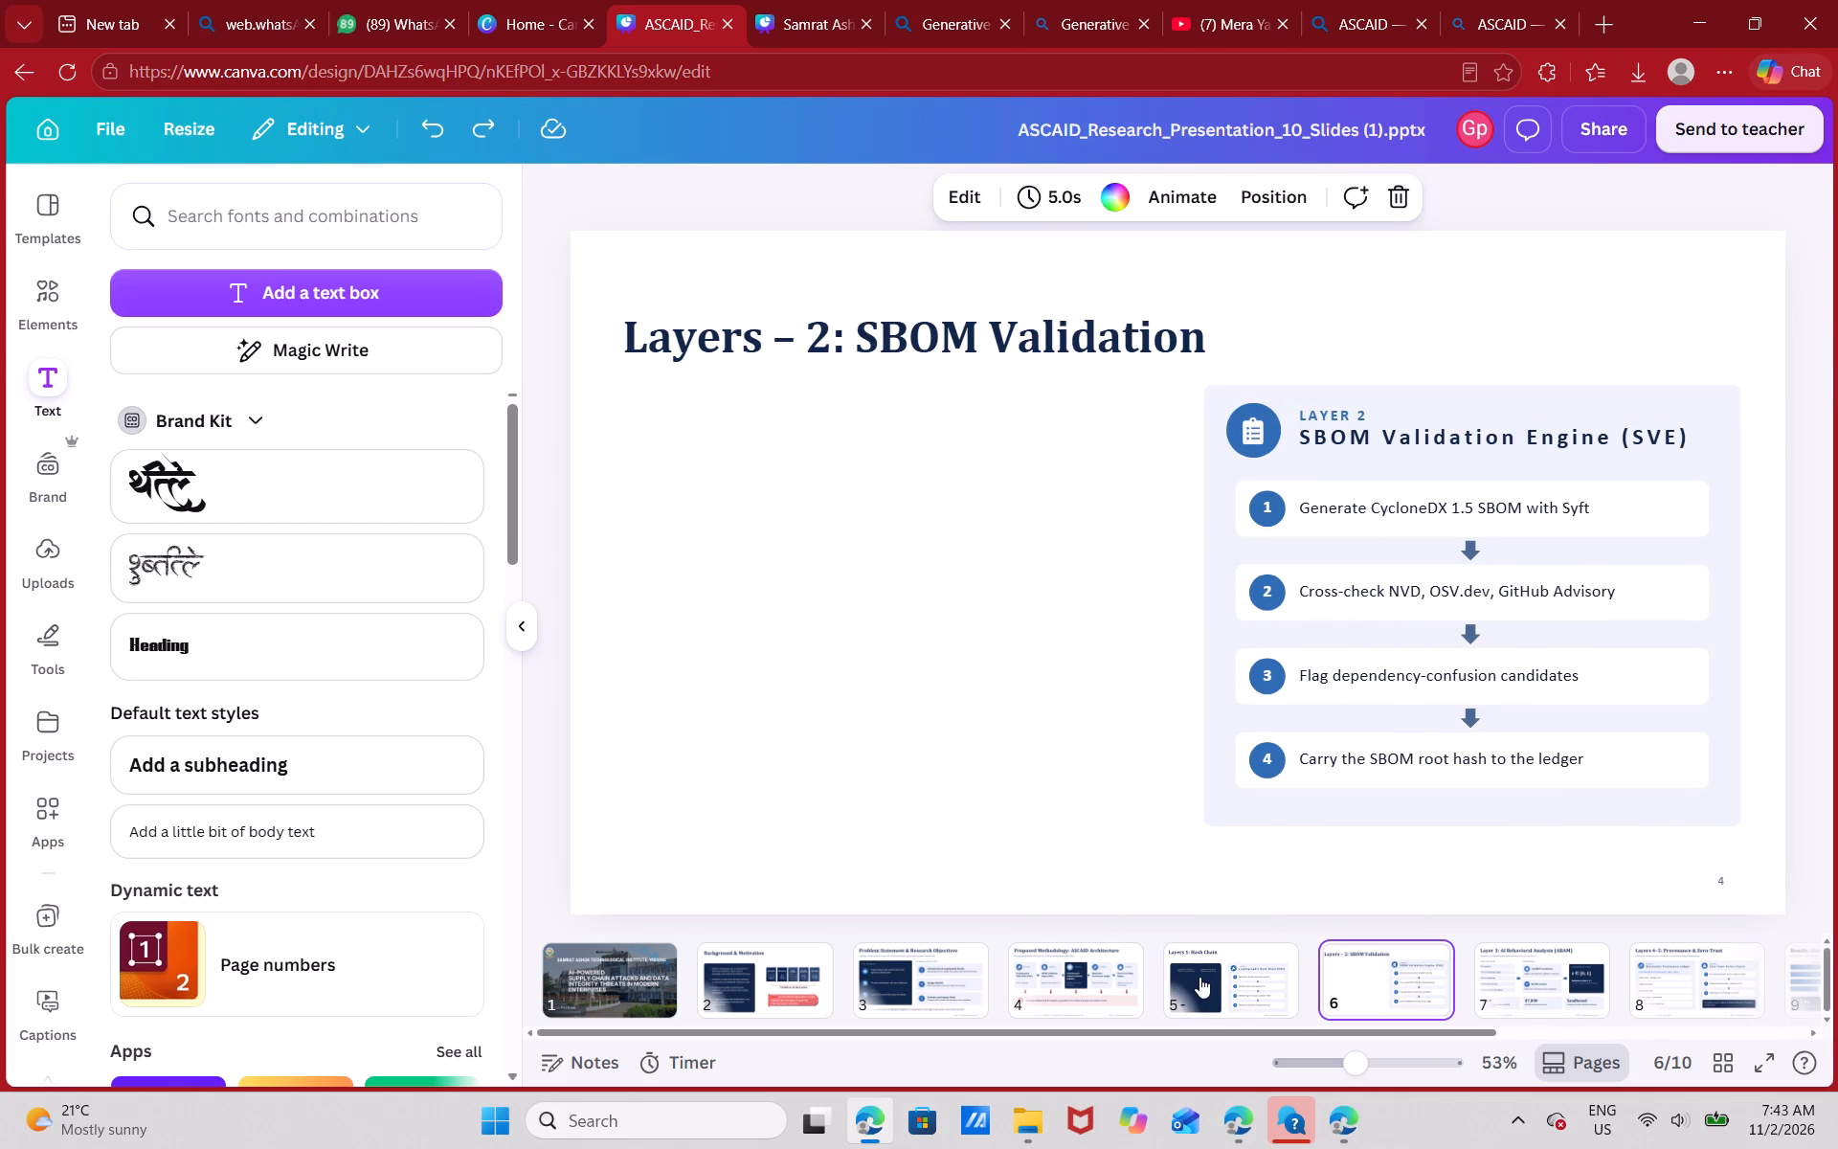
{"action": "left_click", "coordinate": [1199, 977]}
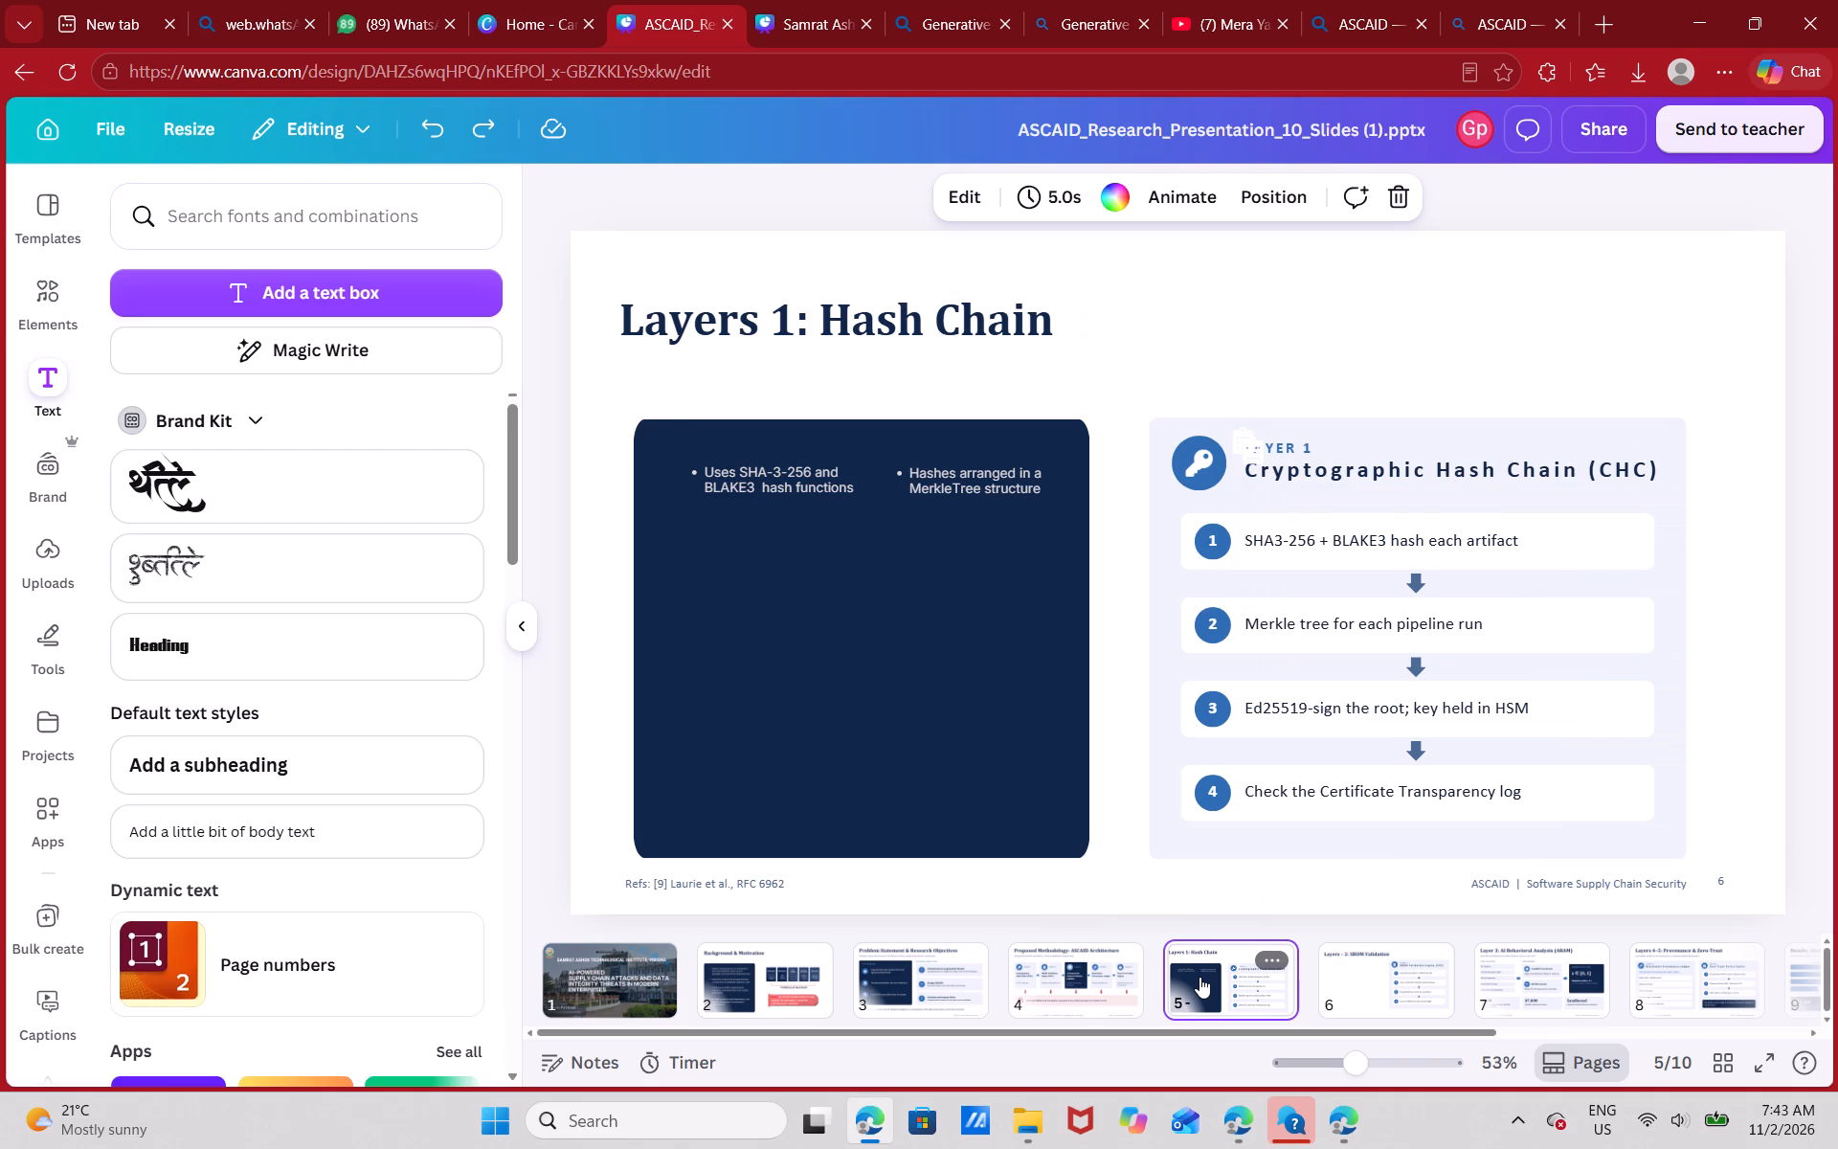
In the Samrat Ashok deck, copy the Ed25519, Private signing keys, Certificate Transparency and Purpose texts together and return to the ASCAID presentation.
{"action": "key", "text": "alt+Tab"}
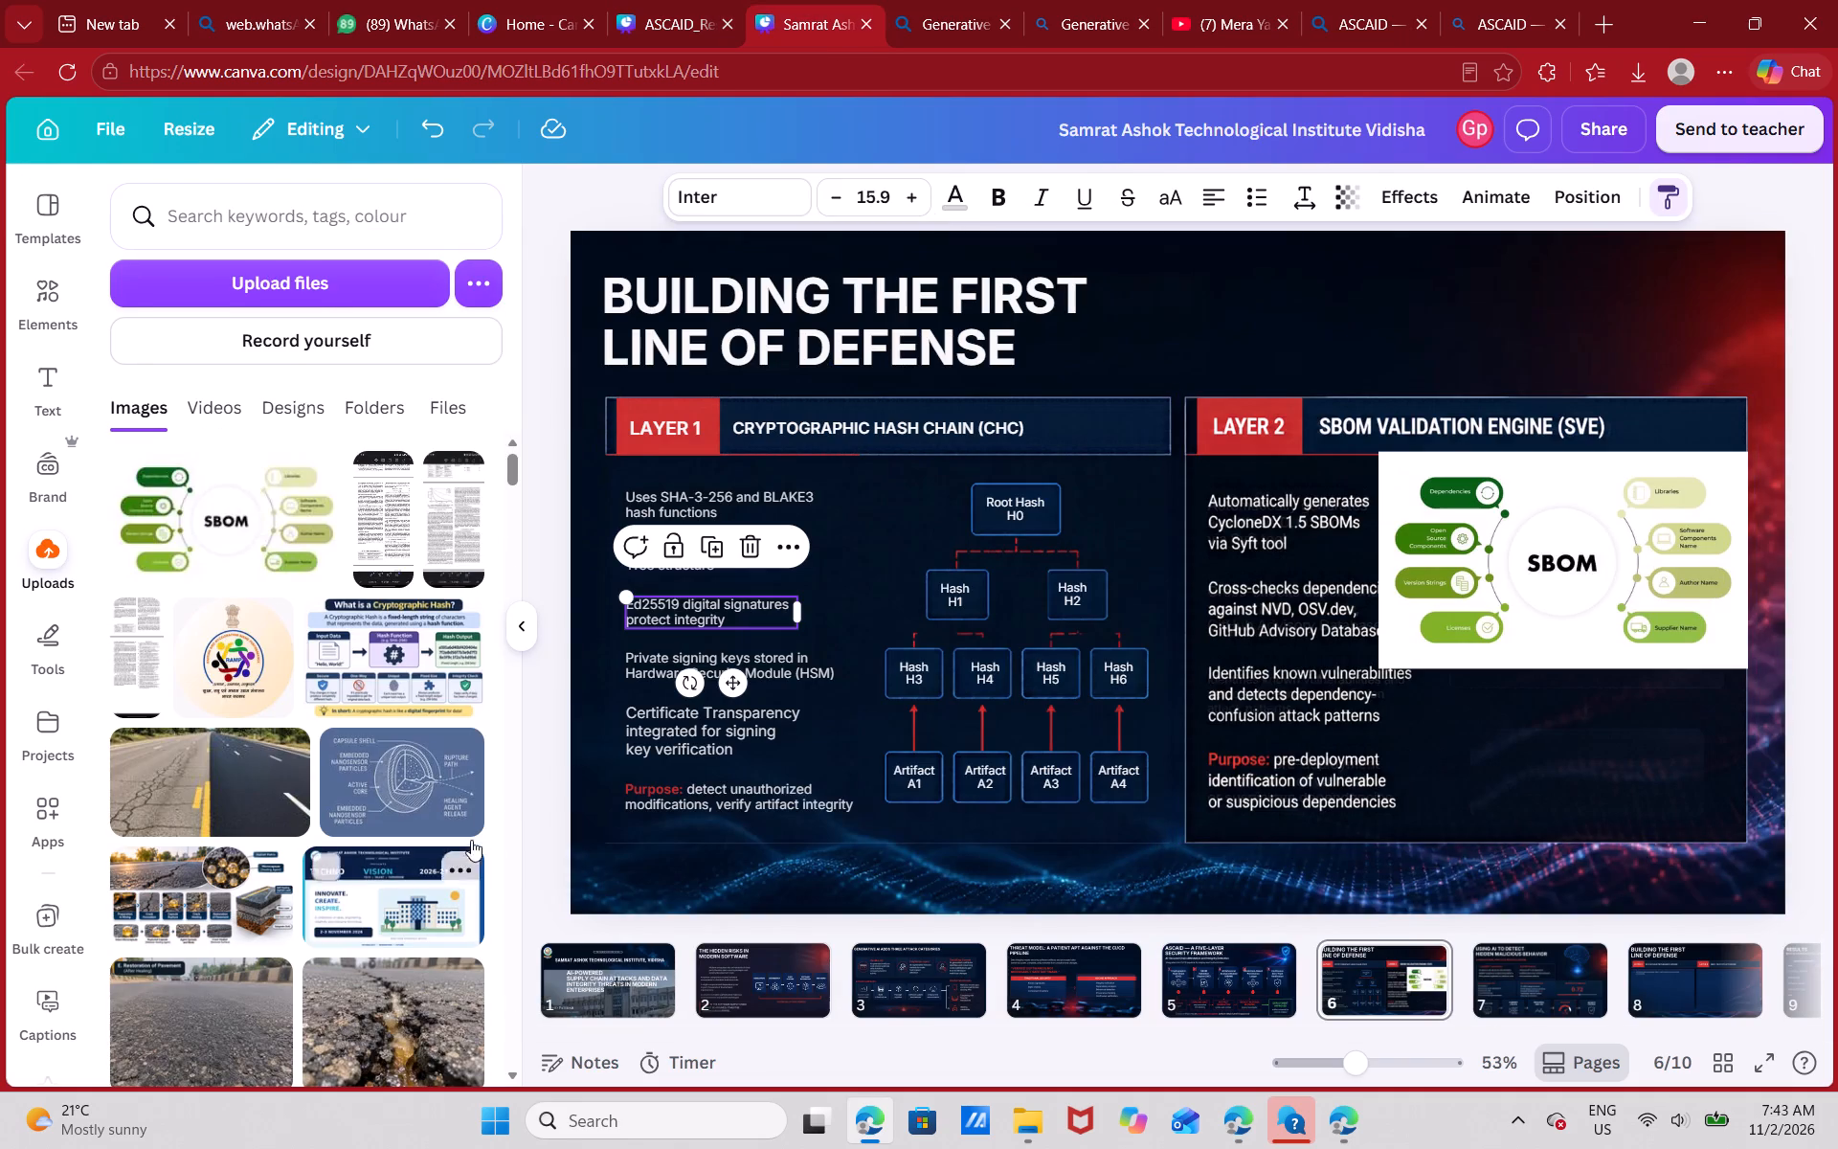
{"action": "left_click", "coordinate": [644, 676], "text": "shift"}
{"action": "left_click", "coordinate": [666, 735], "text": "shift"}
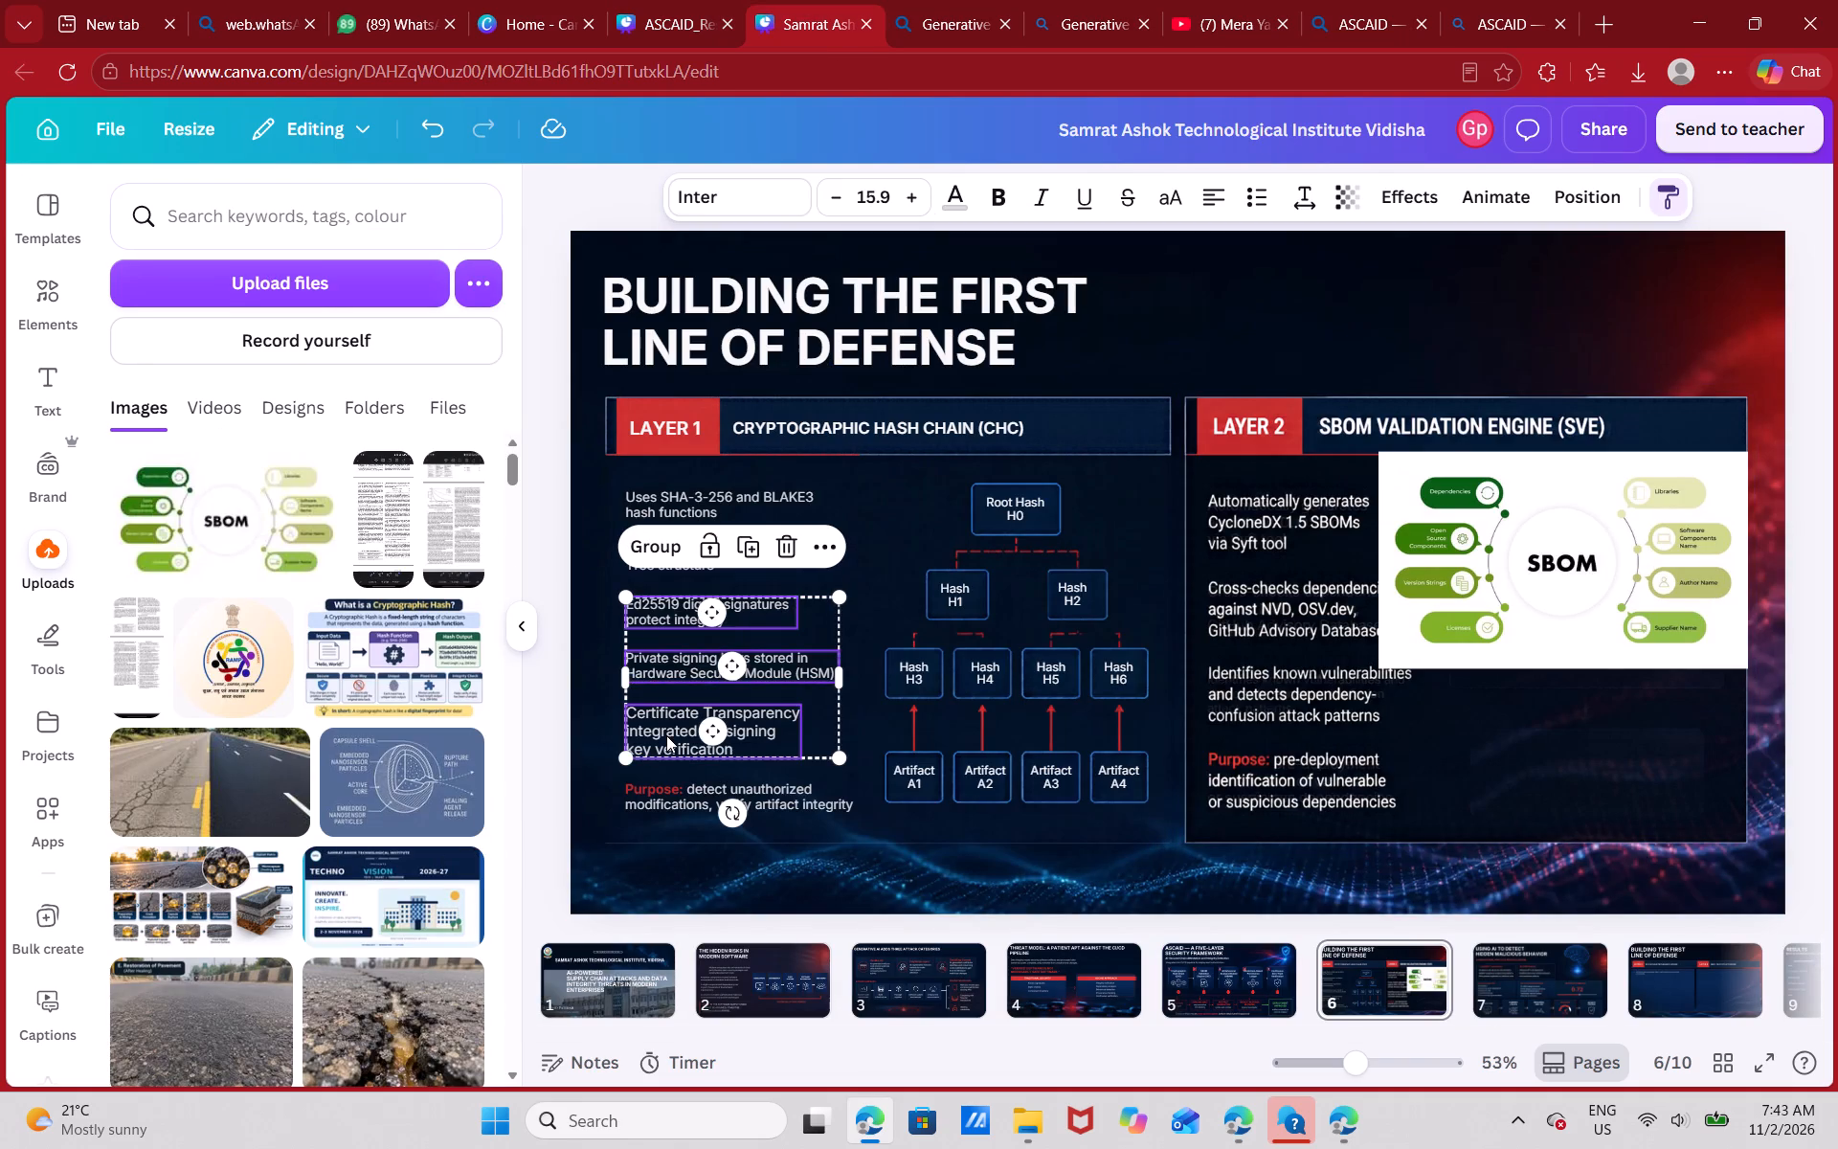
{"action": "left_click", "coordinate": [674, 785], "text": "shift"}
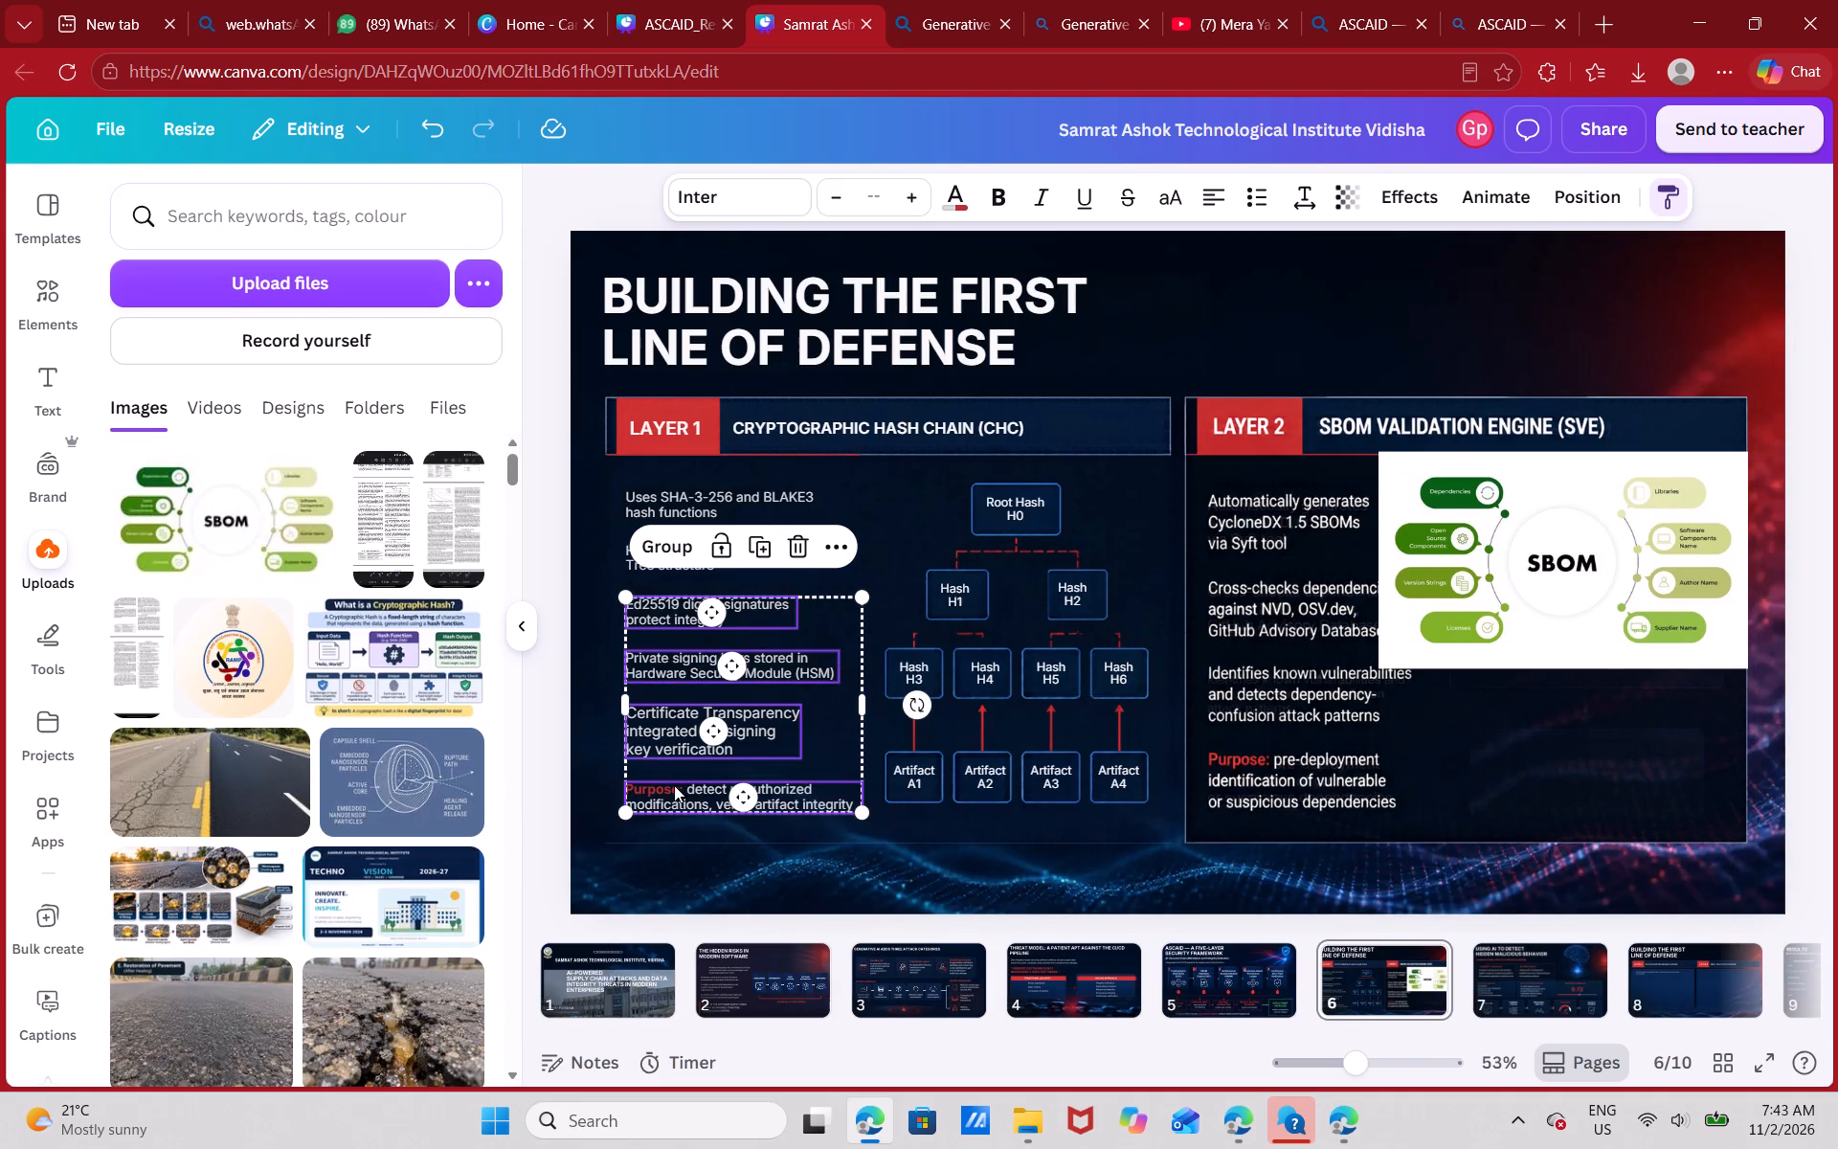
{"action": "key", "text": "ctrl+c"}
{"action": "key", "text": "alt+Tab"}
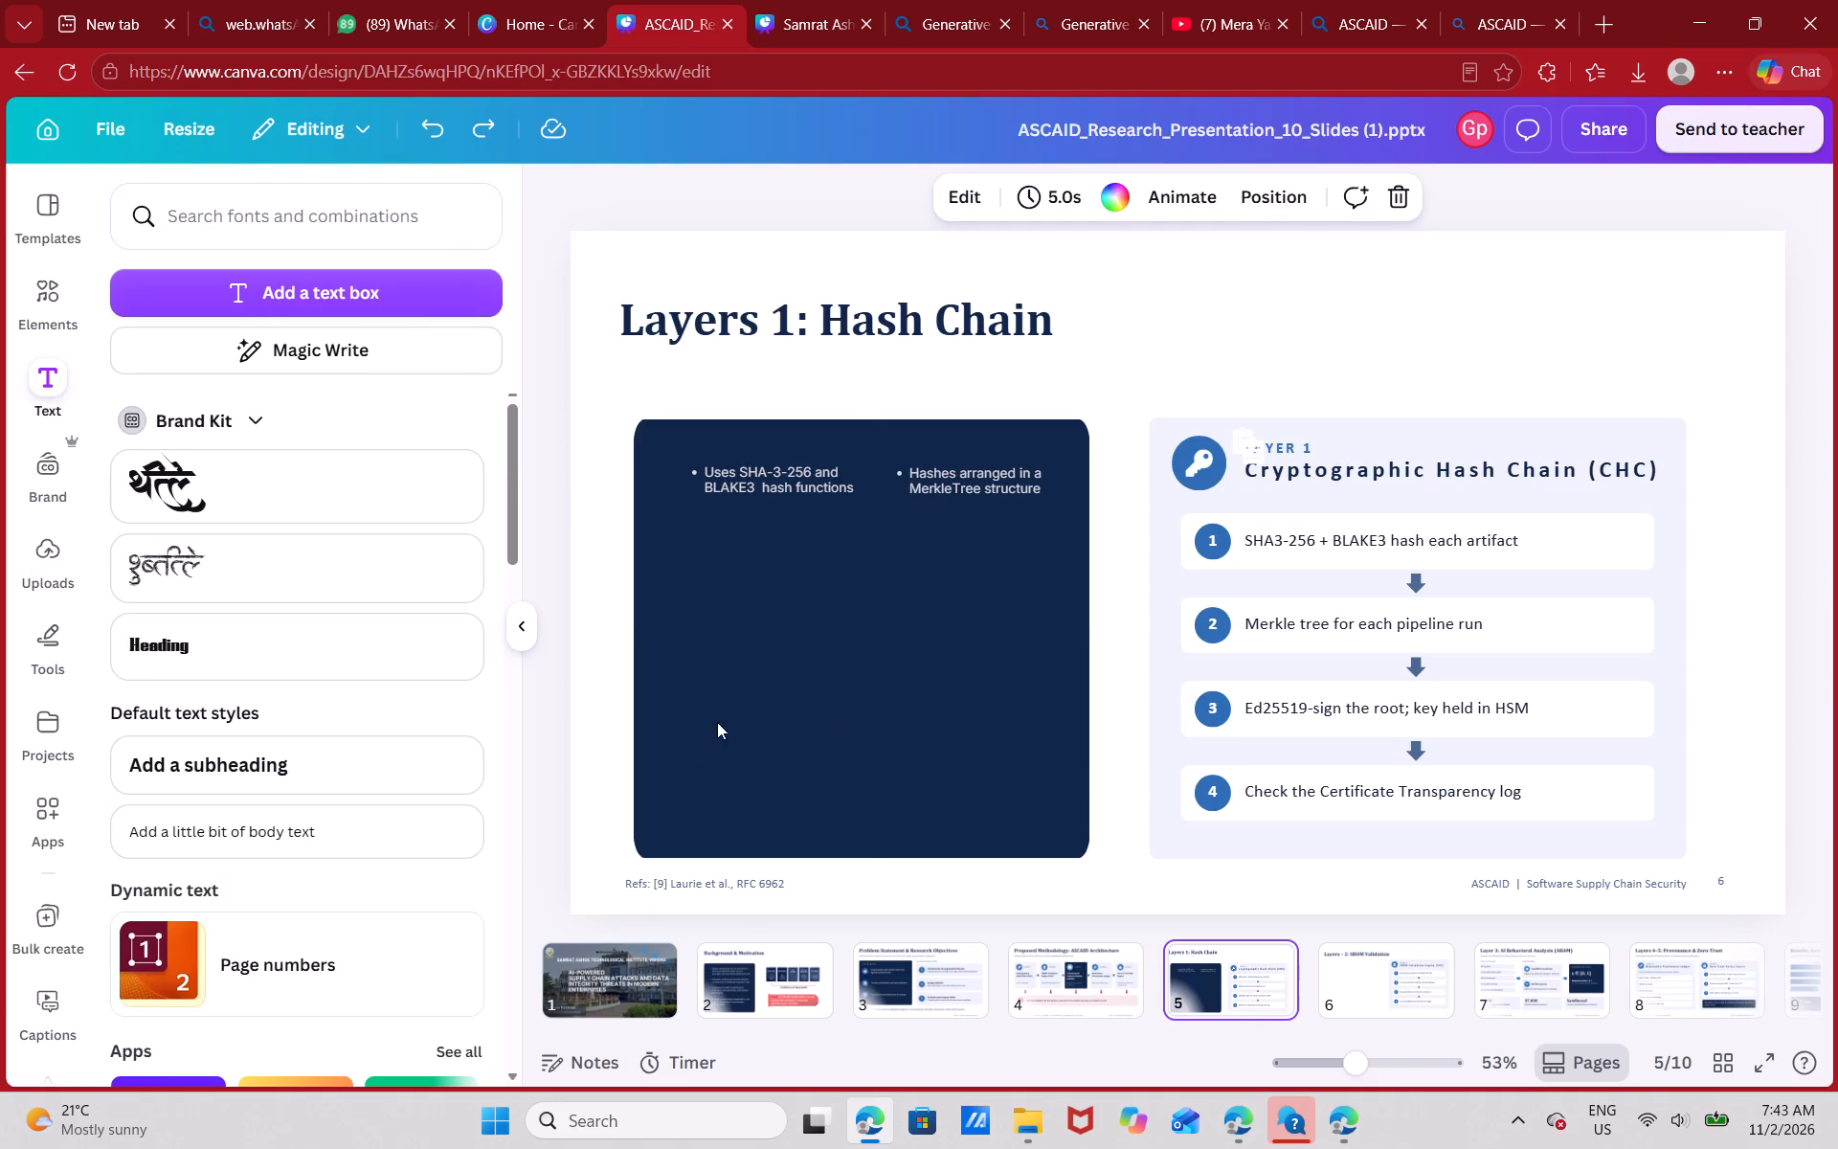
Paste the four copied texts onto the Hash Chain slide and position them inside the navy panel below the existing bullets.
{"action": "left_click", "coordinate": [835, 711]}
{"action": "key", "text": "ctrl+v"}
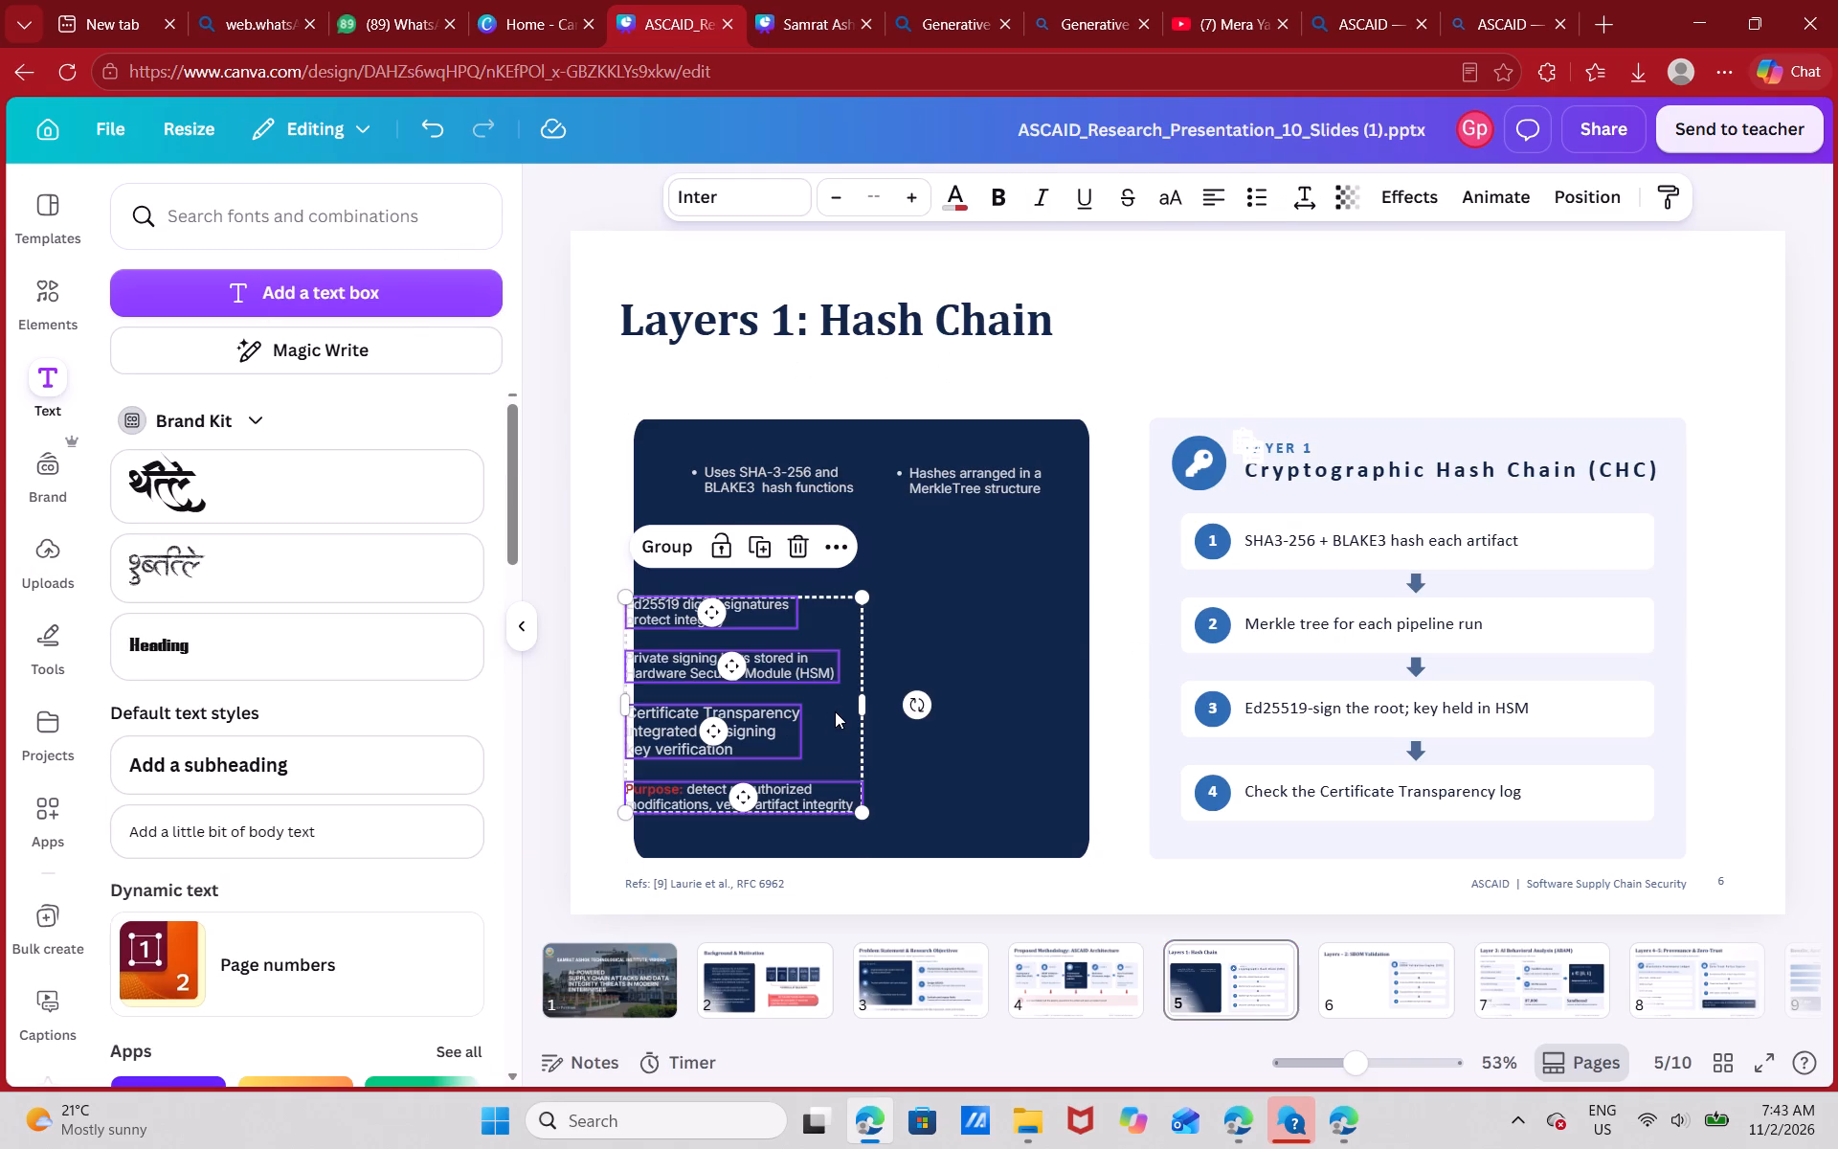
{"action": "left_click_drag", "start_coordinate": [841, 737], "coordinate": [894, 693]}
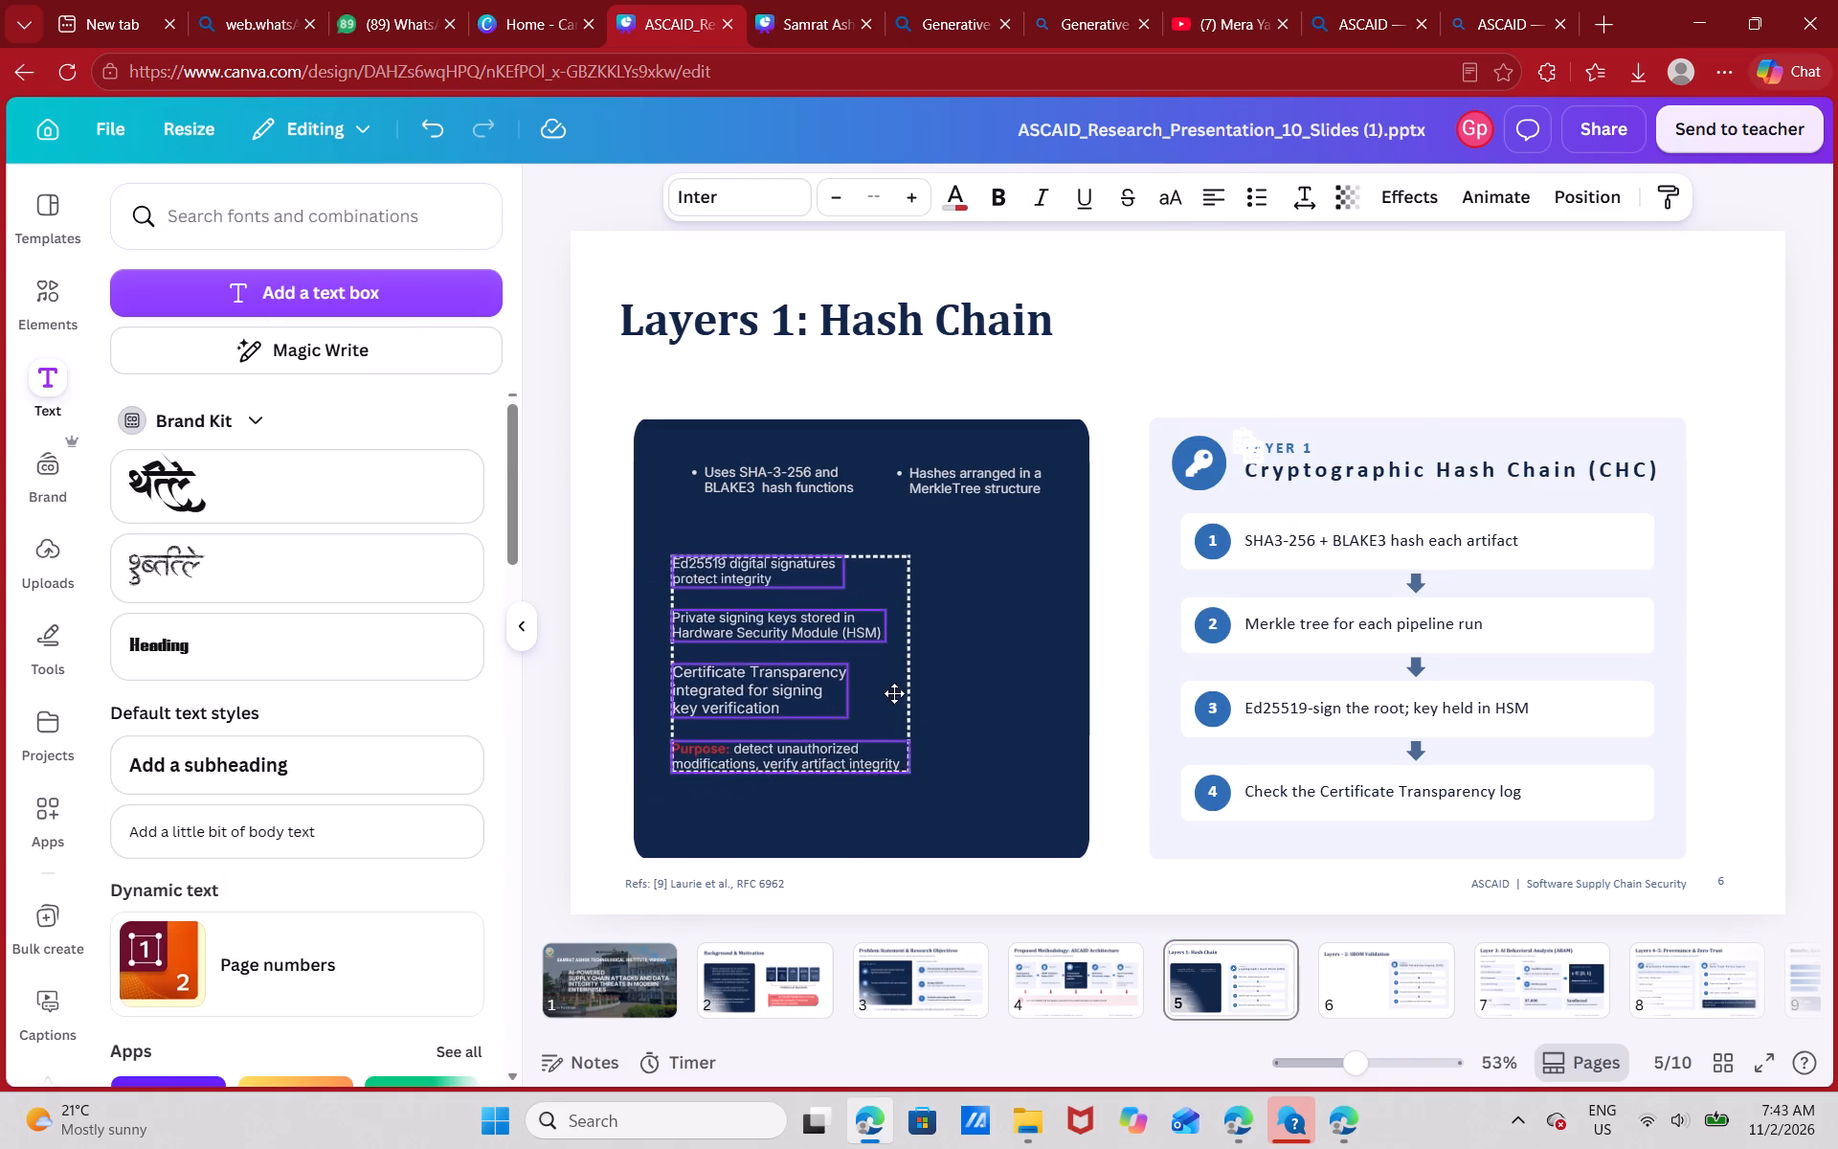
{"action": "left_click_drag", "start_coordinate": [894, 693], "coordinate": [910, 691]}
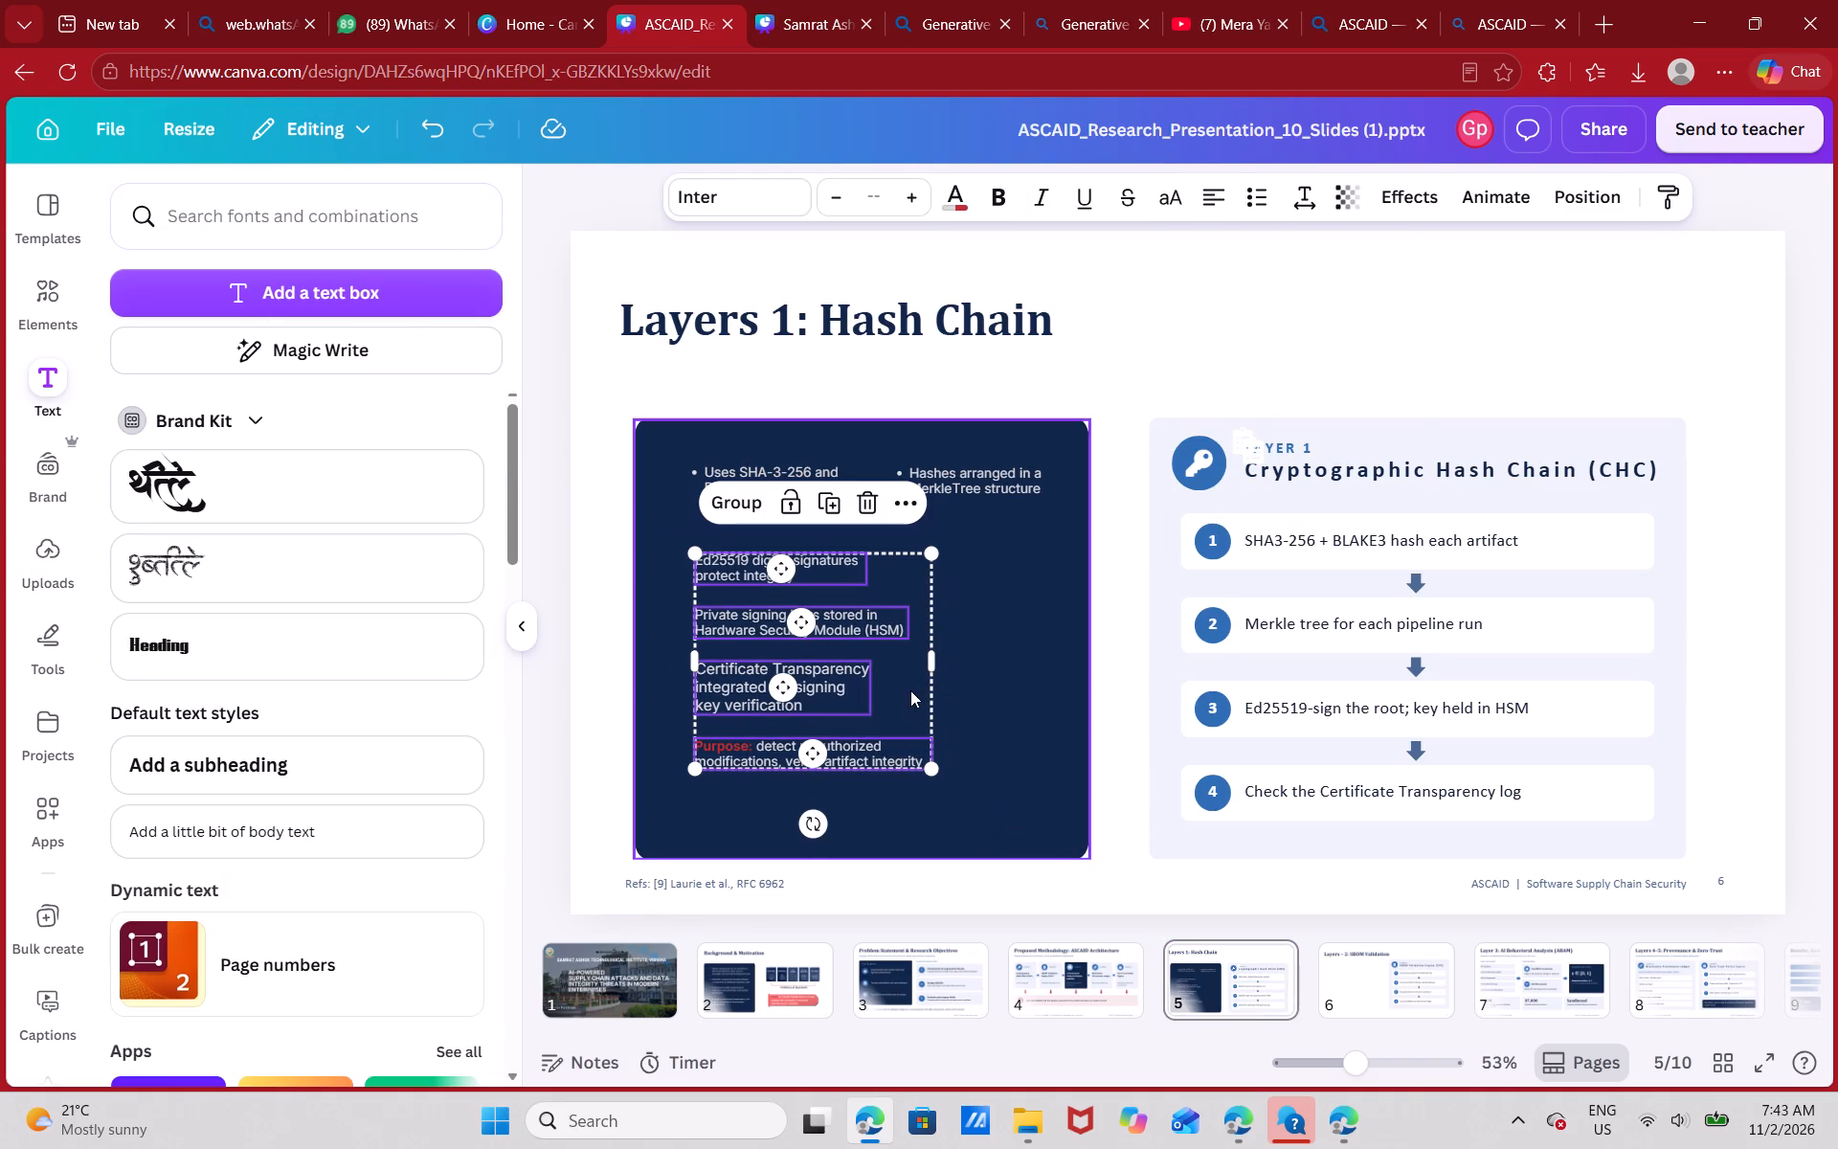
Shift the "Layers 1: Hash Chain" title slightly so it lines up with the navy panel's left edge.
{"action": "left_click", "coordinate": [1124, 349]}
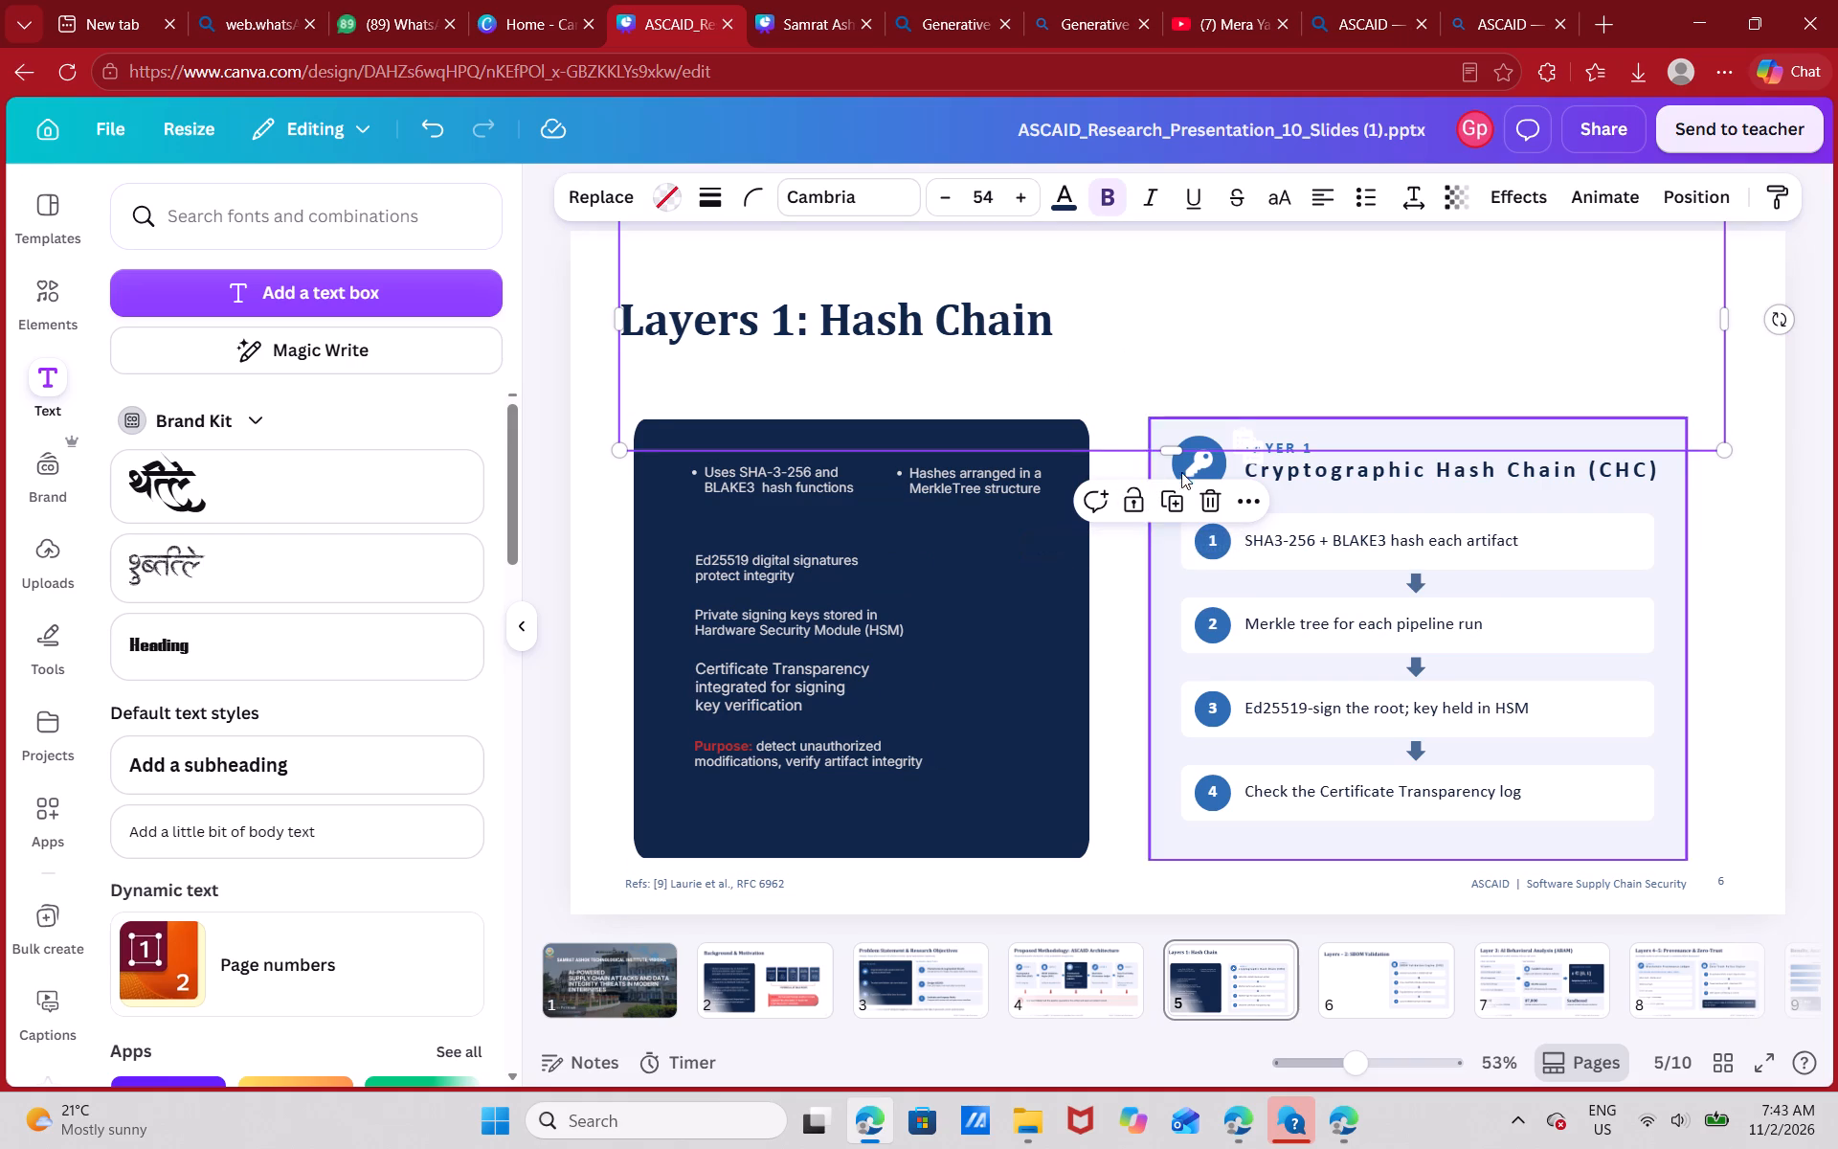
{"action": "left_click_drag", "start_coordinate": [1255, 429], "coordinate": [1238, 438]}
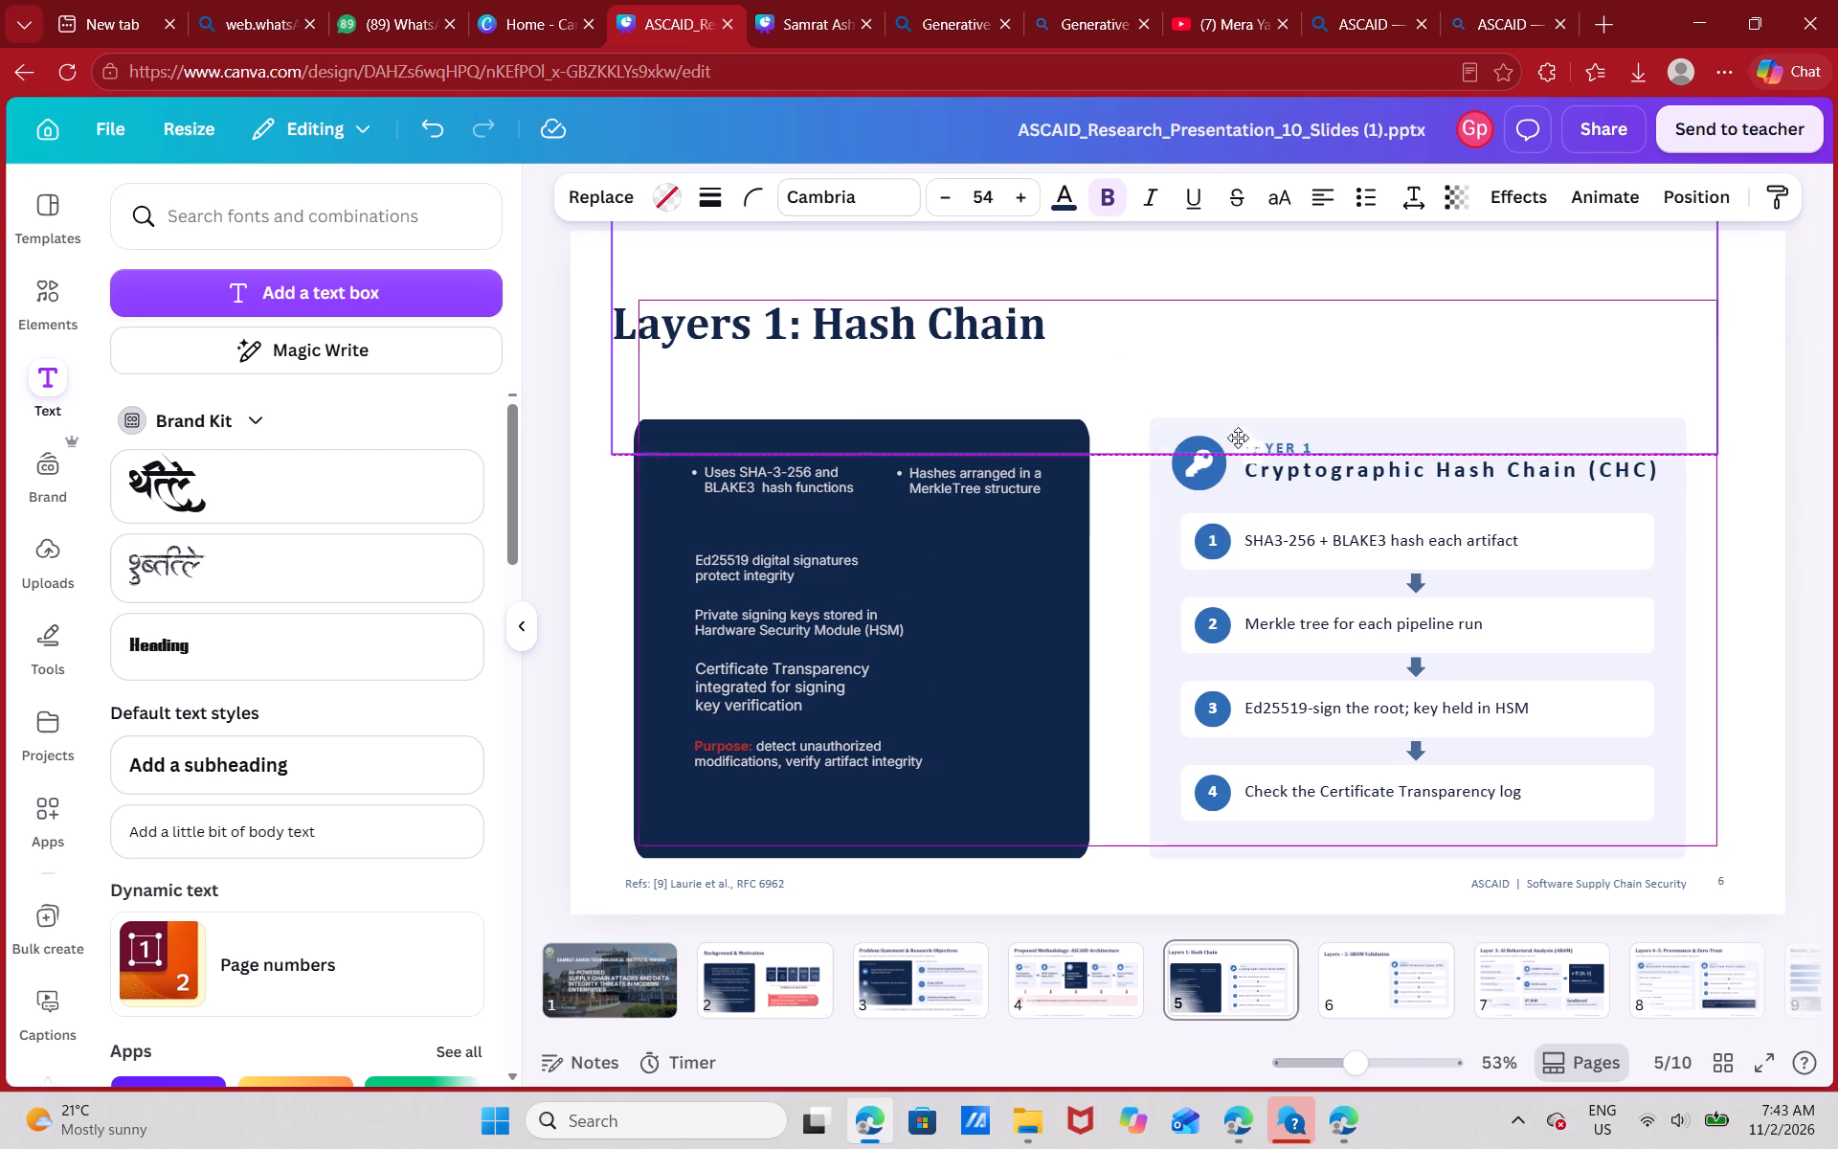
{"action": "left_click_drag", "start_coordinate": [1238, 438], "coordinate": [1280, 437]}
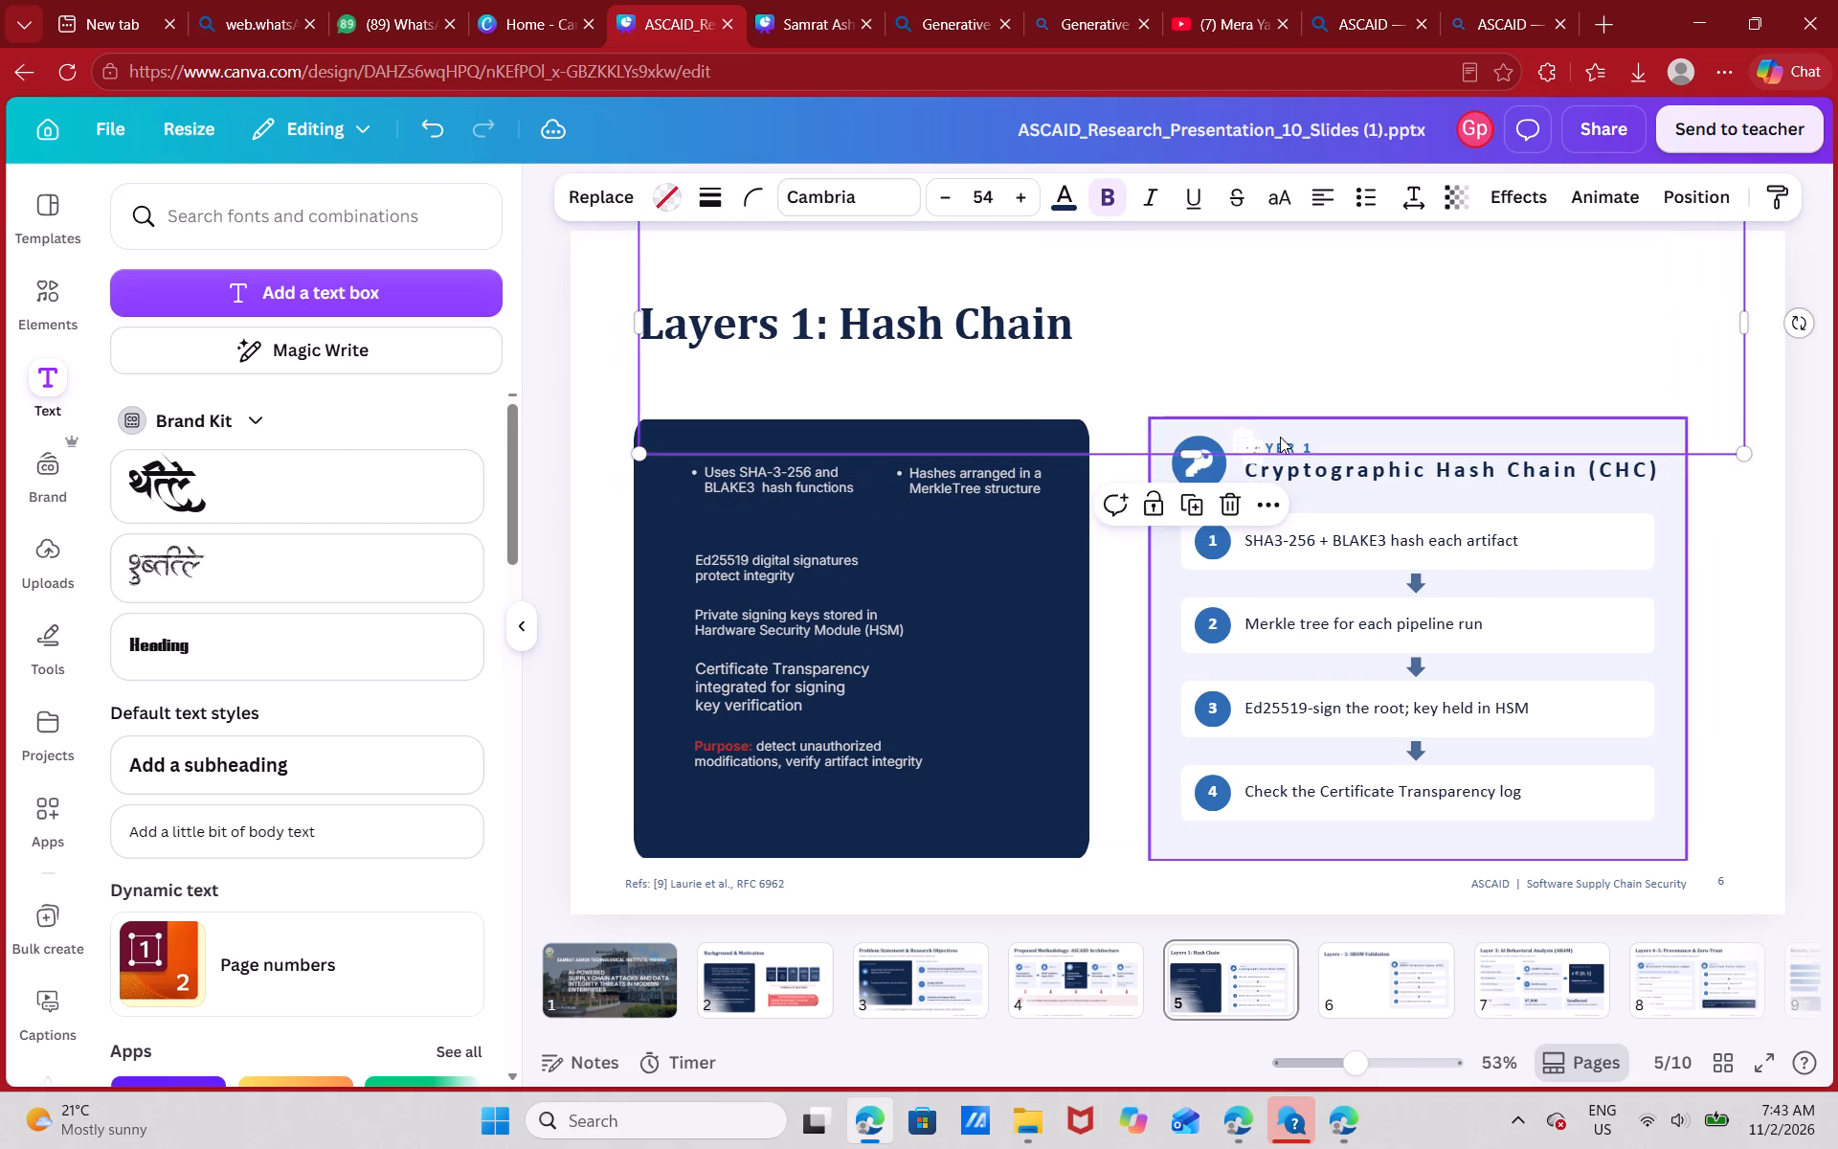
Delete the small white image covering the start of the "LAYER 1" label on the Cryptographic Hash Chain card.
{"action": "left_click", "coordinate": [1248, 435]}
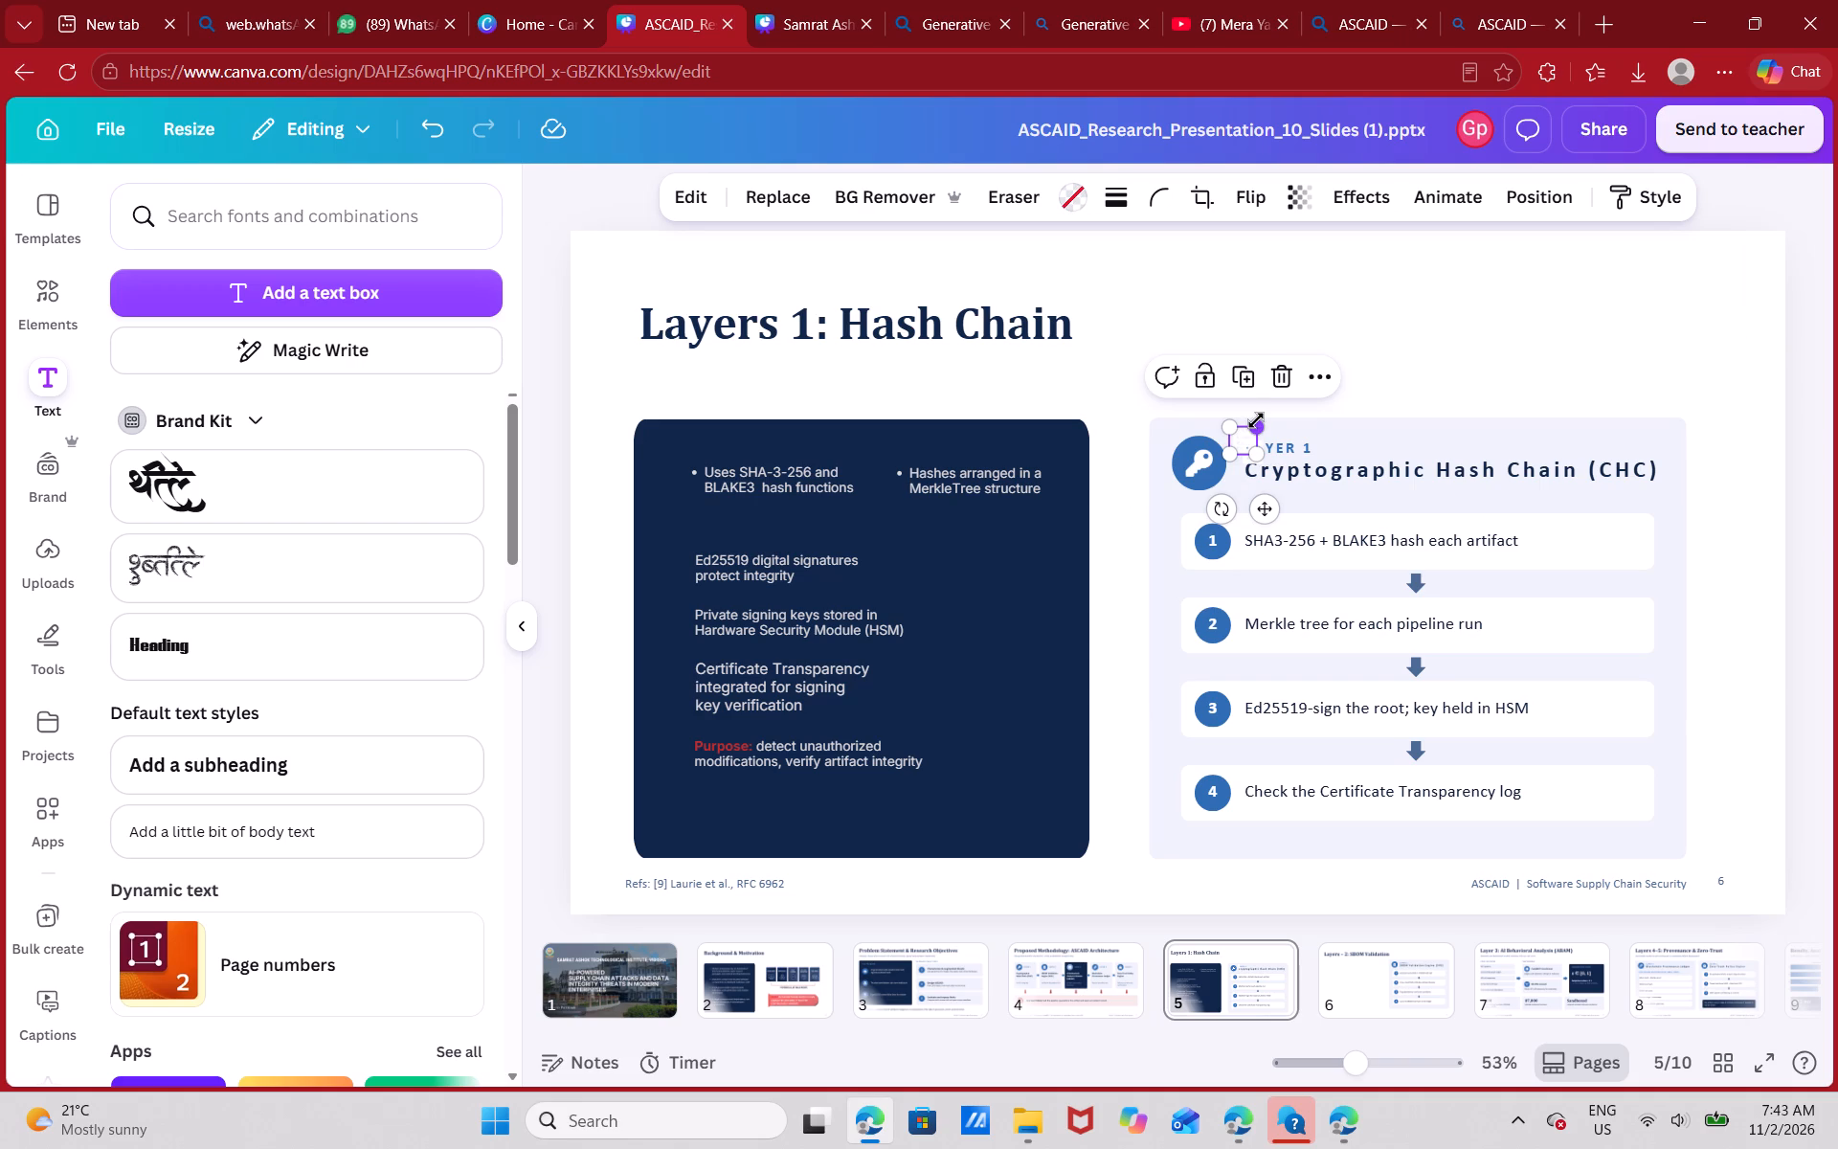
{"action": "key", "text": "Delete"}
{"action": "key", "text": "Delete"}
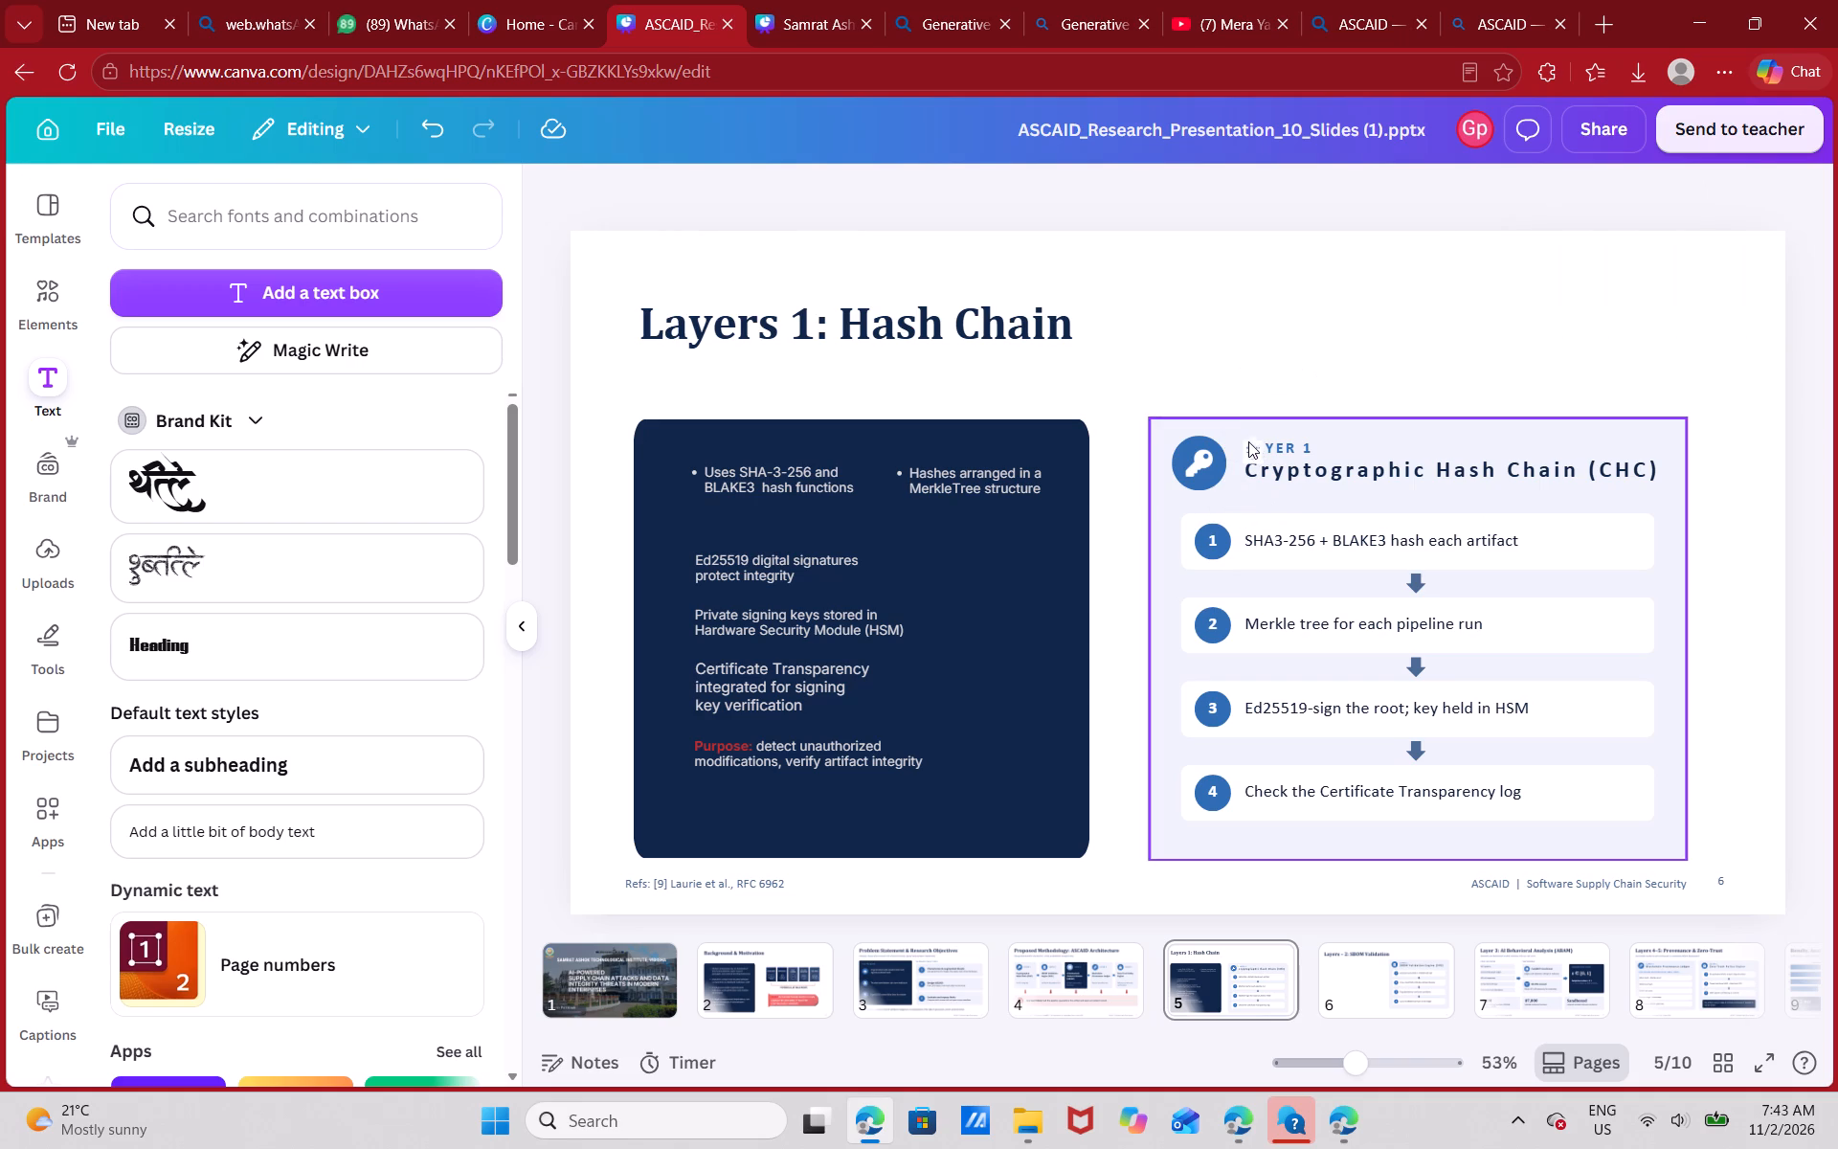
{"action": "left_click", "coordinate": [1245, 452]}
{"action": "key", "text": "Delete"}
{"action": "key", "text": "Delete"}
{"action": "left_click", "coordinate": [1824, 627]}
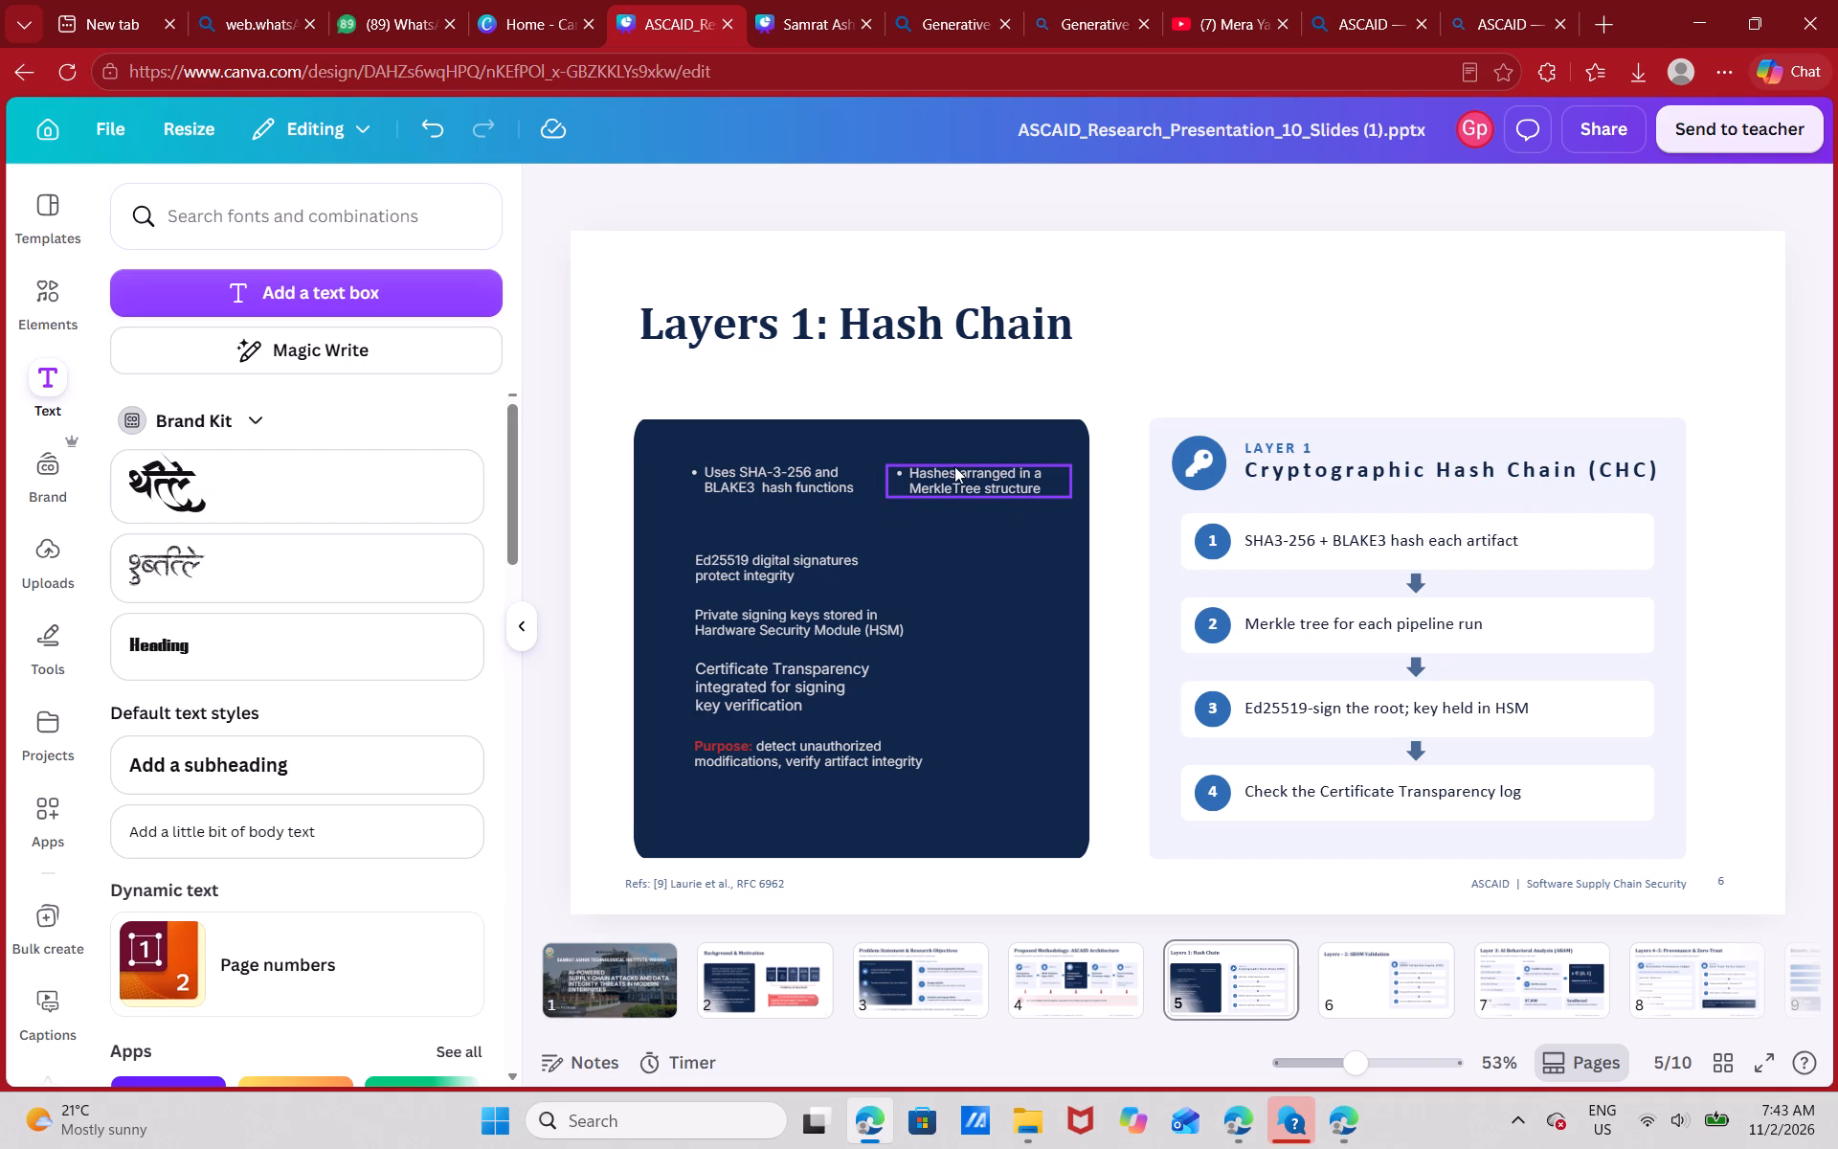
Move the Merkle Tree bullet directly beneath the SHA-3-256 bullet and align both along the same left edge.
{"action": "left_click_drag", "start_coordinate": [957, 491], "coordinate": [753, 537]}
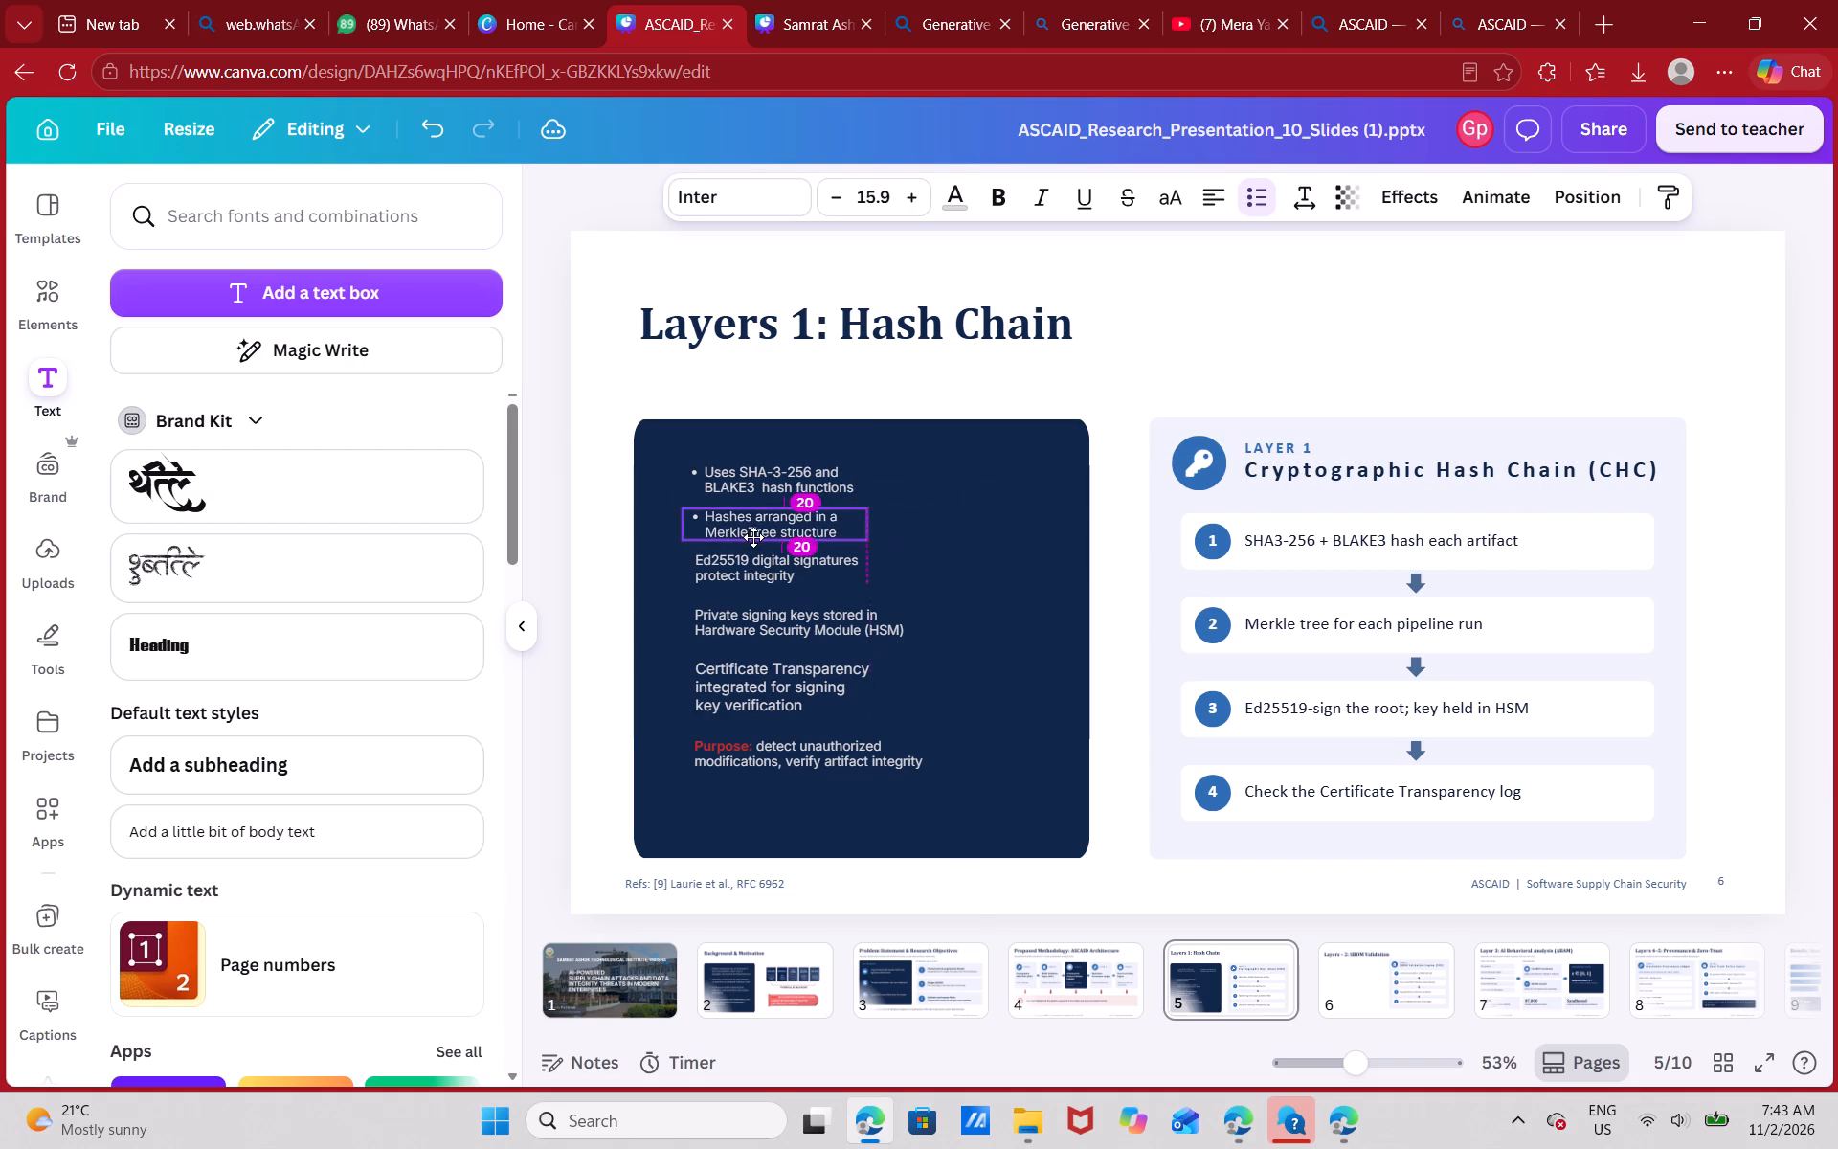
{"action": "left_click_drag", "start_coordinate": [753, 537], "coordinate": [740, 538]}
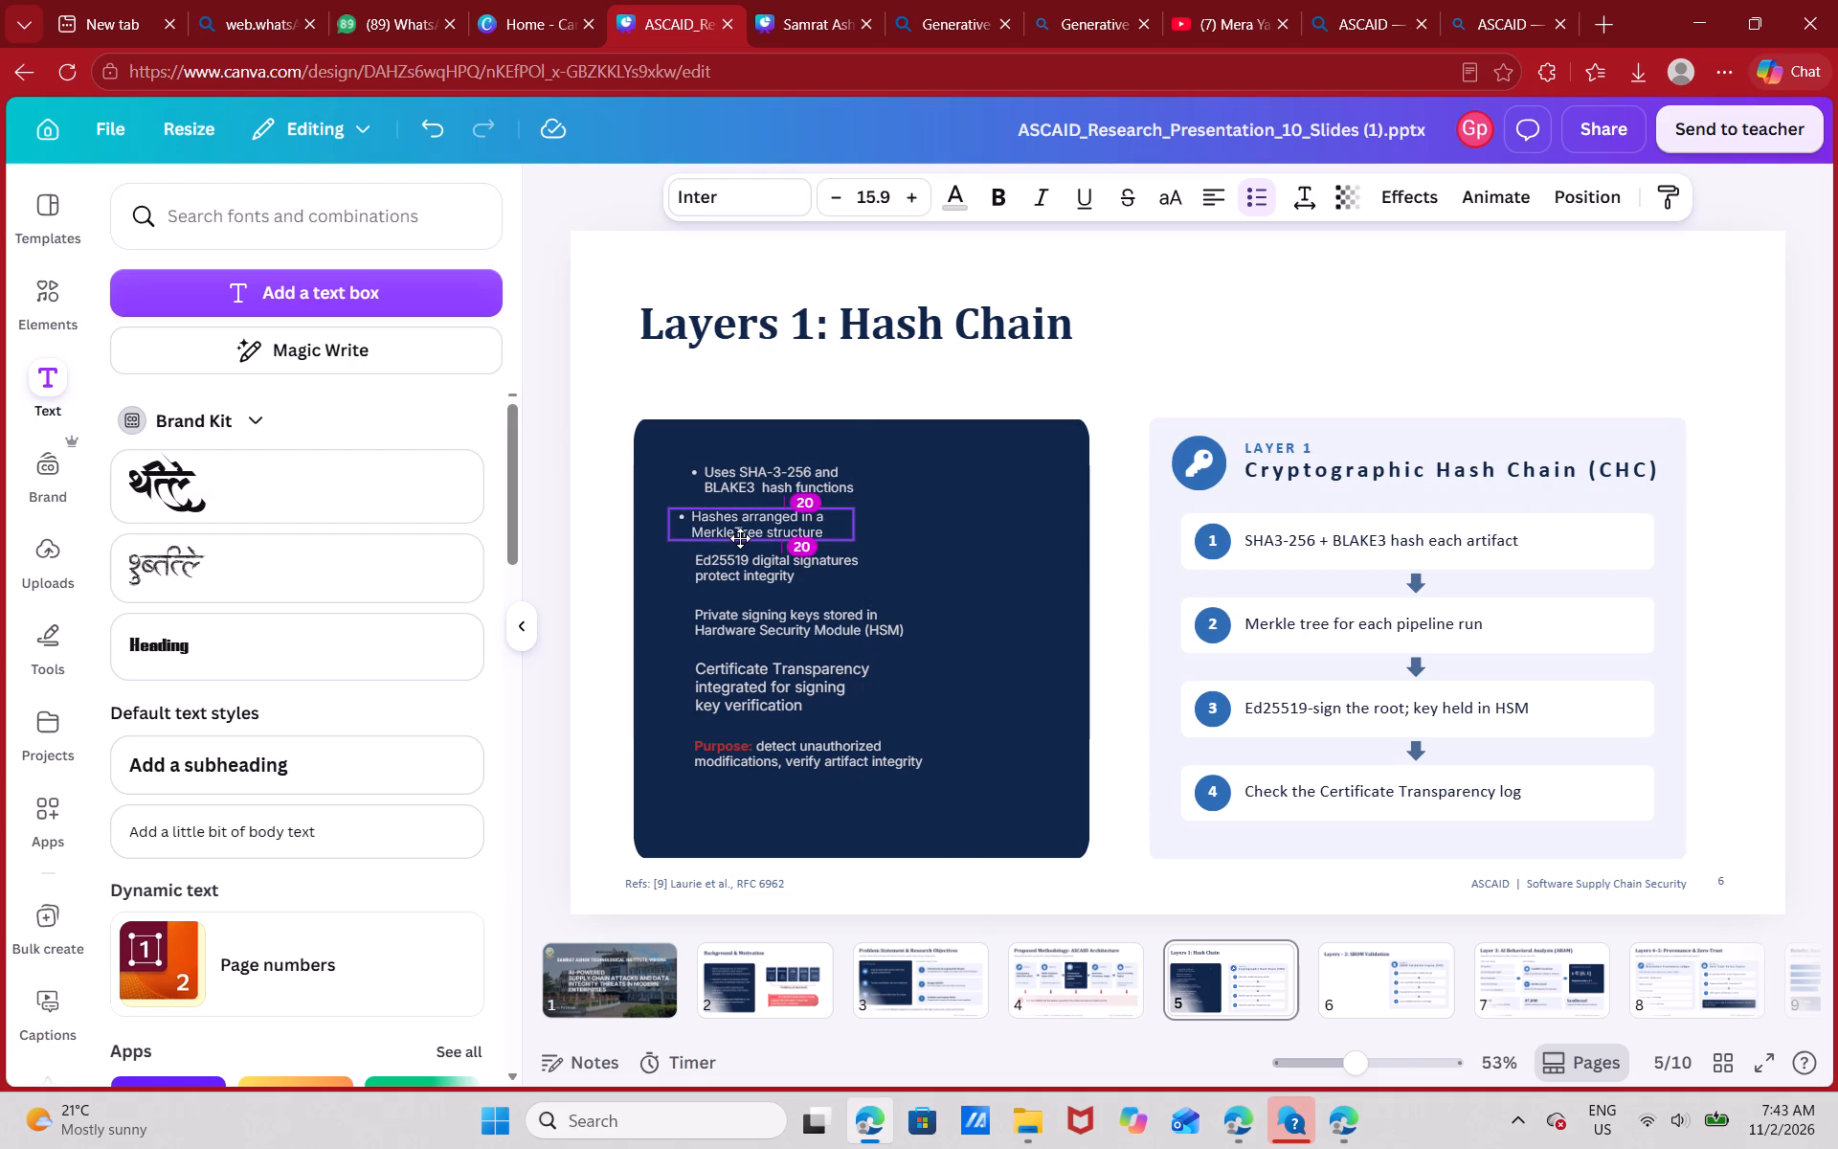
{"action": "left_click_drag", "start_coordinate": [740, 538], "coordinate": [741, 538]}
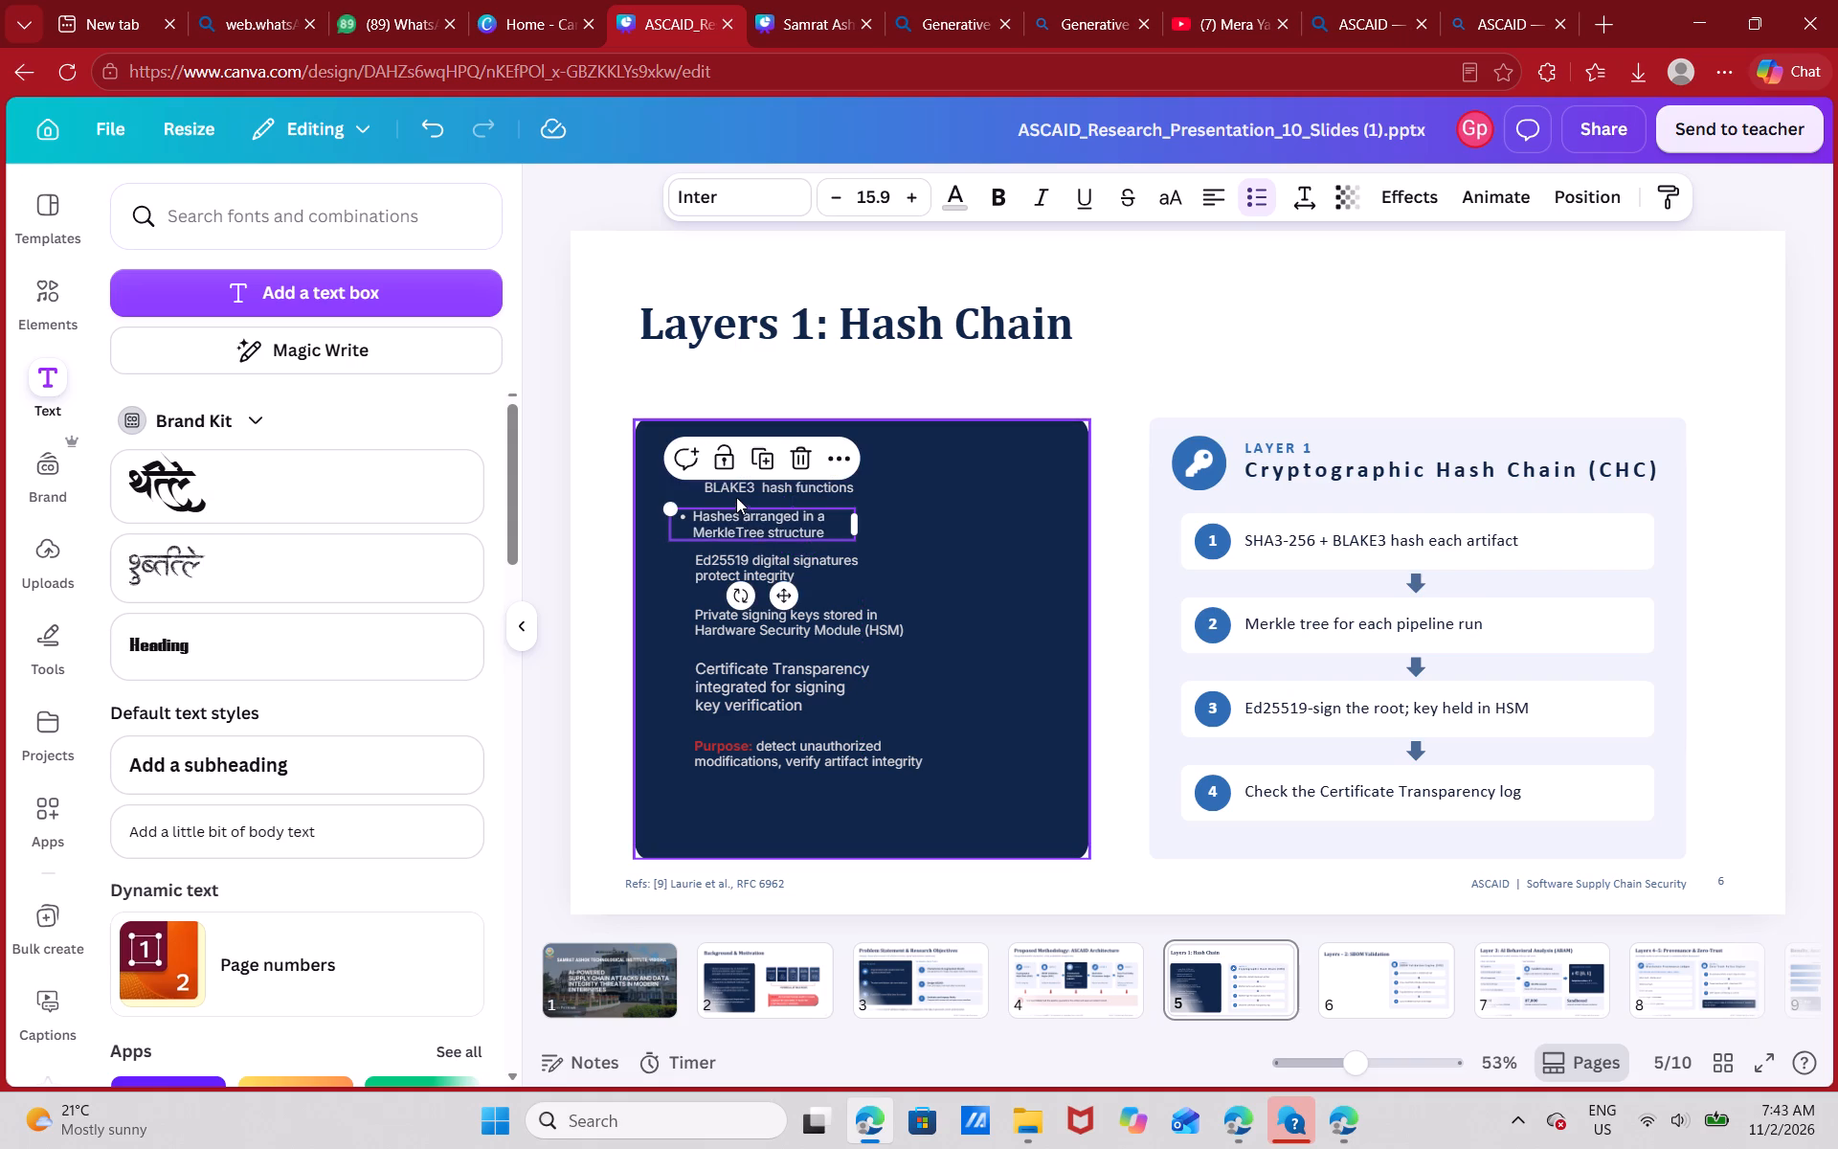
{"action": "left_click", "coordinate": [751, 489]}
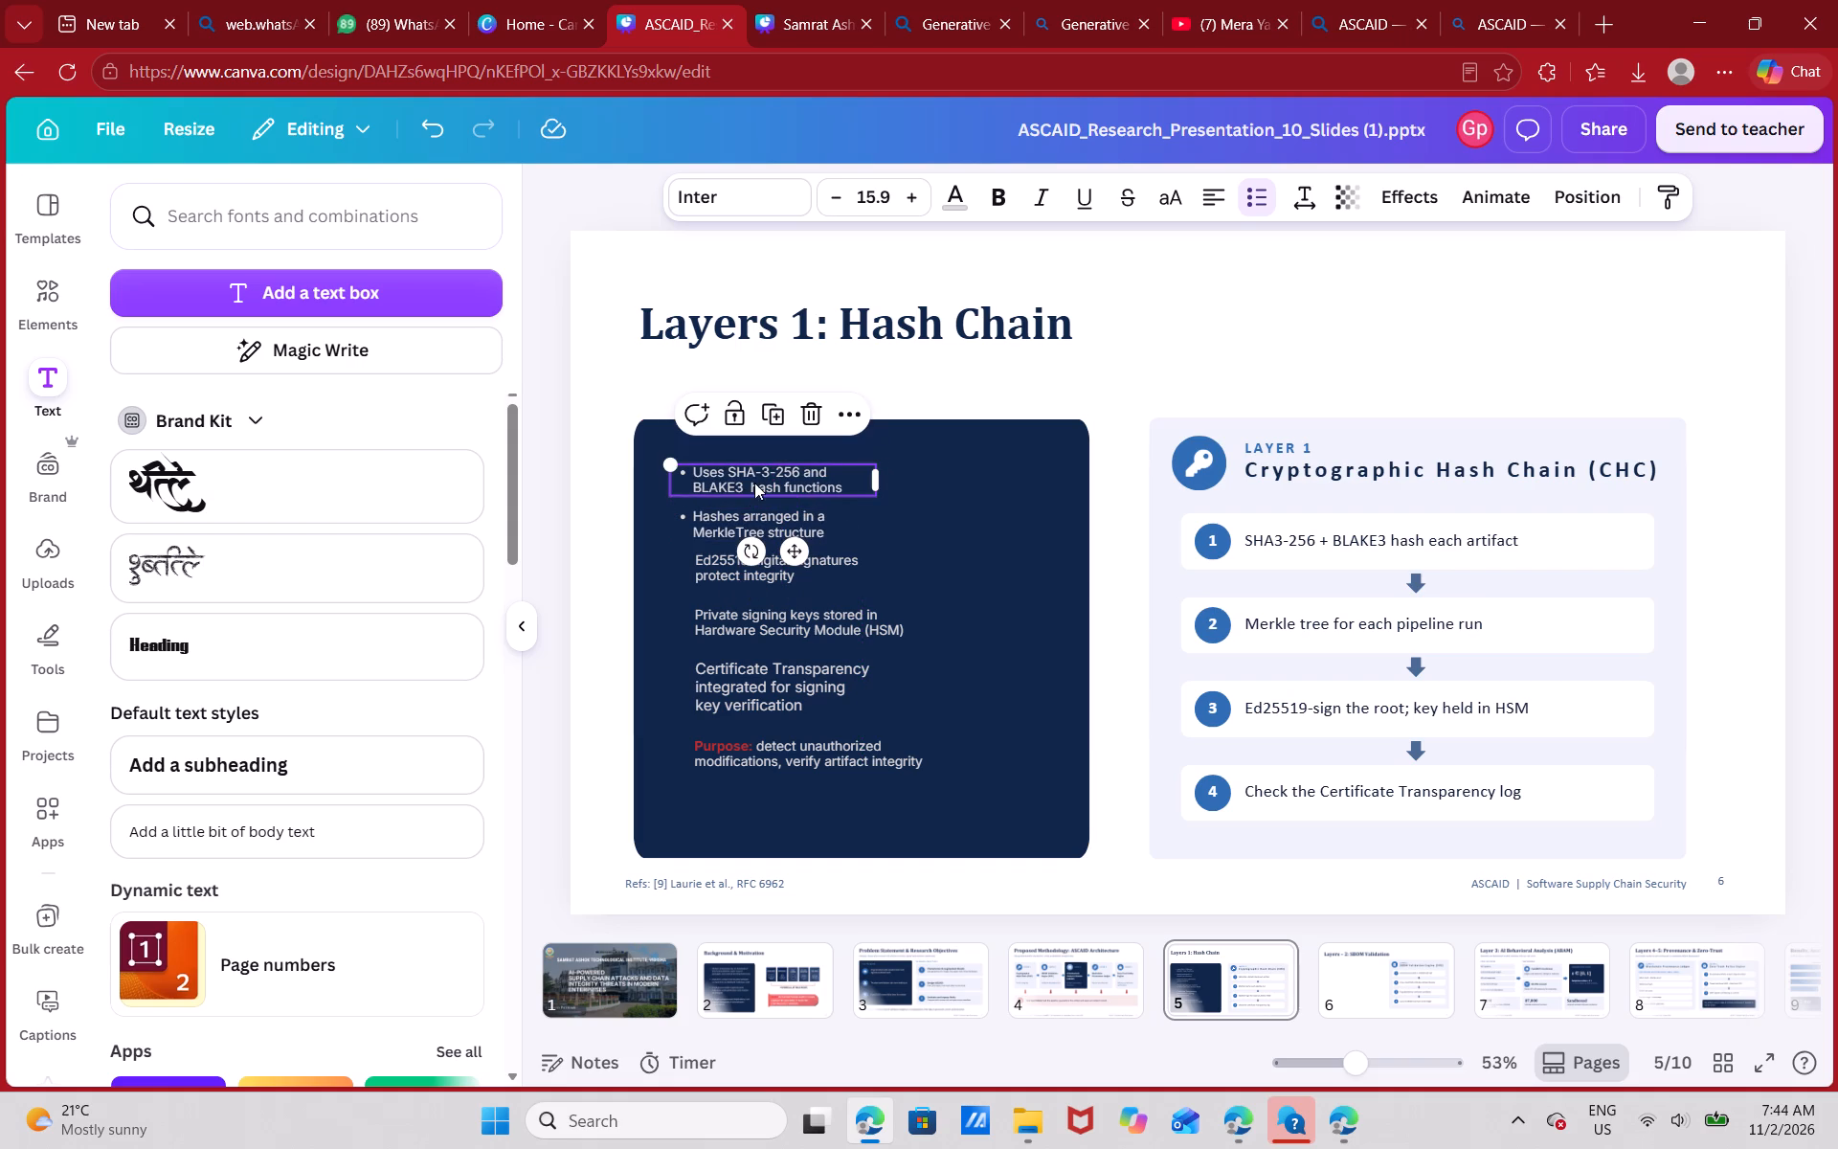
Format the Ed25519, Private signing keys, Certificate Transparency and Purpose texts as bulleted lists.
{"action": "left_click", "coordinate": [765, 578]}
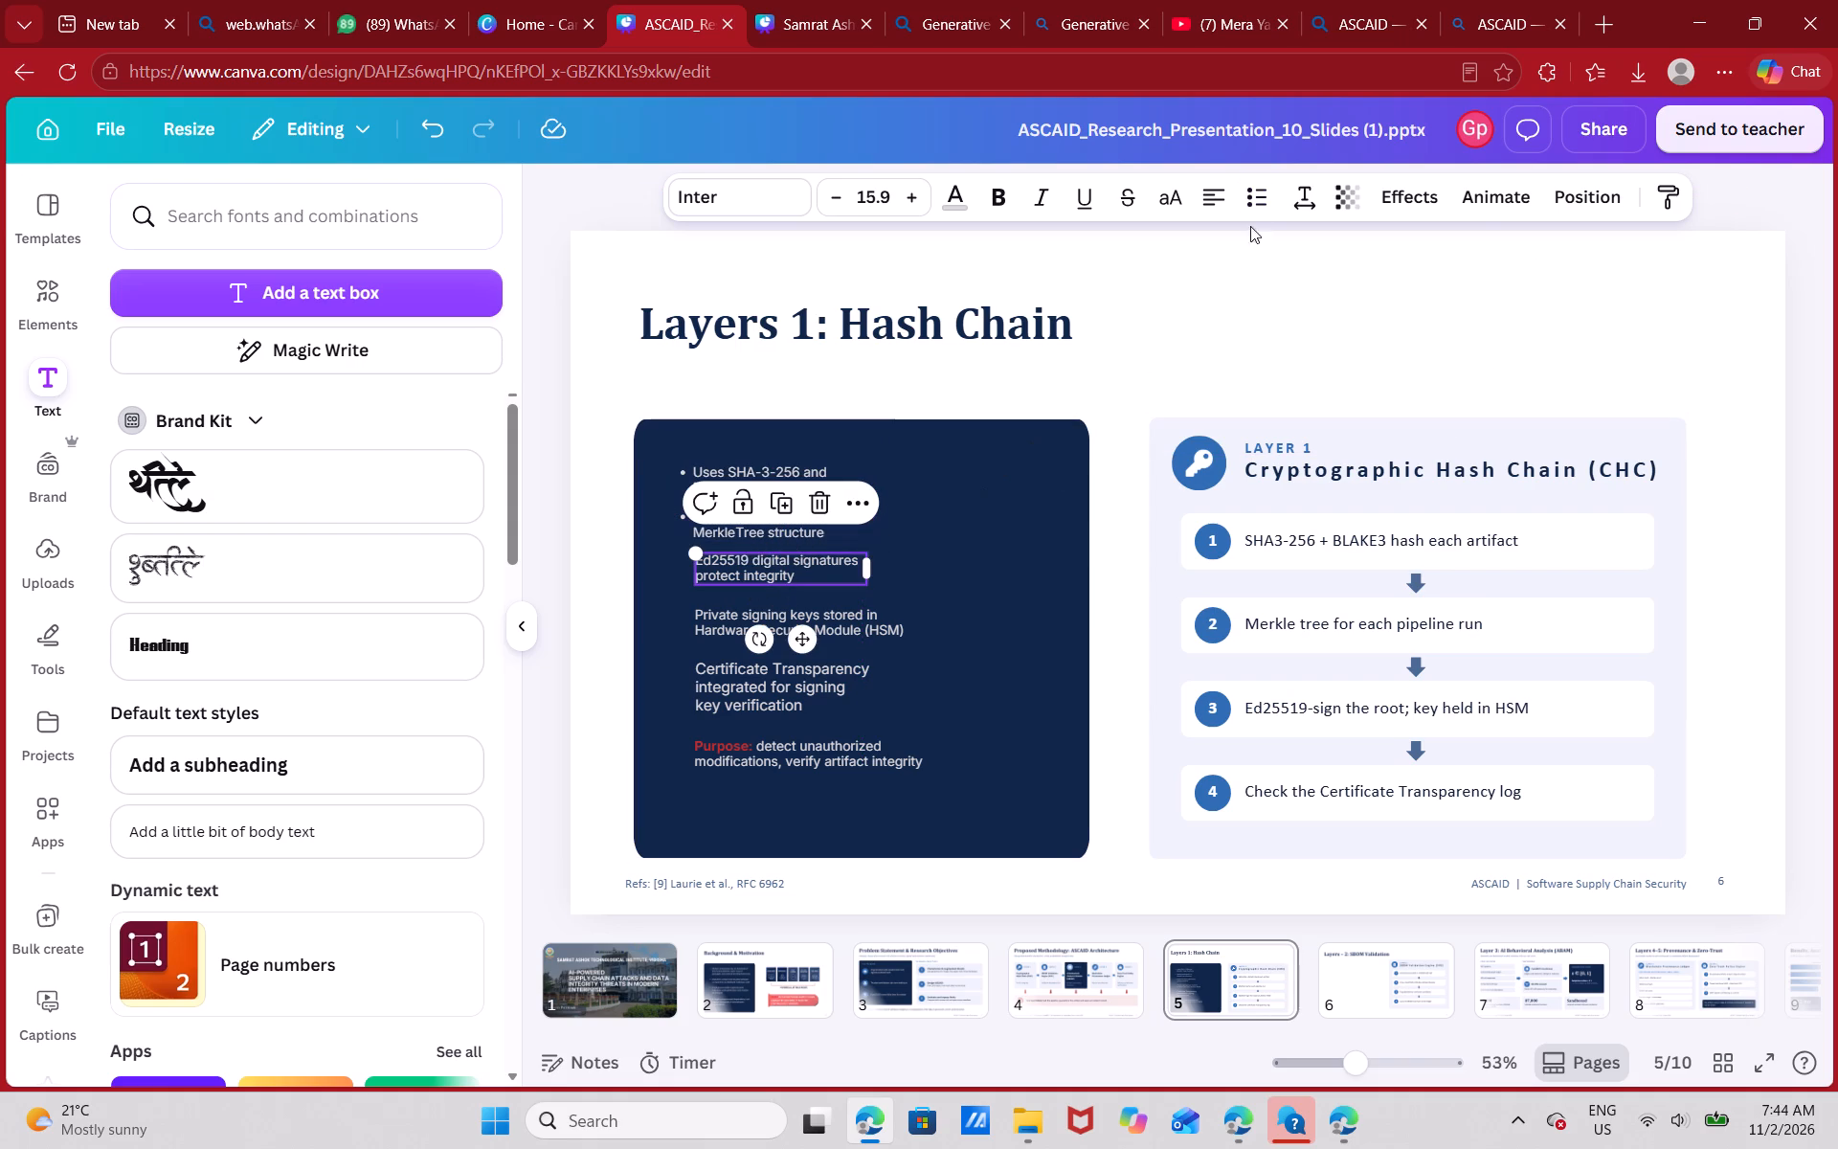
{"action": "left_click", "coordinate": [1258, 211]}
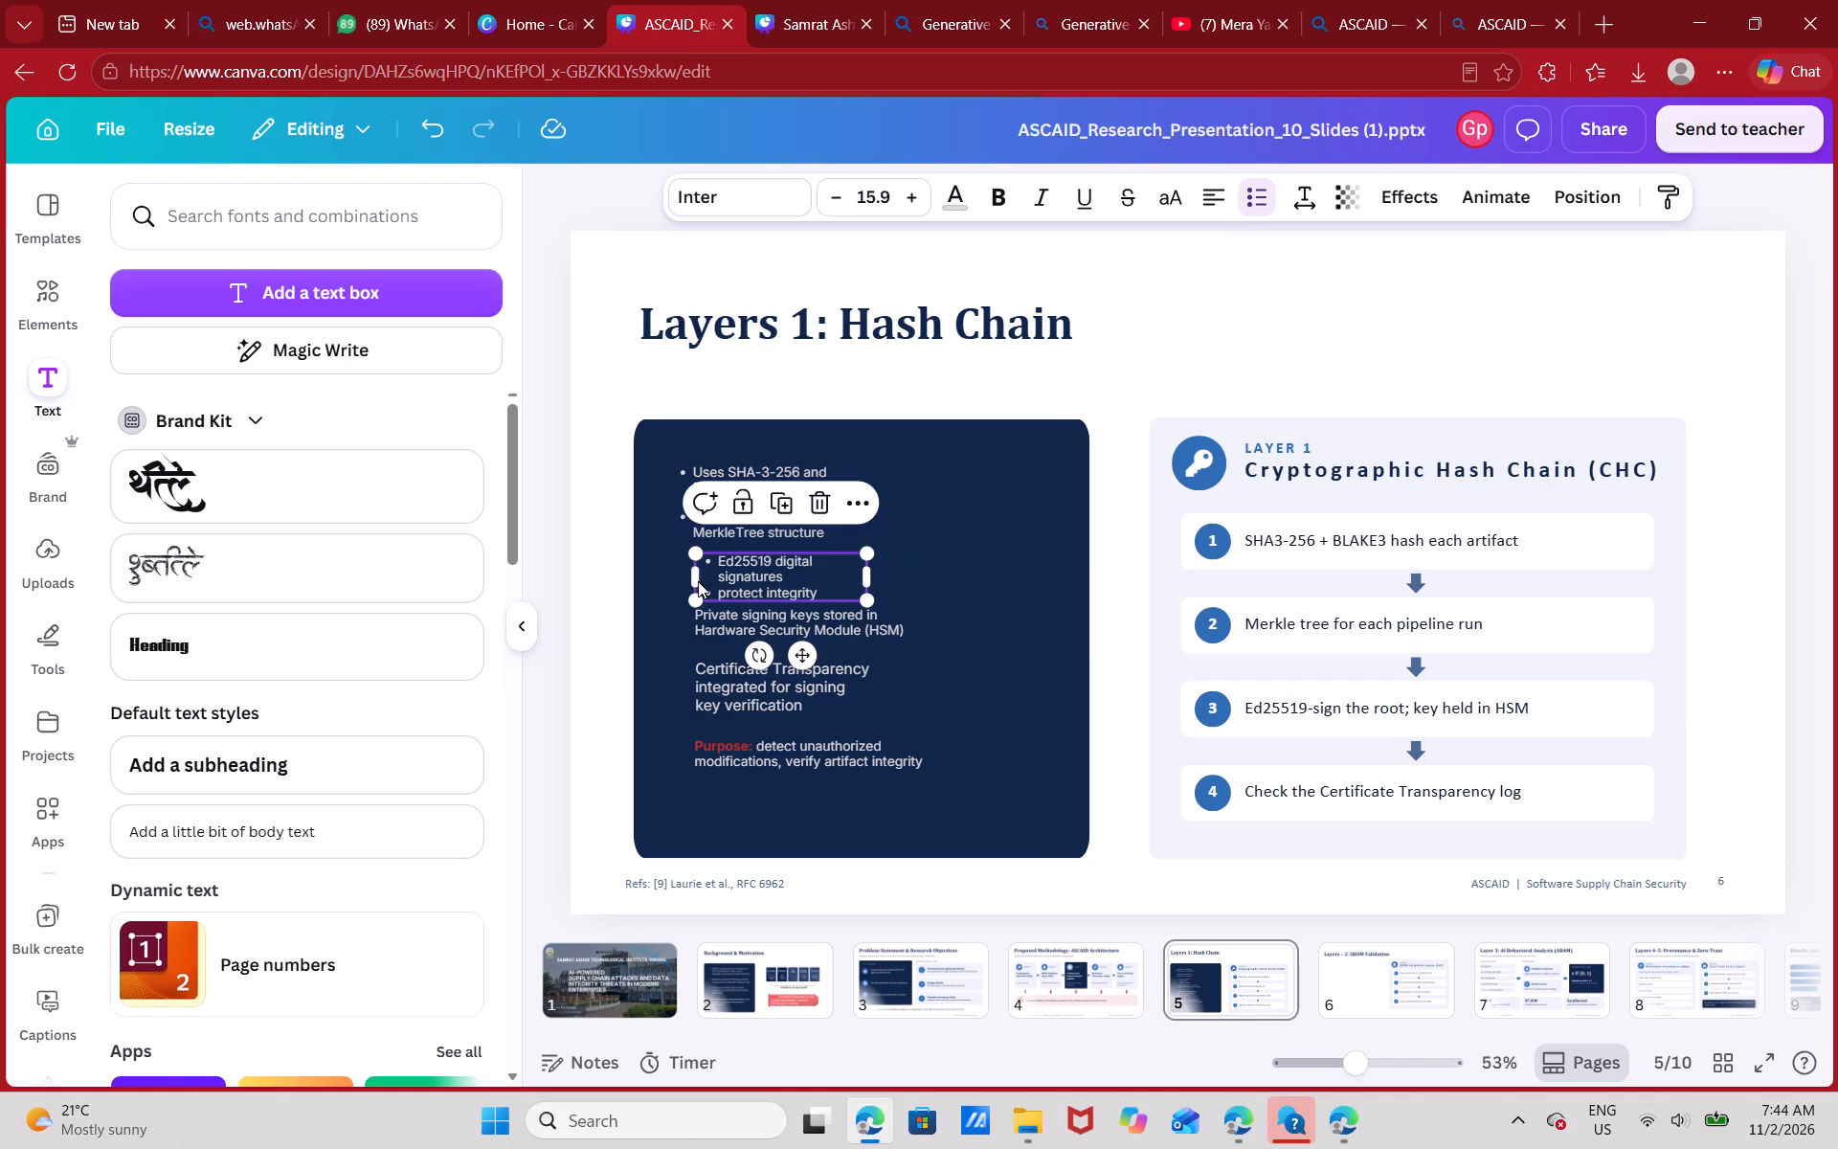
{"action": "left_click", "coordinate": [697, 578]}
{"action": "left_click", "coordinate": [697, 579]}
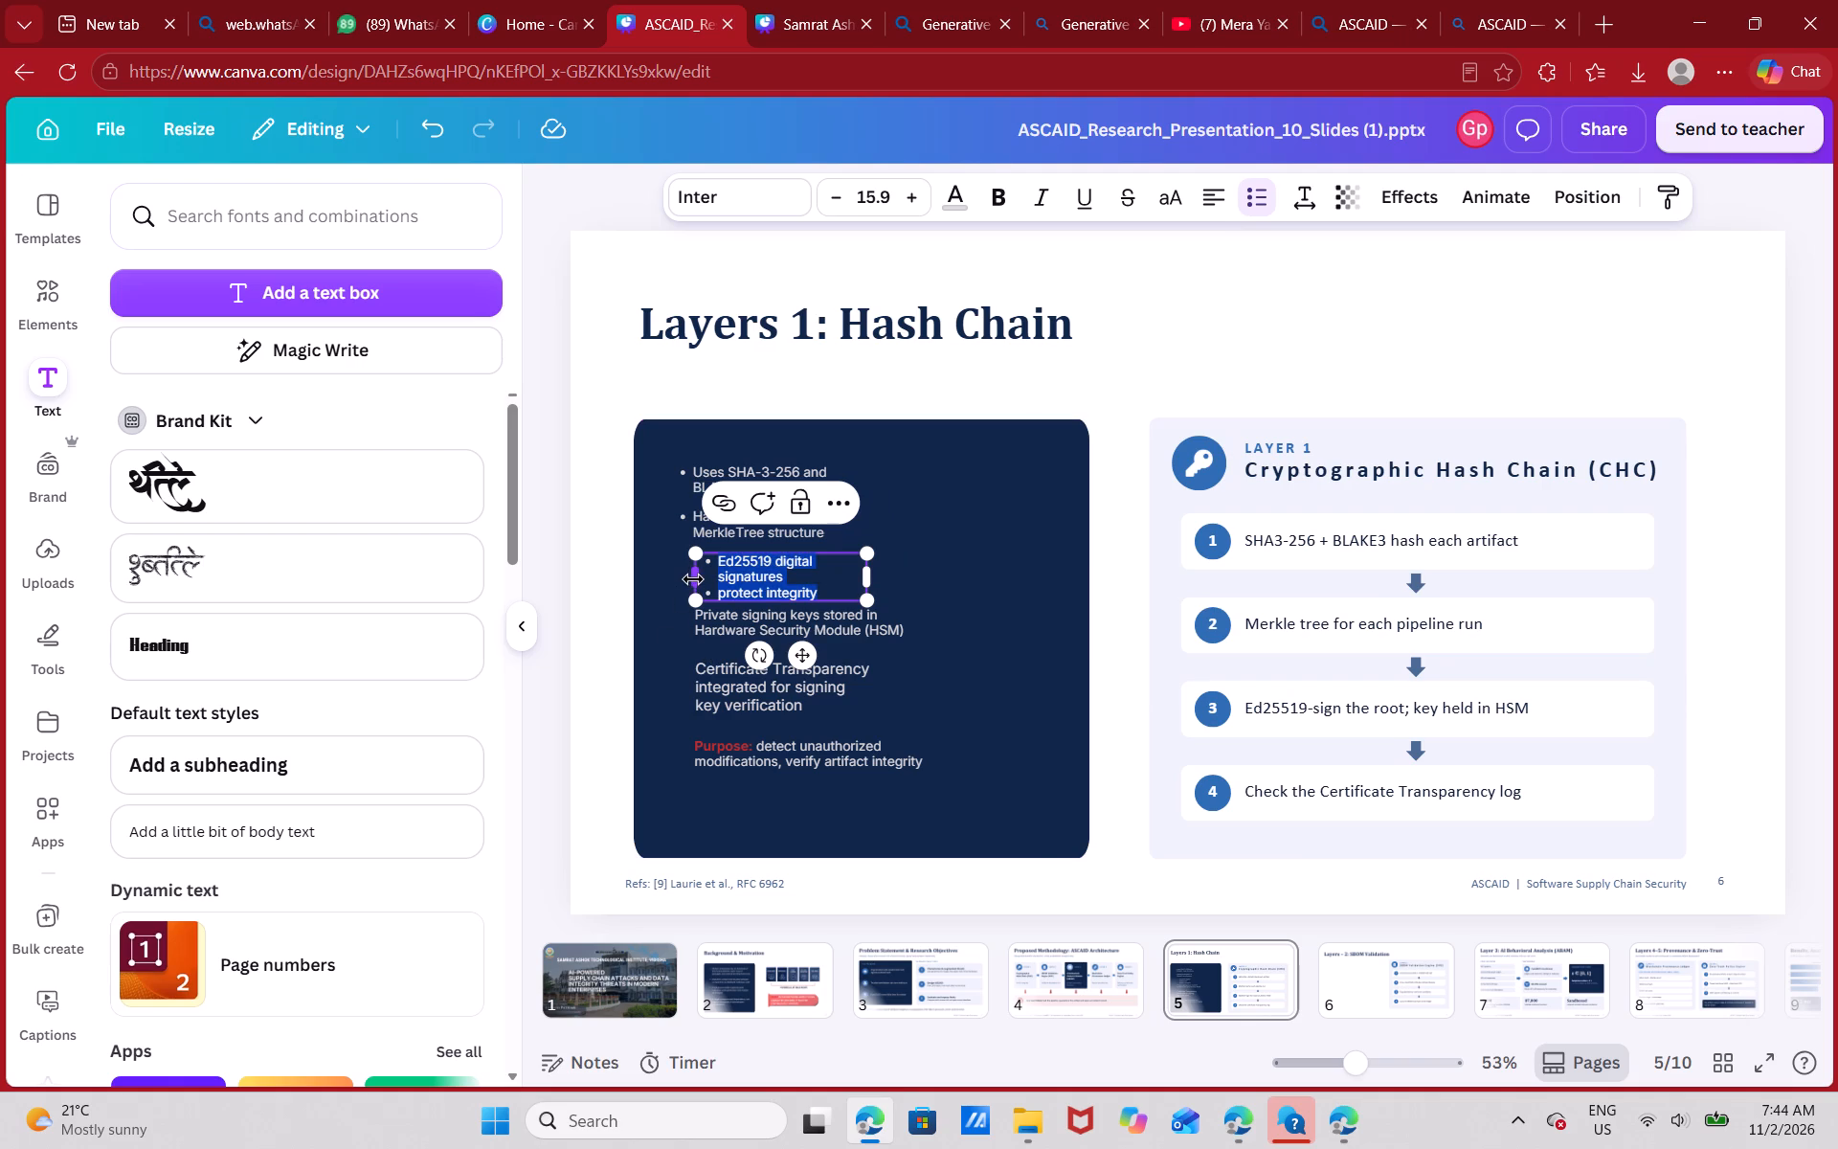
{"action": "left_click", "coordinate": [704, 632]}
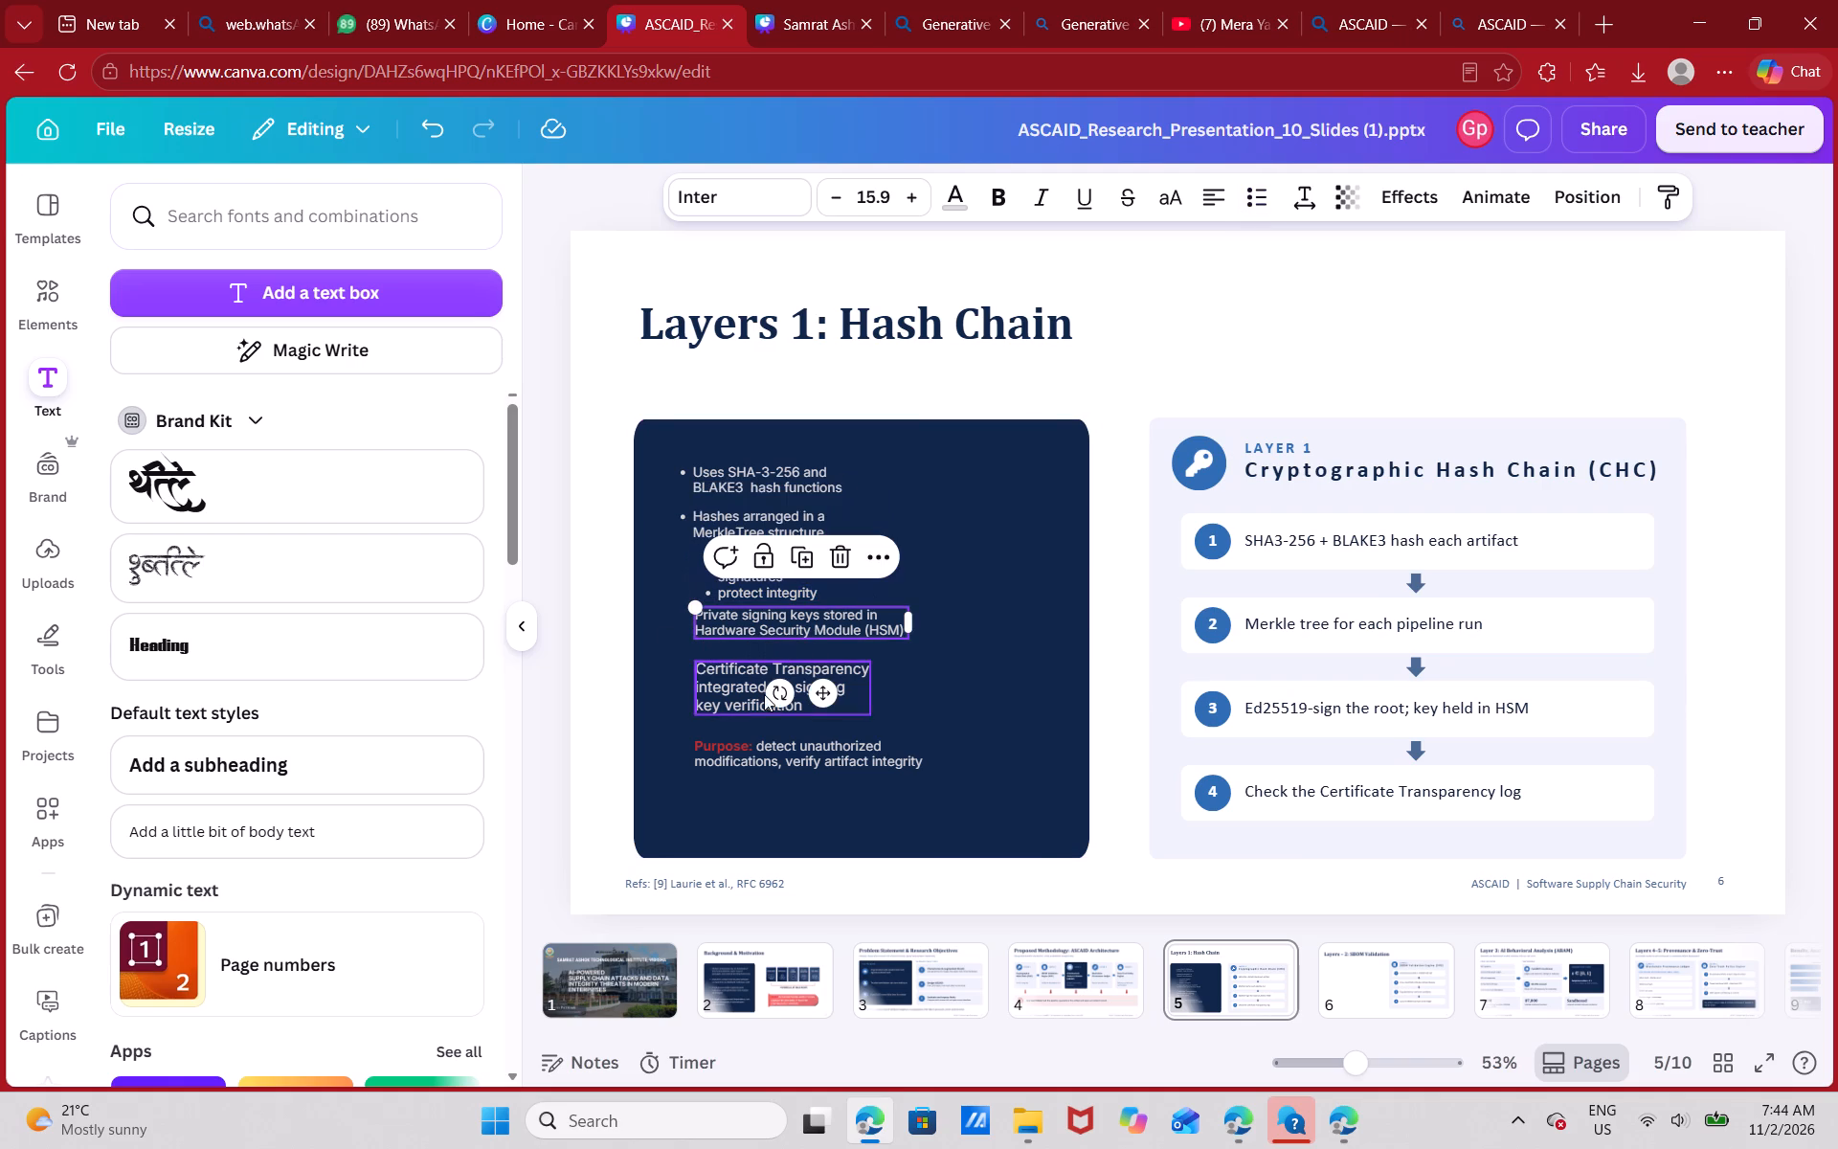
{"action": "left_click", "coordinate": [751, 740], "text": "shift"}
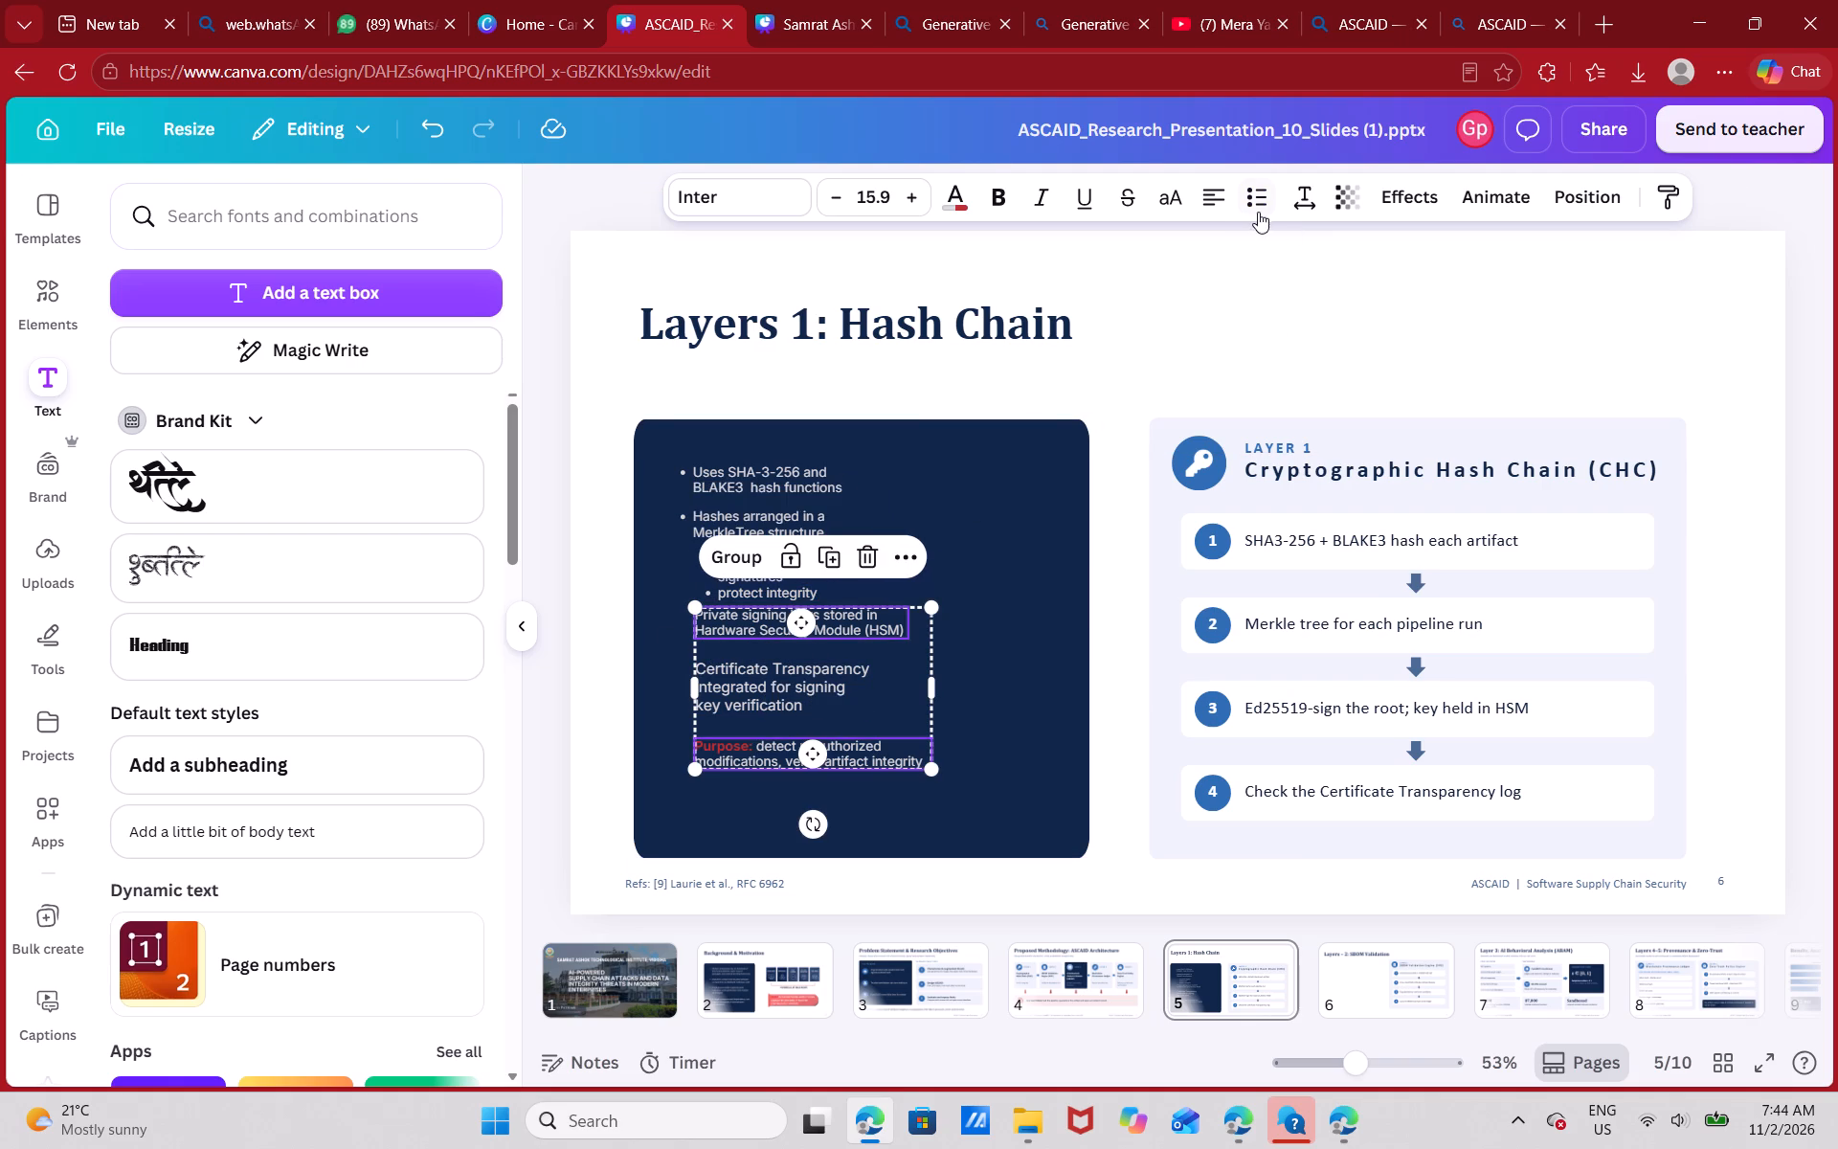
{"action": "left_click", "coordinate": [787, 699], "text": "shift"}
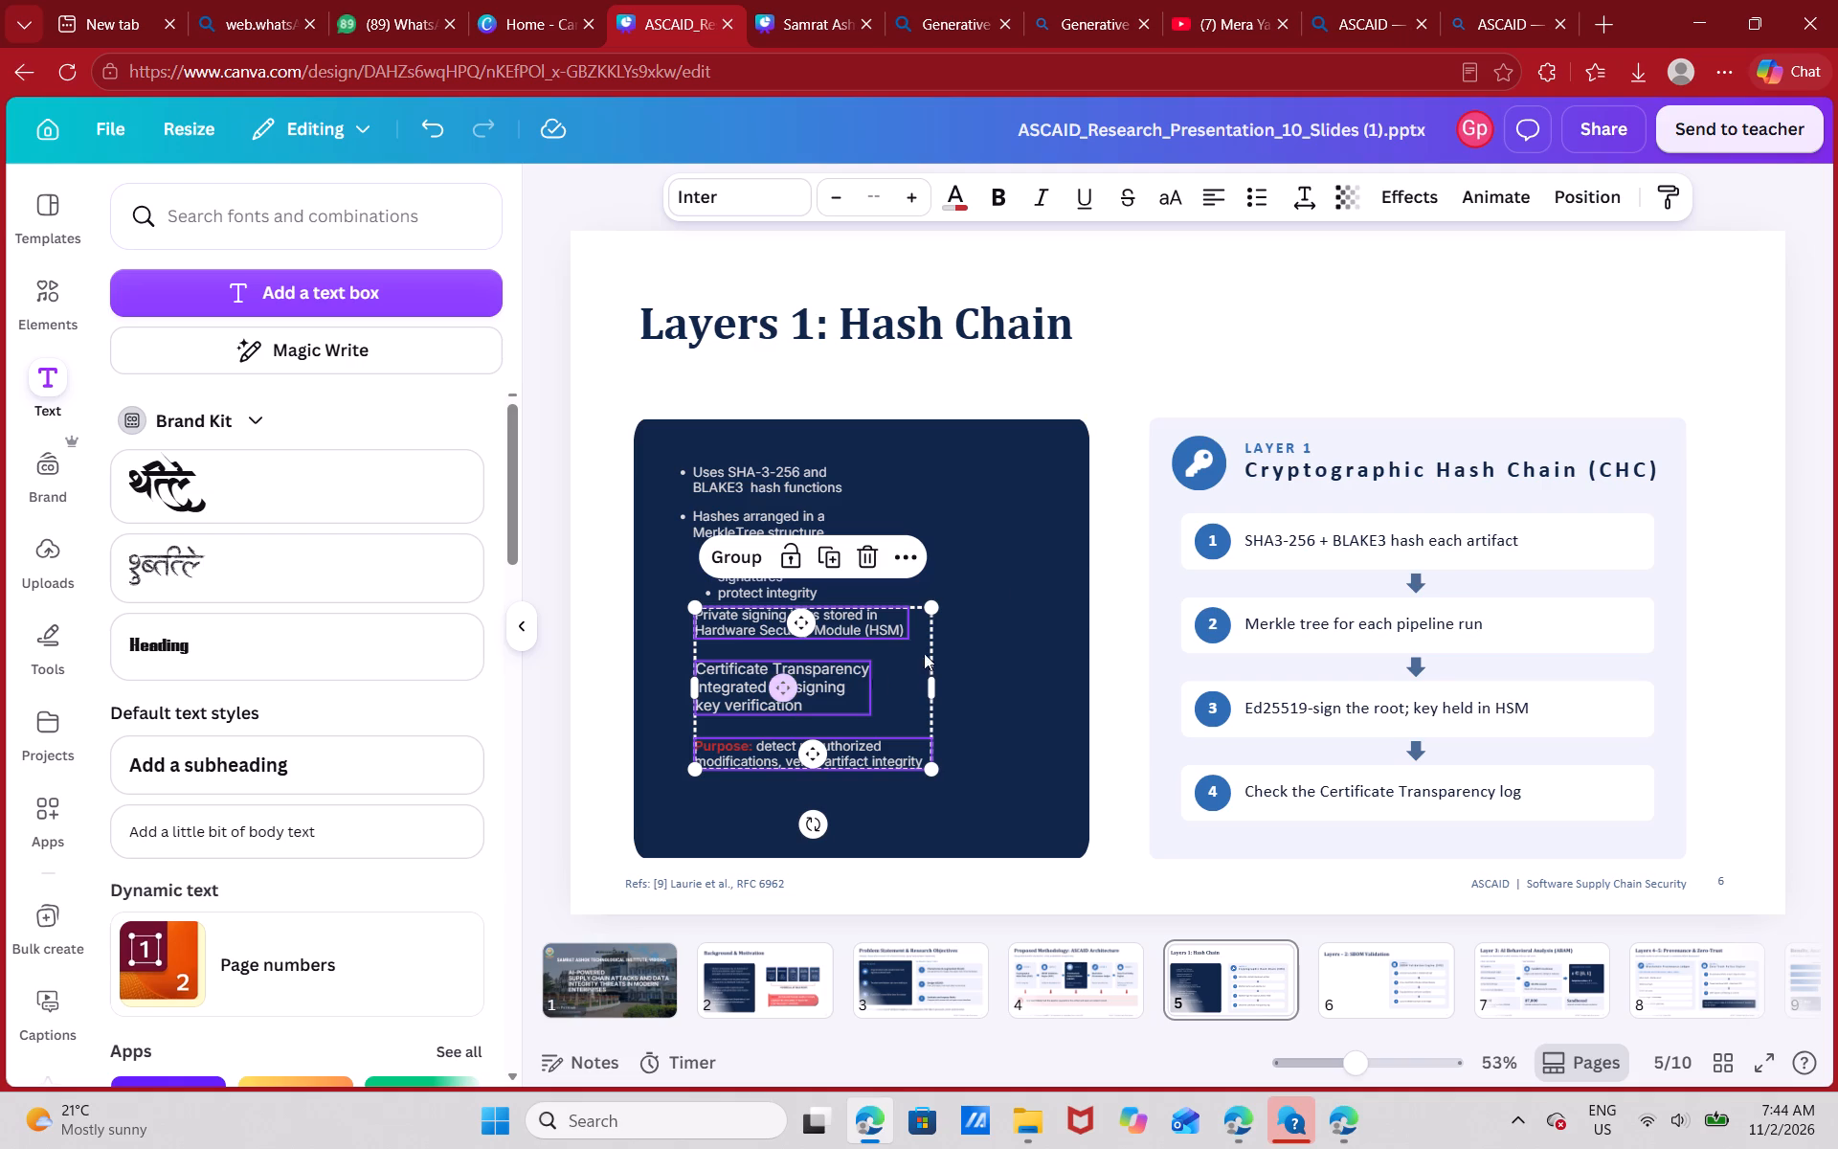
{"action": "left_click", "coordinate": [1259, 194]}
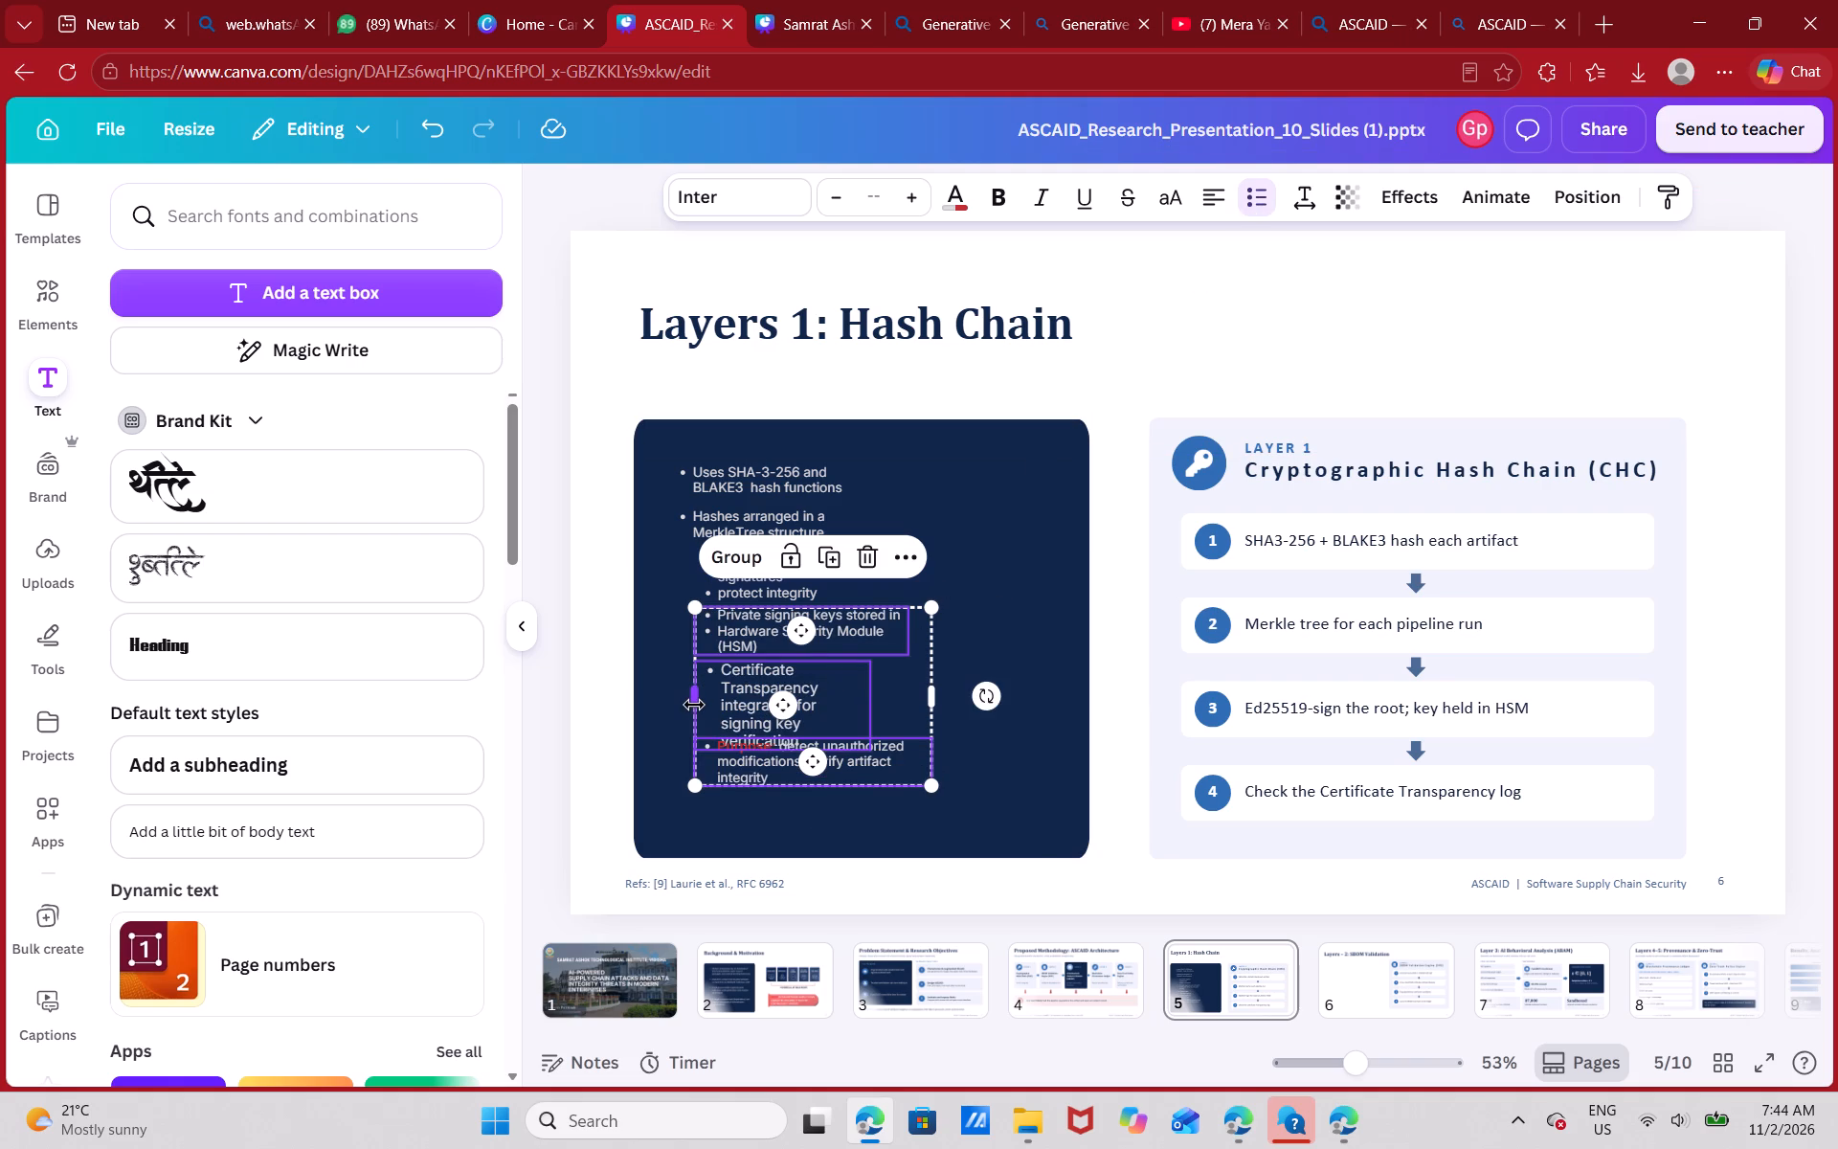
Widen the four newly bulleted text boxes leftward so their bullets line up with the two bullets above.
{"action": "left_click_drag", "start_coordinate": [693, 699], "coordinate": [679, 699]}
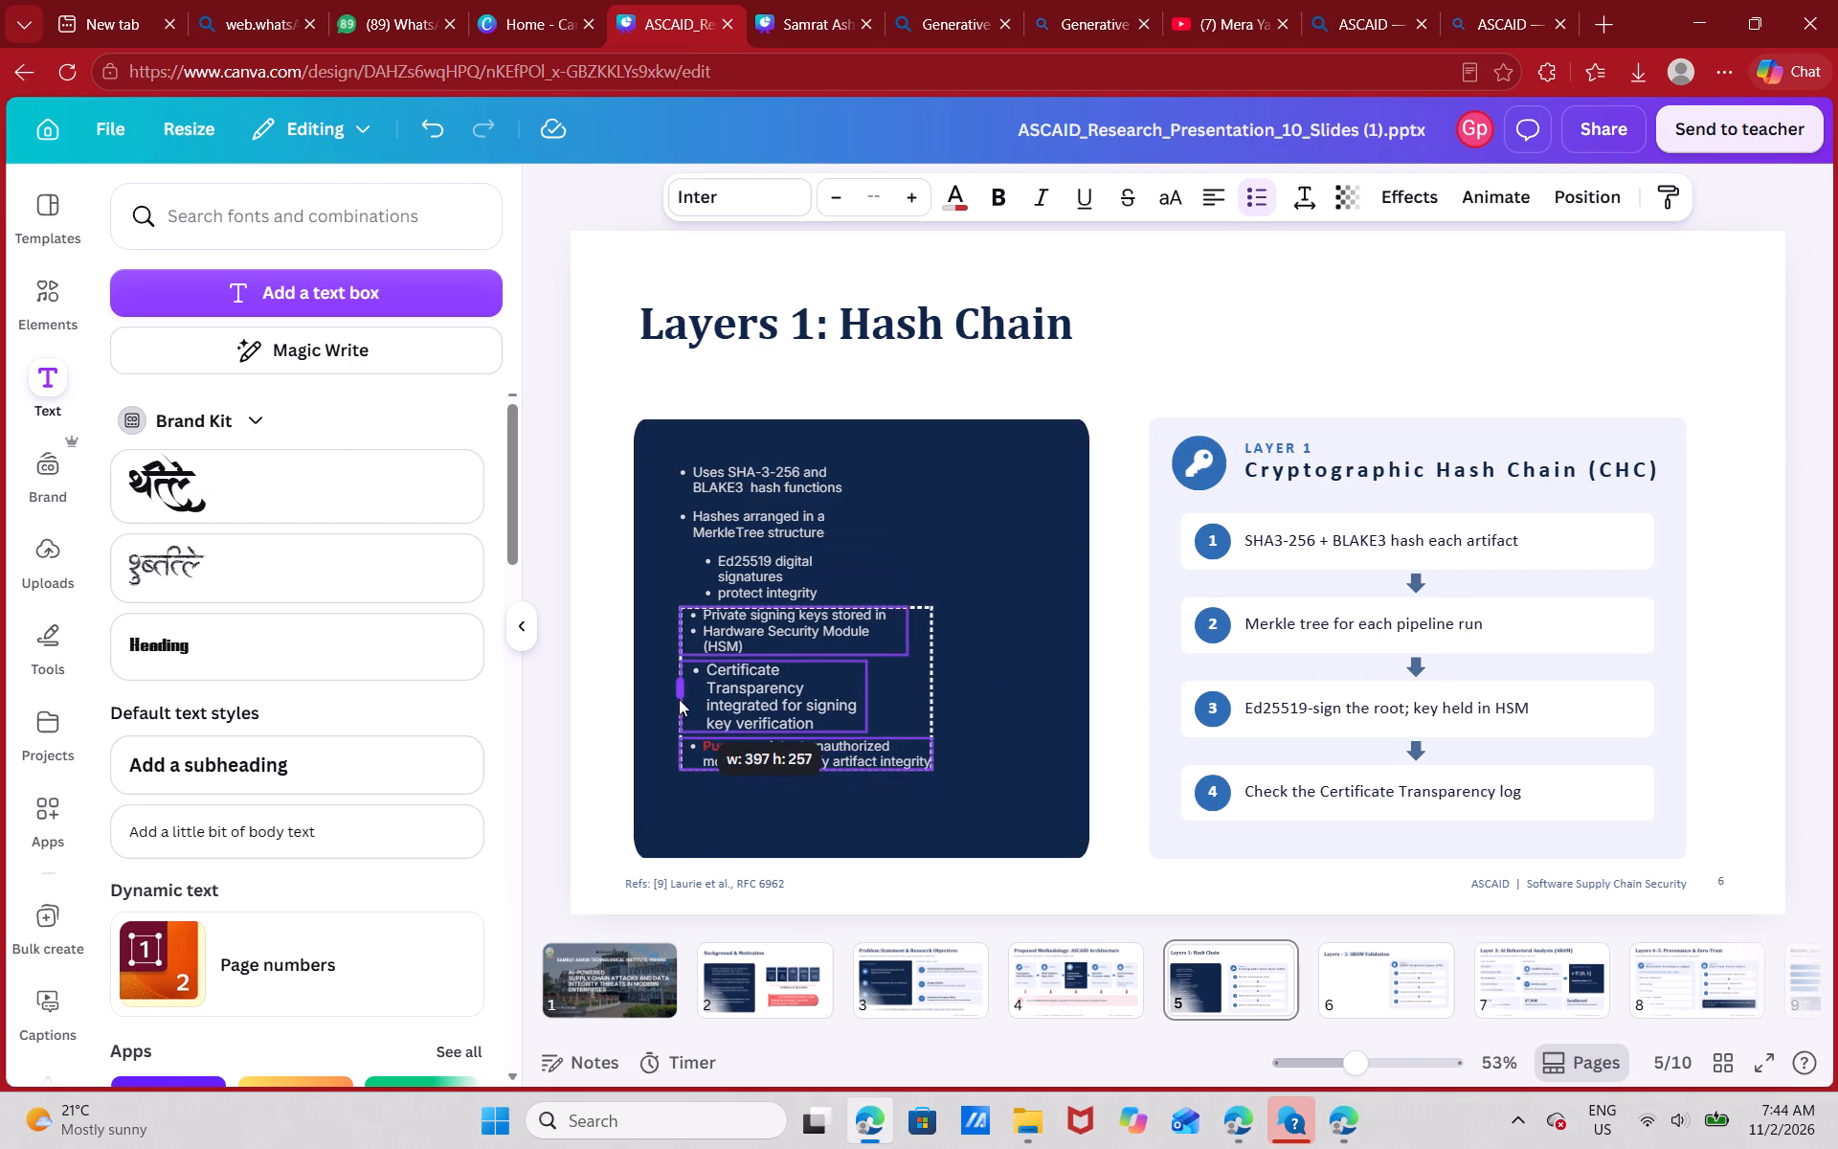
{"action": "left_click_drag", "start_coordinate": [679, 699], "coordinate": [673, 699]}
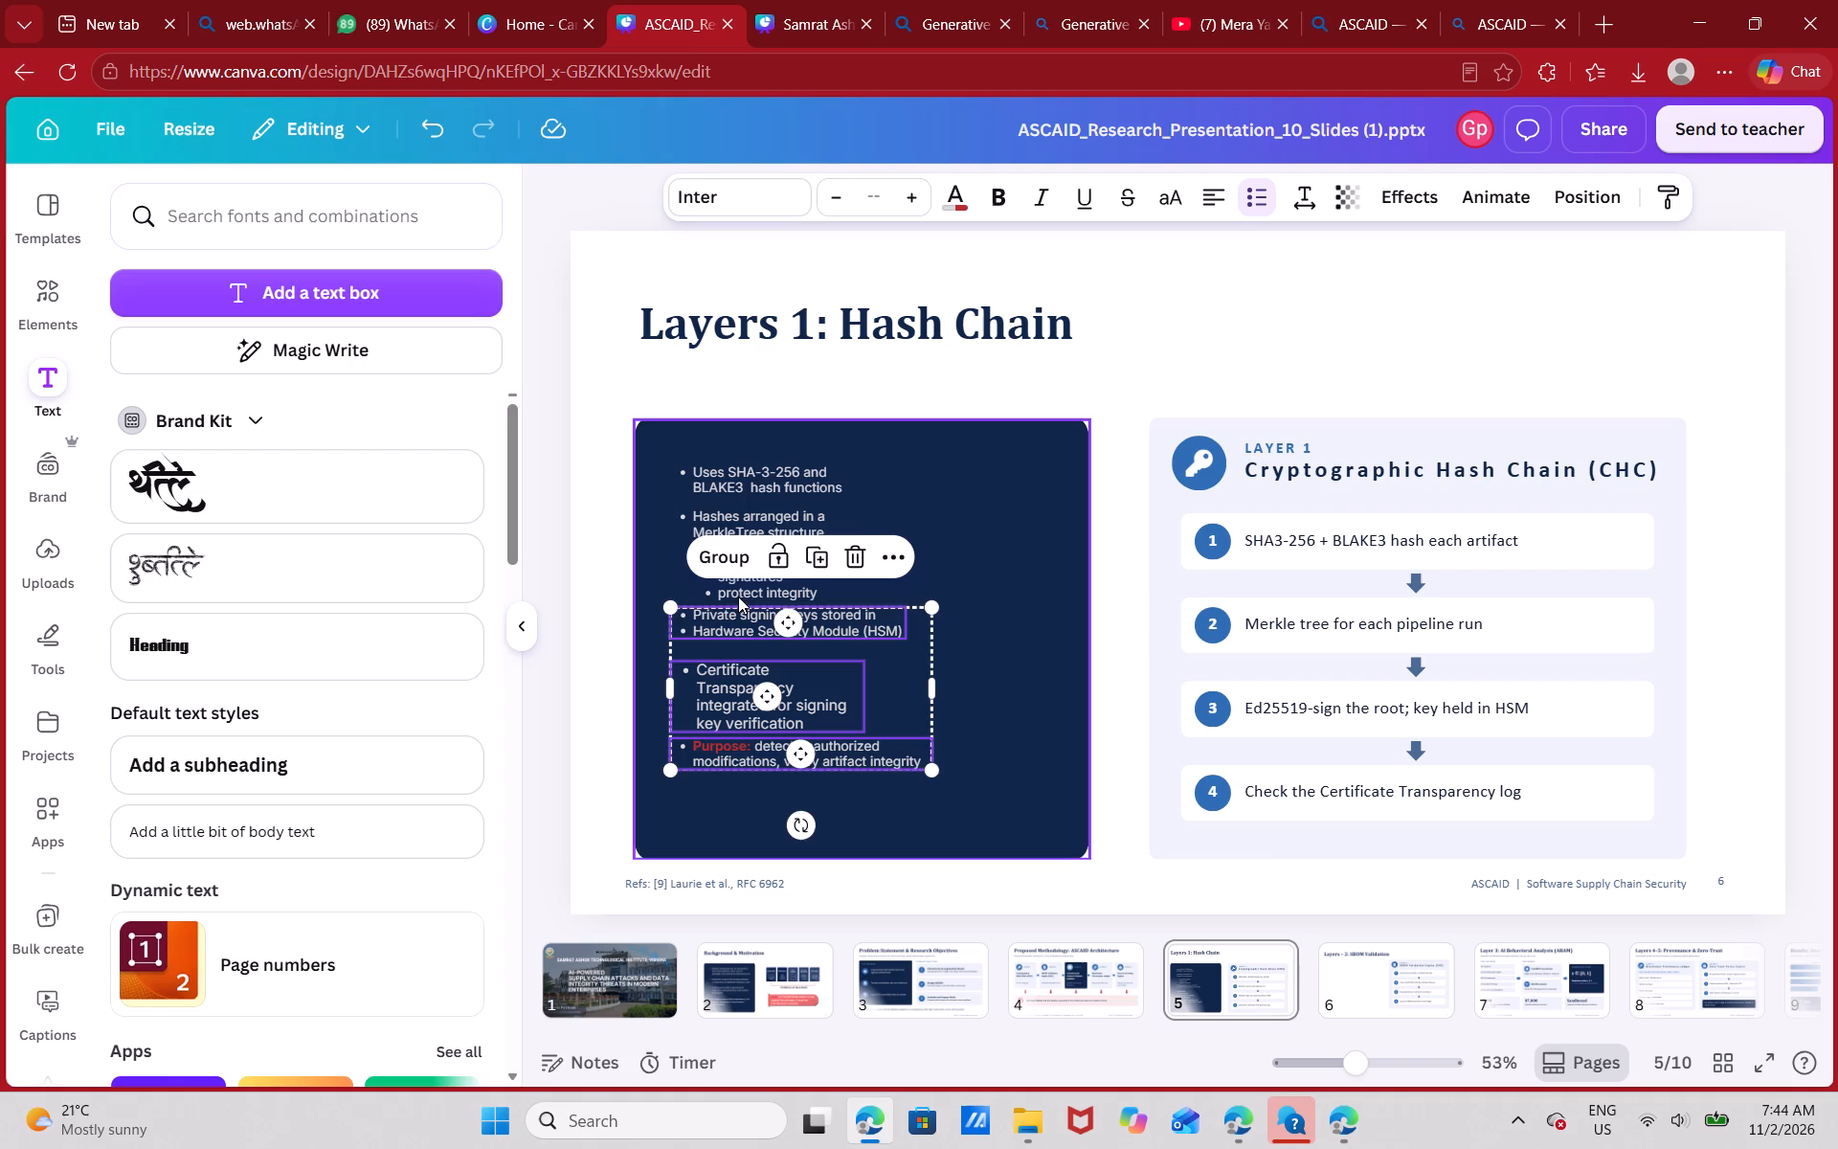
{"action": "left_click", "coordinate": [747, 591]}
{"action": "left_click_drag", "start_coordinate": [694, 572], "coordinate": [674, 582]}
Join "protect integrity" to the "Ed25519 digital signatures" line with a space, making a single bullet.
{"action": "left_click", "coordinate": [700, 575]}
{"action": "left_click", "coordinate": [692, 575]}
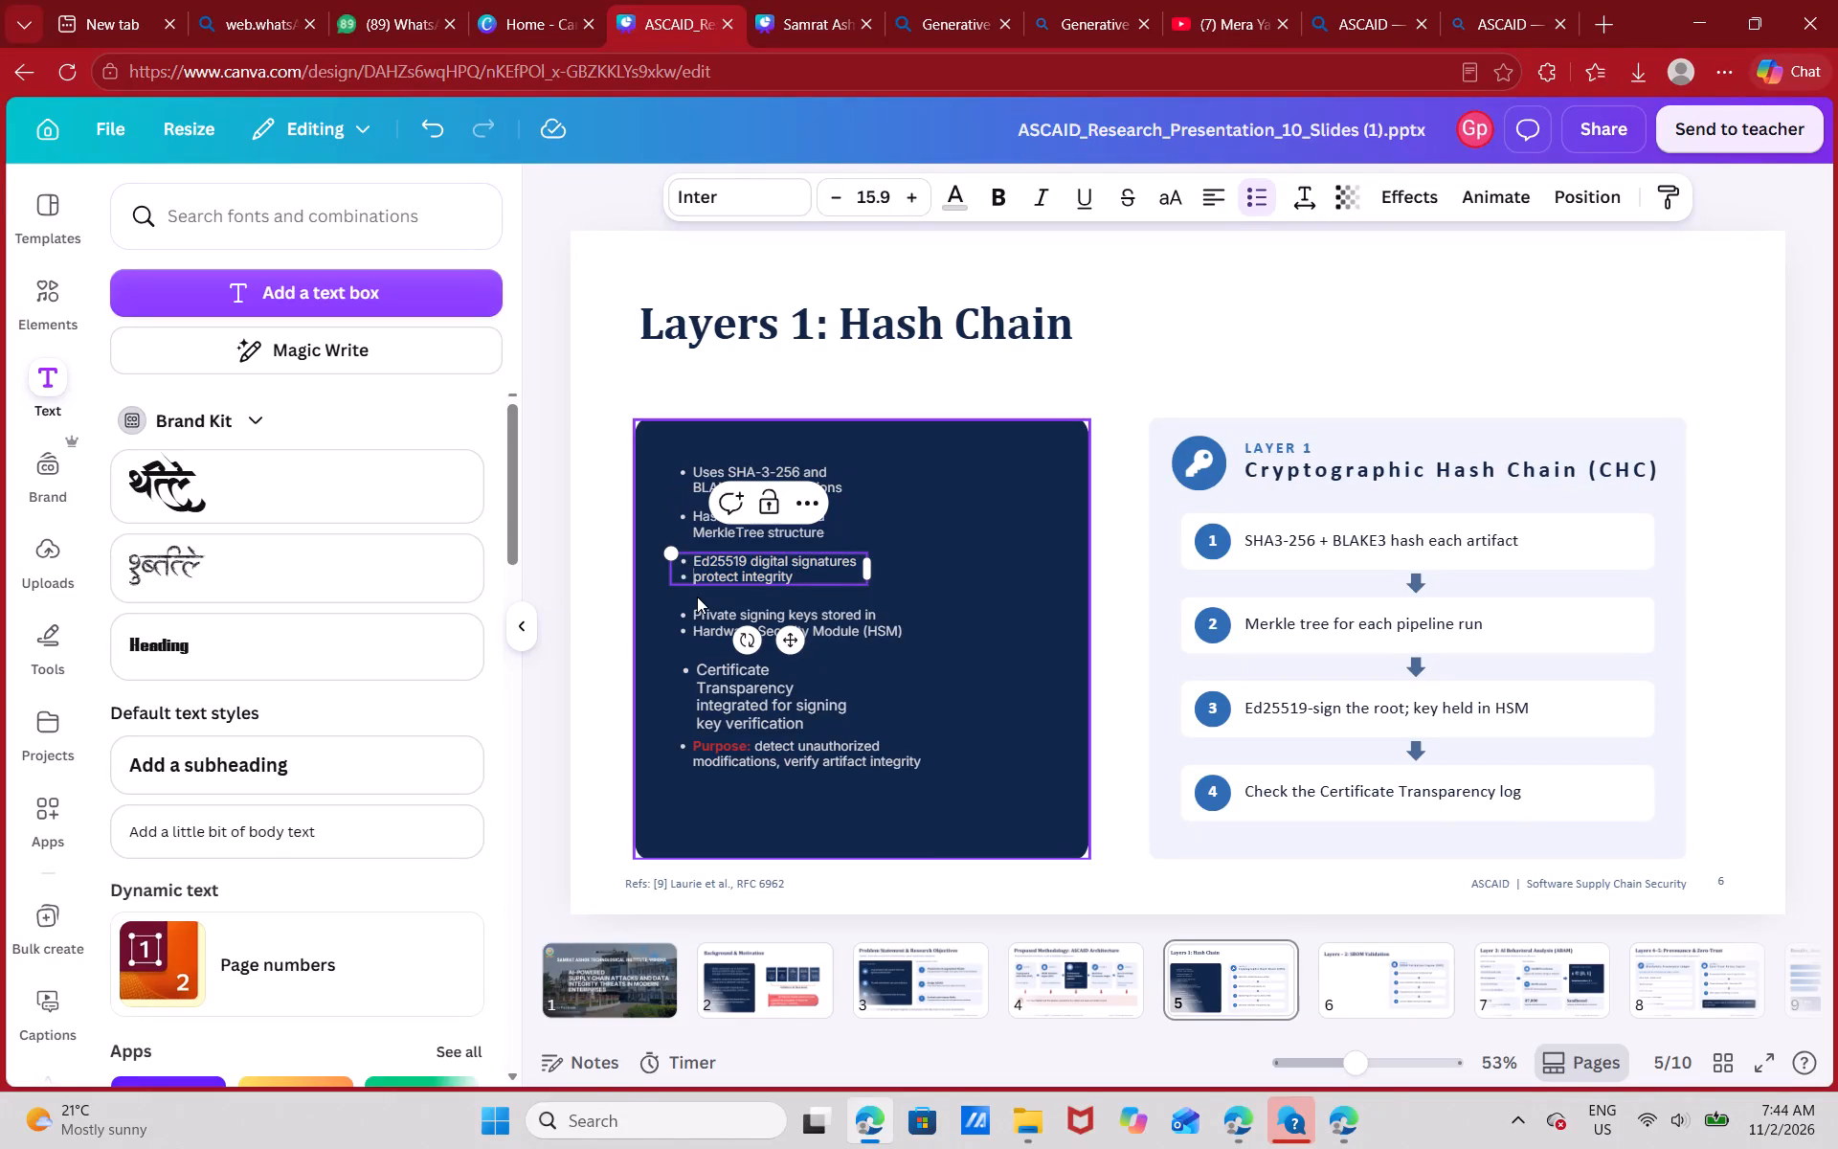
{"action": "key", "text": "BackSpace"}
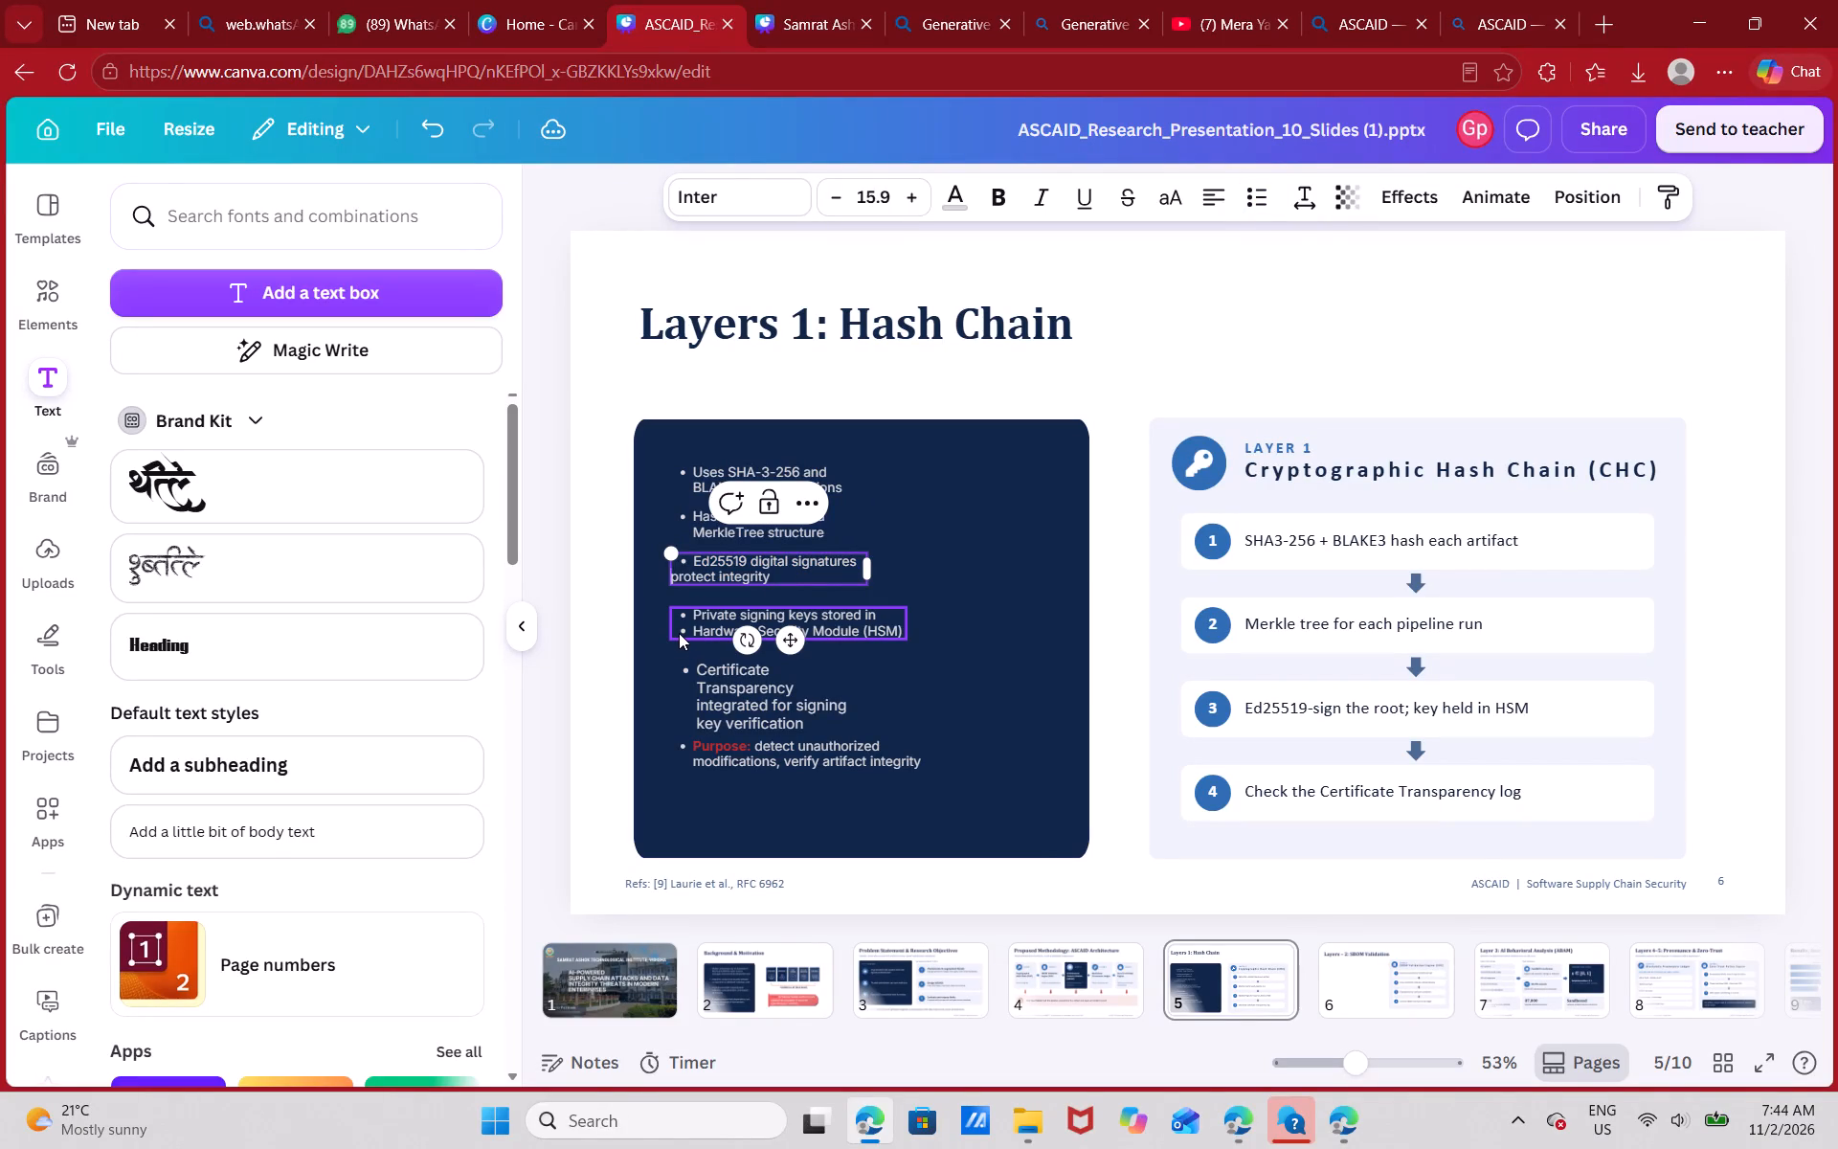
{"action": "key", "text": "BackSpace"}
{"action": "key", "text": "space"}
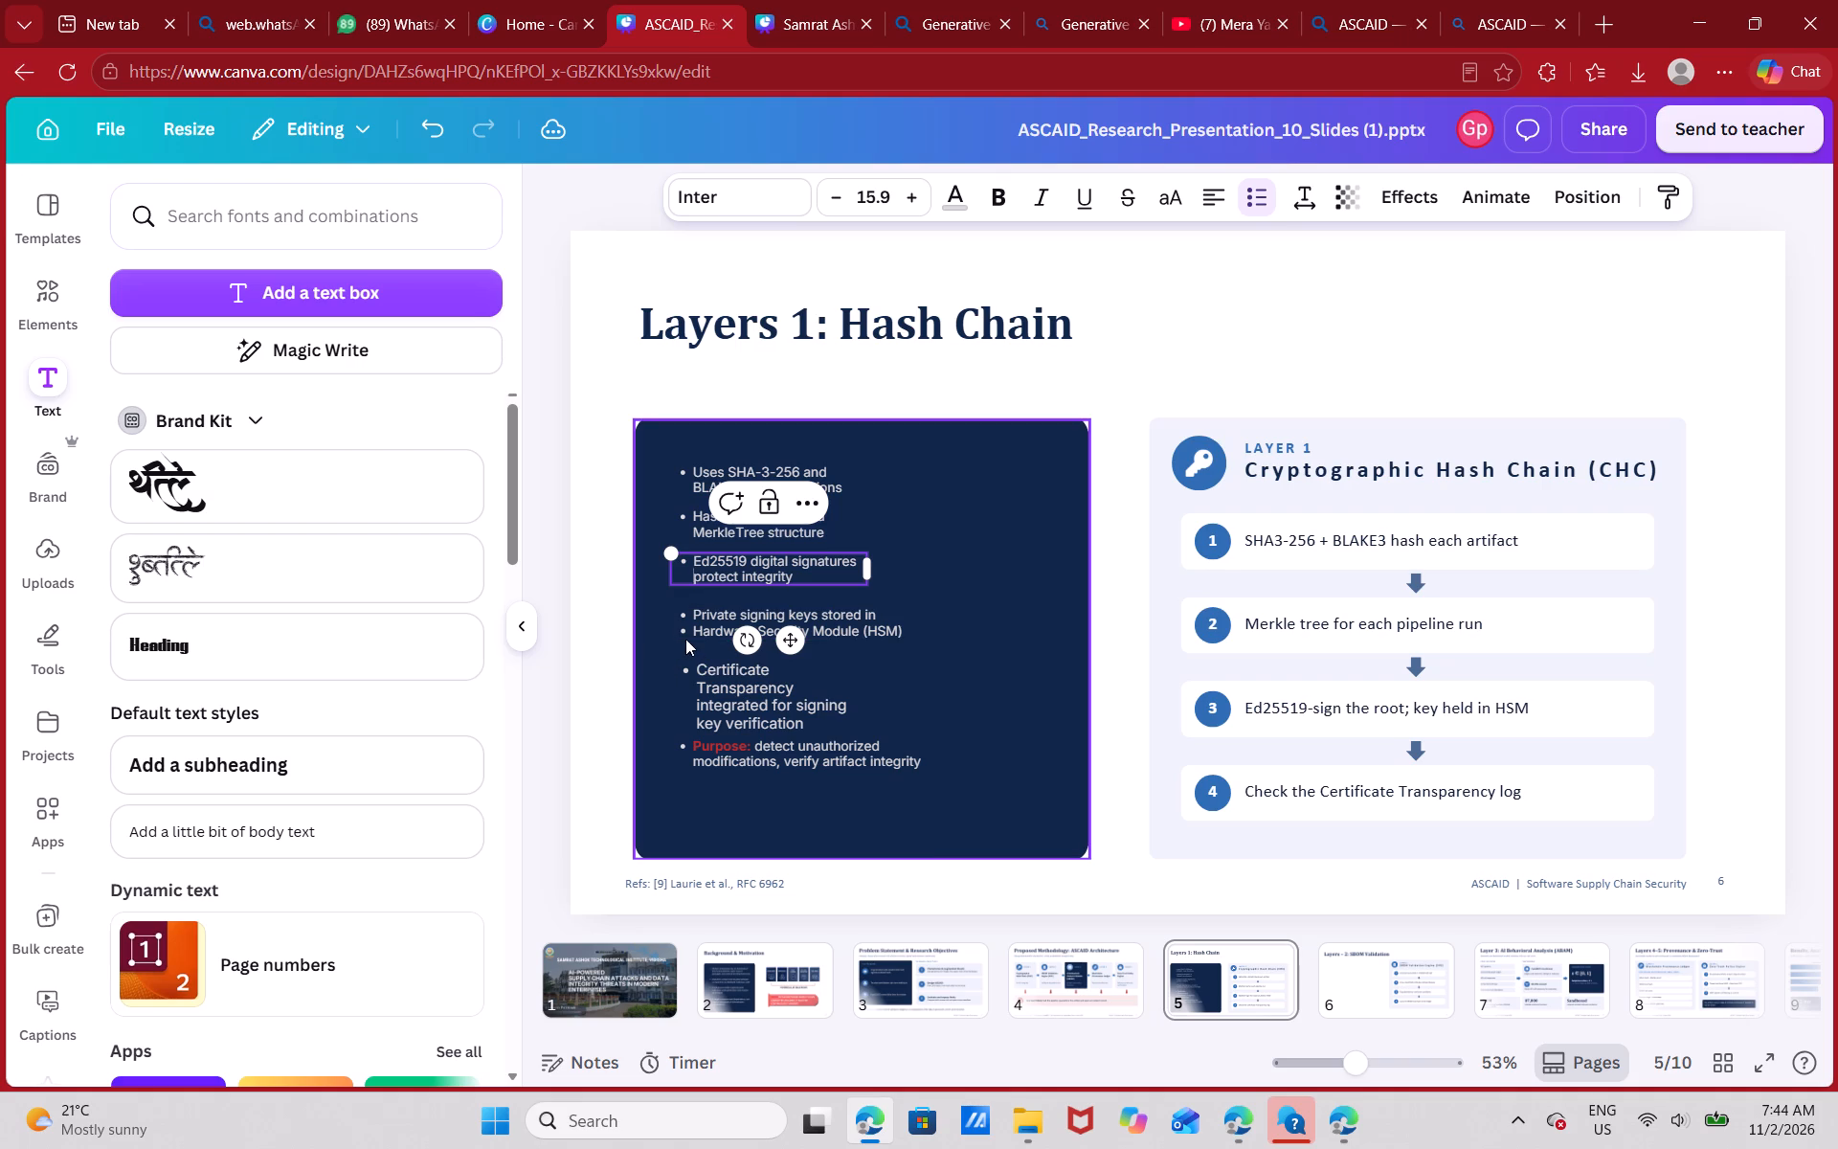
Join "Hardware Security Module (HSM)" to the "Private signing keys stored in" line with a space, making a single bullet.
{"action": "left_click", "coordinate": [696, 633]}
{"action": "left_click", "coordinate": [696, 633]}
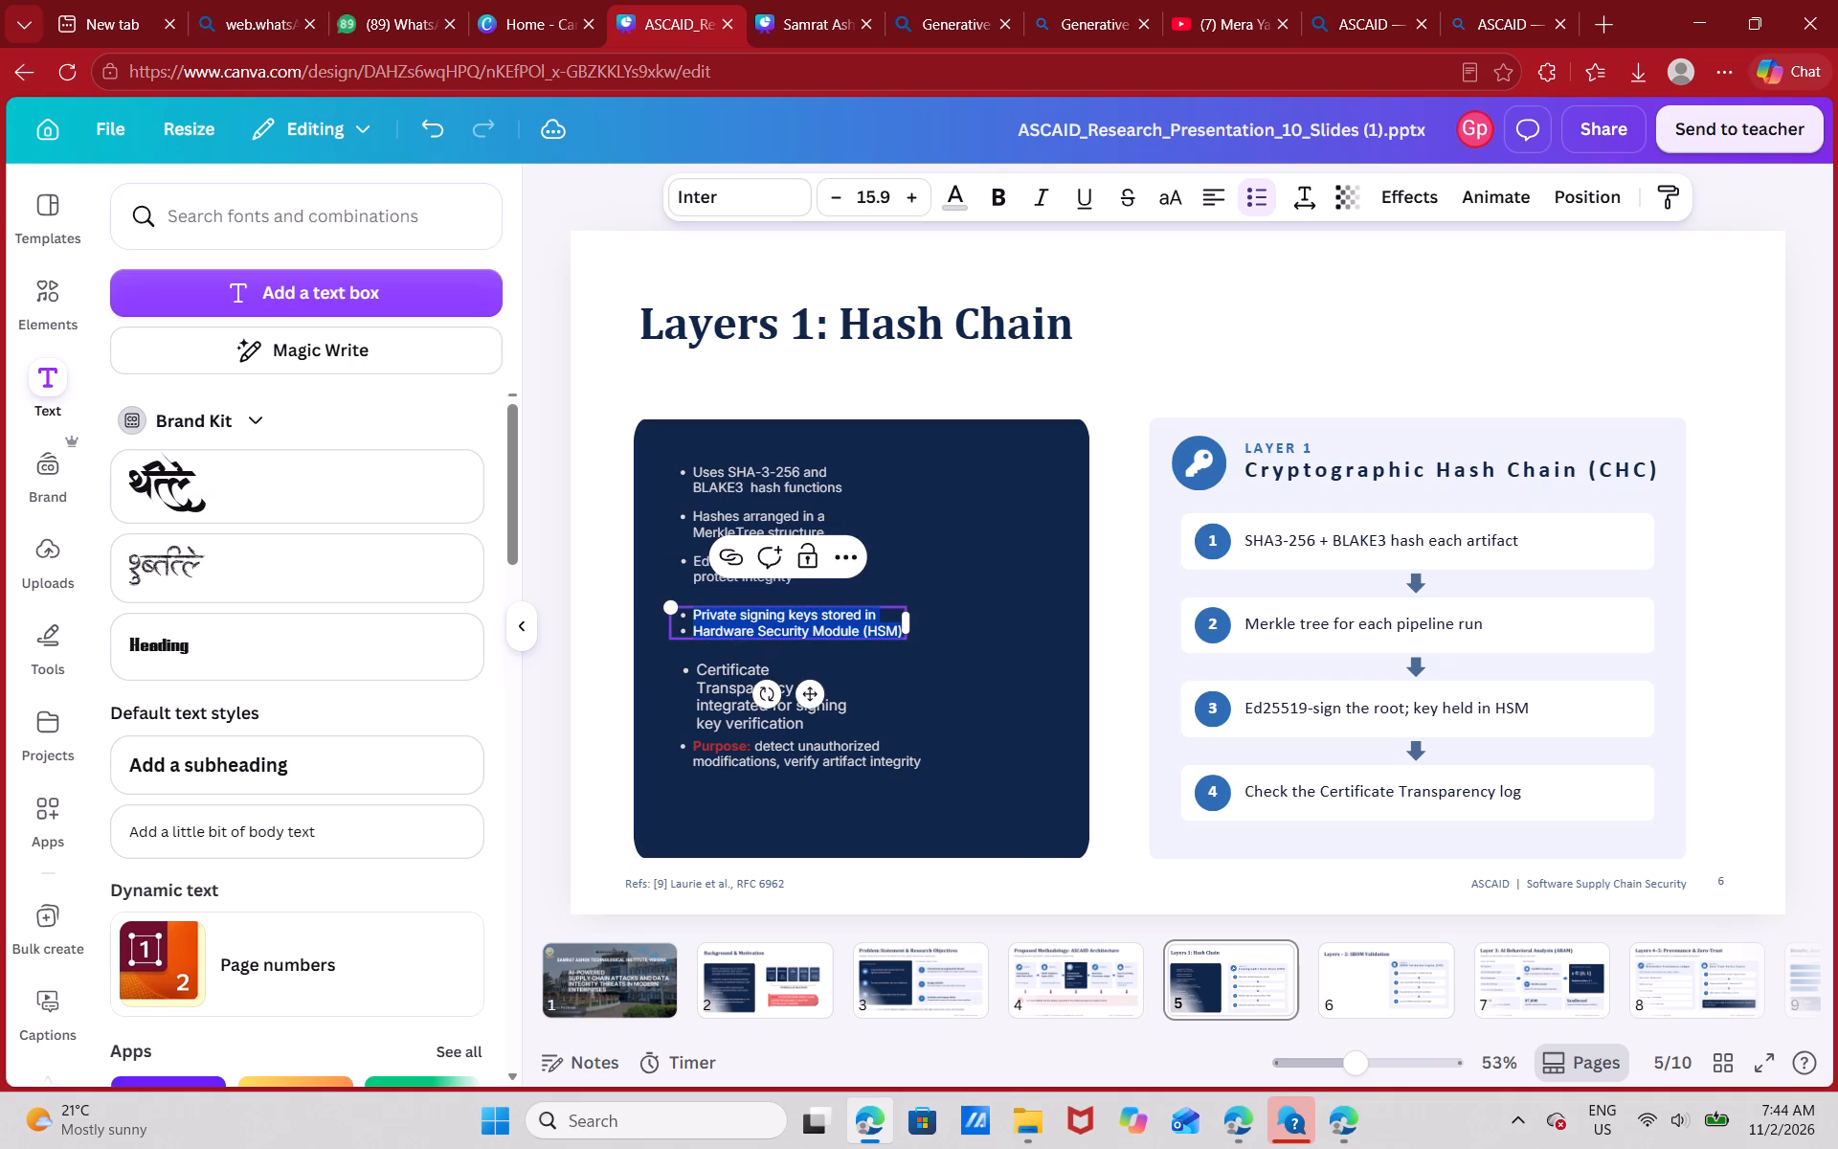
{"action": "left_click", "coordinate": [696, 633]}
{"action": "key", "text": "BackSpace"}
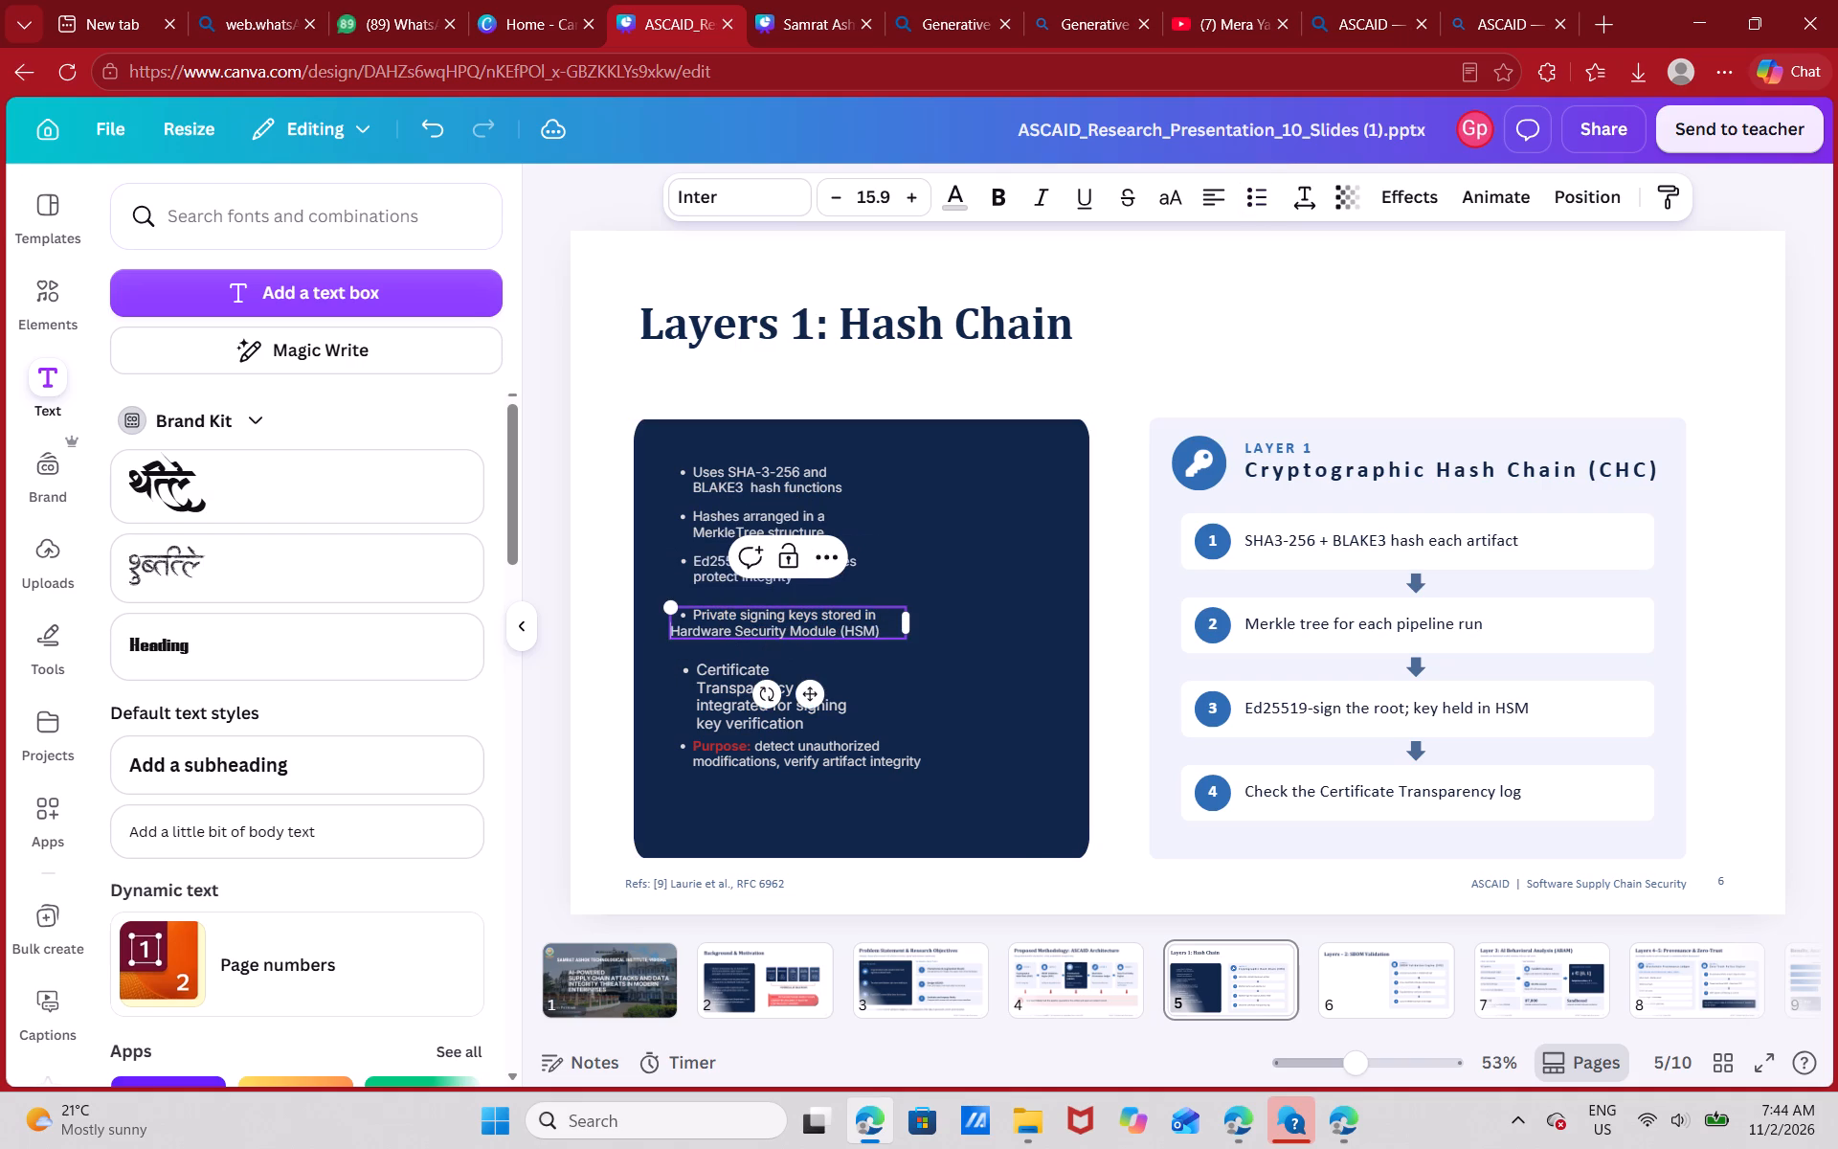
{"action": "key", "text": "BackSpace"}
{"action": "key", "text": "space"}
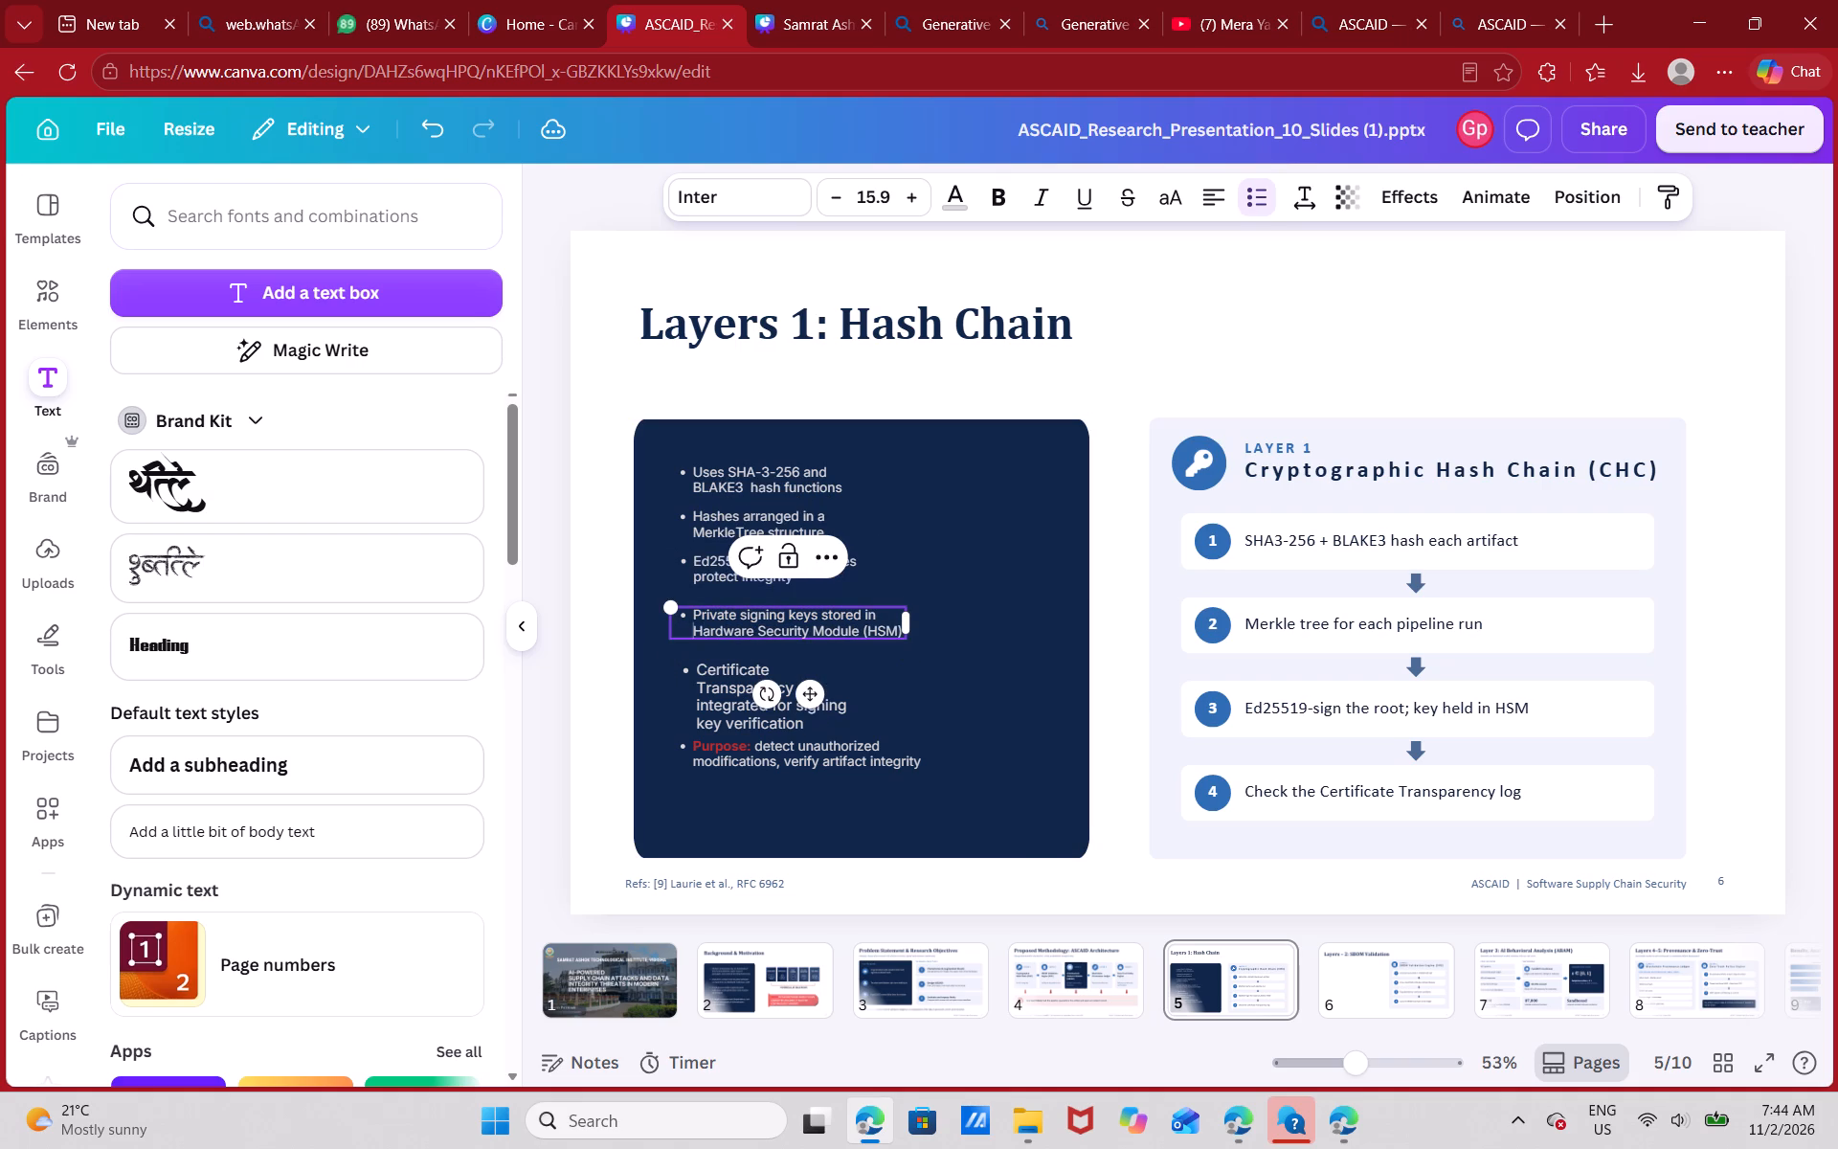
Widen the Certificate Transparency text box to the right so its text wraps onto three lines.
{"action": "left_click", "coordinate": [852, 707]}
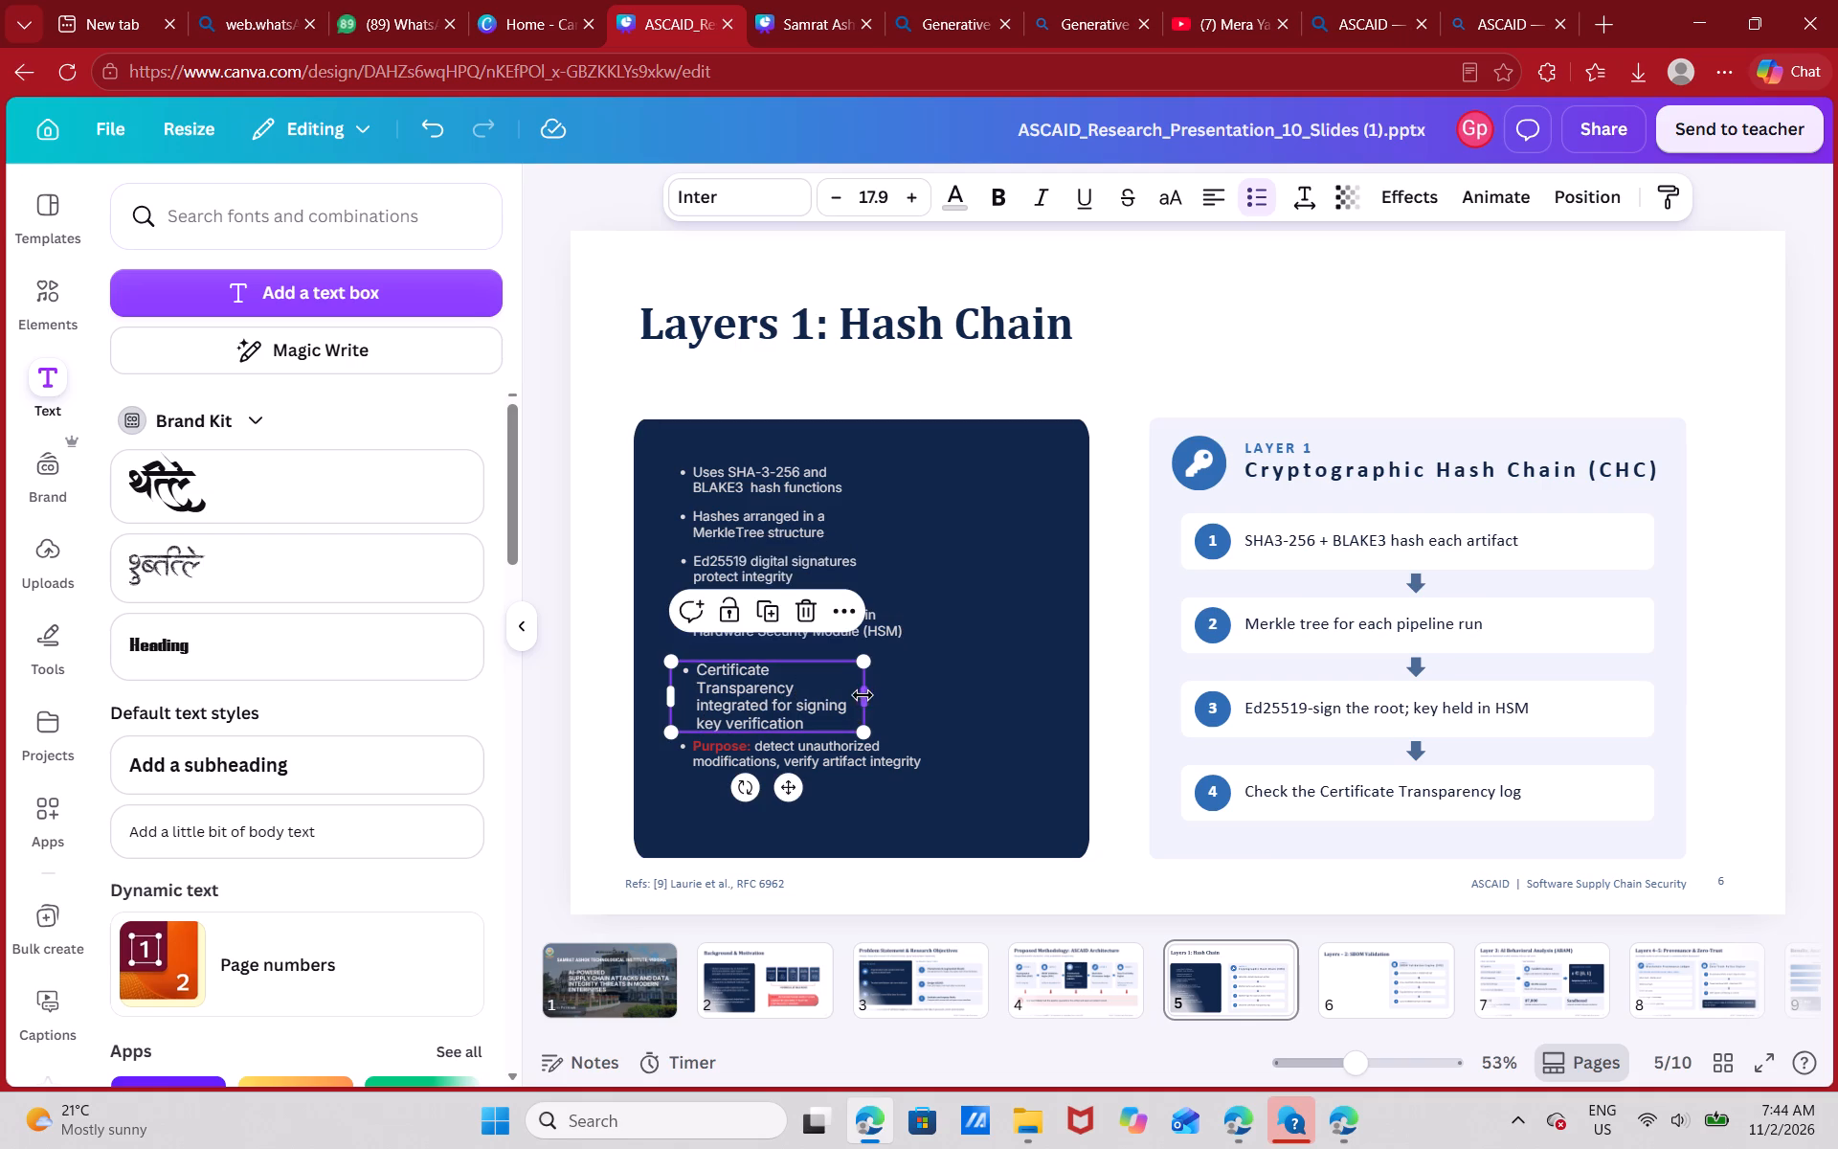
{"action": "left_click_drag", "start_coordinate": [867, 695], "coordinate": [888, 701]}
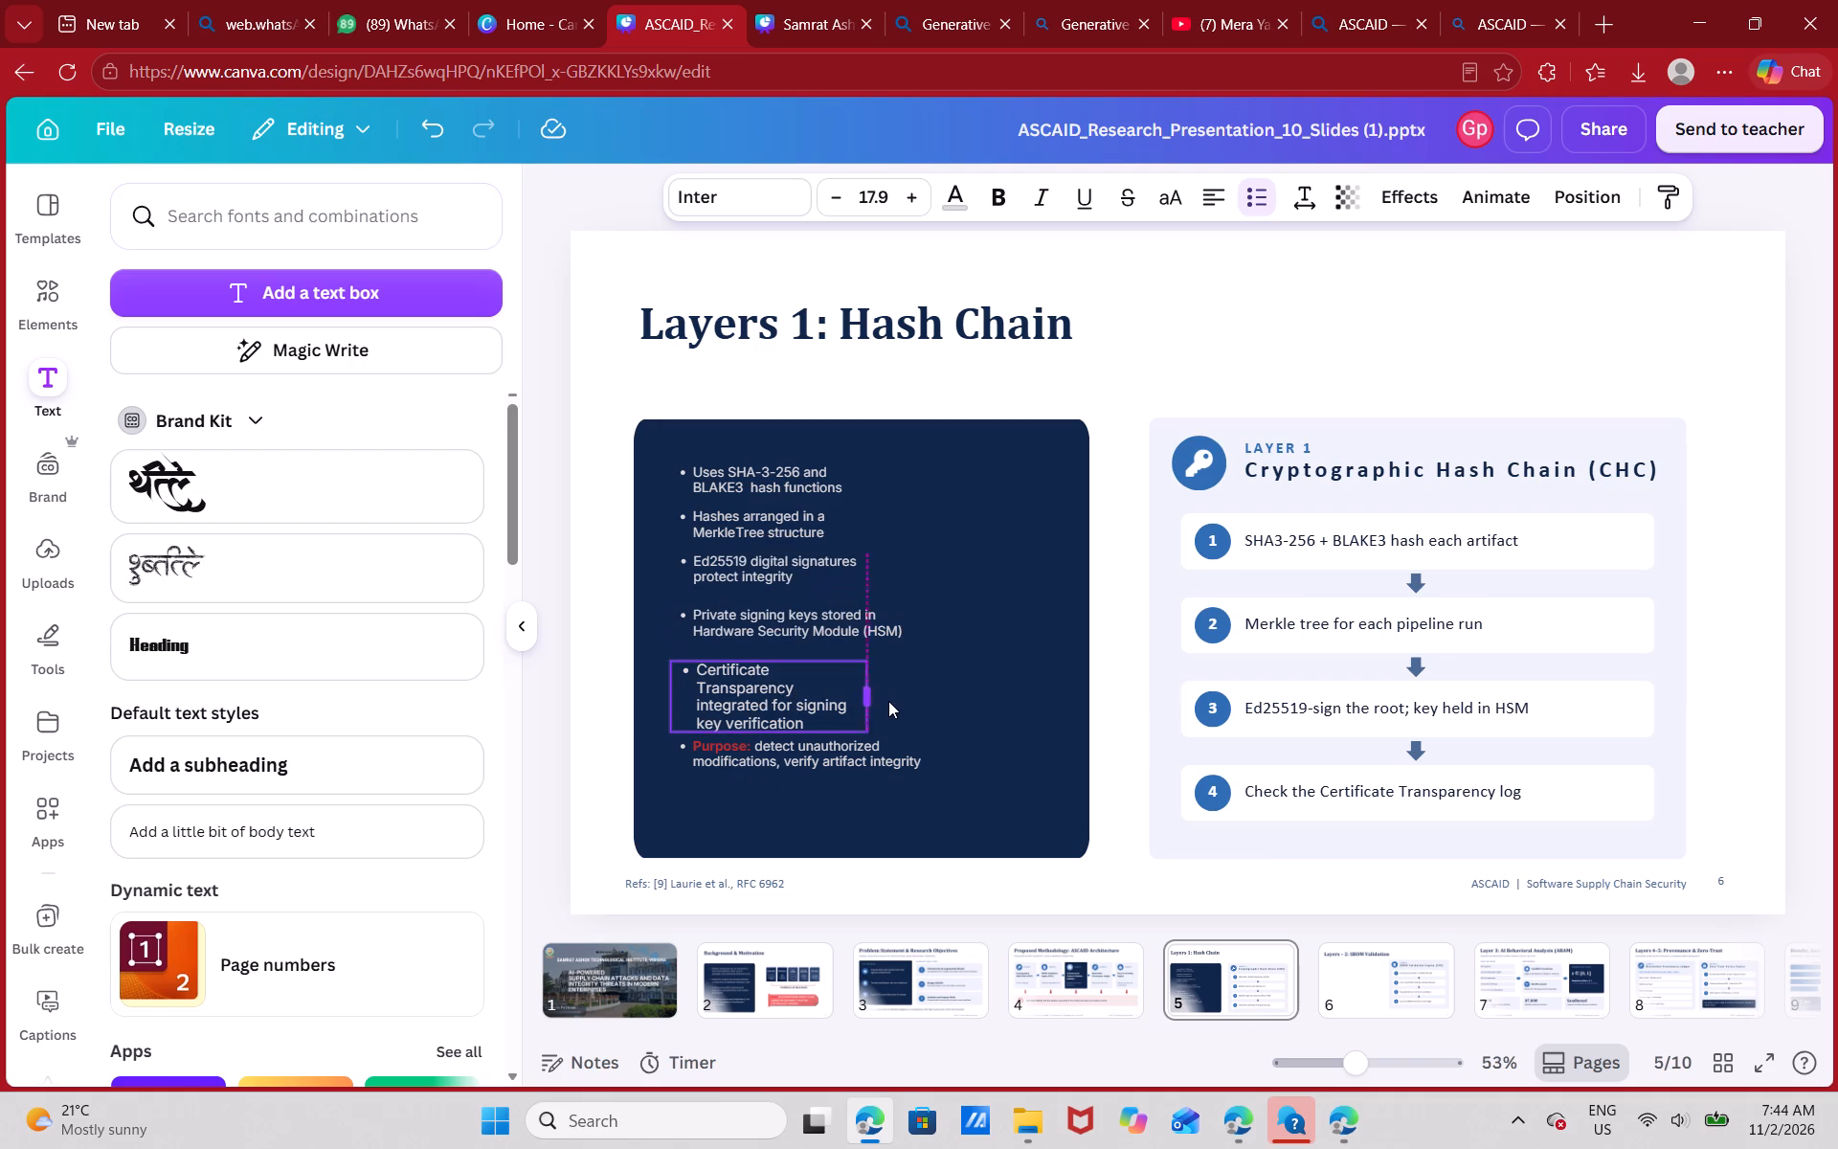
{"action": "left_click_drag", "start_coordinate": [888, 701], "coordinate": [947, 710]}
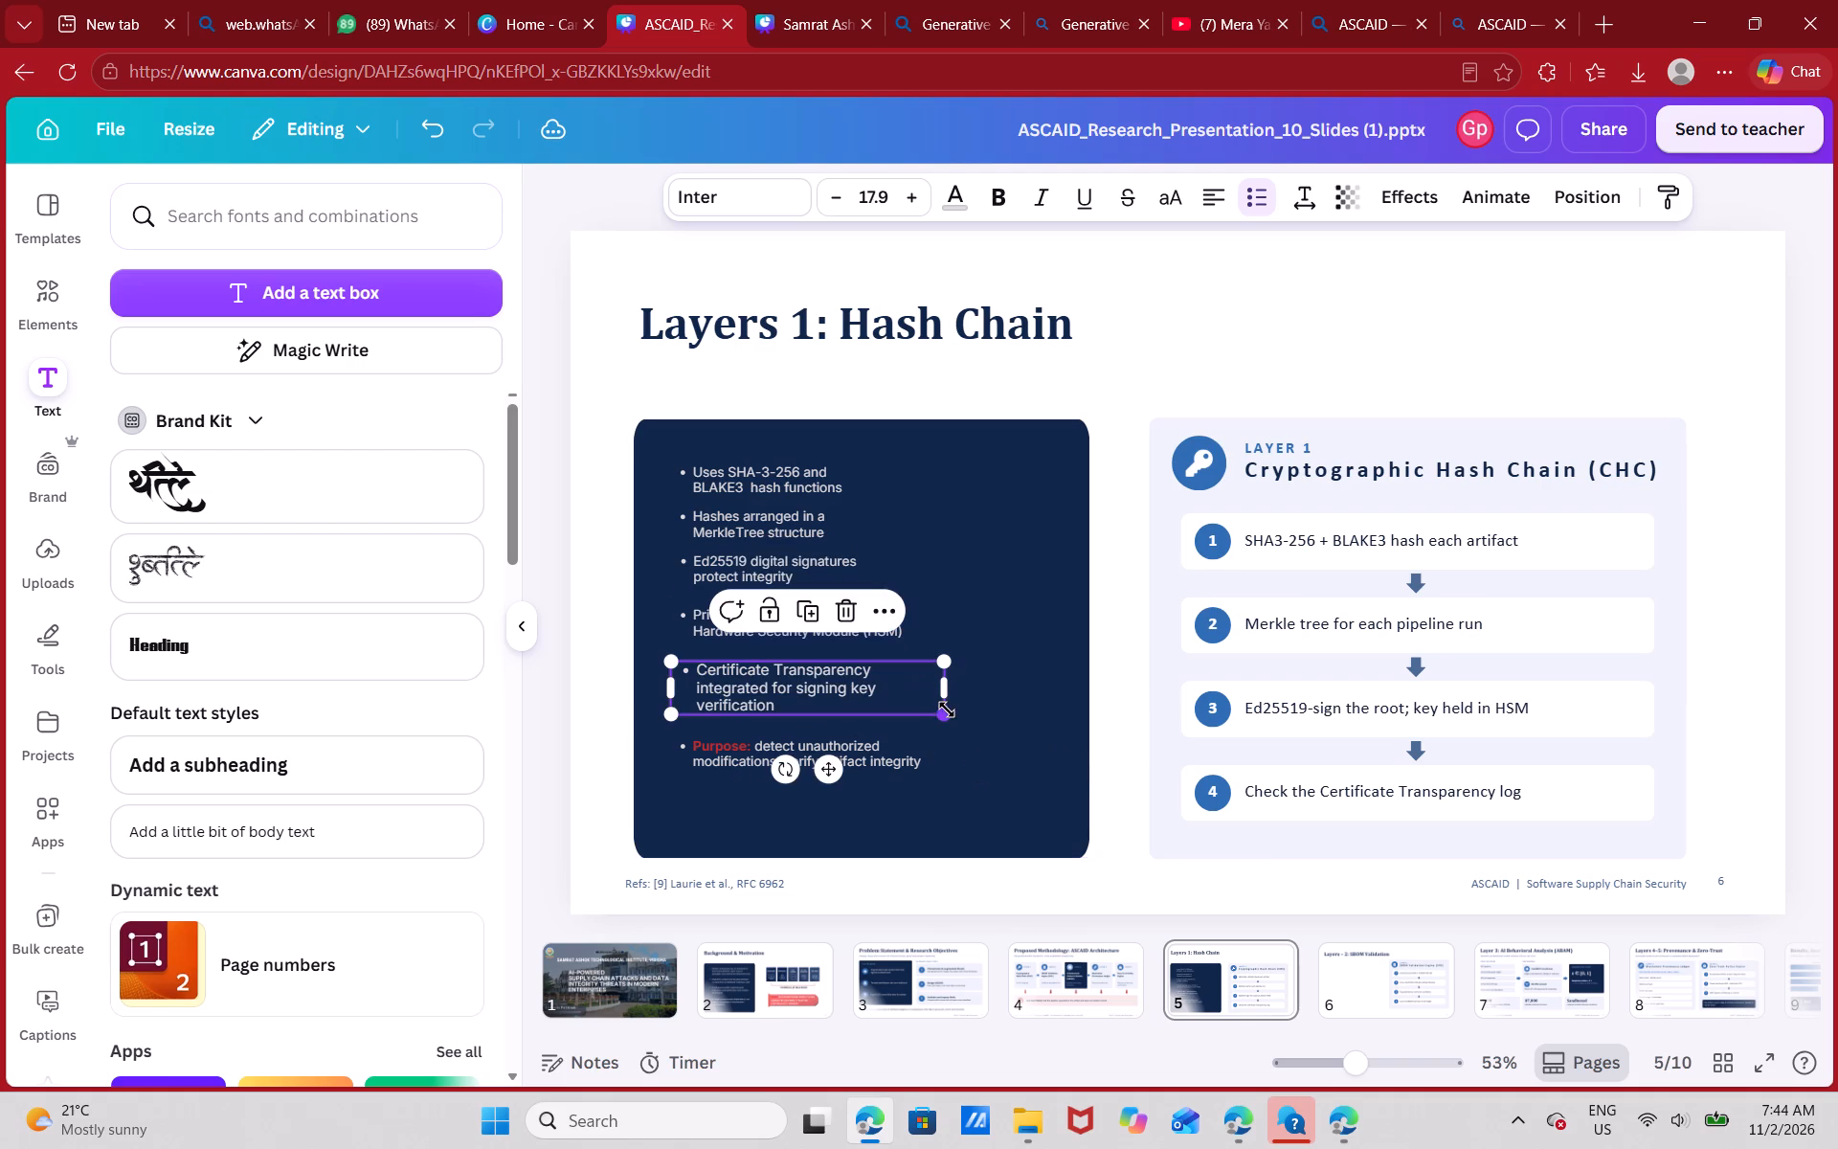
{"action": "left_click", "coordinate": [1117, 703]}
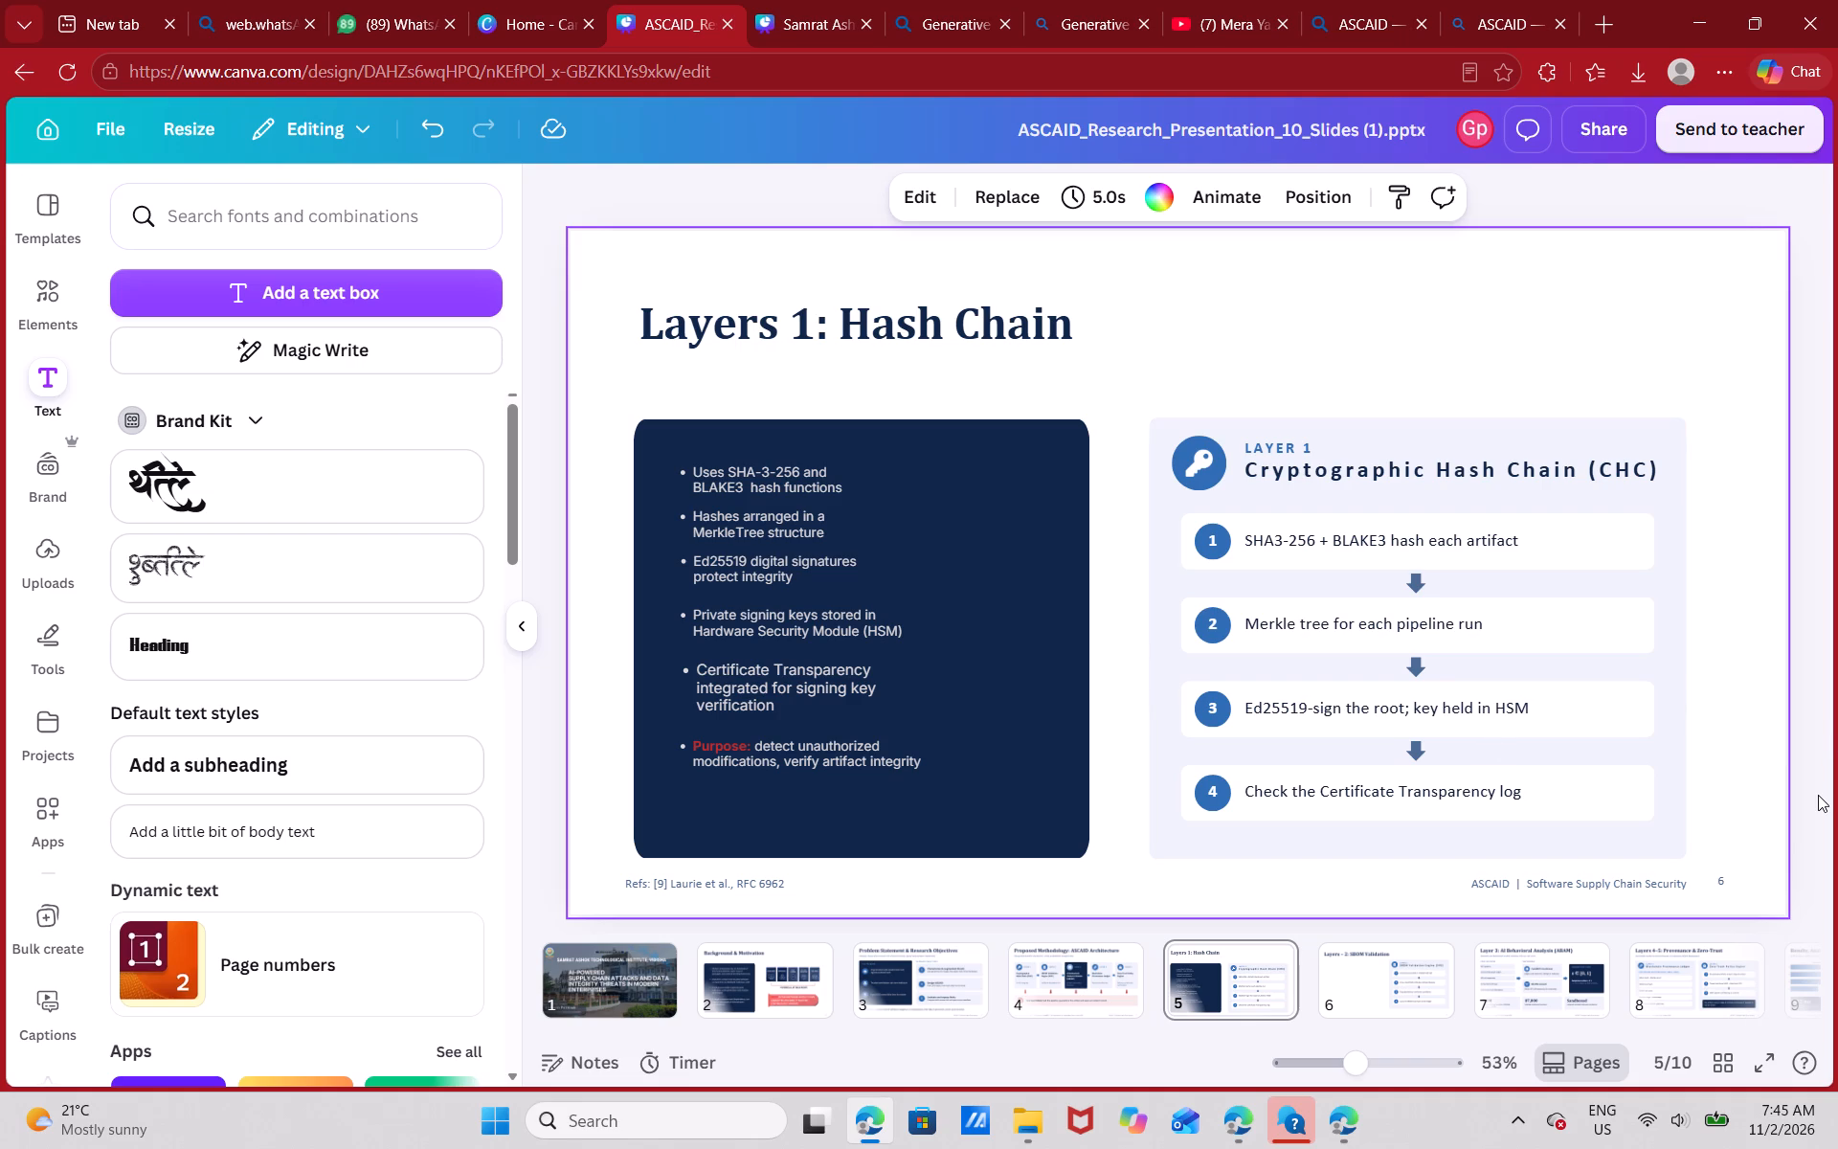
Look over the source deck's Layer 1 slide and the ASCAID presentation's opening slides to compare their layout with the Hash Chain slide.
{"action": "key", "text": "alt+Tab"}
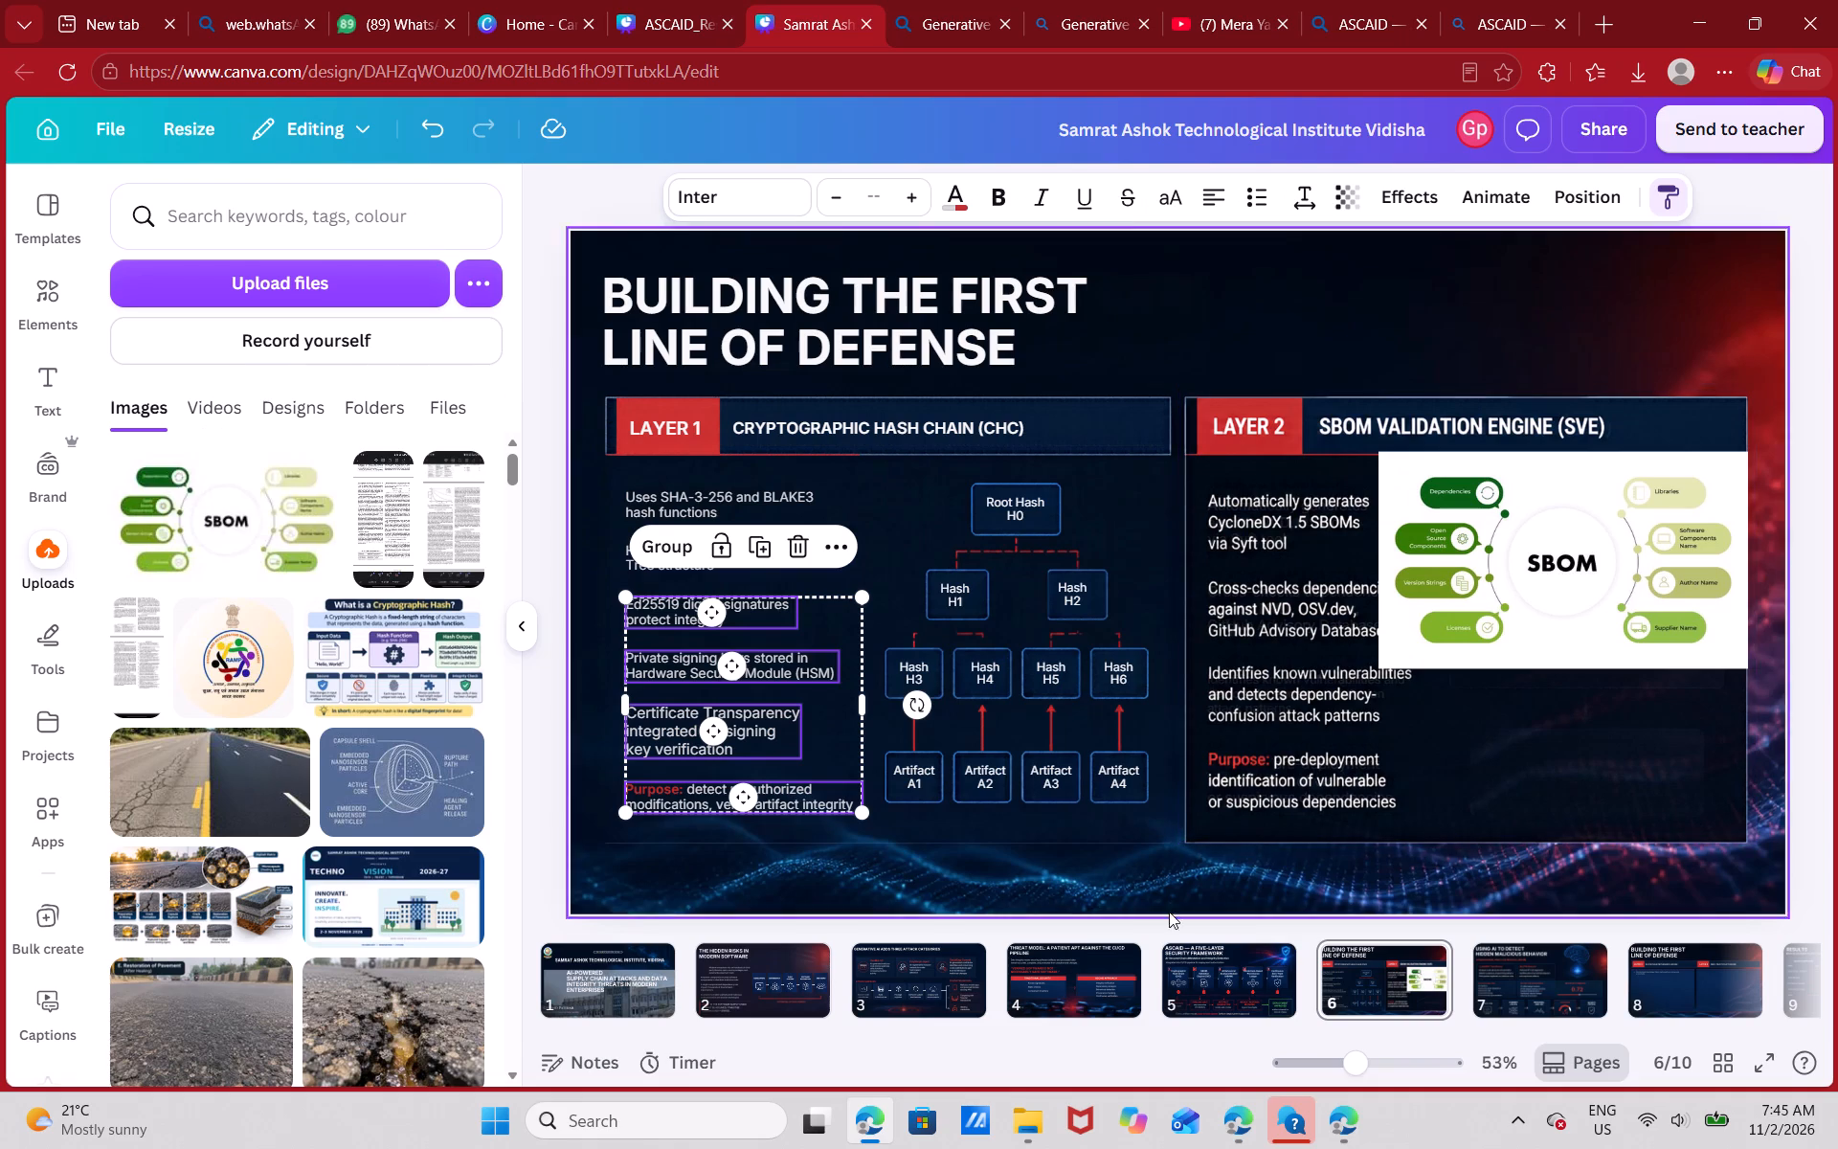
{"action": "key", "text": "alt+Tab"}
{"action": "scroll", "coordinate": [1025, 714], "scroll_direction": "up", "scroll_amount": 4}
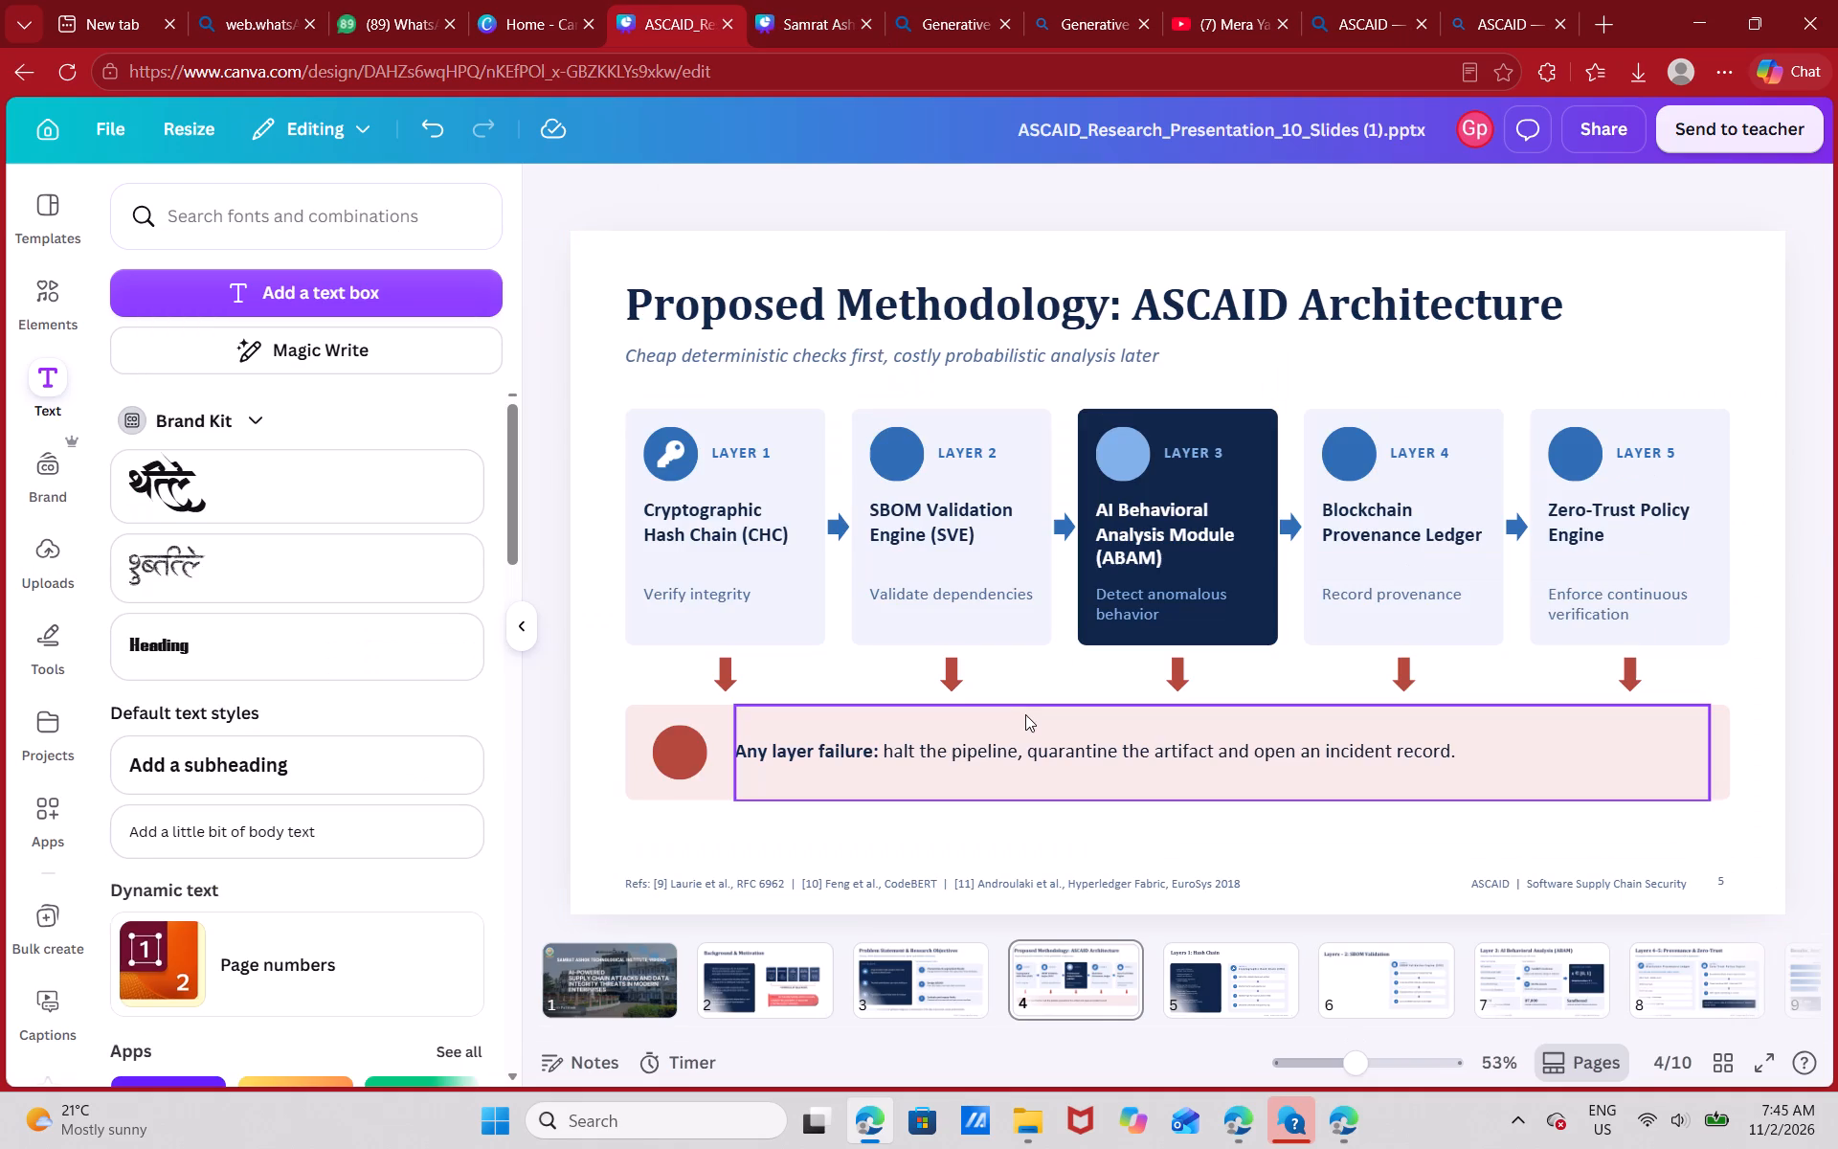
{"action": "scroll", "coordinate": [1025, 714], "scroll_direction": "up", "scroll_amount": 2}
{"action": "scroll", "coordinate": [1191, 689], "scroll_direction": "up", "scroll_amount": 5}
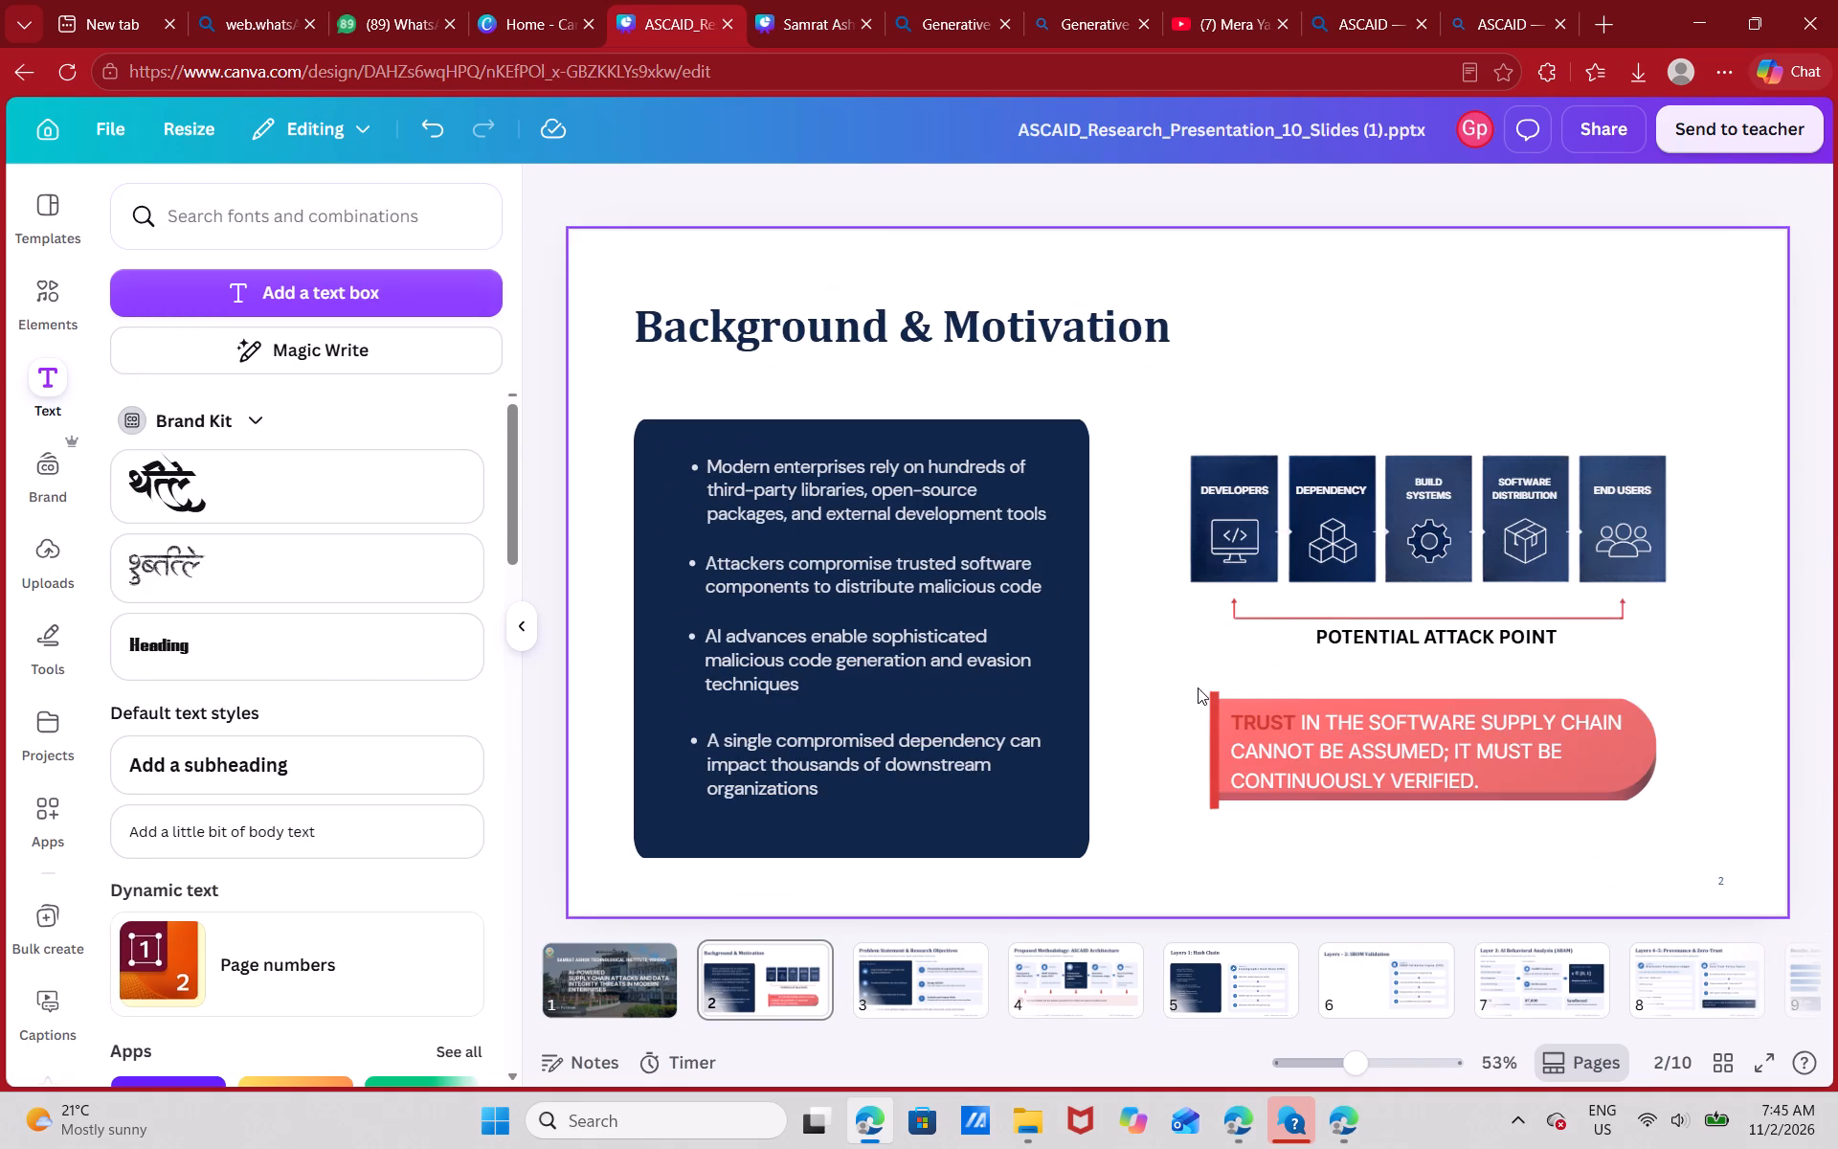
{"action": "scroll", "coordinate": [1198, 687], "scroll_direction": "up", "scroll_amount": 6}
{"action": "scroll", "coordinate": [1198, 687], "scroll_direction": "down", "scroll_amount": 2}
{"action": "scroll", "coordinate": [1198, 687], "scroll_direction": "up", "scroll_amount": 3}
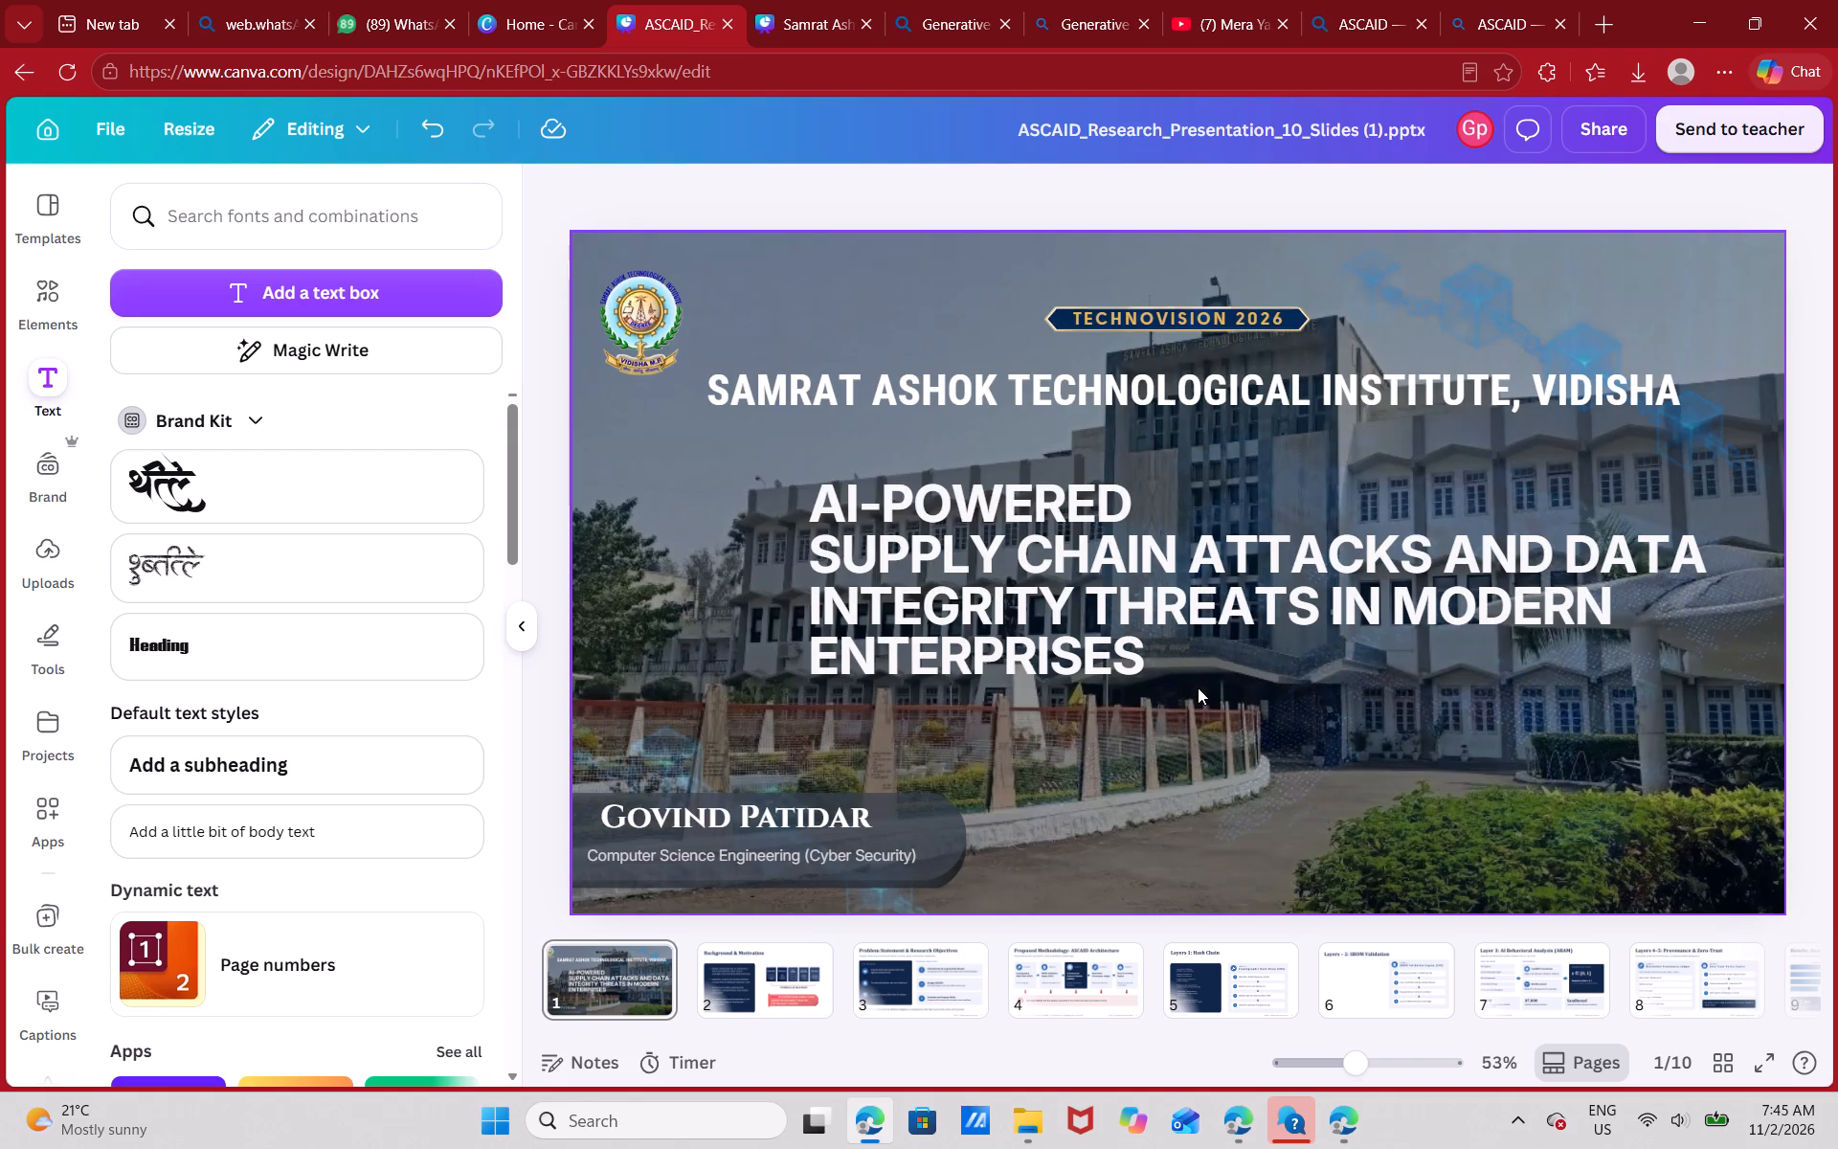
{"action": "scroll", "coordinate": [1198, 687], "scroll_direction": "down", "scroll_amount": 4}
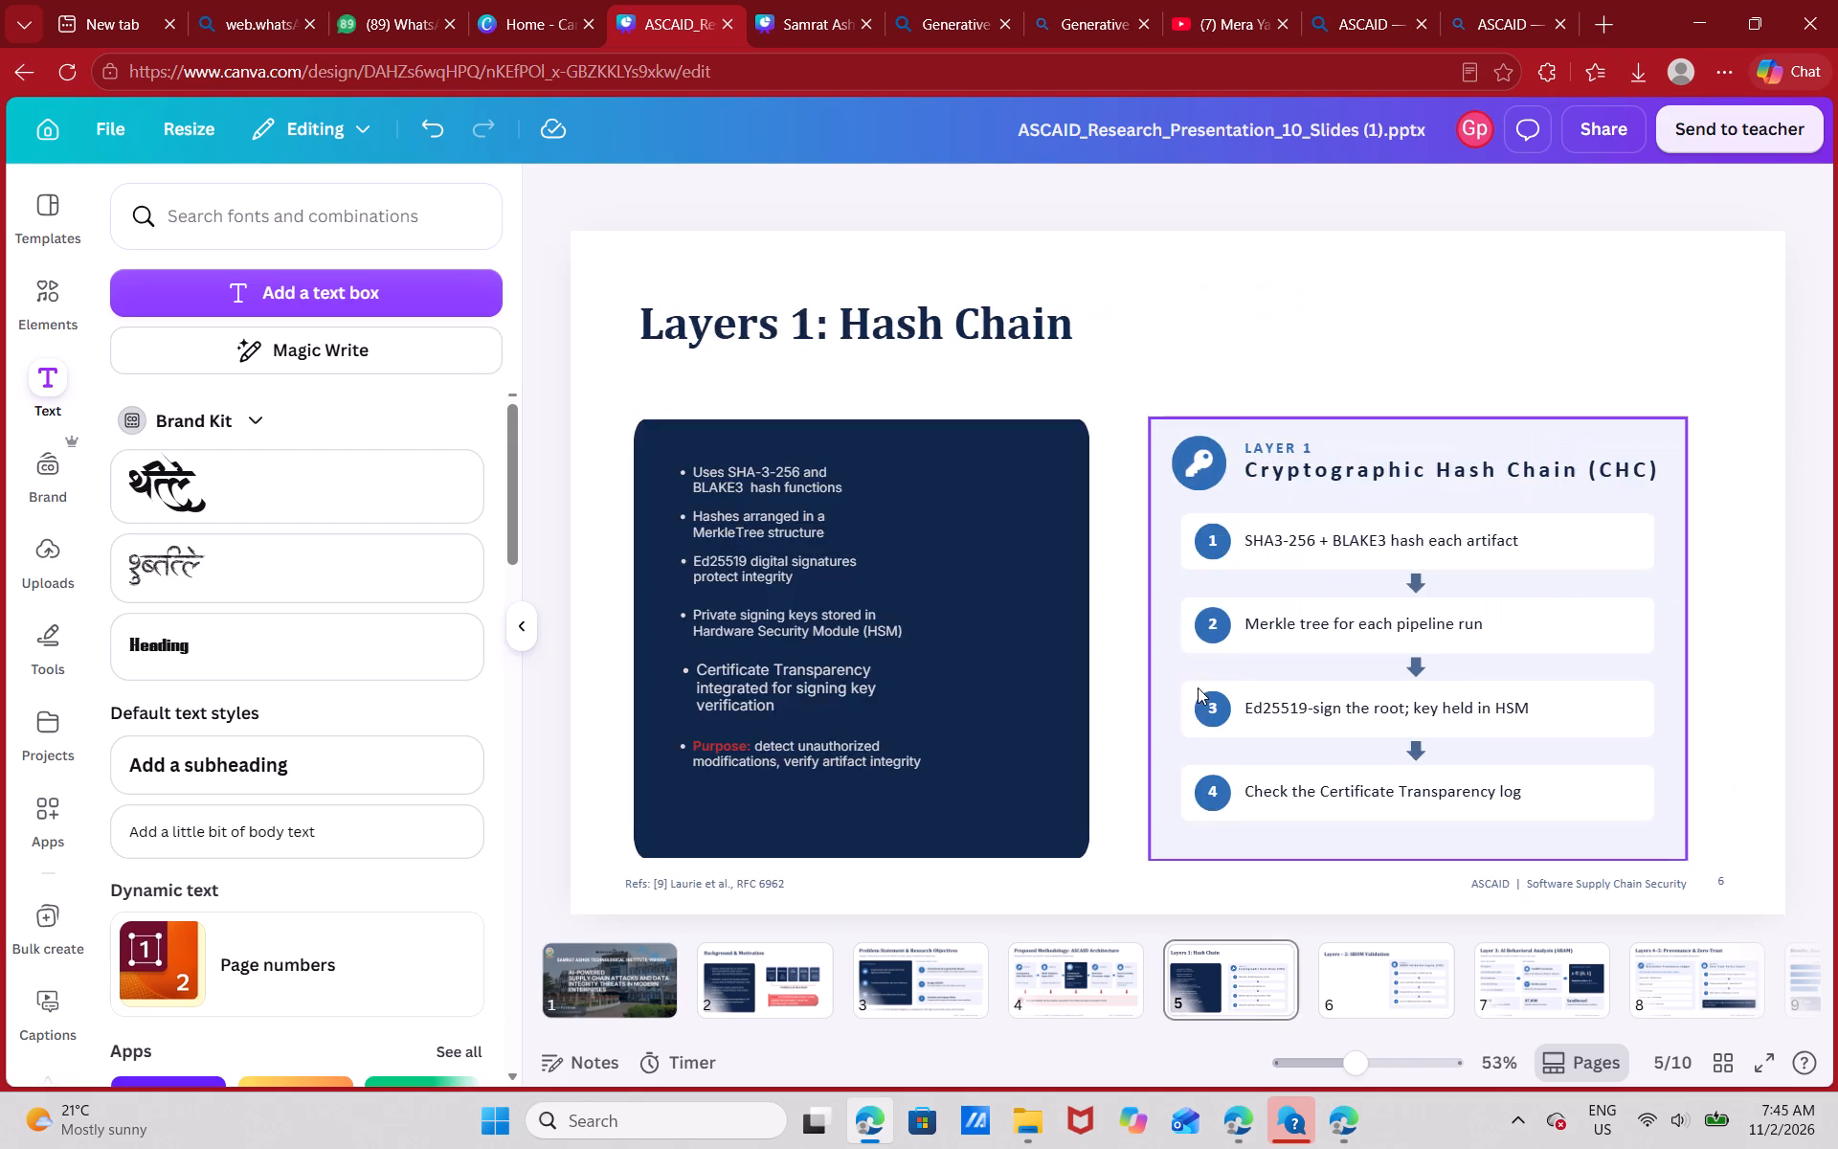
{"action": "scroll", "coordinate": [1198, 687], "scroll_direction": "down", "scroll_amount": 1}
{"action": "scroll", "coordinate": [1198, 687], "scroll_direction": "up", "scroll_amount": 1}
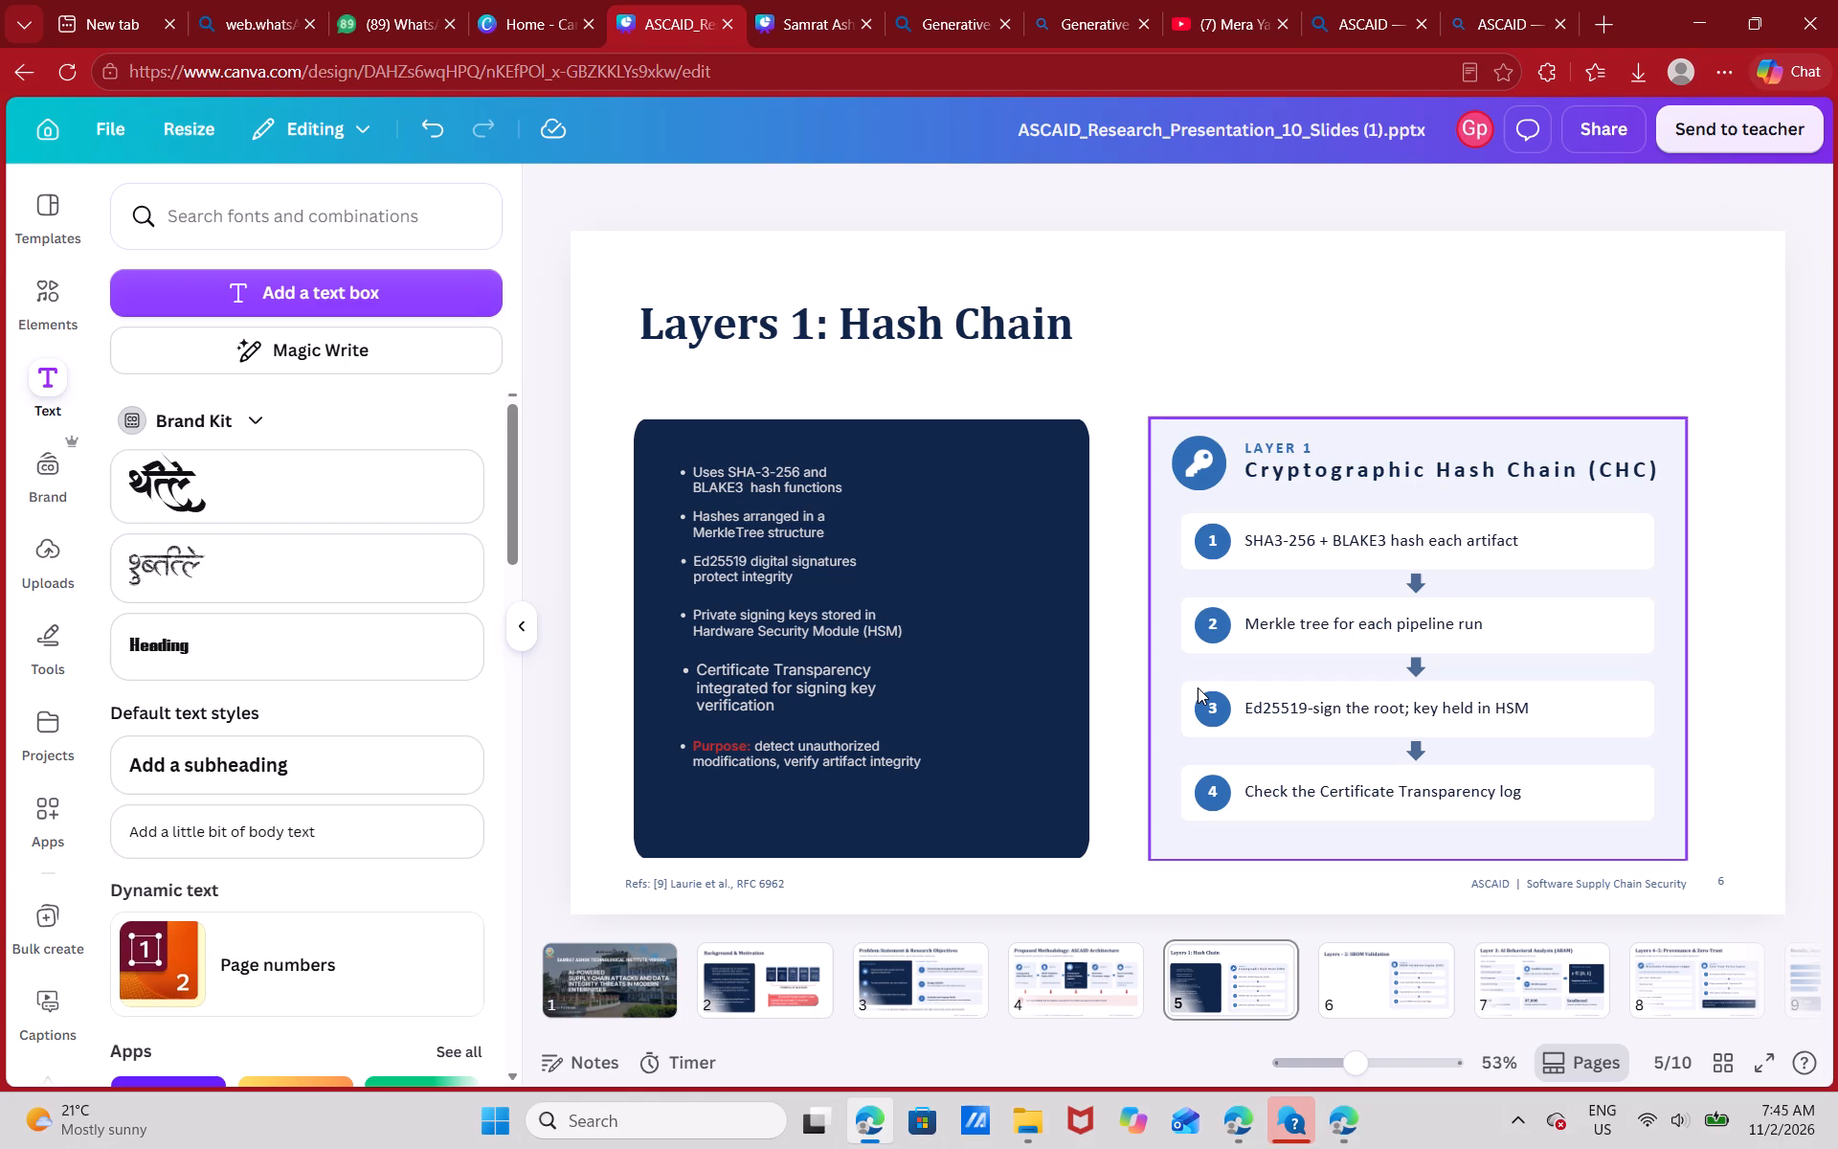
Scale up all six bullet texts together slightly and centre them vertically in the navy panel, inset from its left edge.
{"action": "left_click", "coordinate": [810, 482]}
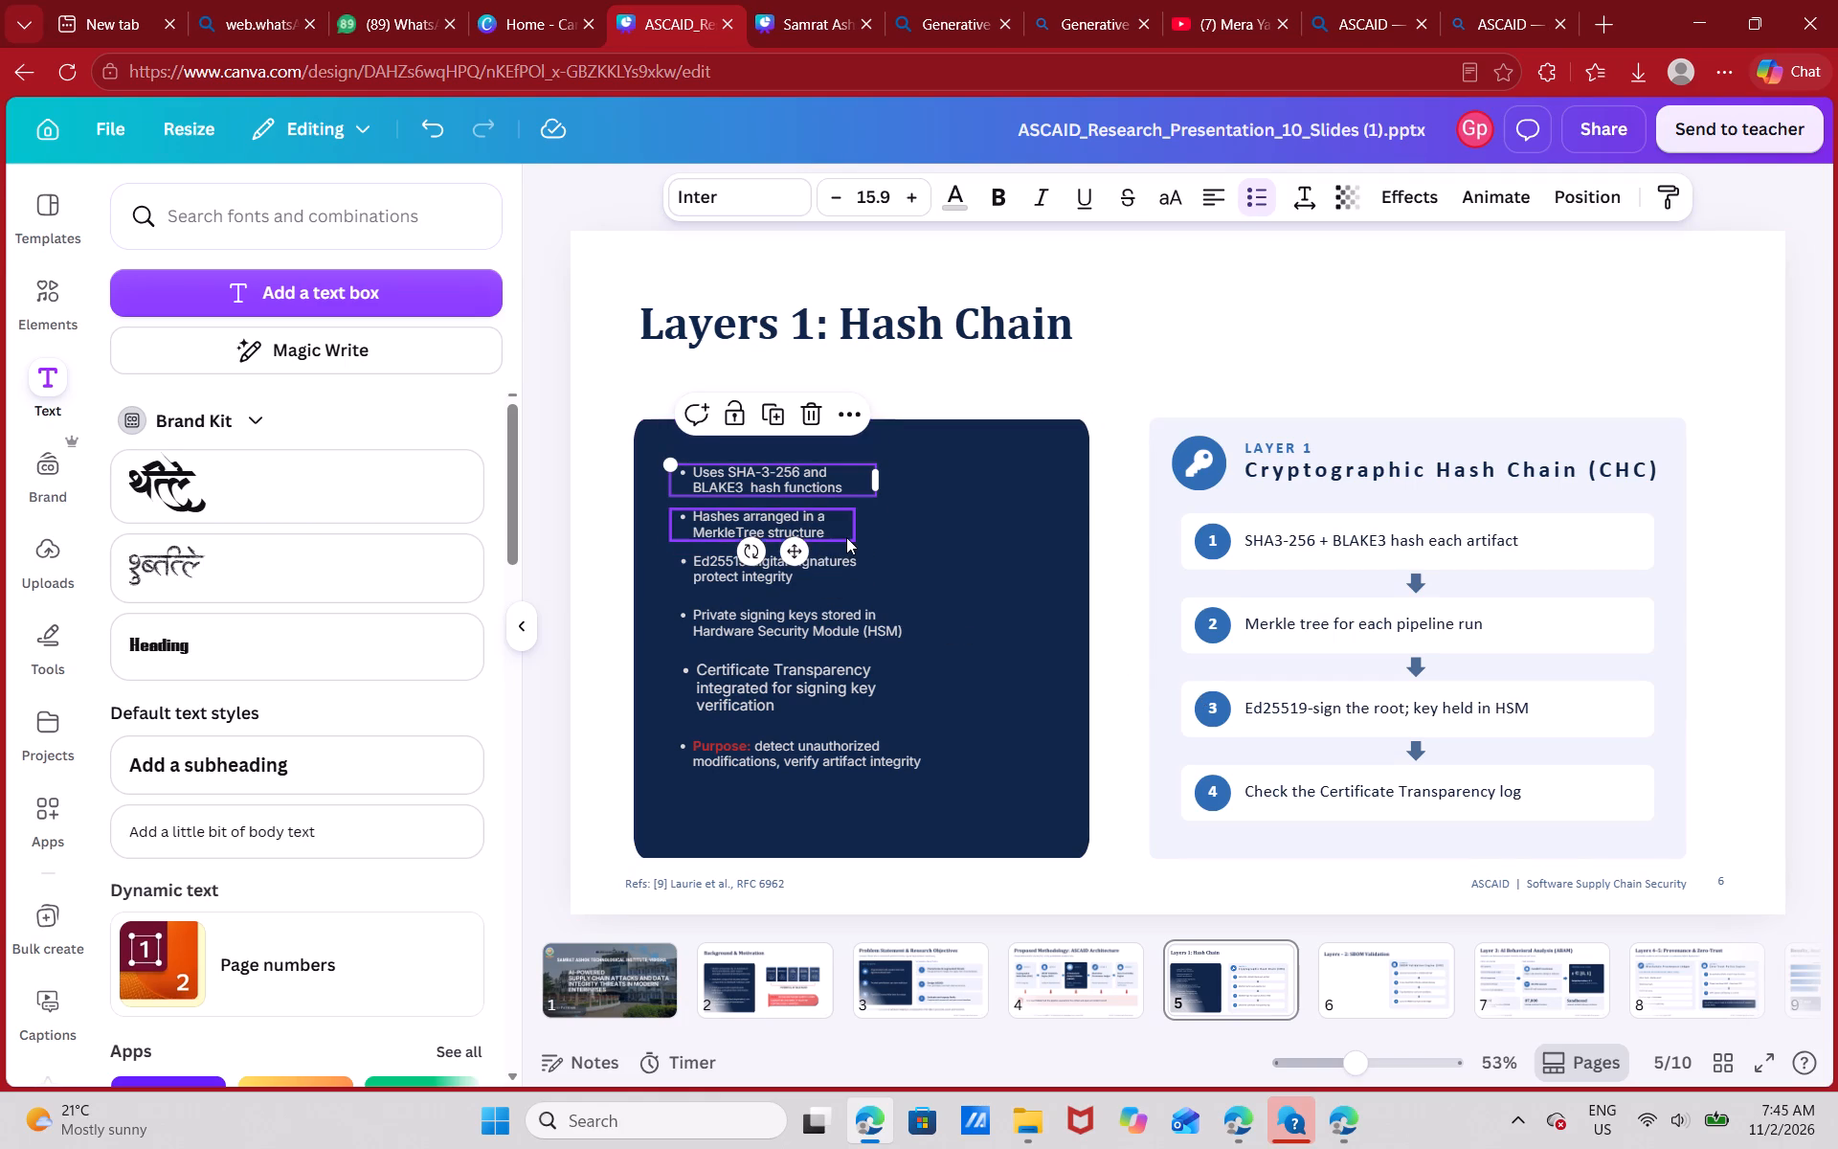
{"action": "left_click", "coordinate": [846, 537], "text": "shift"}
{"action": "left_click", "coordinate": [839, 573], "text": "shift"}
{"action": "left_click", "coordinate": [836, 621], "text": "shift"}
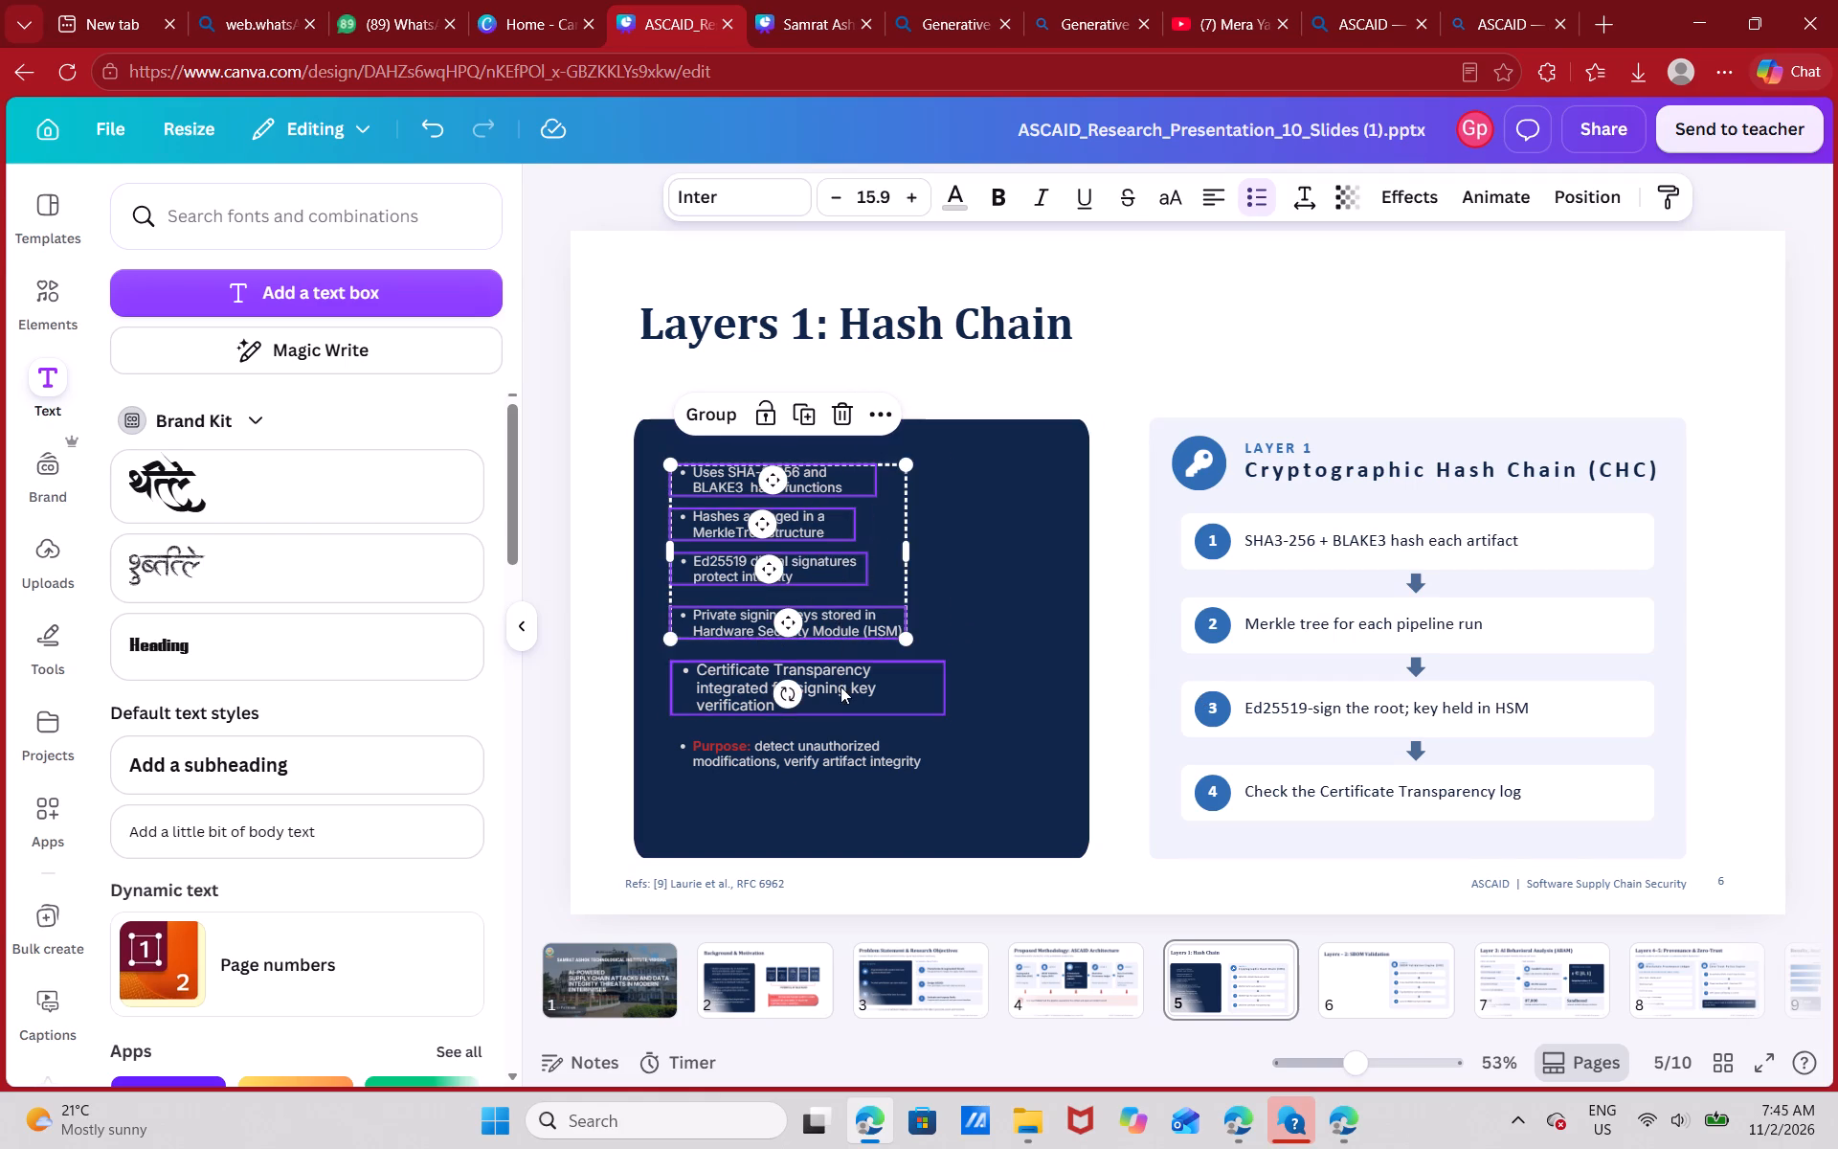
{"action": "left_click", "coordinate": [841, 687], "text": "shift"}
{"action": "left_click", "coordinate": [863, 754], "text": "shift"}
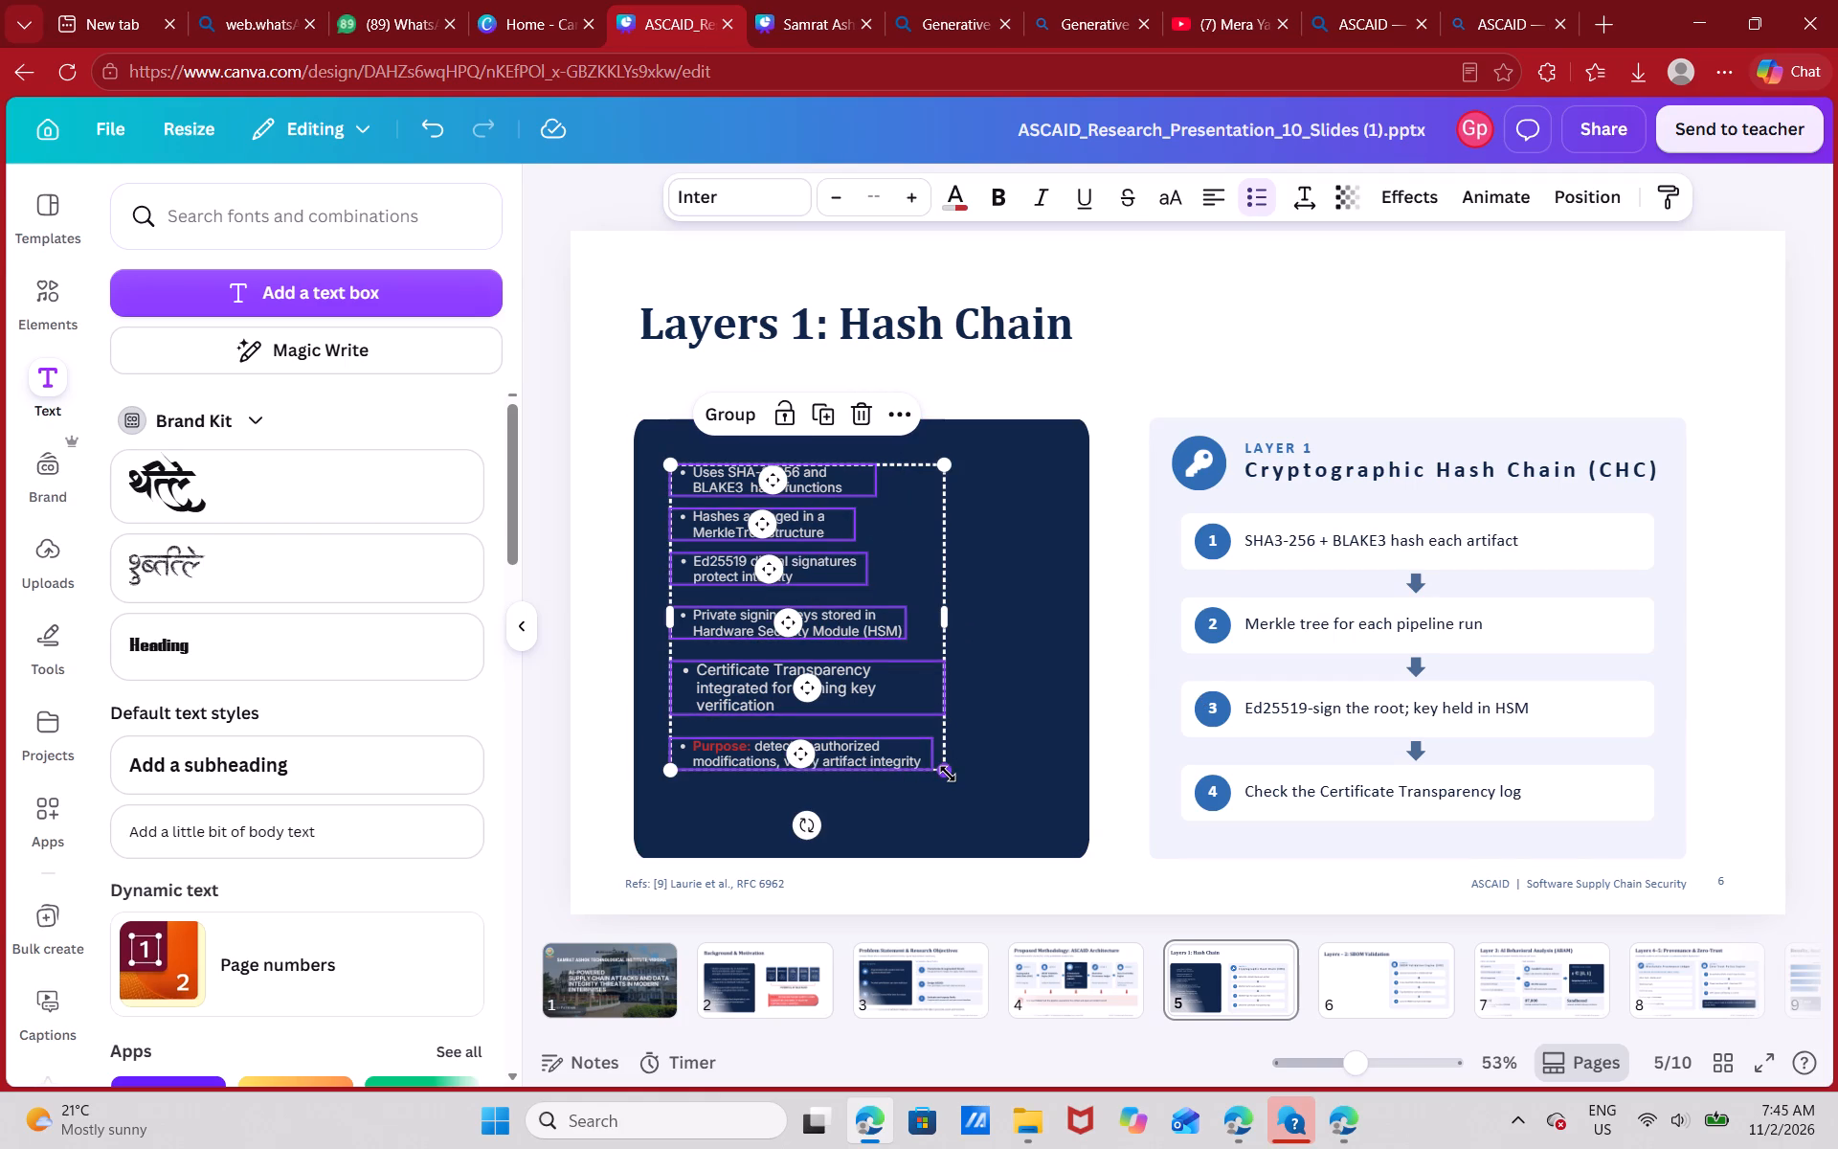
{"action": "left_click_drag", "start_coordinate": [950, 776], "coordinate": [986, 797]}
{"action": "left_click_drag", "start_coordinate": [931, 571], "coordinate": [936, 594]}
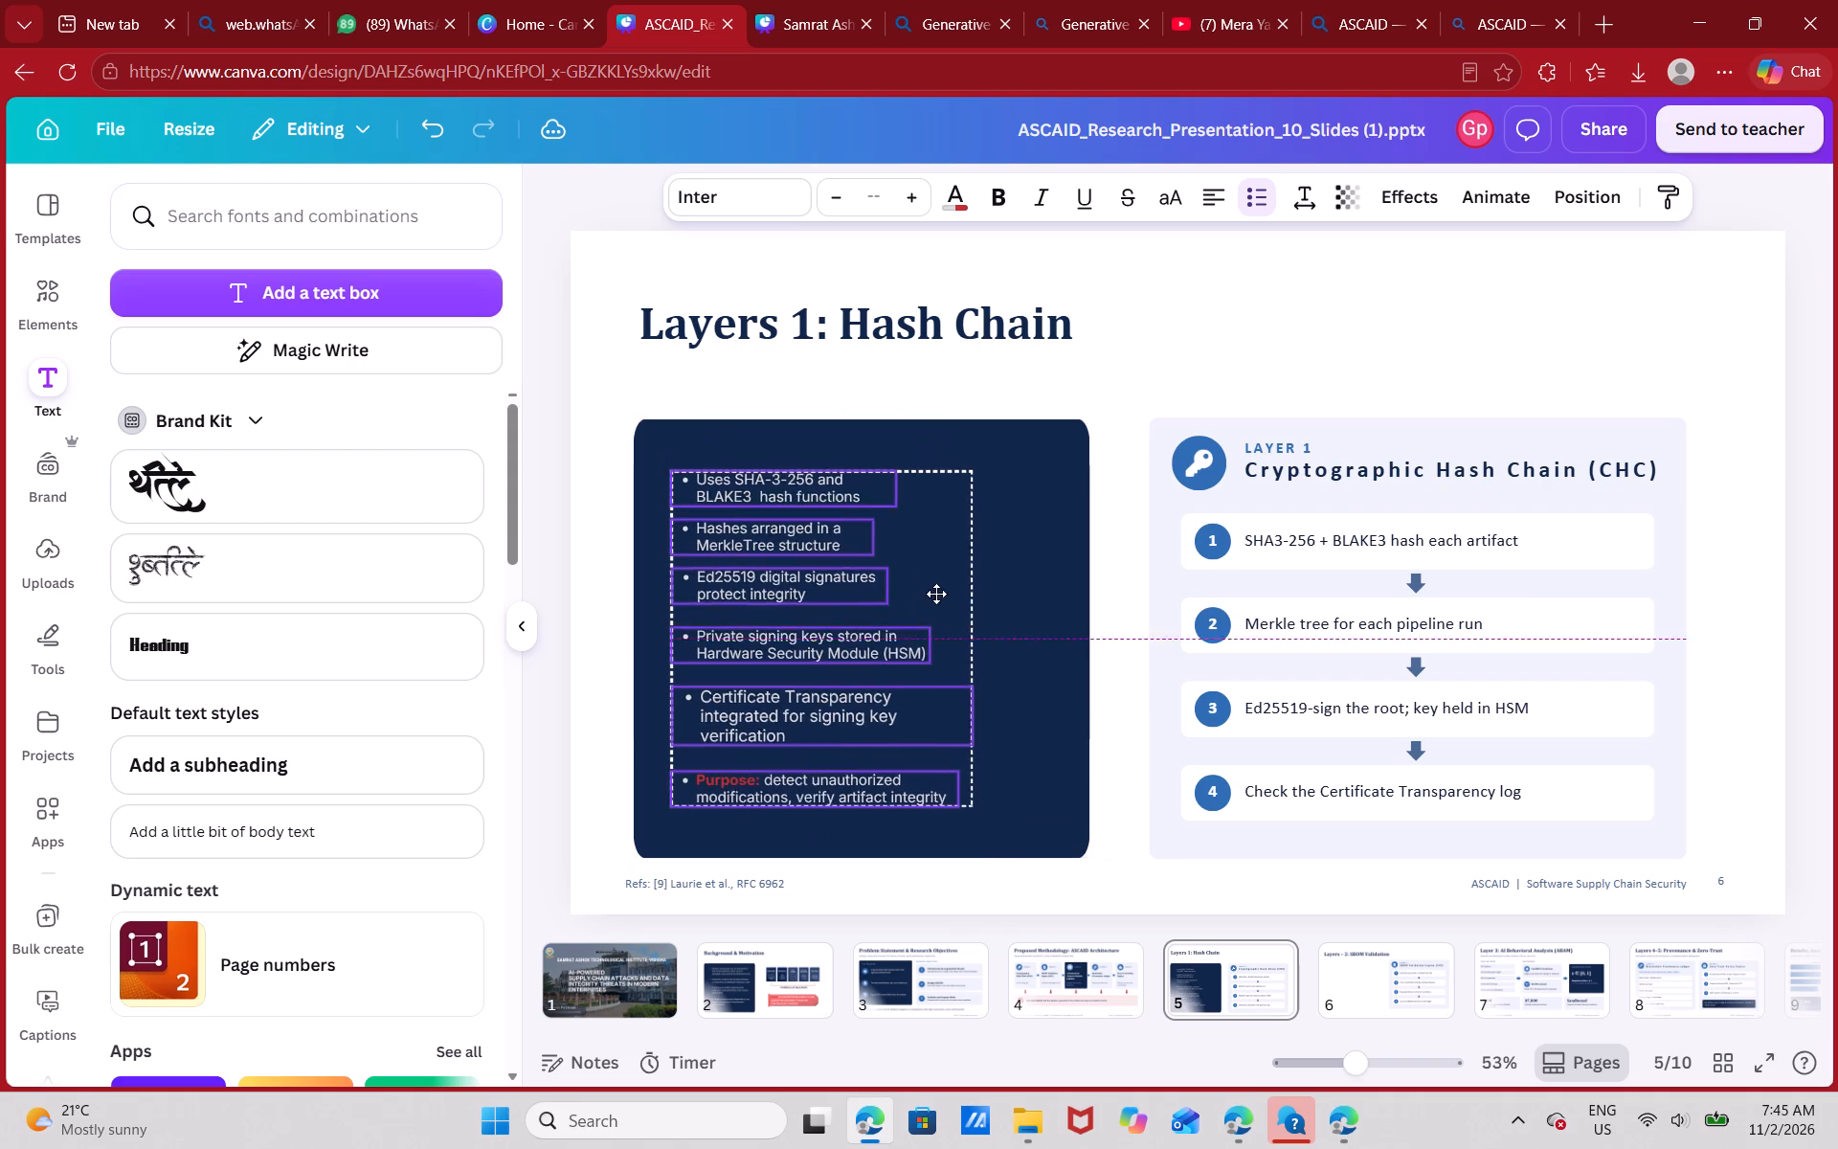
{"action": "left_click_drag", "start_coordinate": [936, 594], "coordinate": [930, 582]}
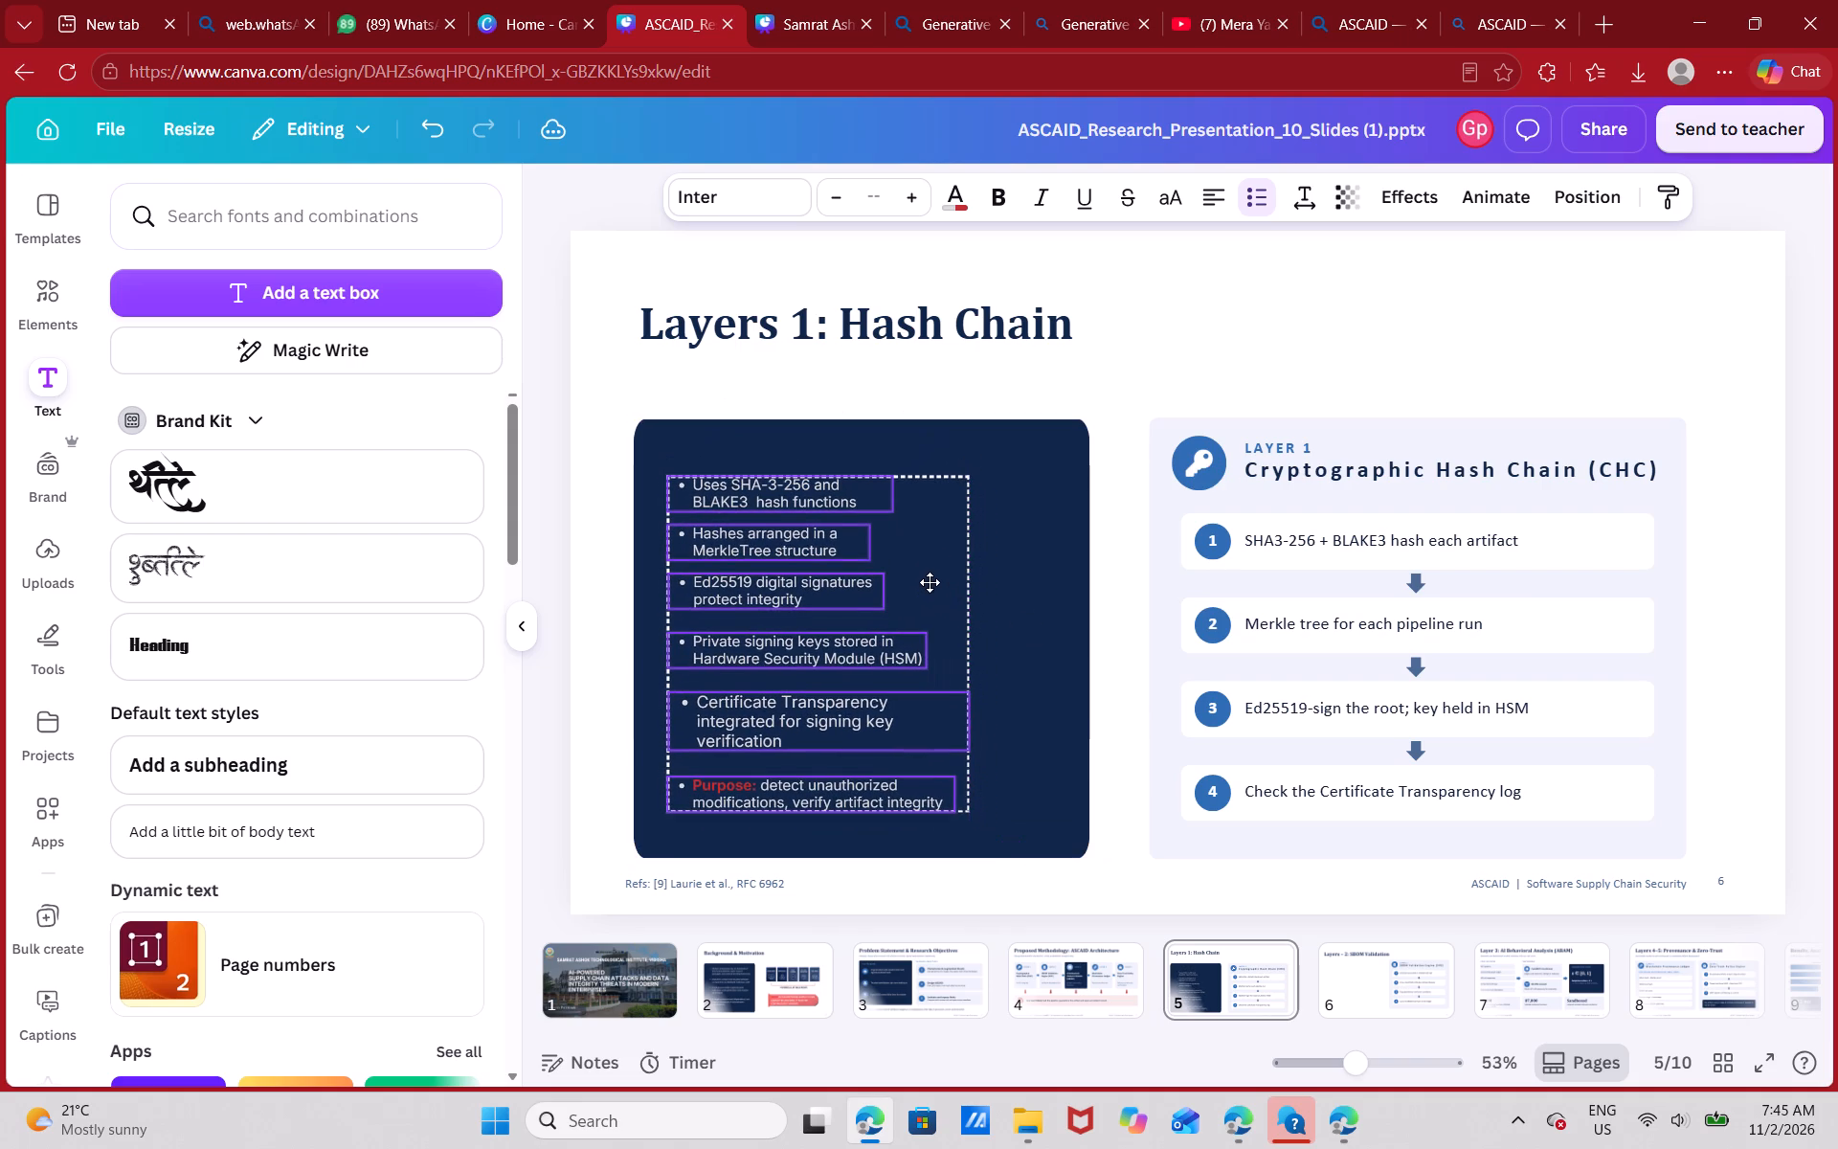
{"action": "left_click_drag", "start_coordinate": [930, 582], "coordinate": [942, 582]}
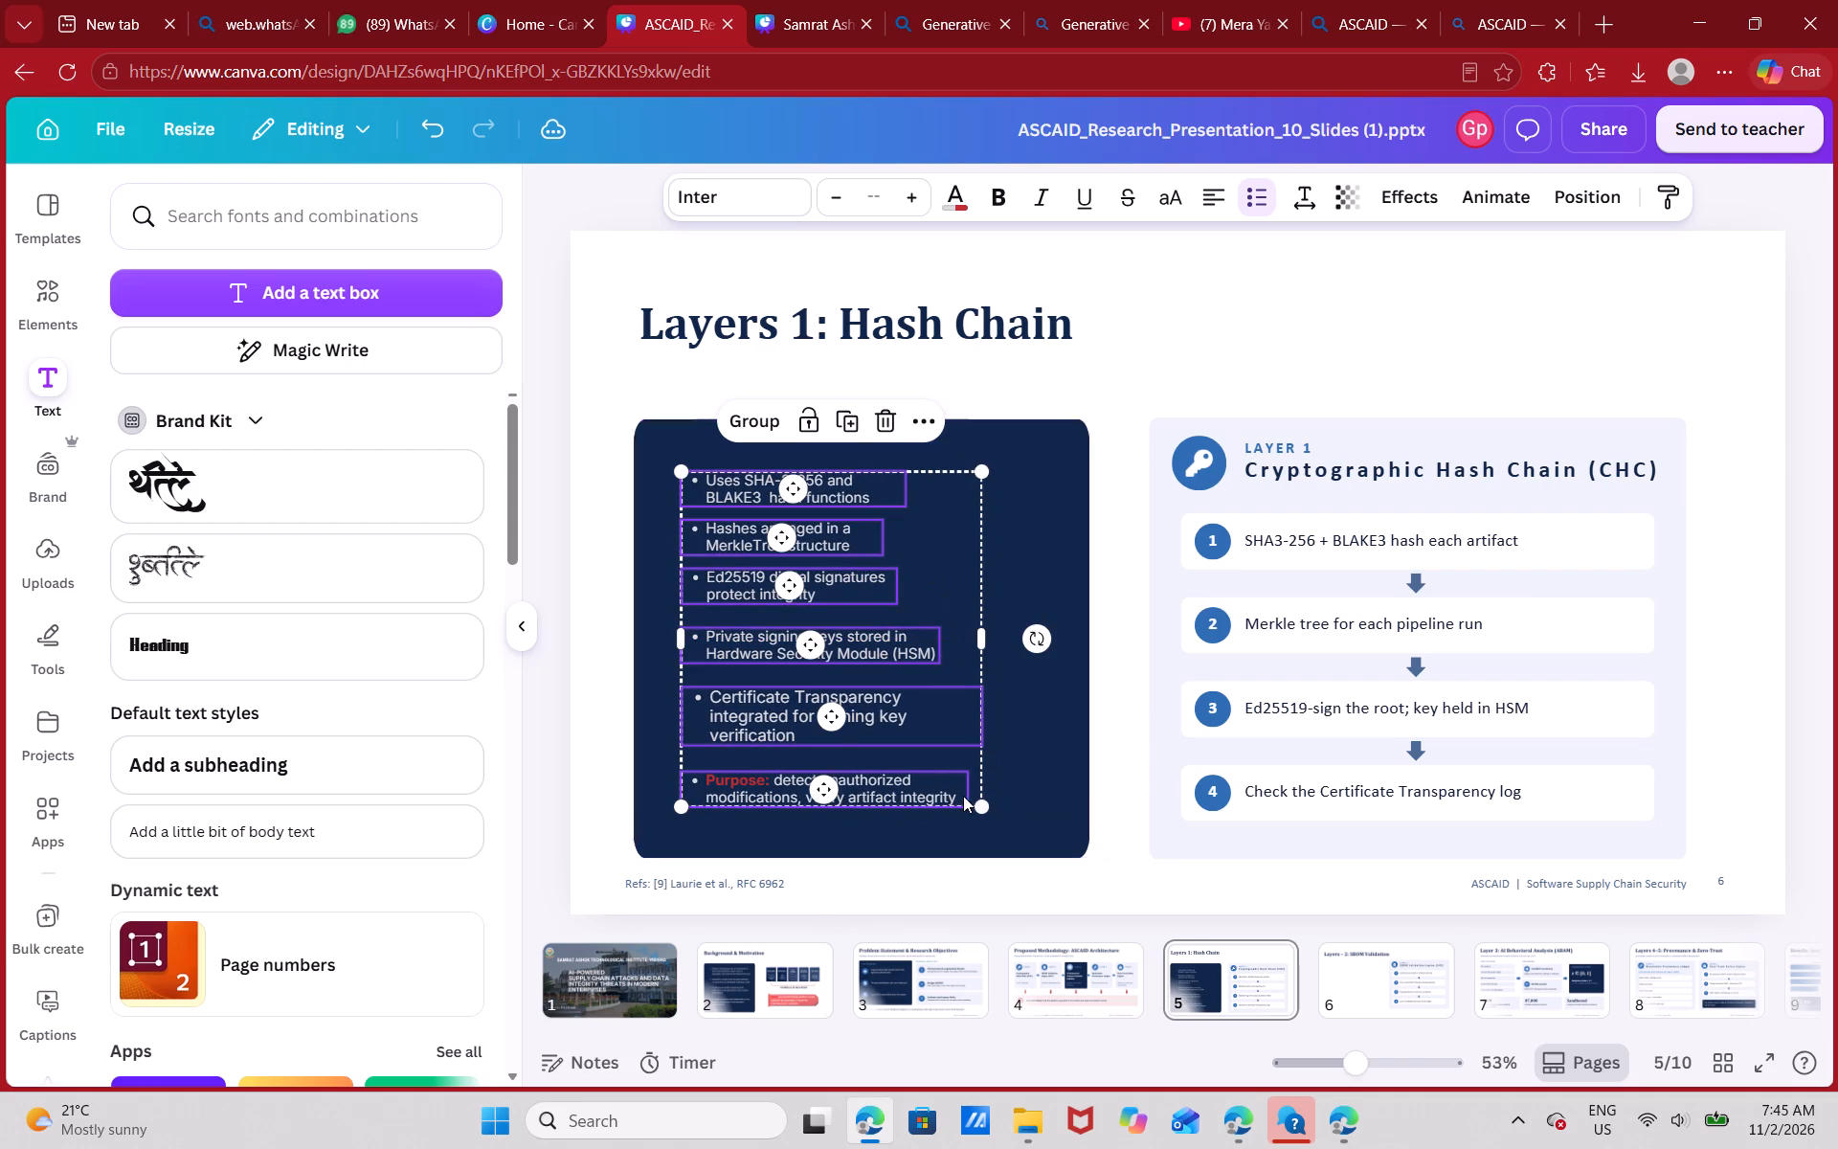
{"action": "left_click_drag", "start_coordinate": [979, 806], "coordinate": [958, 793]}
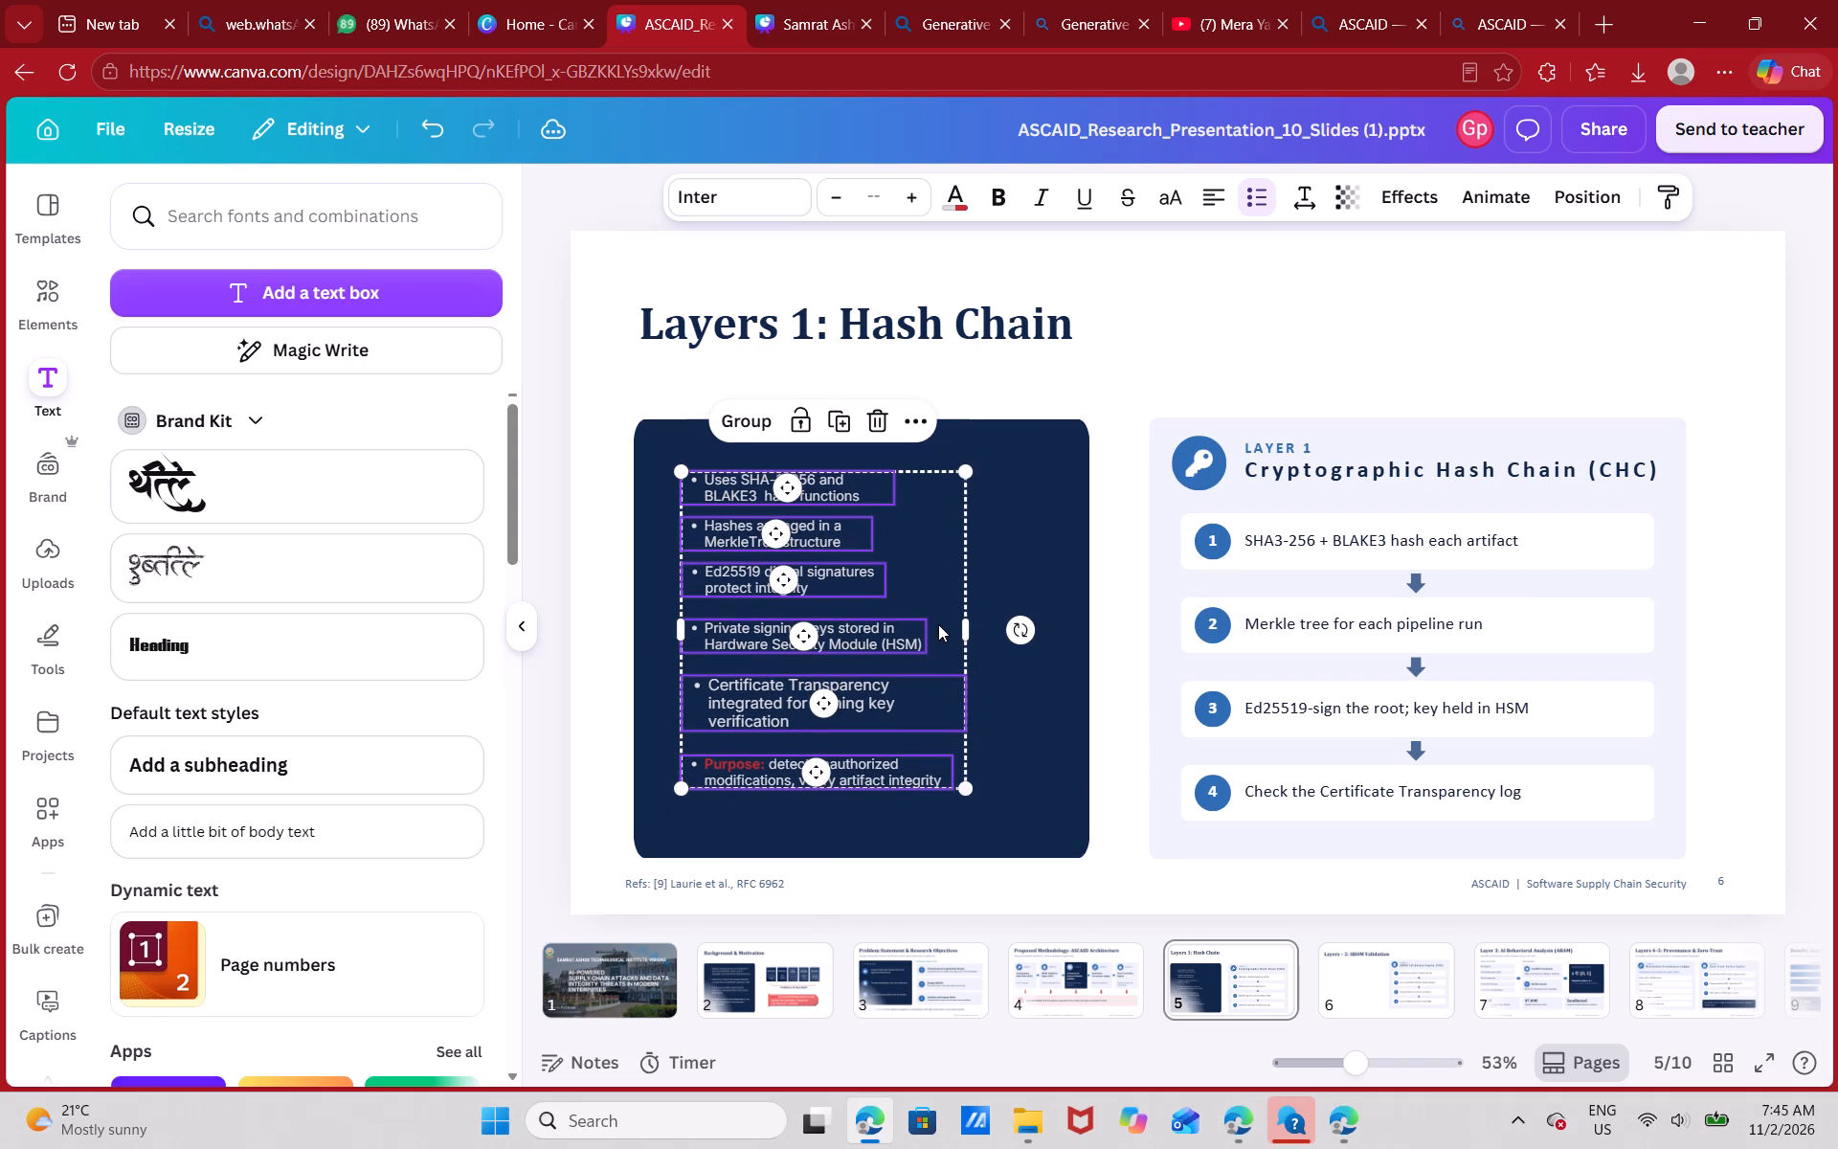
{"action": "left_click_drag", "start_coordinate": [928, 585], "coordinate": [934, 587]}
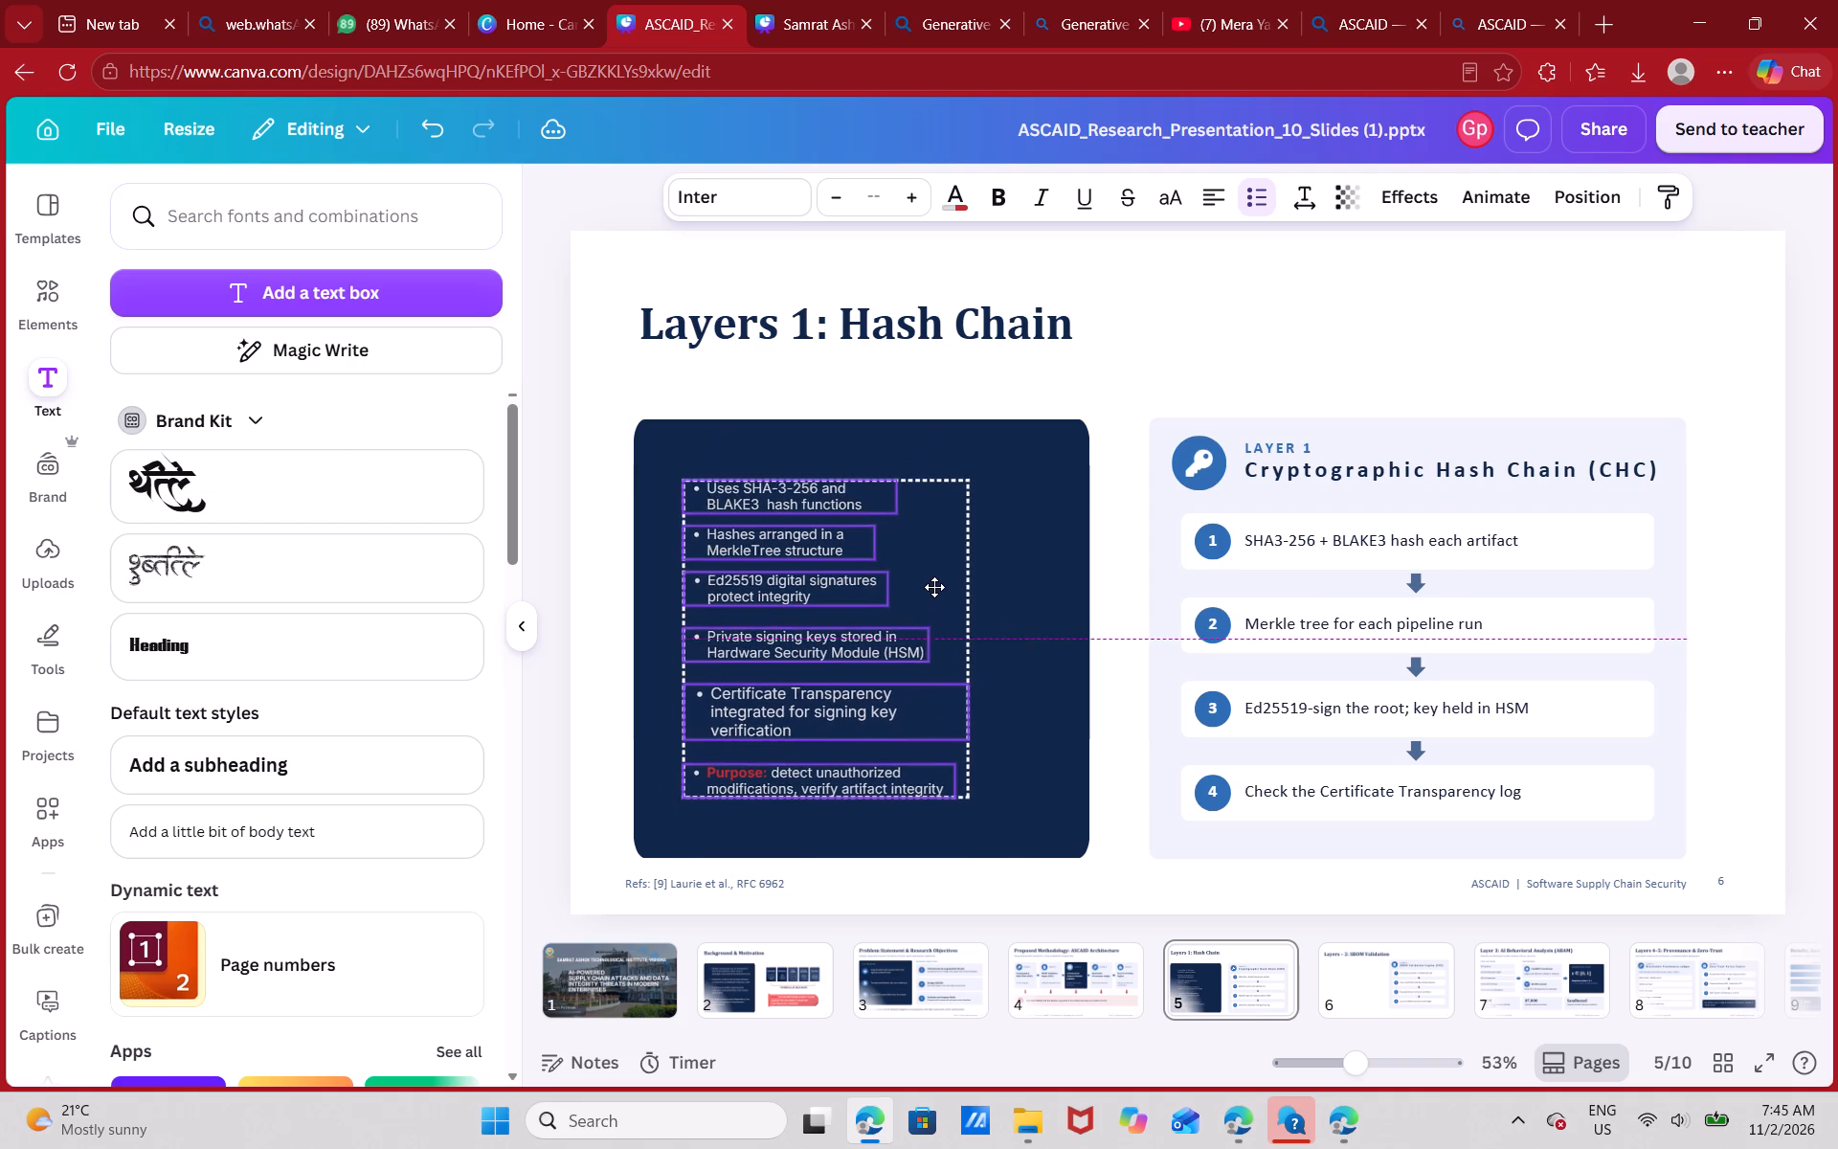
{"action": "left_click_drag", "start_coordinate": [934, 587], "coordinate": [926, 594]}
Widen the six bullet text boxes together until they reach nearly to the navy panel's right edge.
{"action": "left_click_drag", "start_coordinate": [970, 637], "coordinate": [1047, 639]}
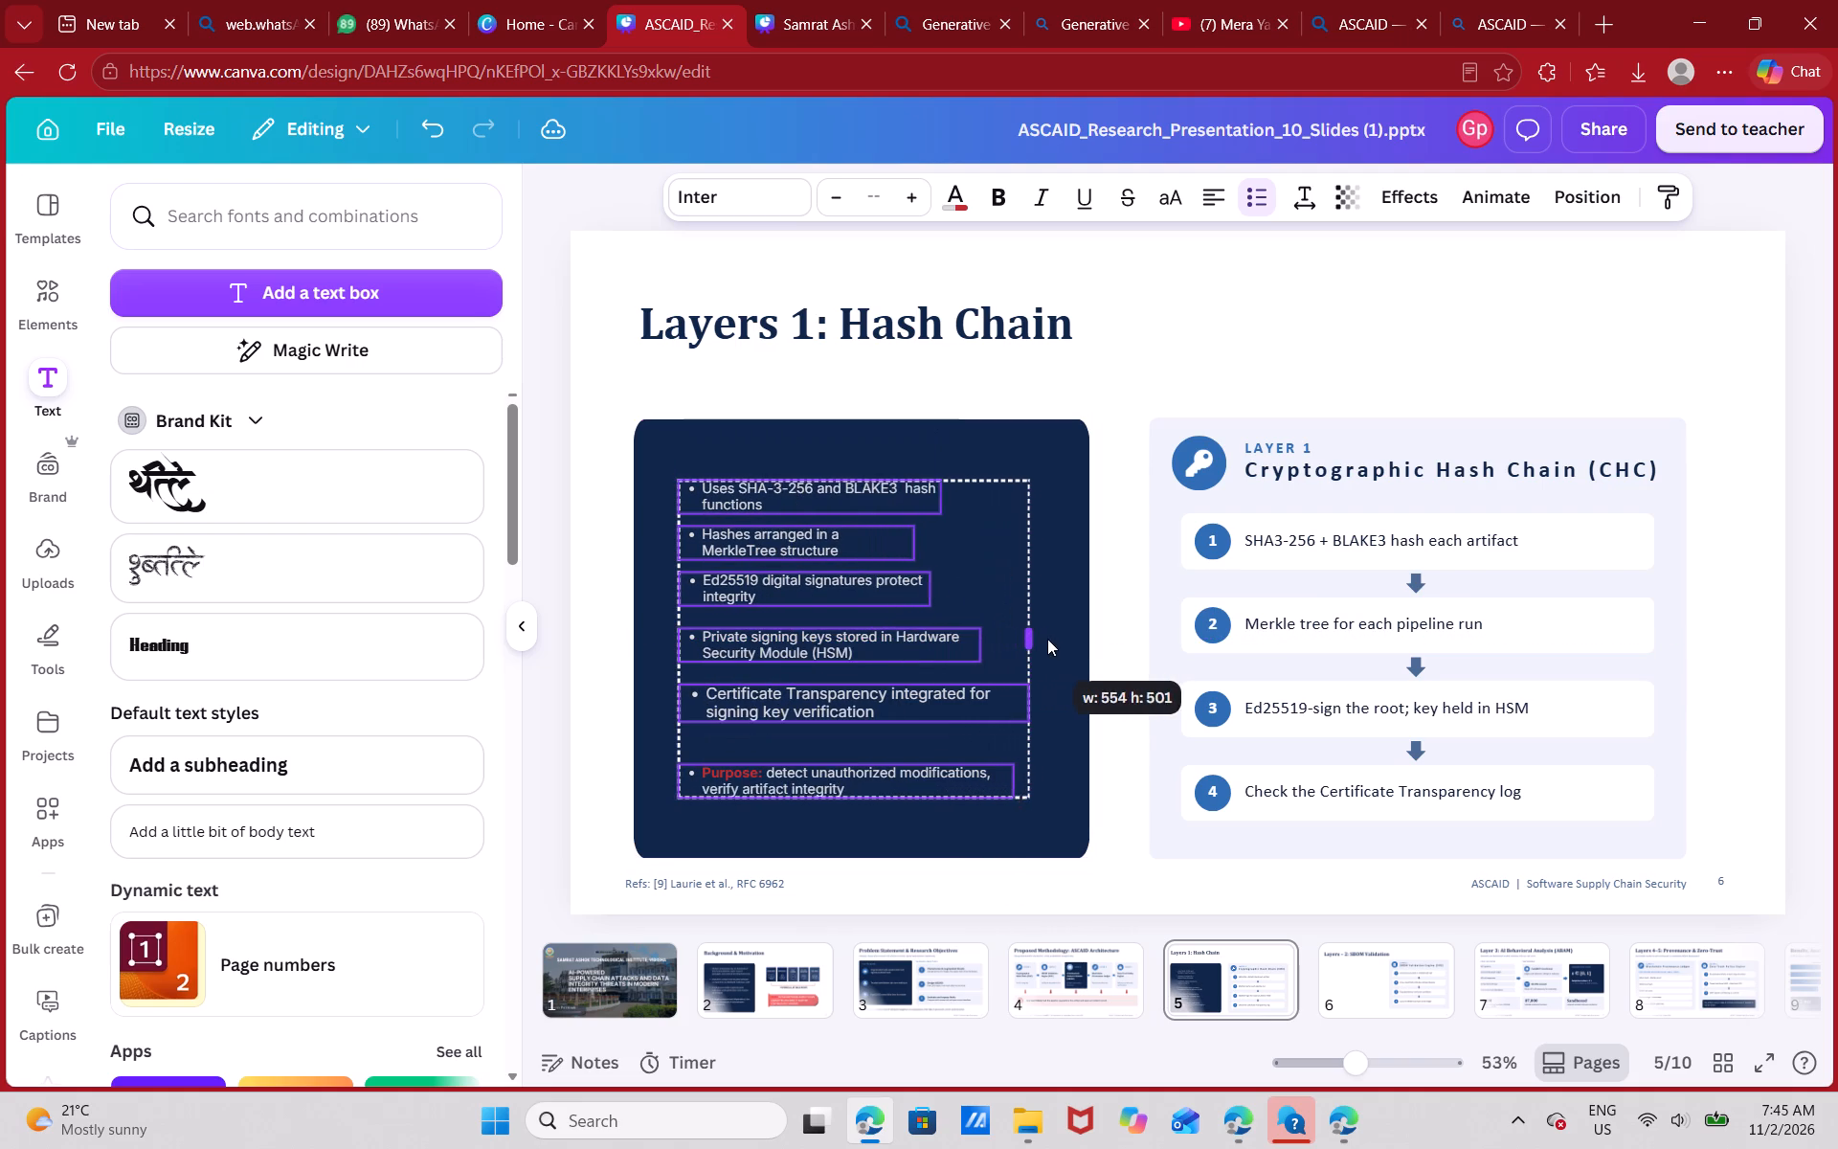
{"action": "left_click_drag", "start_coordinate": [1047, 639], "coordinate": [1055, 654]}
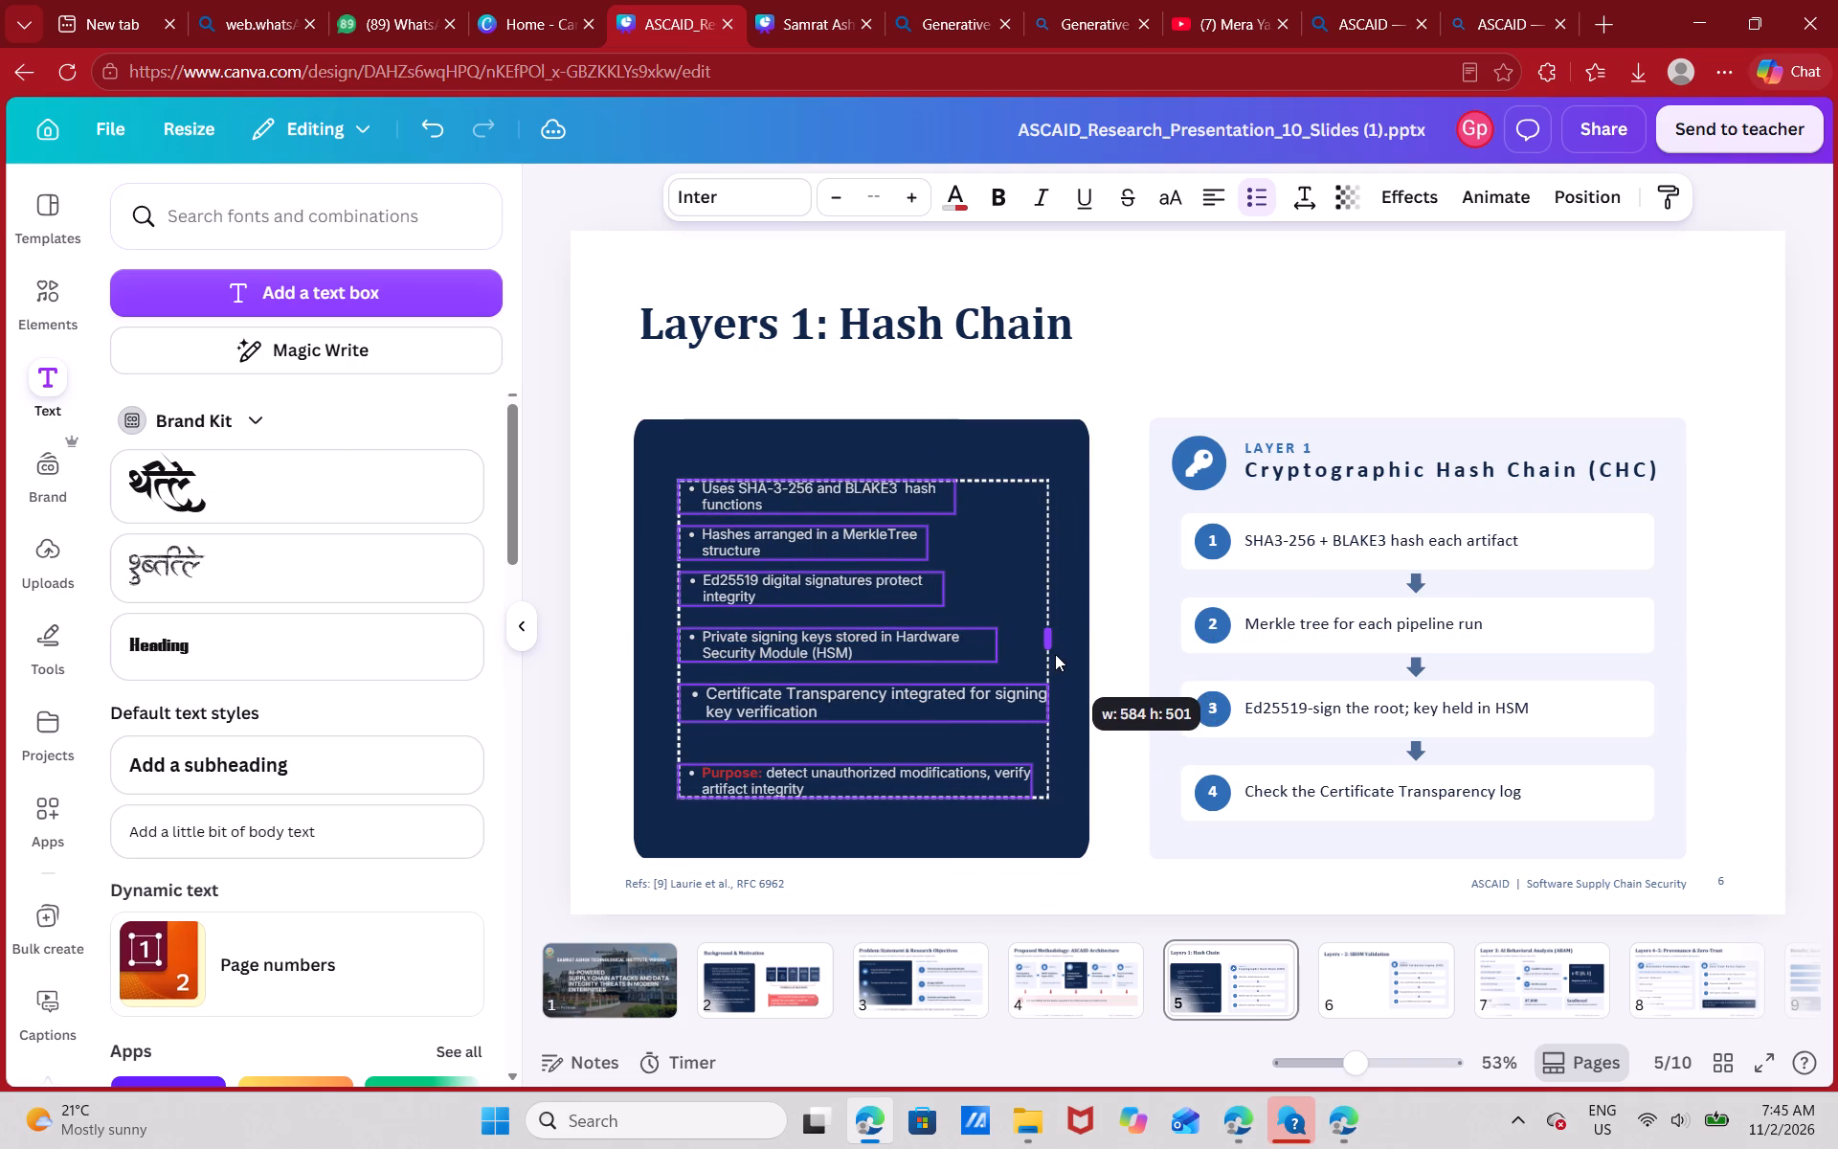
{"action": "left_click_drag", "start_coordinate": [1055, 654], "coordinate": [1047, 656]}
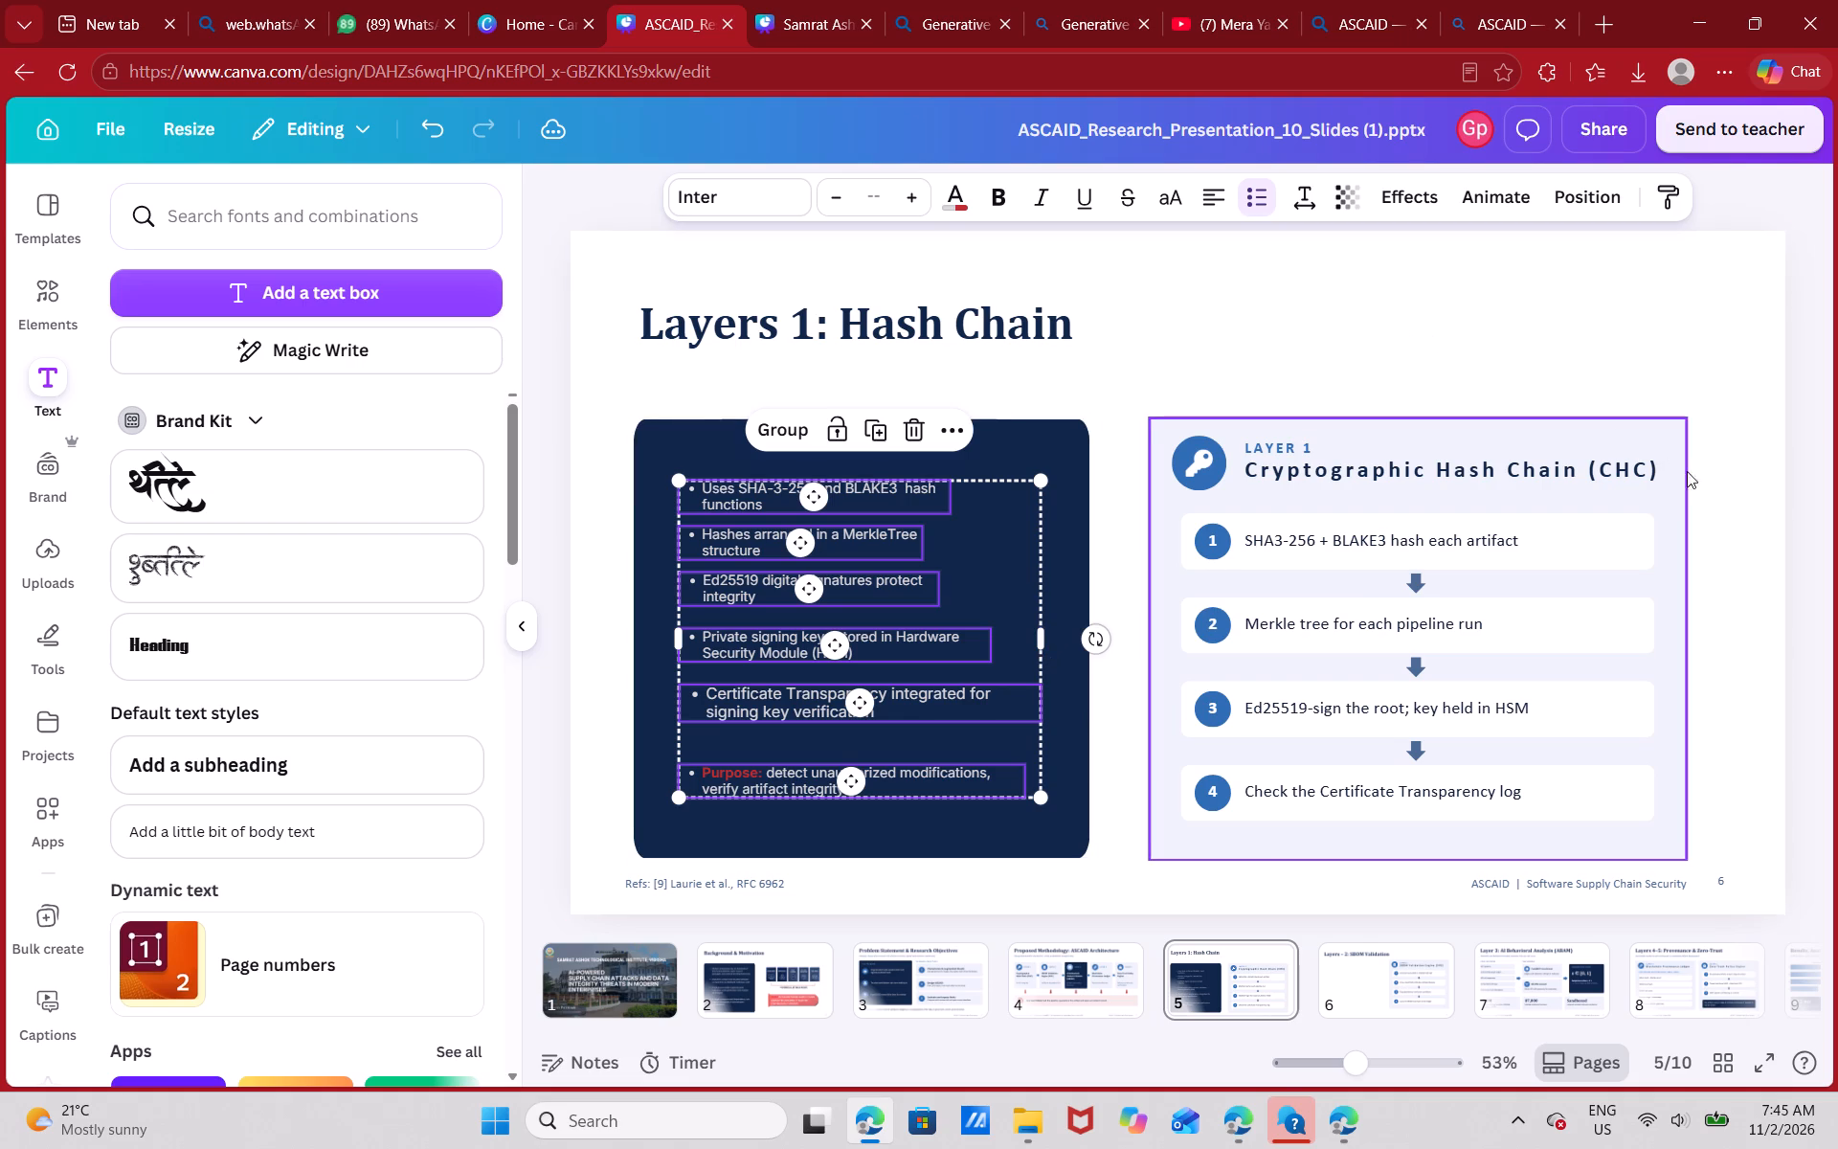
{"action": "left_click", "coordinate": [1812, 512]}
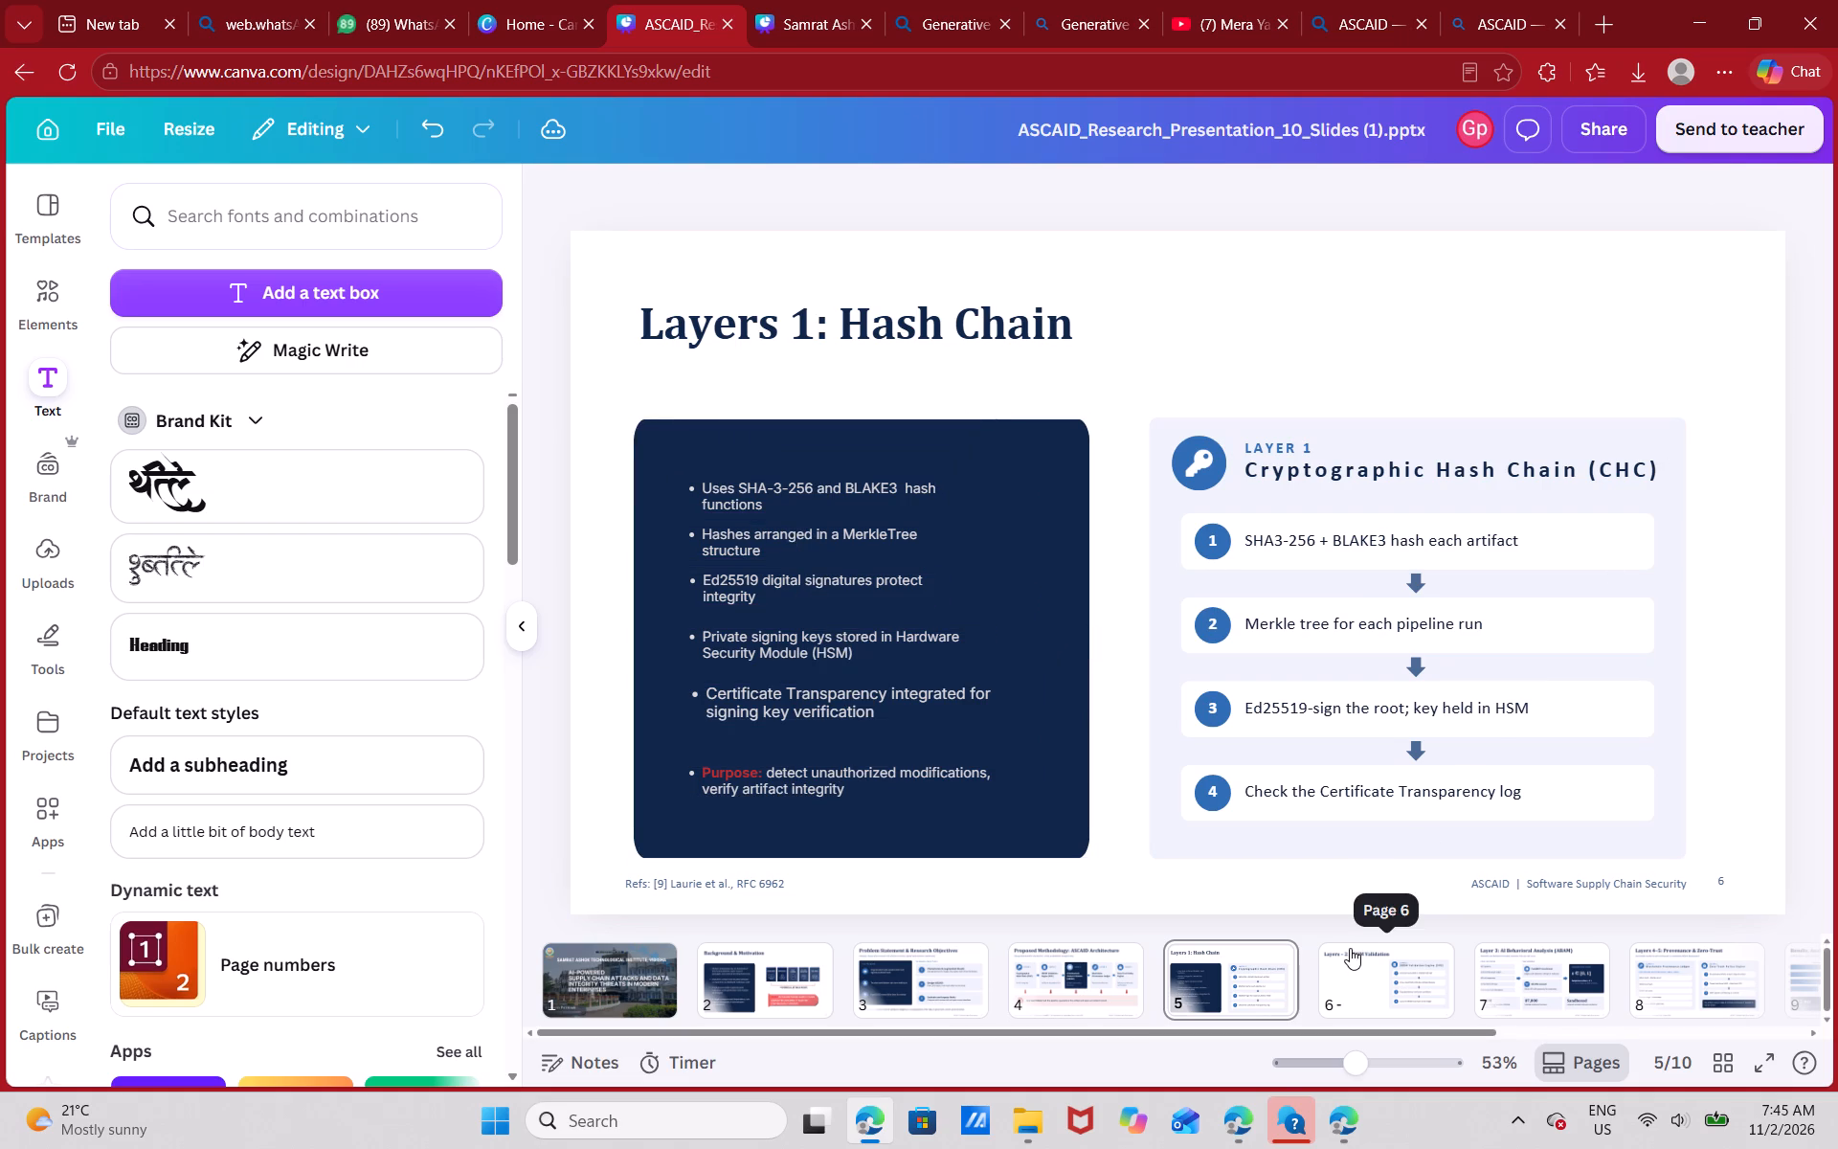
Copy the empty navy panel from the Hash Chain slide onto the "Layers – 2: SBOM Validation" slide.
{"action": "left_click", "coordinate": [1379, 990]}
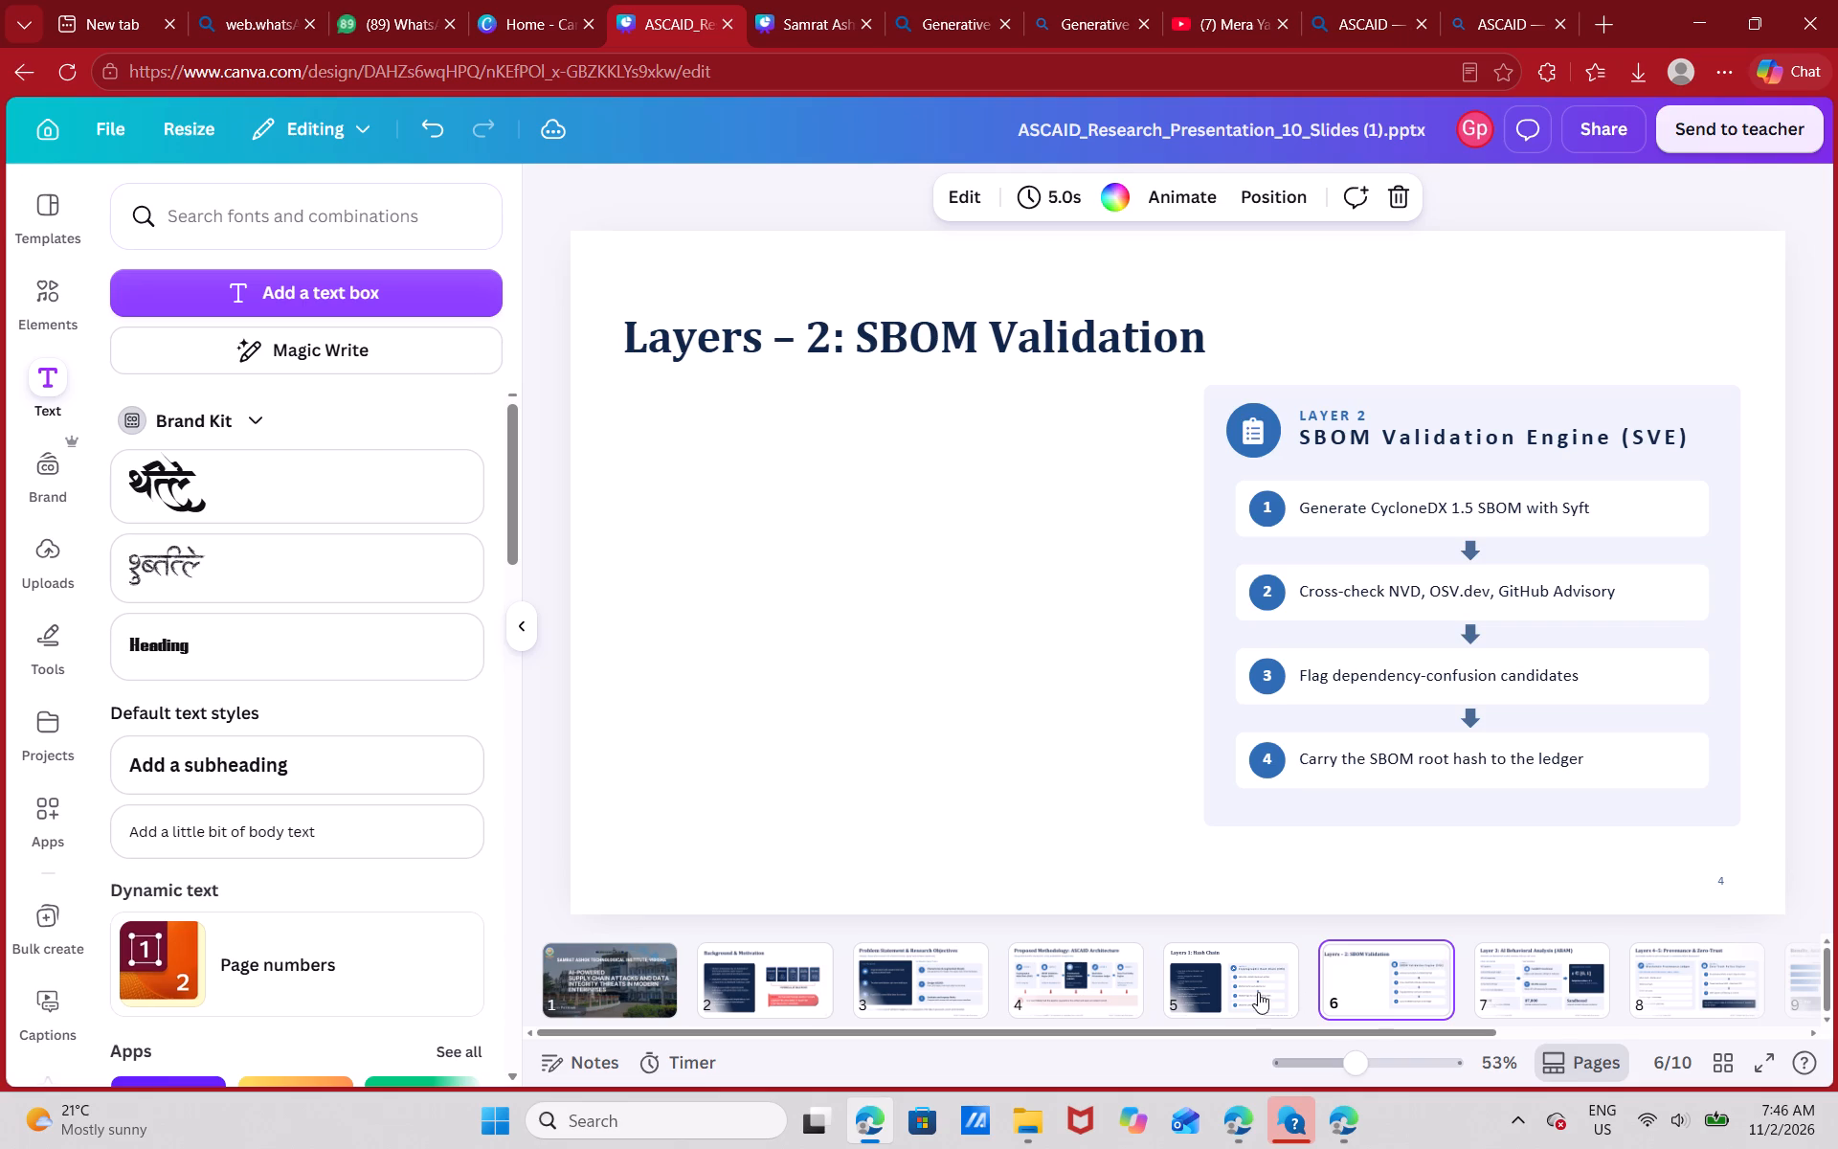
{"action": "left_click", "coordinate": [1231, 992]}
{"action": "left_click", "coordinate": [1045, 516]}
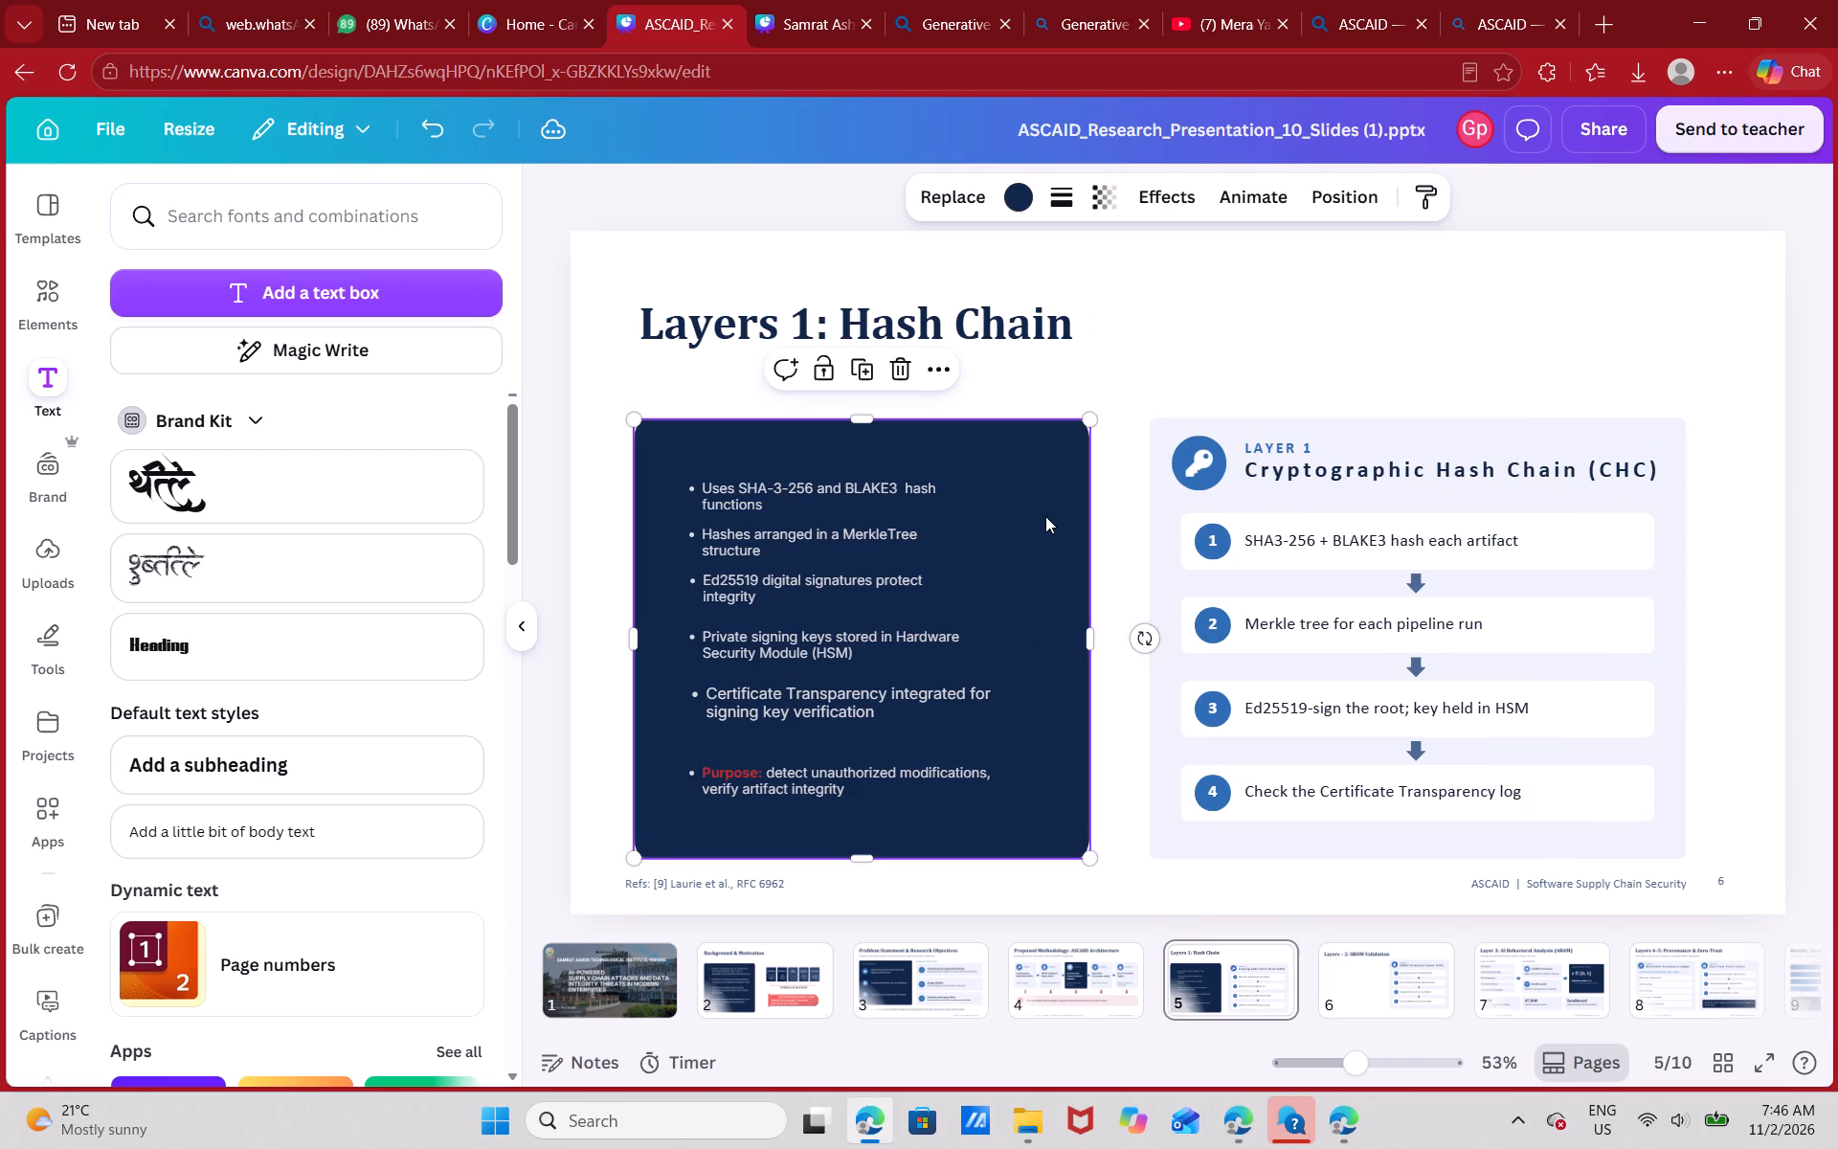
{"action": "key", "text": "ctrl+c"}
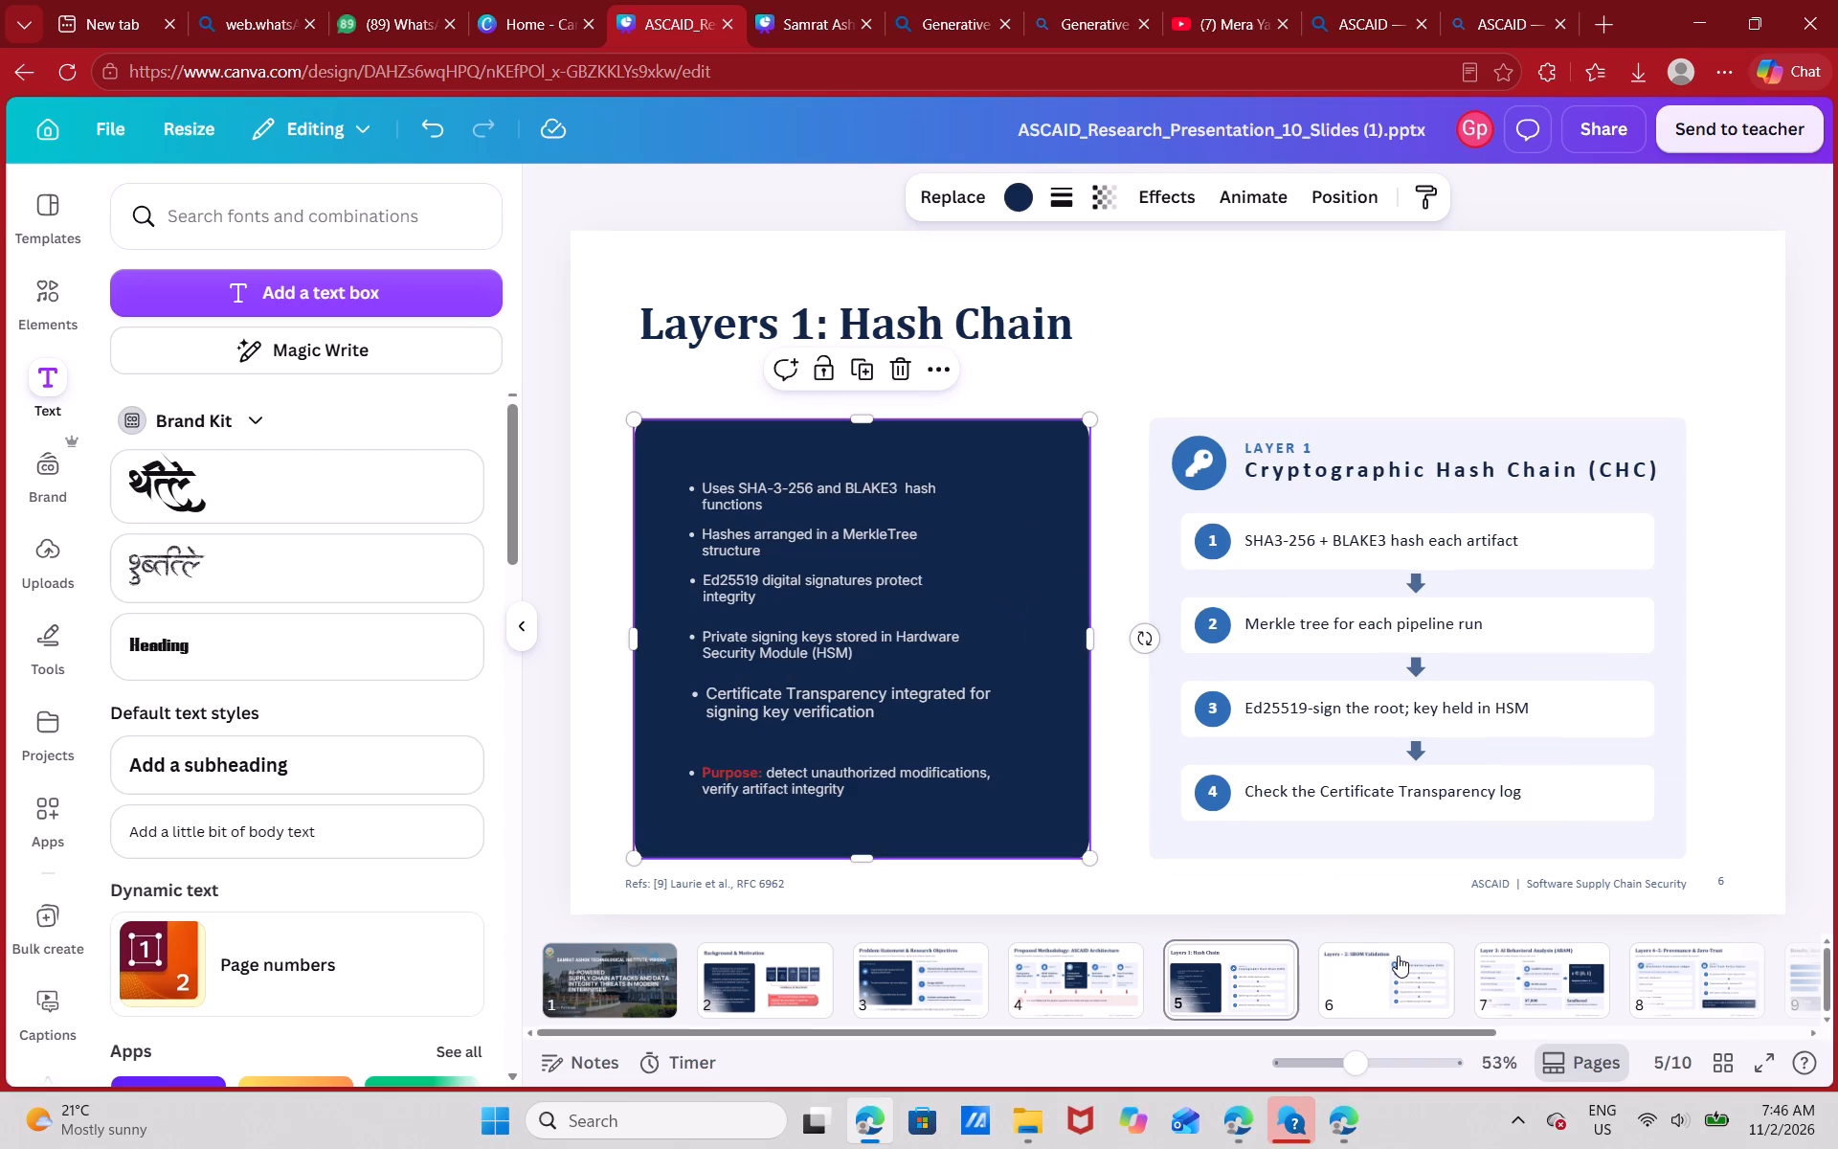
{"action": "left_click", "coordinate": [1398, 956]}
{"action": "key", "text": "ctrl+v"}
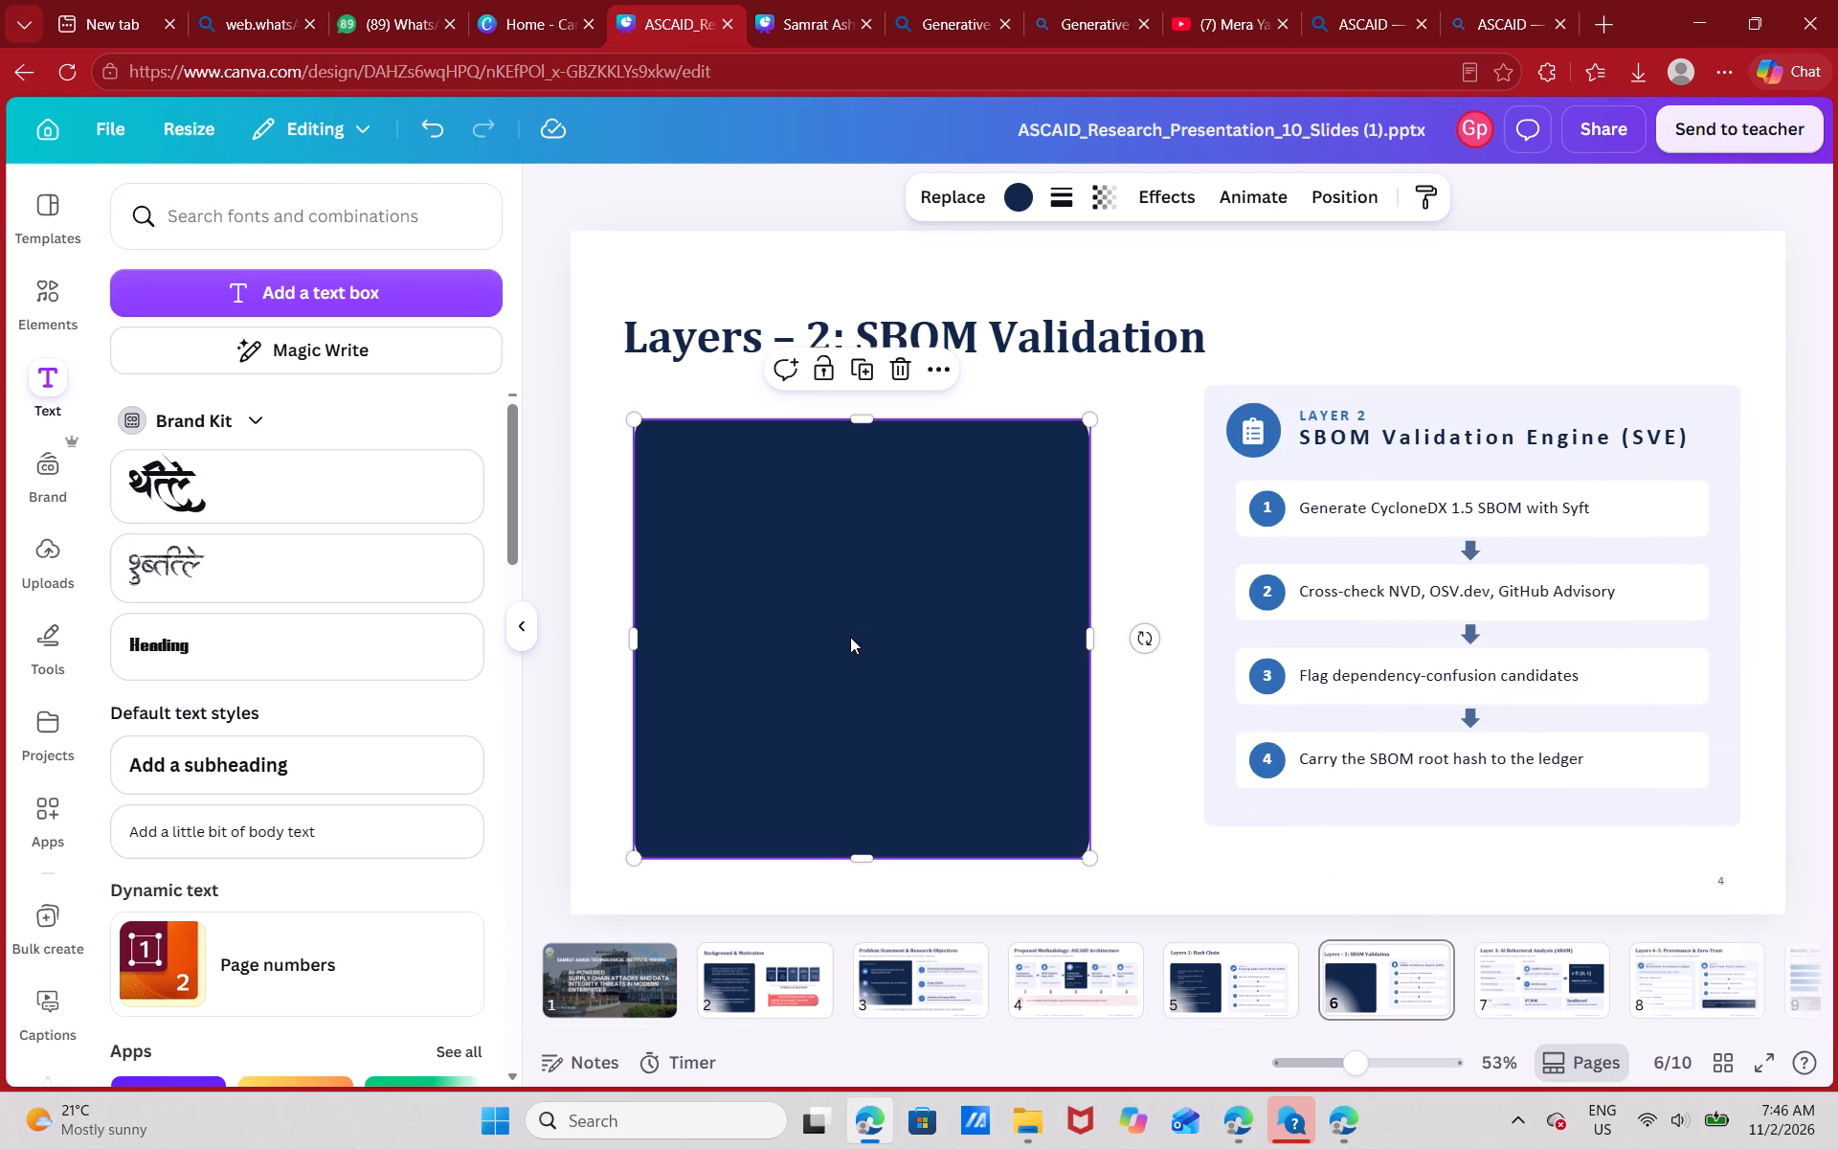
Align the pasted navy panel with the top of the SBOM Validation Engine card, match its height, and widen it almost to the card.
{"action": "left_click_drag", "start_coordinate": [927, 599], "coordinate": [925, 574]}
{"action": "left_click_drag", "start_coordinate": [1089, 828], "coordinate": [1154, 823]}
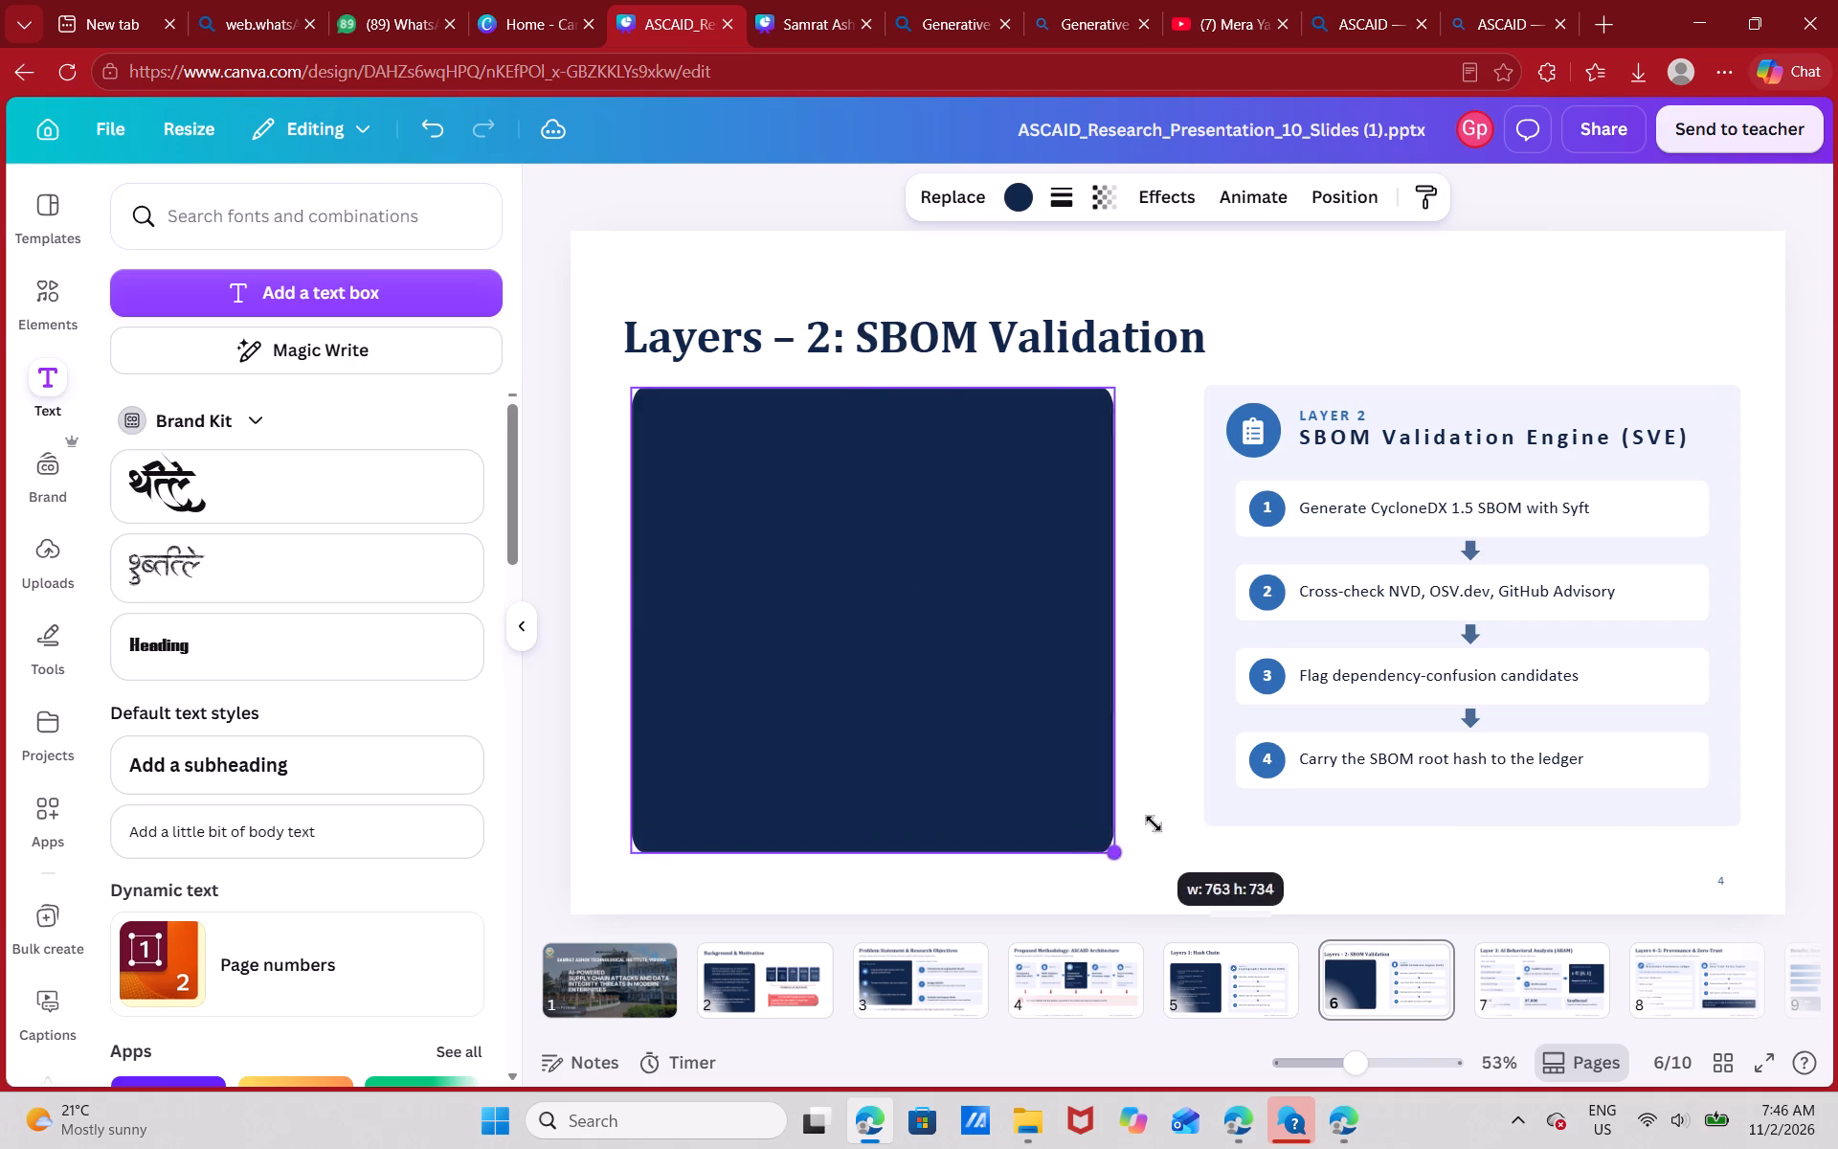
{"action": "left_click_drag", "start_coordinate": [1154, 823], "coordinate": [1121, 809]}
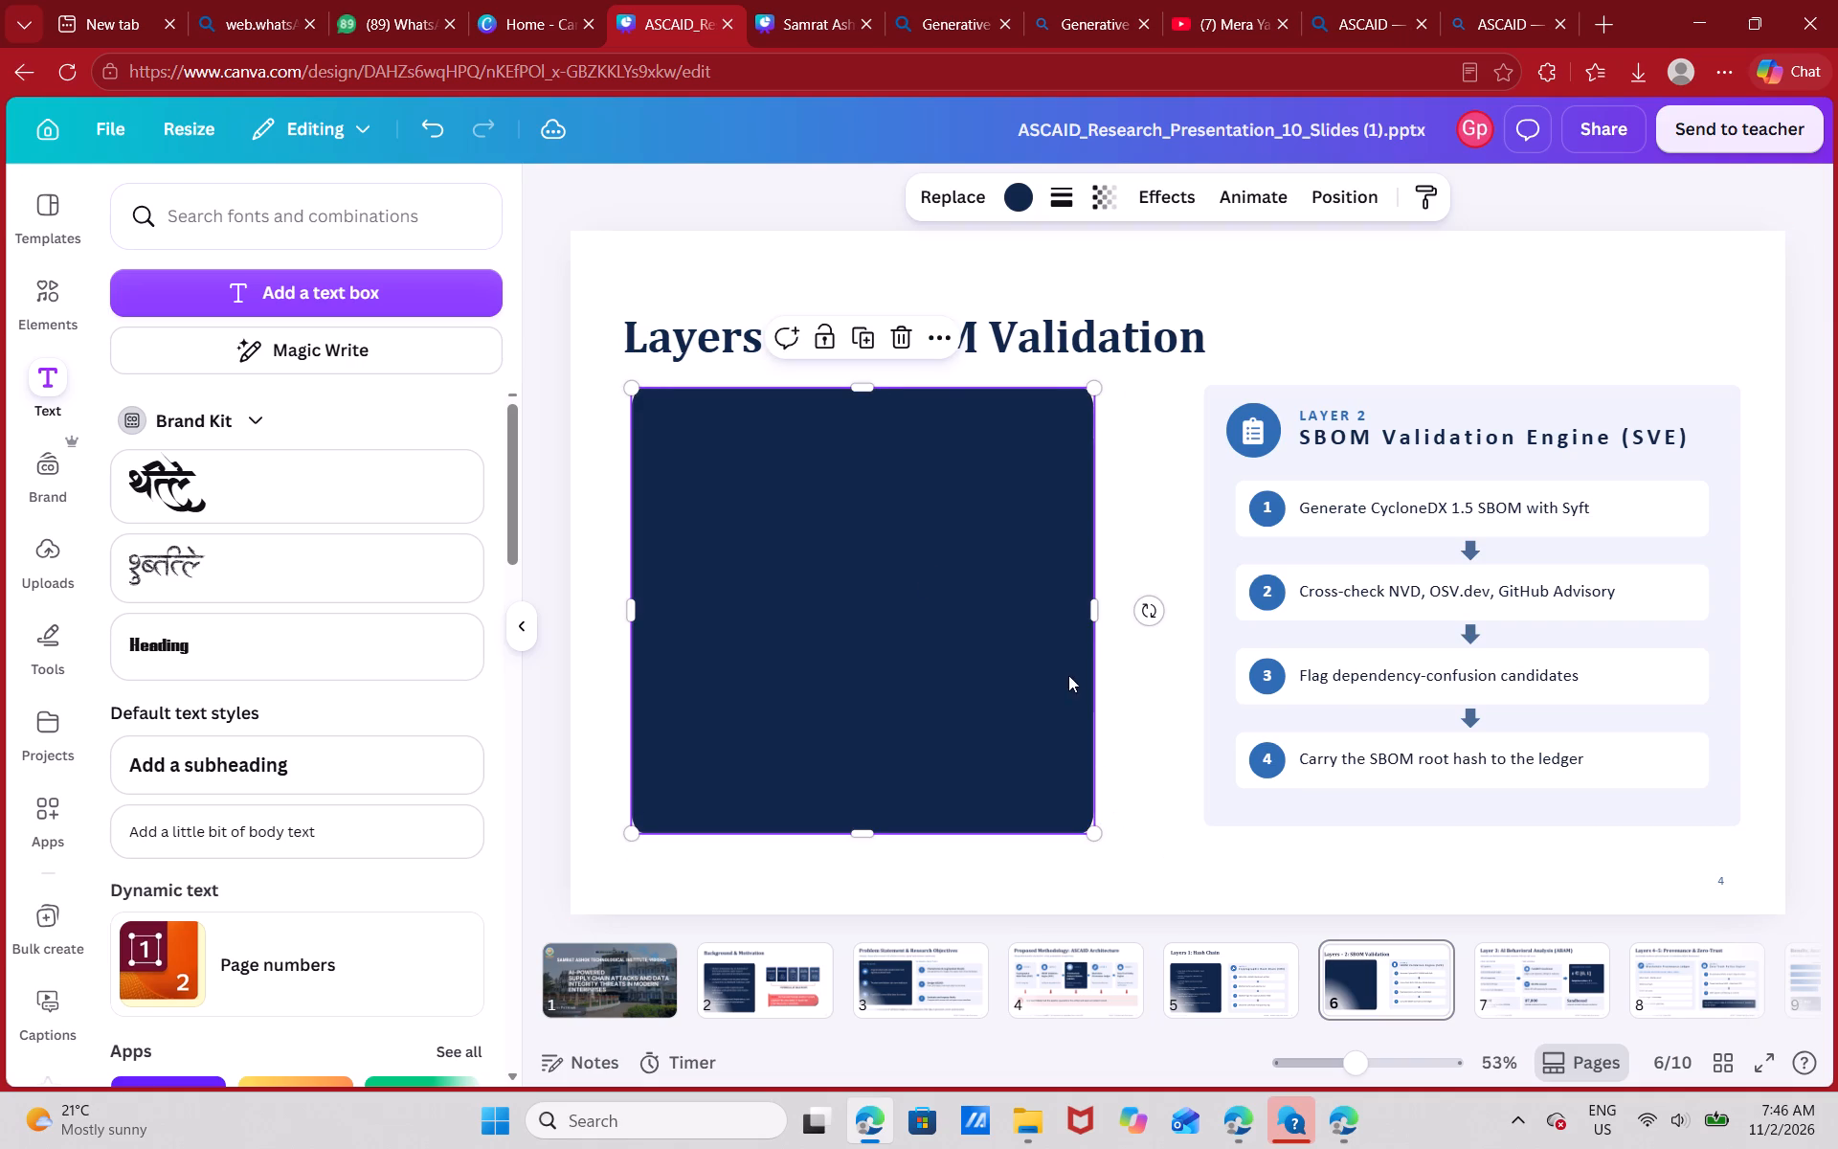
{"action": "left_click_drag", "start_coordinate": [1092, 614], "coordinate": [1175, 606]}
{"action": "left_click", "coordinate": [1816, 462]}
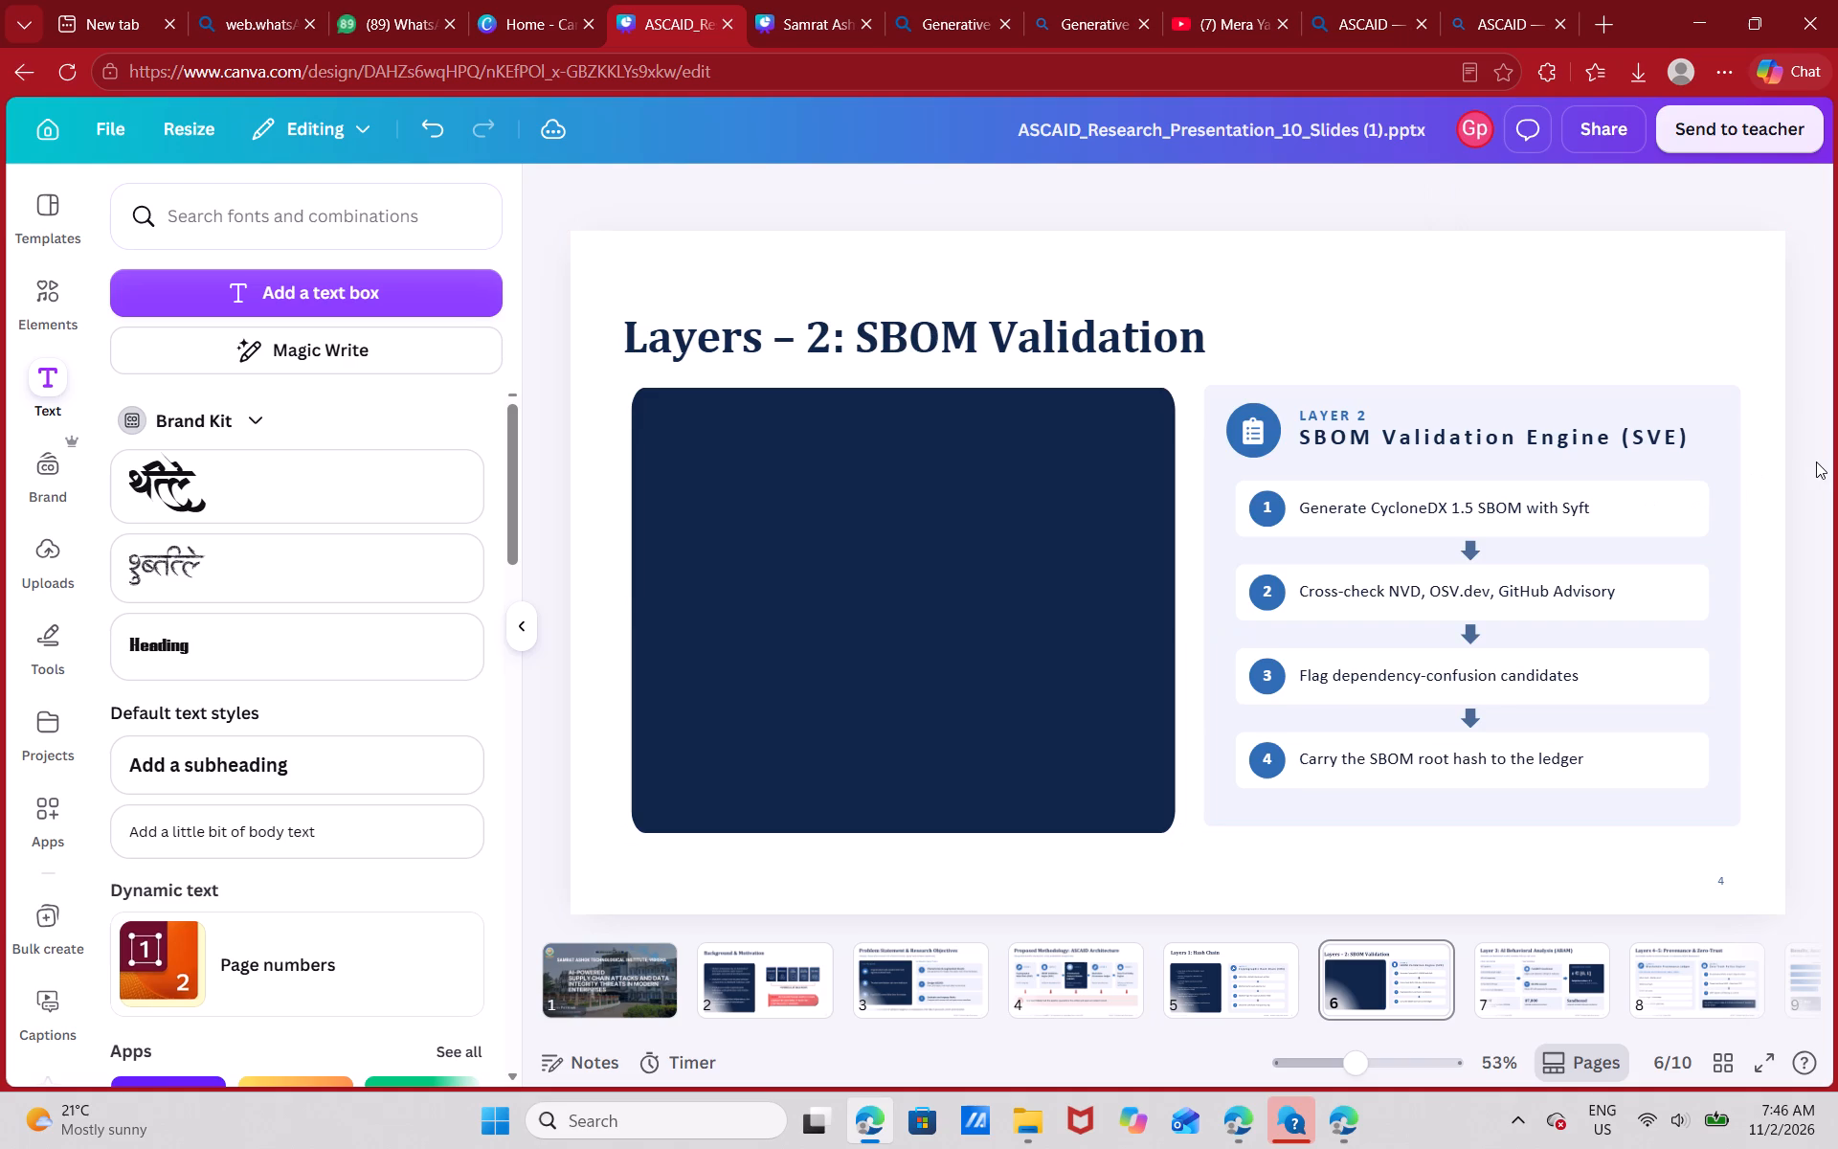
In the Samrat Ashok deck, move the SBOM diagram and Layer 2 card image toward slide 6's right edge, uncovering the Layer 2 texts.
{"action": "key", "text": "alt+Tab"}
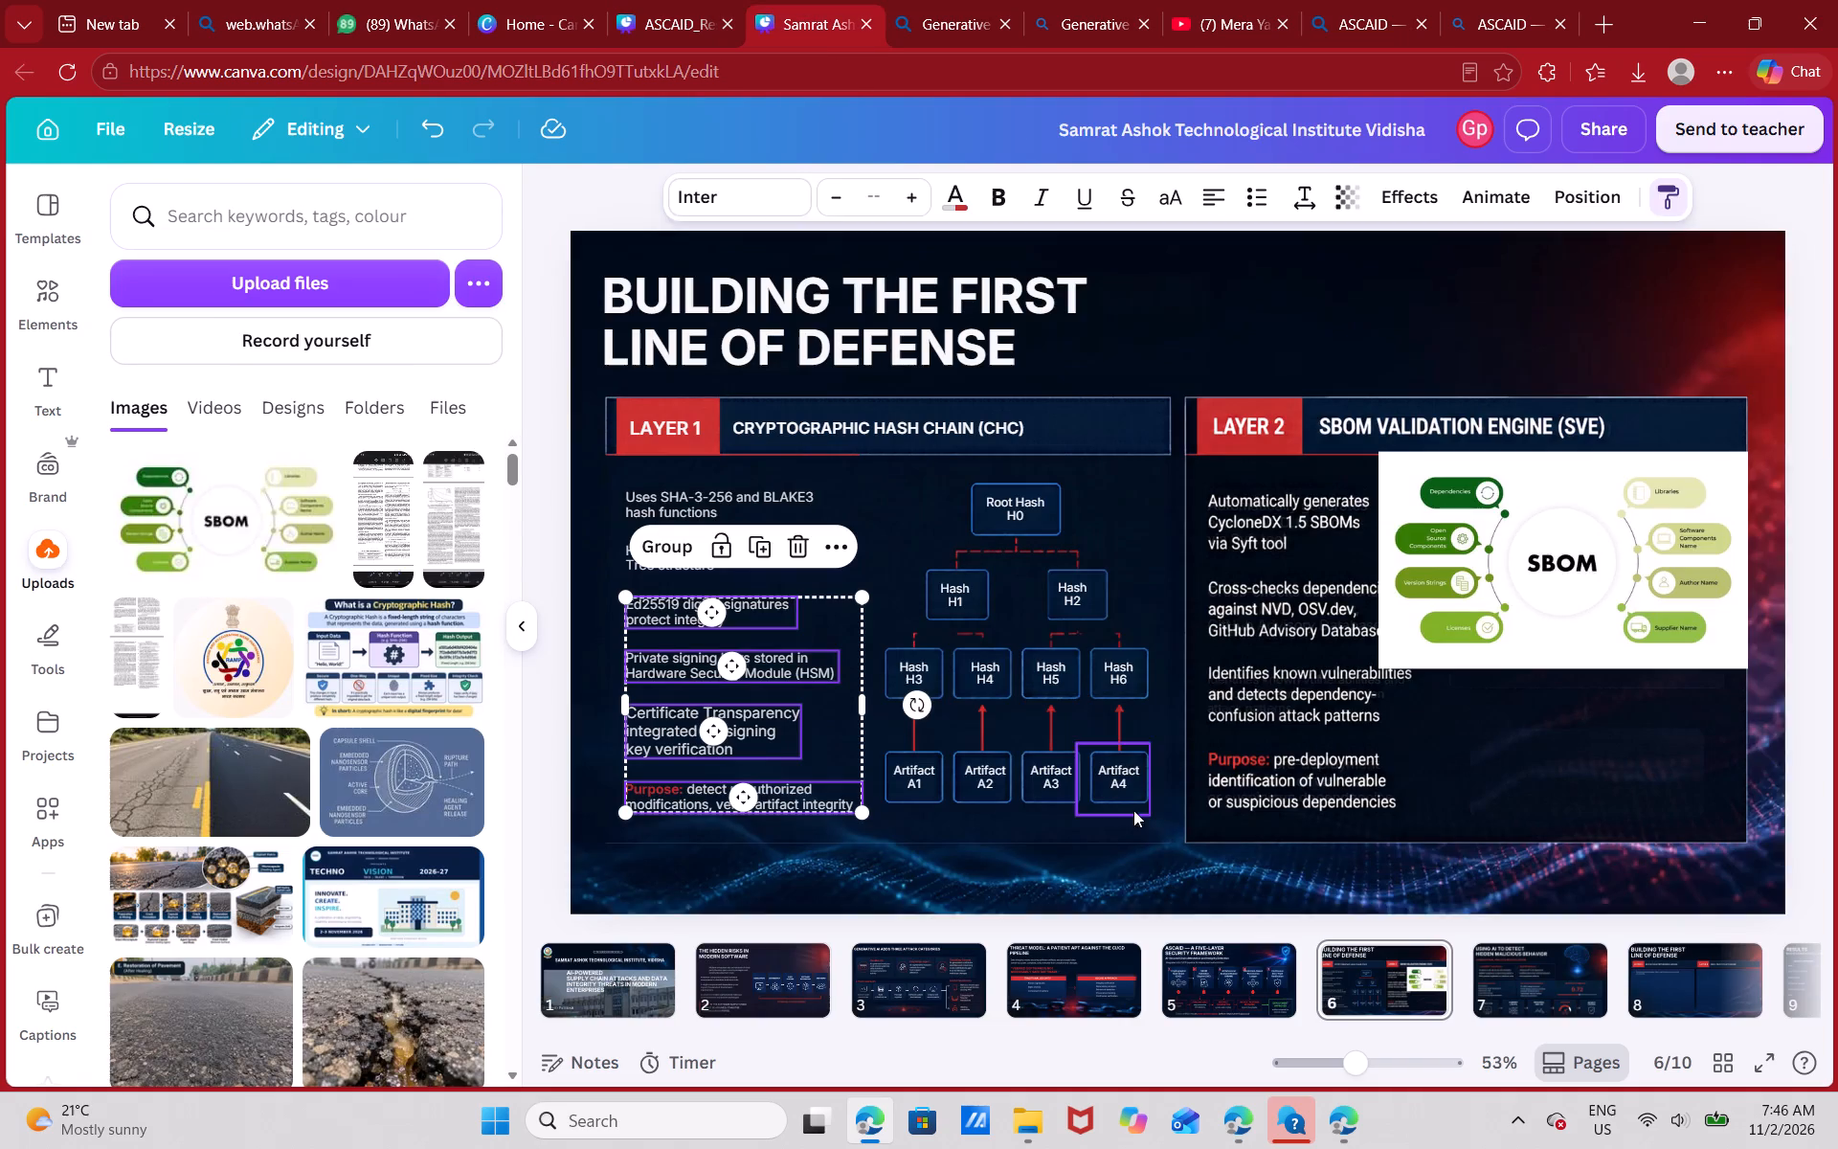
{"action": "left_click", "coordinate": [1506, 975]}
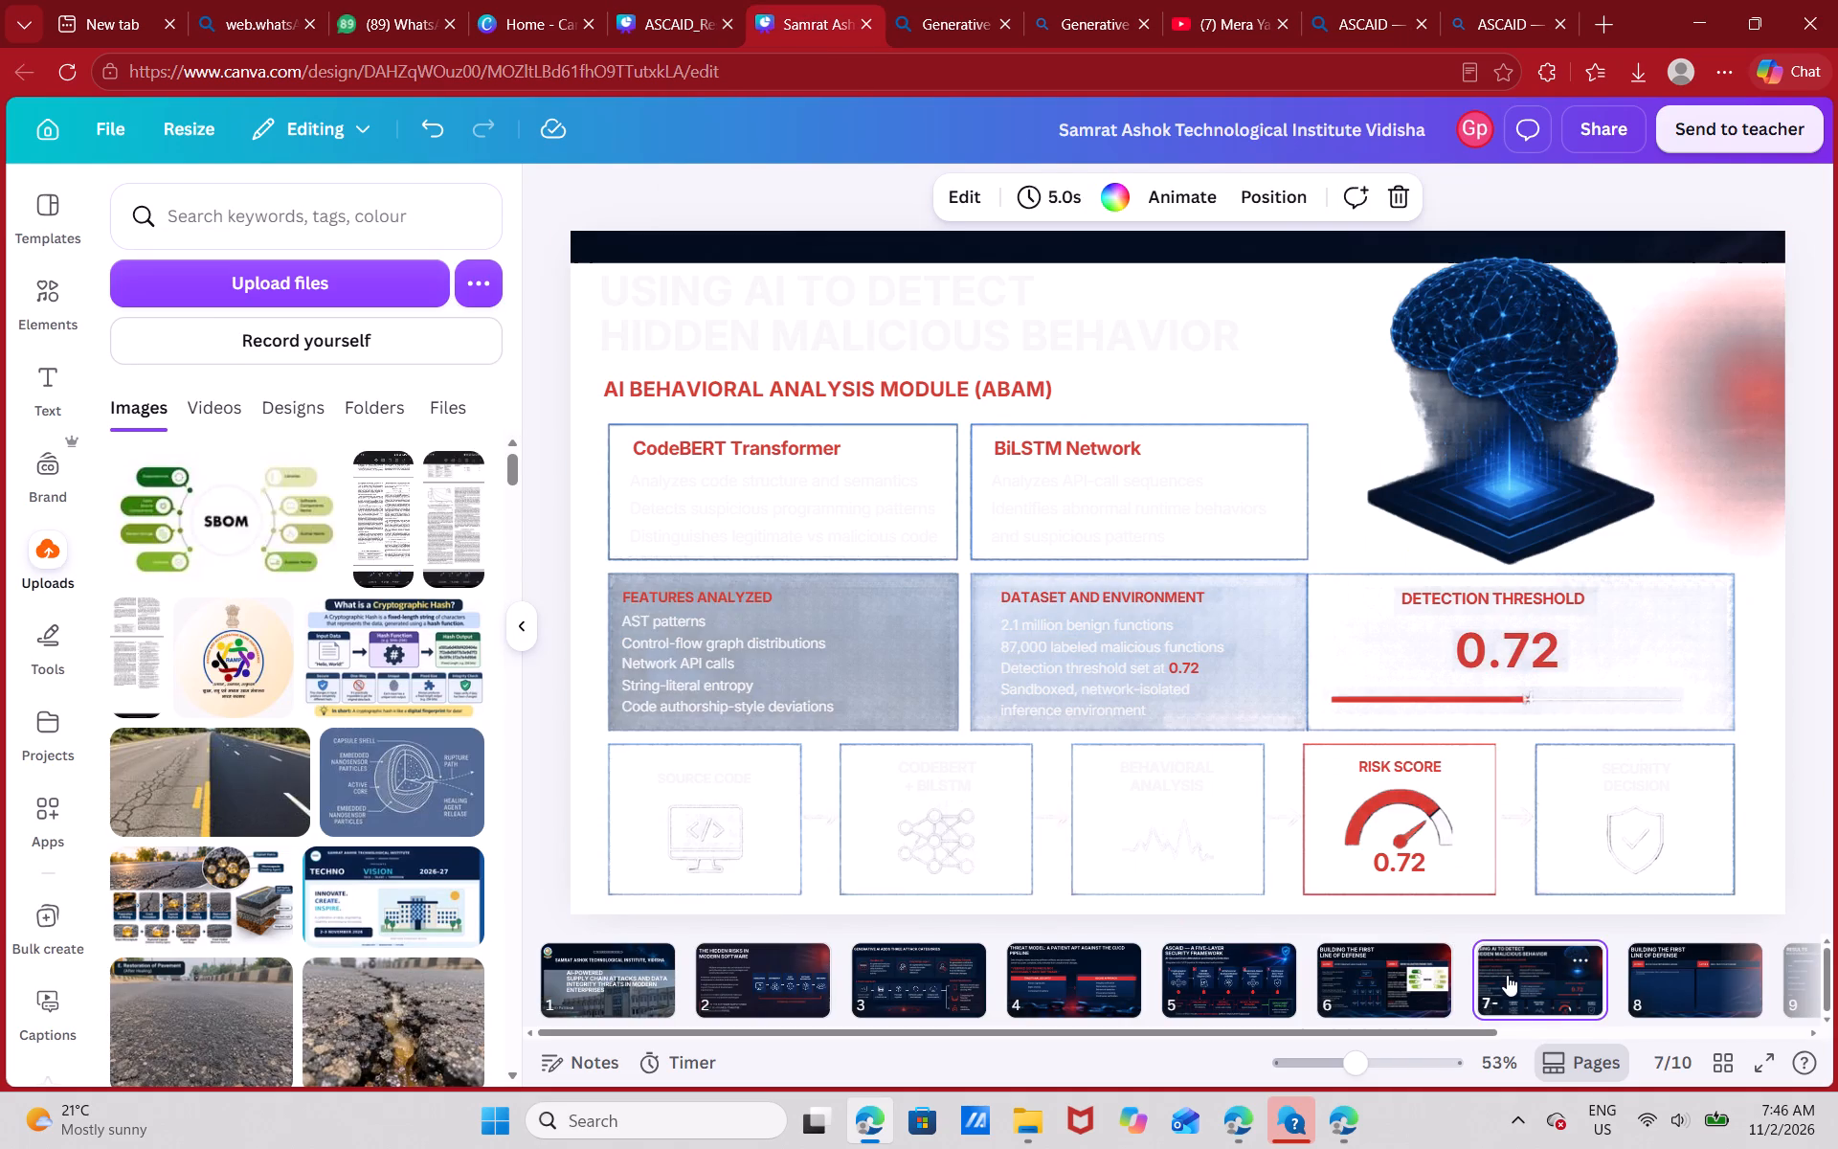
{"action": "left_click", "coordinate": [1228, 992]}
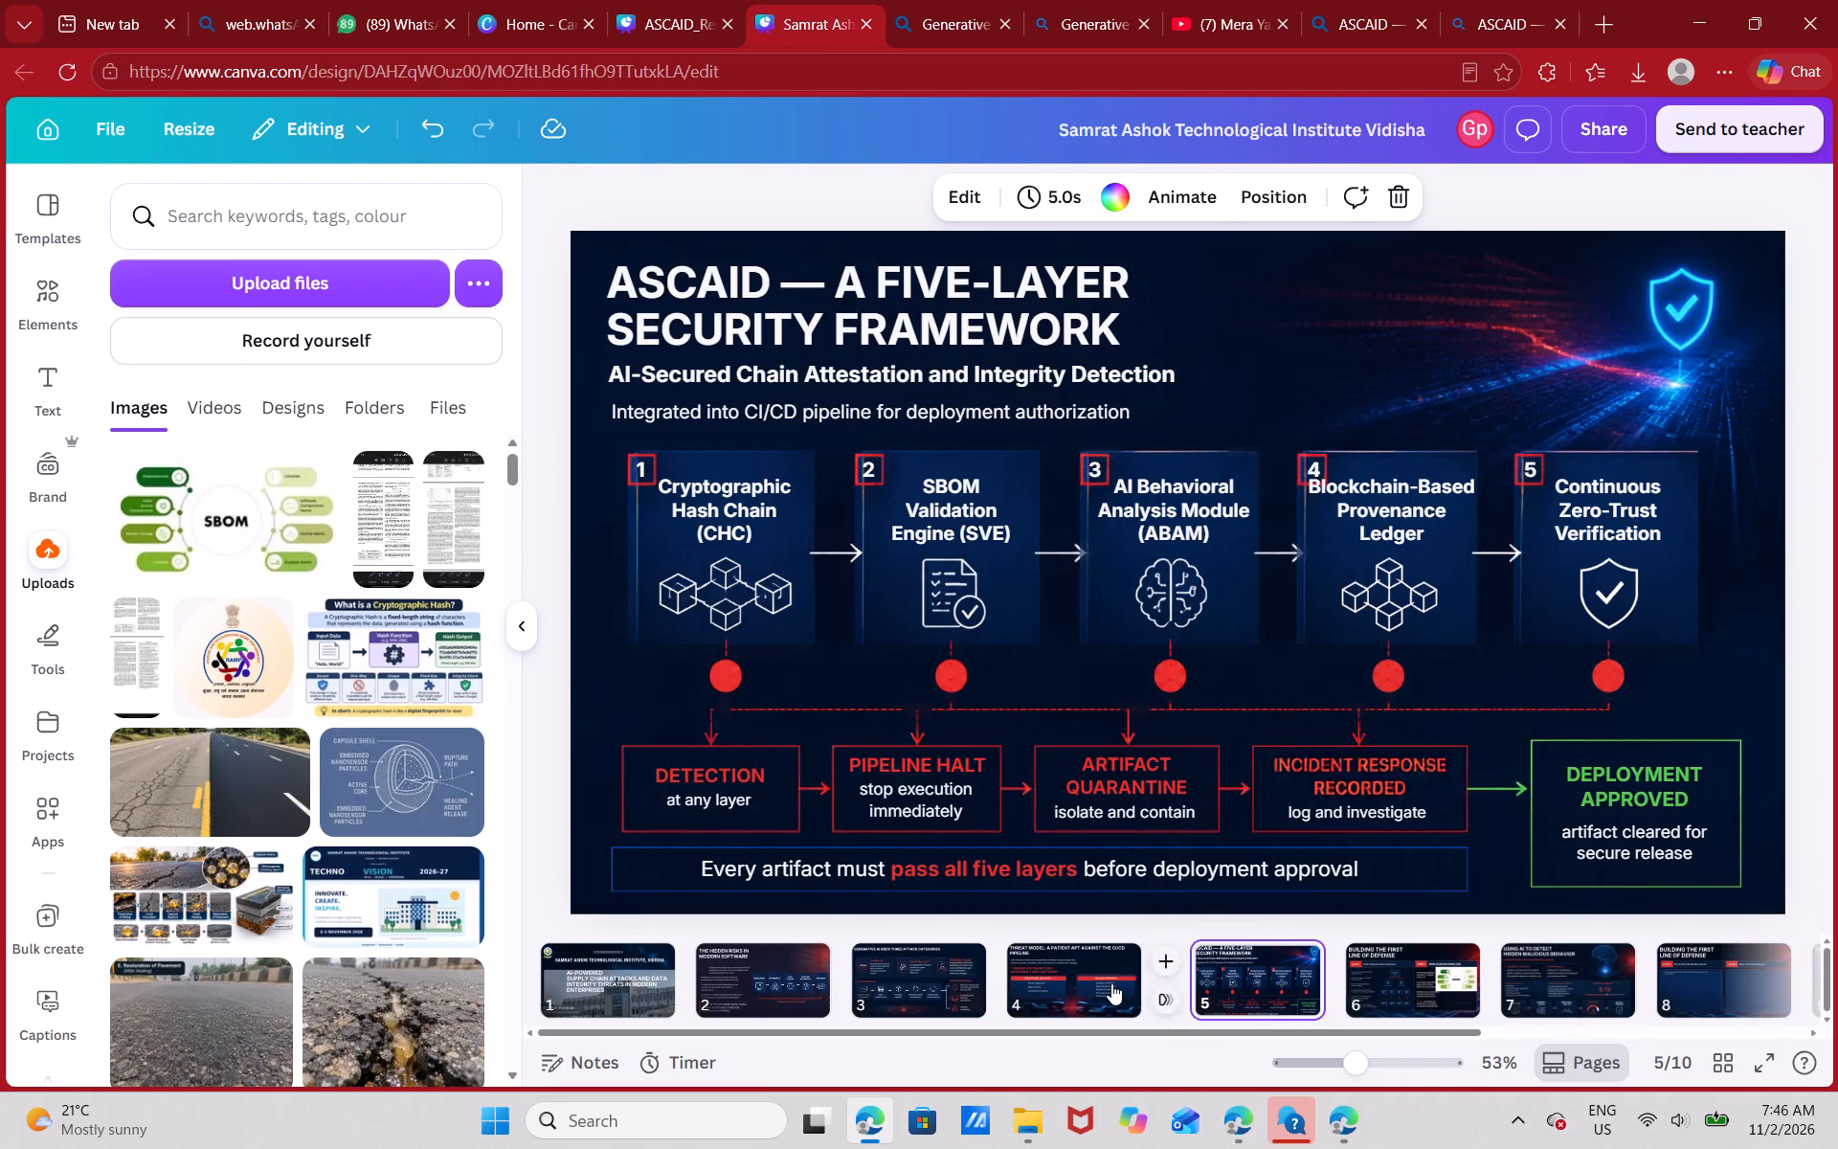
{"action": "left_click", "coordinate": [1111, 983]}
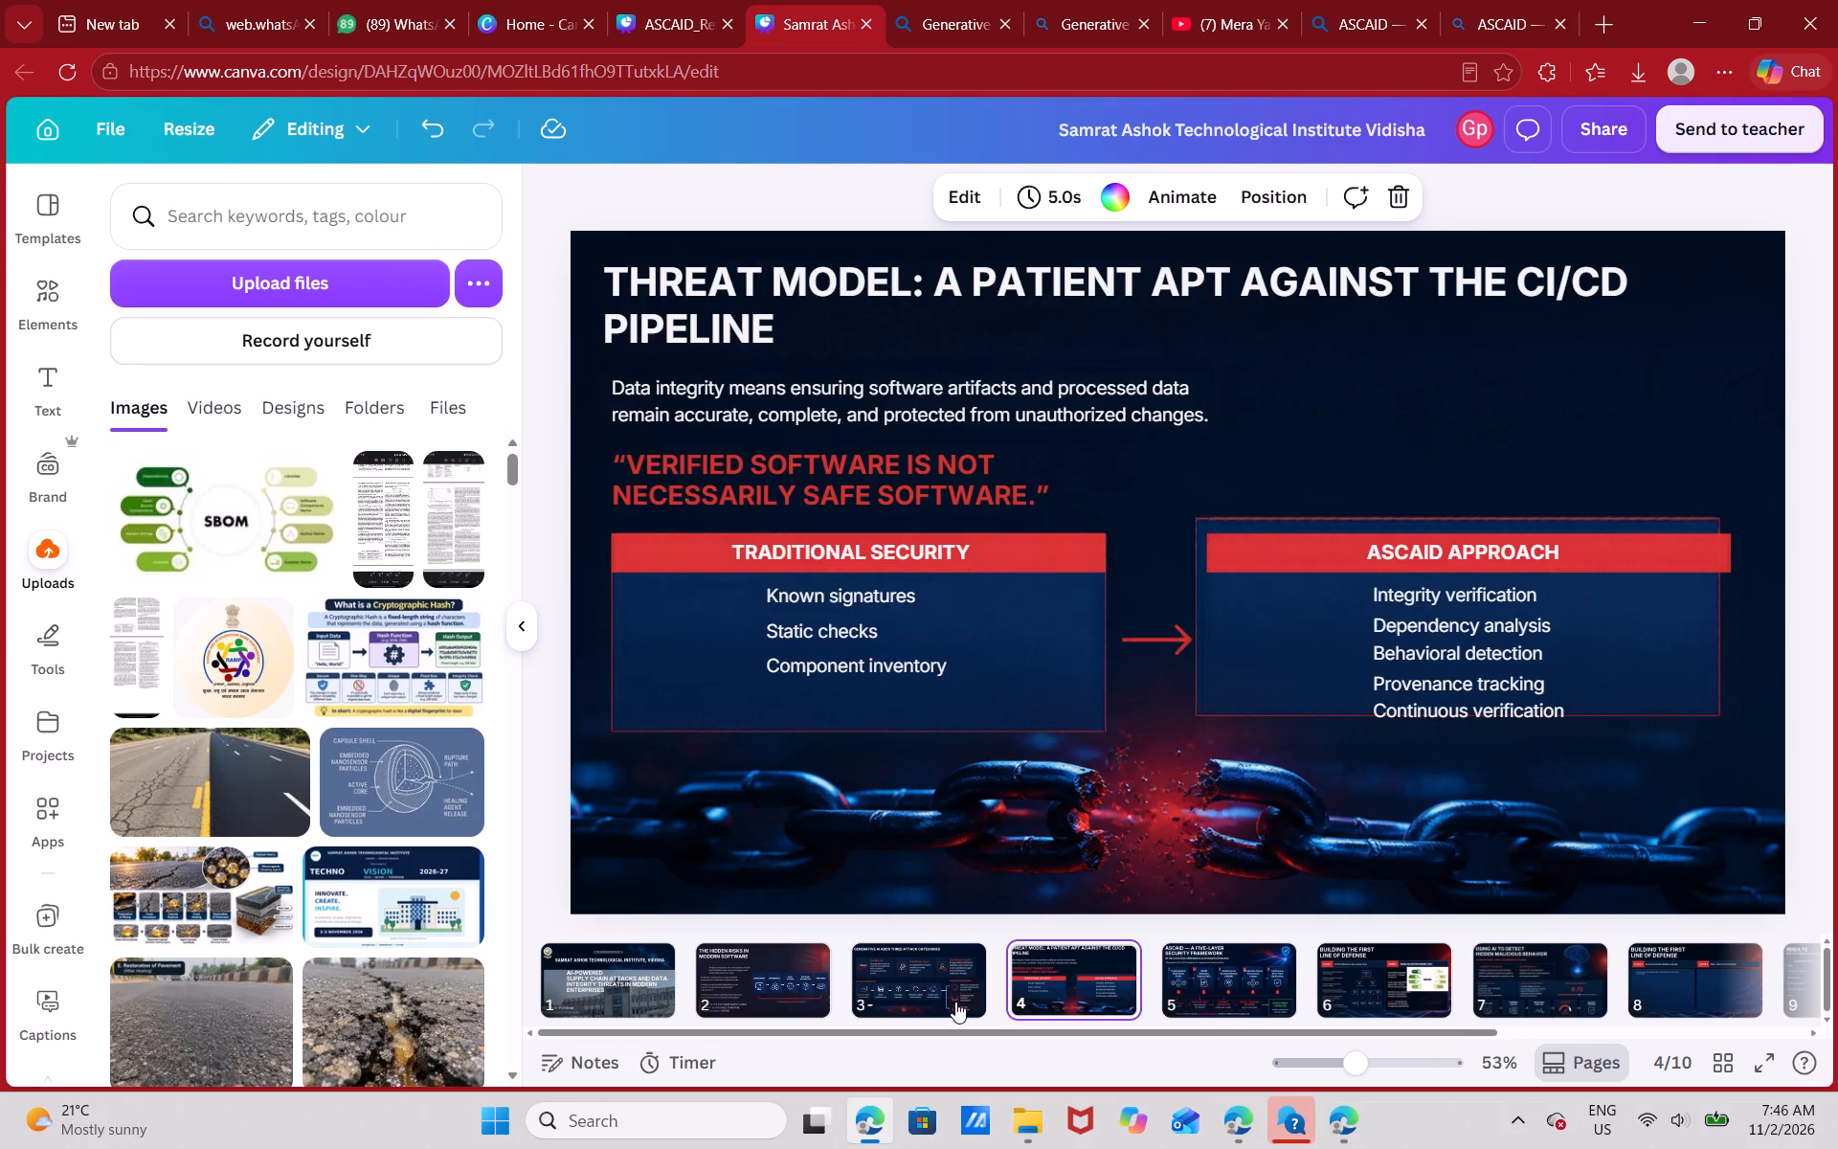
{"action": "left_click", "coordinate": [1360, 998]}
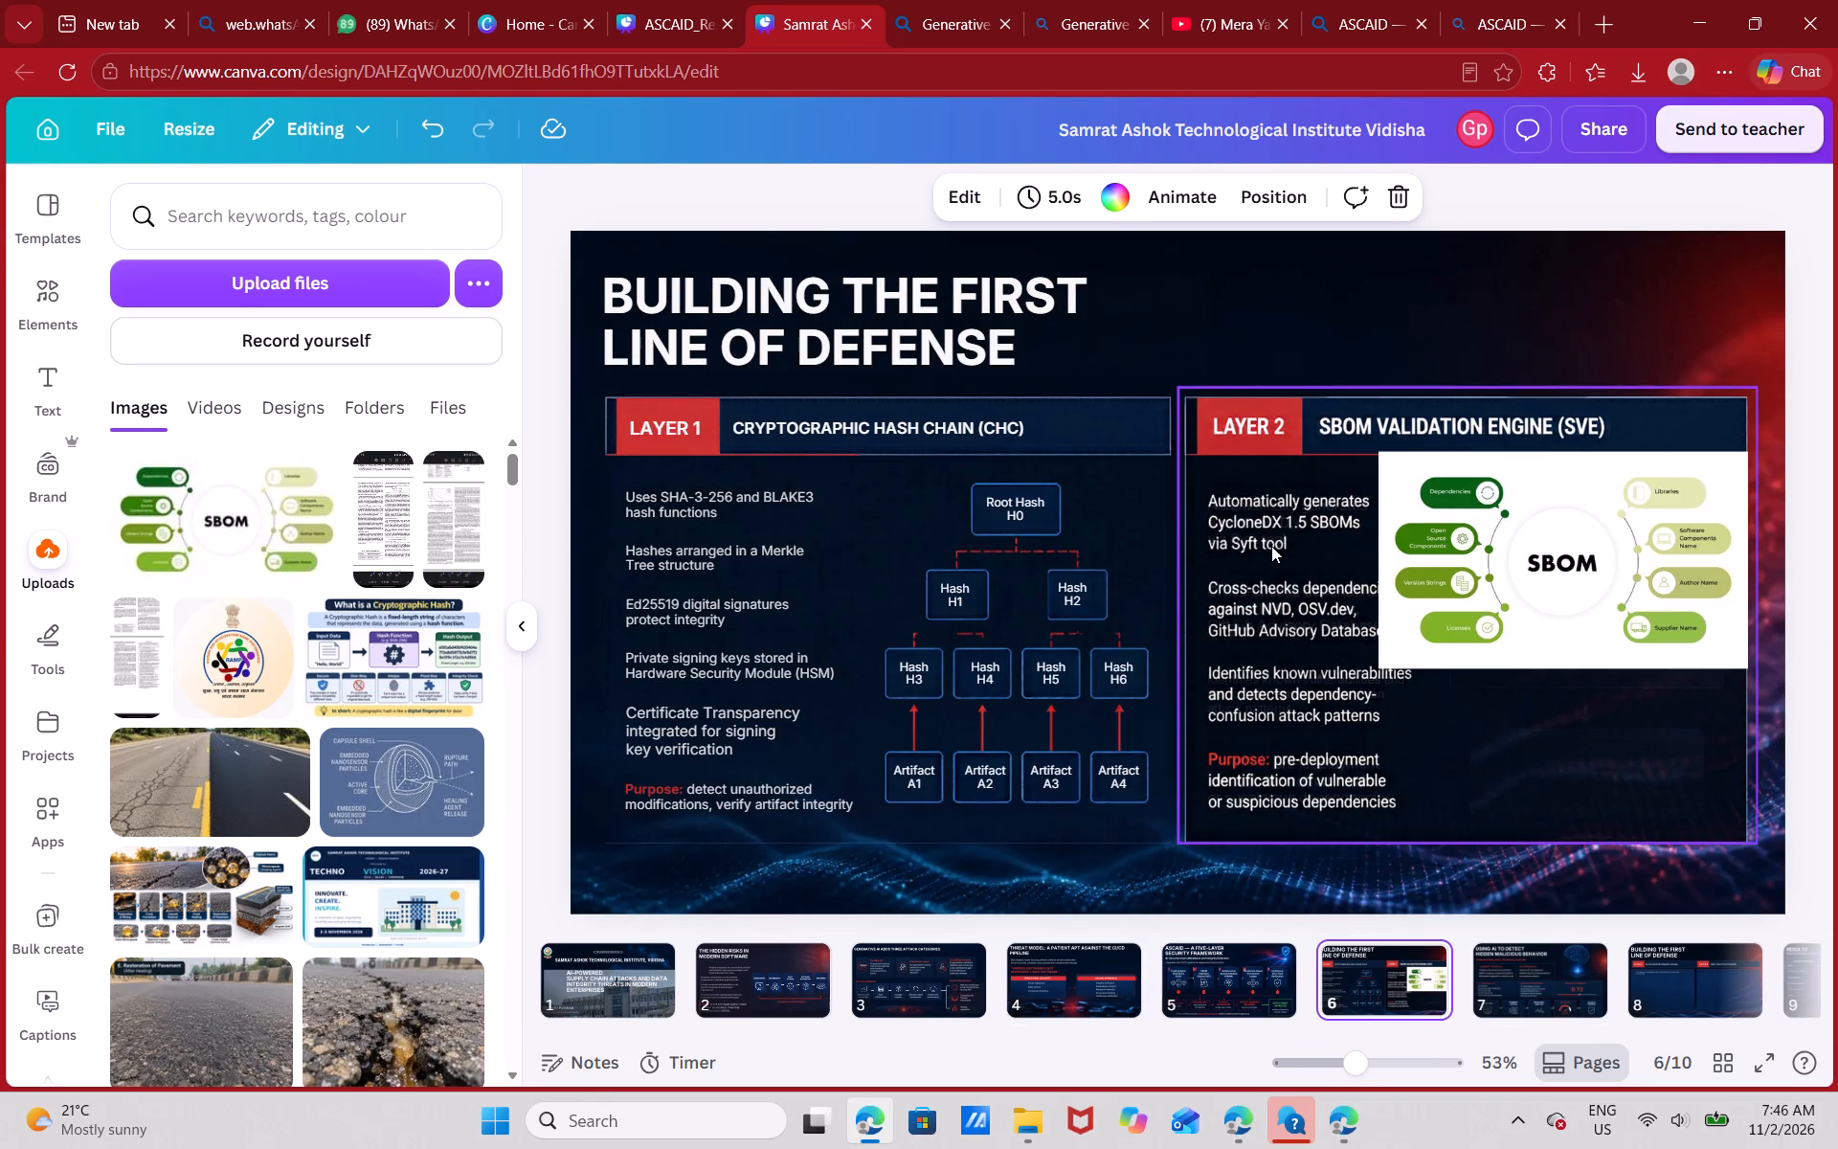
{"action": "left_click", "coordinate": [1271, 539]}
{"action": "left_click", "coordinate": [1293, 519]}
{"action": "left_click_drag", "start_coordinate": [1468, 539], "coordinate": [1440, 576]}
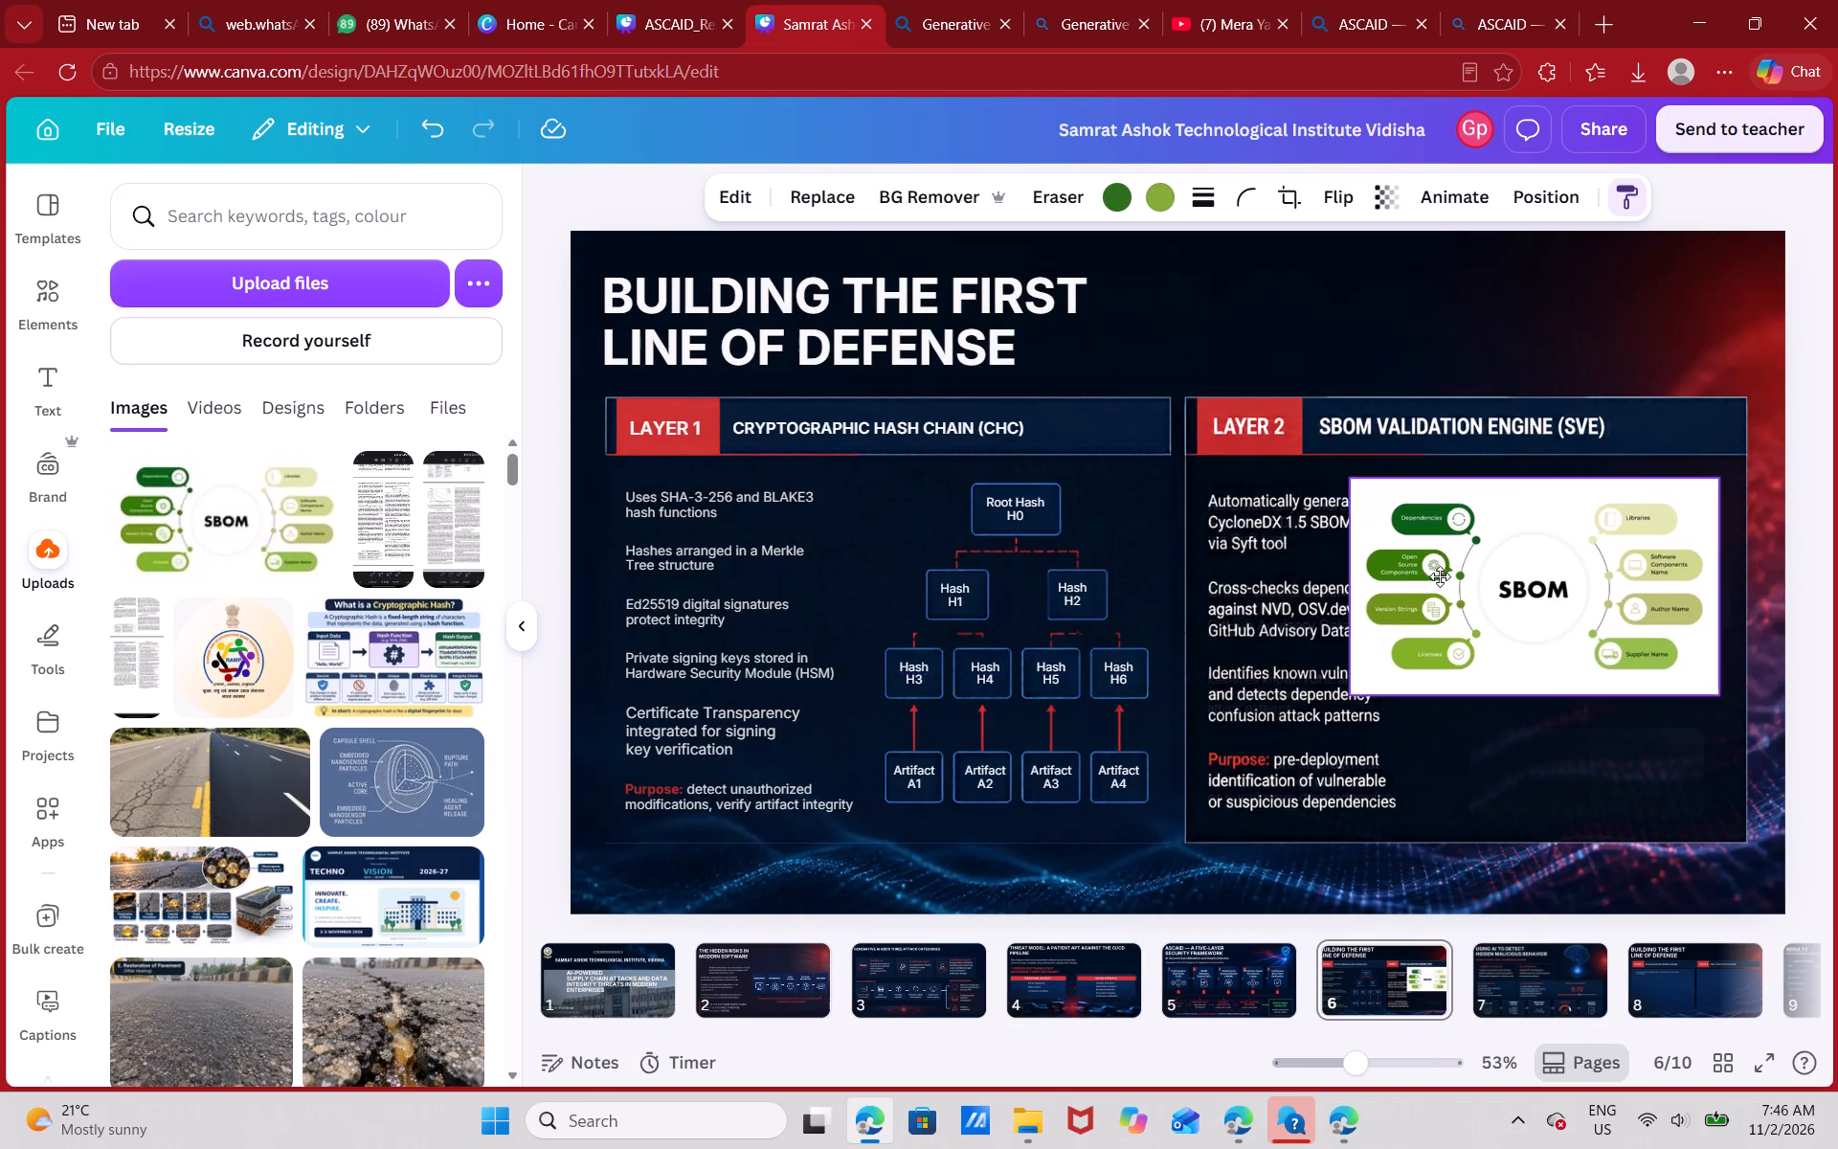
{"action": "left_click_drag", "start_coordinate": [1440, 576], "coordinate": [1547, 636]}
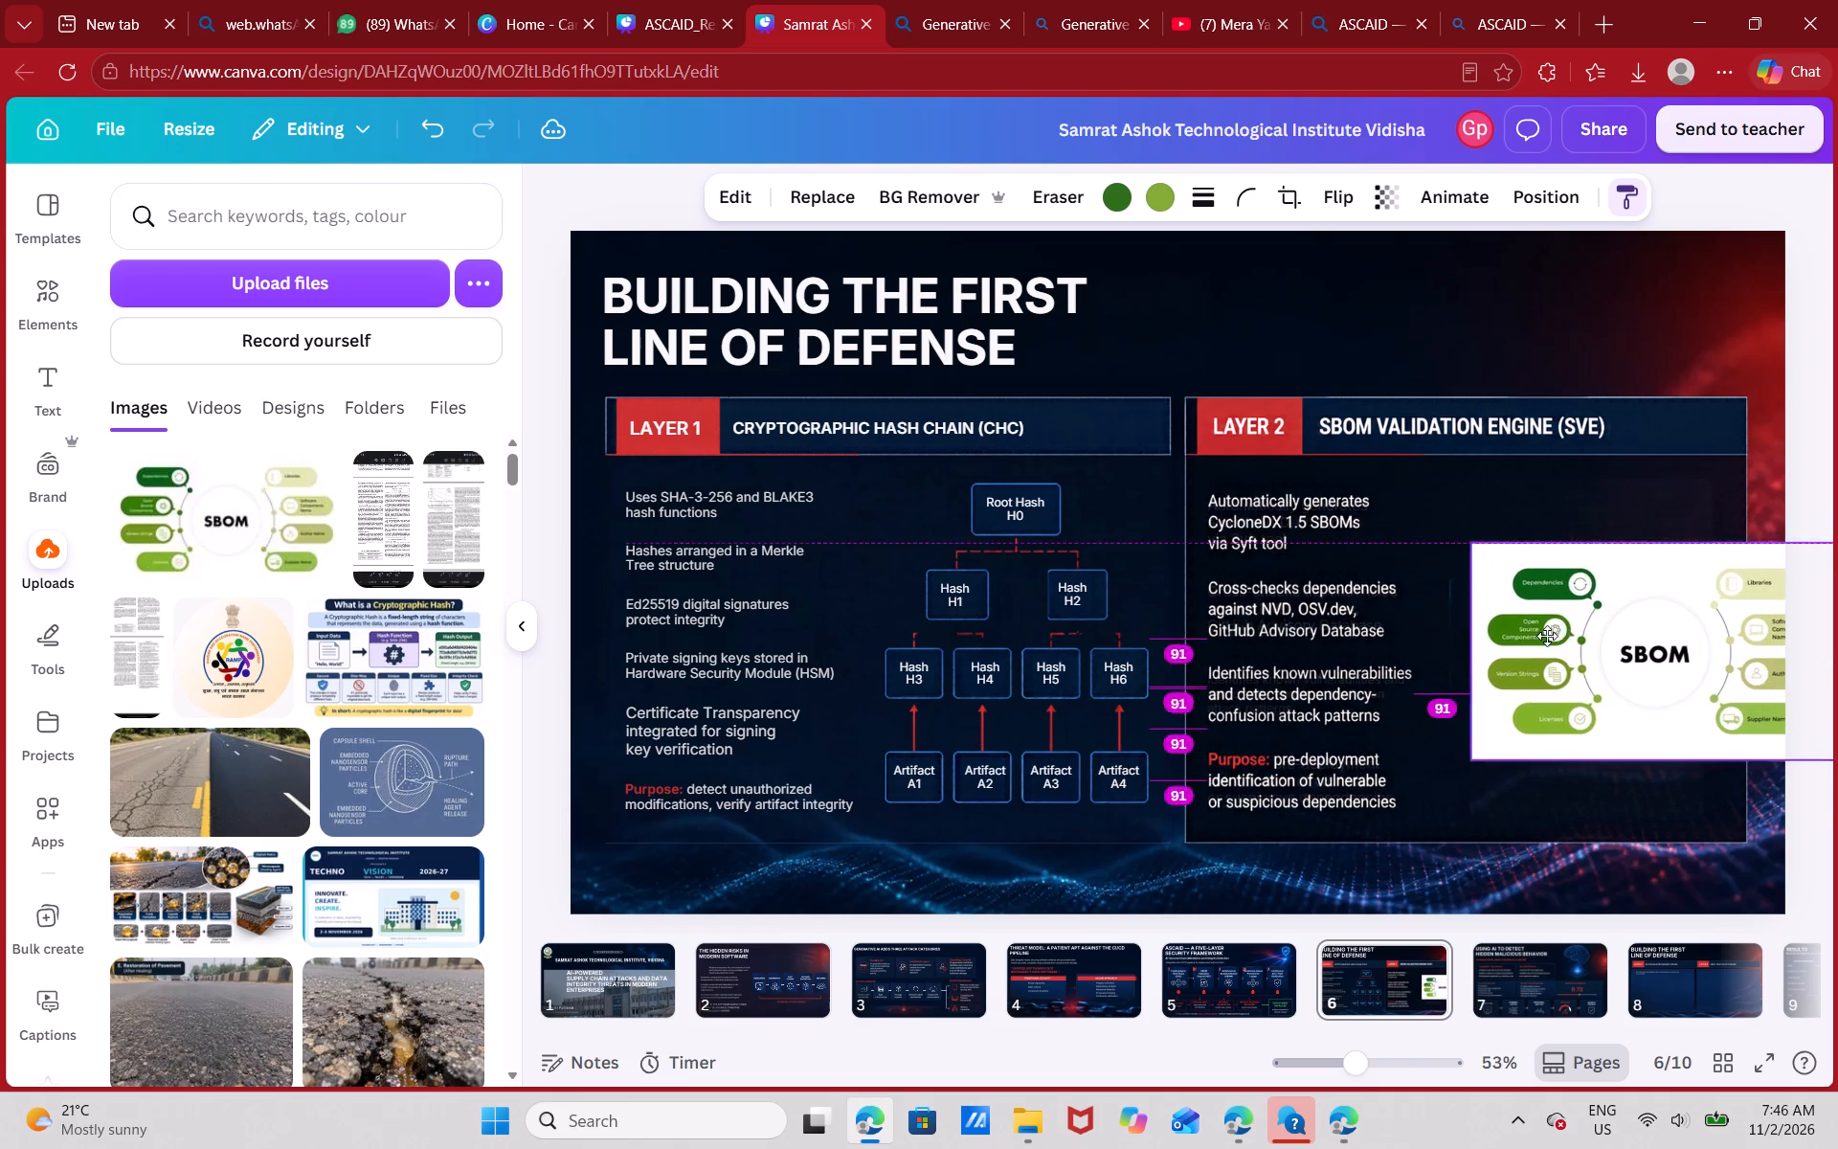
{"action": "left_click_drag", "start_coordinate": [1547, 636], "coordinate": [1553, 677]}
{"action": "left_click", "coordinate": [1266, 529]}
{"action": "left_click_drag", "start_coordinate": [1294, 532], "coordinate": [1241, 565]}
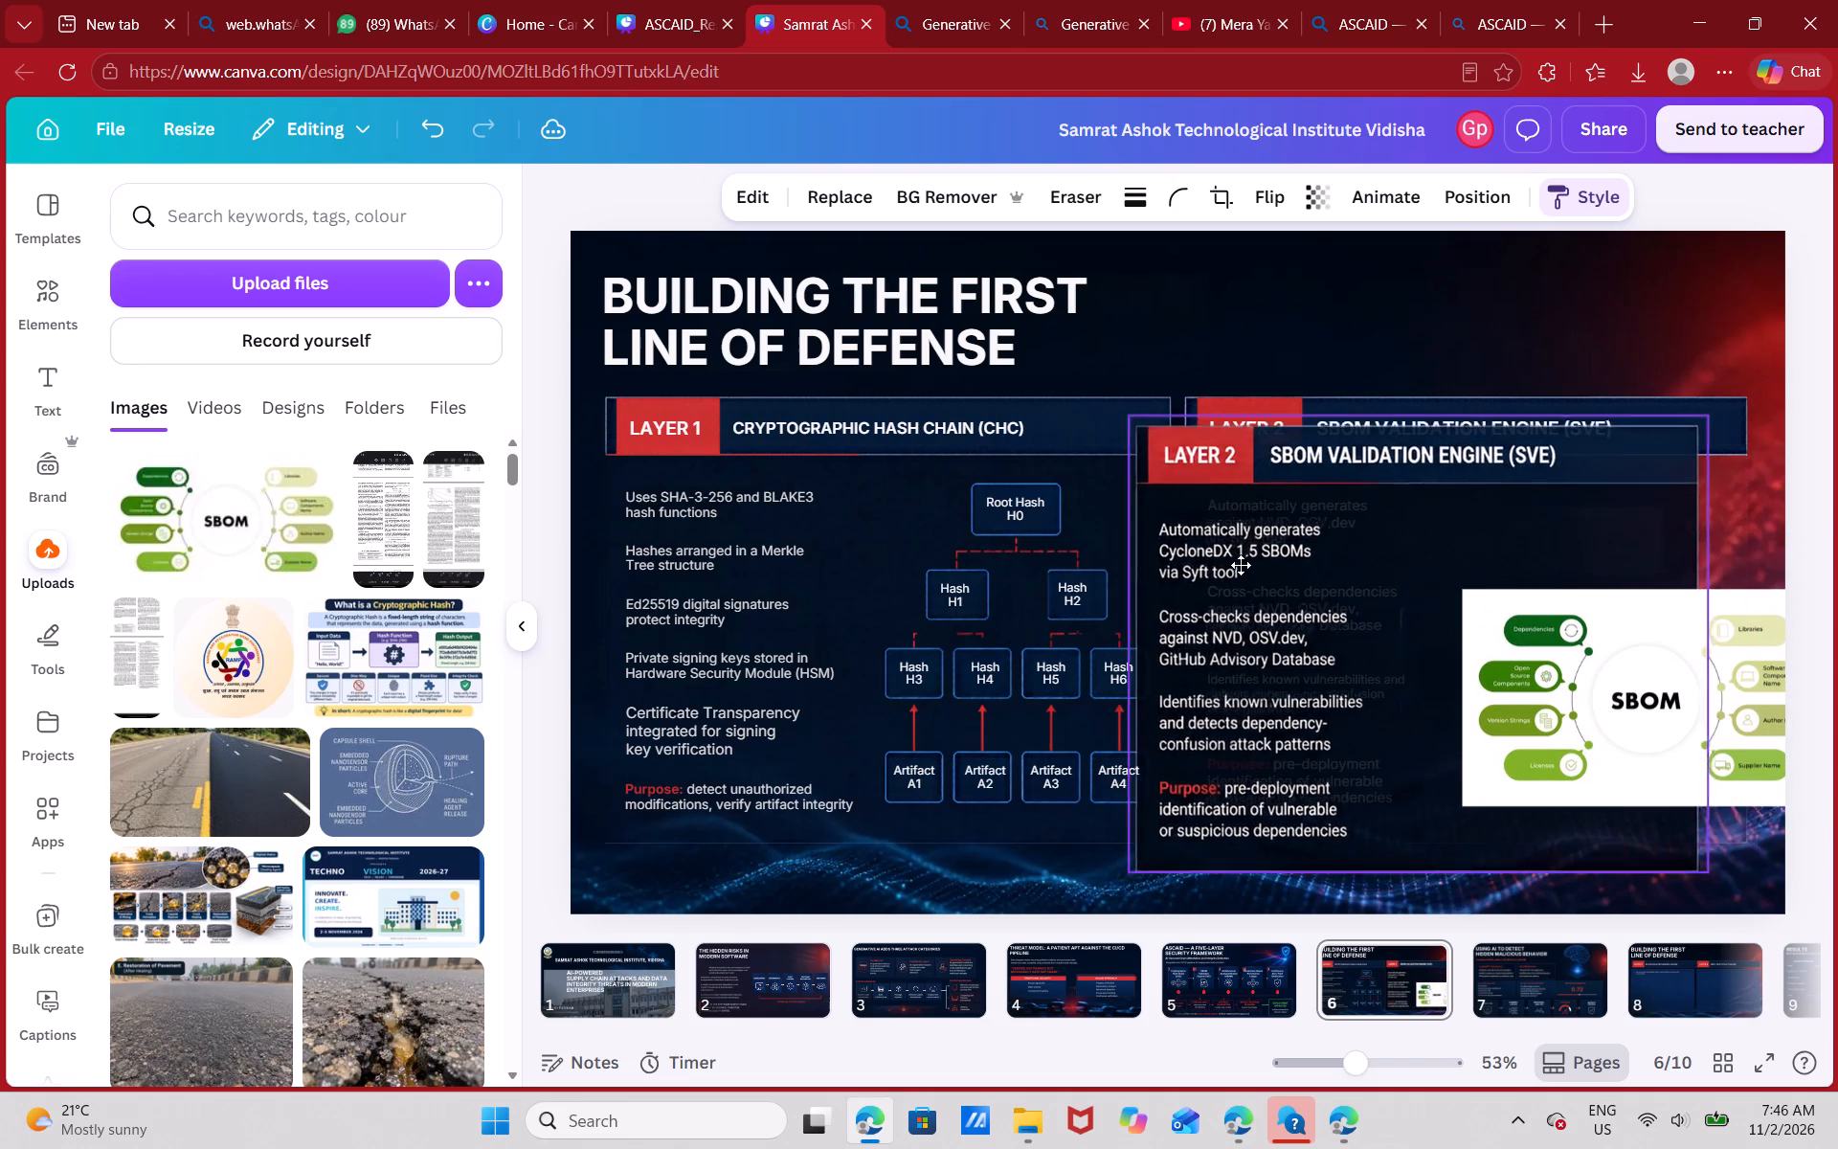
{"action": "left_click_drag", "start_coordinate": [1241, 565], "coordinate": [712, 594]}
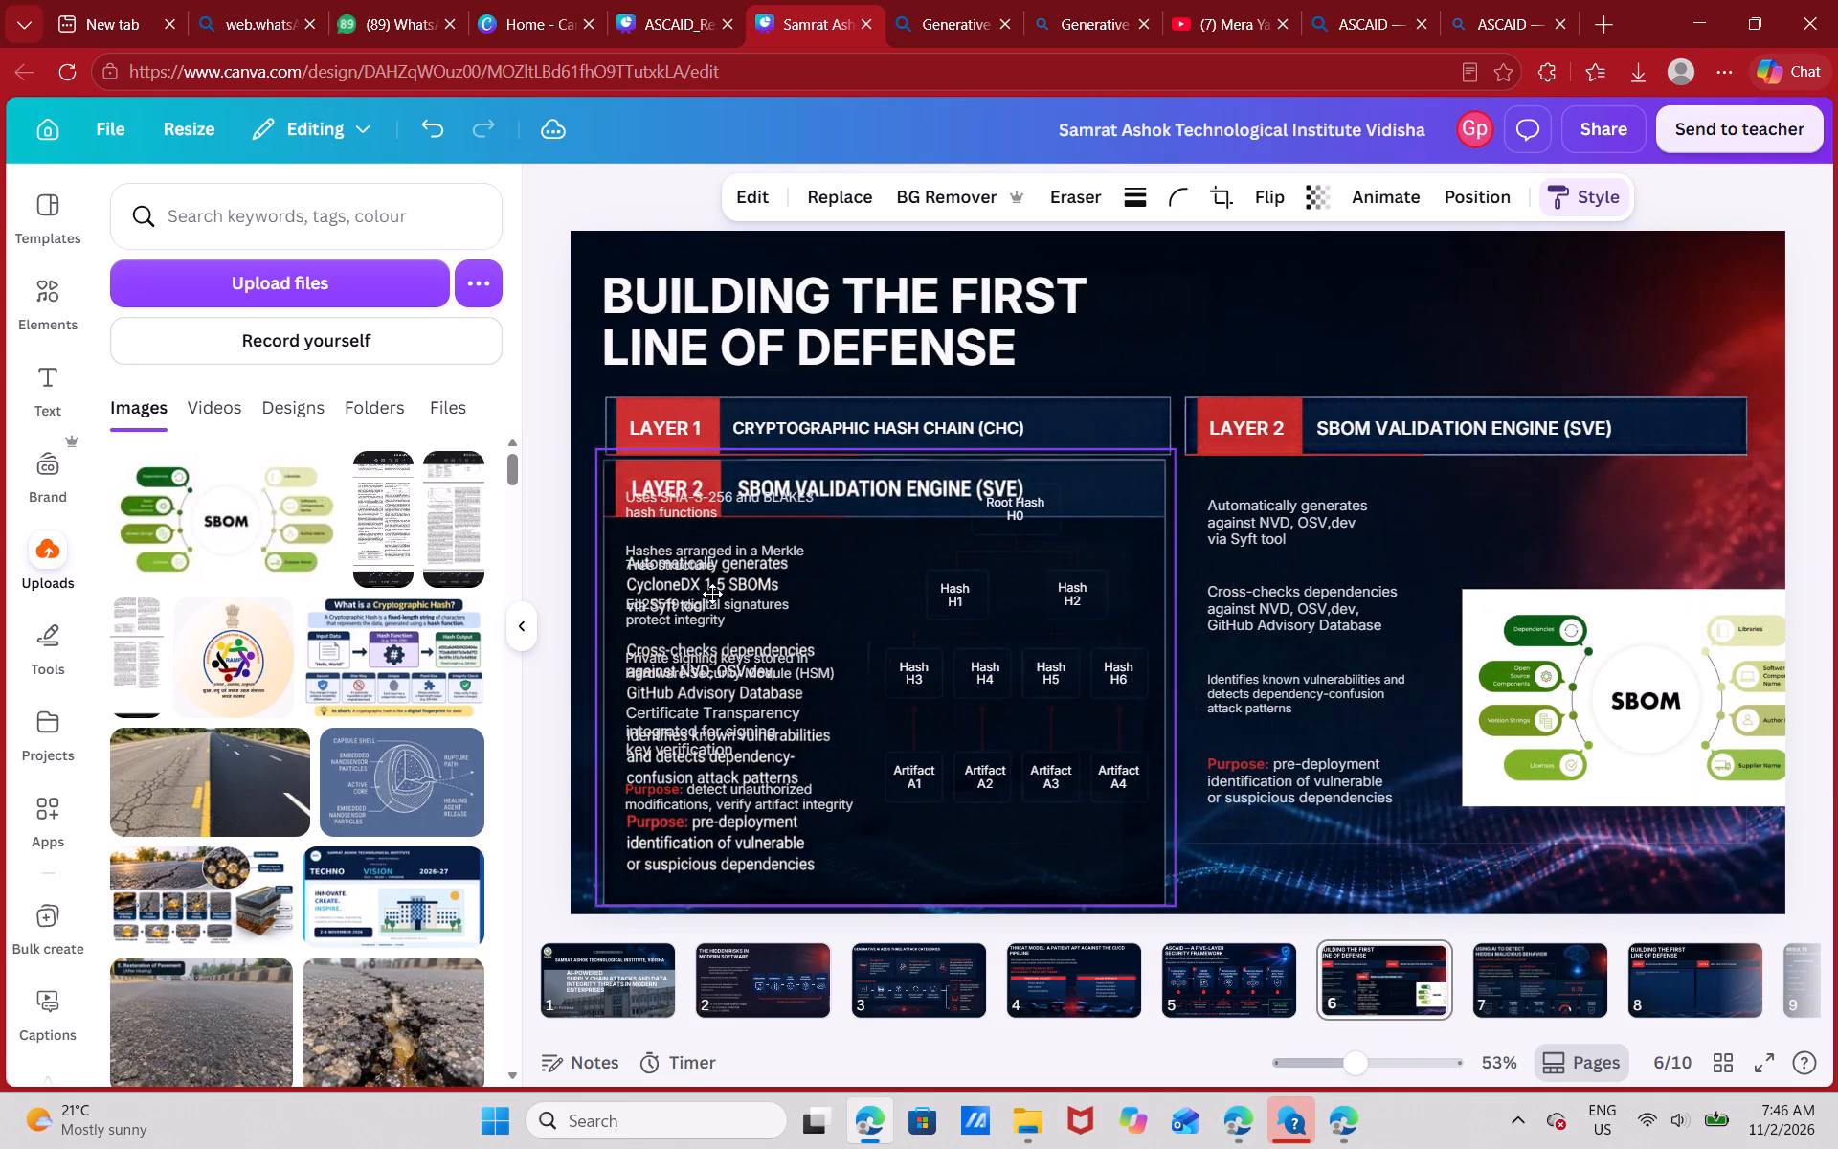
{"action": "left_click_drag", "start_coordinate": [712, 594], "coordinate": [1442, 445]}
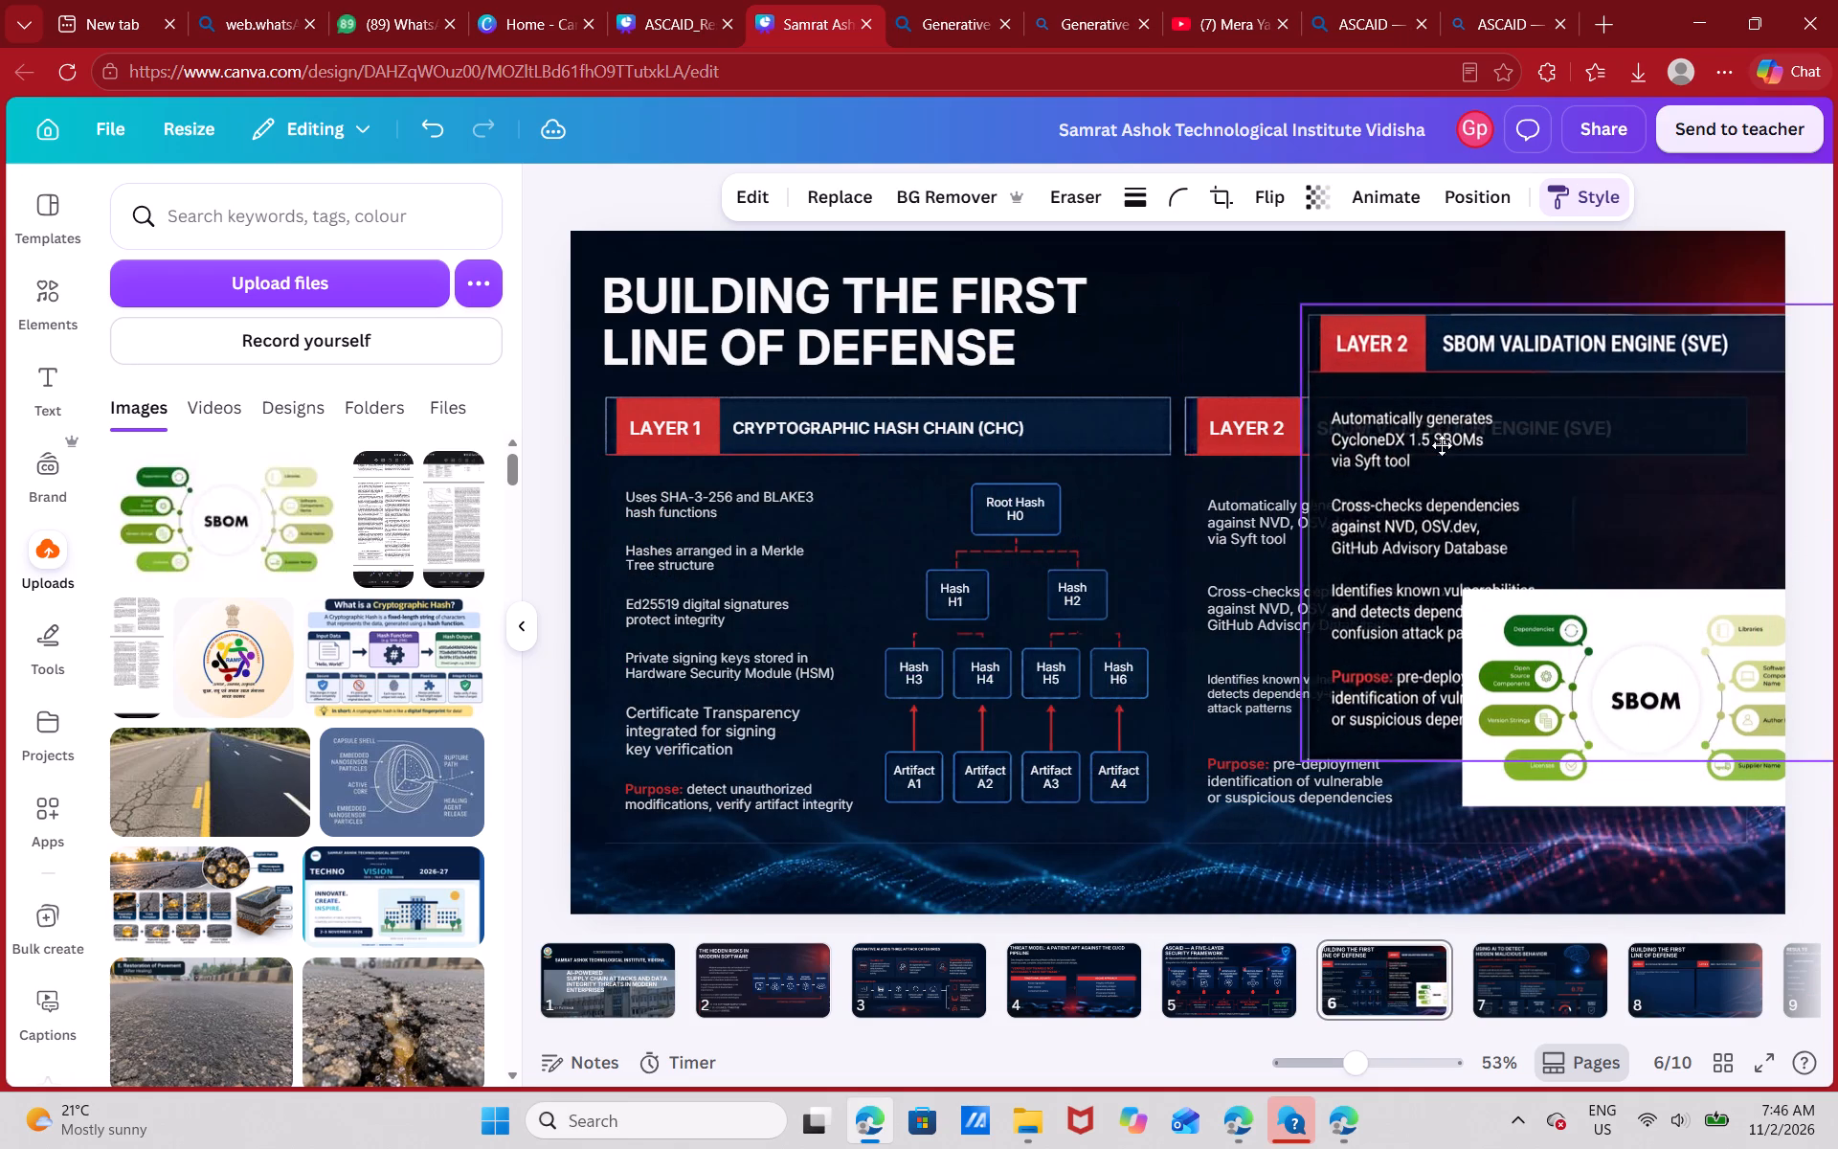
{"action": "left_click_drag", "start_coordinate": [1442, 445], "coordinate": [1580, 529]}
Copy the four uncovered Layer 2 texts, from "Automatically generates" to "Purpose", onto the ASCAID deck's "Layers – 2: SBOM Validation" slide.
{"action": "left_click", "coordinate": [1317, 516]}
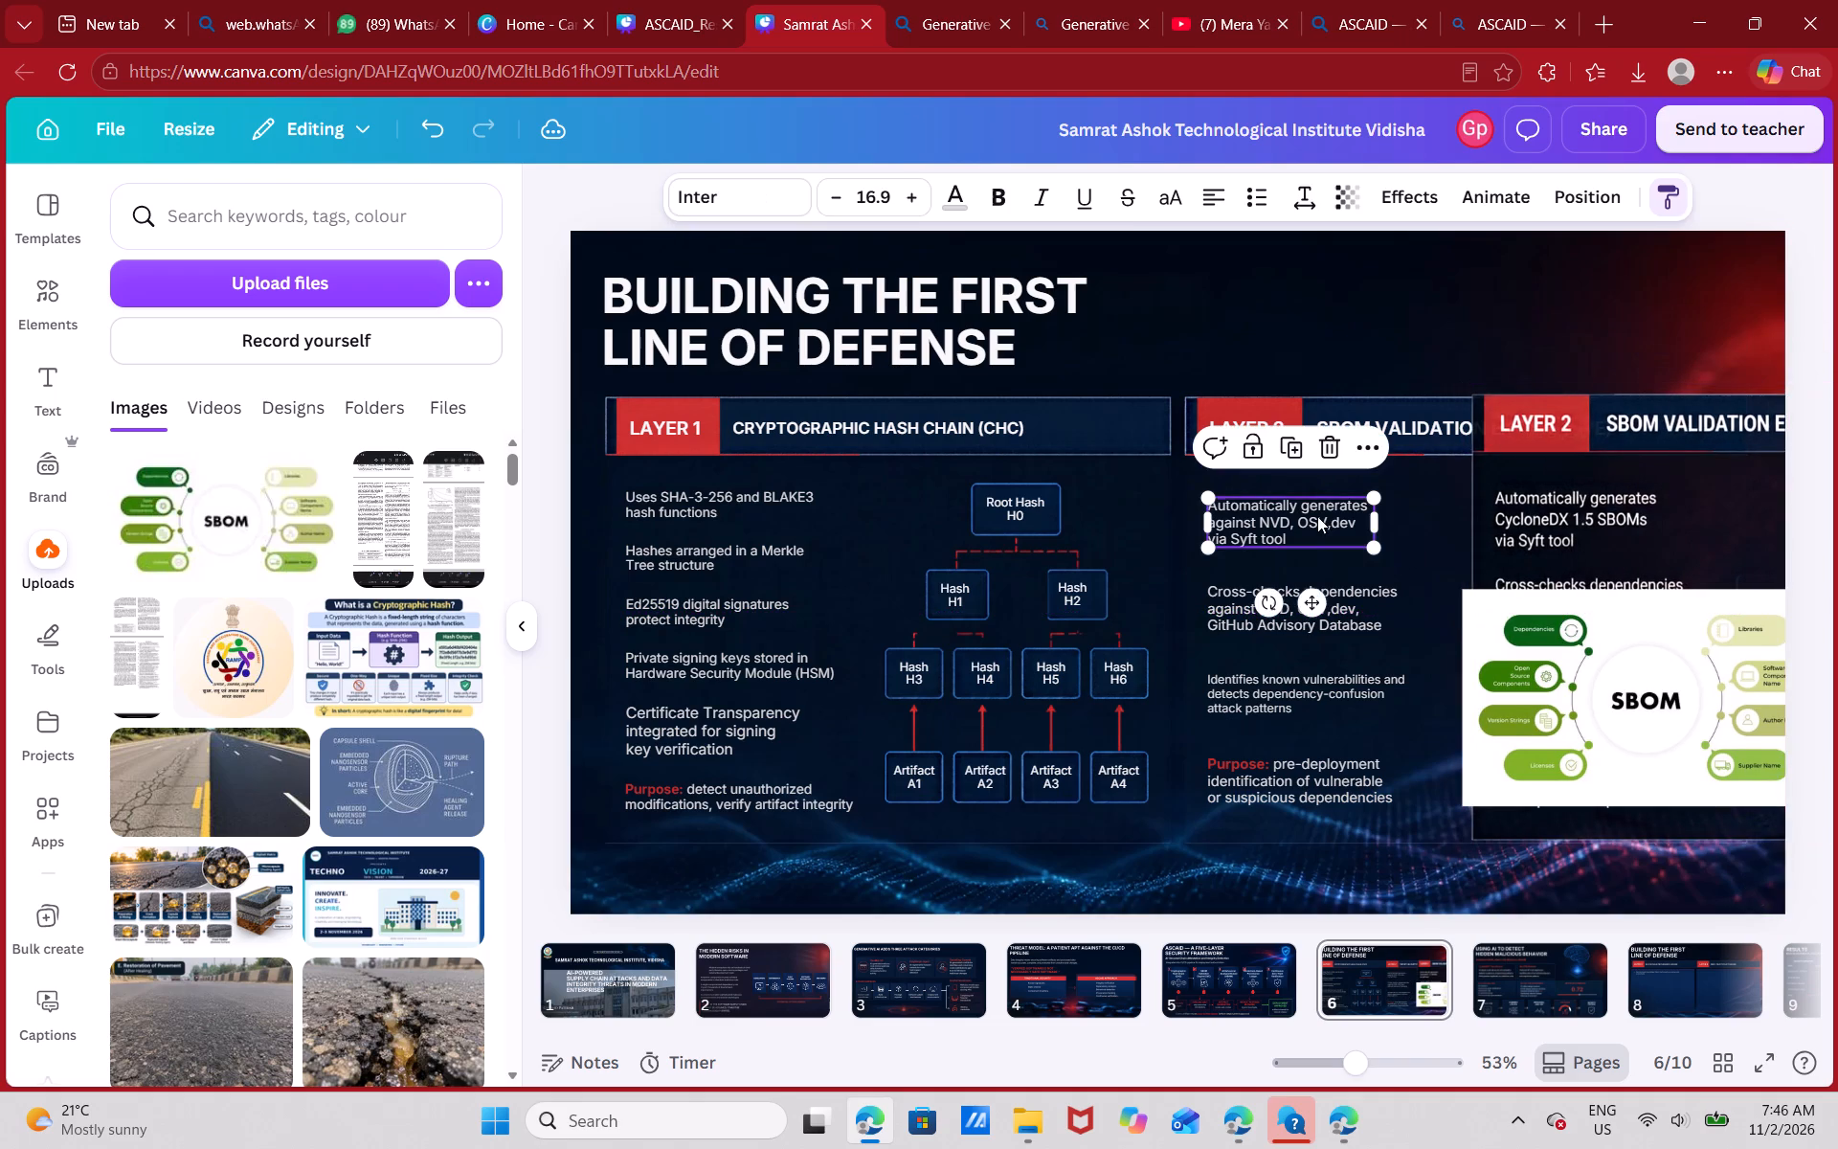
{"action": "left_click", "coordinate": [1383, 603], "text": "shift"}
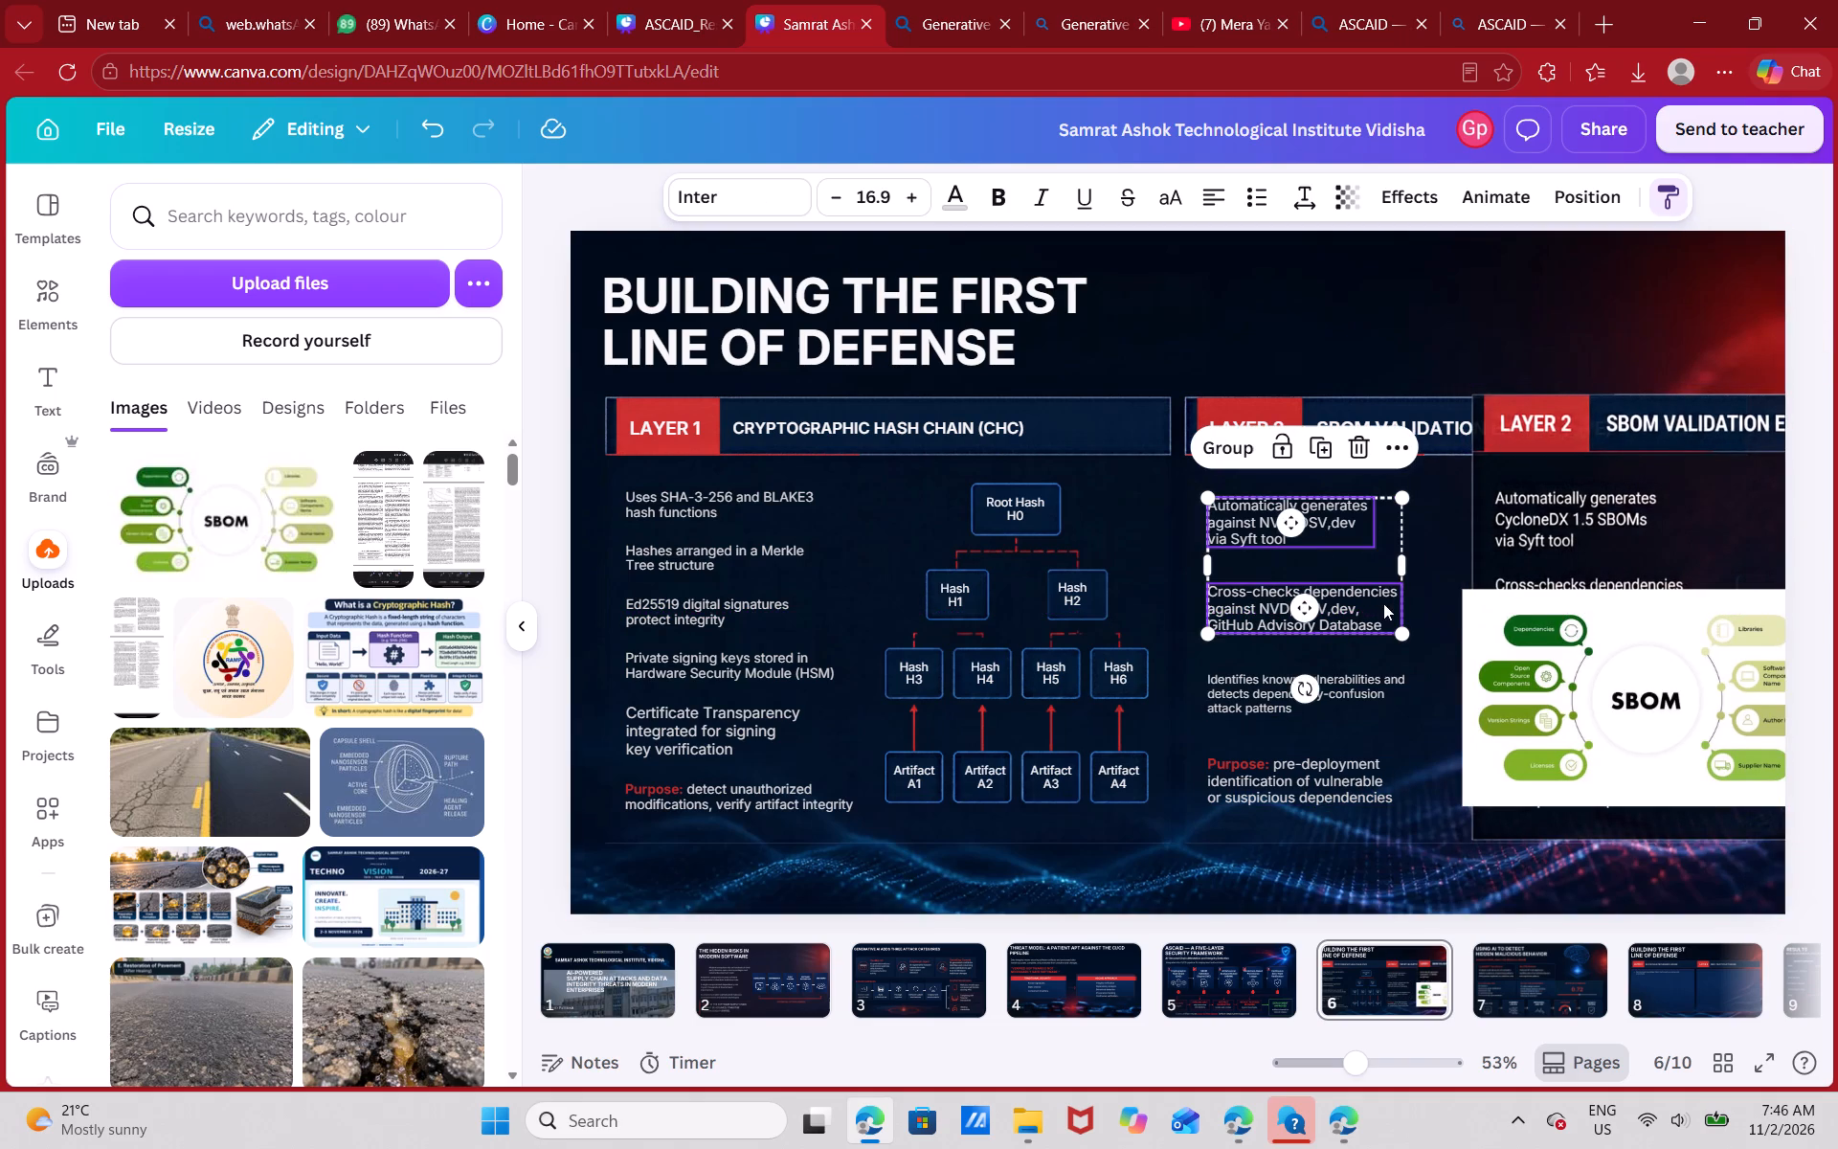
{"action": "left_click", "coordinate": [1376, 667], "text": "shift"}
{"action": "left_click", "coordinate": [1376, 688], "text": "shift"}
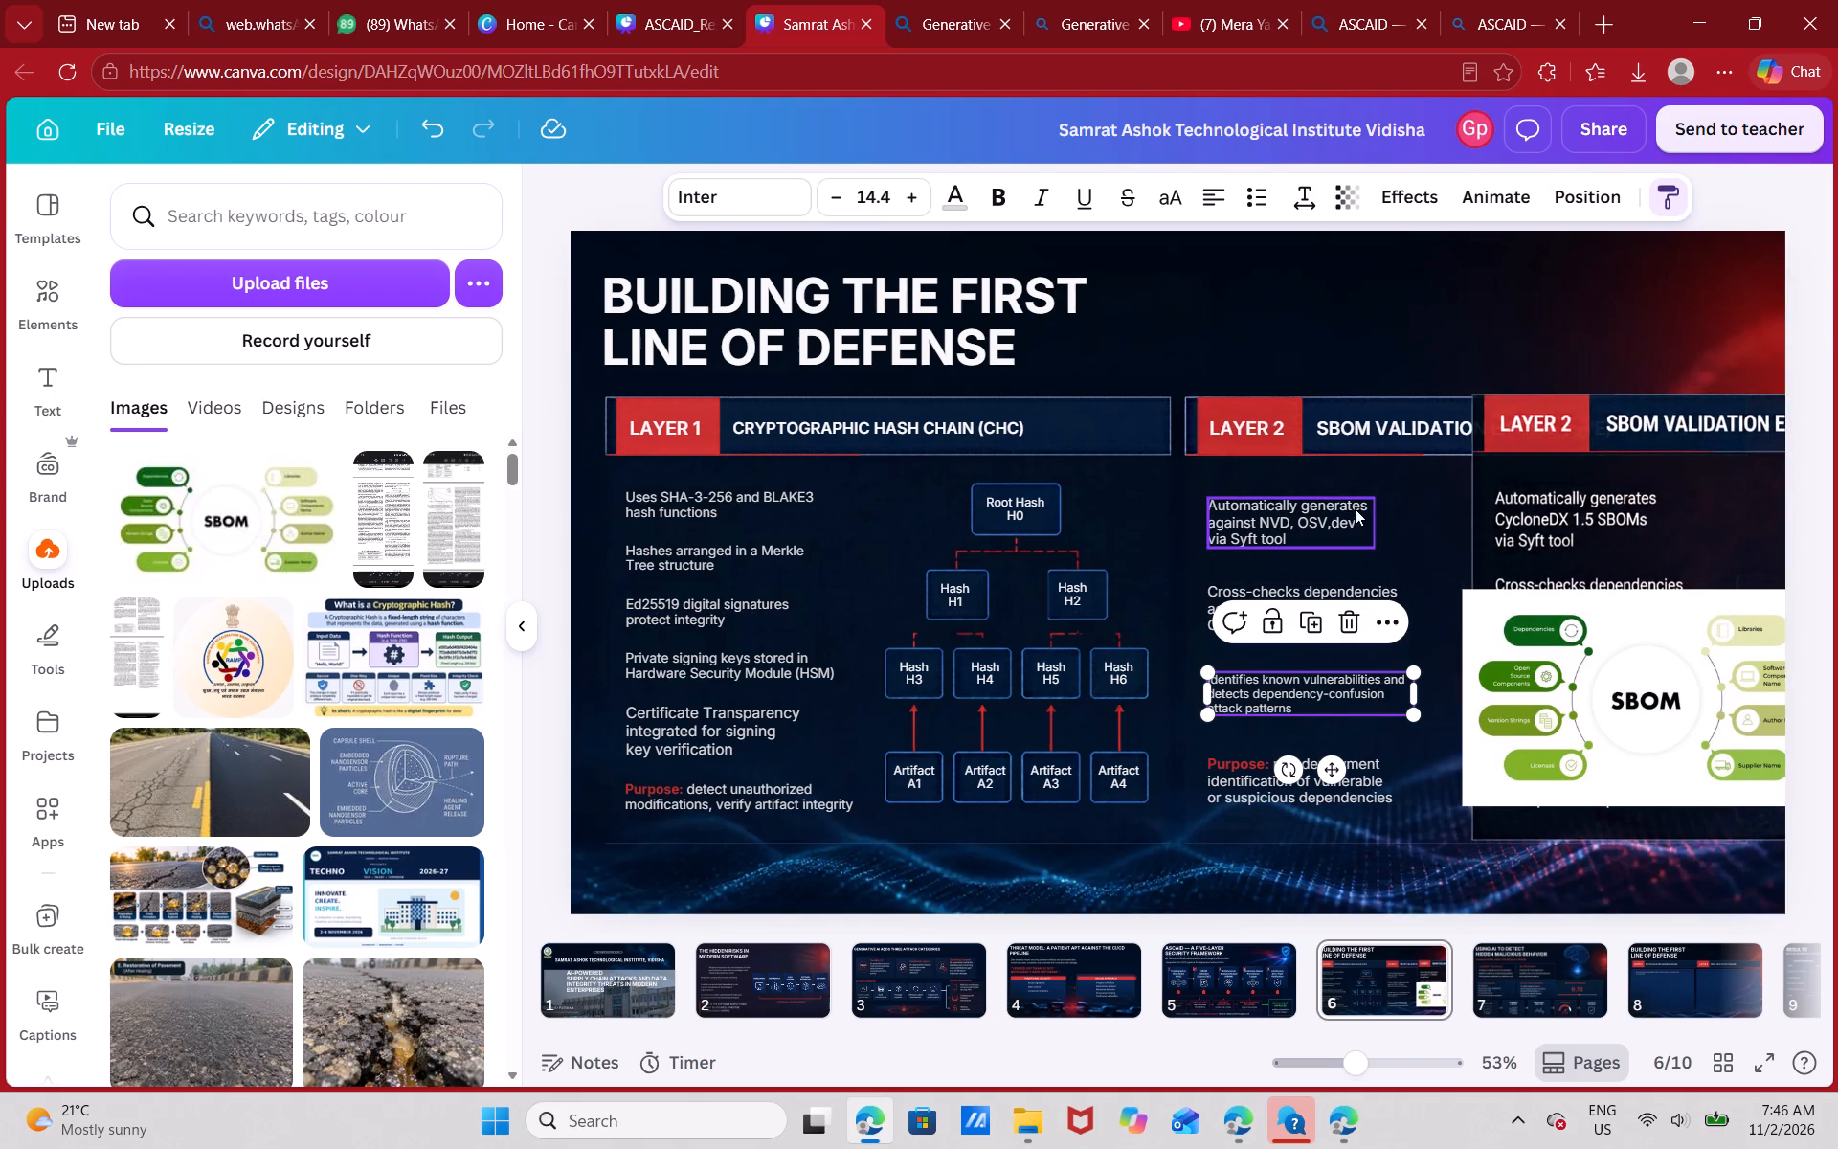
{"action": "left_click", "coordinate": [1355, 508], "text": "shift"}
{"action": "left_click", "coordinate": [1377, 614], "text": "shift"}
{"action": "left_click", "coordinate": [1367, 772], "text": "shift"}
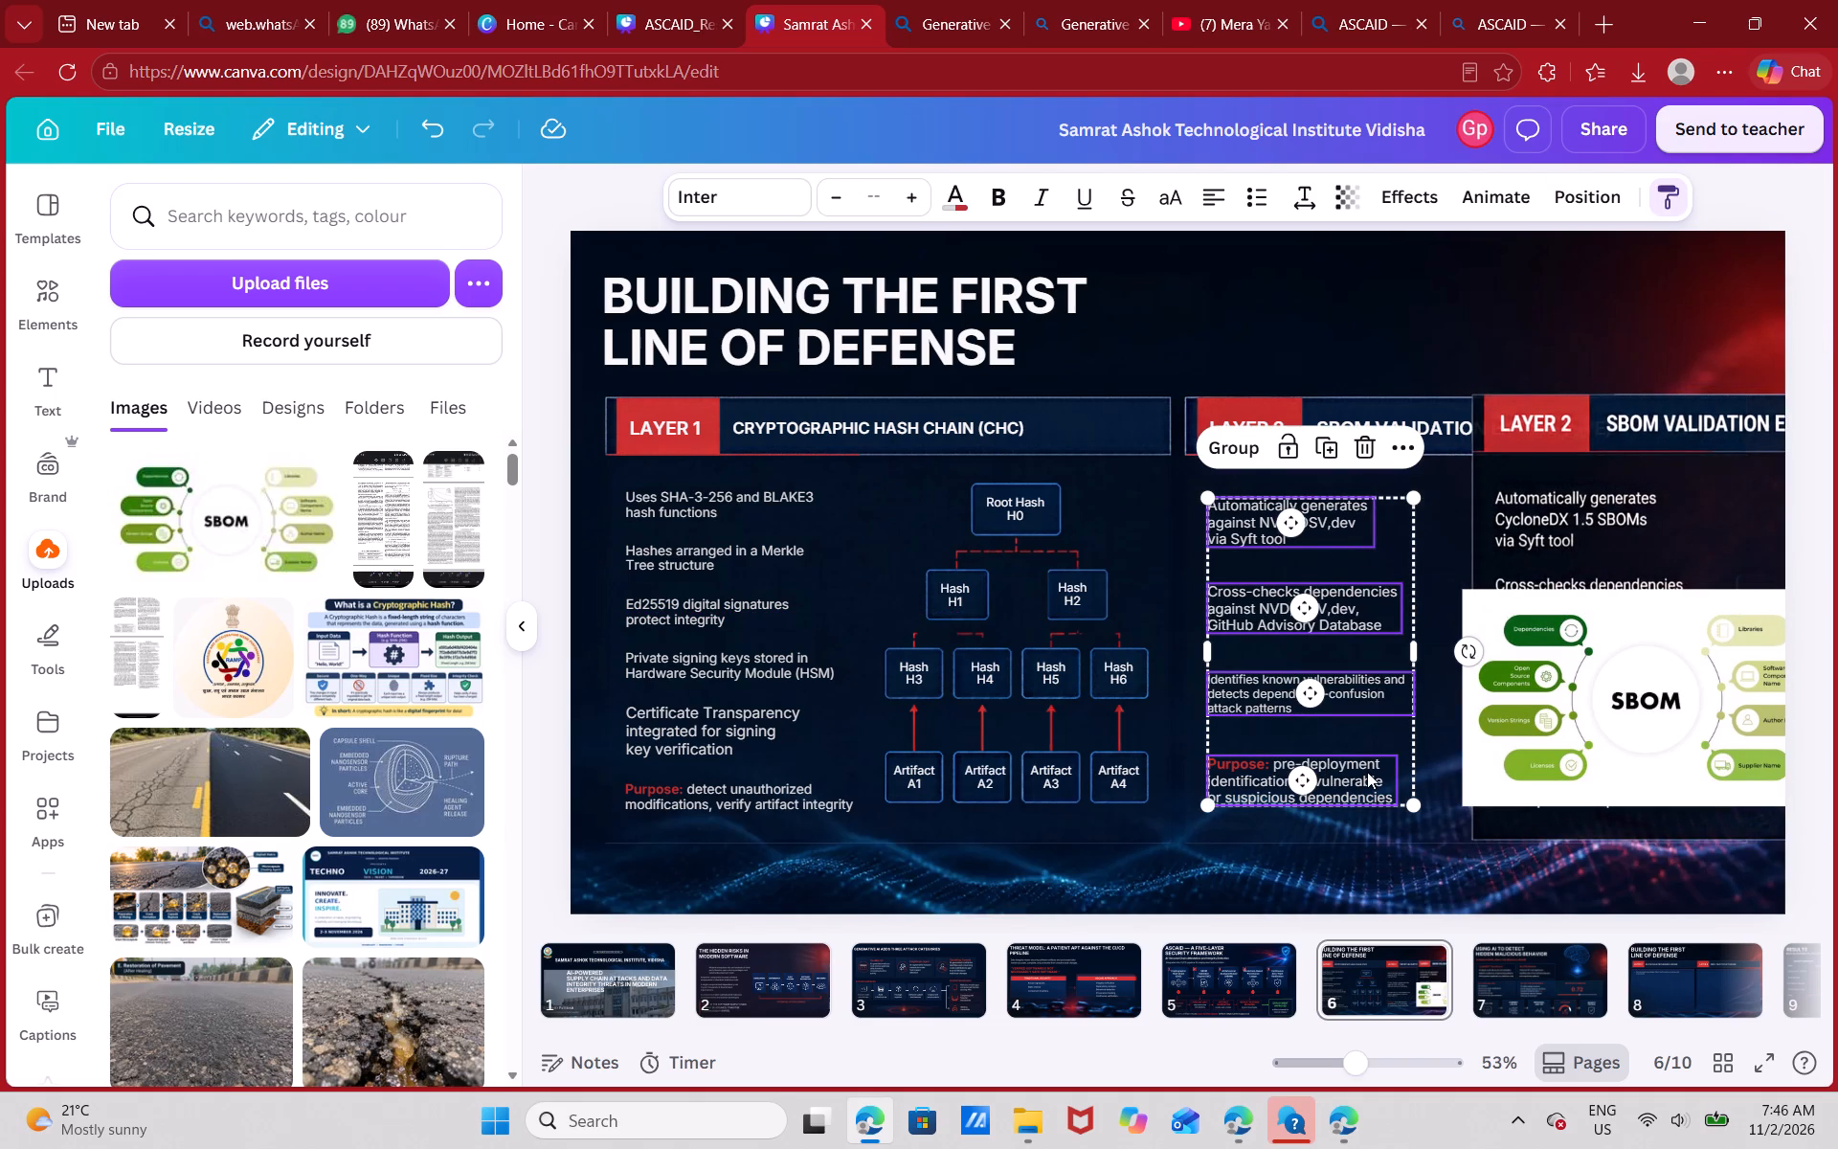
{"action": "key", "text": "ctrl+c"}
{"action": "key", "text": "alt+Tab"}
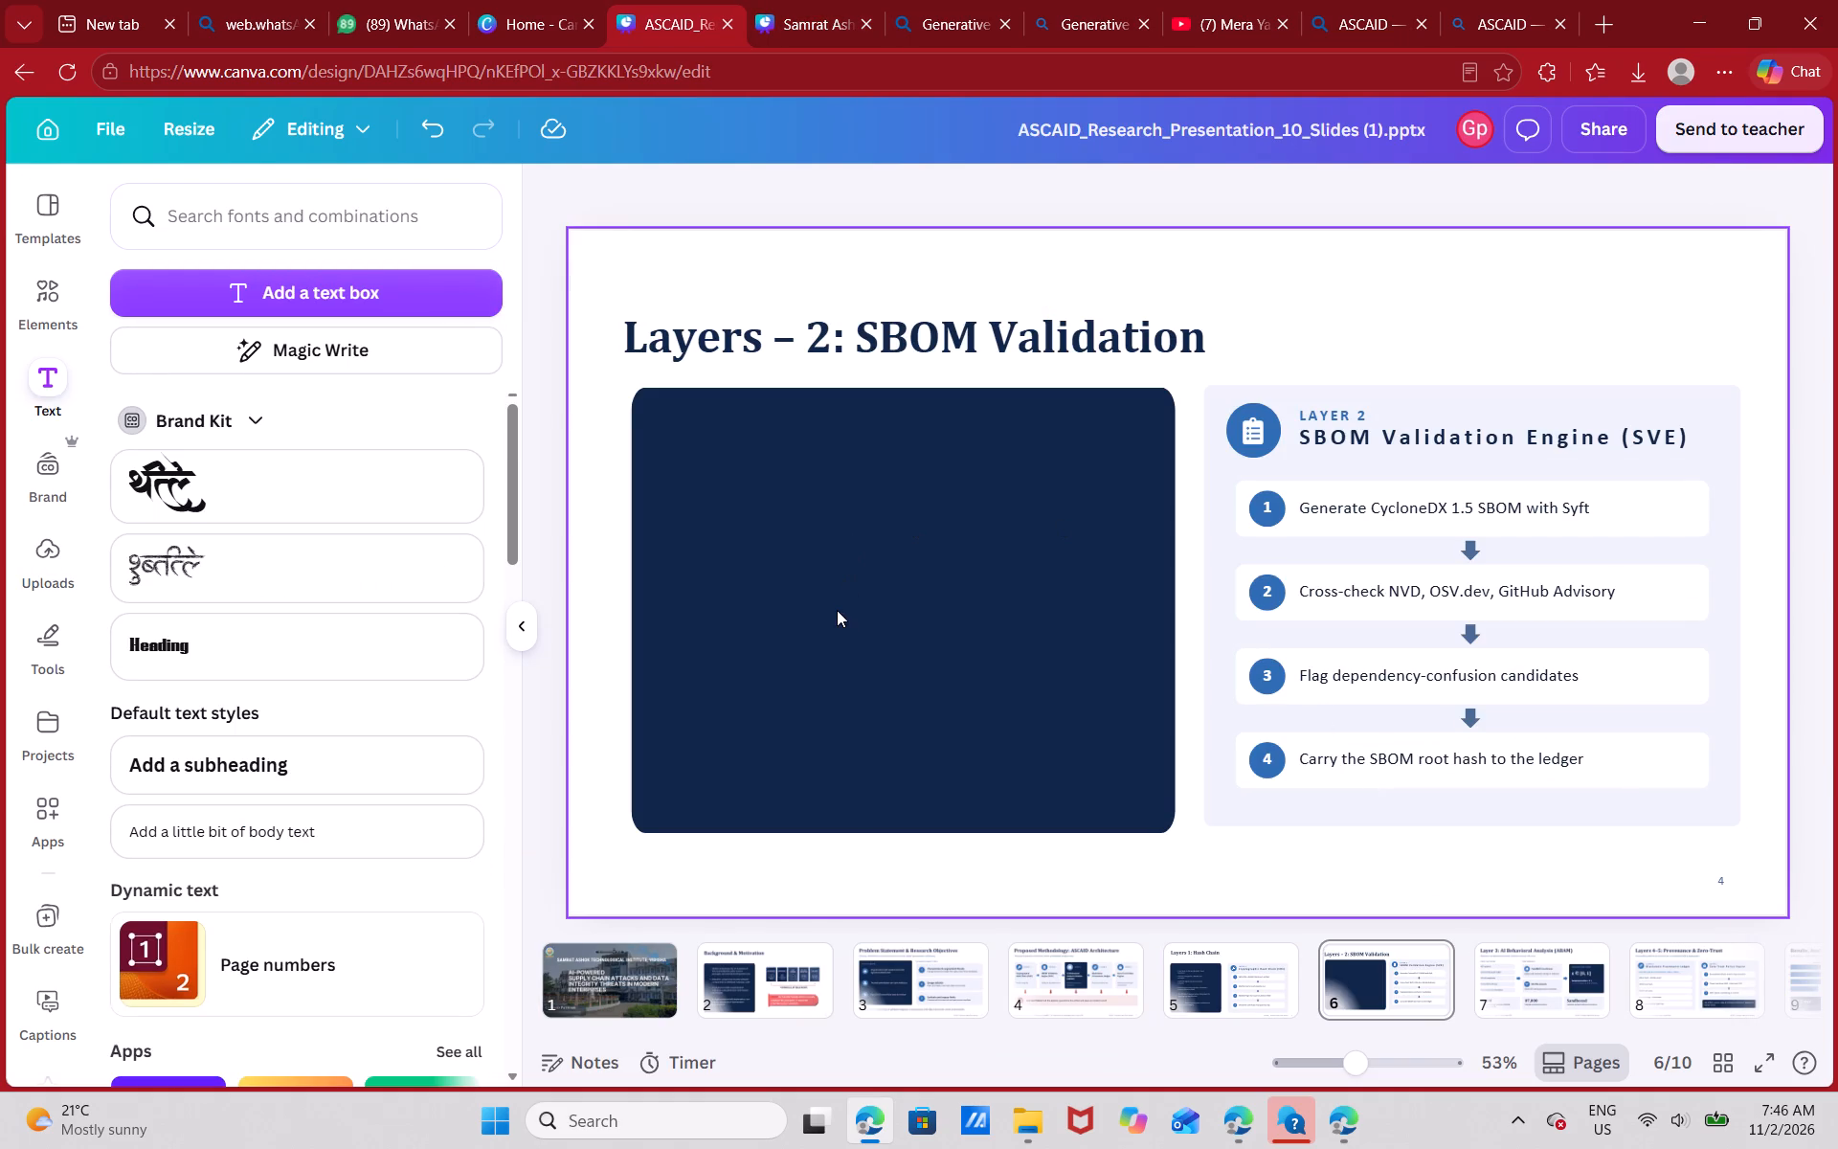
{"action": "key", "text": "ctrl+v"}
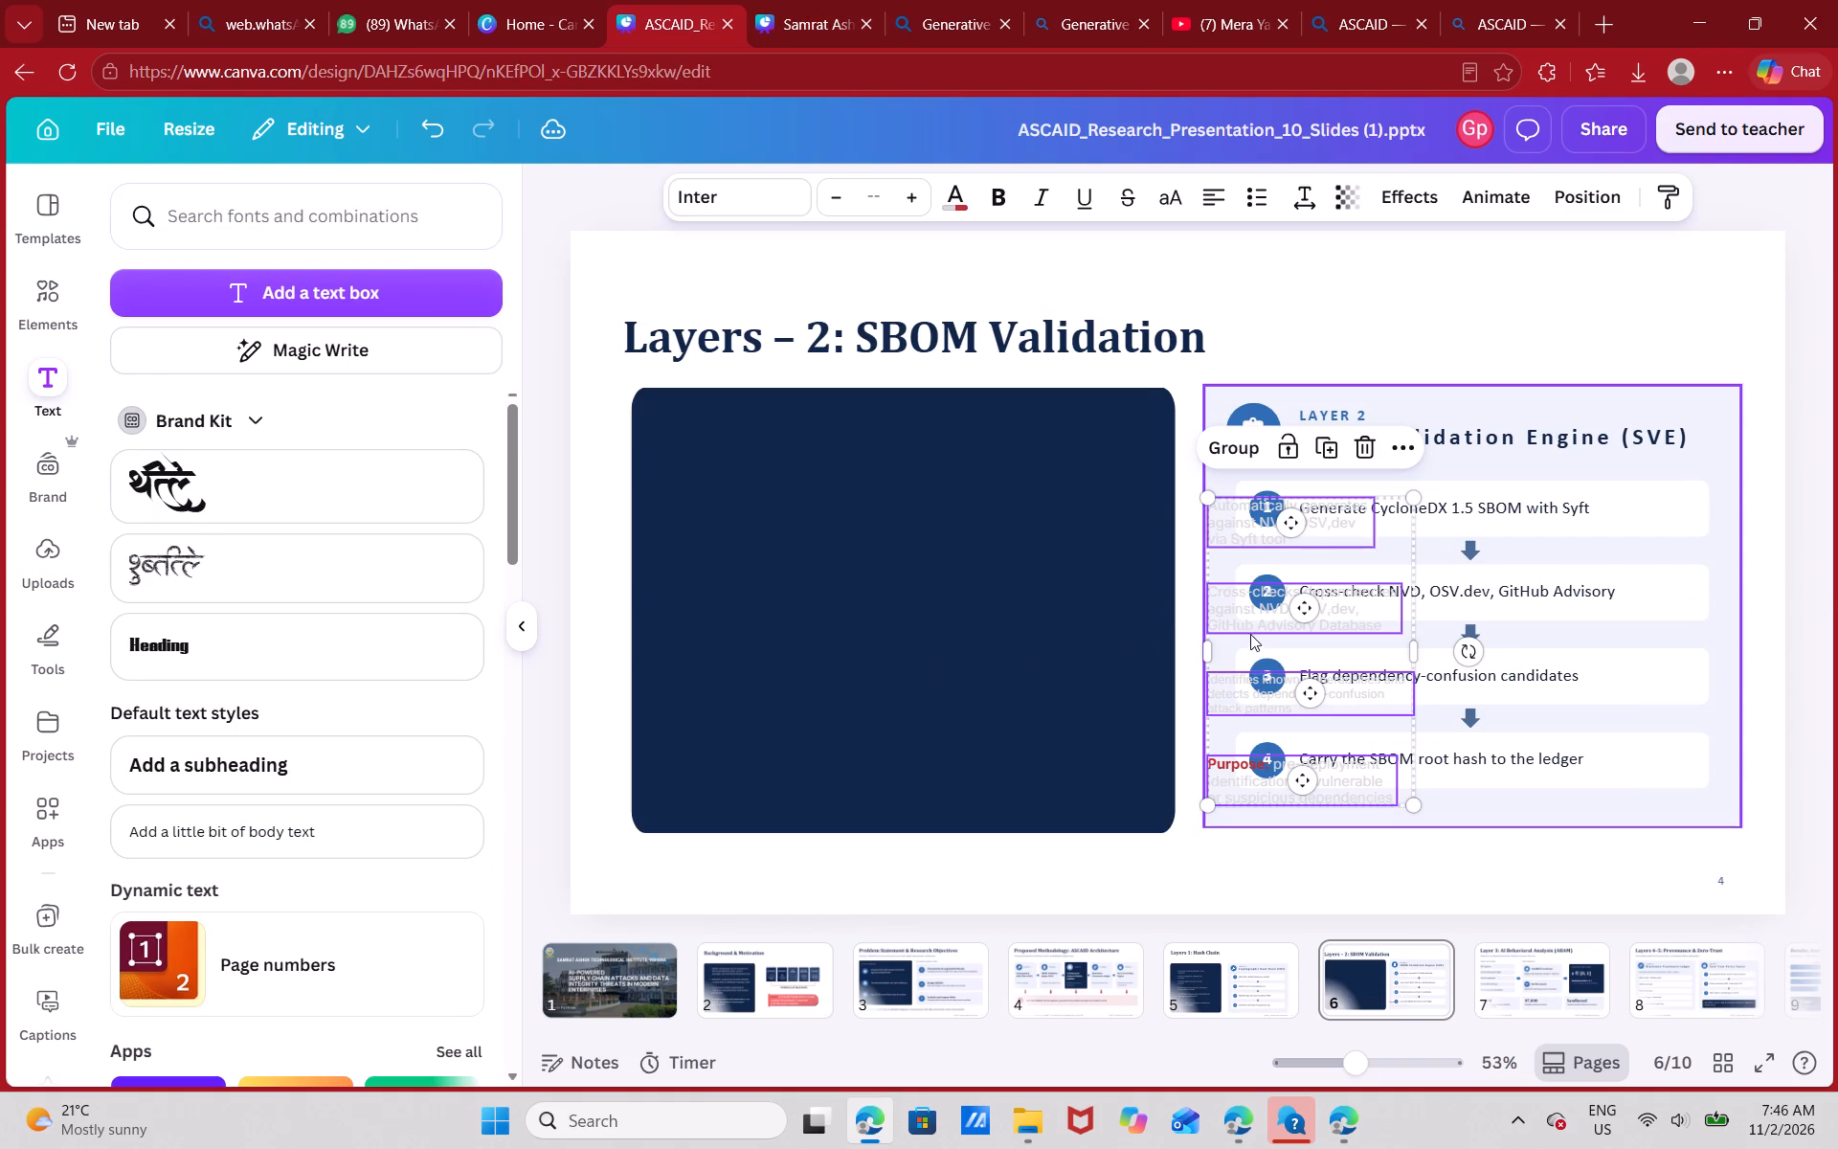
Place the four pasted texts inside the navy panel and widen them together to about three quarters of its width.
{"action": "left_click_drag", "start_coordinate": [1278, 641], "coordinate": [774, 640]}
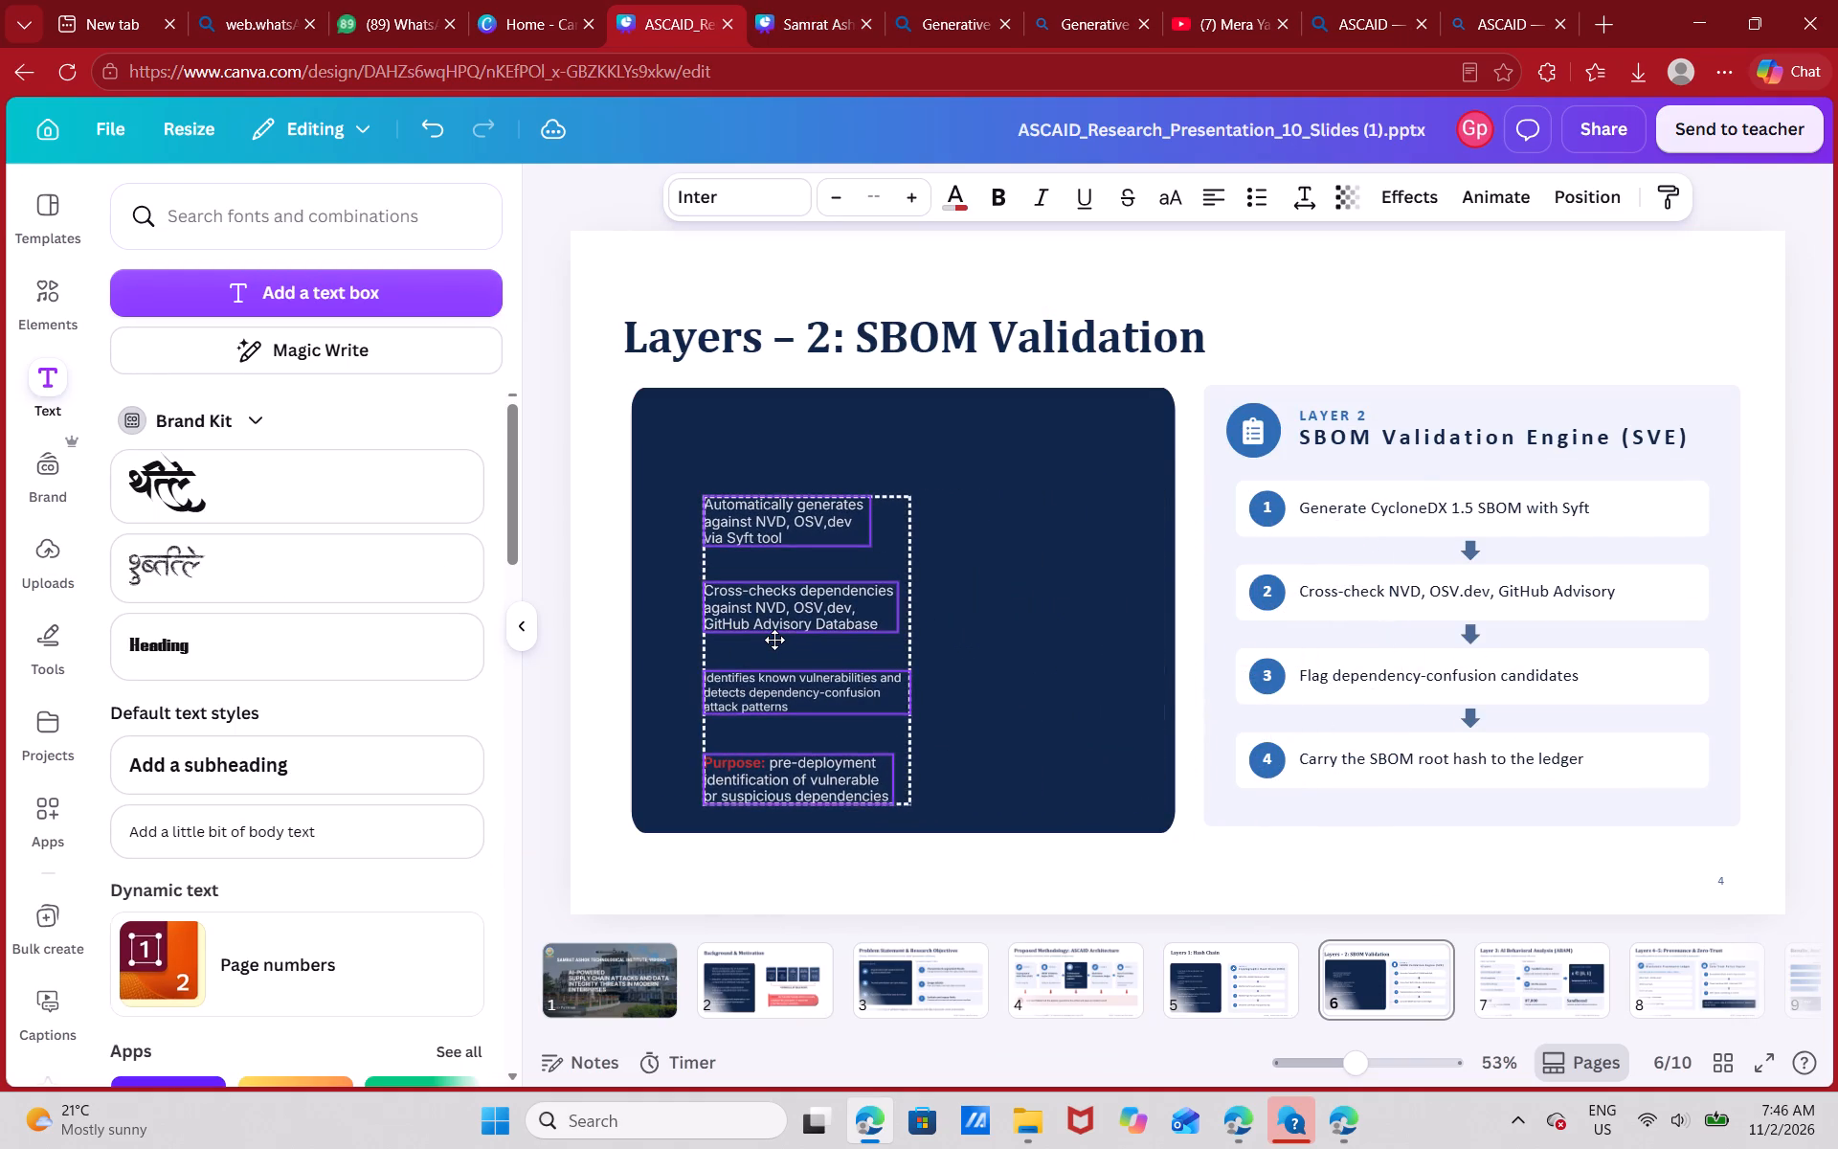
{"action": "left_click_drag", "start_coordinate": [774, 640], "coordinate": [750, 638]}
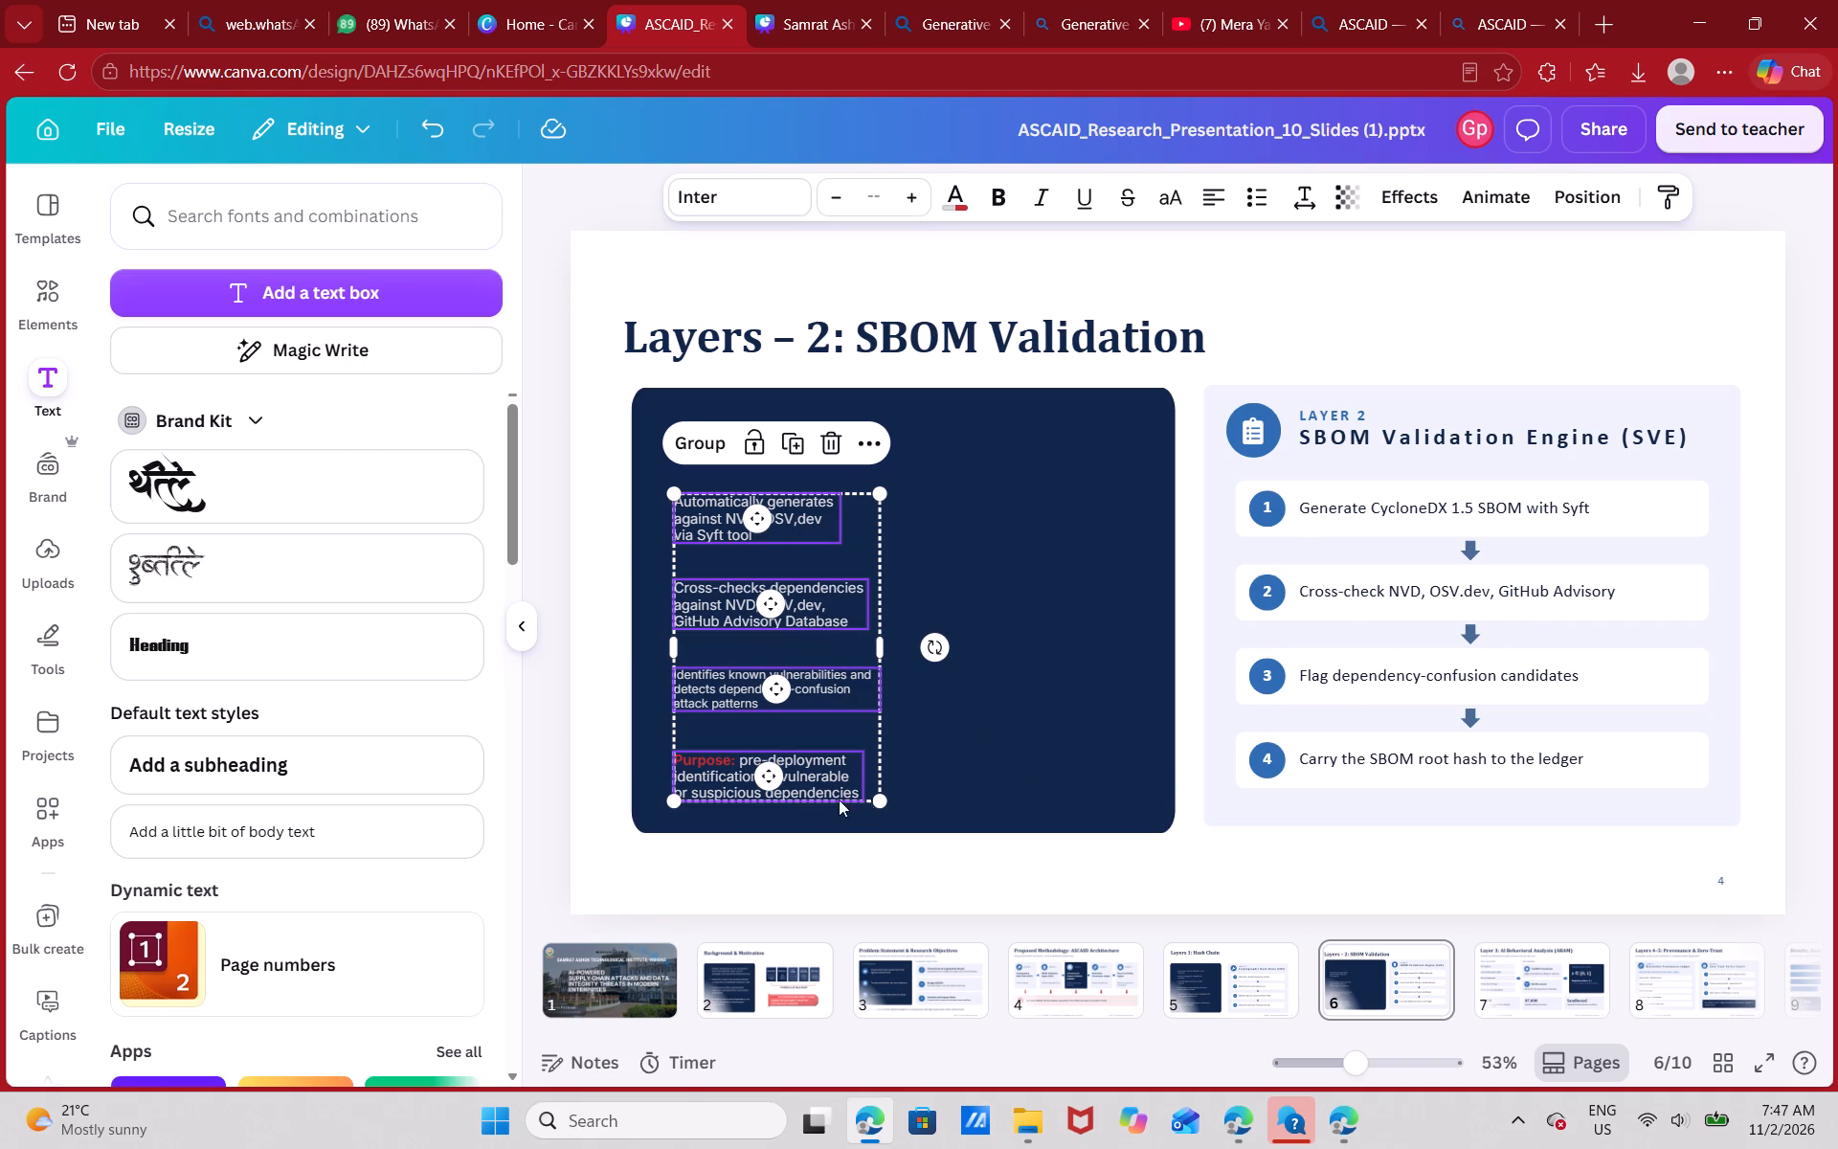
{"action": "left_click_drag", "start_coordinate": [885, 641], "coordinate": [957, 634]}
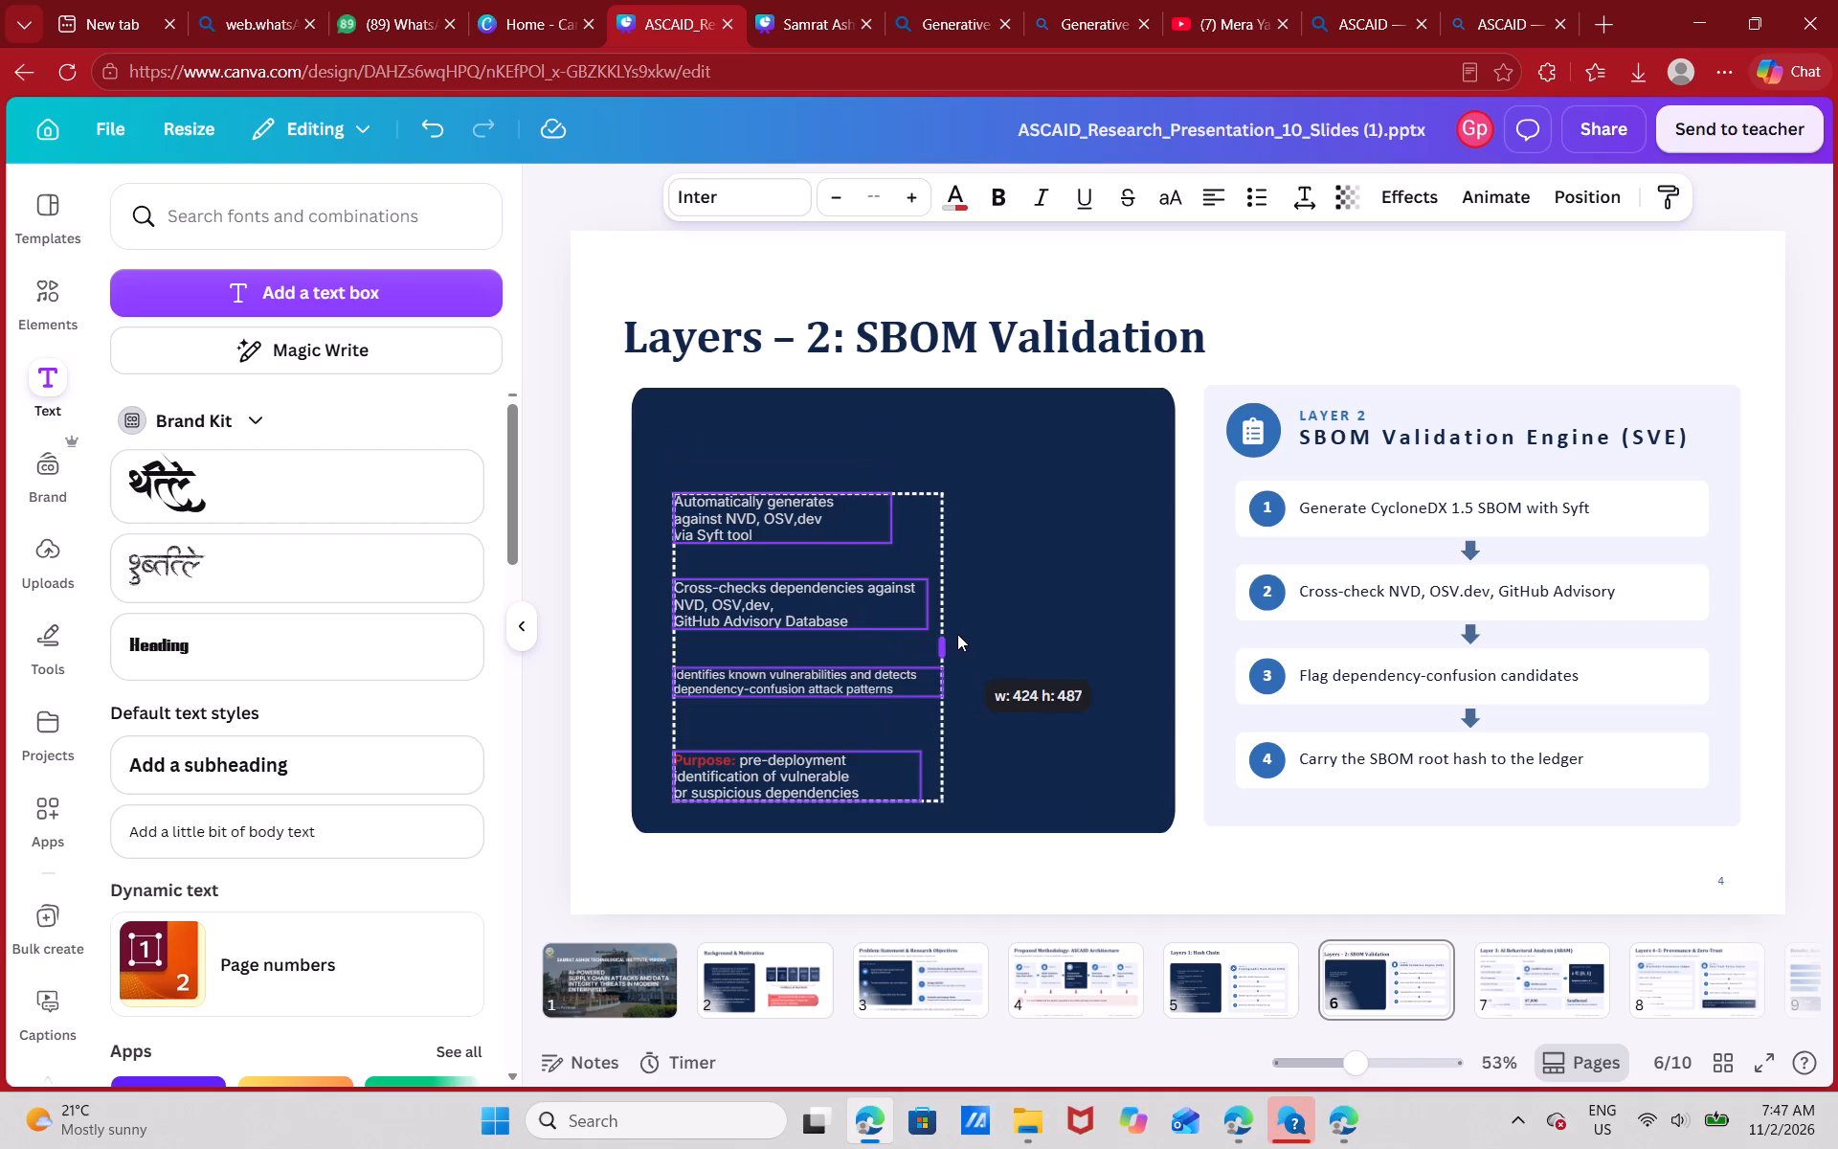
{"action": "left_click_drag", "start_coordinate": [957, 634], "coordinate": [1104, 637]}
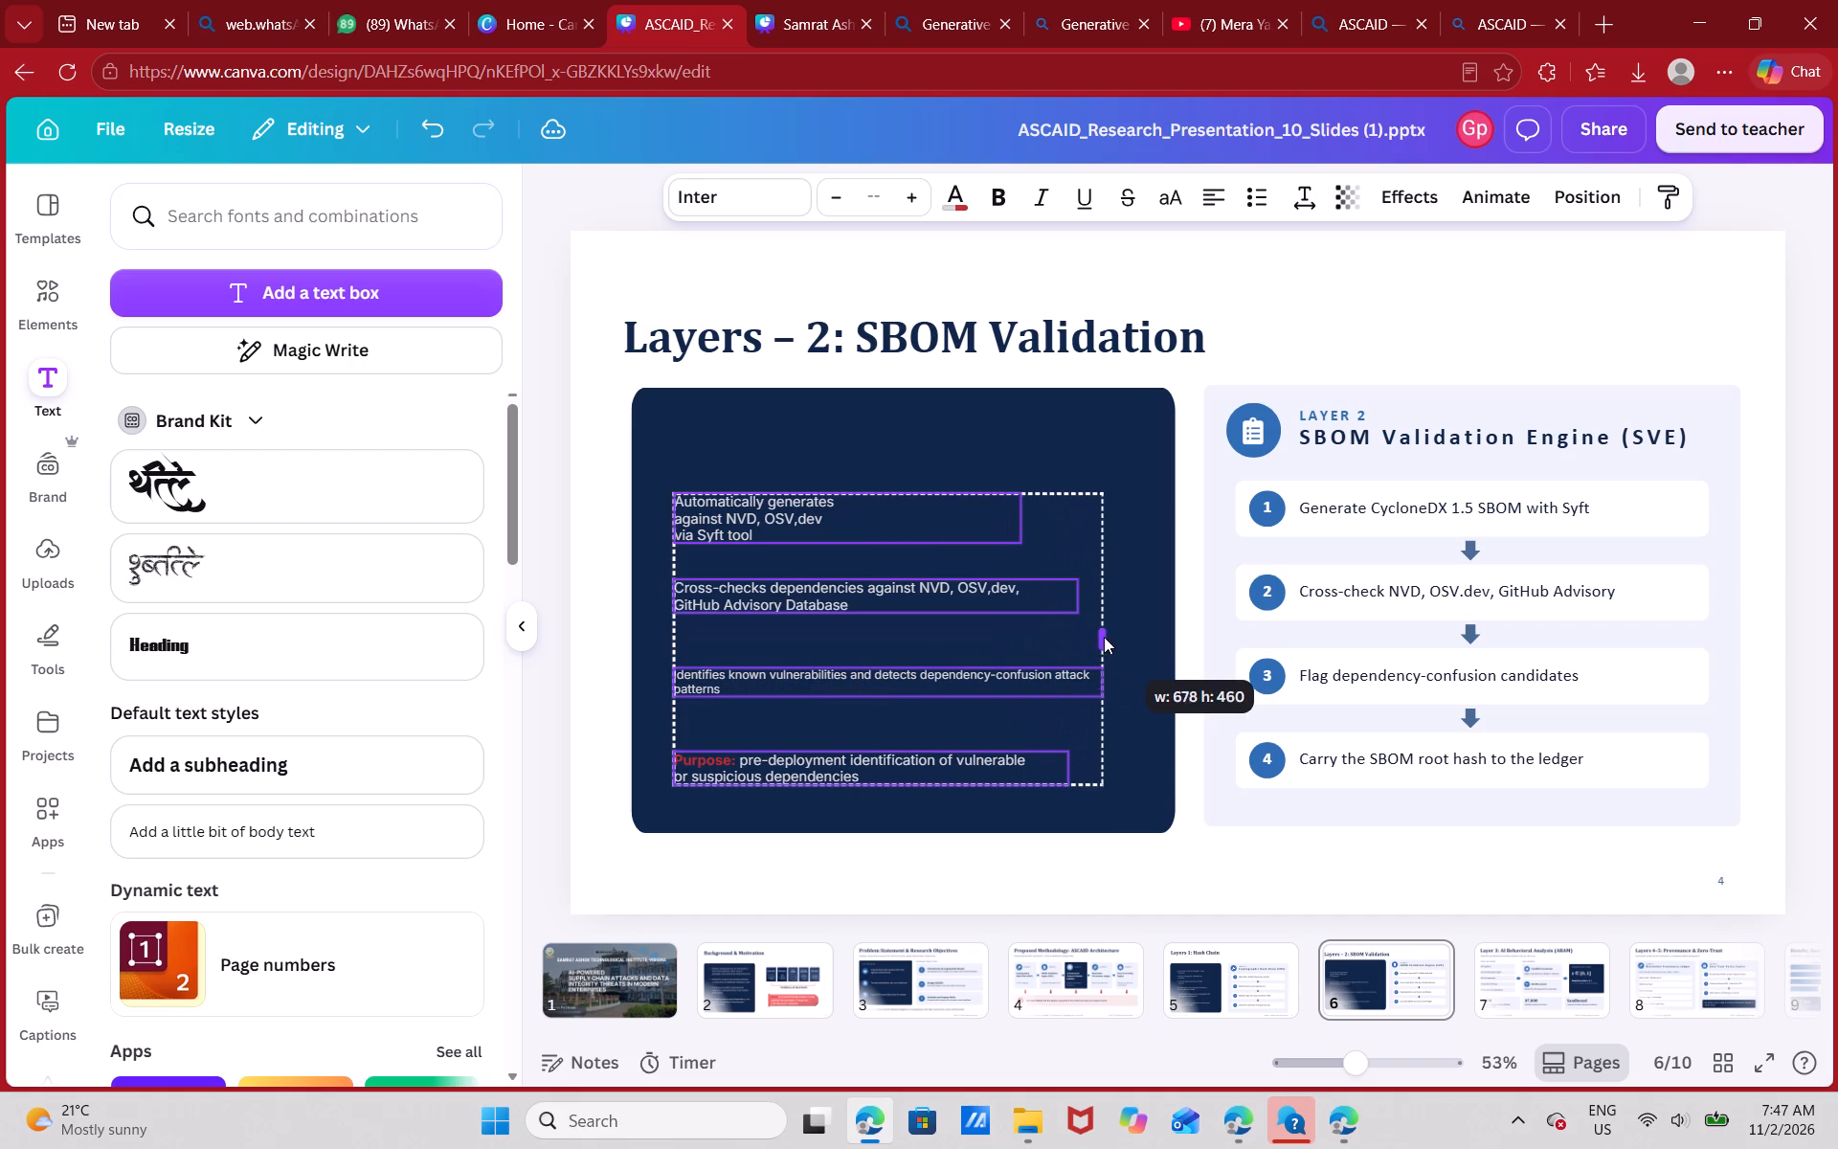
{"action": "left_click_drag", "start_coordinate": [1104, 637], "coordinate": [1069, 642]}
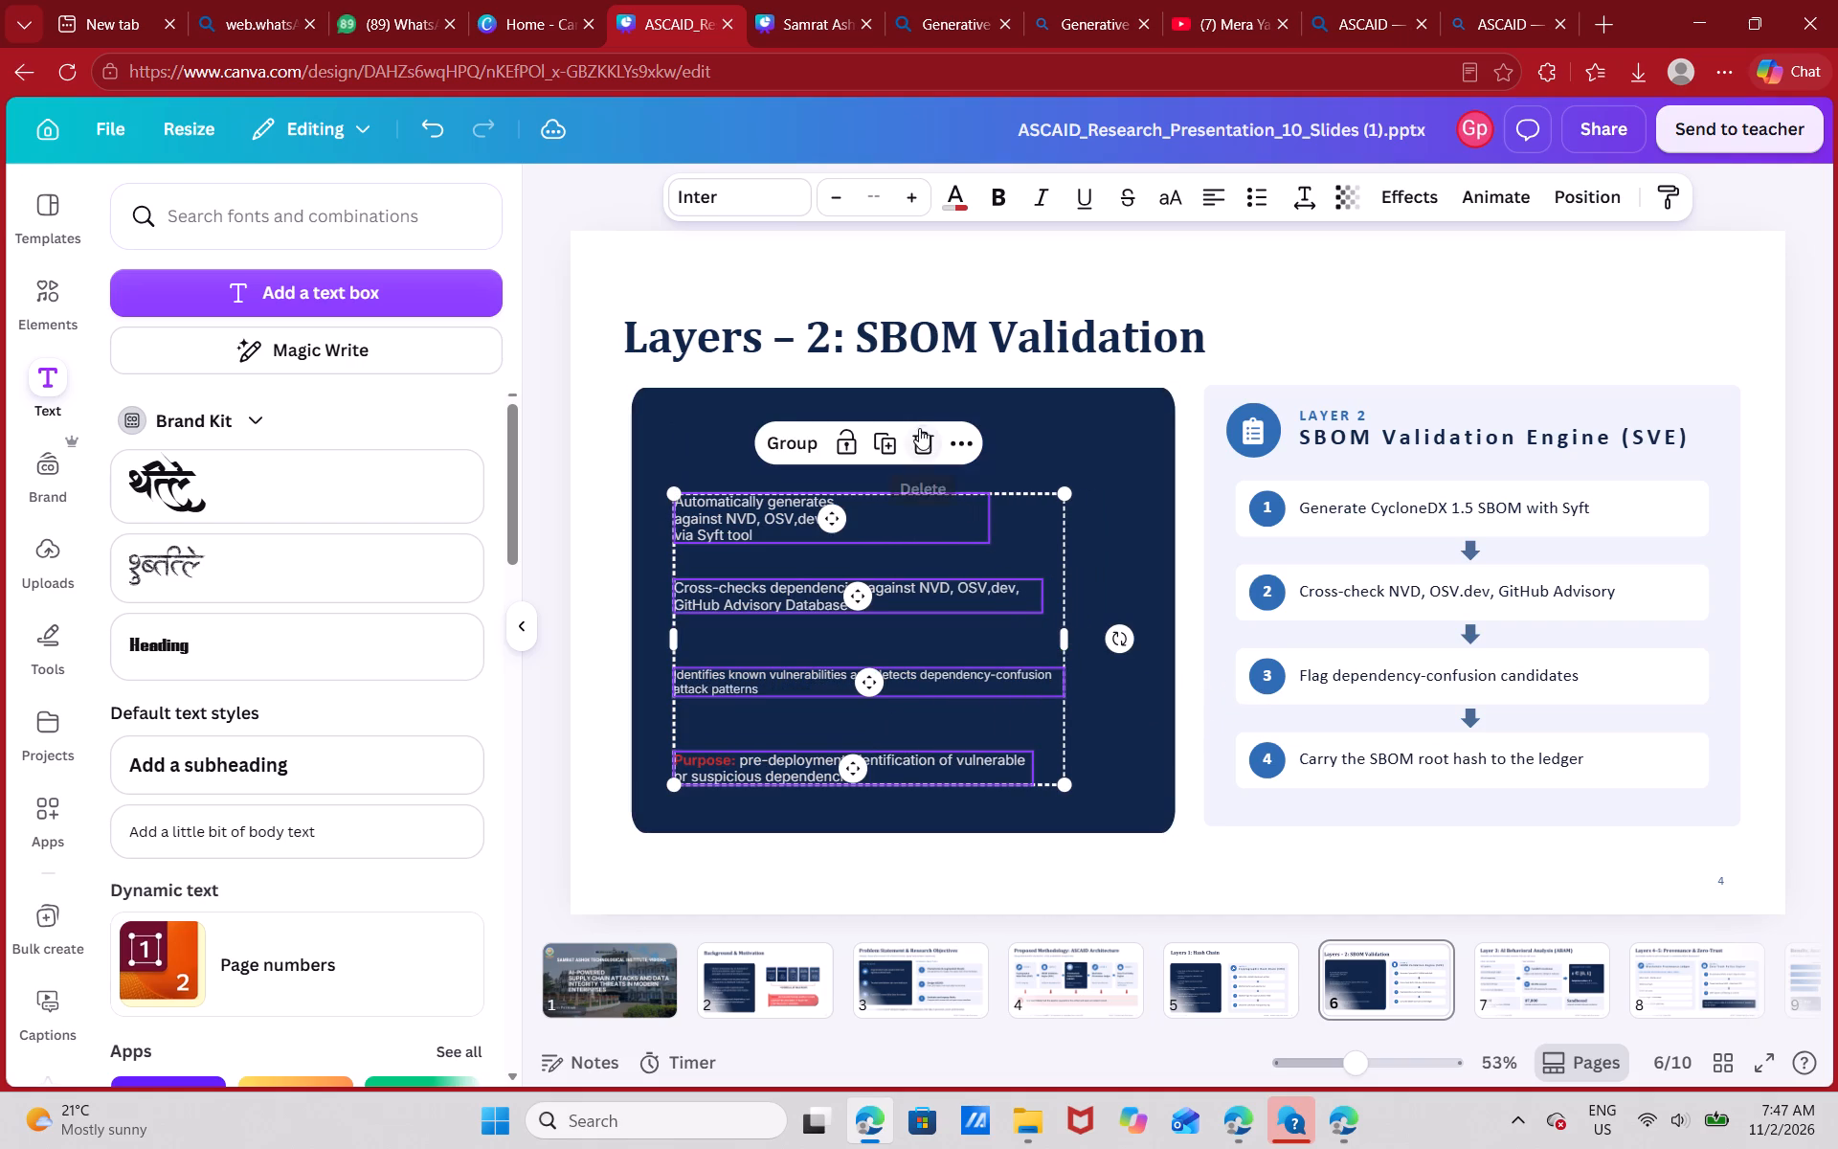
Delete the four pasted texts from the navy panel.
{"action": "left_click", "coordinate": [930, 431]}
On the Samrat Ashok deck's slide 6, move the SBOM diagram away from Layer 2 and over the hash tree.
{"action": "key", "text": "alt+Tab"}
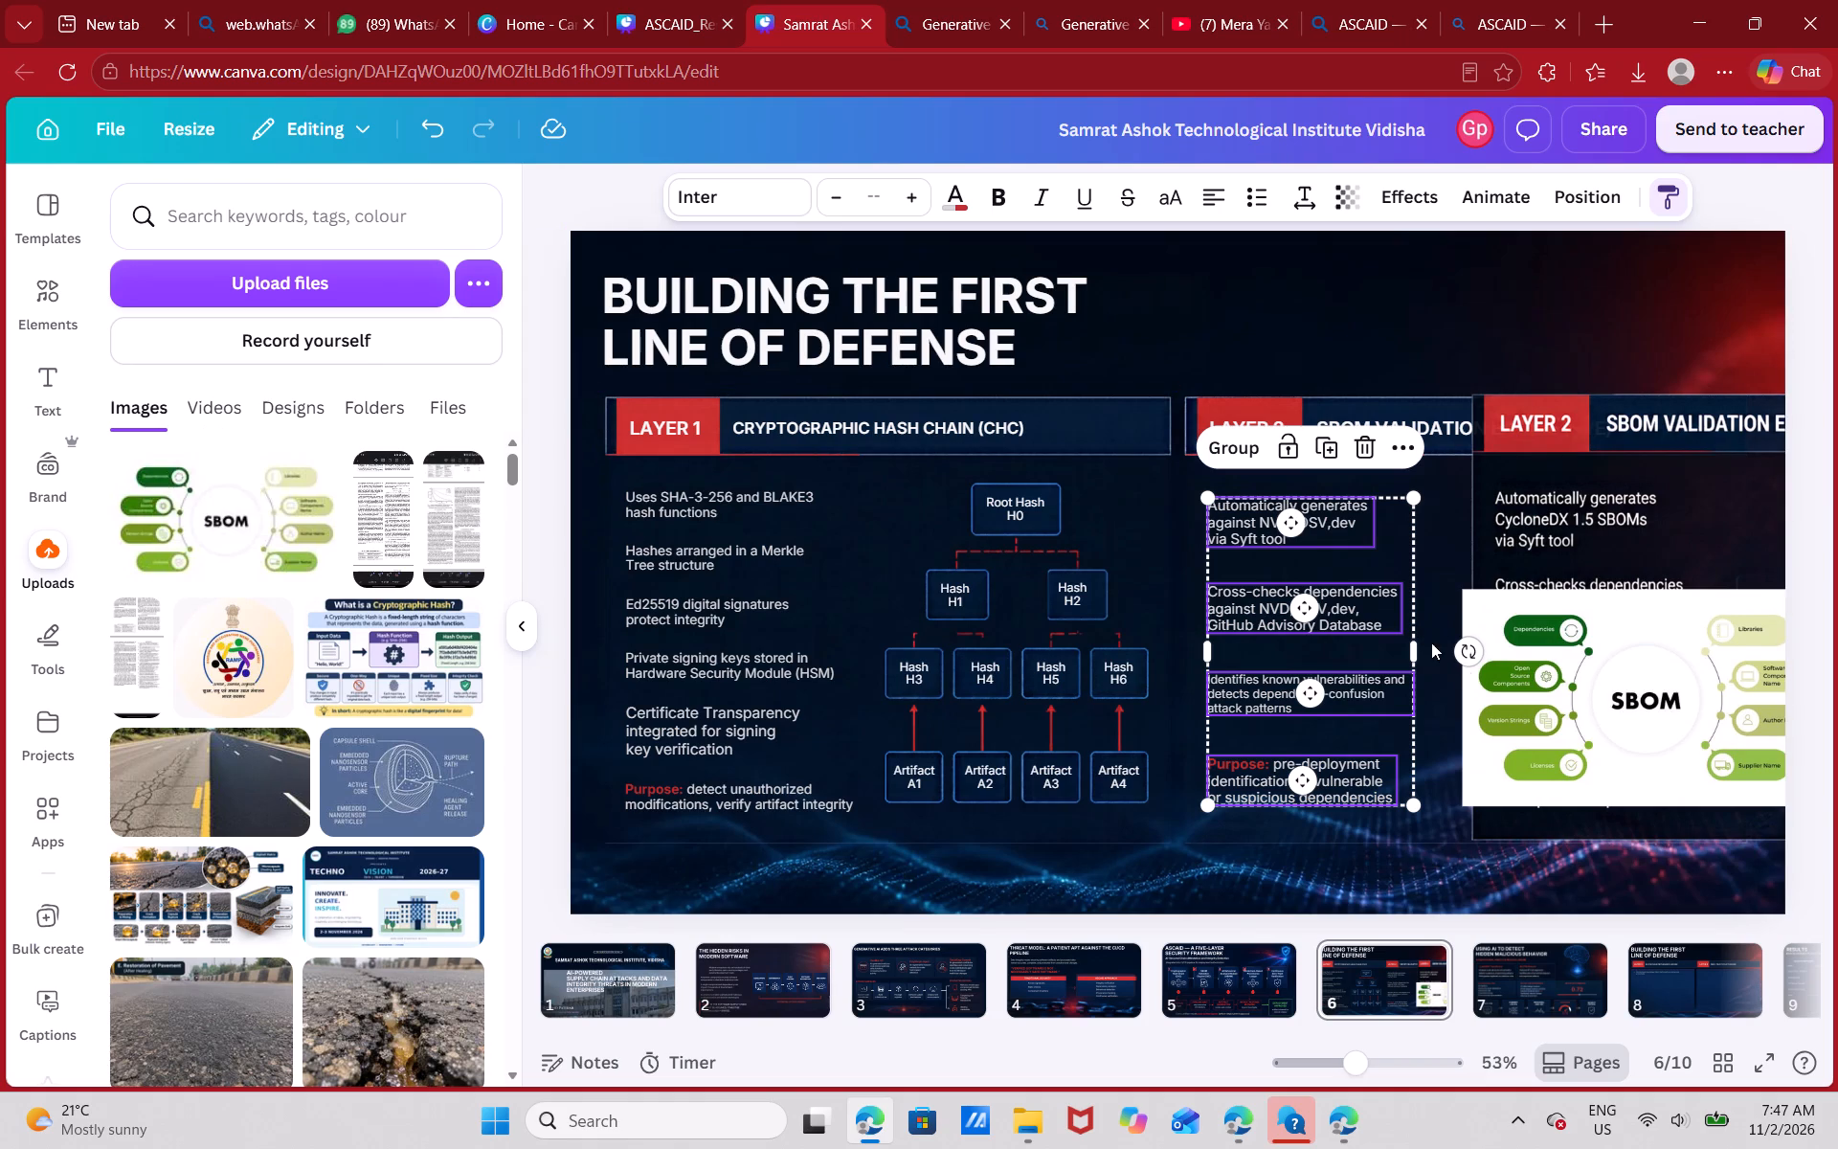
{"action": "left_click_drag", "start_coordinate": [1584, 688], "coordinate": [1398, 664]}
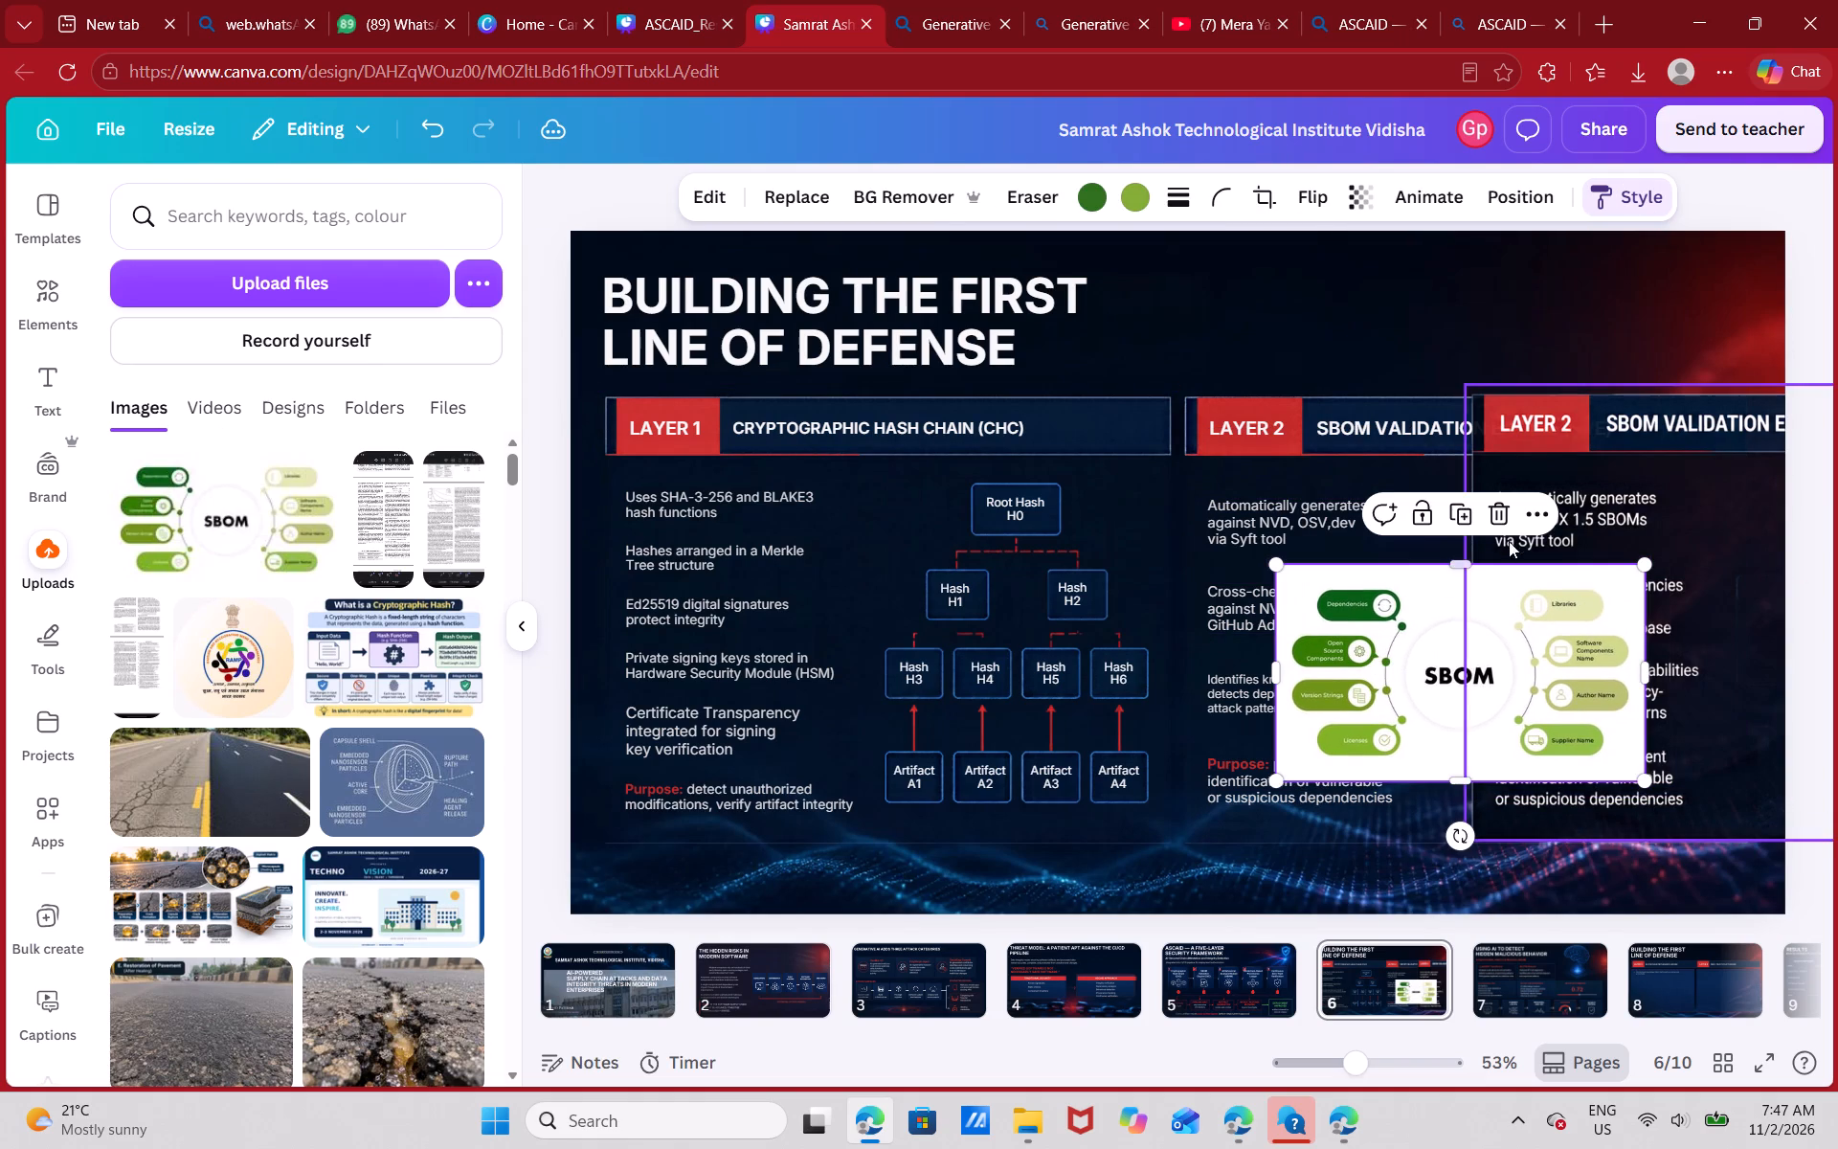
{"action": "left_click_drag", "start_coordinate": [1464, 673], "coordinate": [1360, 654]}
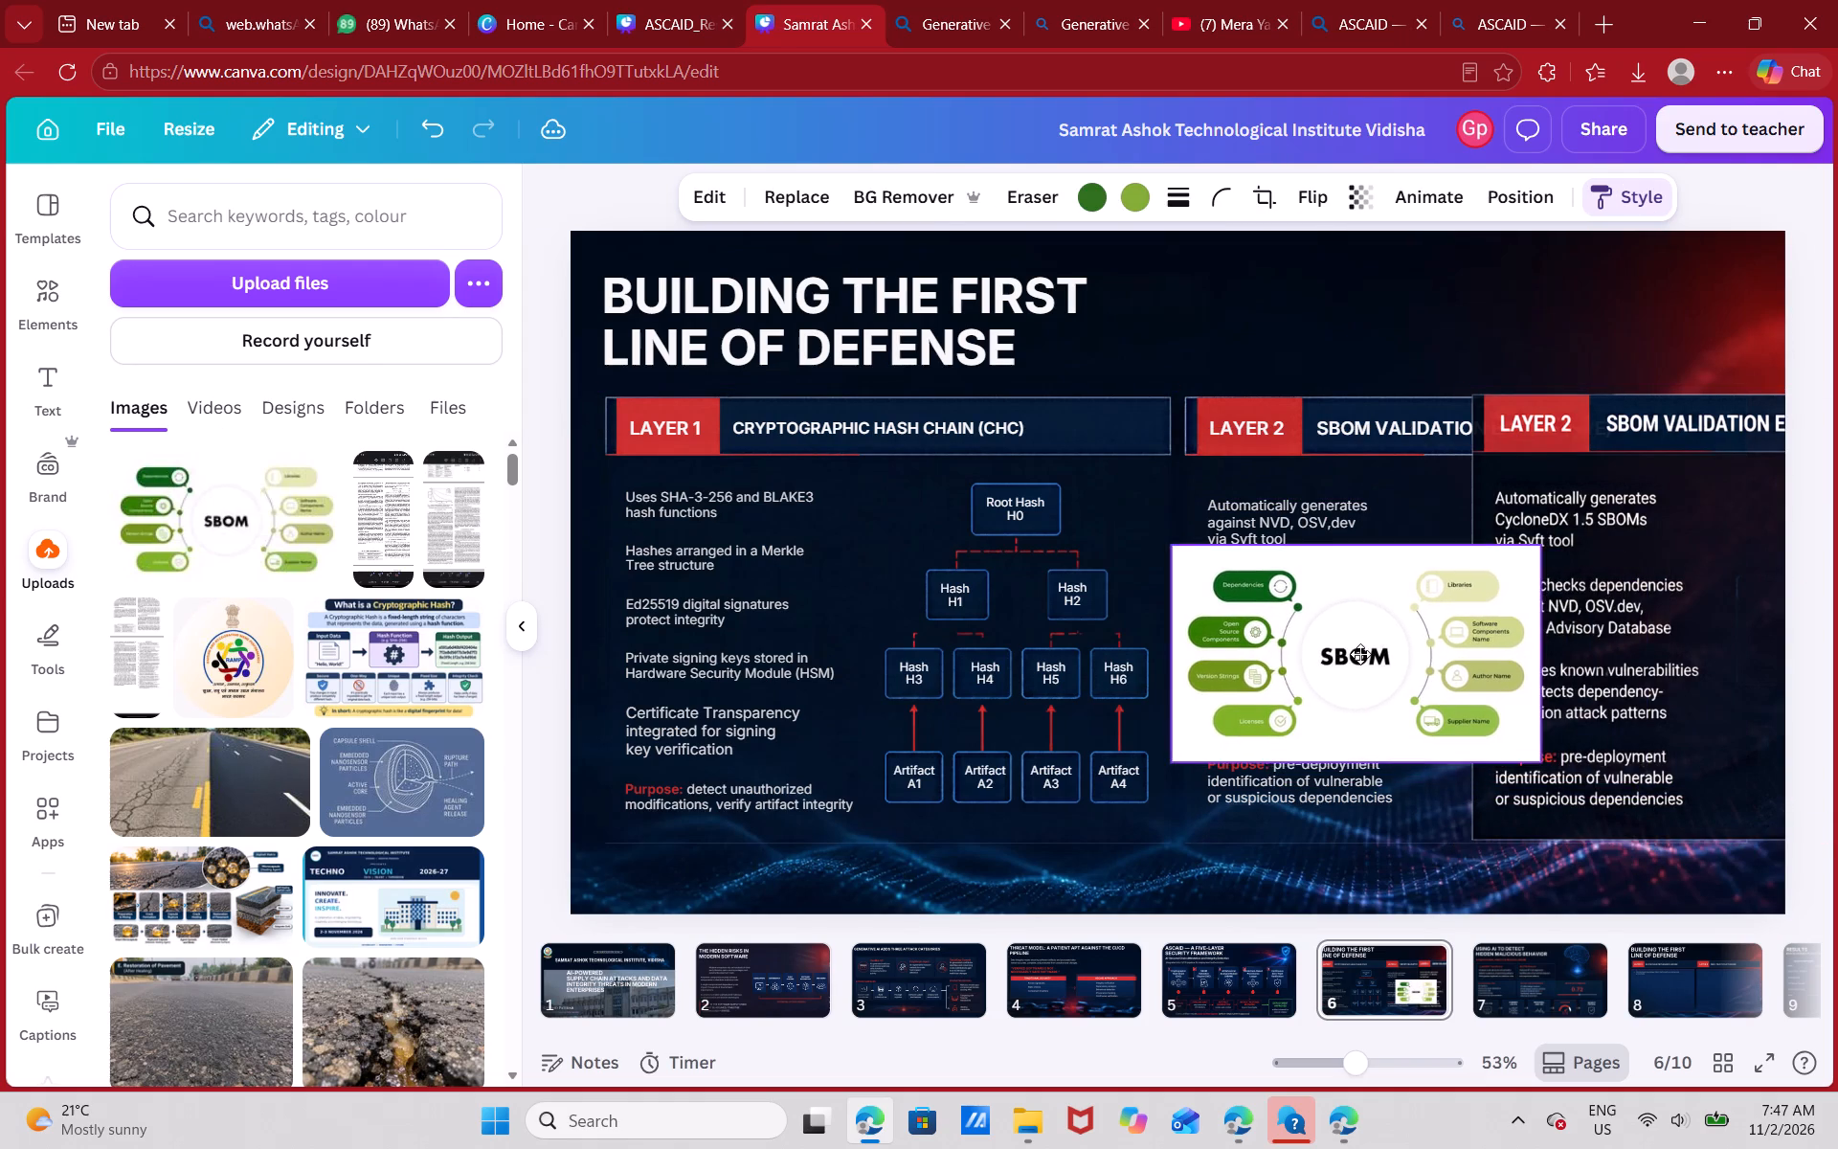
{"action": "left_click_drag", "start_coordinate": [1360, 654], "coordinate": [960, 612]}
Copy the SBOM diagram from the Samrat Ashok deck onto the ASCAID deck's "Layers – 2: SBOM Validation" slide.
{"action": "key", "text": "alt+Tab"}
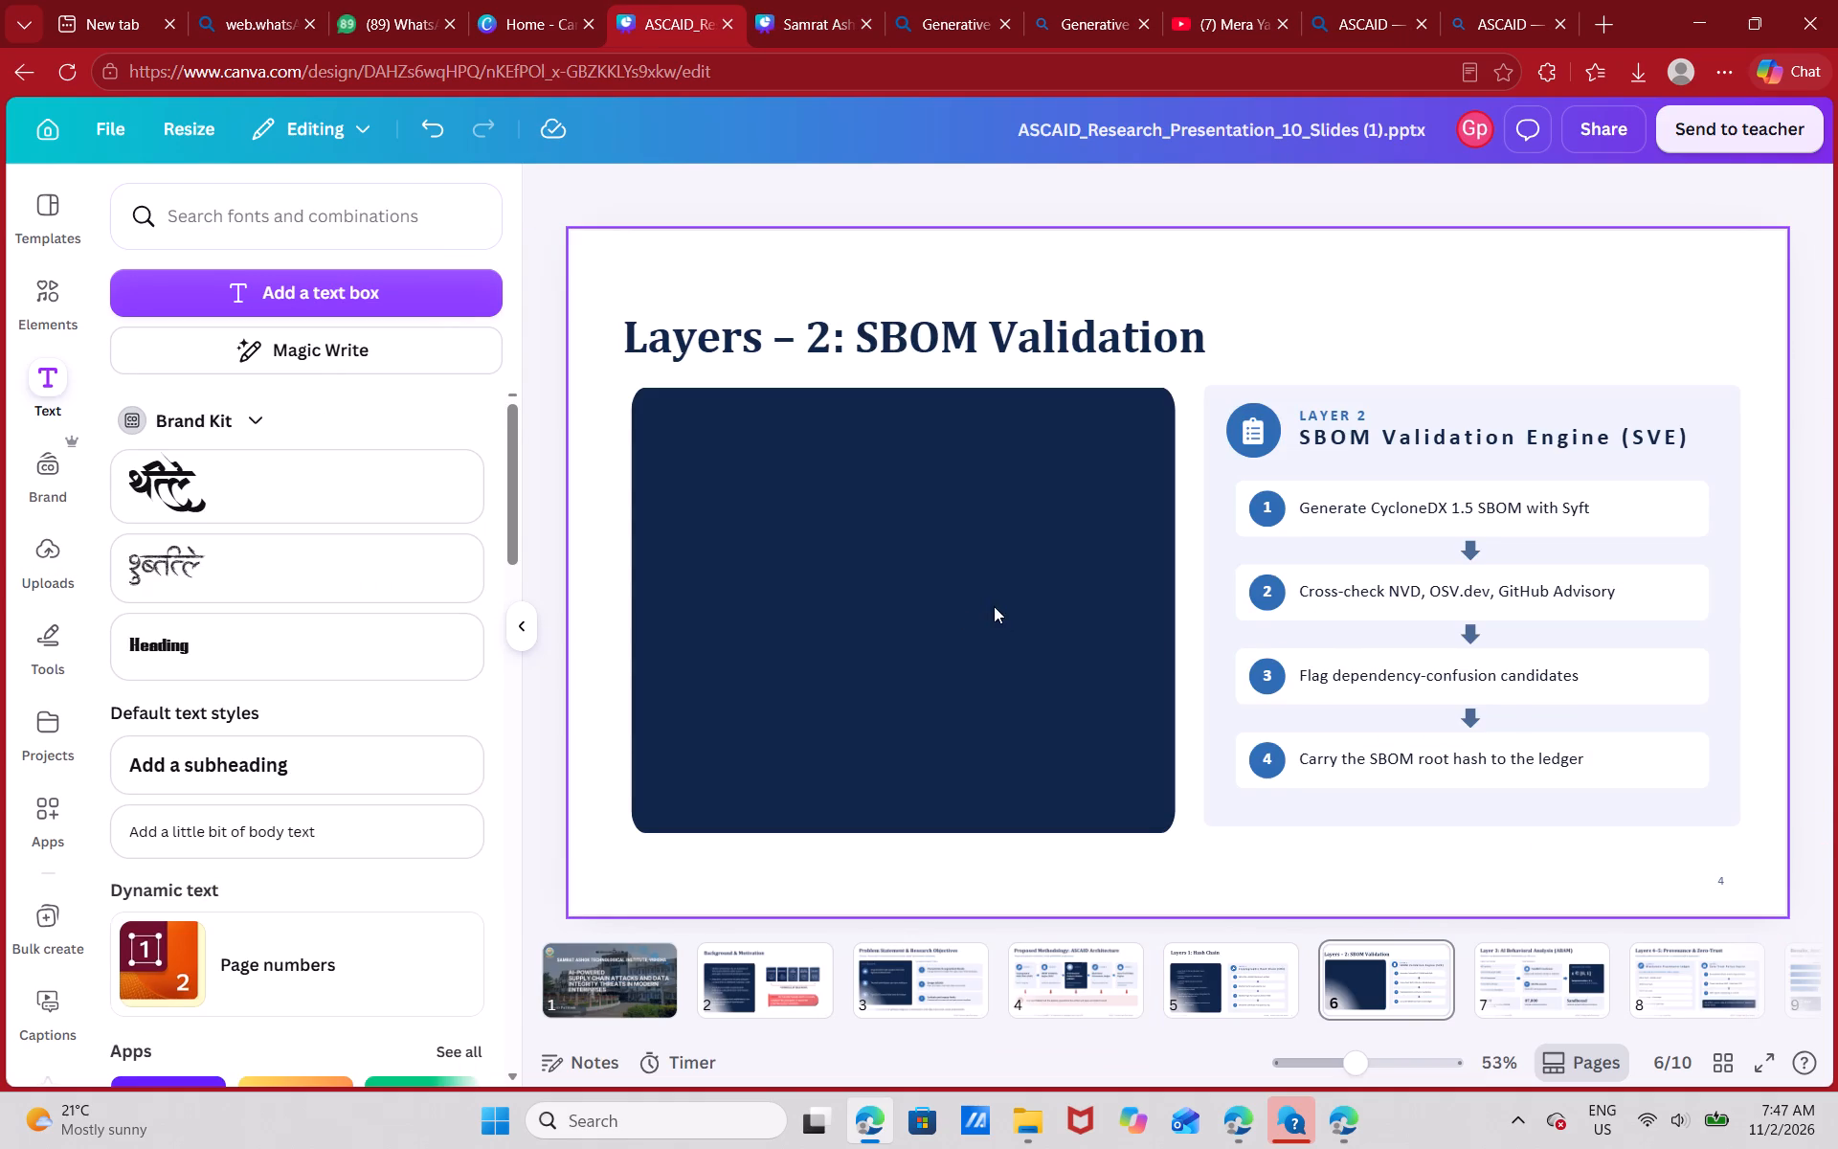
{"action": "key", "text": "alt+Tab"}
{"action": "key", "text": "alt+Tab"}
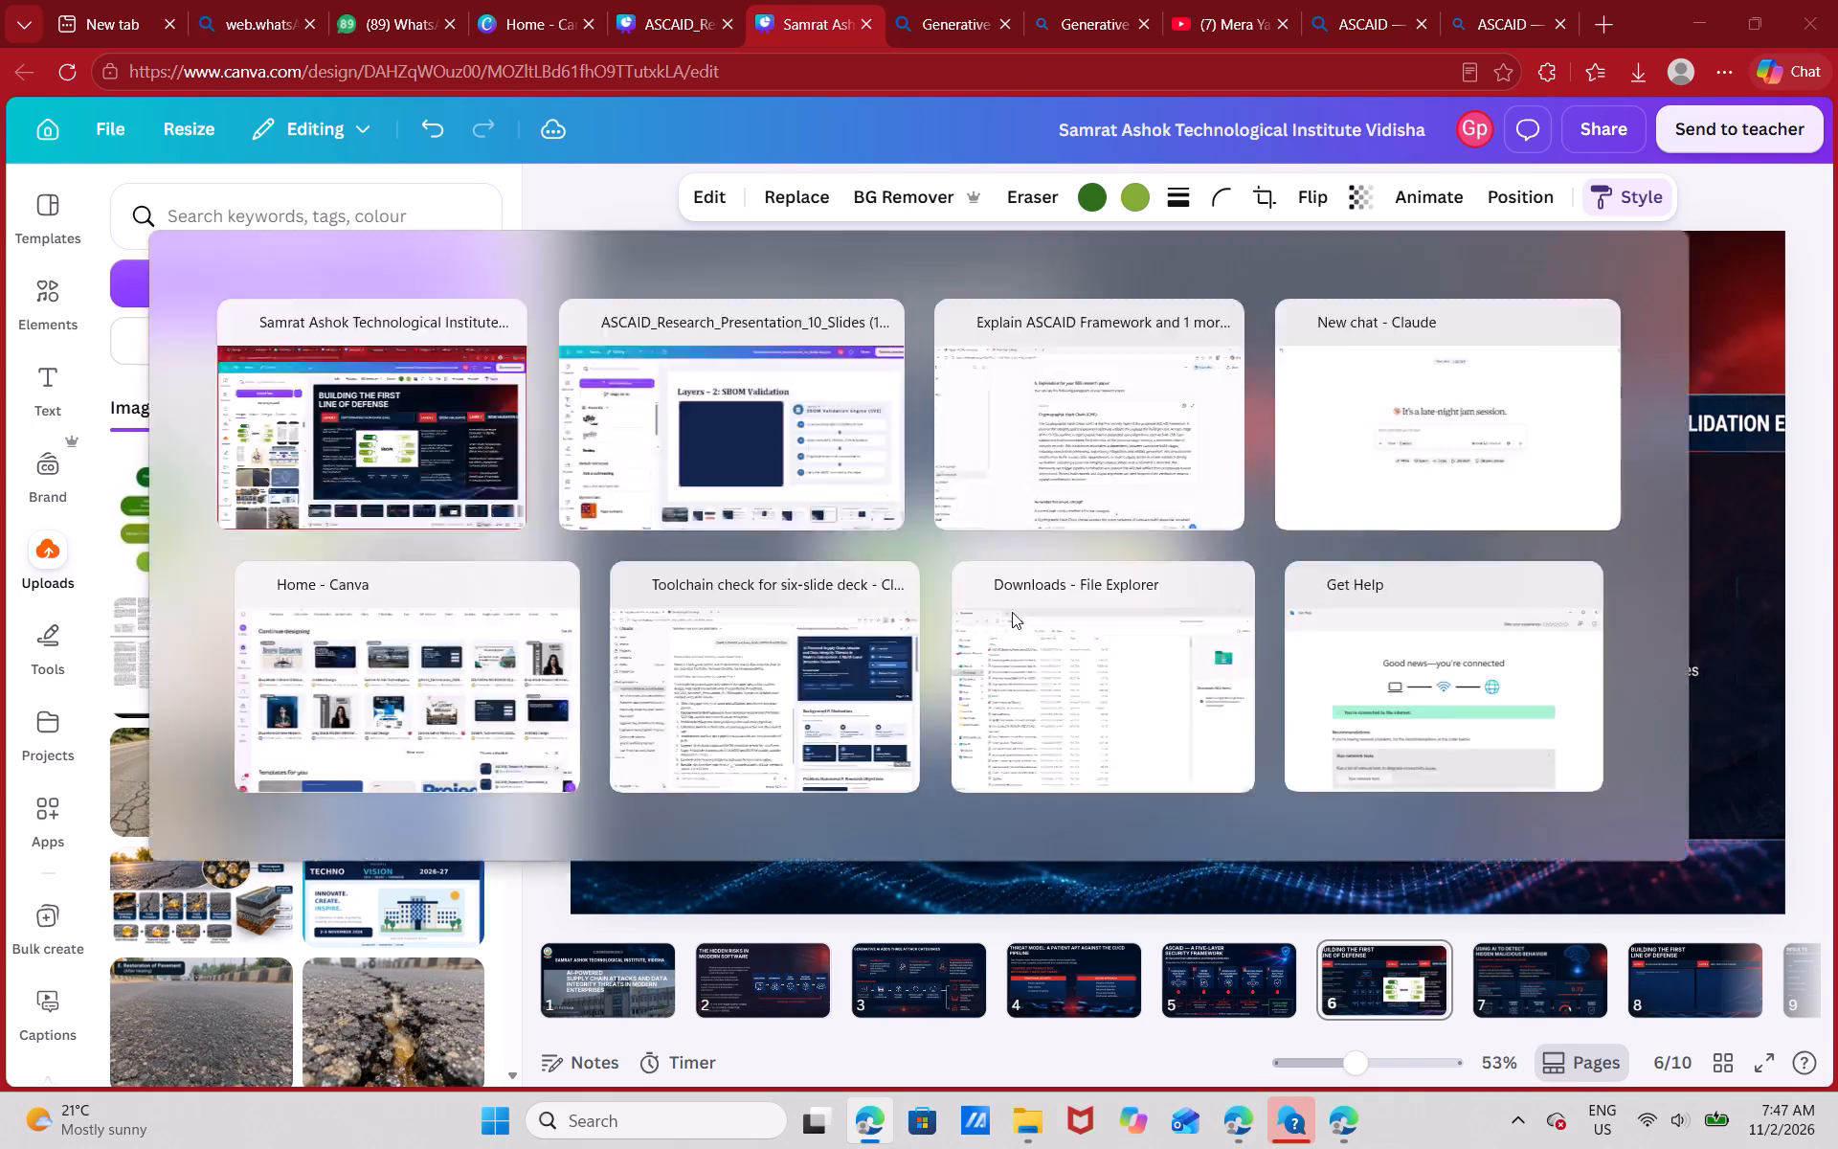
{"action": "key", "text": "alt+Tab"}
{"action": "left_click", "coordinate": [1052, 613]}
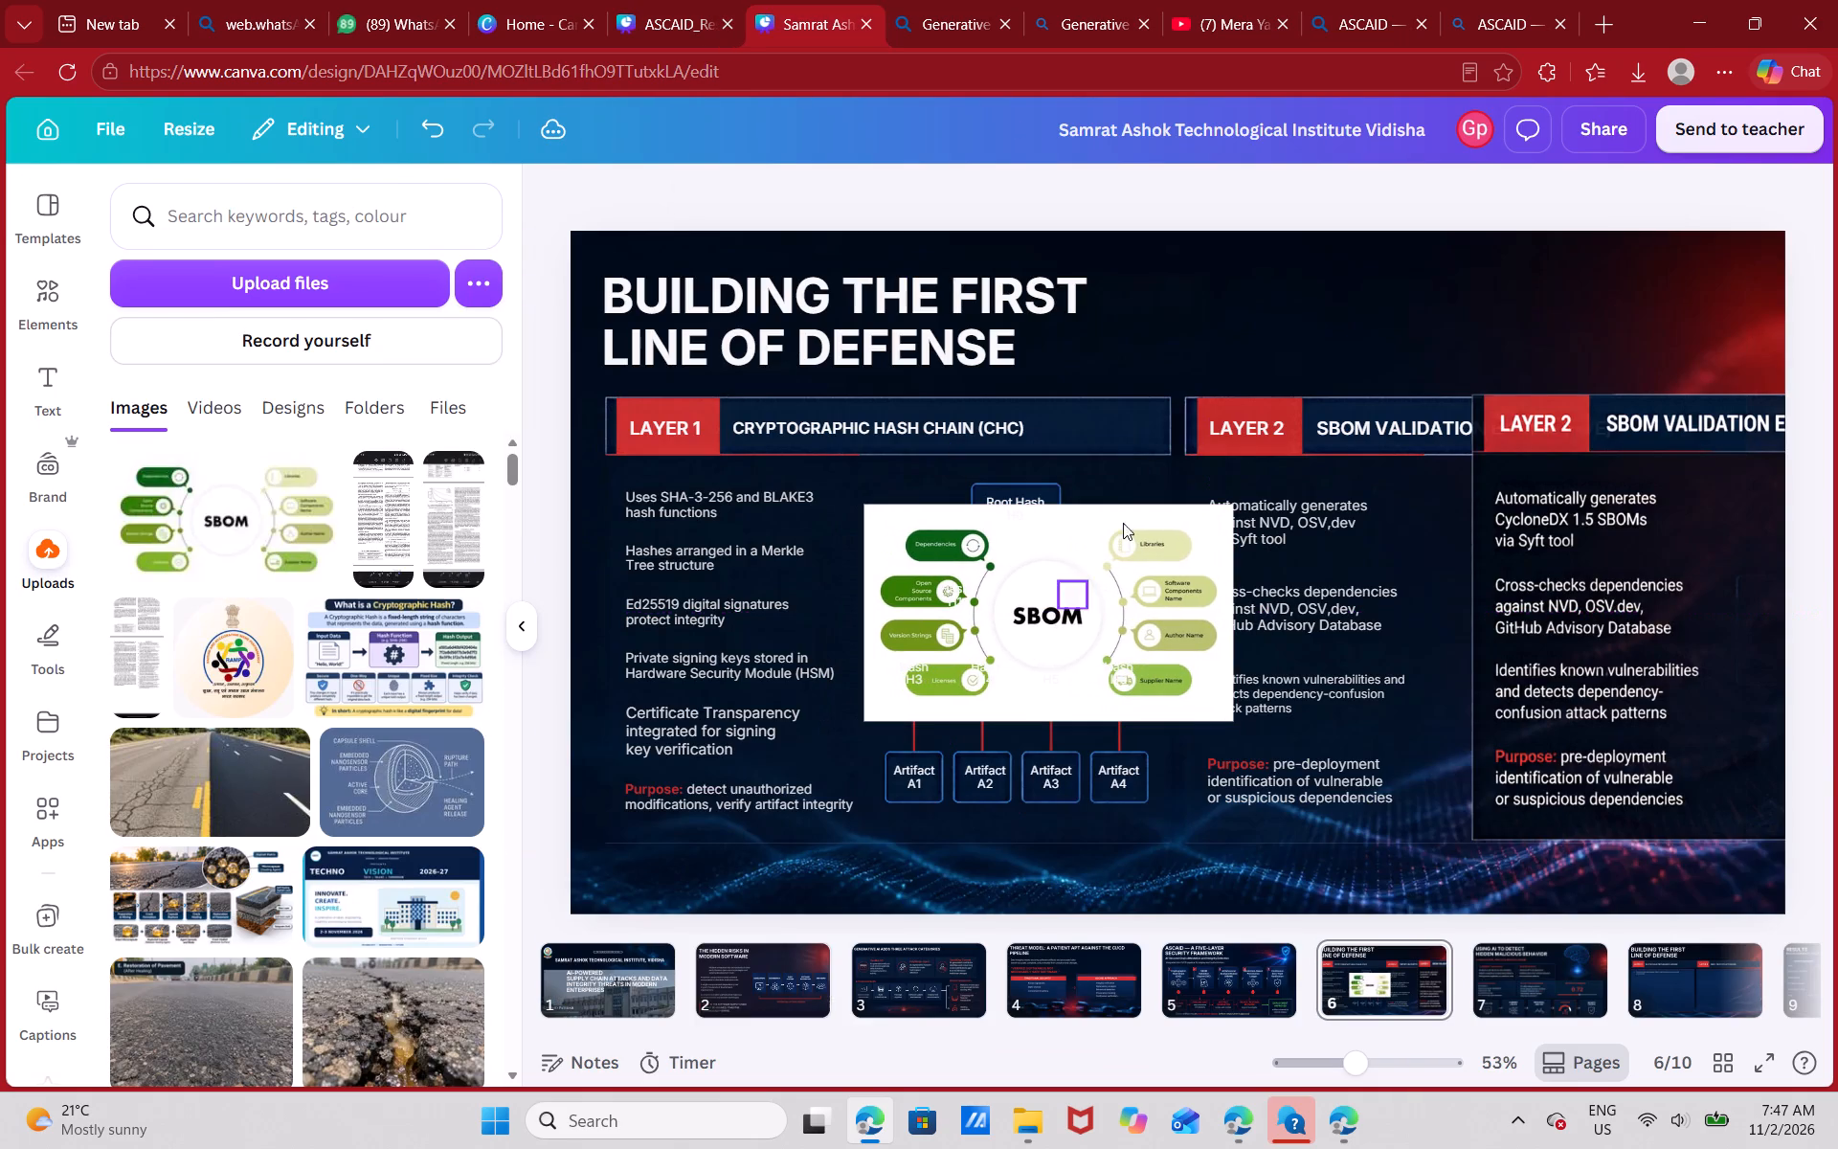
{"action": "left_click", "coordinate": [1122, 642]}
{"action": "key", "text": "ctrl+c"}
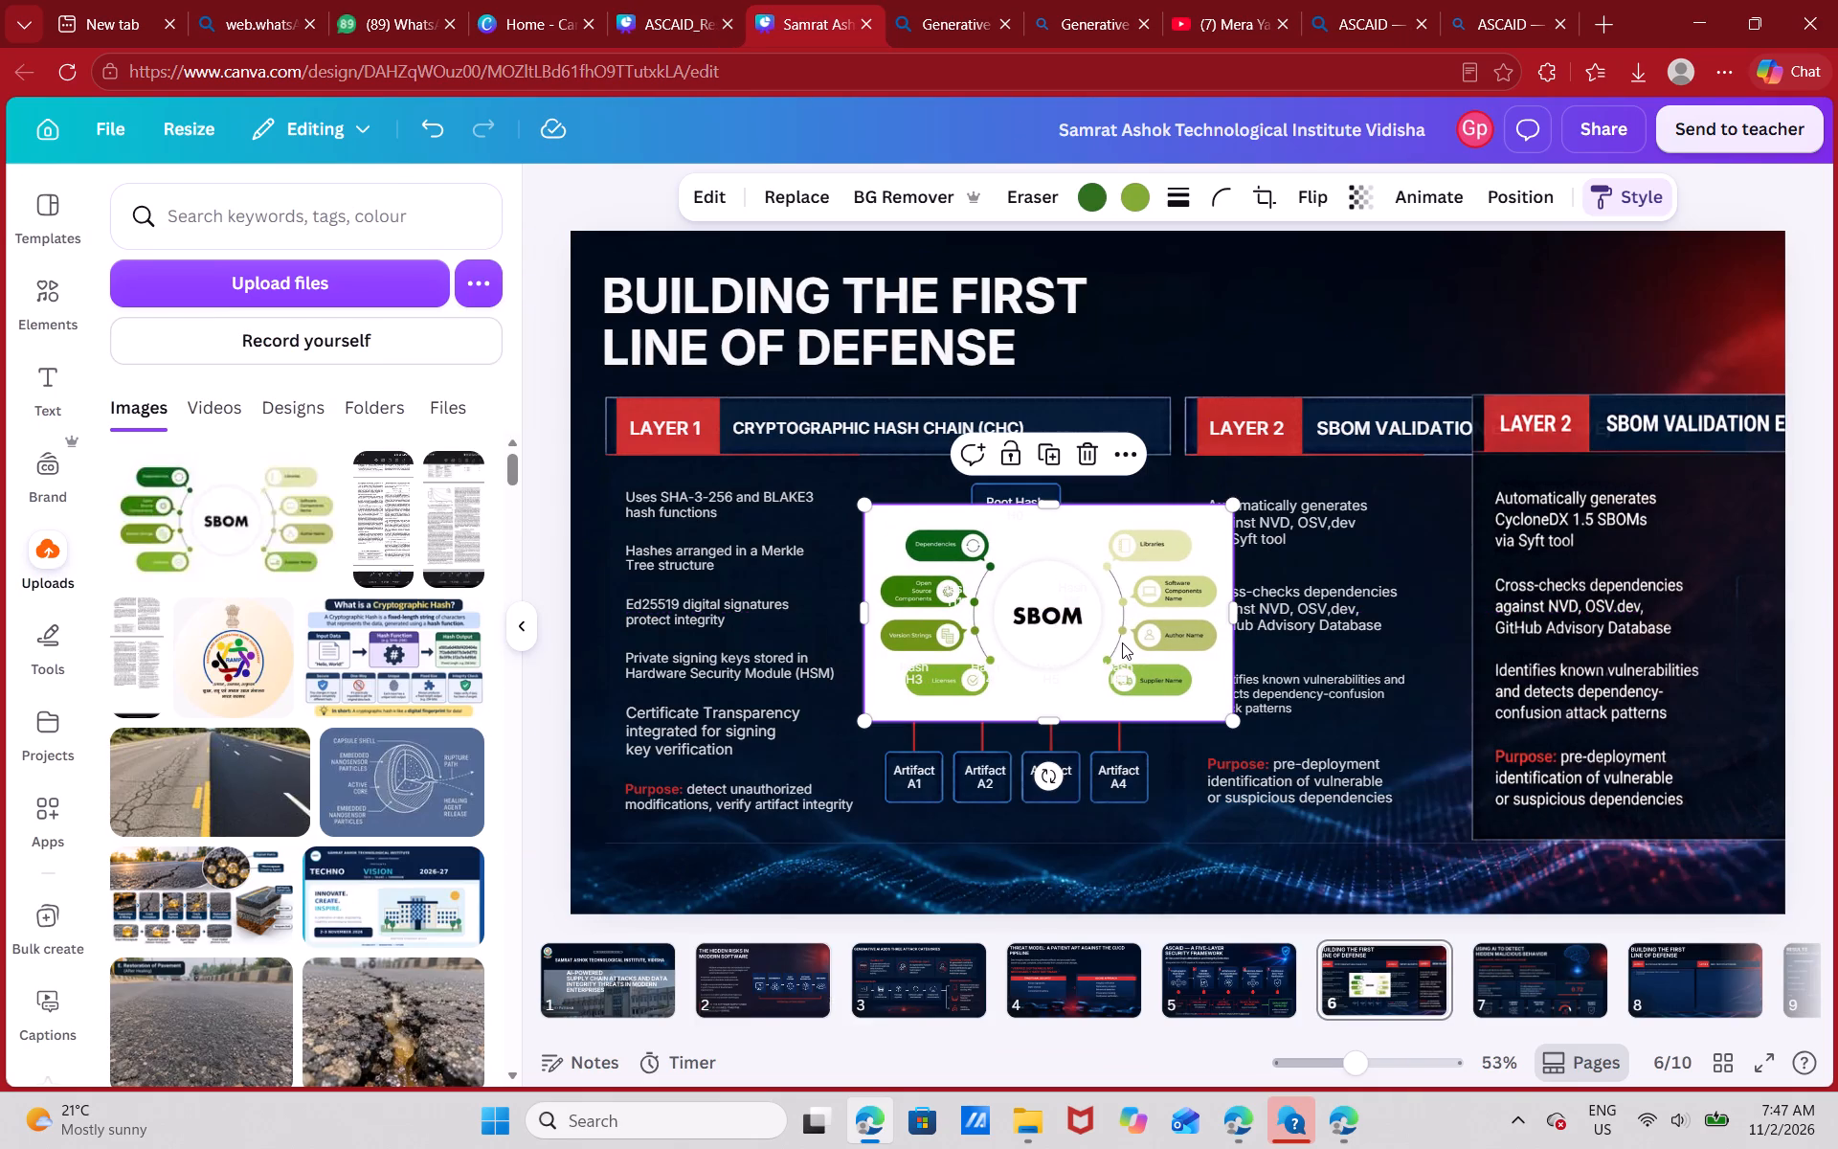
{"action": "key", "text": "alt+Tab"}
{"action": "left_click", "coordinate": [934, 551]}
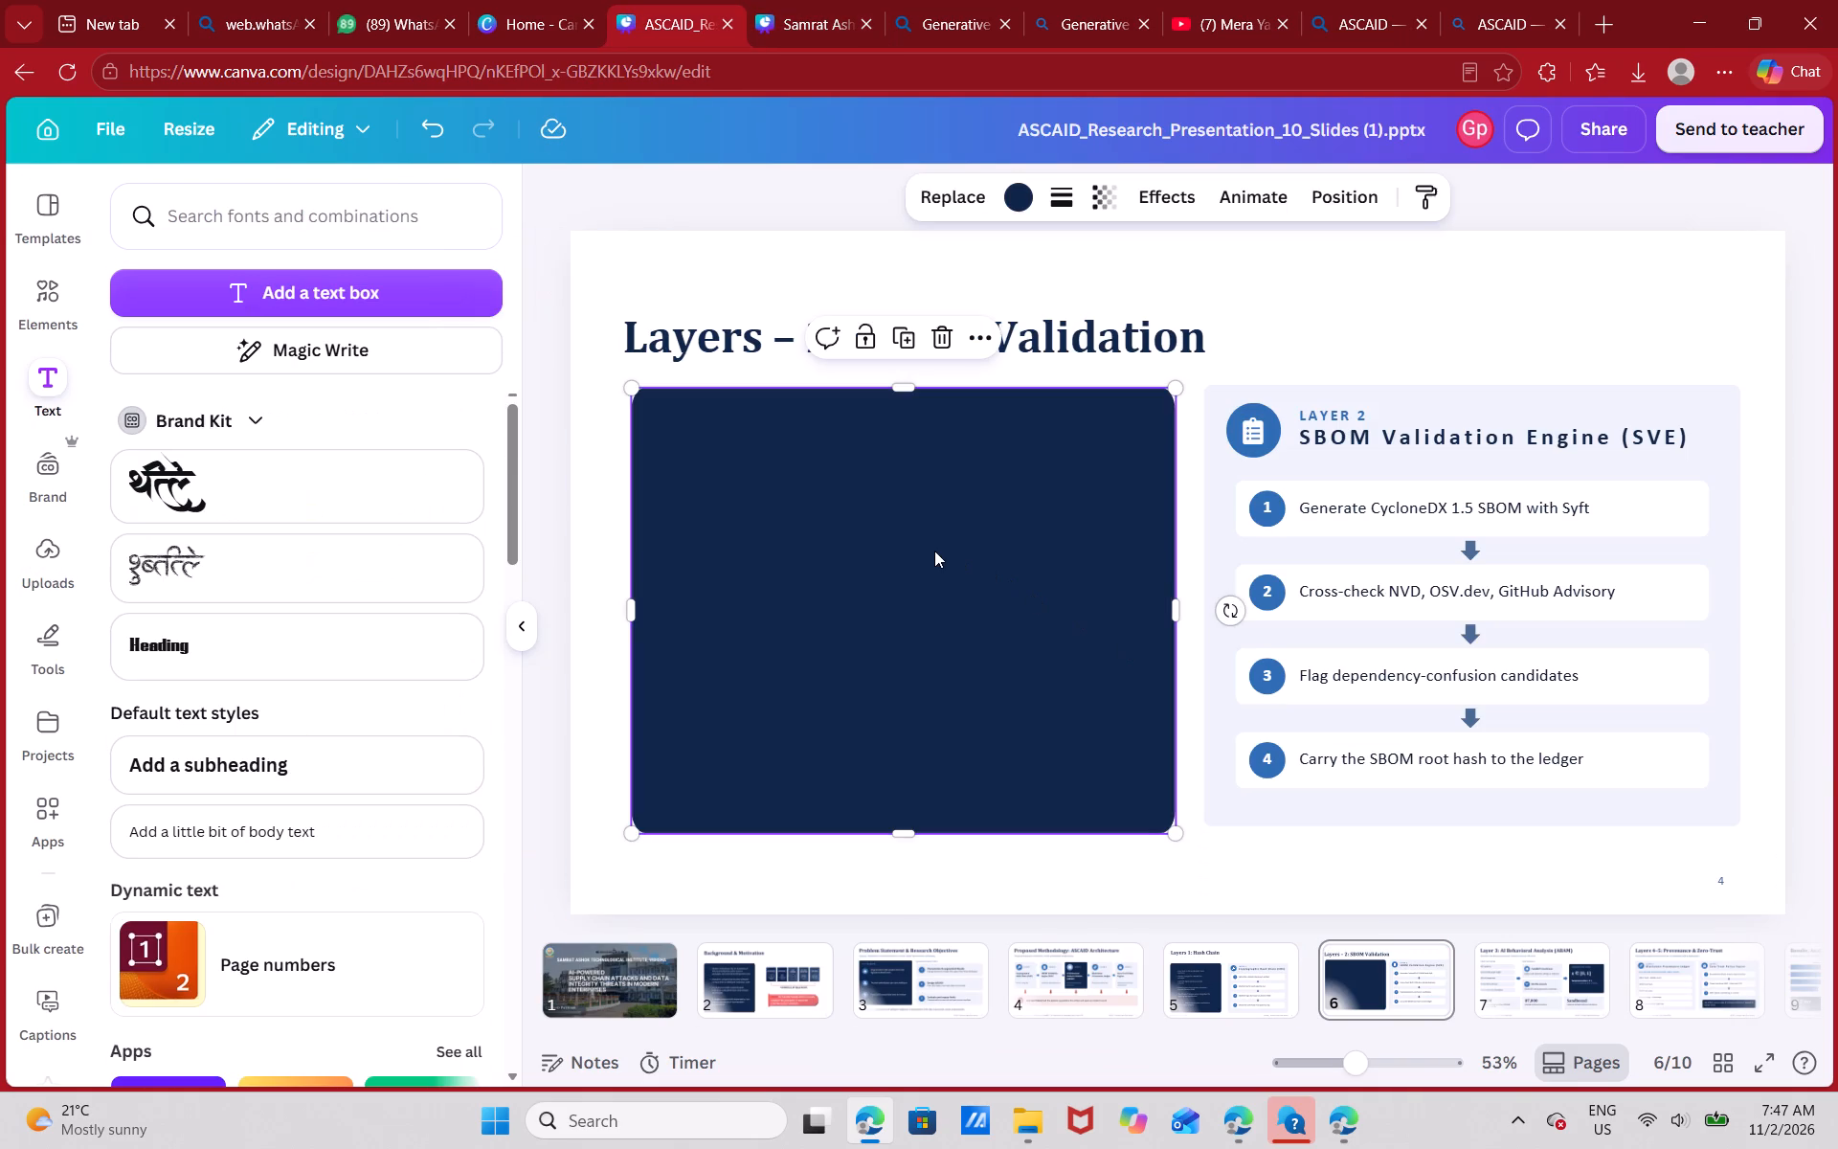
{"action": "key", "text": "ctrl+v"}
{"action": "left_click", "coordinate": [1143, 865]}
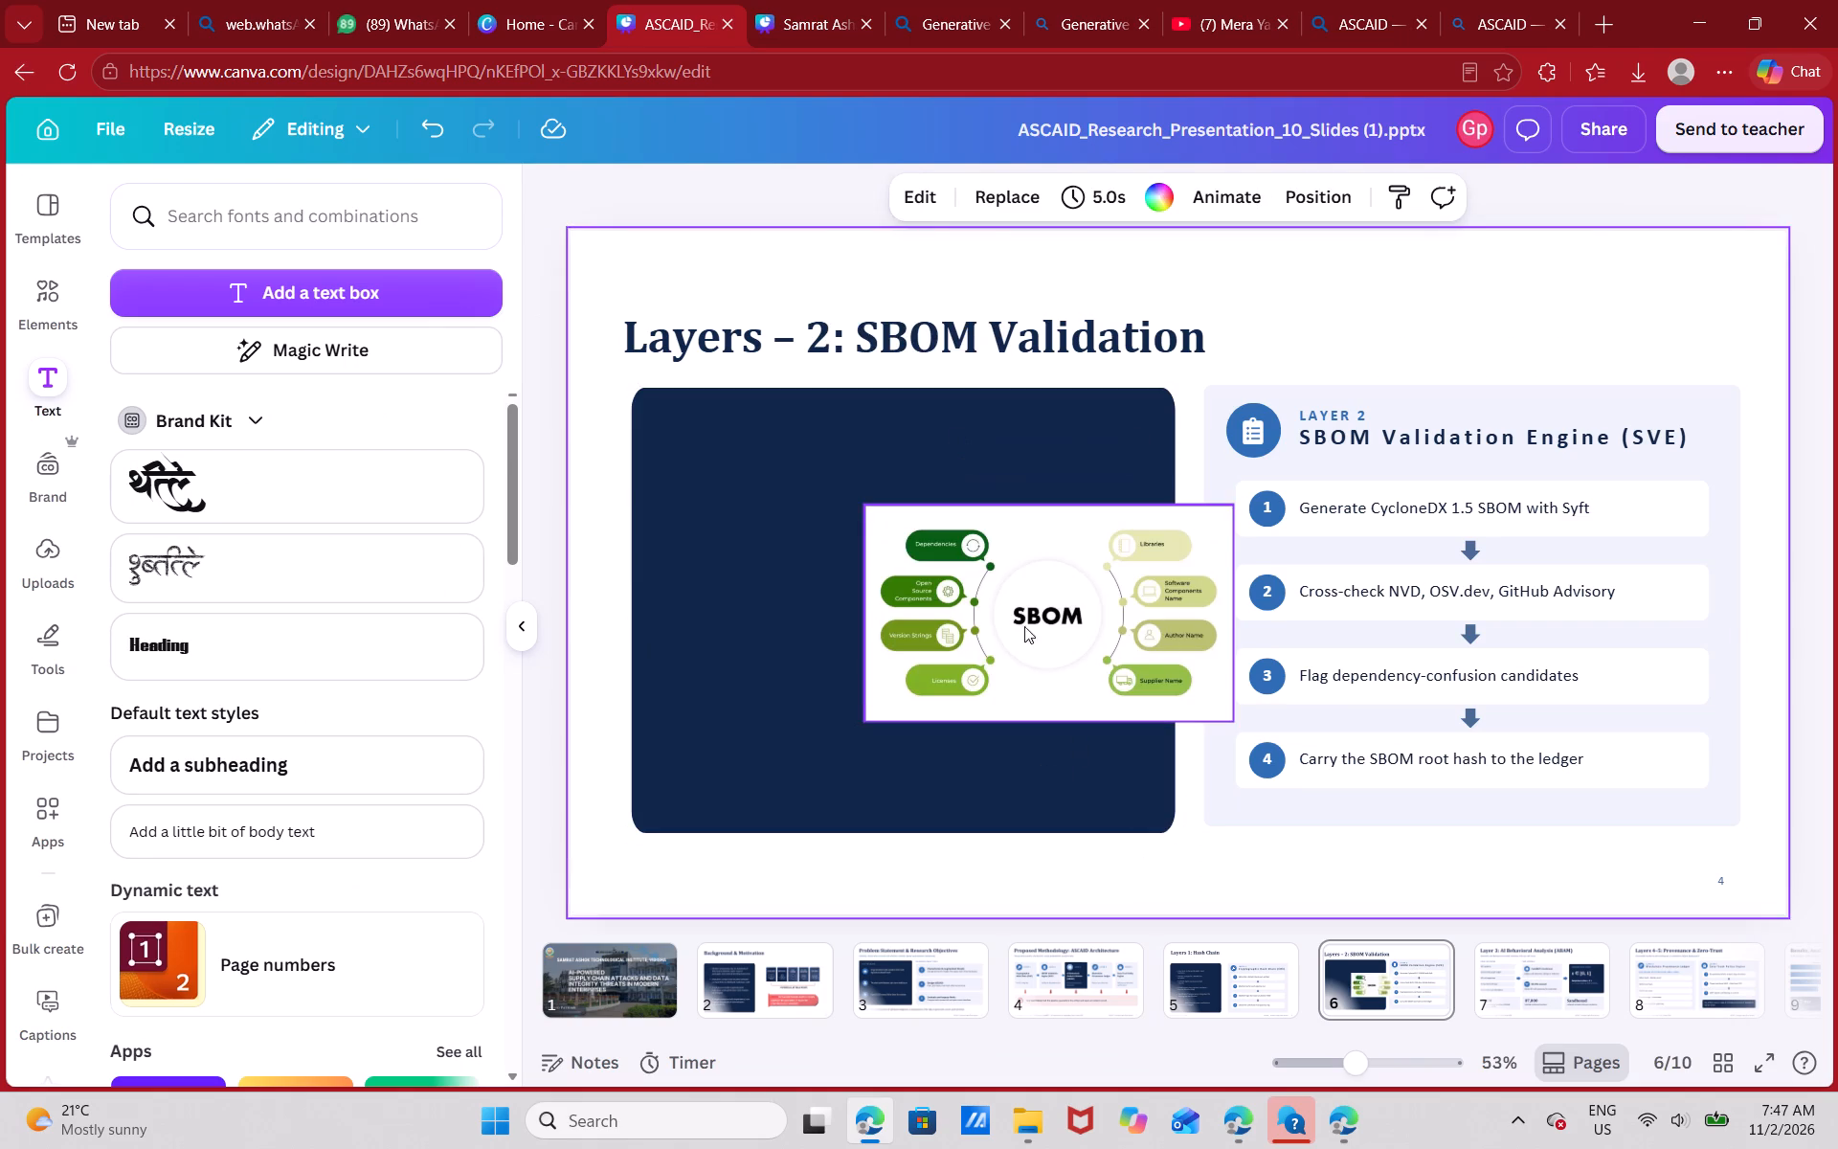
Move the SBOM diagram into the navy panel, enlarge it proportionally to nearly nine-tenths of the panel's width and centre it there.
{"action": "left_click_drag", "start_coordinate": [1020, 599], "coordinate": [1195, 524]}
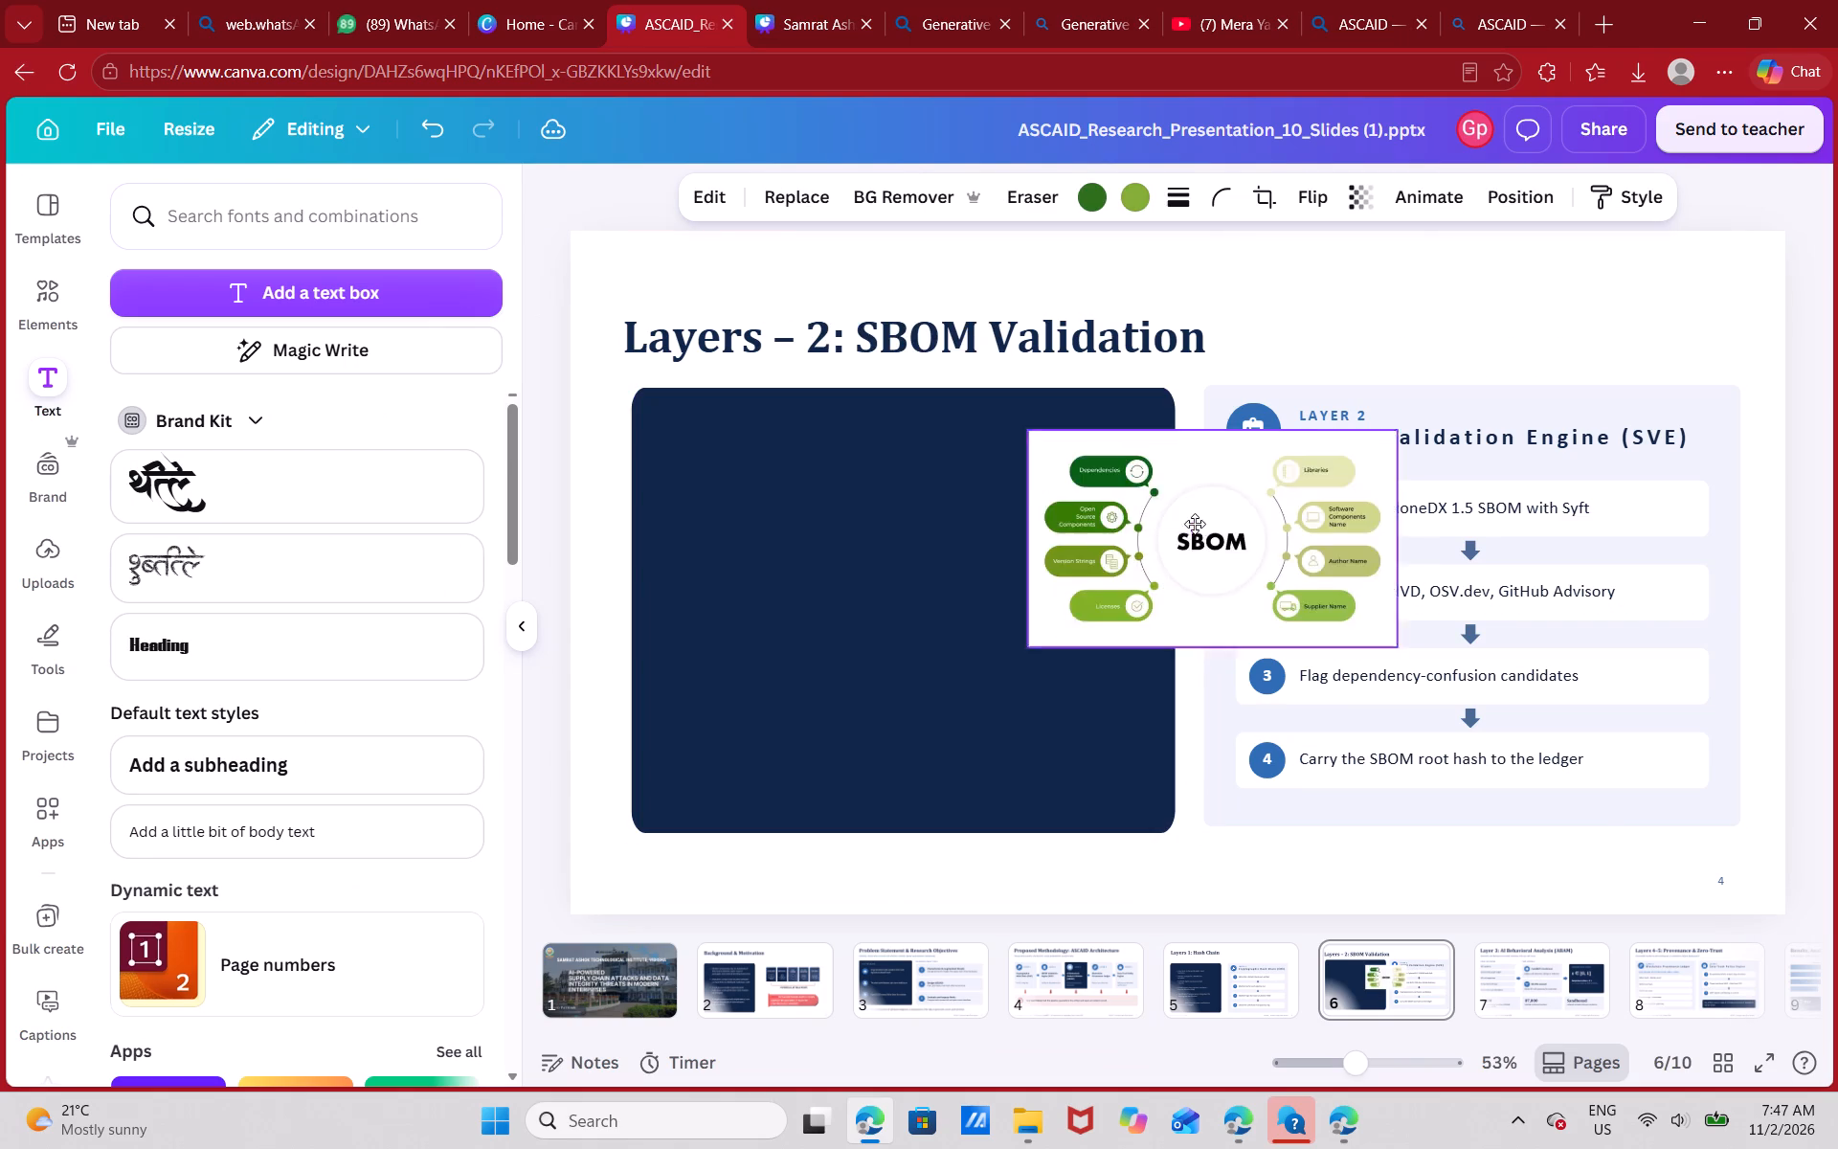
{"action": "left_click_drag", "start_coordinate": [1195, 524], "coordinate": [1191, 587]}
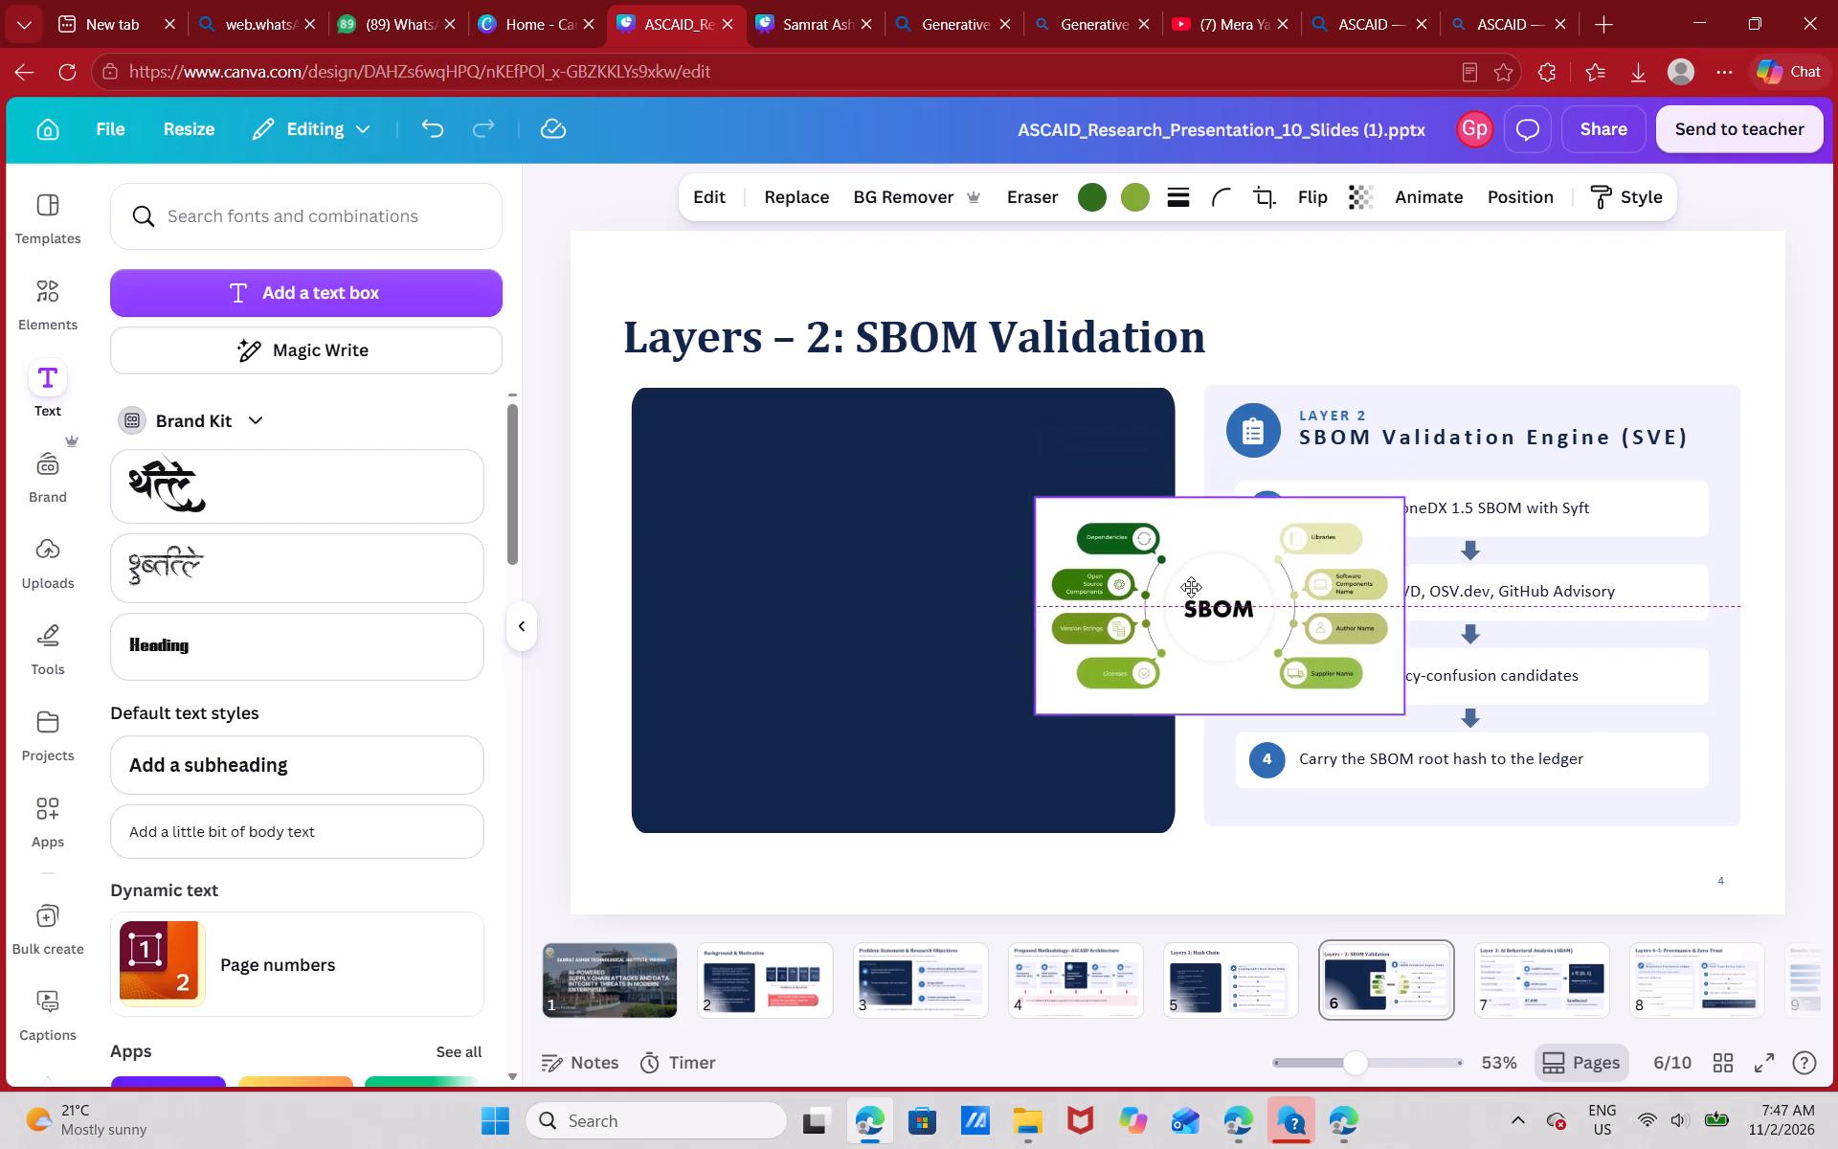
{"action": "left_click_drag", "start_coordinate": [1191, 587], "coordinate": [880, 589]}
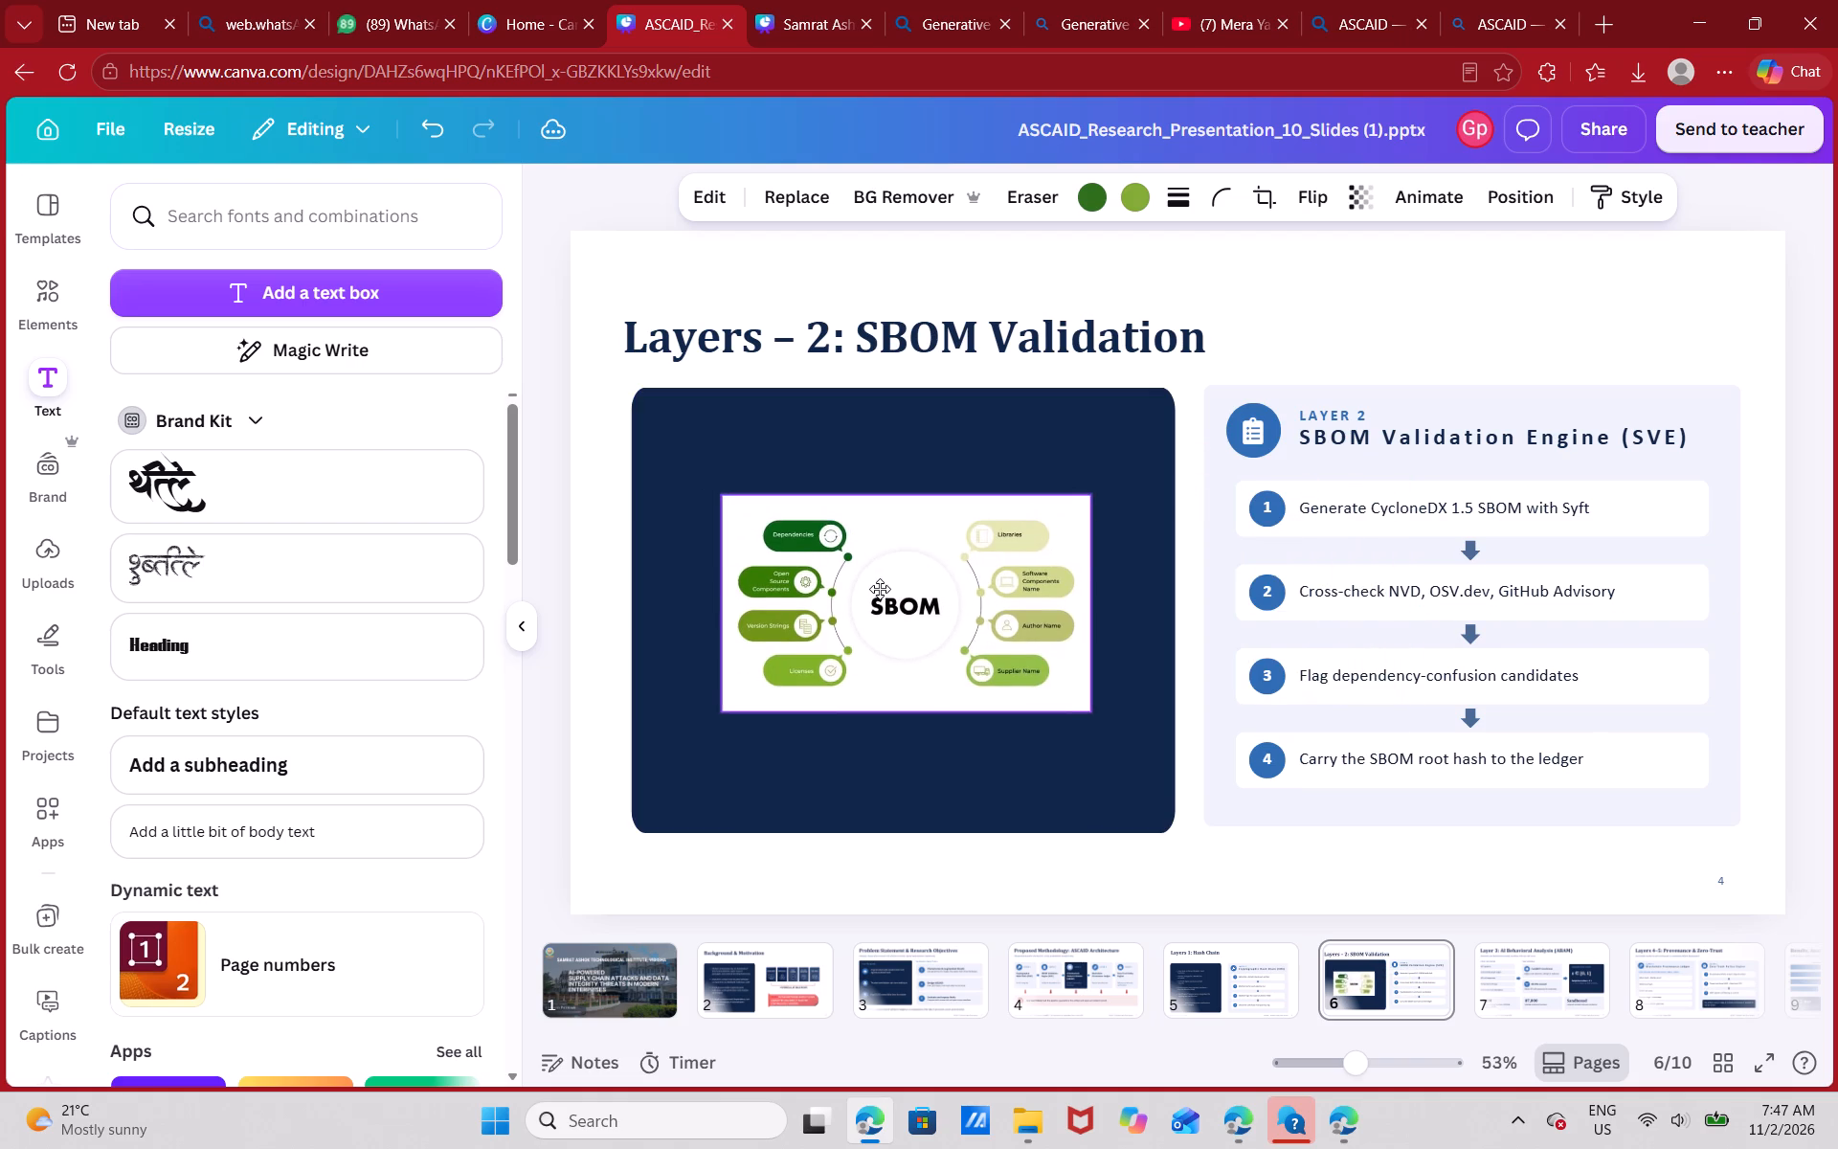
{"action": "left_click_drag", "start_coordinate": [880, 589], "coordinate": [862, 604]}
{"action": "left_click_drag", "start_coordinate": [885, 609], "coordinate": [859, 582]}
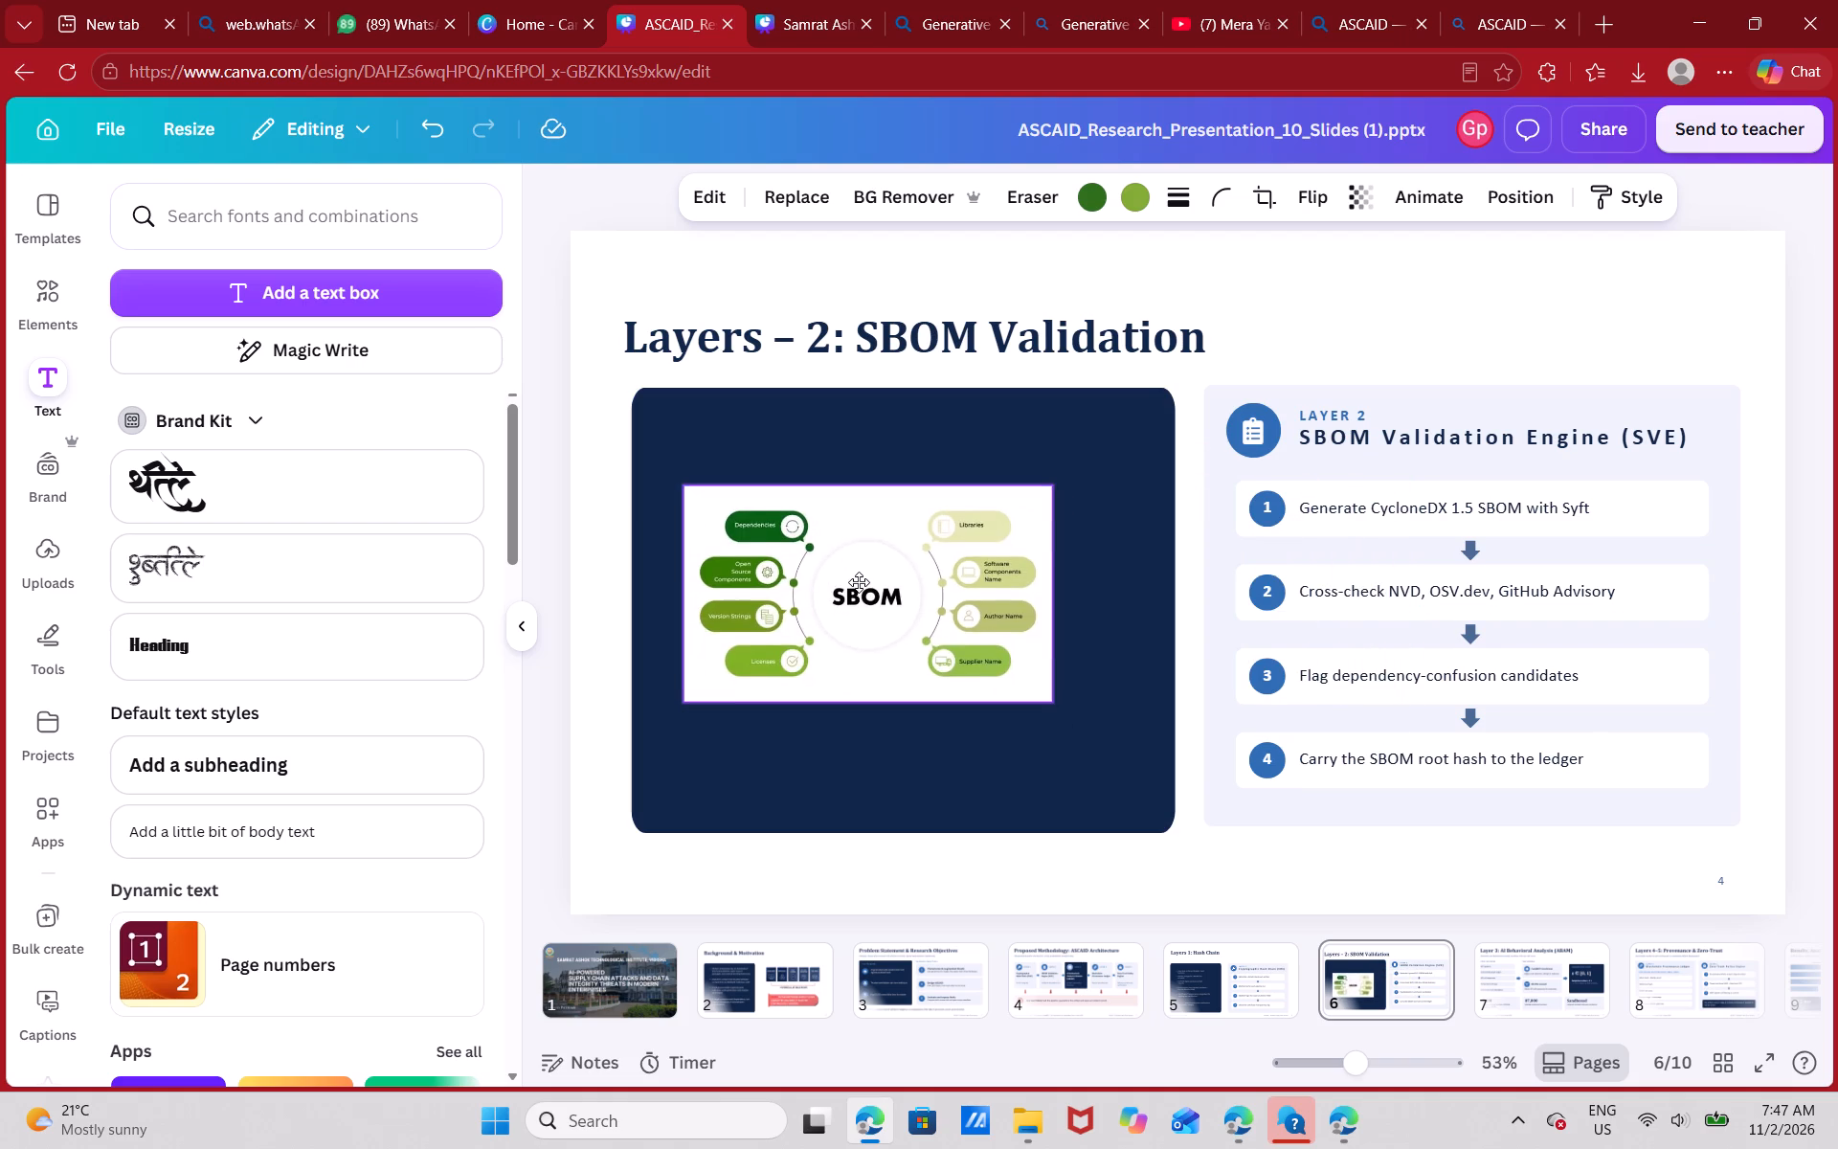
{"action": "left_click_drag", "start_coordinate": [859, 582], "coordinate": [849, 544]}
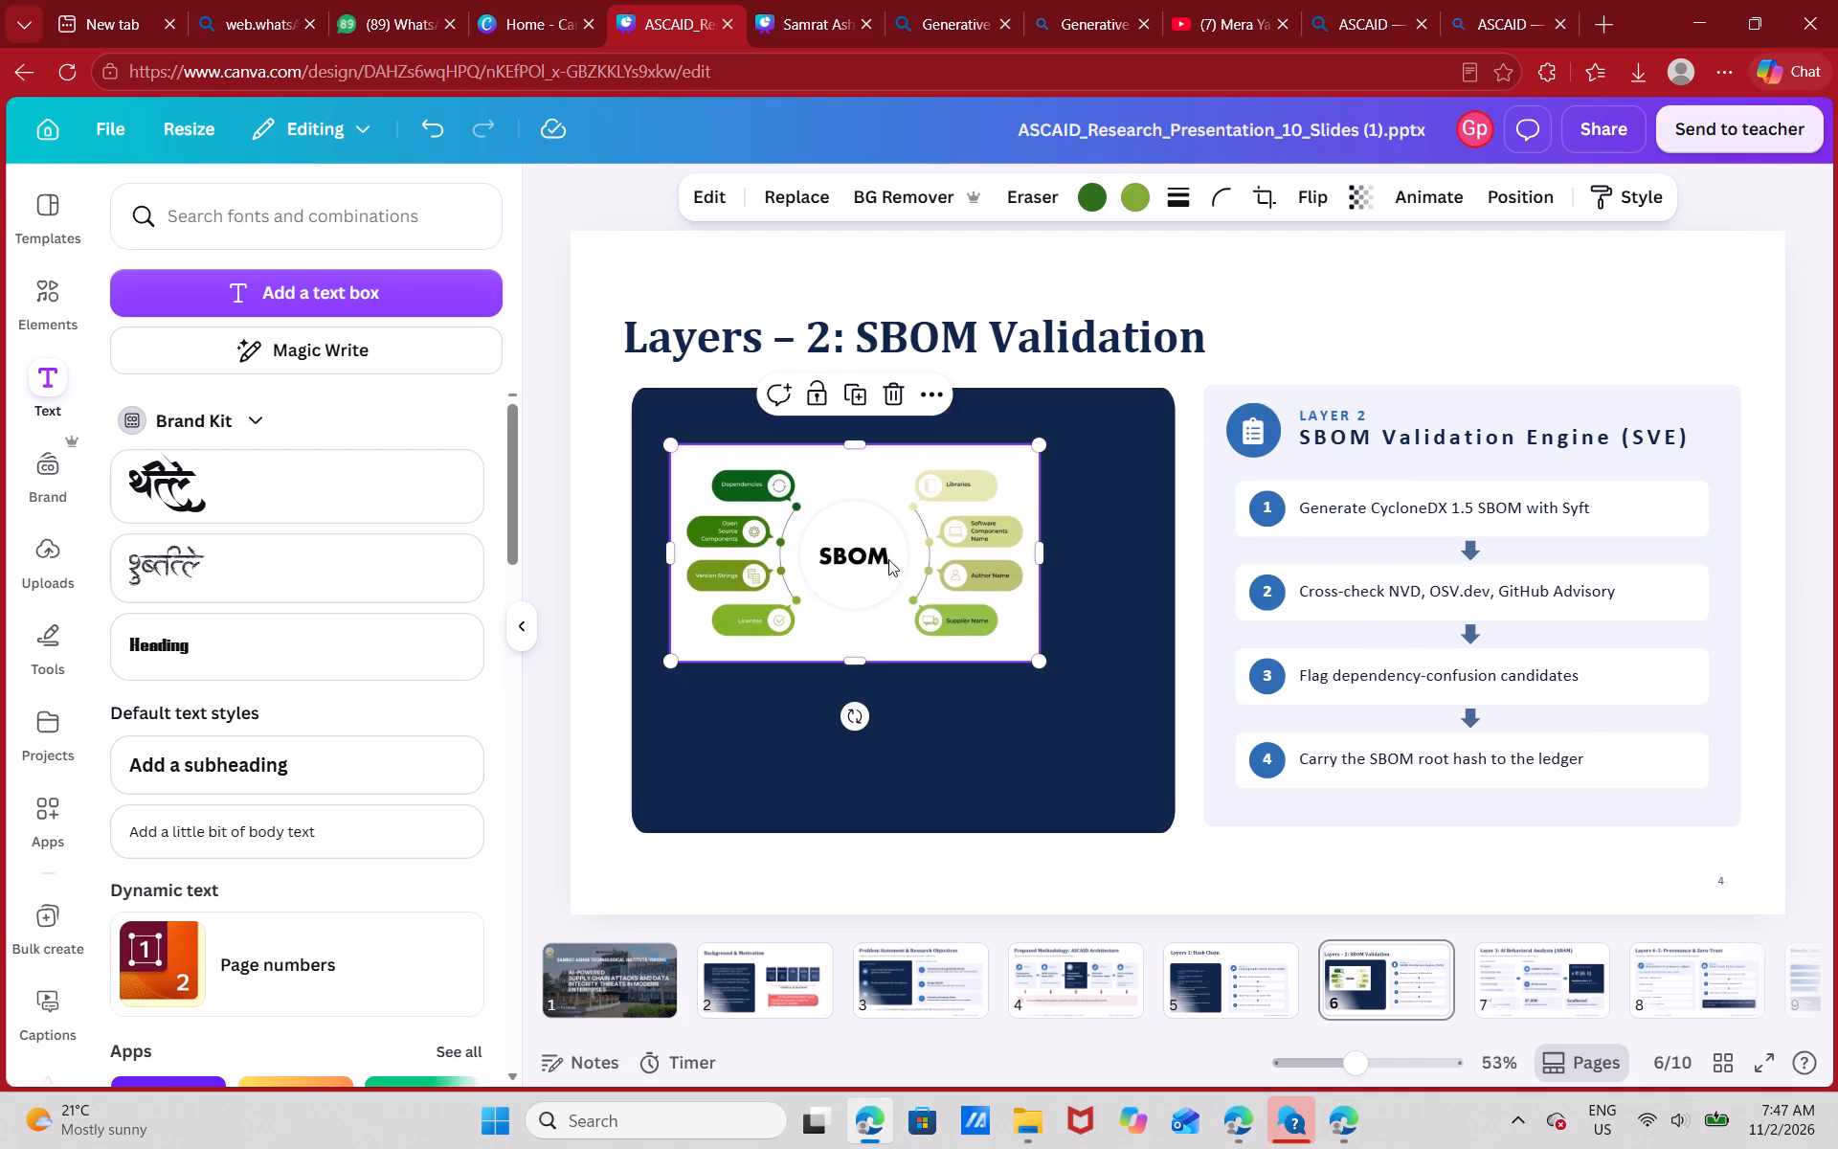
{"action": "left_click_drag", "start_coordinate": [1042, 658], "coordinate": [1087, 719], "text": "ctrl"}
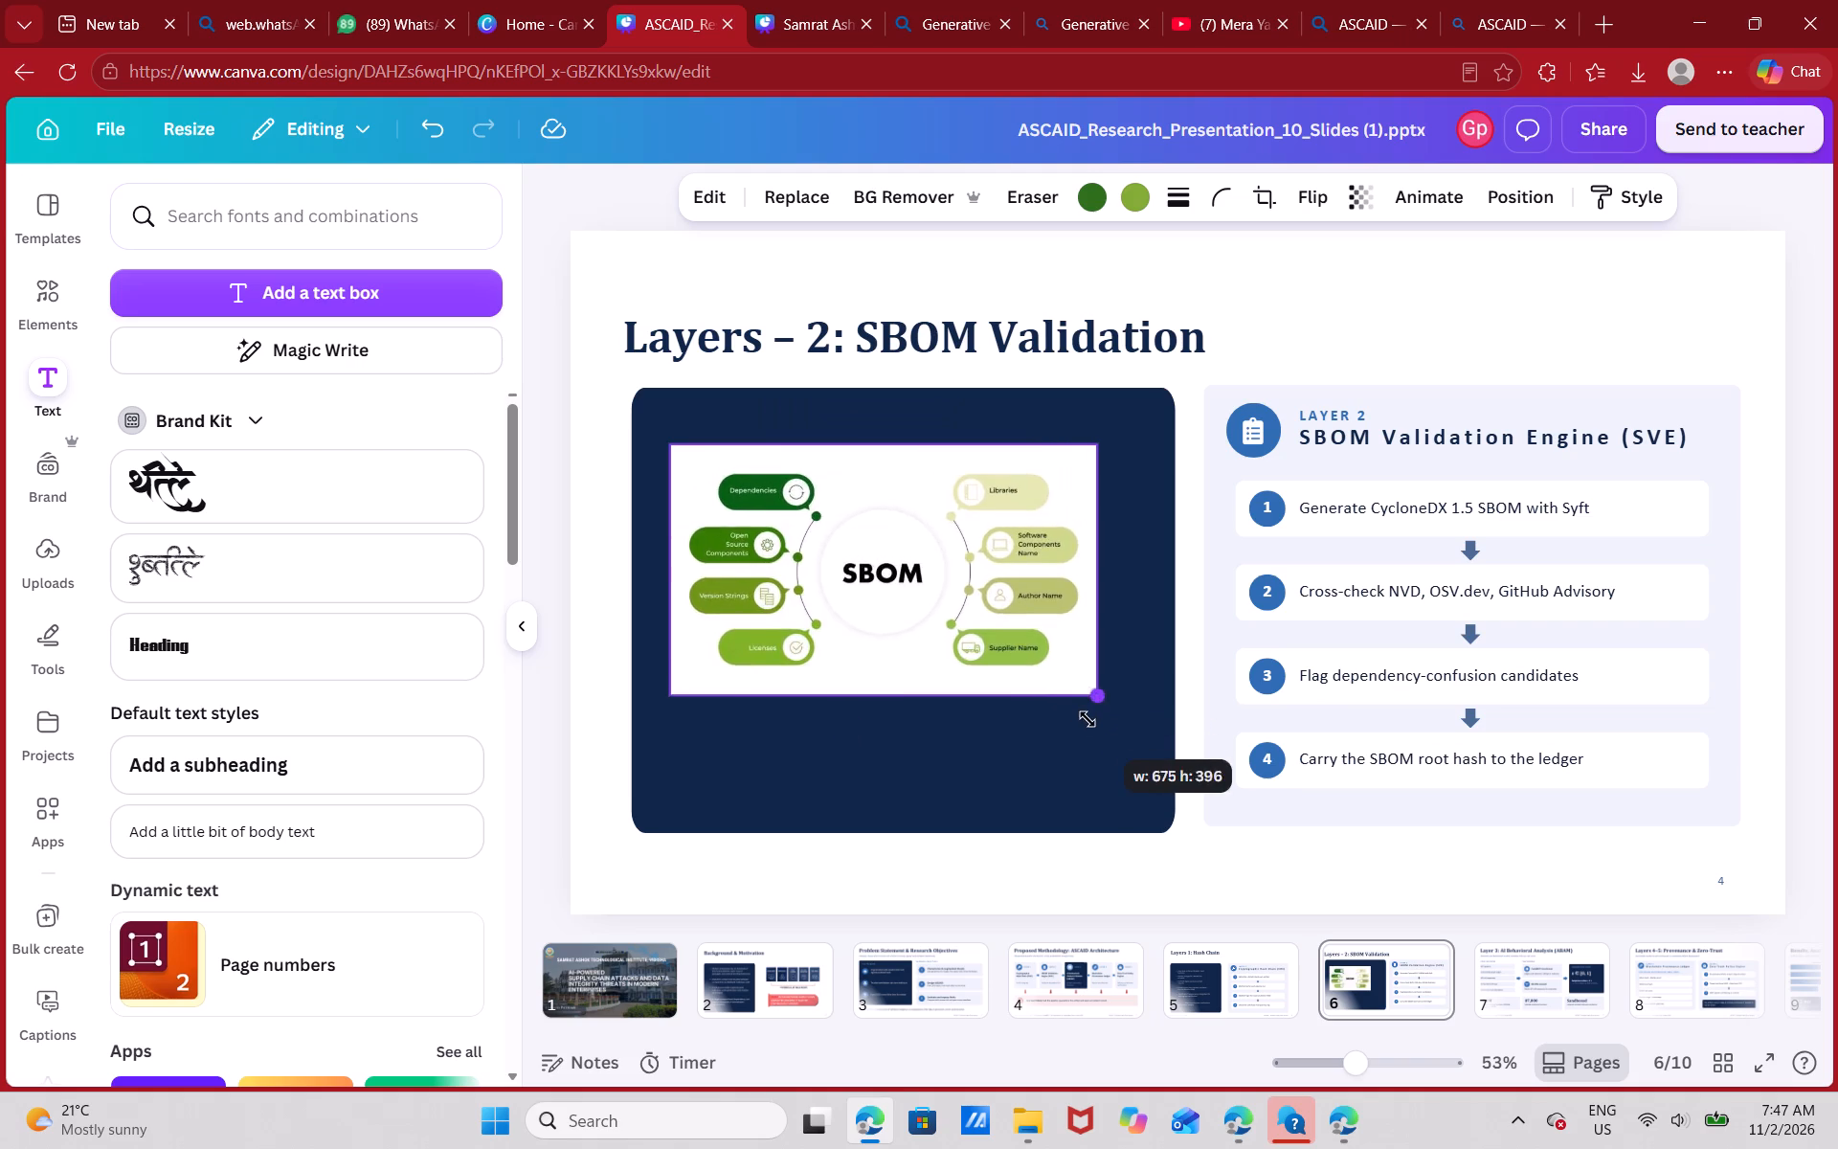
{"action": "left_click_drag", "start_coordinate": [1087, 719], "coordinate": [1131, 761], "text": "ctrl"}
{"action": "left_click_drag", "start_coordinate": [934, 581], "coordinate": [938, 605], "text": "ctrl"}
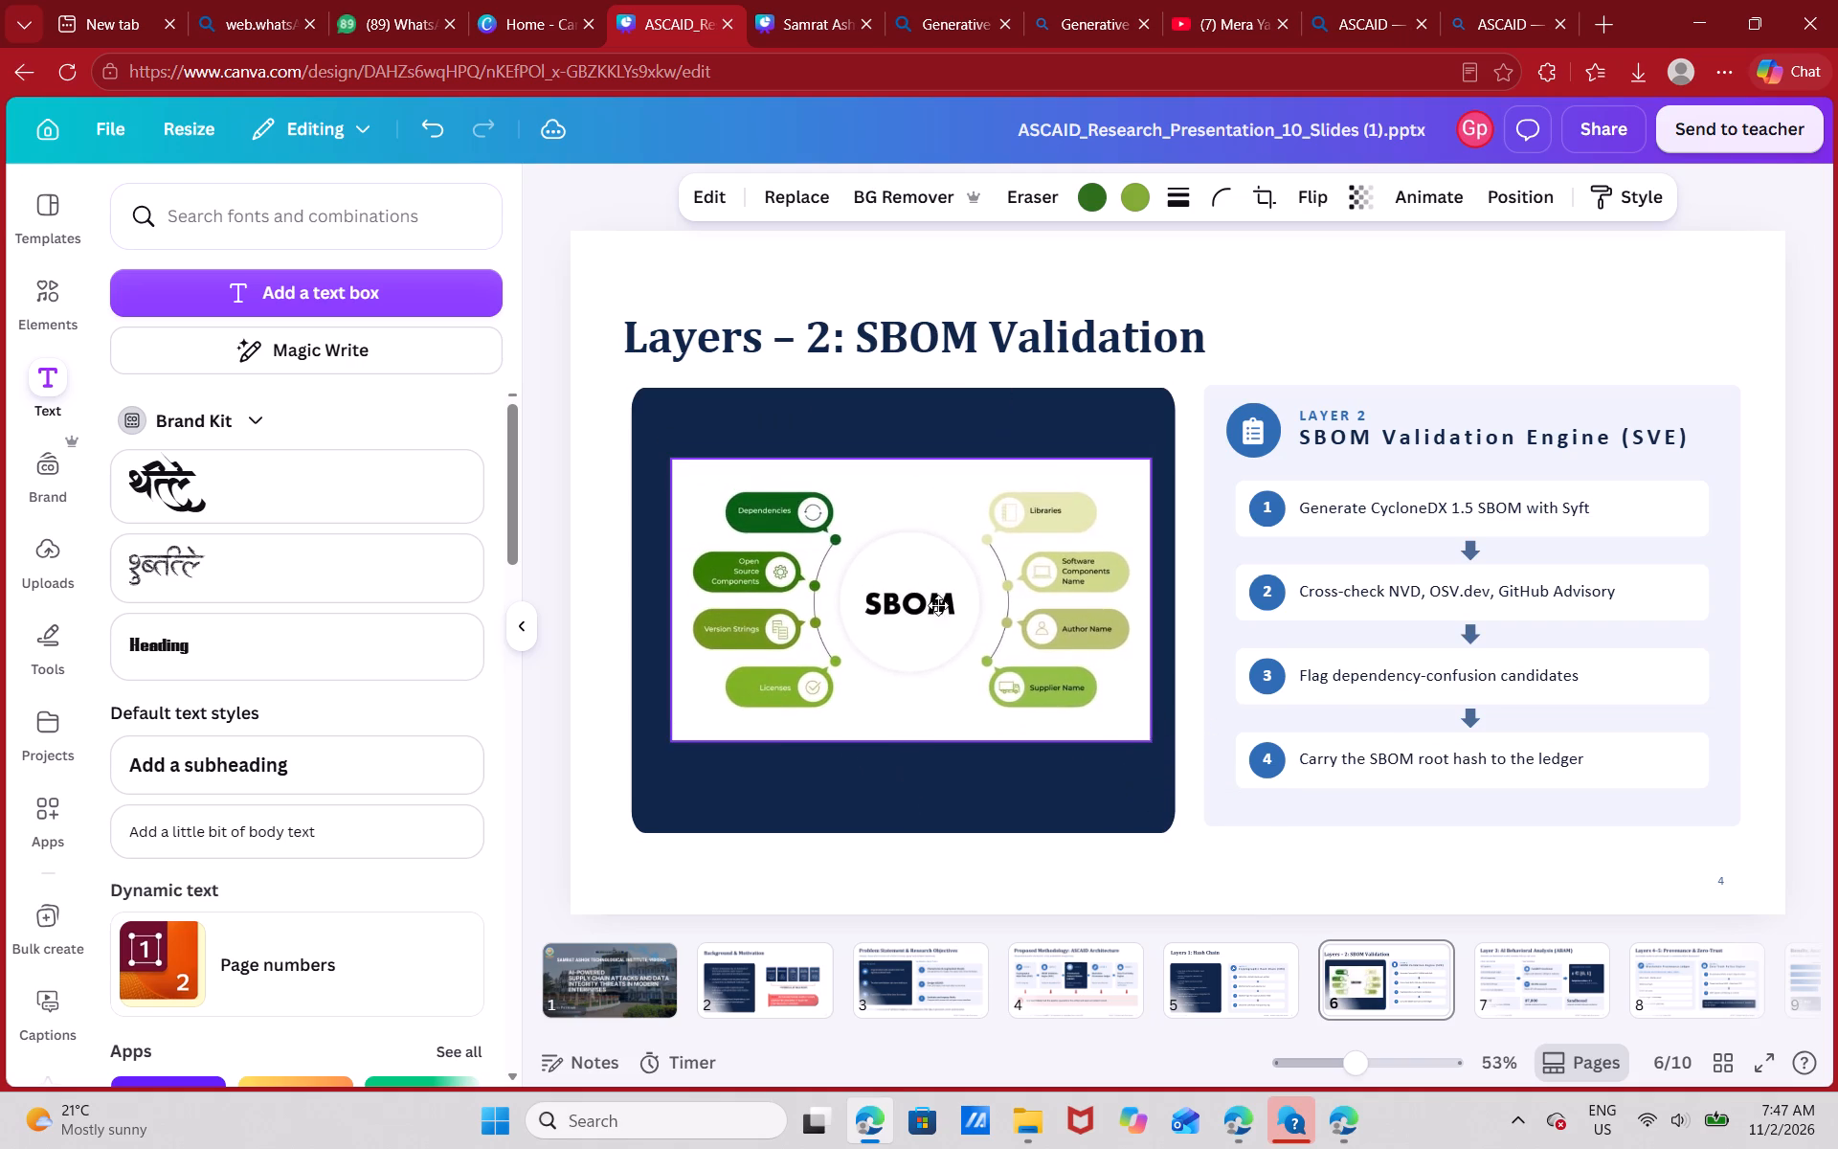
{"action": "left_click_drag", "start_coordinate": [938, 605], "coordinate": [932, 610], "text": "ctrl"}
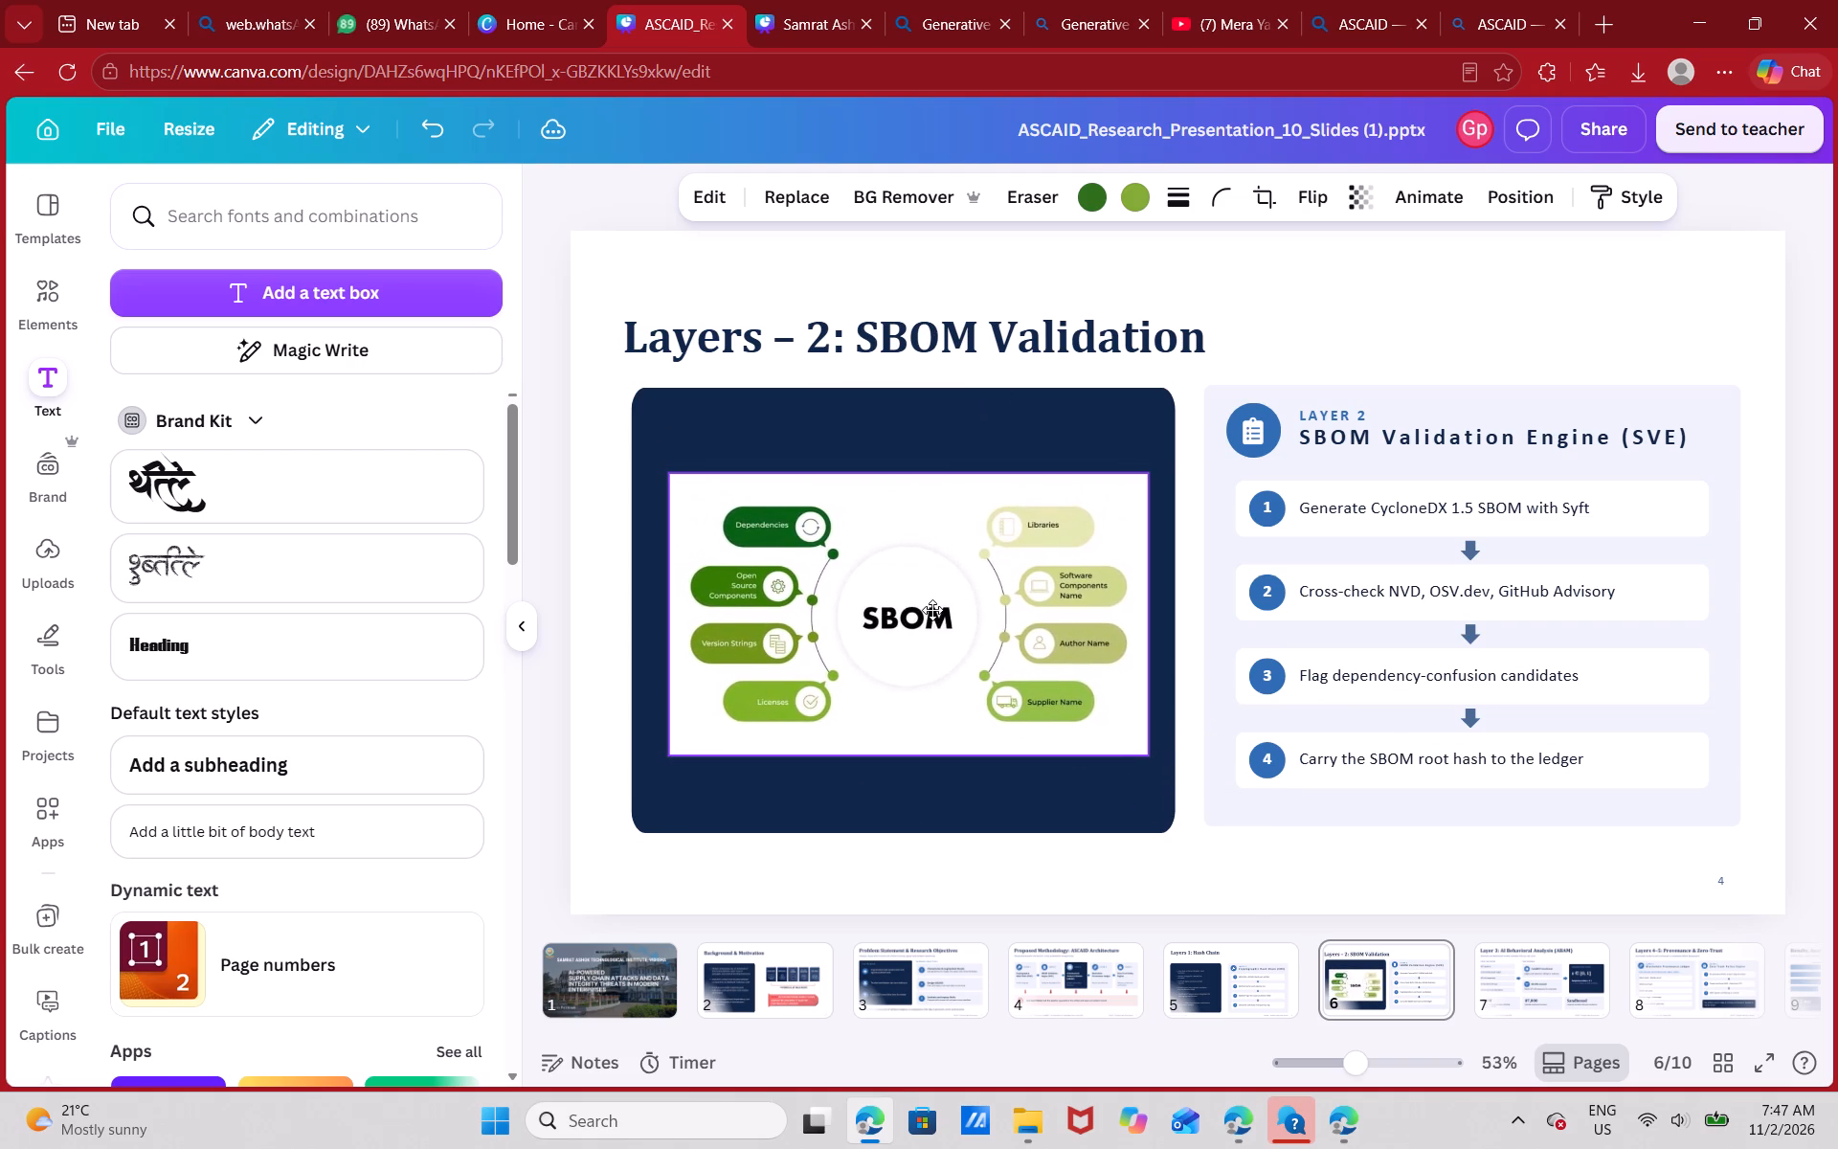
{"action": "left_click_drag", "start_coordinate": [932, 610], "coordinate": [928, 603], "text": "ctrl"}
Shorten the navy panel at its upper and lower edges to leave an even, narrow border around the SBOM diagram.
{"action": "left_click", "coordinate": [1042, 450]}
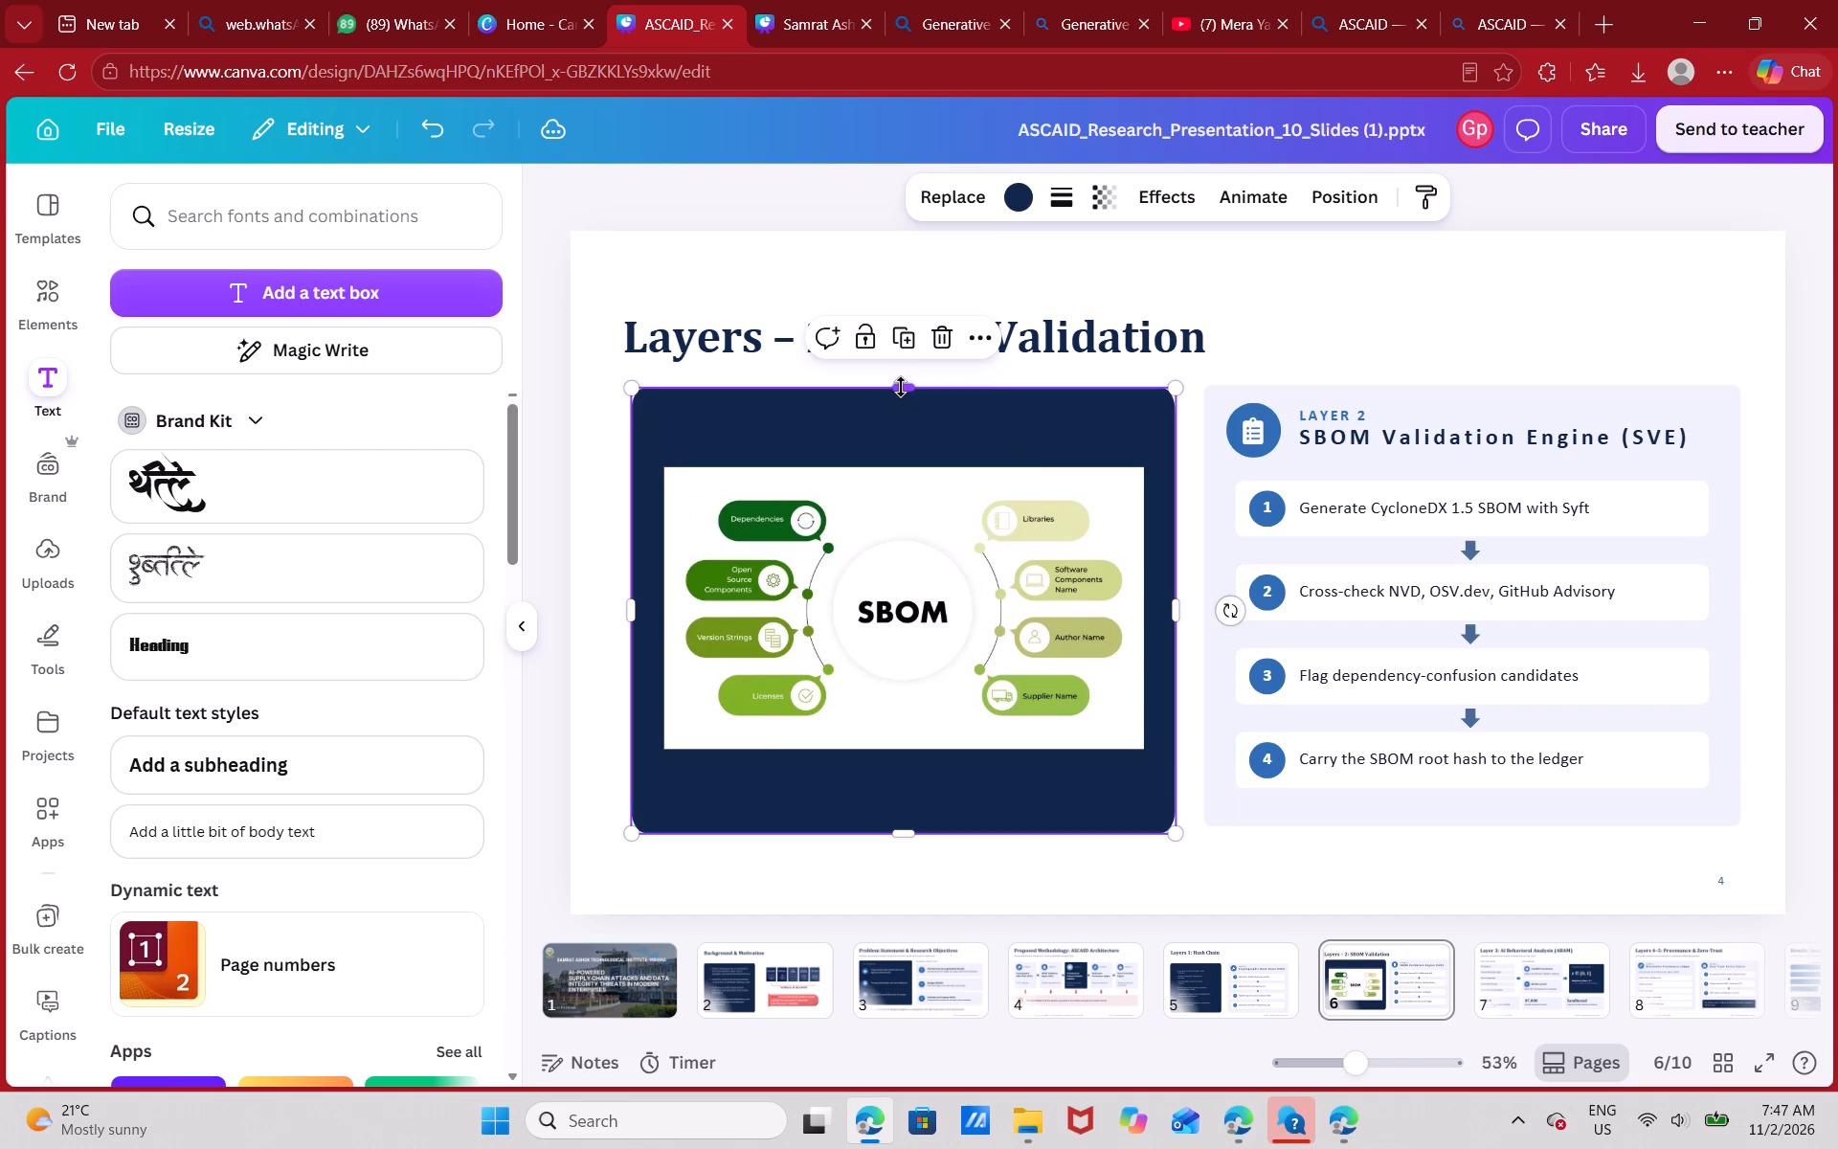
{"action": "left_click_drag", "start_coordinate": [901, 387], "coordinate": [903, 433]}
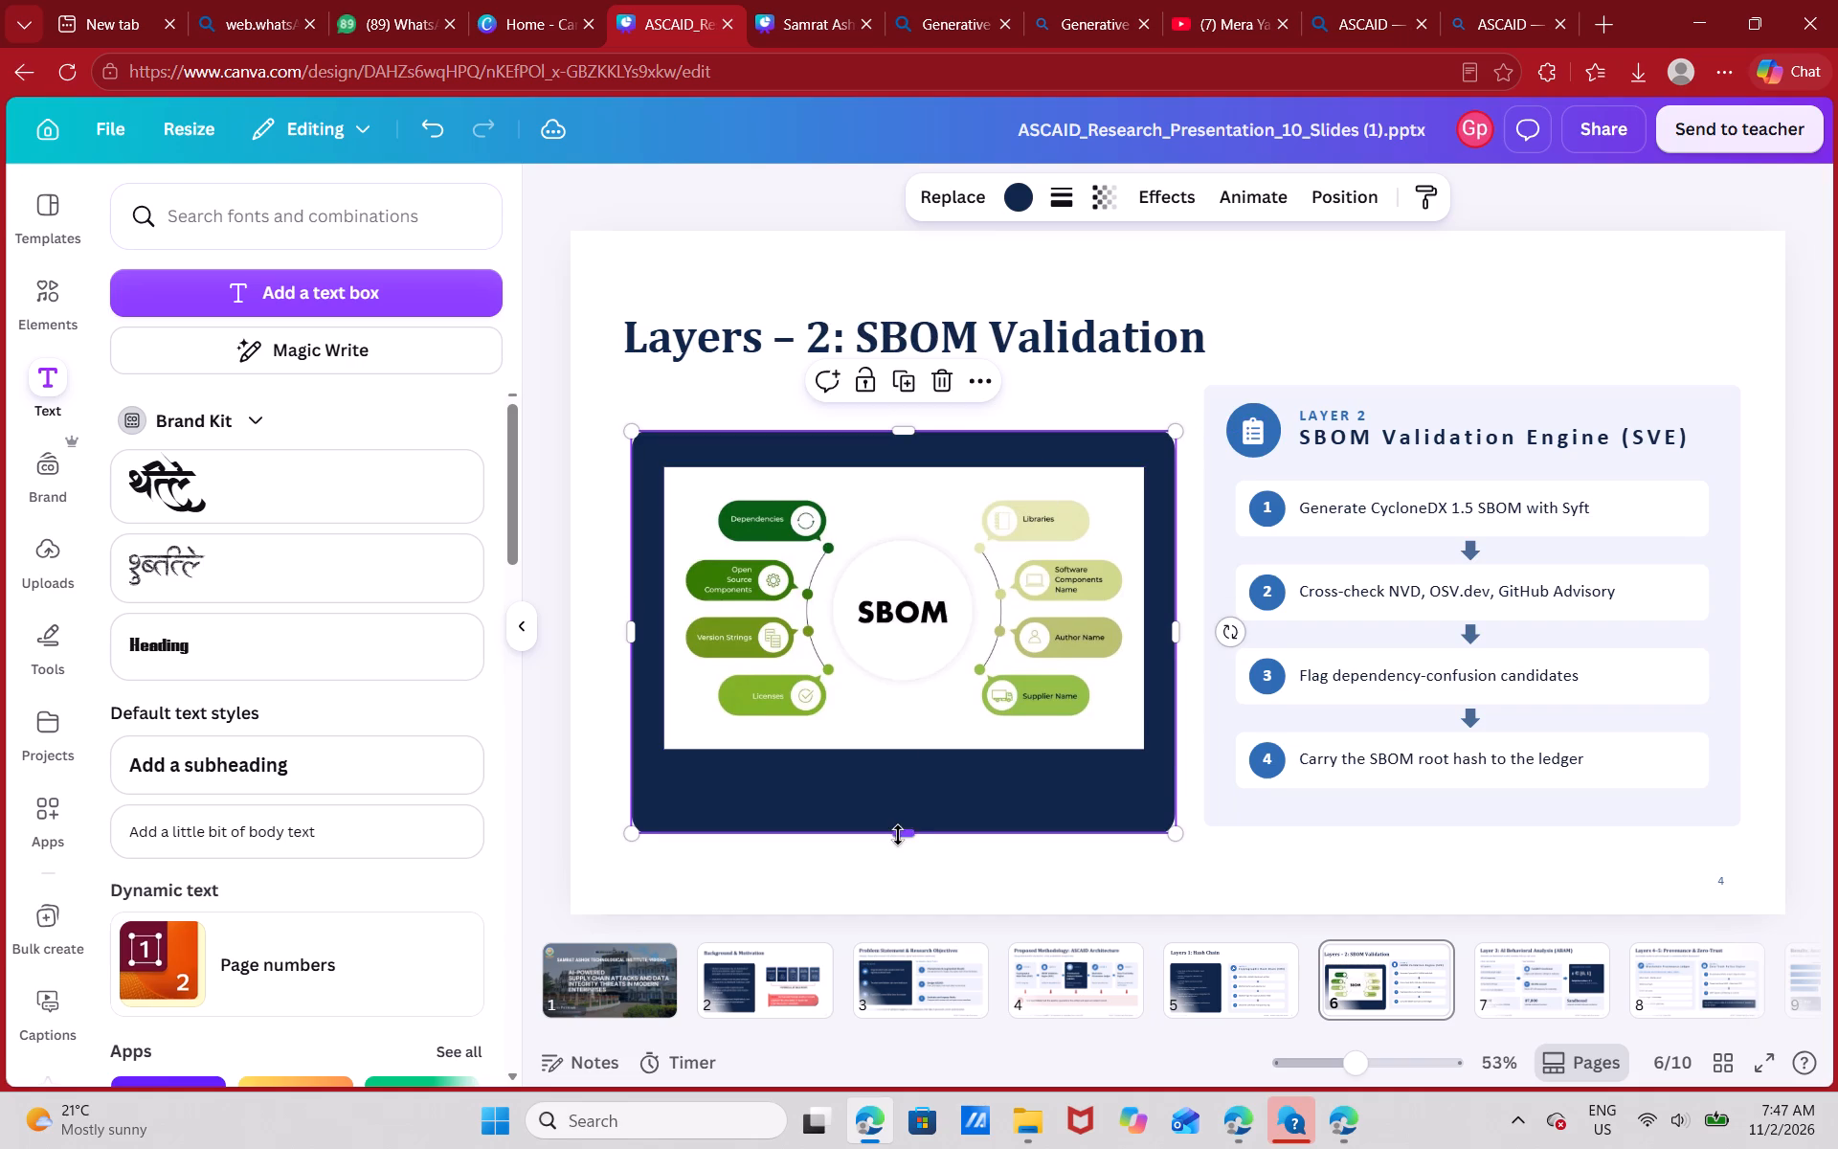
{"action": "left_click_drag", "start_coordinate": [898, 835], "coordinate": [898, 786]}
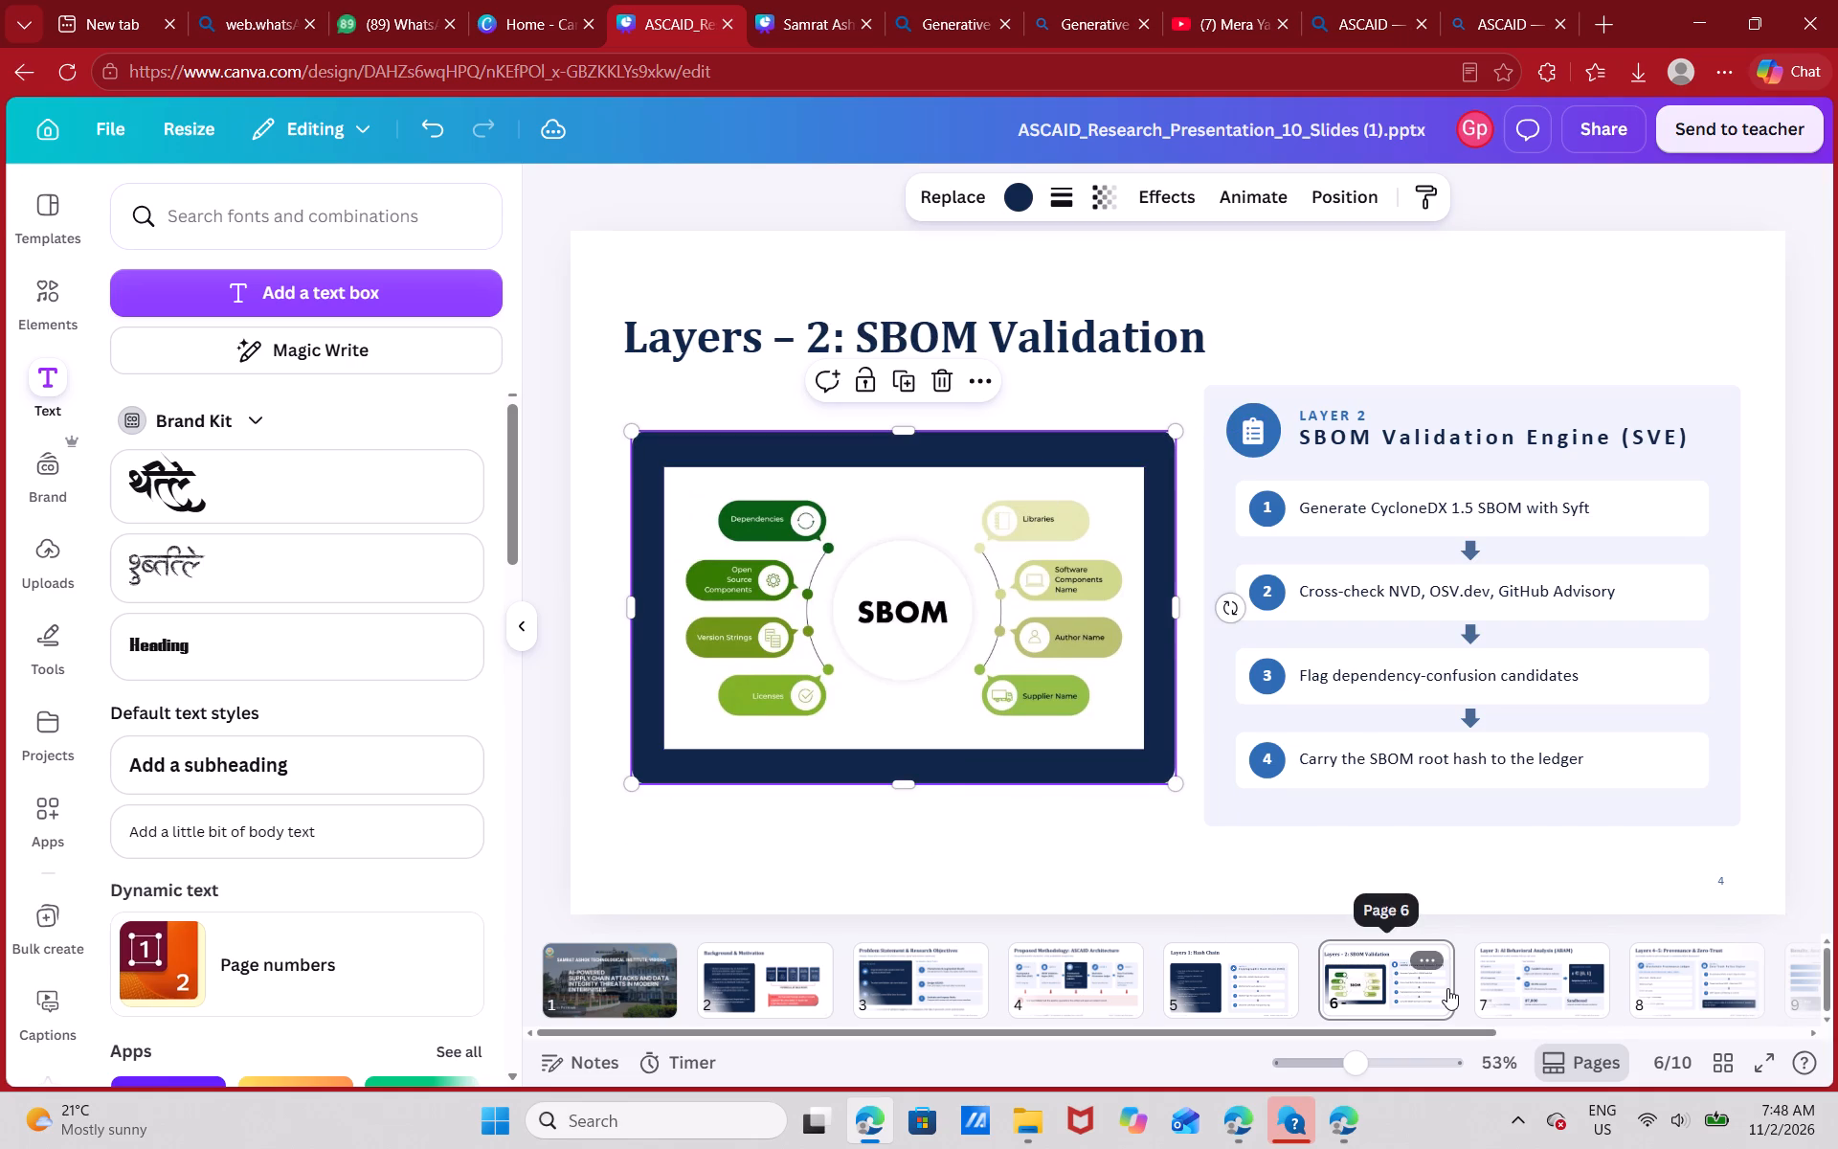
Review slides 7 to 10, from Layer 3 through Conclusion & Future Scope, and return to the Layer 3 slide.
{"action": "left_click", "coordinate": [1508, 992]}
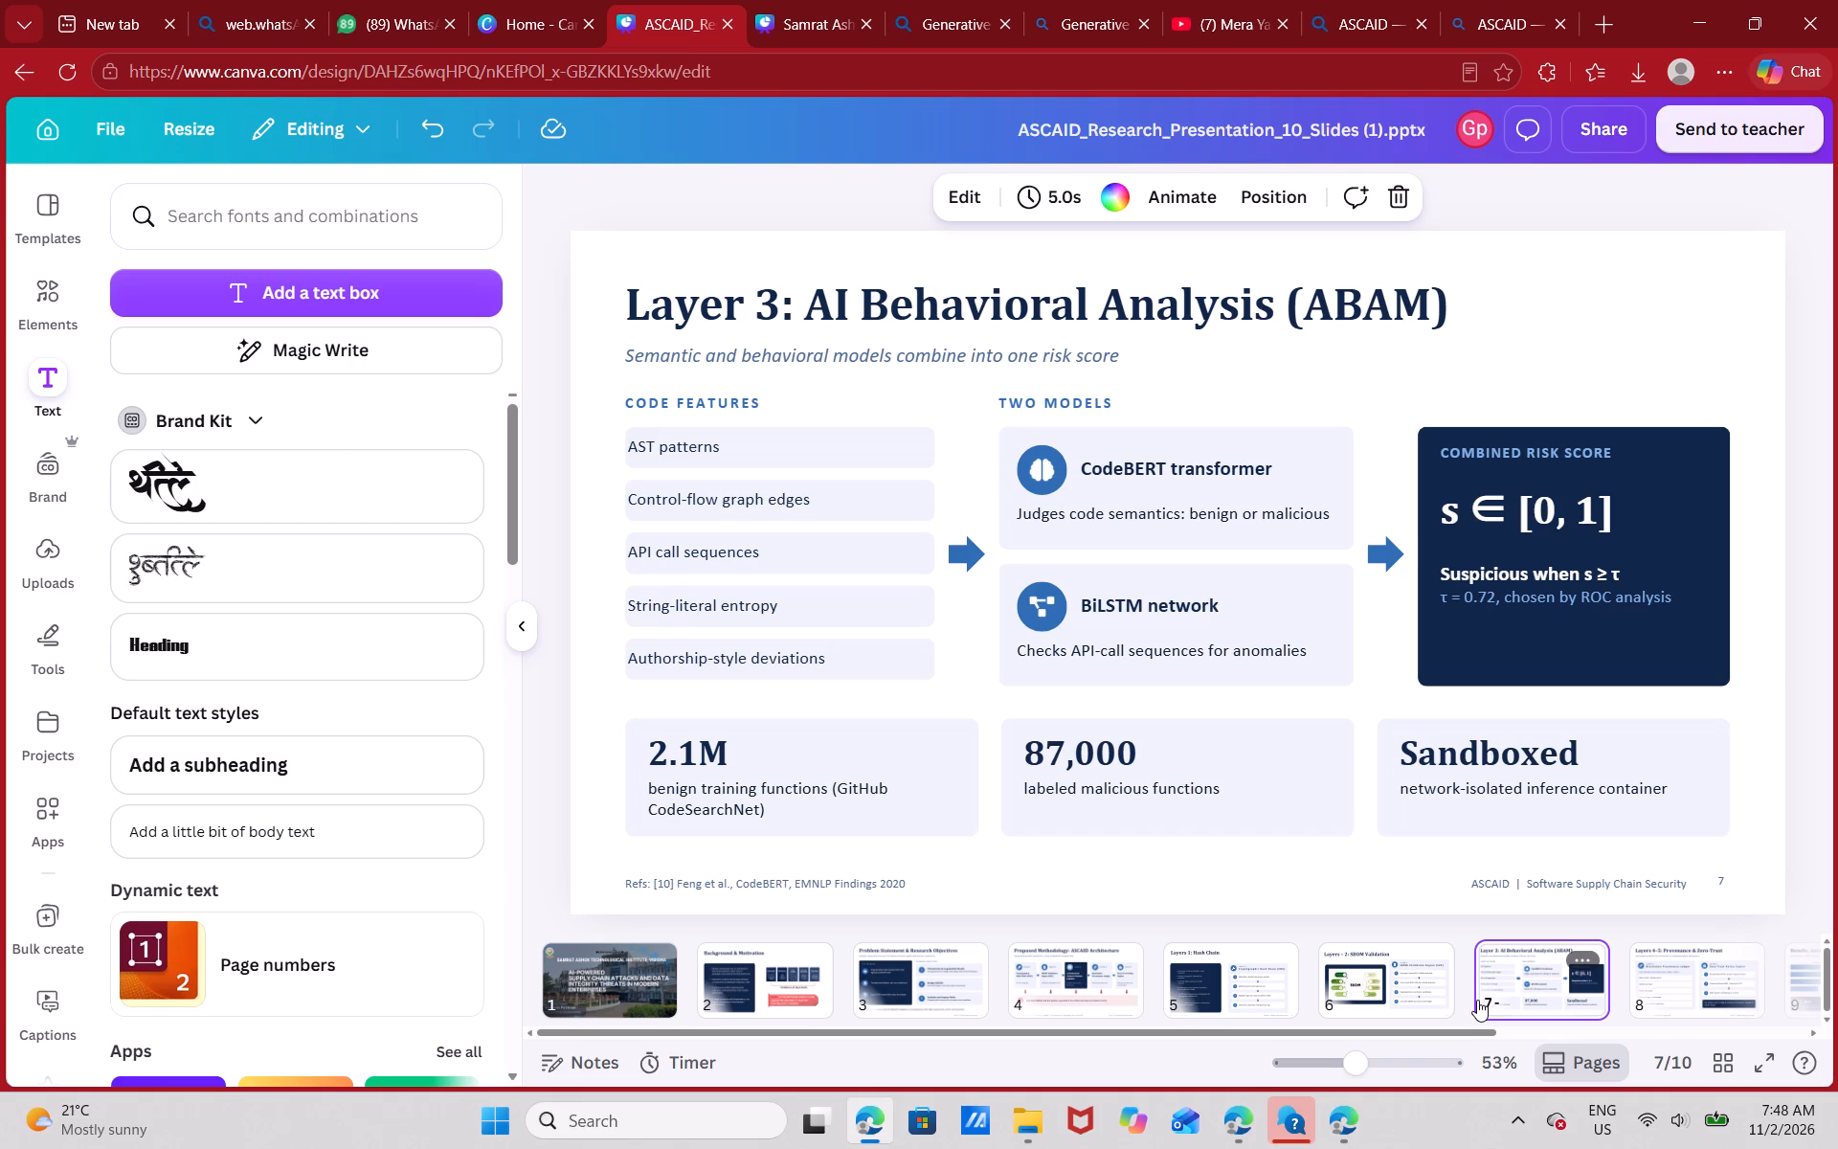
{"action": "left_click", "coordinate": [1684, 983]}
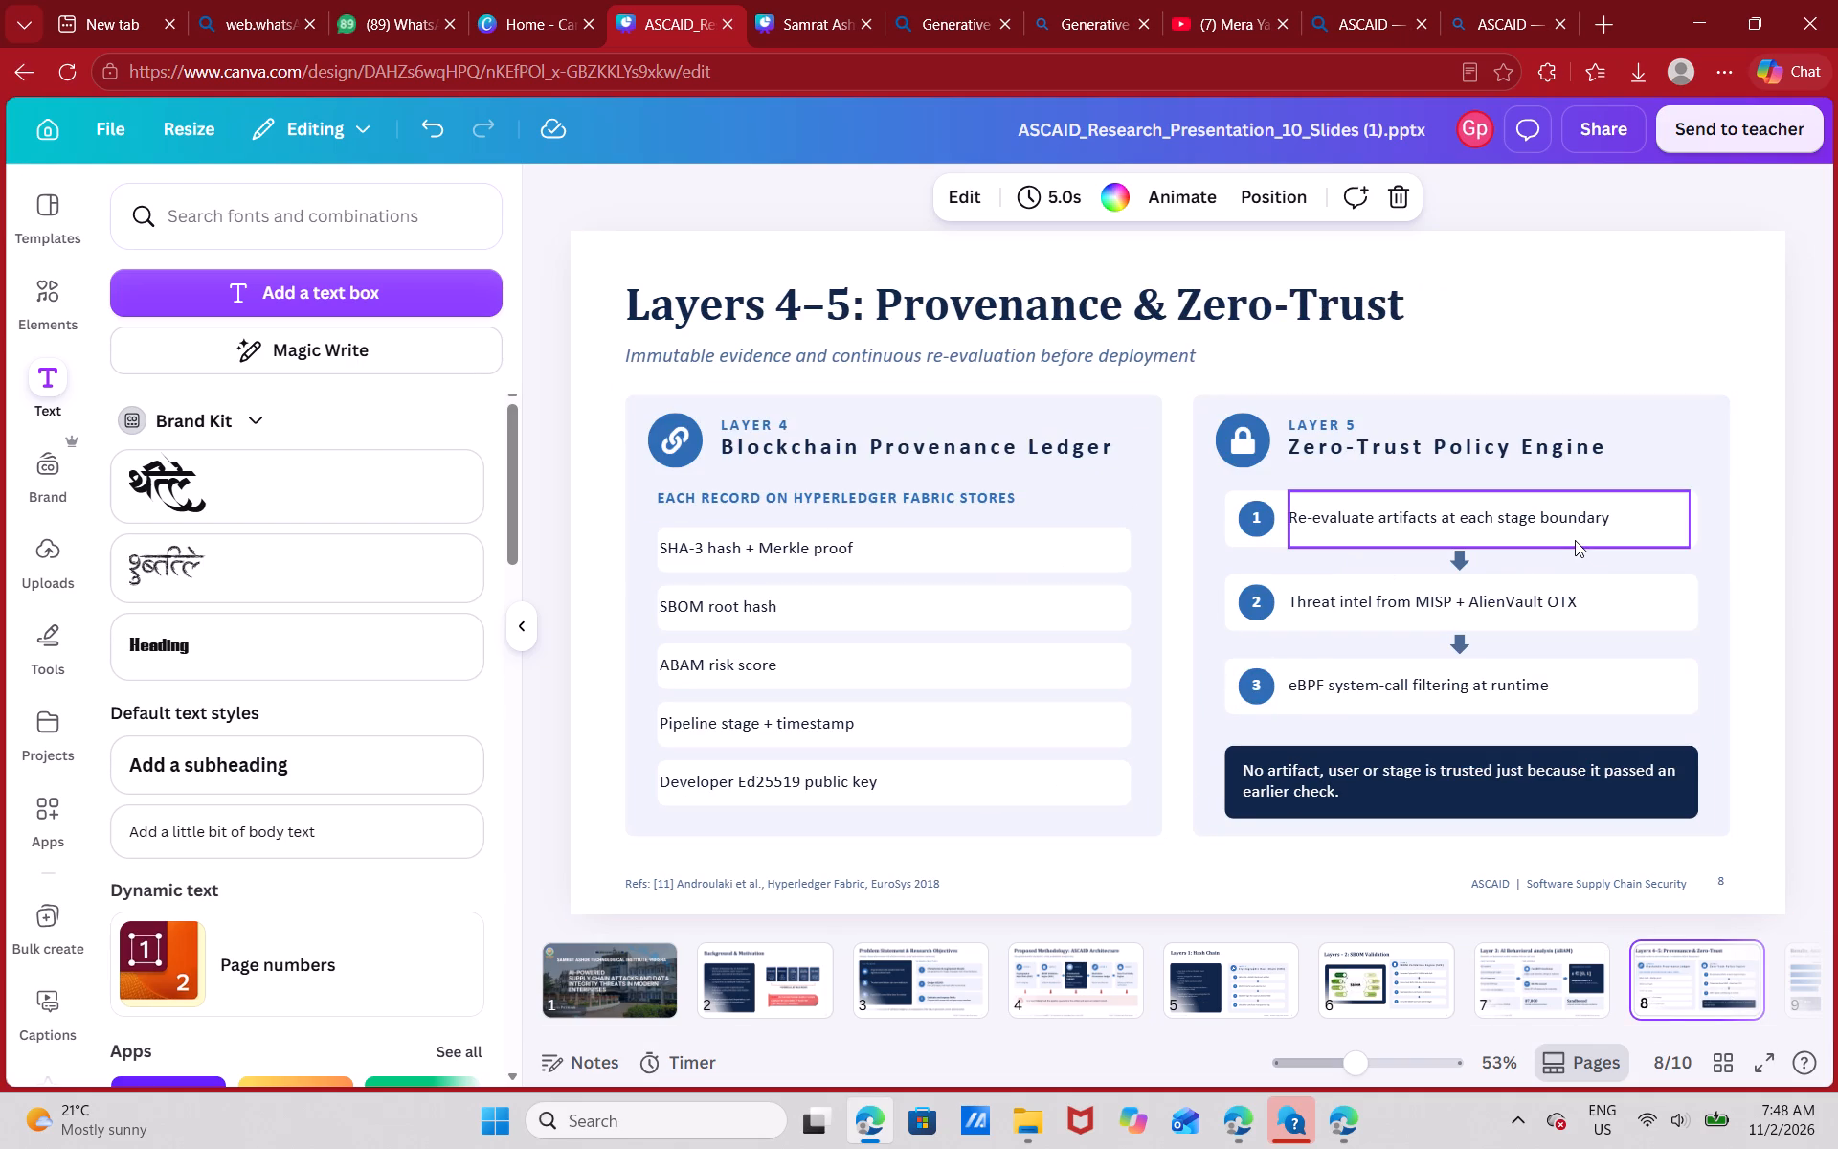
{"action": "left_click", "coordinate": [1800, 990]}
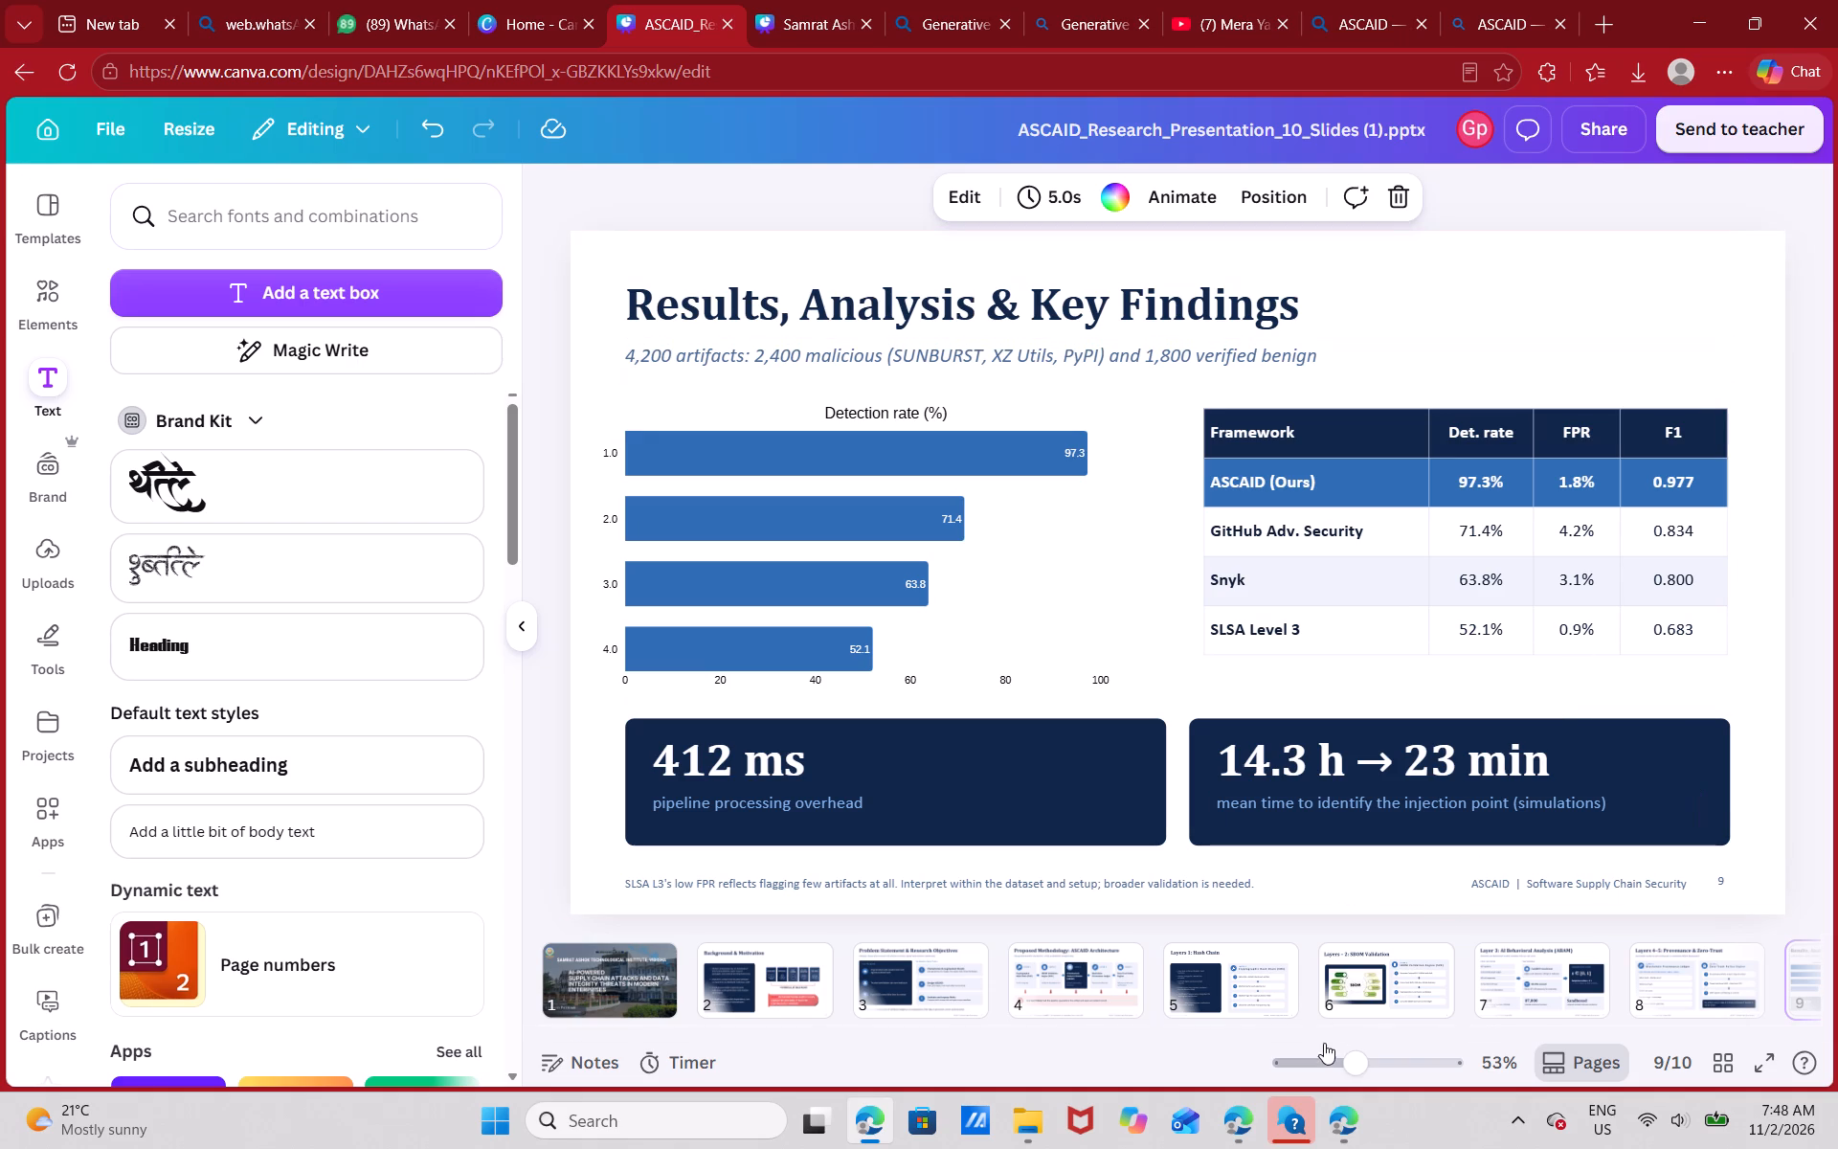
{"action": "left_click_drag", "start_coordinate": [1419, 1050], "coordinate": [1400, 1050]}
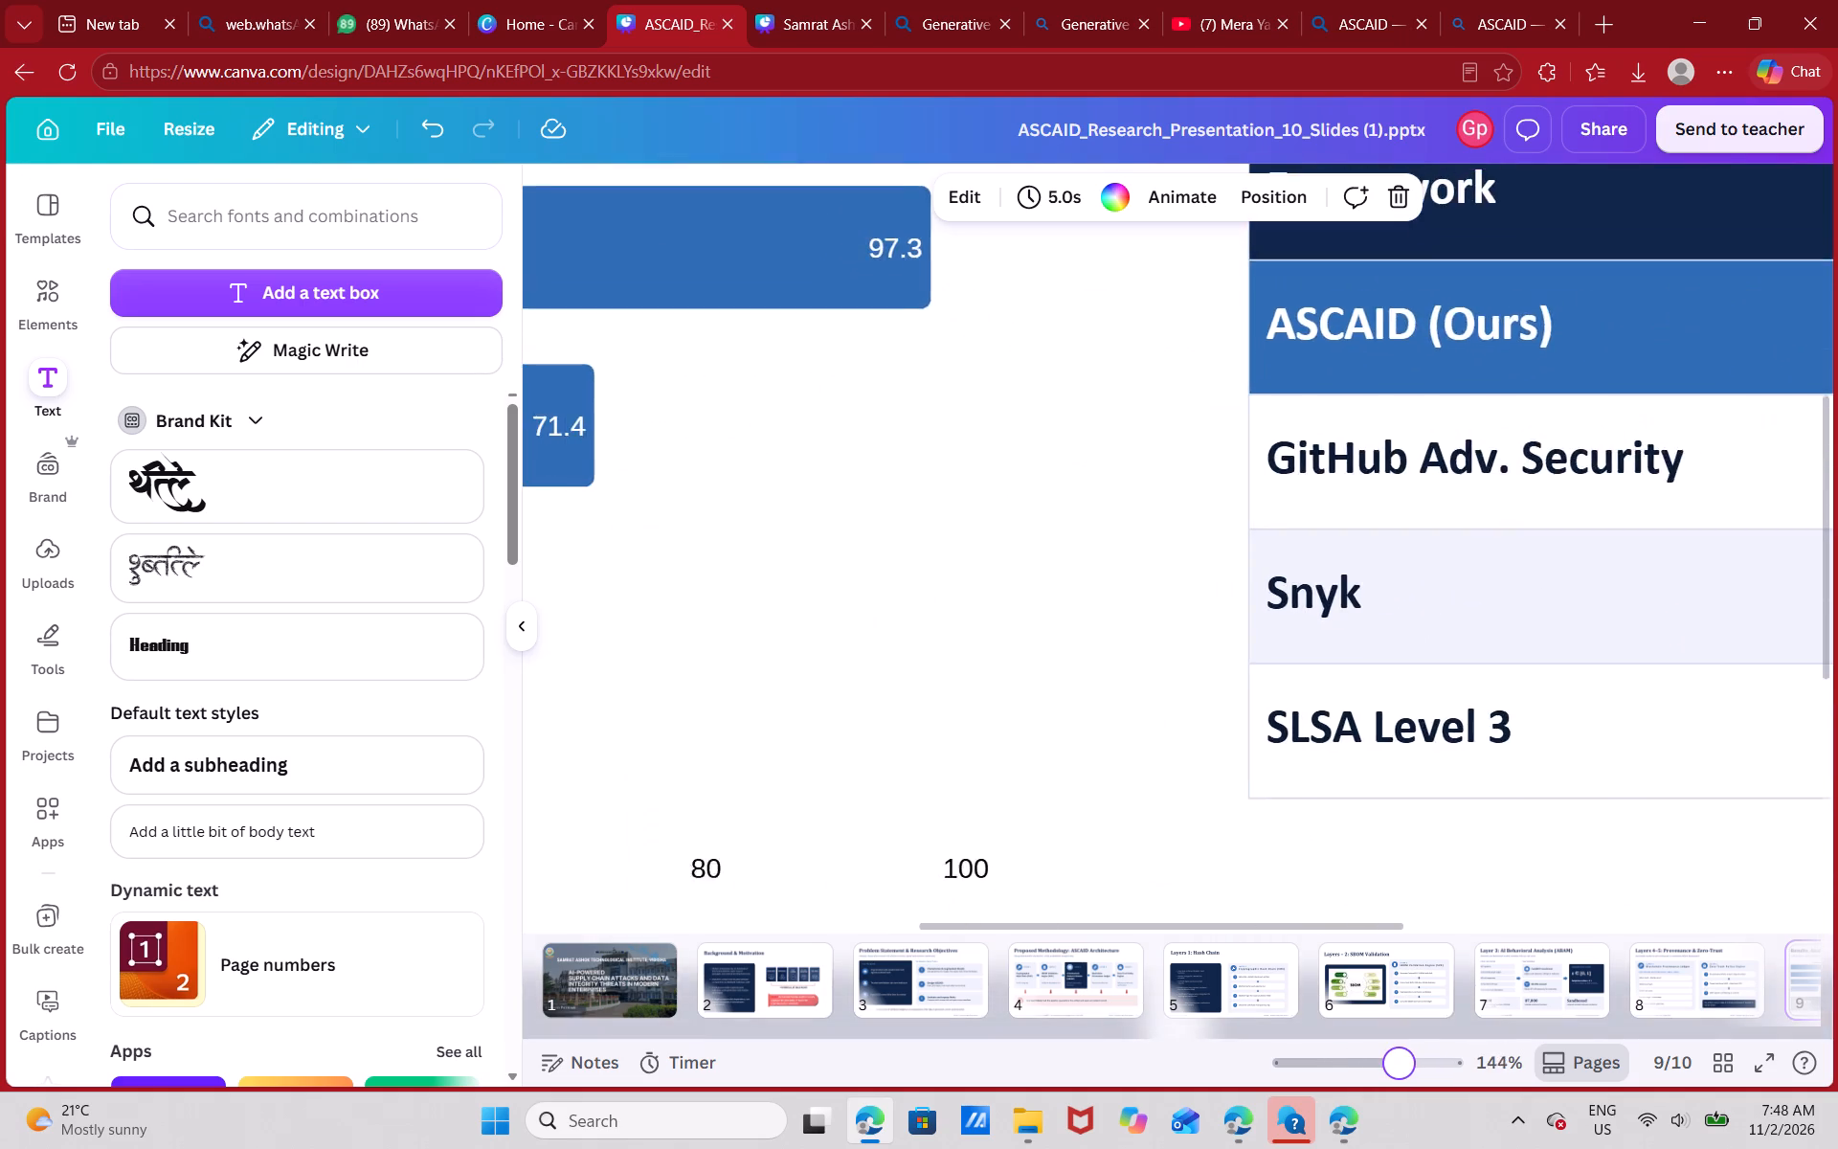
{"action": "left_click_drag", "start_coordinate": [1400, 1050], "coordinate": [1356, 1059]}
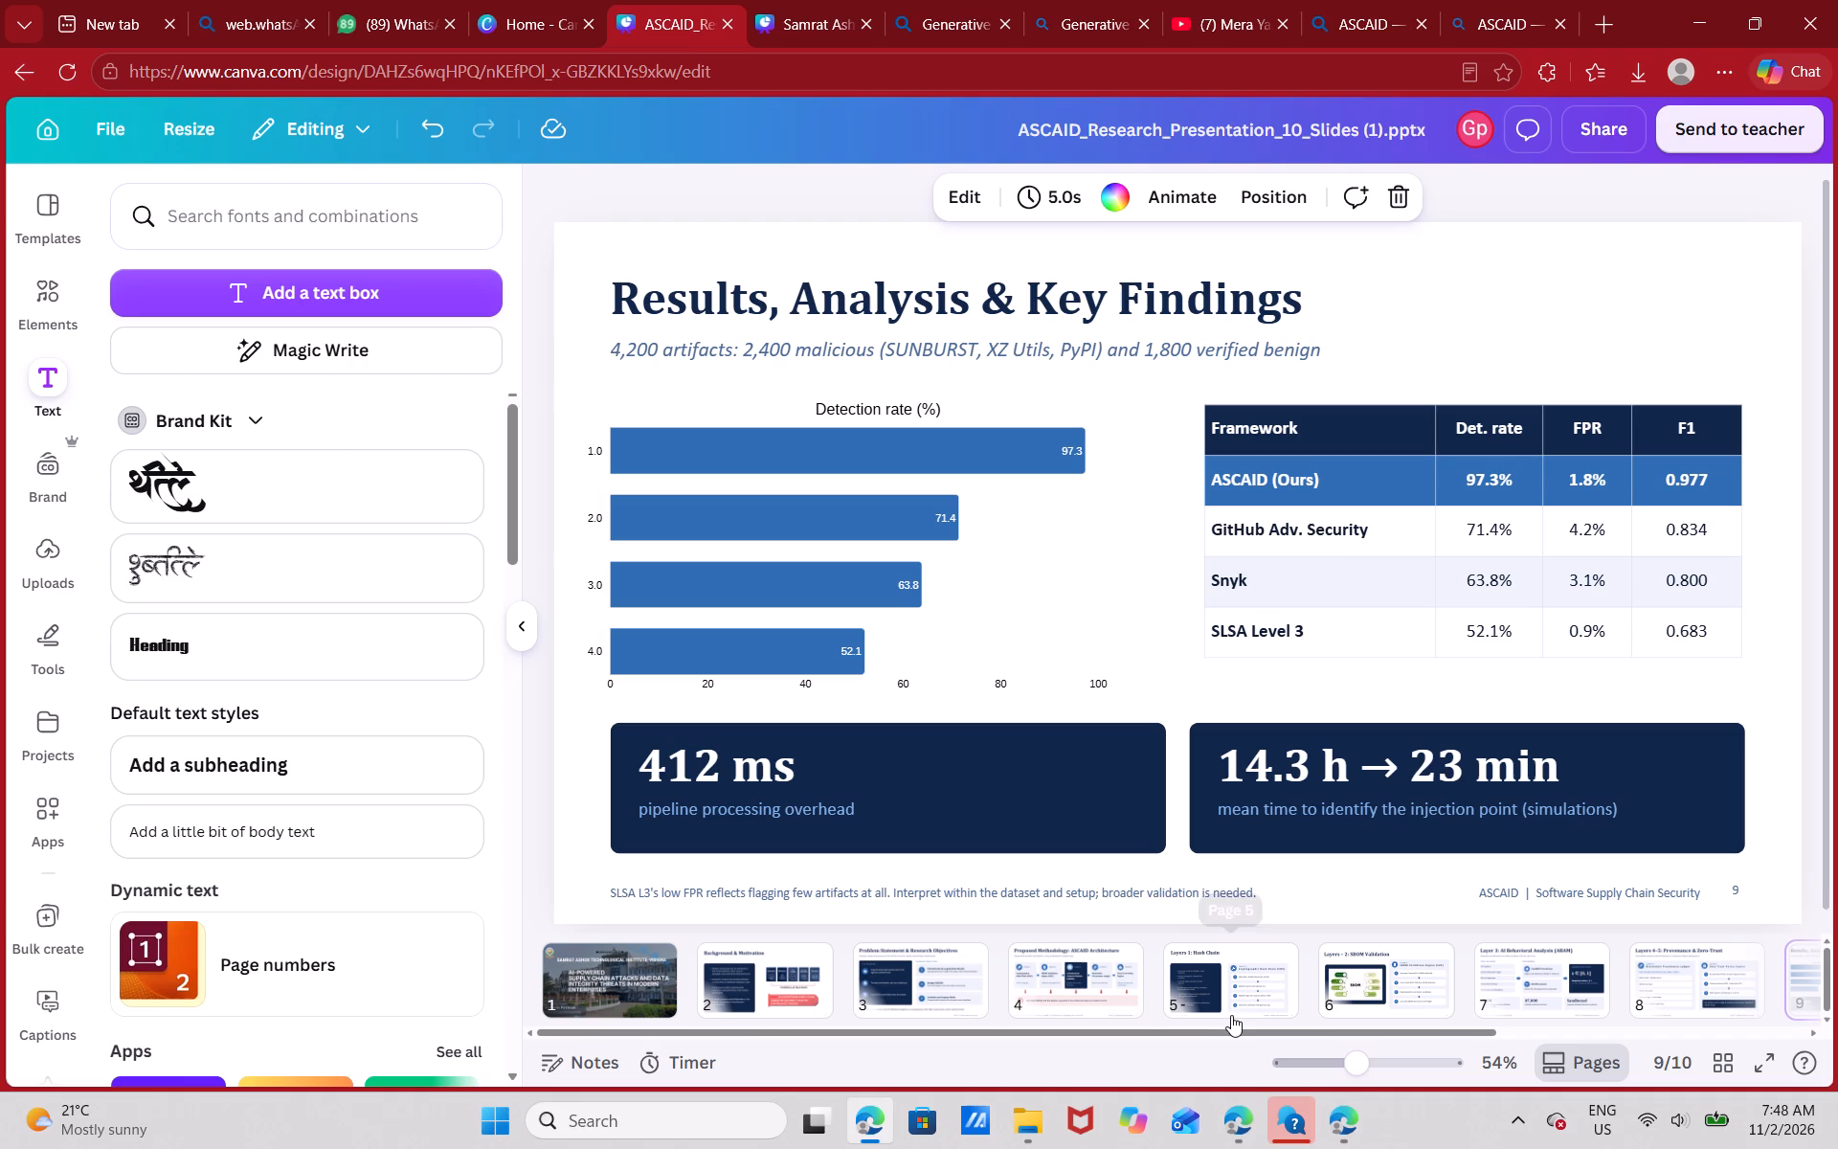
{"action": "left_click_drag", "start_coordinate": [1225, 1027], "coordinate": [1426, 1042]}
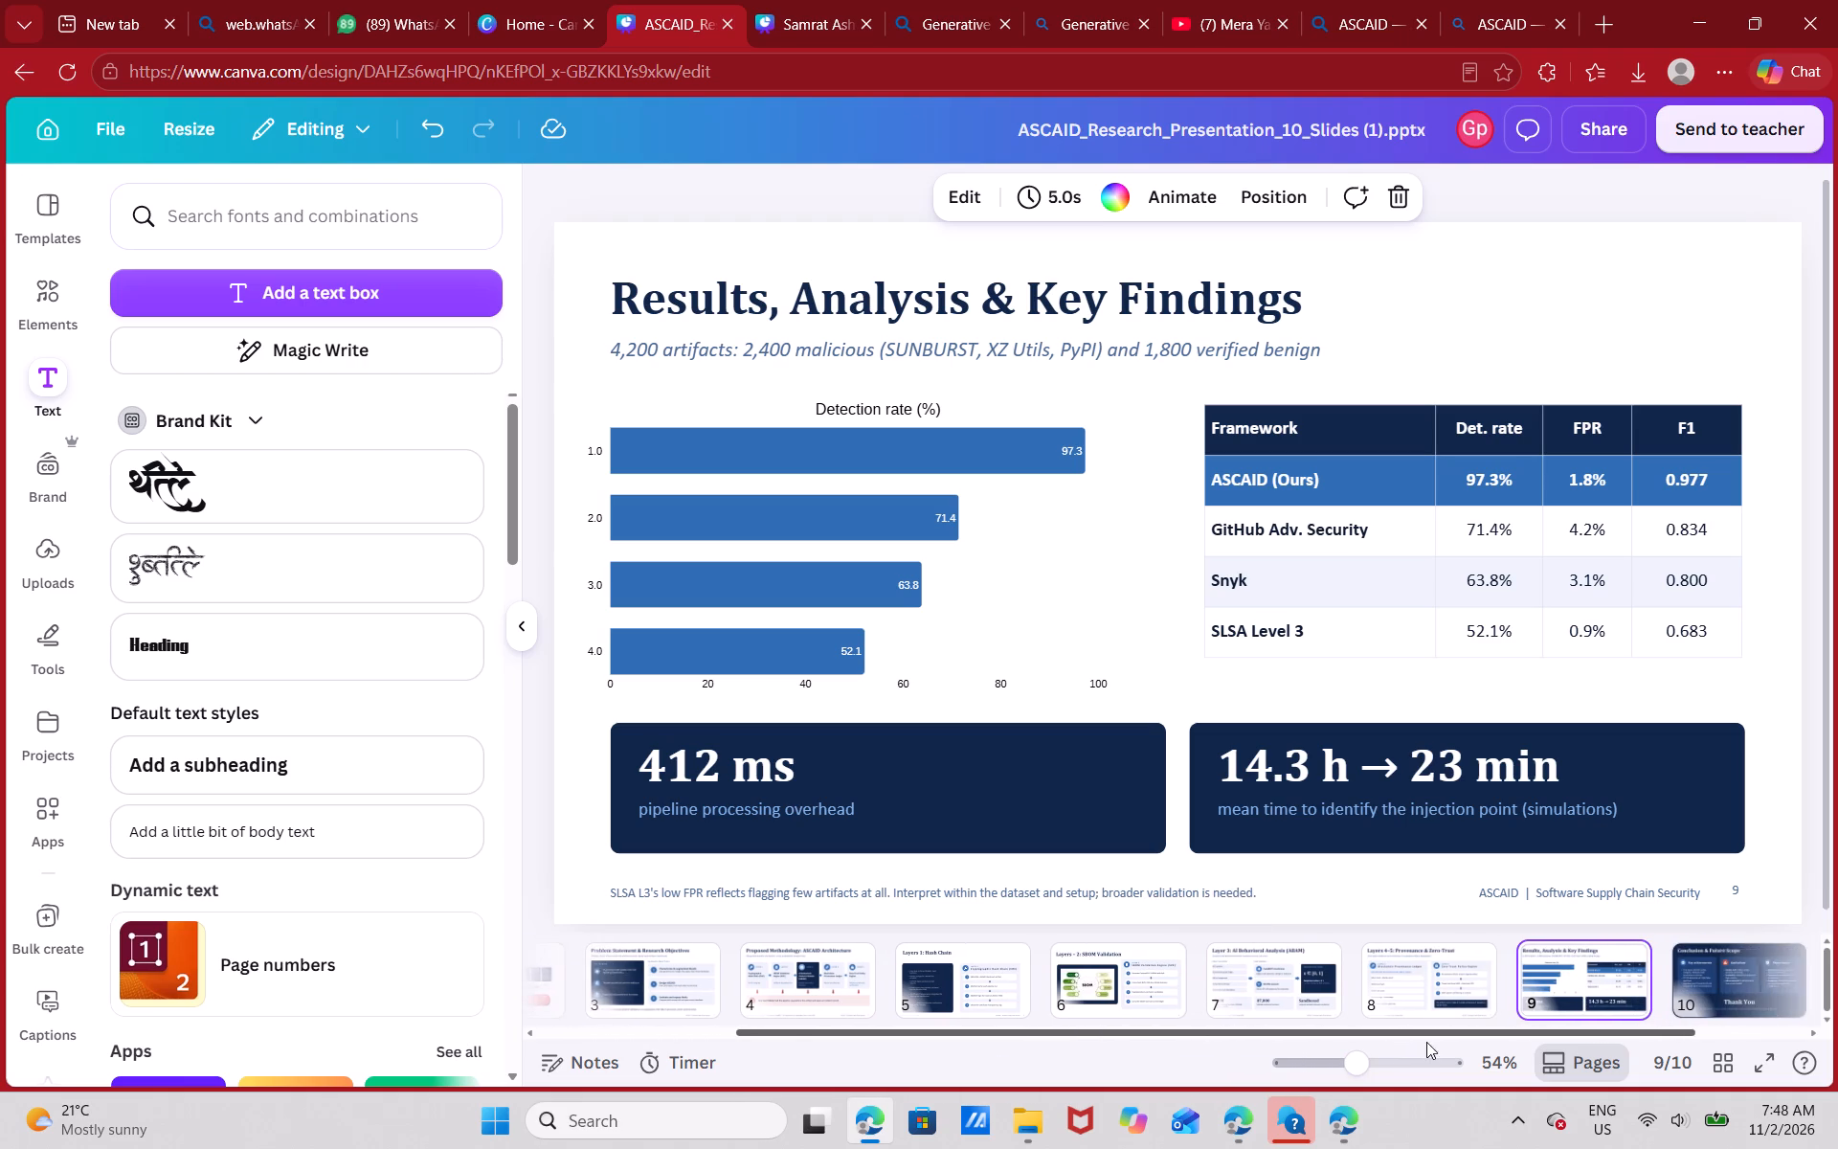
{"action": "left_click_drag", "start_coordinate": [1426, 1042], "coordinate": [1524, 1058]}
{"action": "left_click", "coordinate": [1606, 989]}
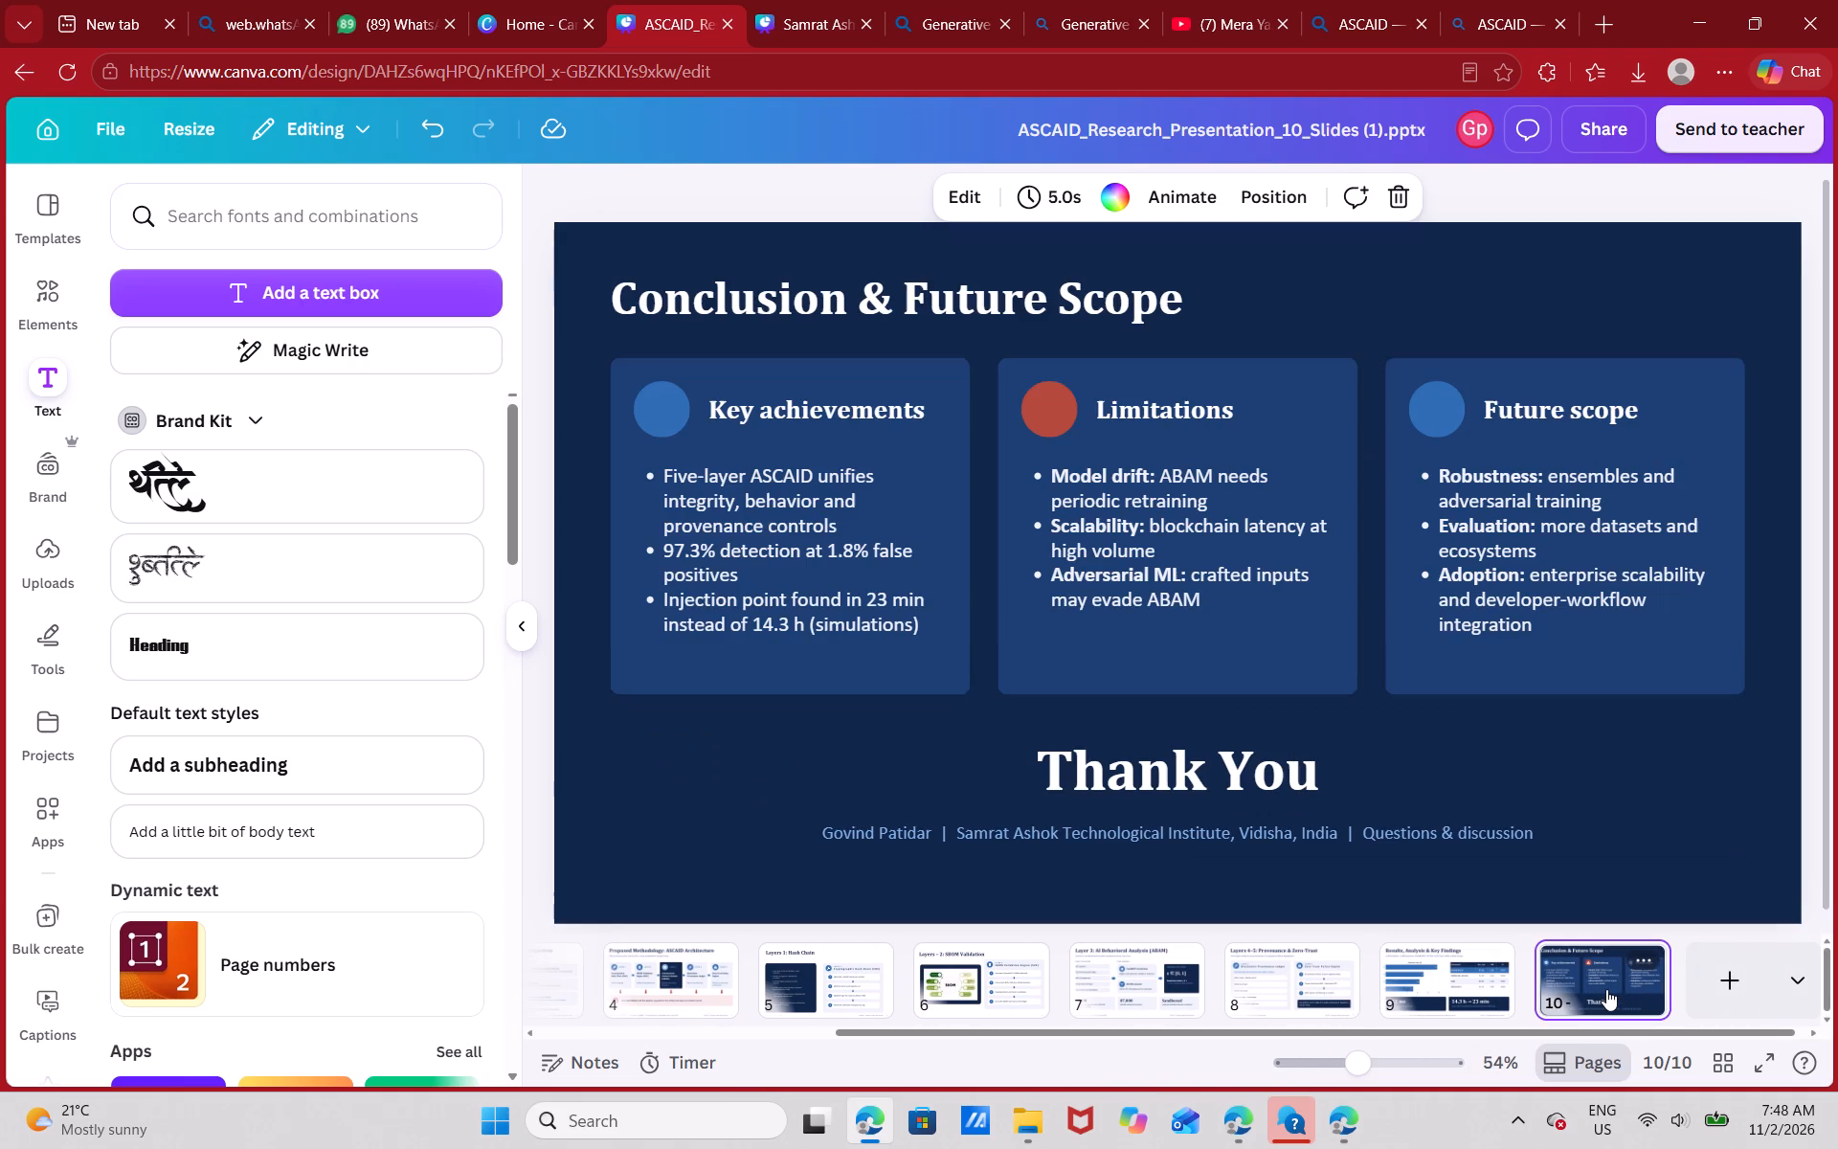
{"action": "left_click", "coordinate": [1471, 956]}
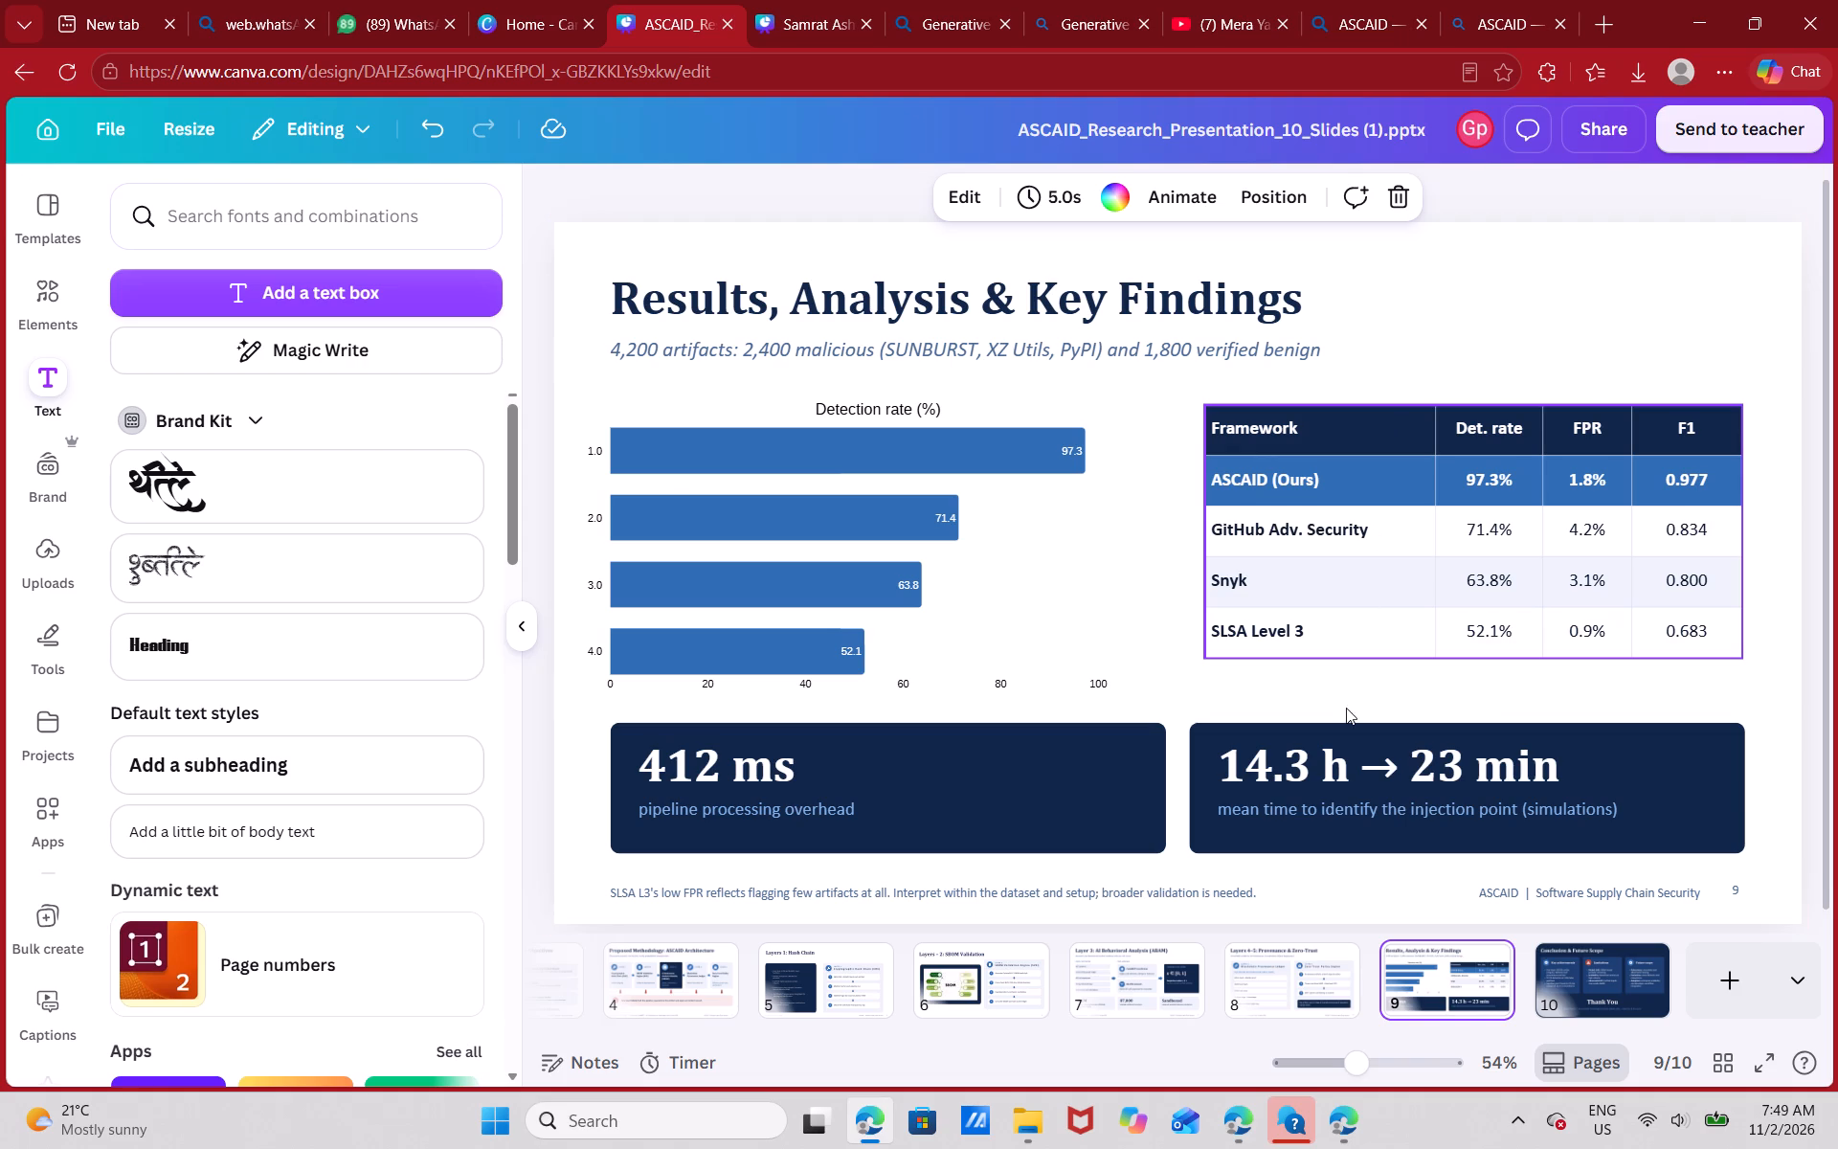
{"action": "left_click", "coordinate": [1255, 988]}
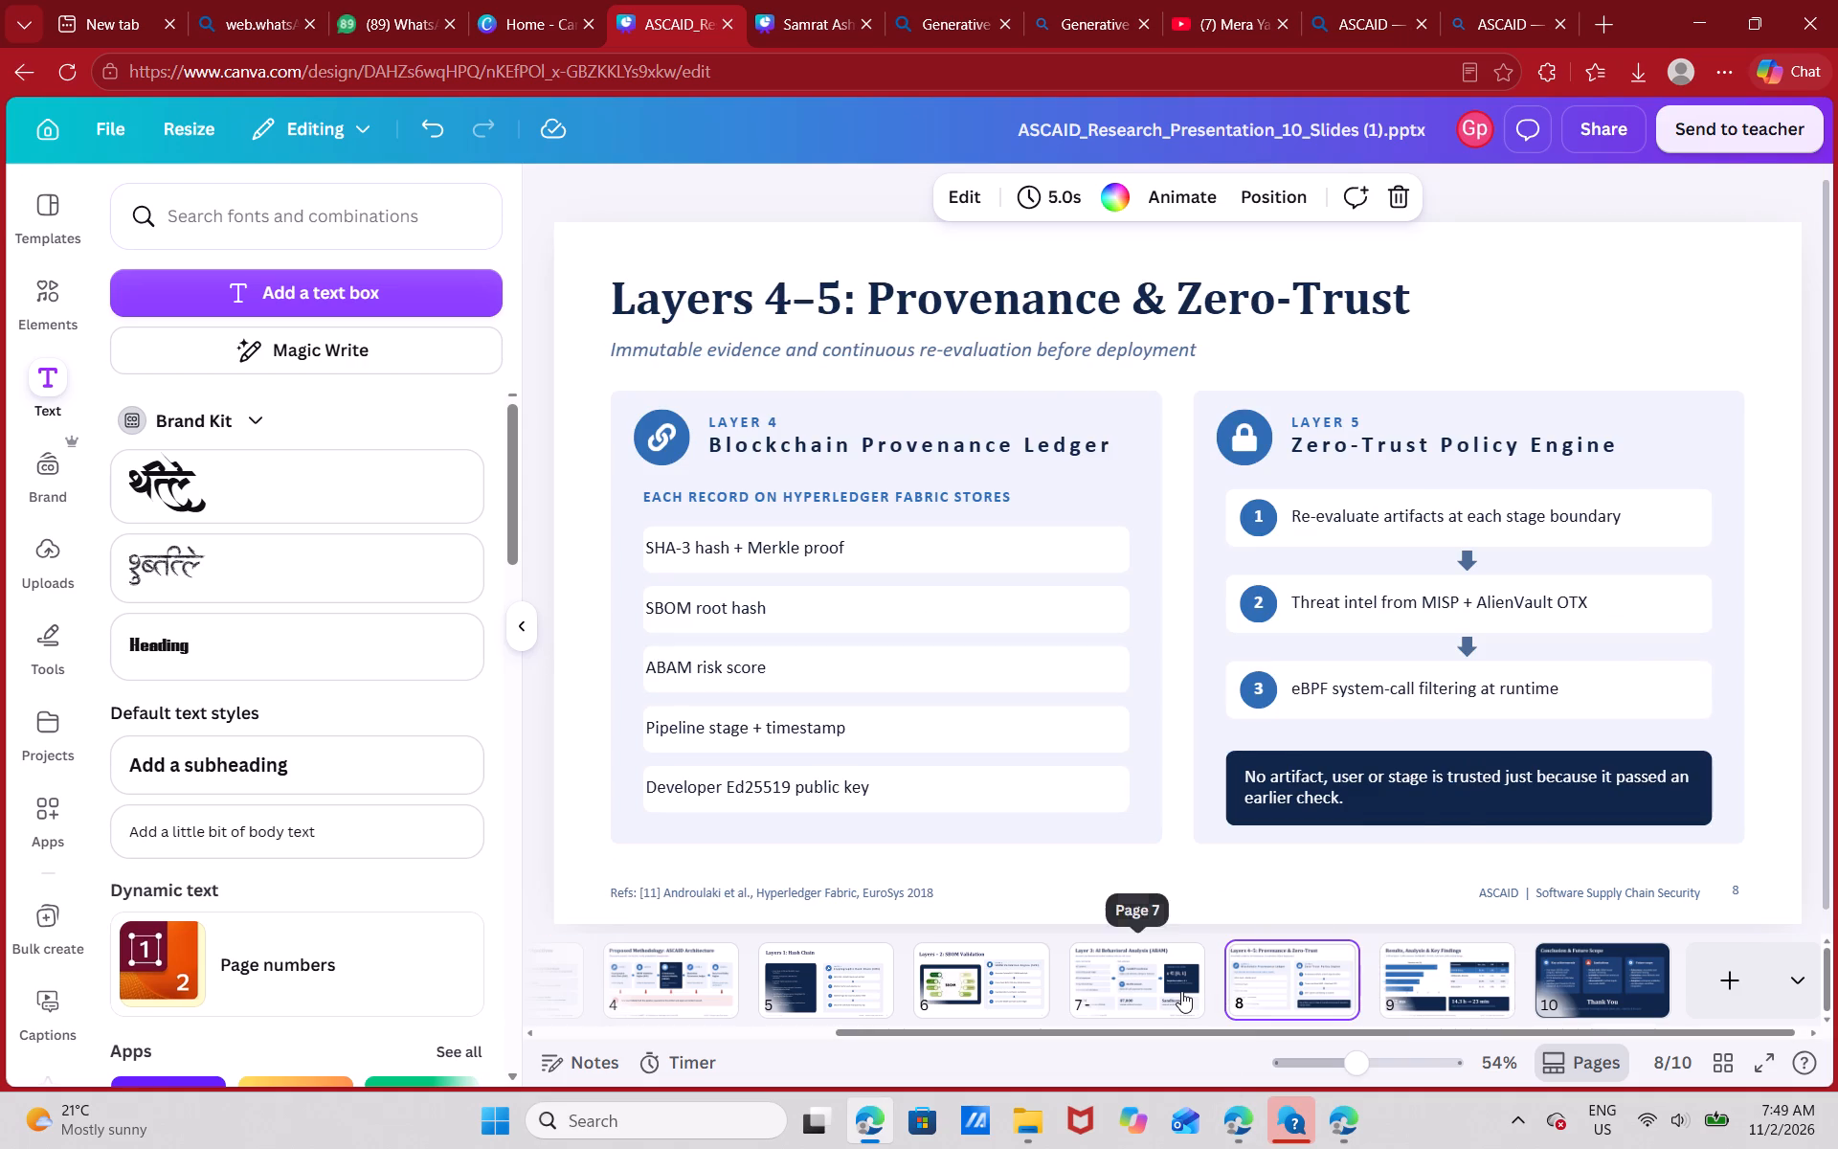
{"action": "left_click", "coordinate": [1181, 991]}
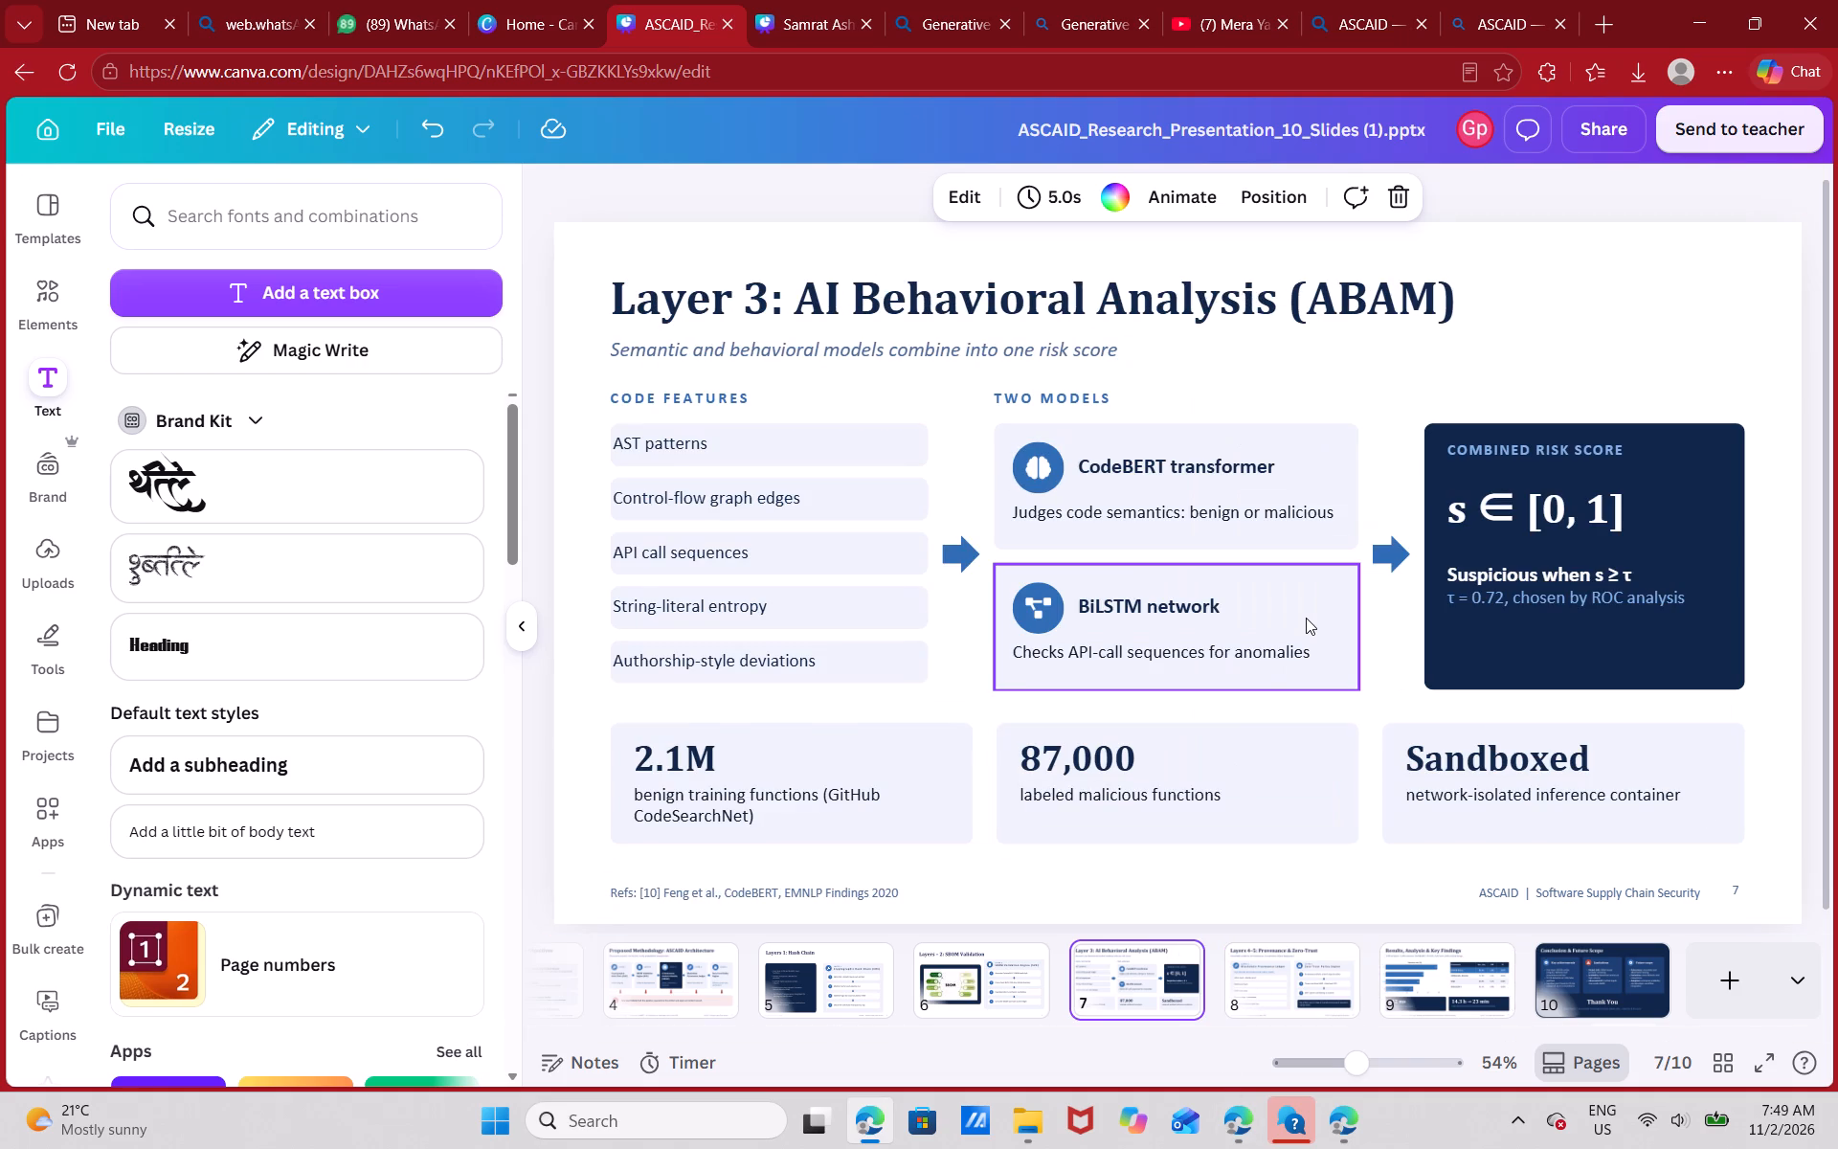
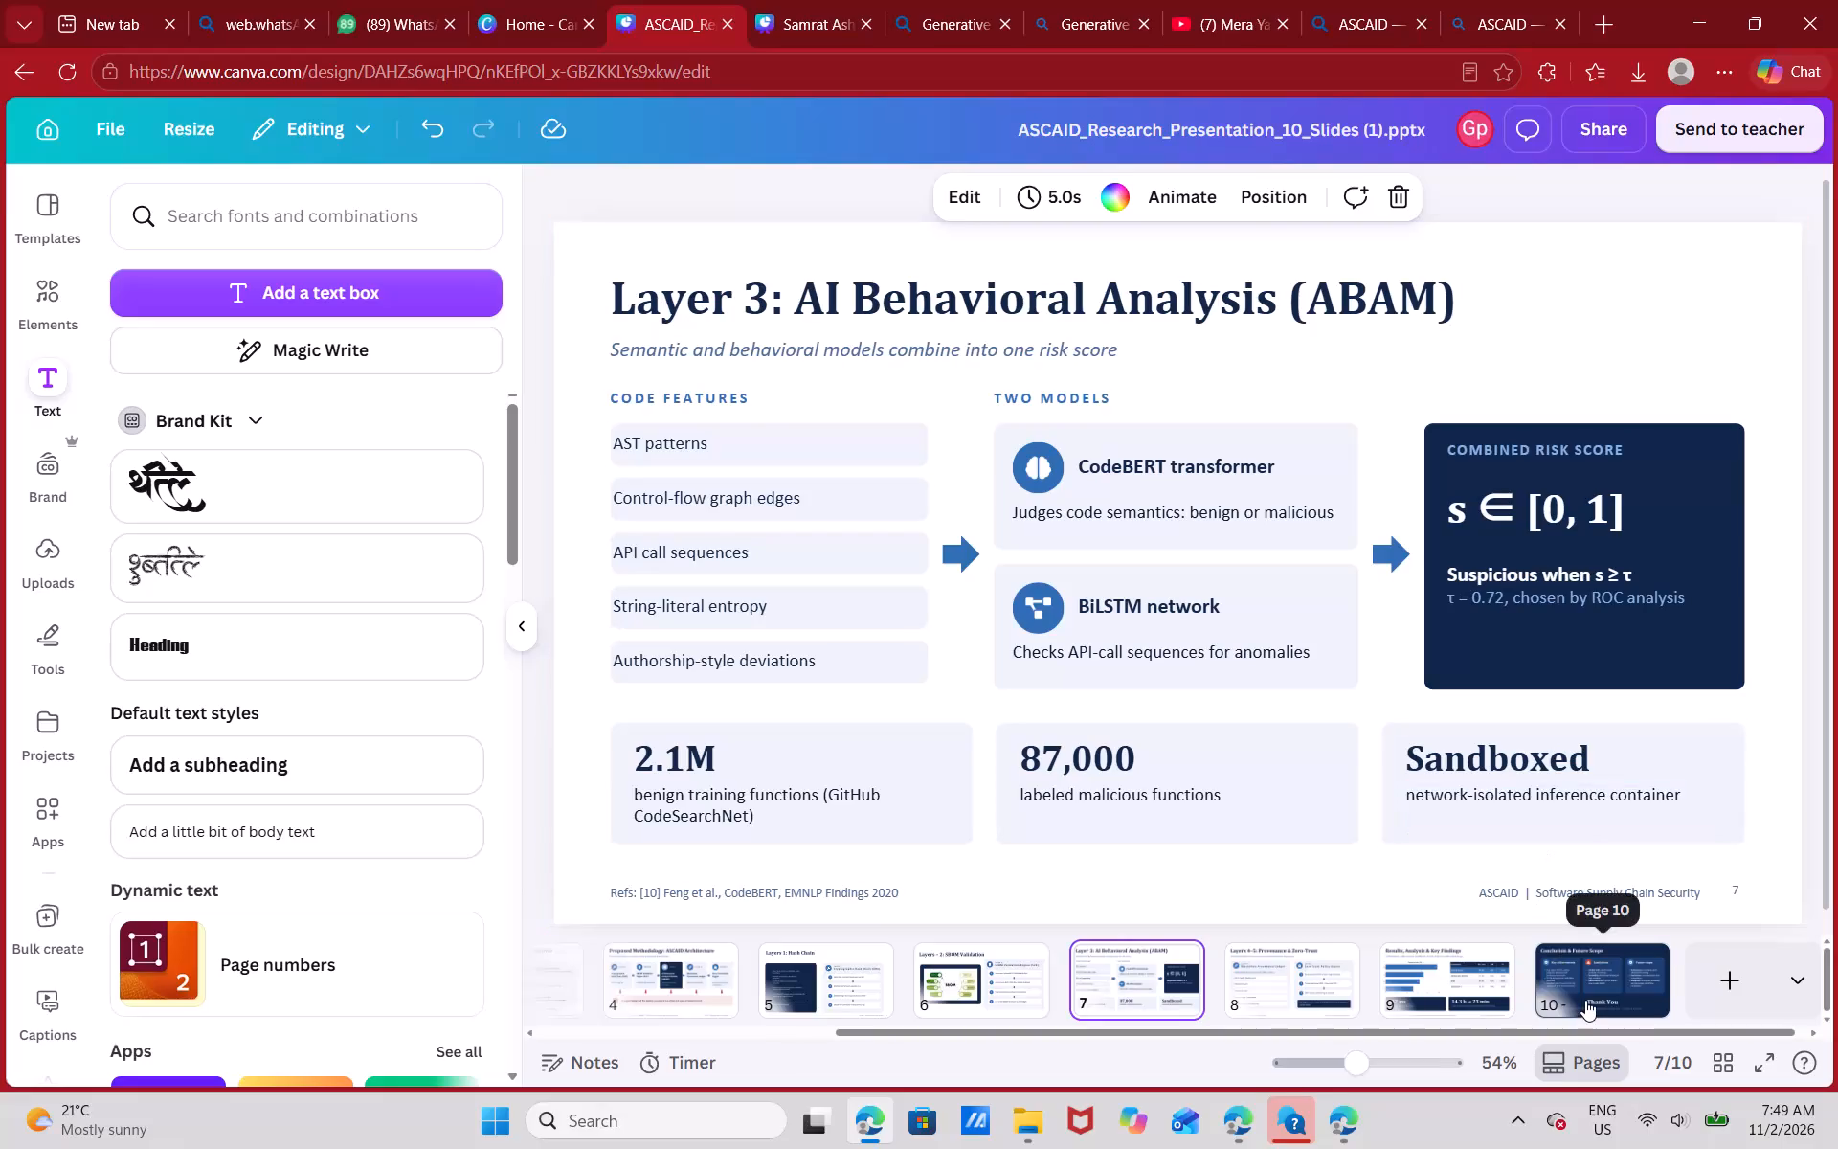
Review the Conclusion and Hash Chain slides, and present the ASCAID deck full screen through slides 1 to 7.
{"action": "left_click", "coordinate": [1585, 1000]}
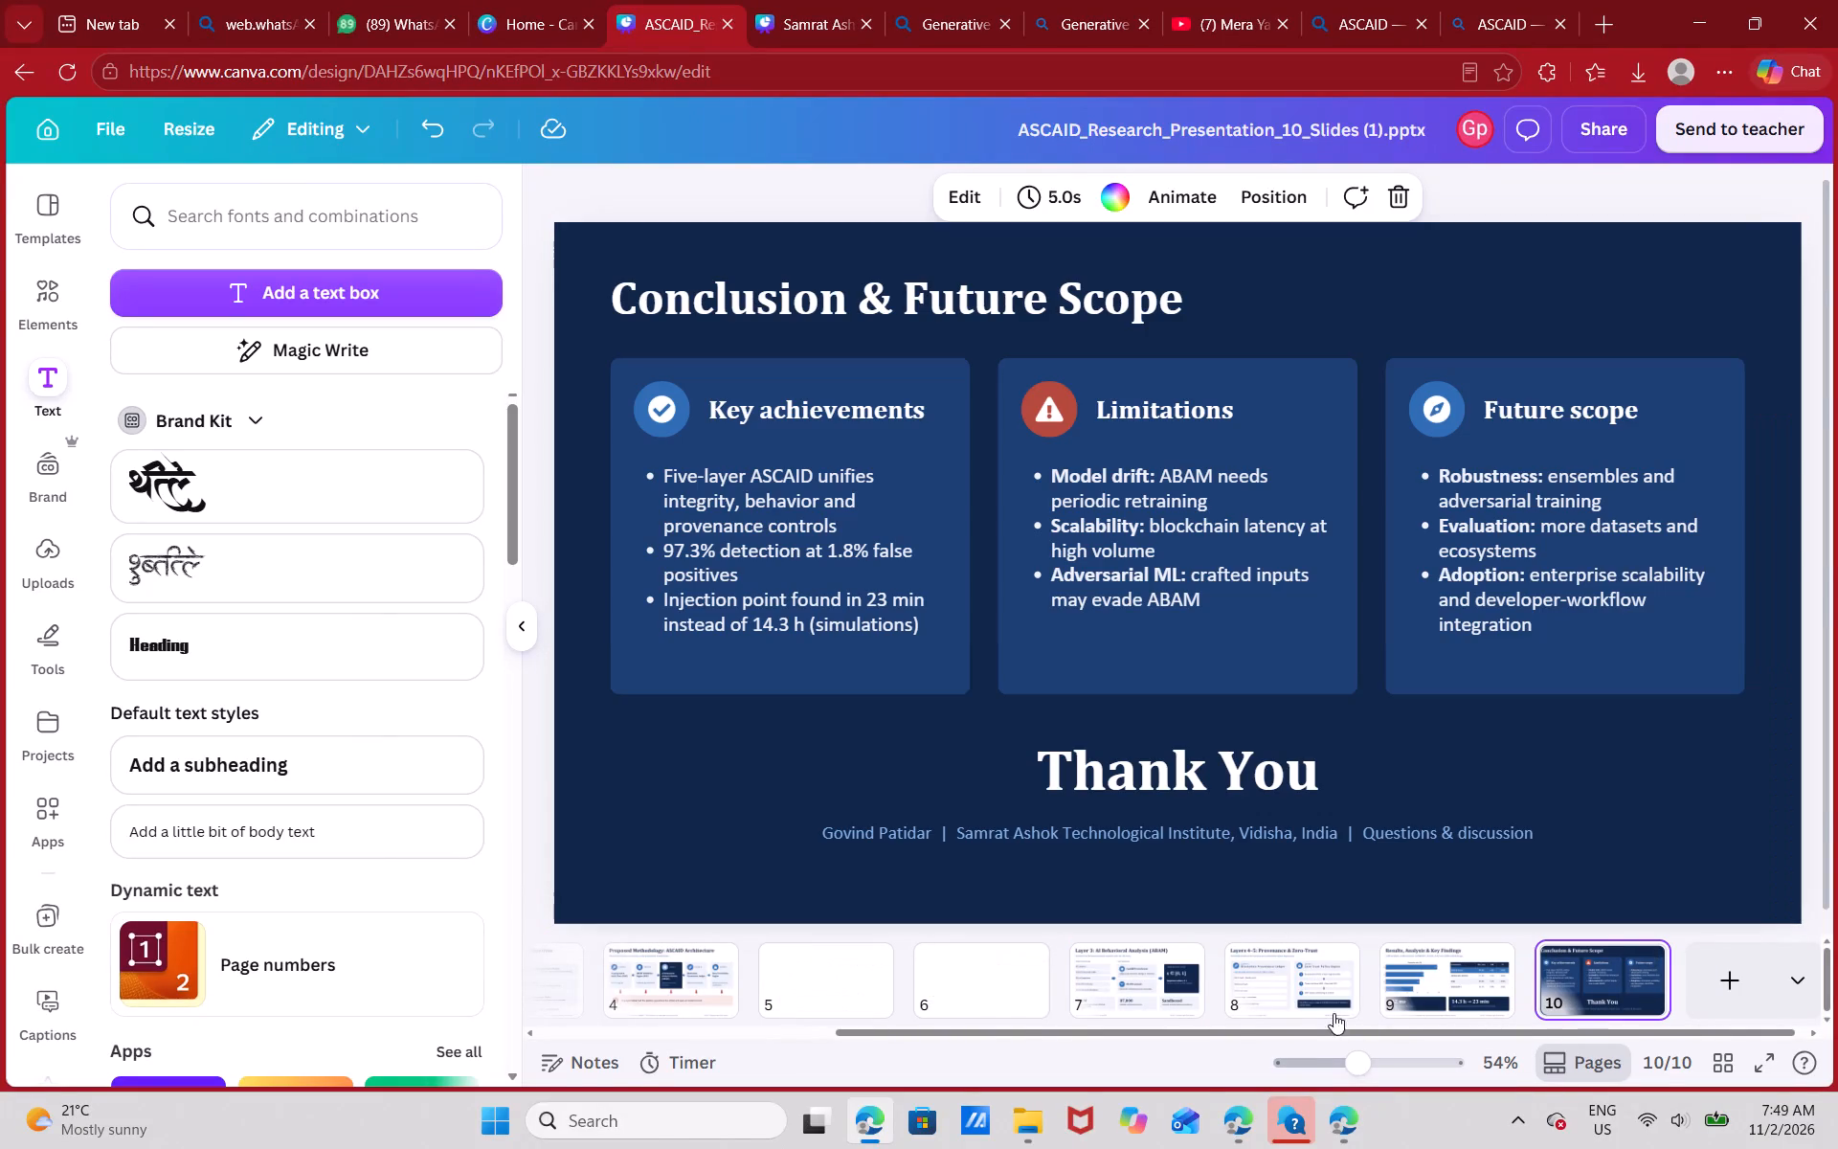
{"action": "left_click", "coordinate": [826, 988]}
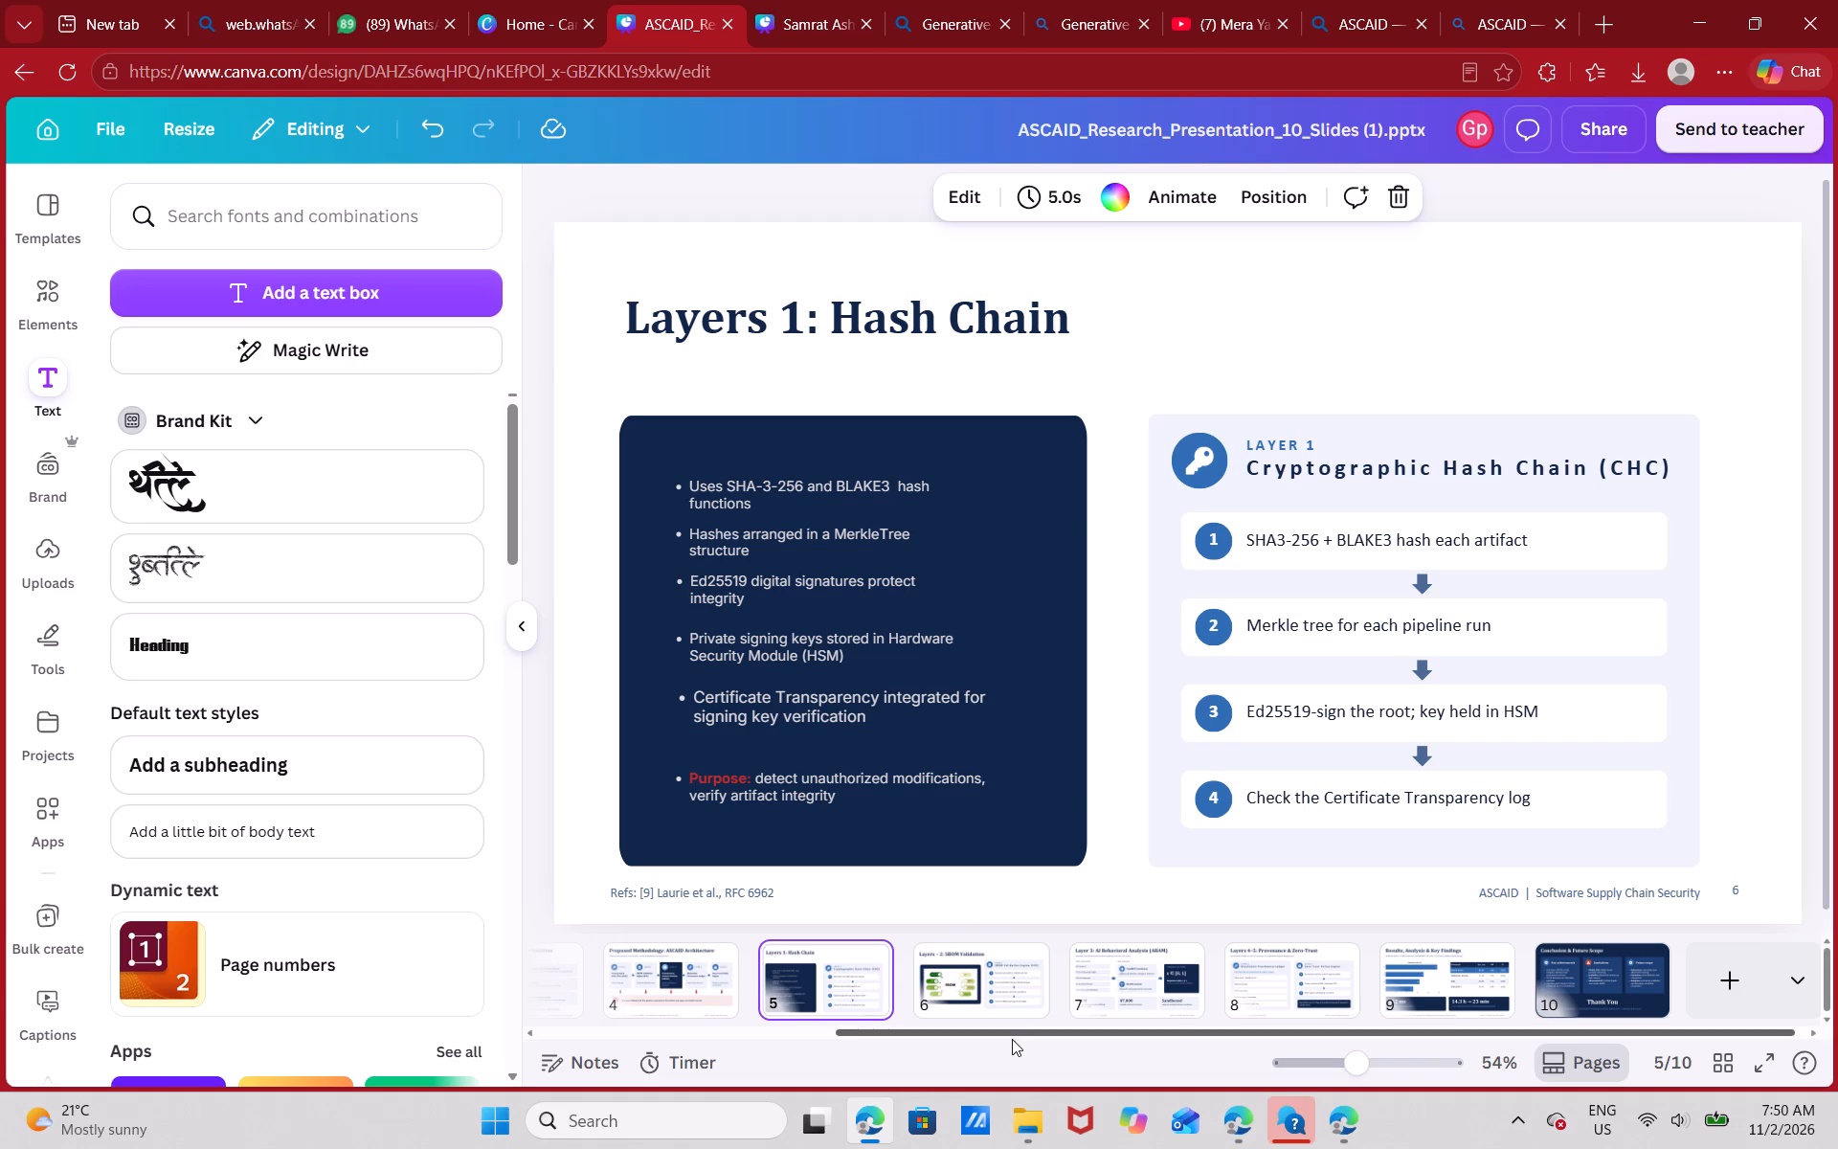
{"action": "left_click_drag", "start_coordinate": [1008, 1032], "coordinate": [766, 1042]}
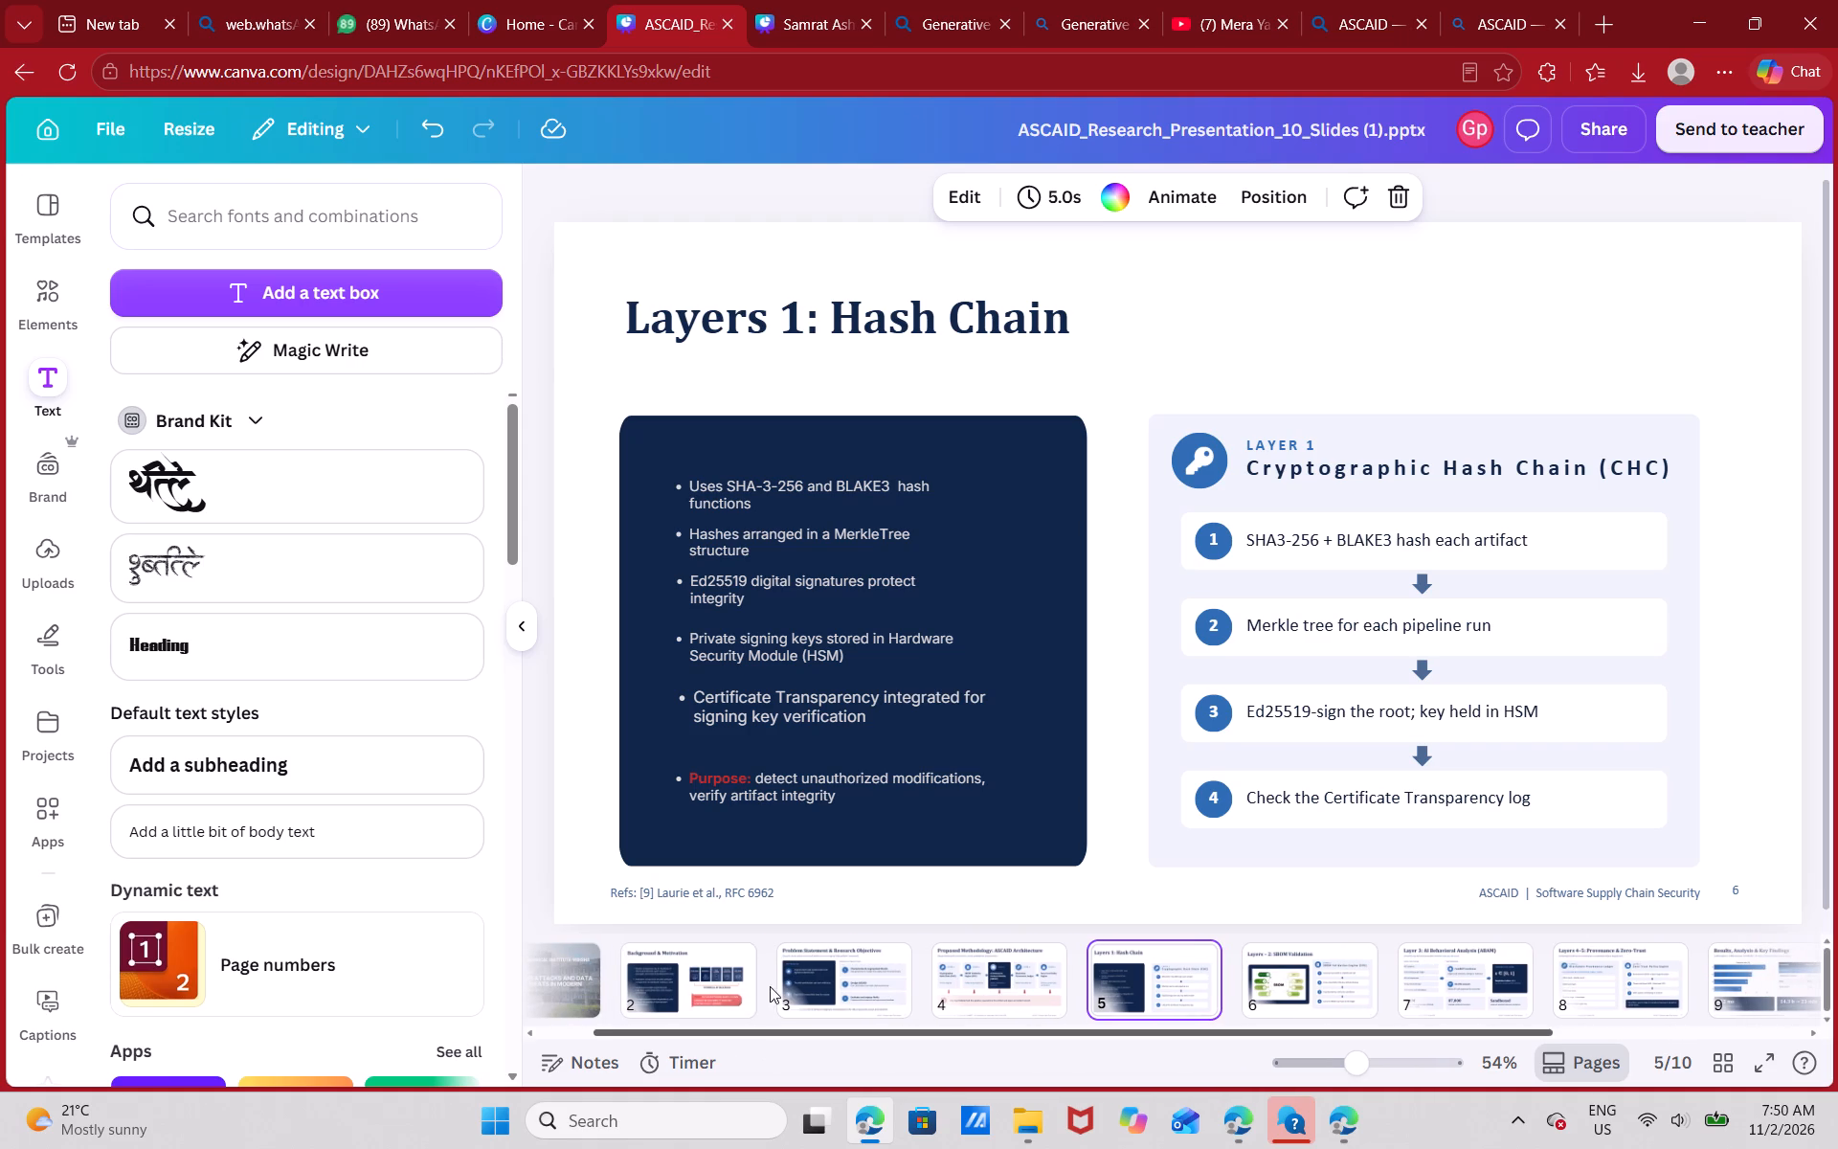
{"action": "left_click", "coordinate": [1753, 1056]}
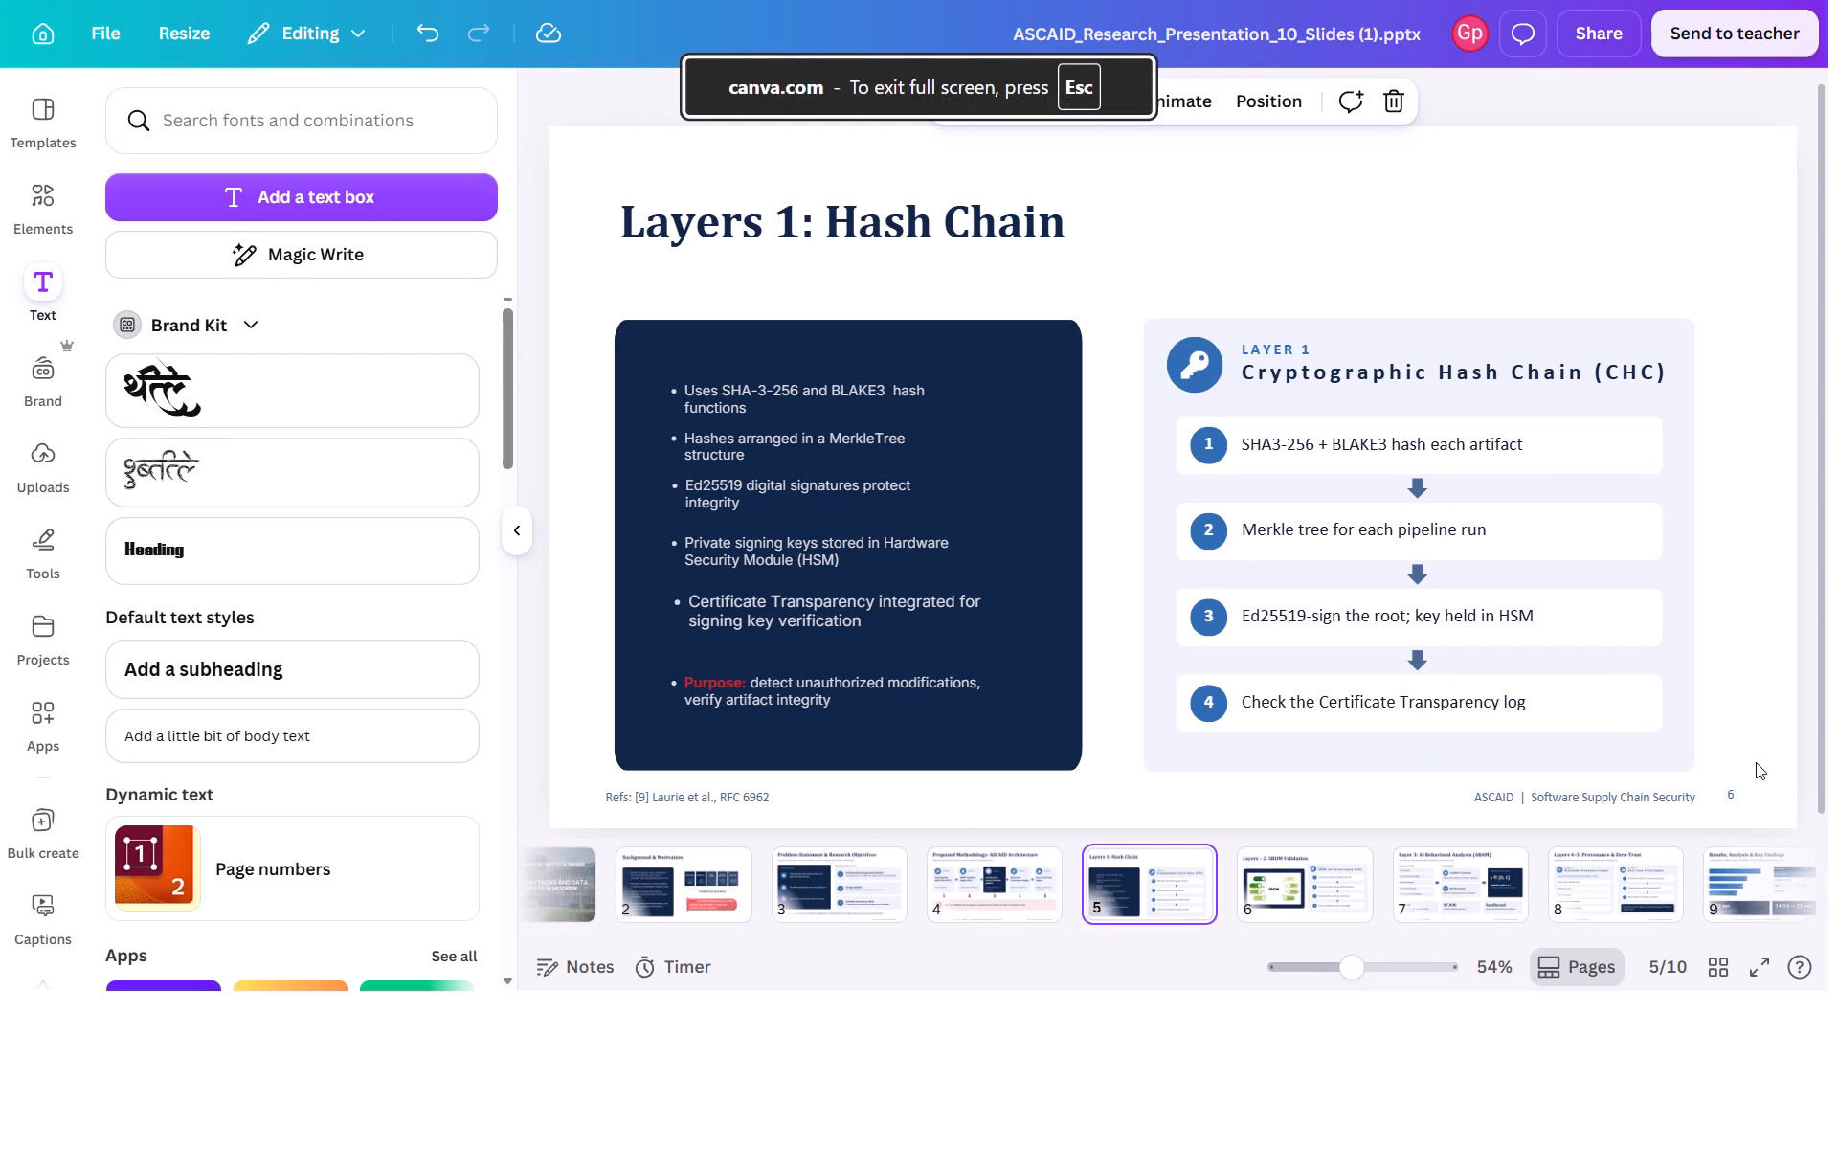
{"action": "key", "text": "Left"}
{"action": "key", "text": "Left"}
{"action": "key", "text": "Left"}
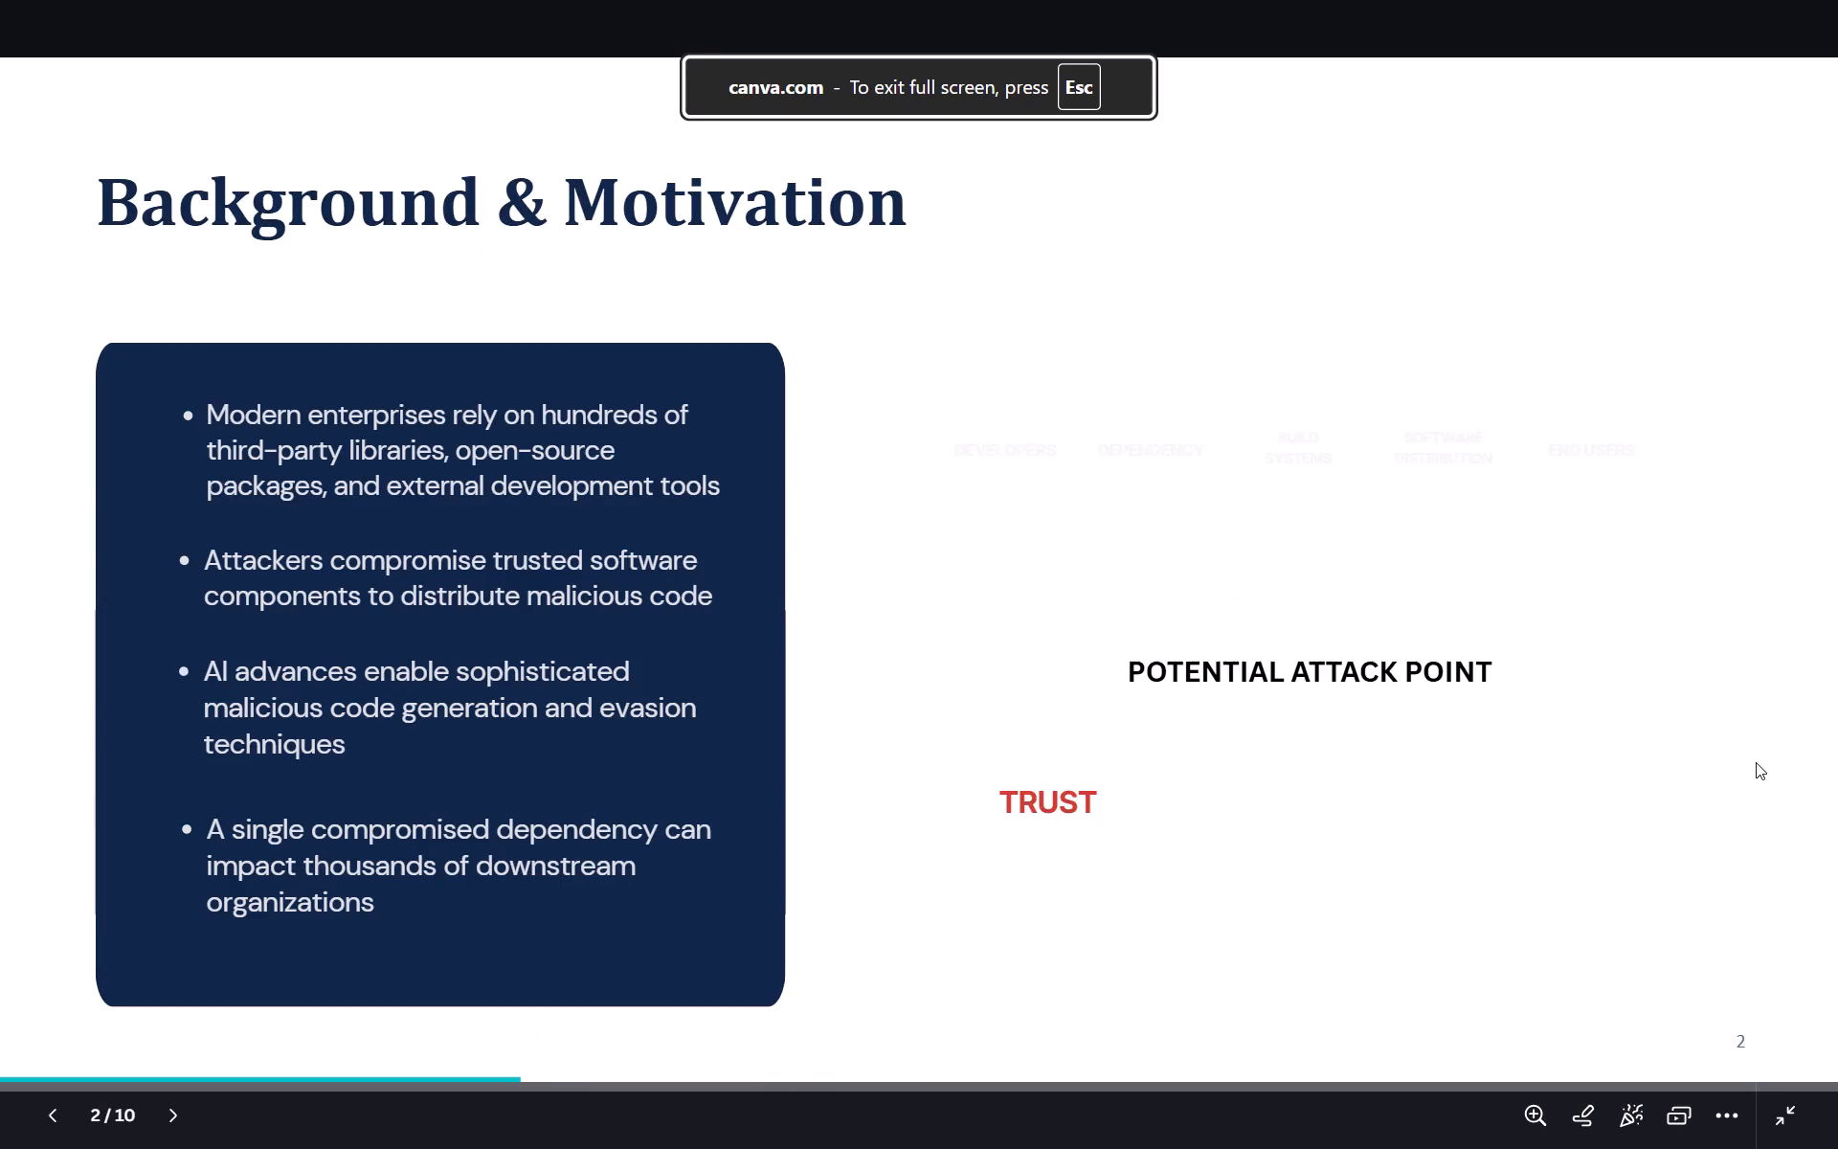
{"action": "key", "text": "Left"}
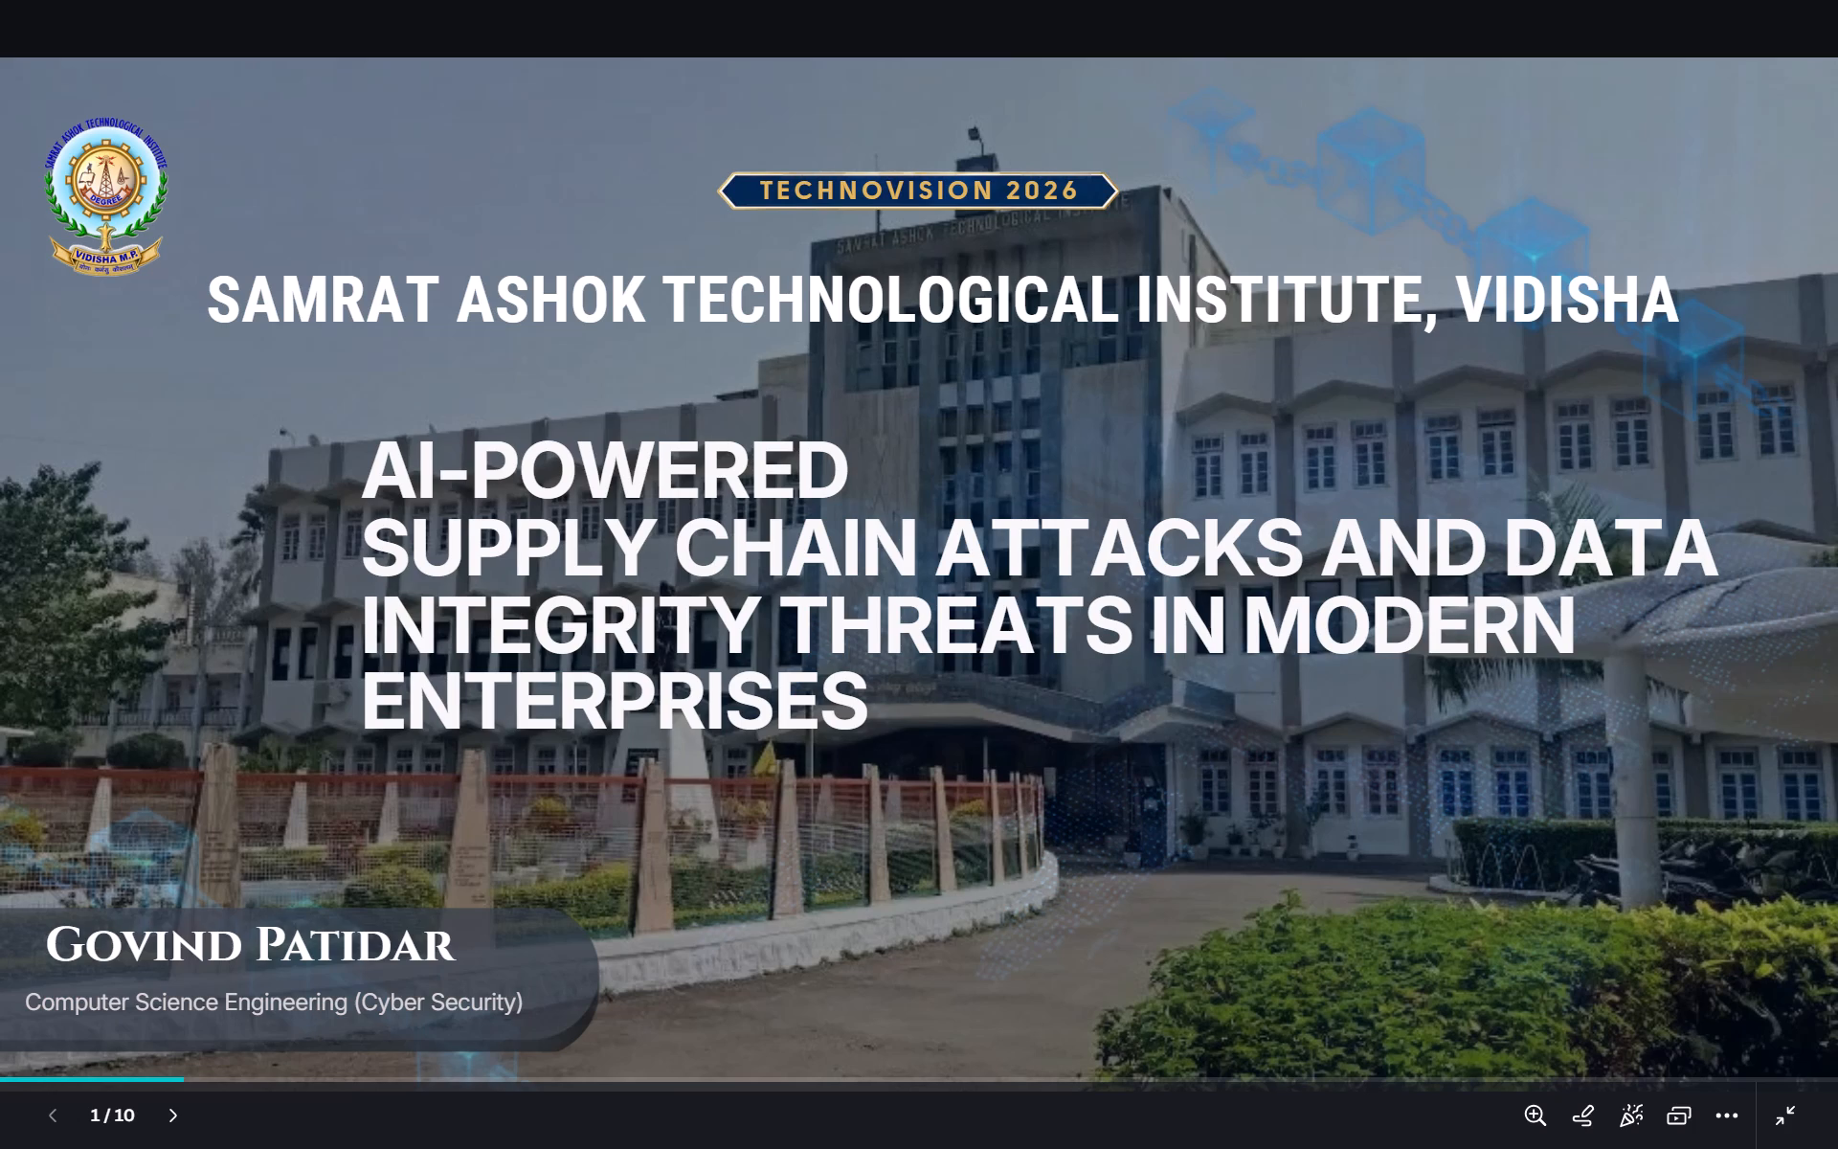
{"action": "key", "text": "Right"}
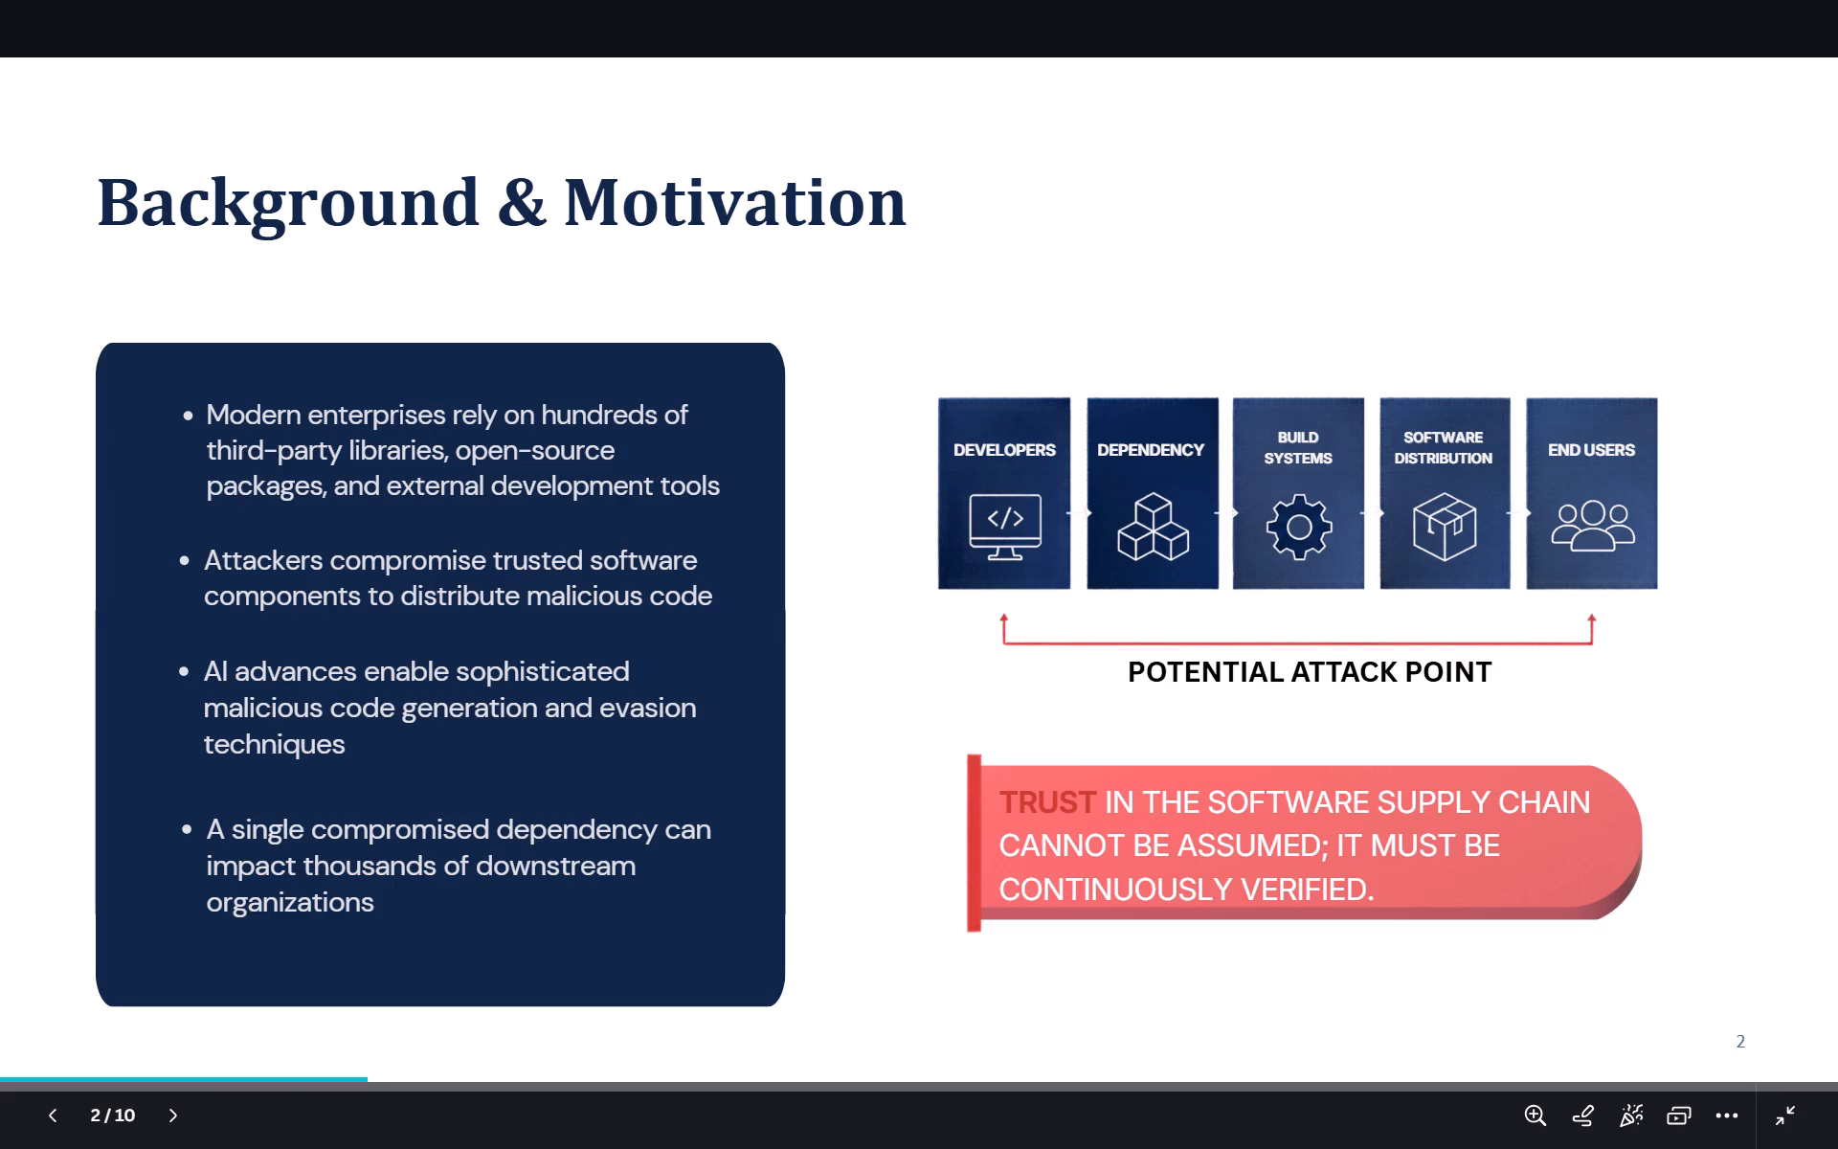
{"action": "key", "text": "Right"}
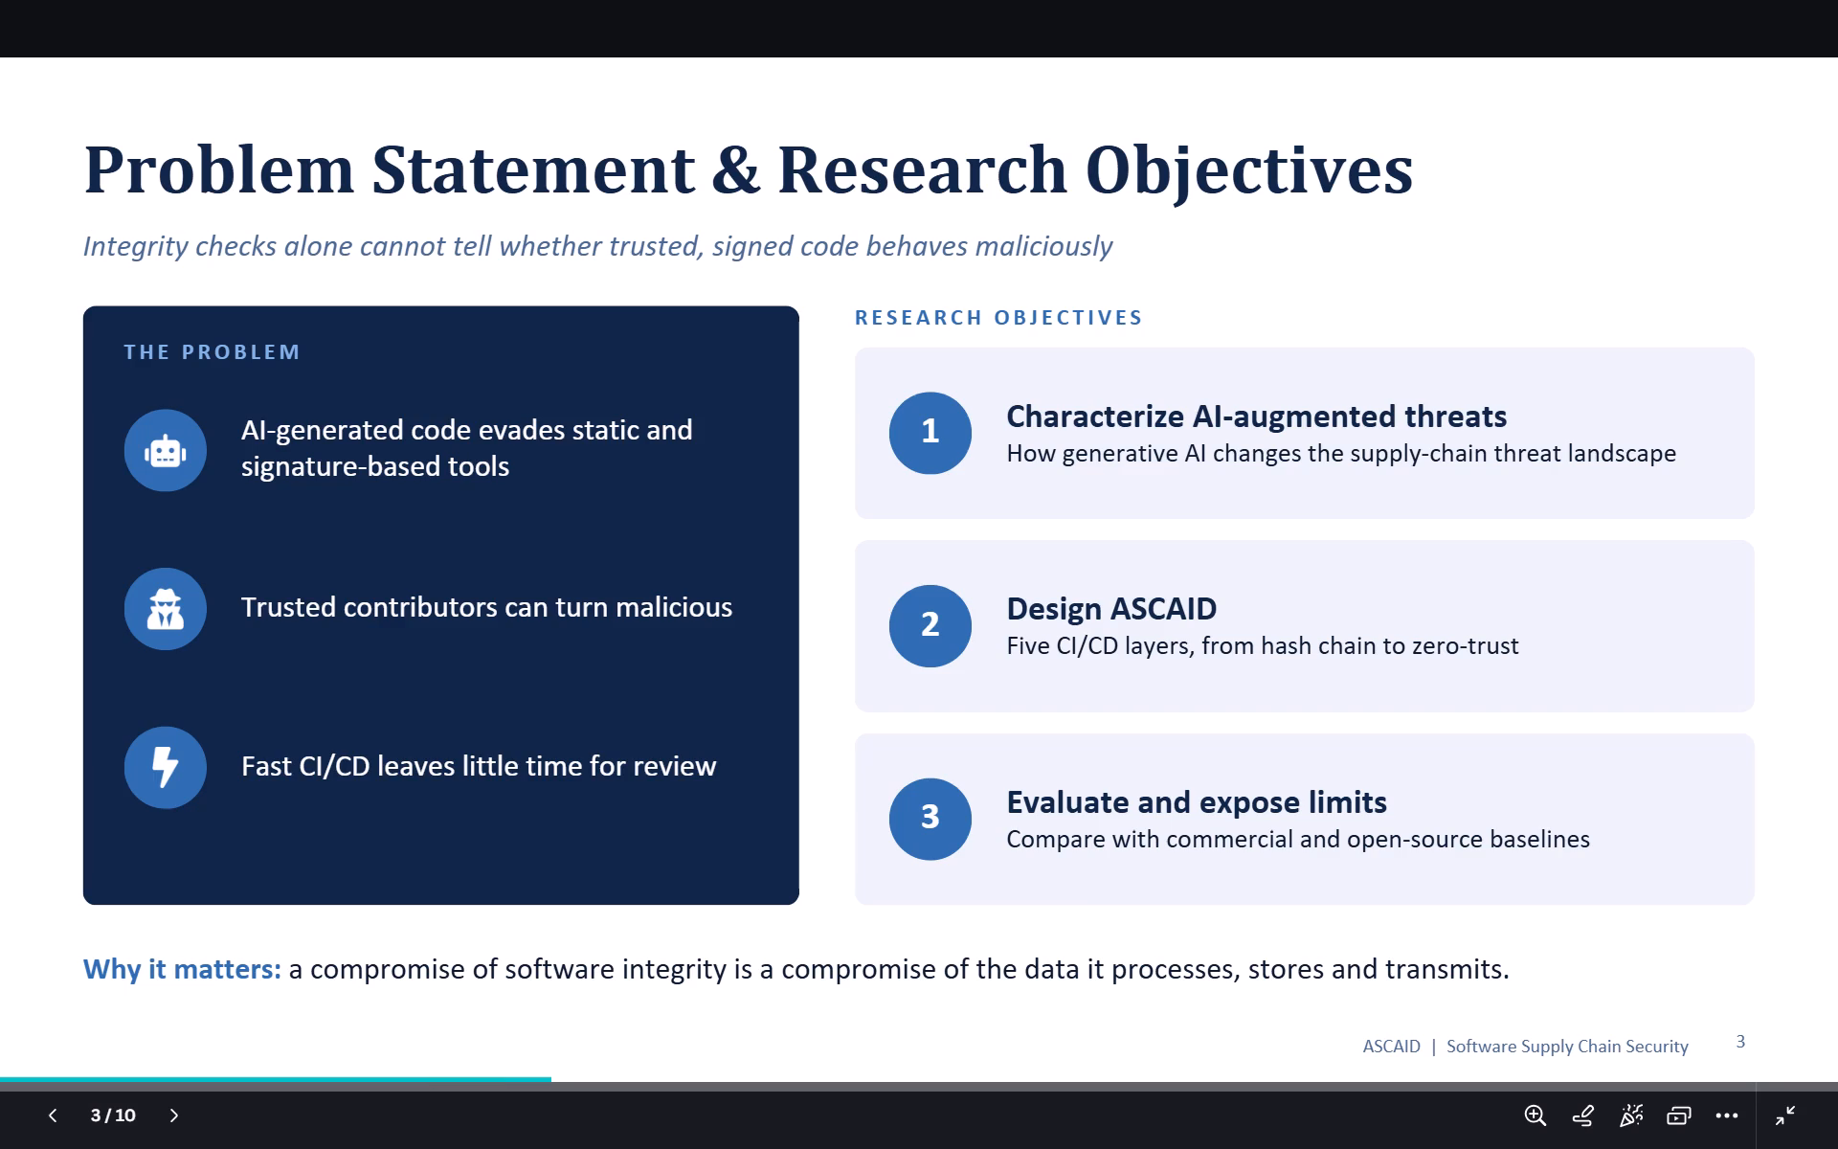
{"action": "key", "text": "Right"}
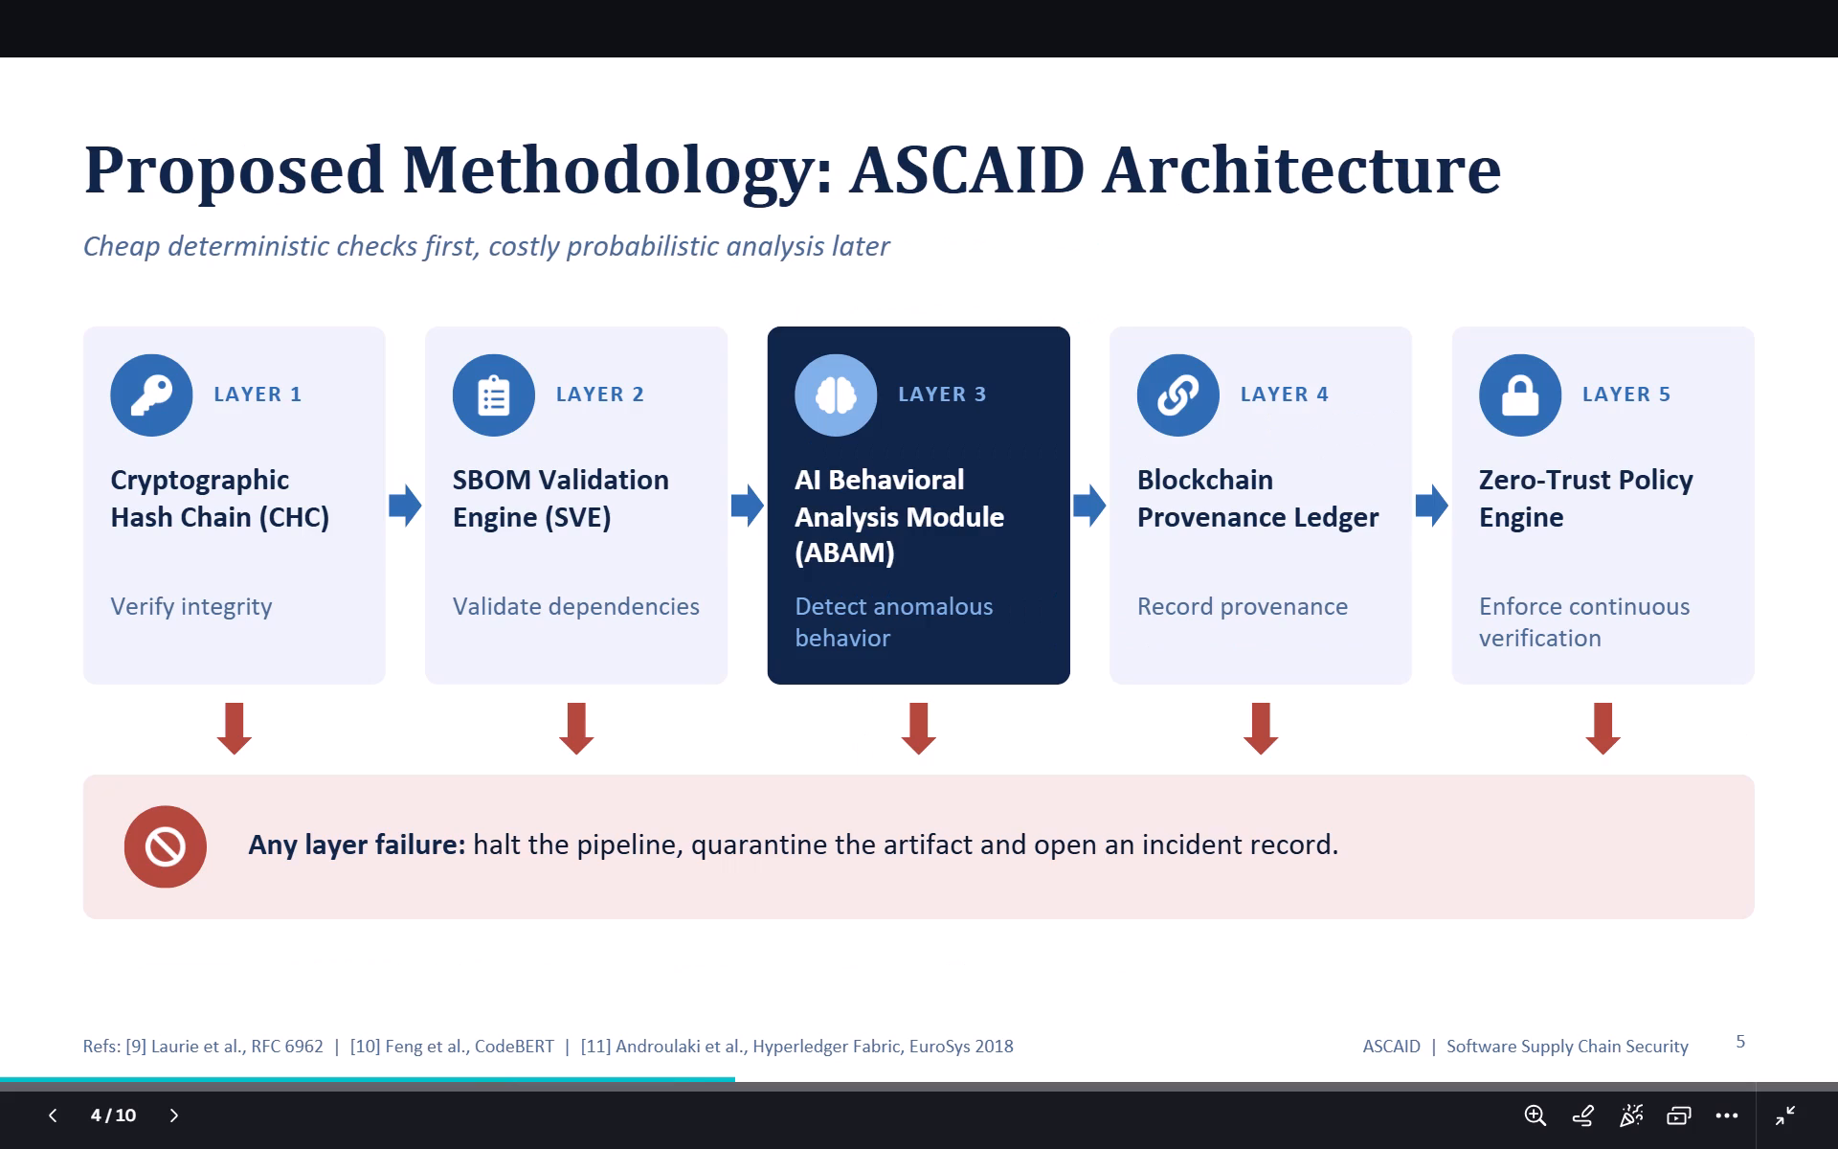
{"action": "key", "text": "Right"}
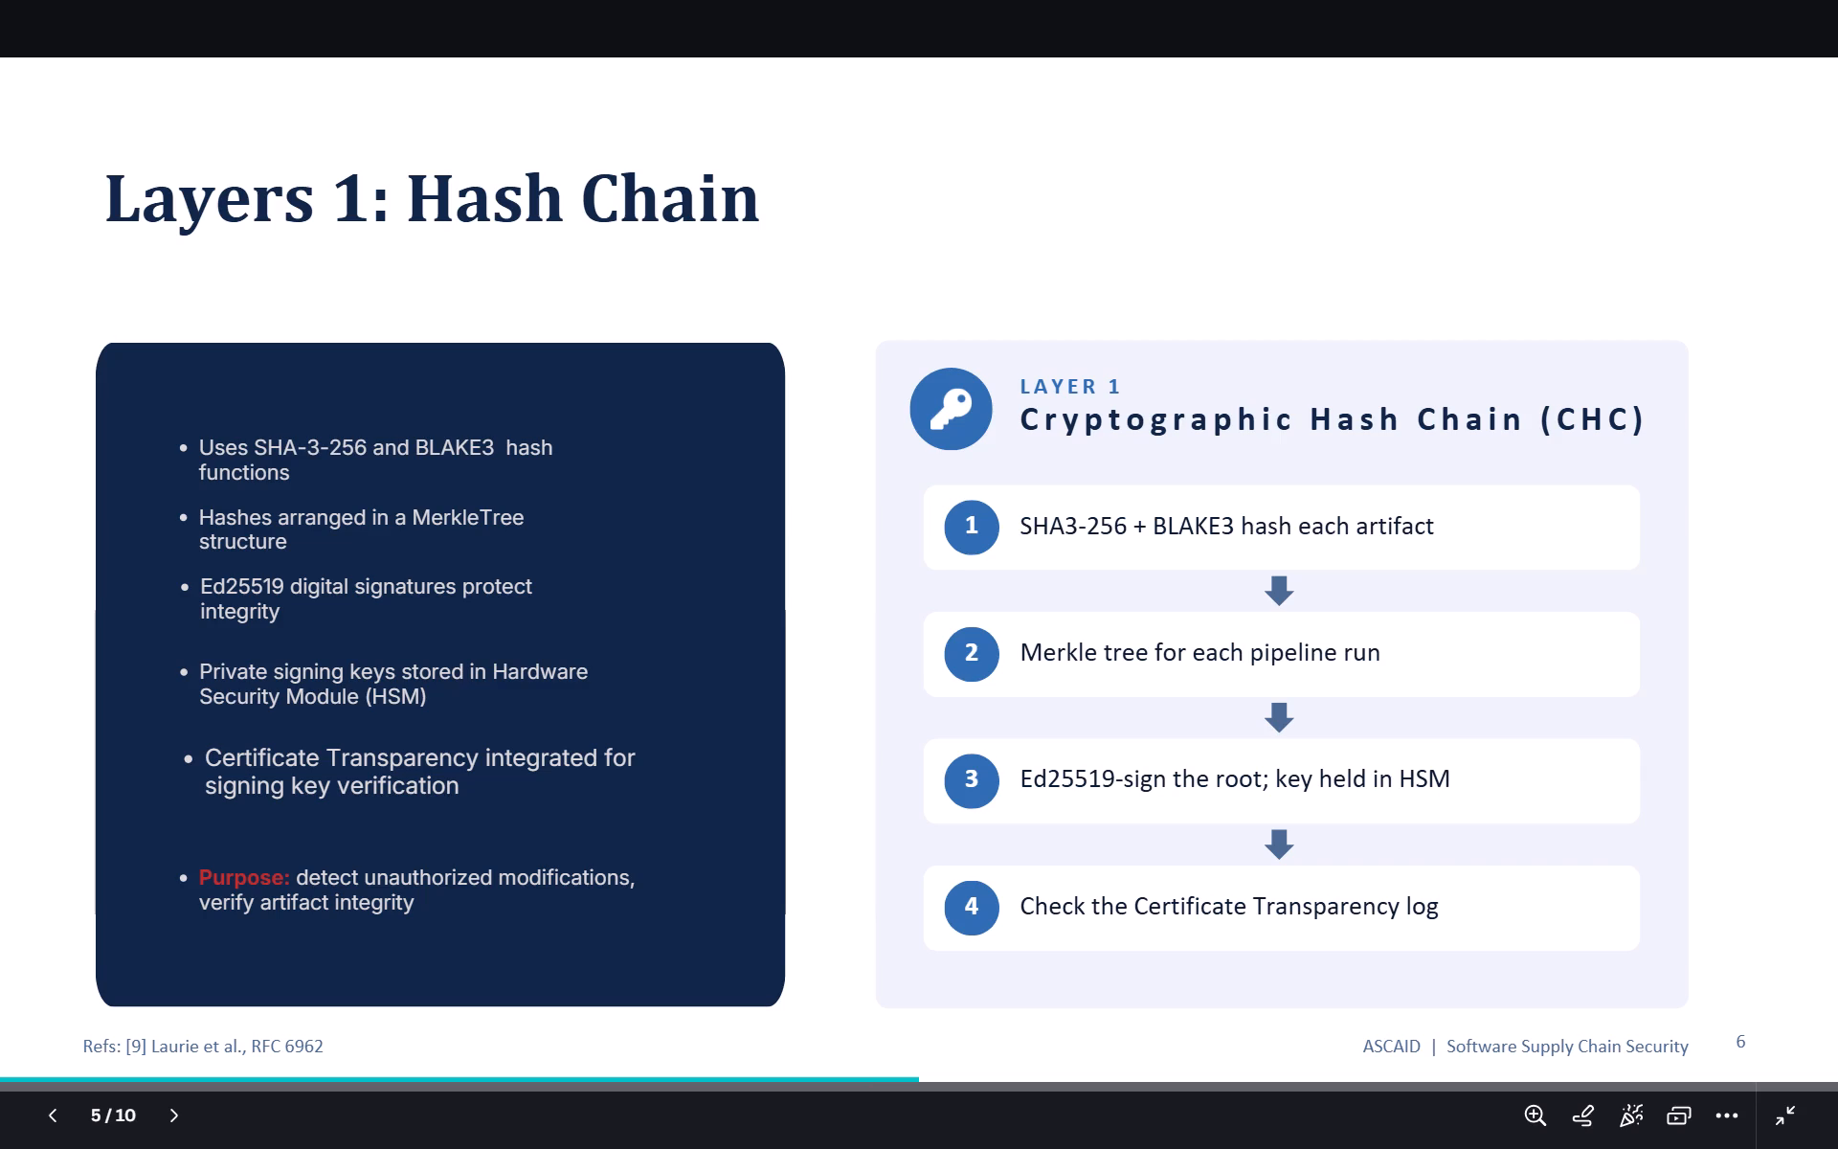
{"action": "key", "text": "Right"}
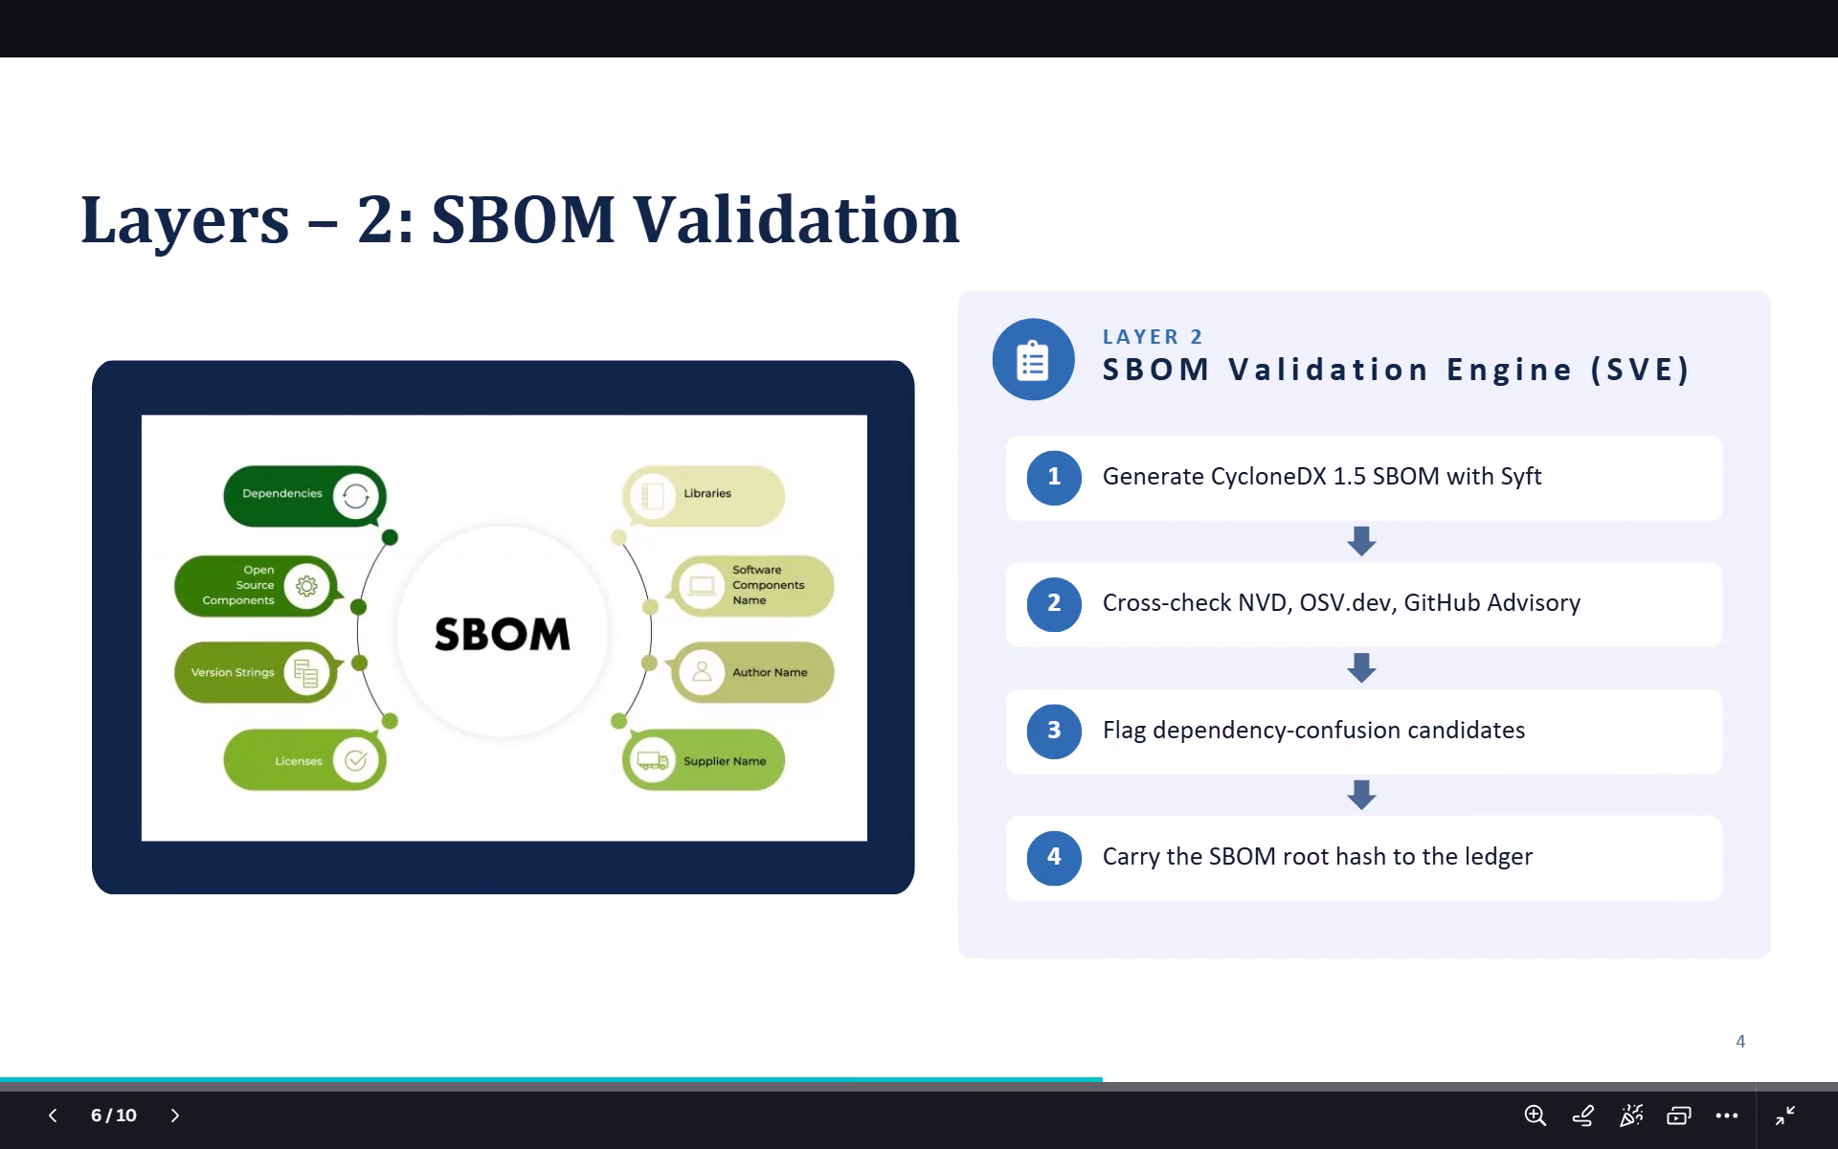
{"action": "key", "text": "Right"}
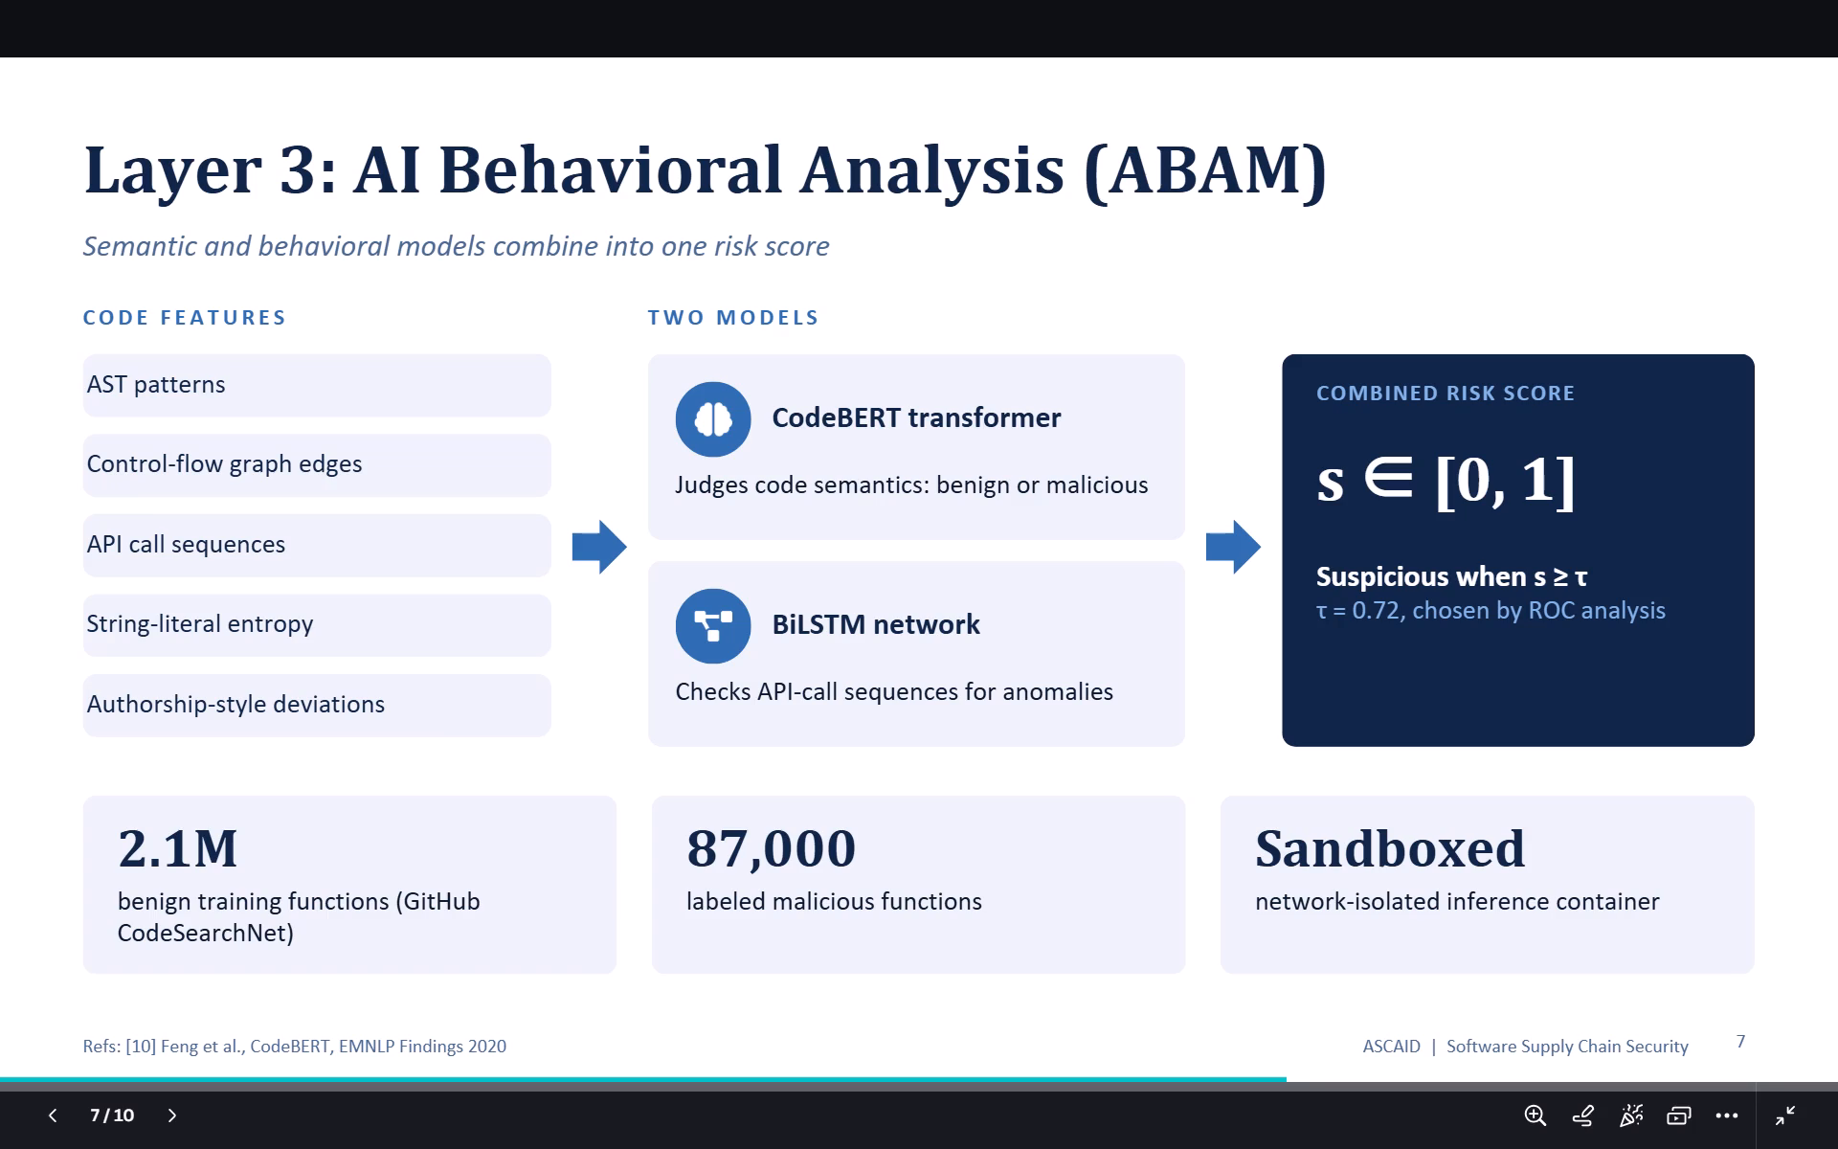
{"action": "key", "text": "grave"}
{"action": "key", "text": "Escape"}
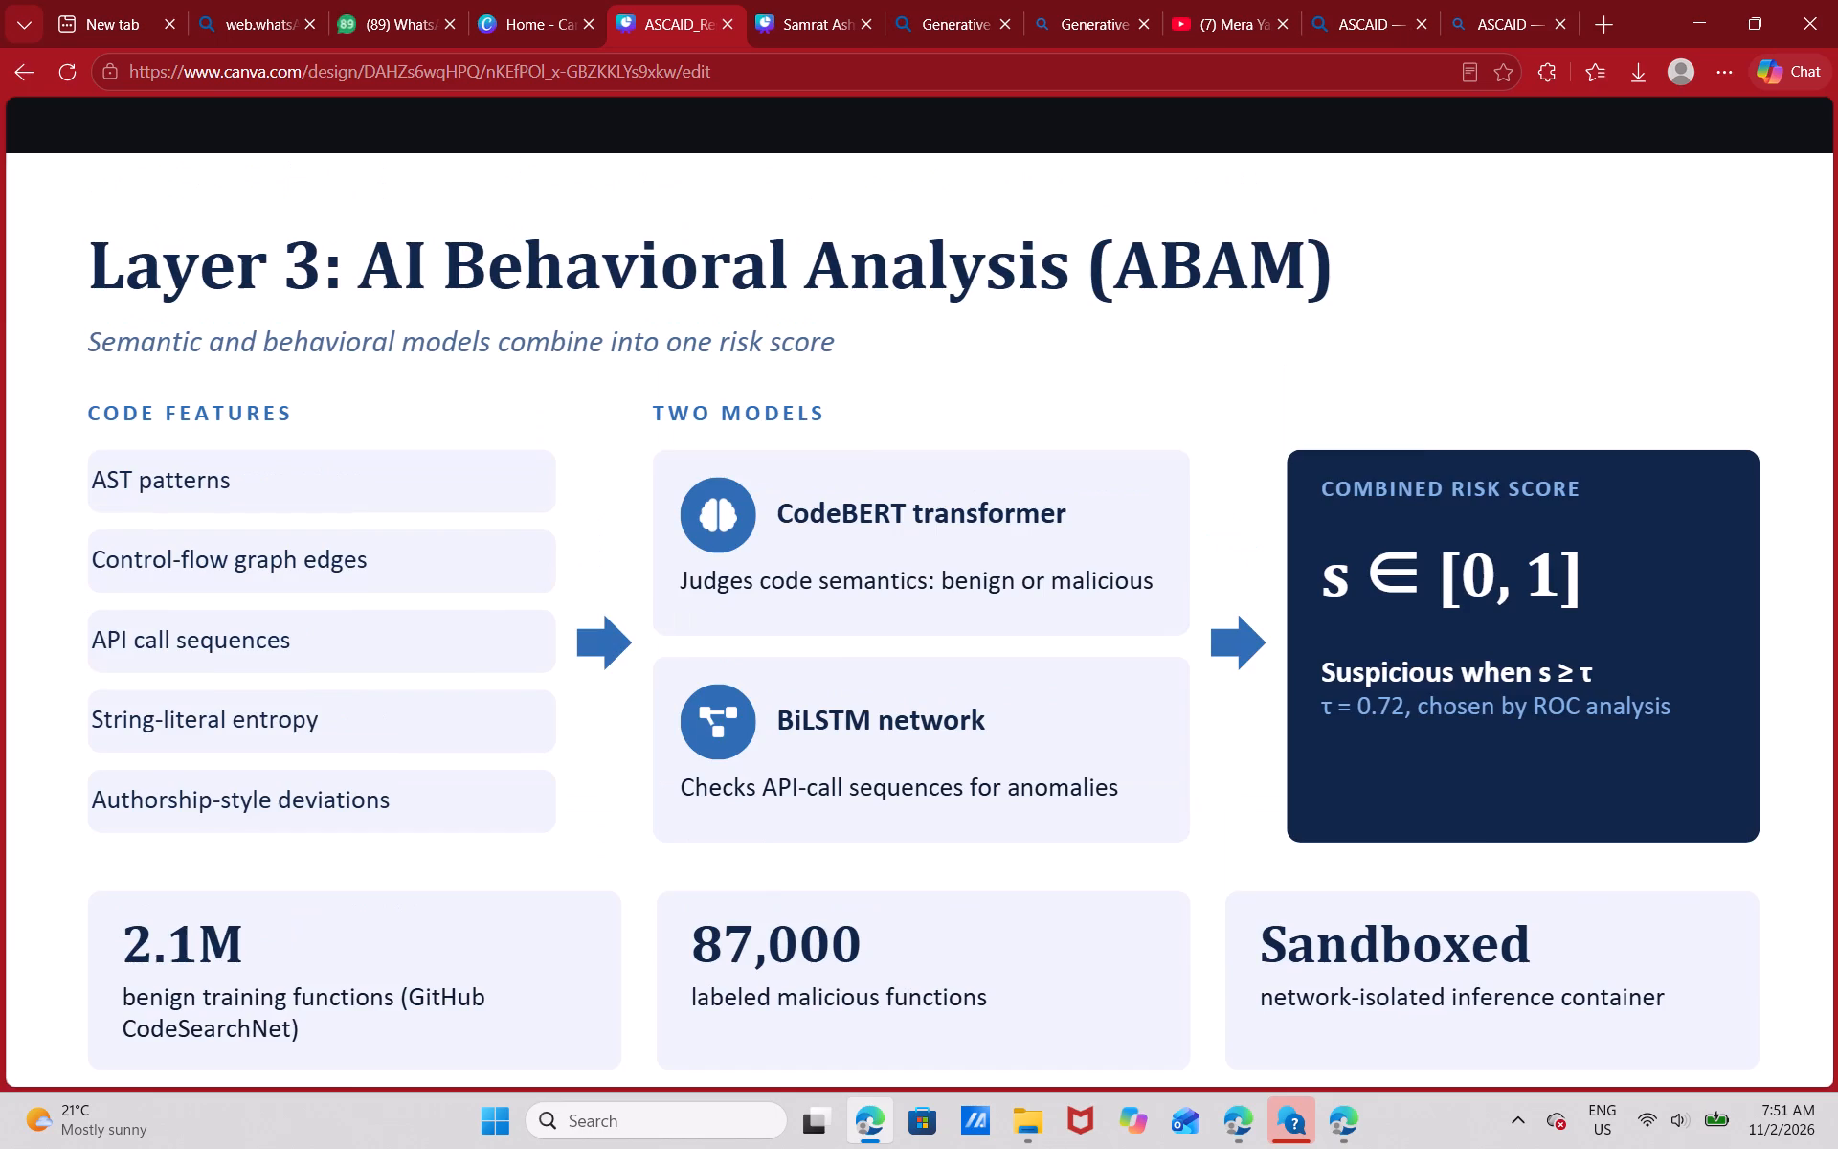
Compare slide 7 of the Samrat Ashok deck, on detecting hidden malicious behavior, with the ASCAID deck's Layer 3 slide.
{"action": "left_click", "coordinate": [818, 0]}
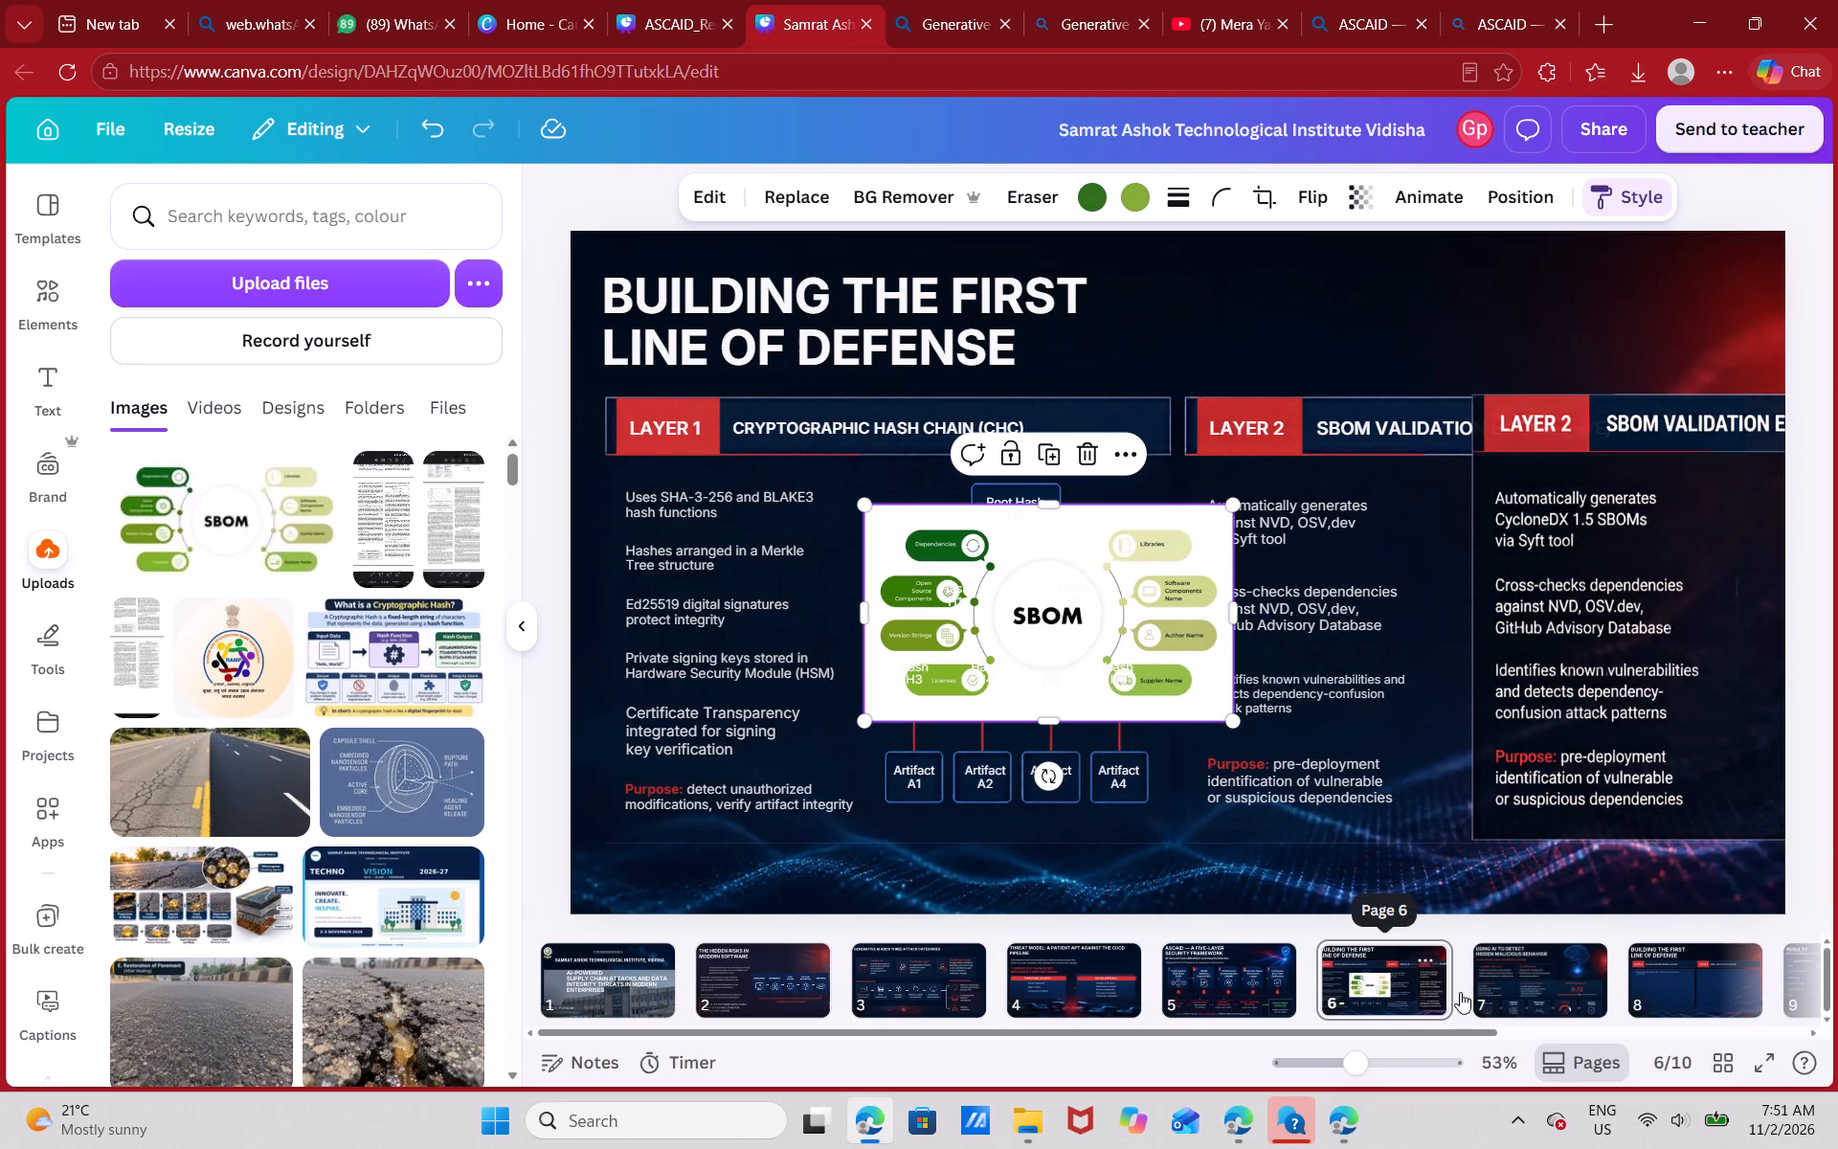
{"action": "left_click", "coordinate": [1537, 985]}
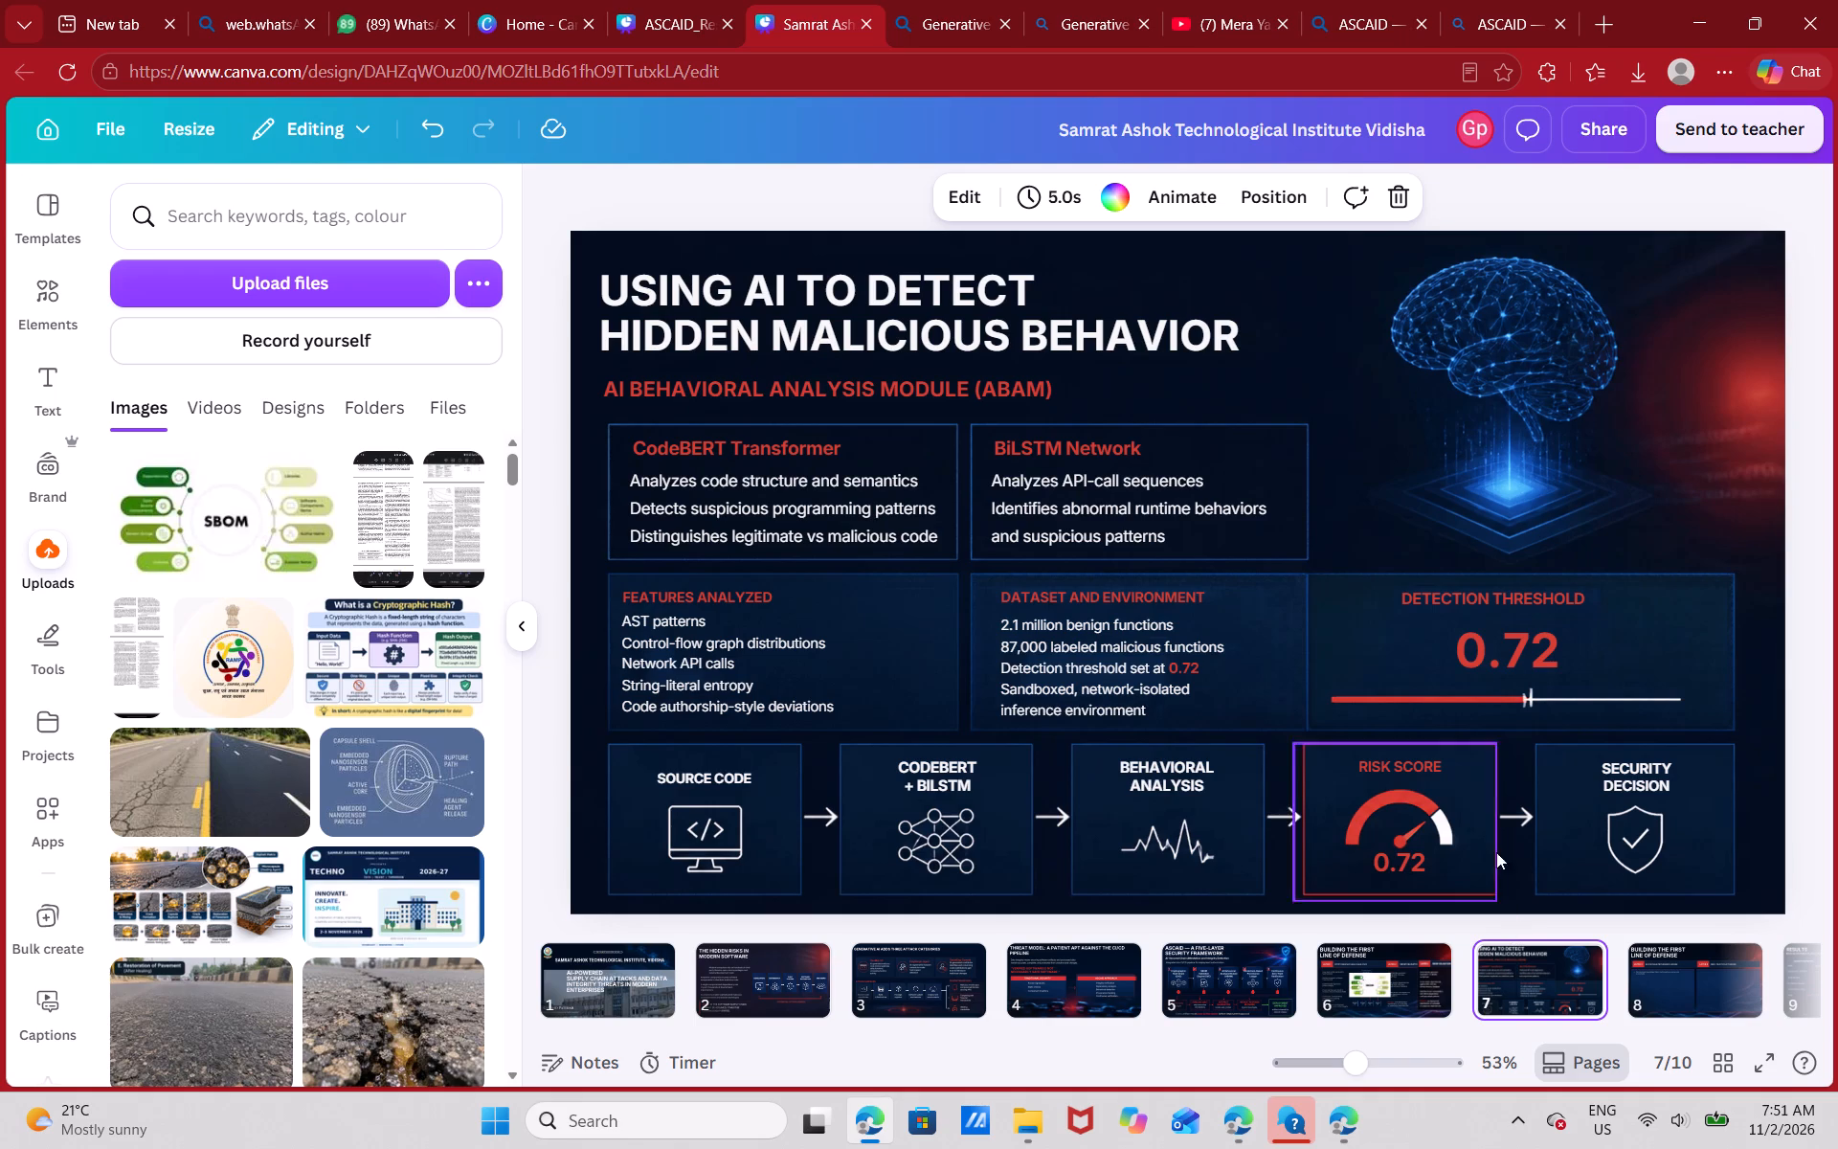
{"action": "key", "text": "alt+Tab"}
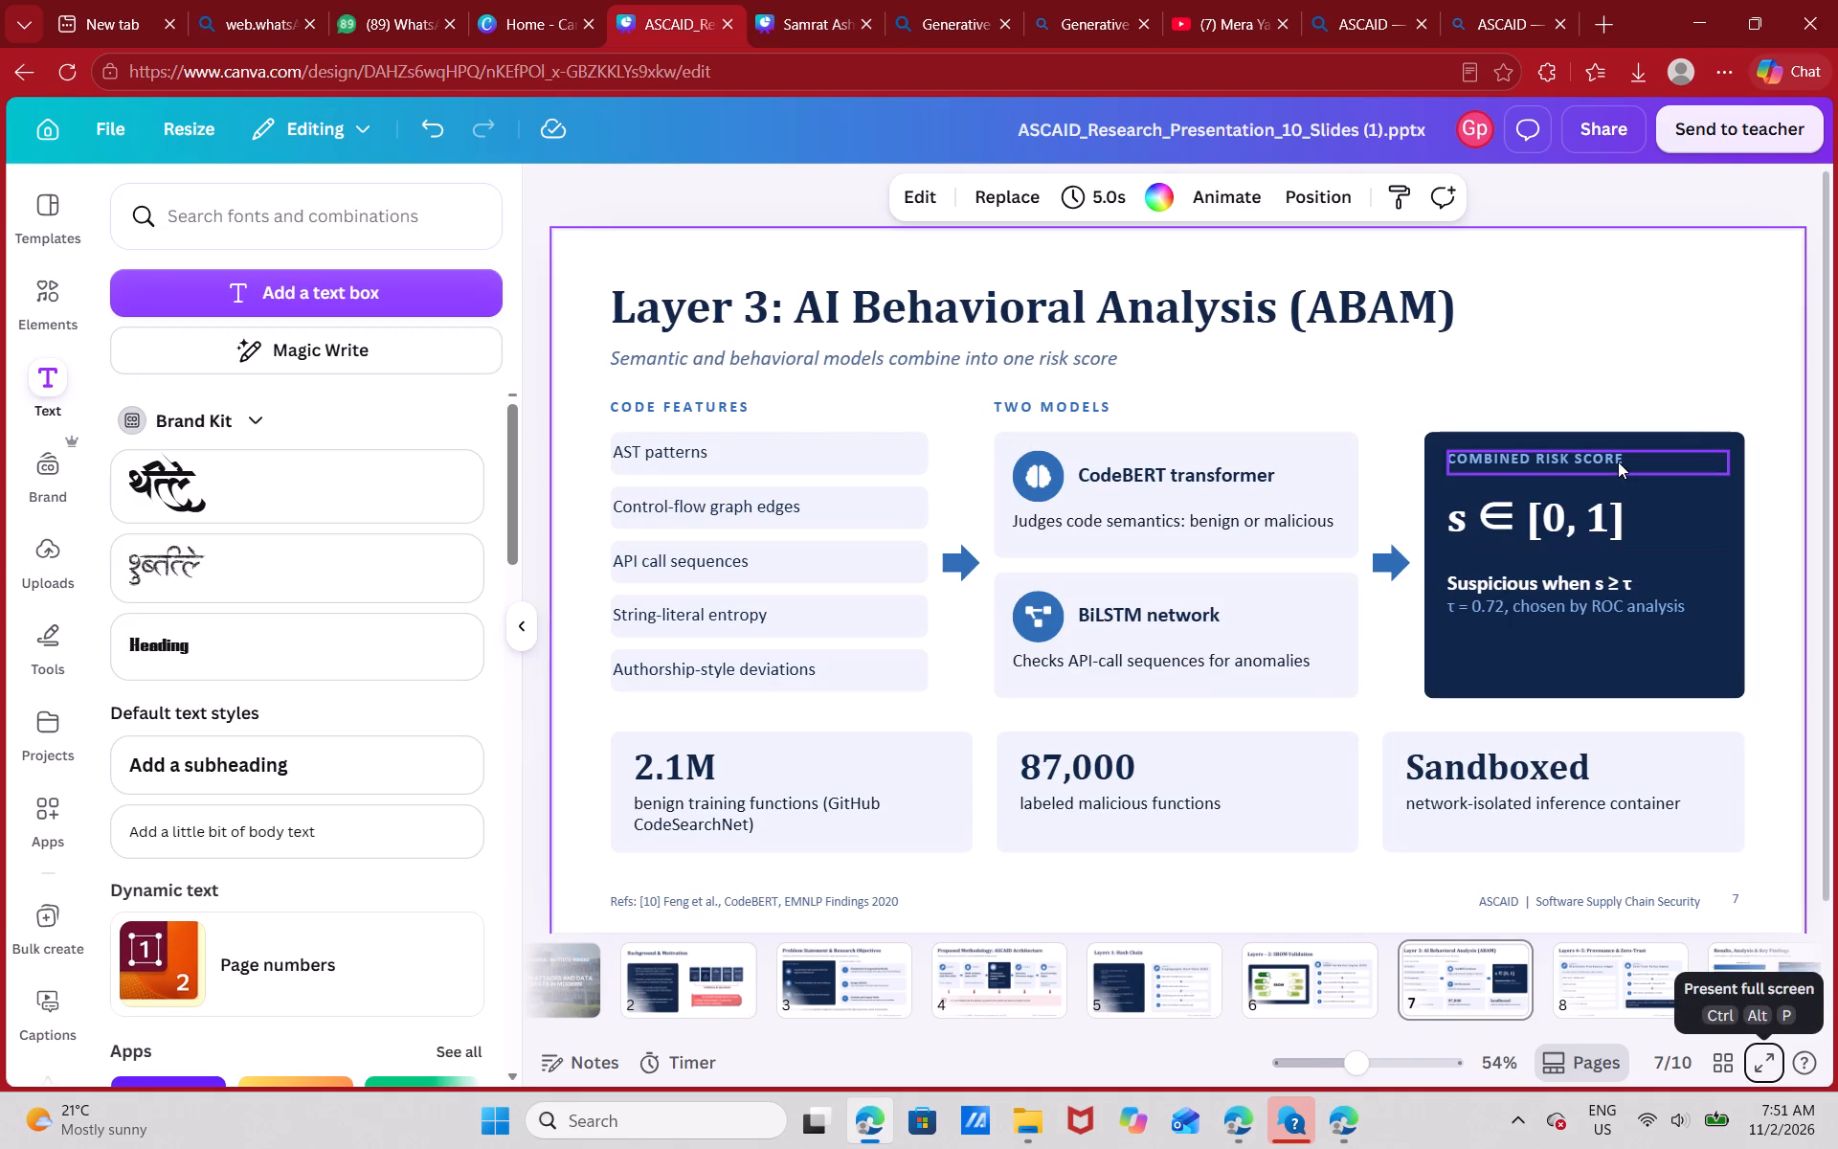
{"action": "key", "text": "alt+Tab"}
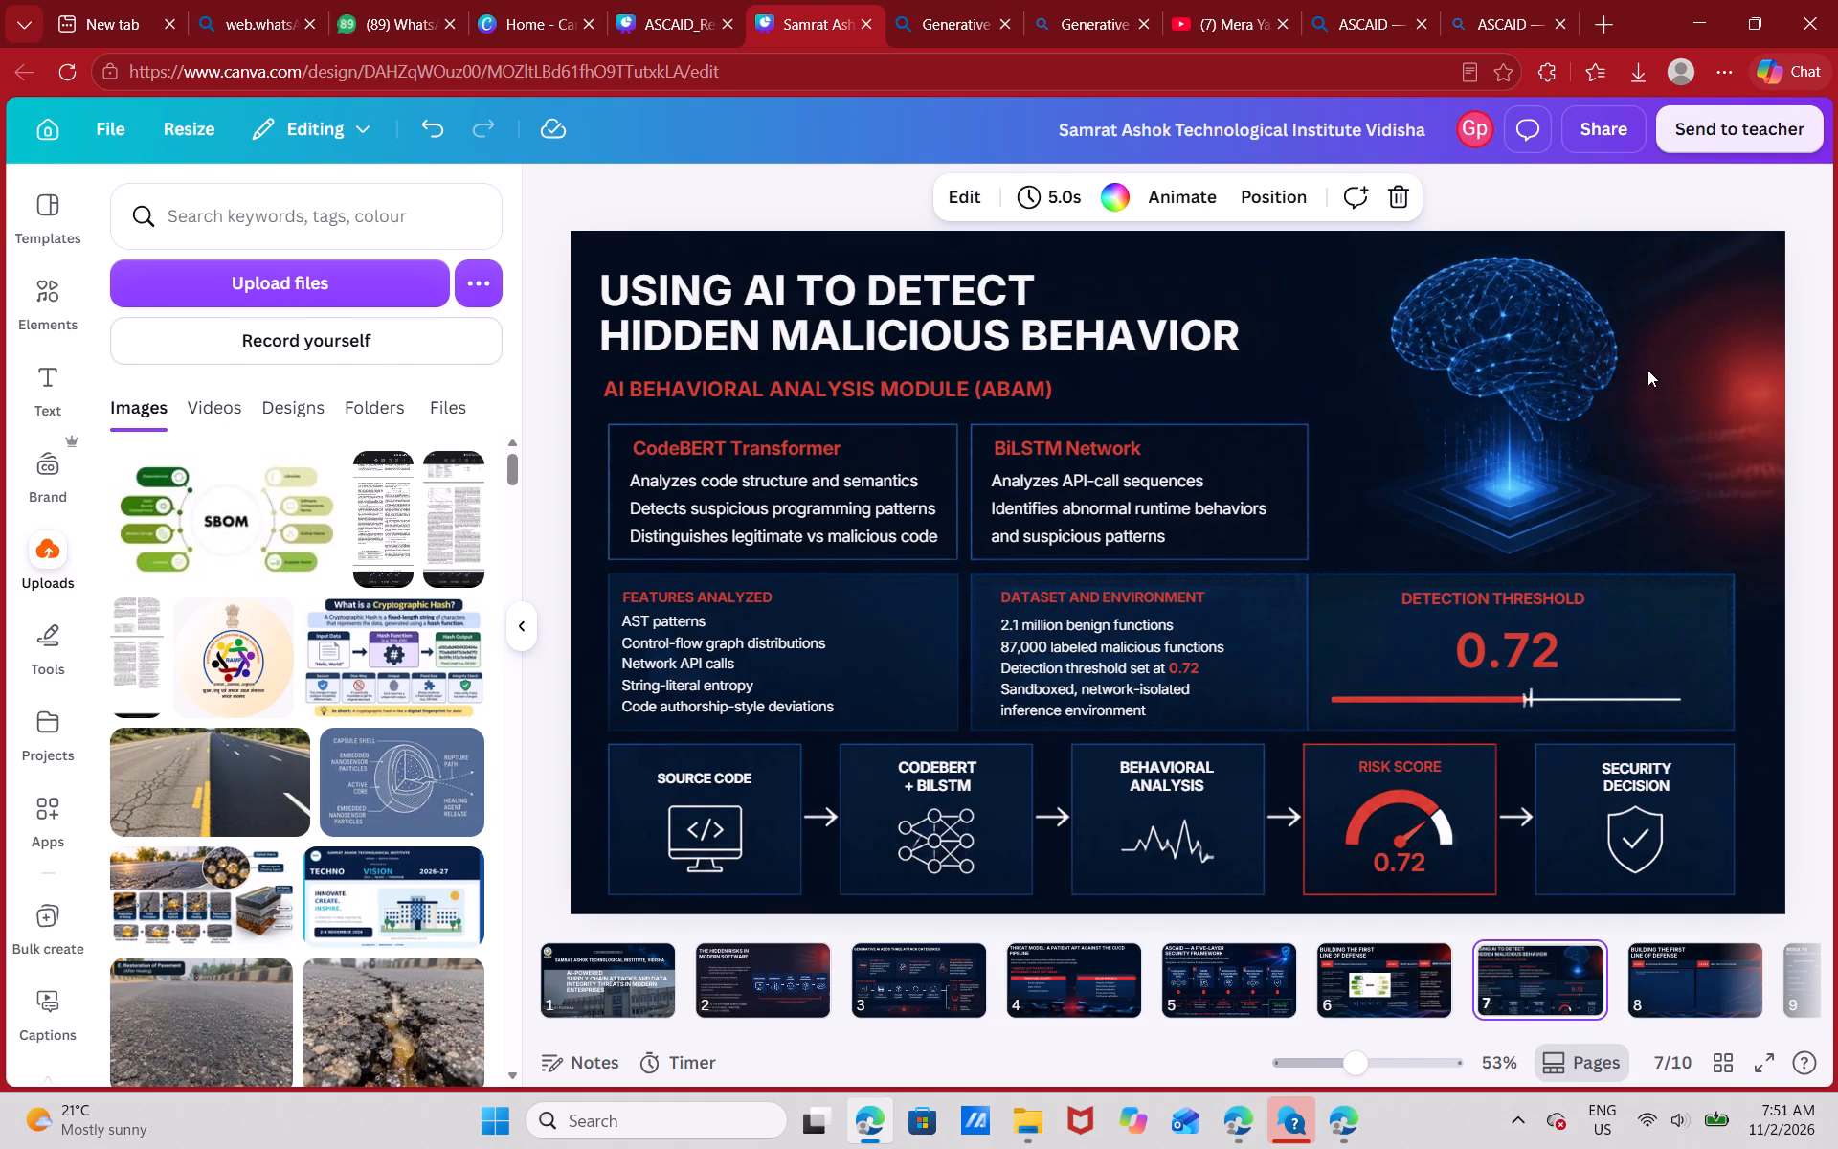
{"action": "key", "text": "alt+Tab"}
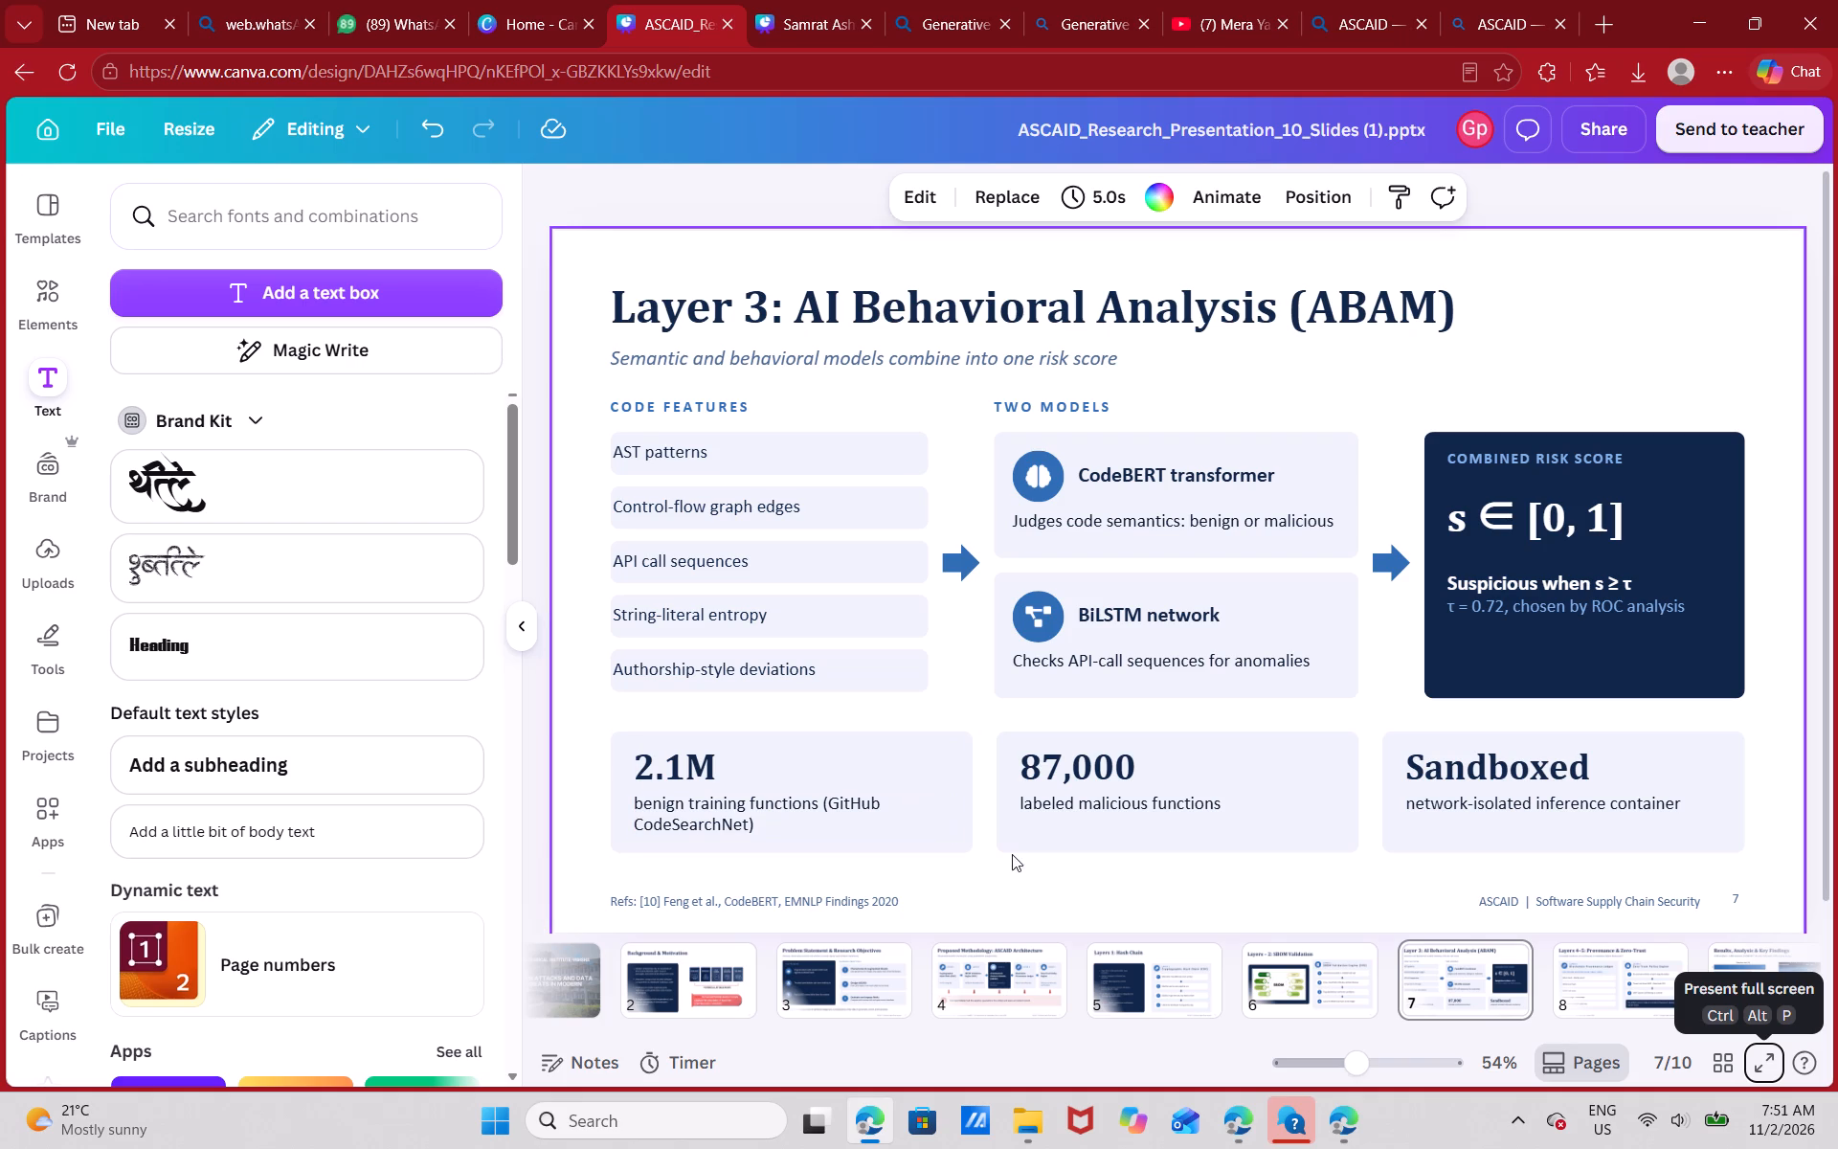
Delete the "2.1M" benign training functions card with its text and the "Refs: [10]" line from the Layer 3 slide.
{"action": "left_click", "coordinate": [895, 798]}
{"action": "key", "text": "BackSpace"}
{"action": "key", "text": "BackSpace"}
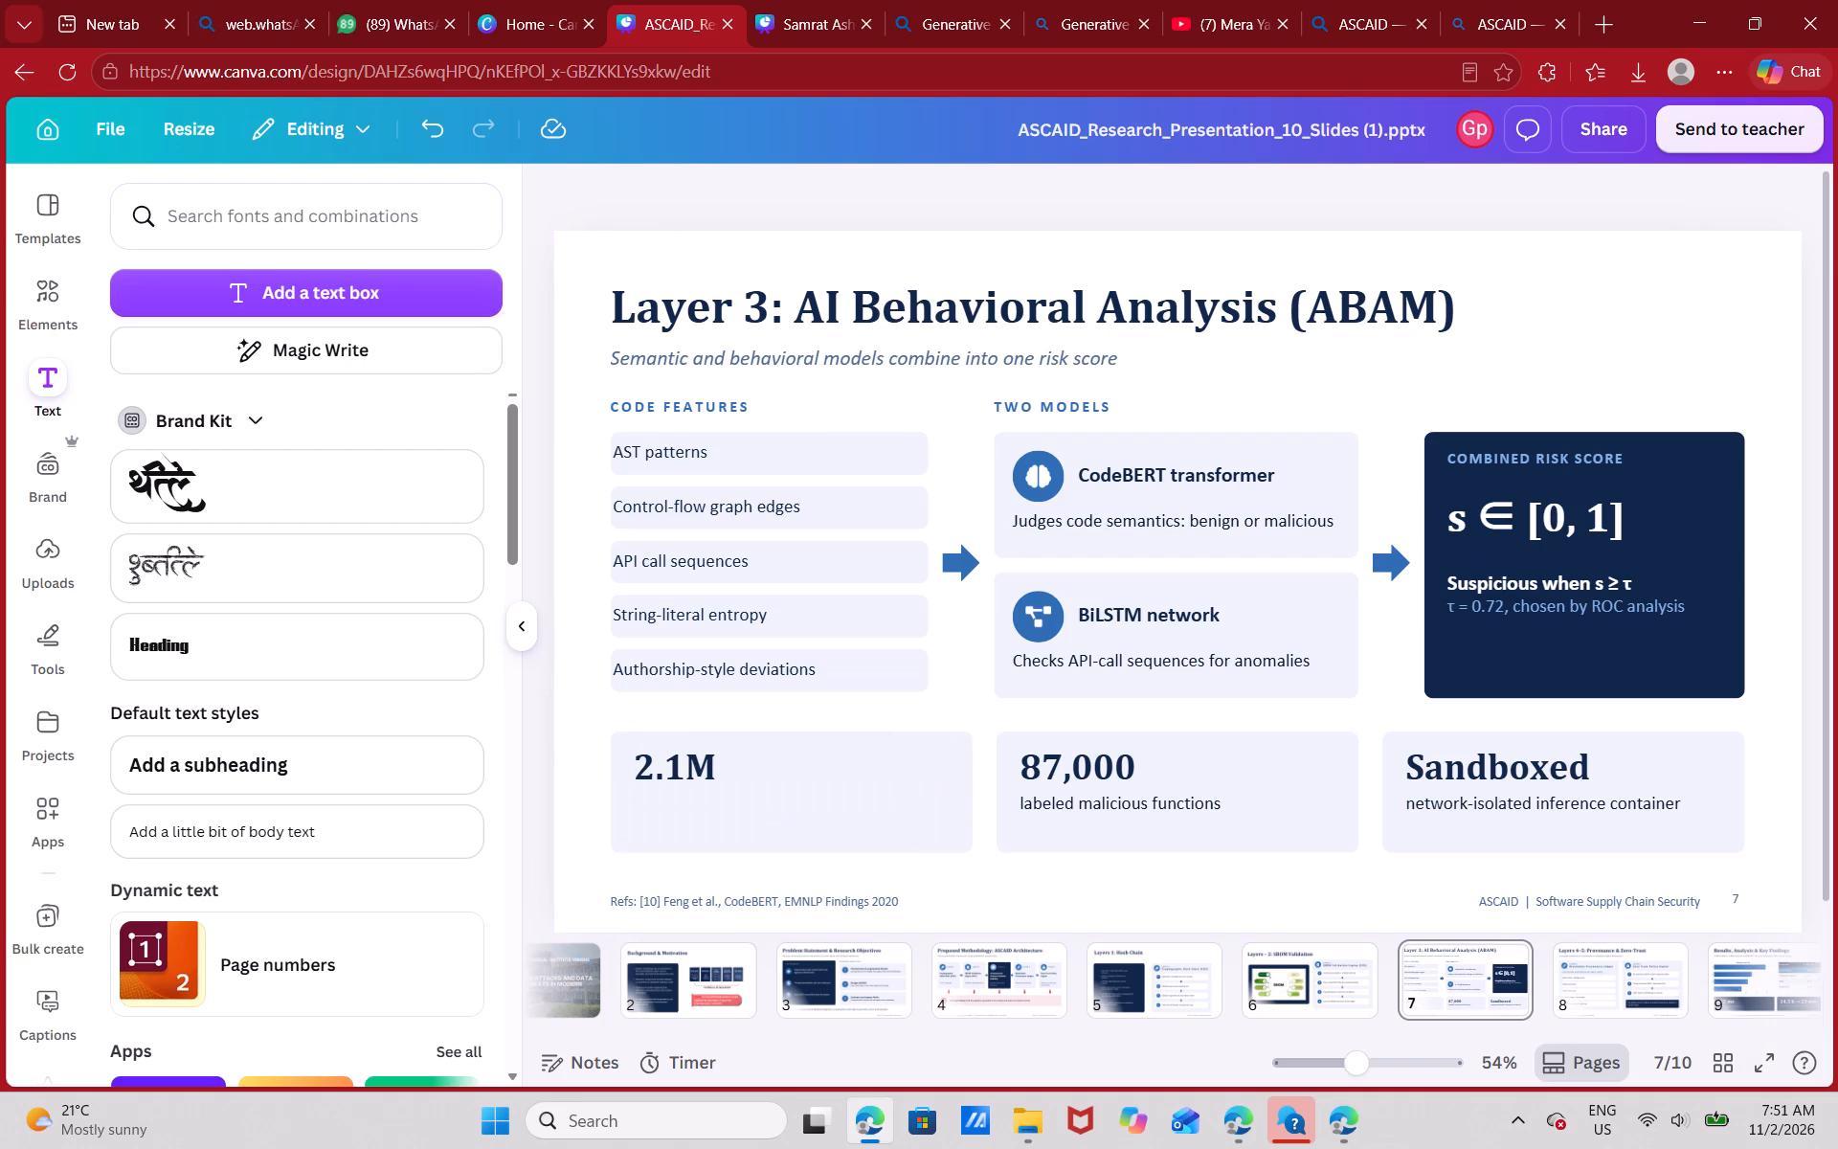
{"action": "left_click", "coordinate": [952, 770]}
{"action": "key", "text": "BackSpace"}
{"action": "left_click", "coordinate": [732, 763]}
{"action": "key", "text": "BackSpace"}
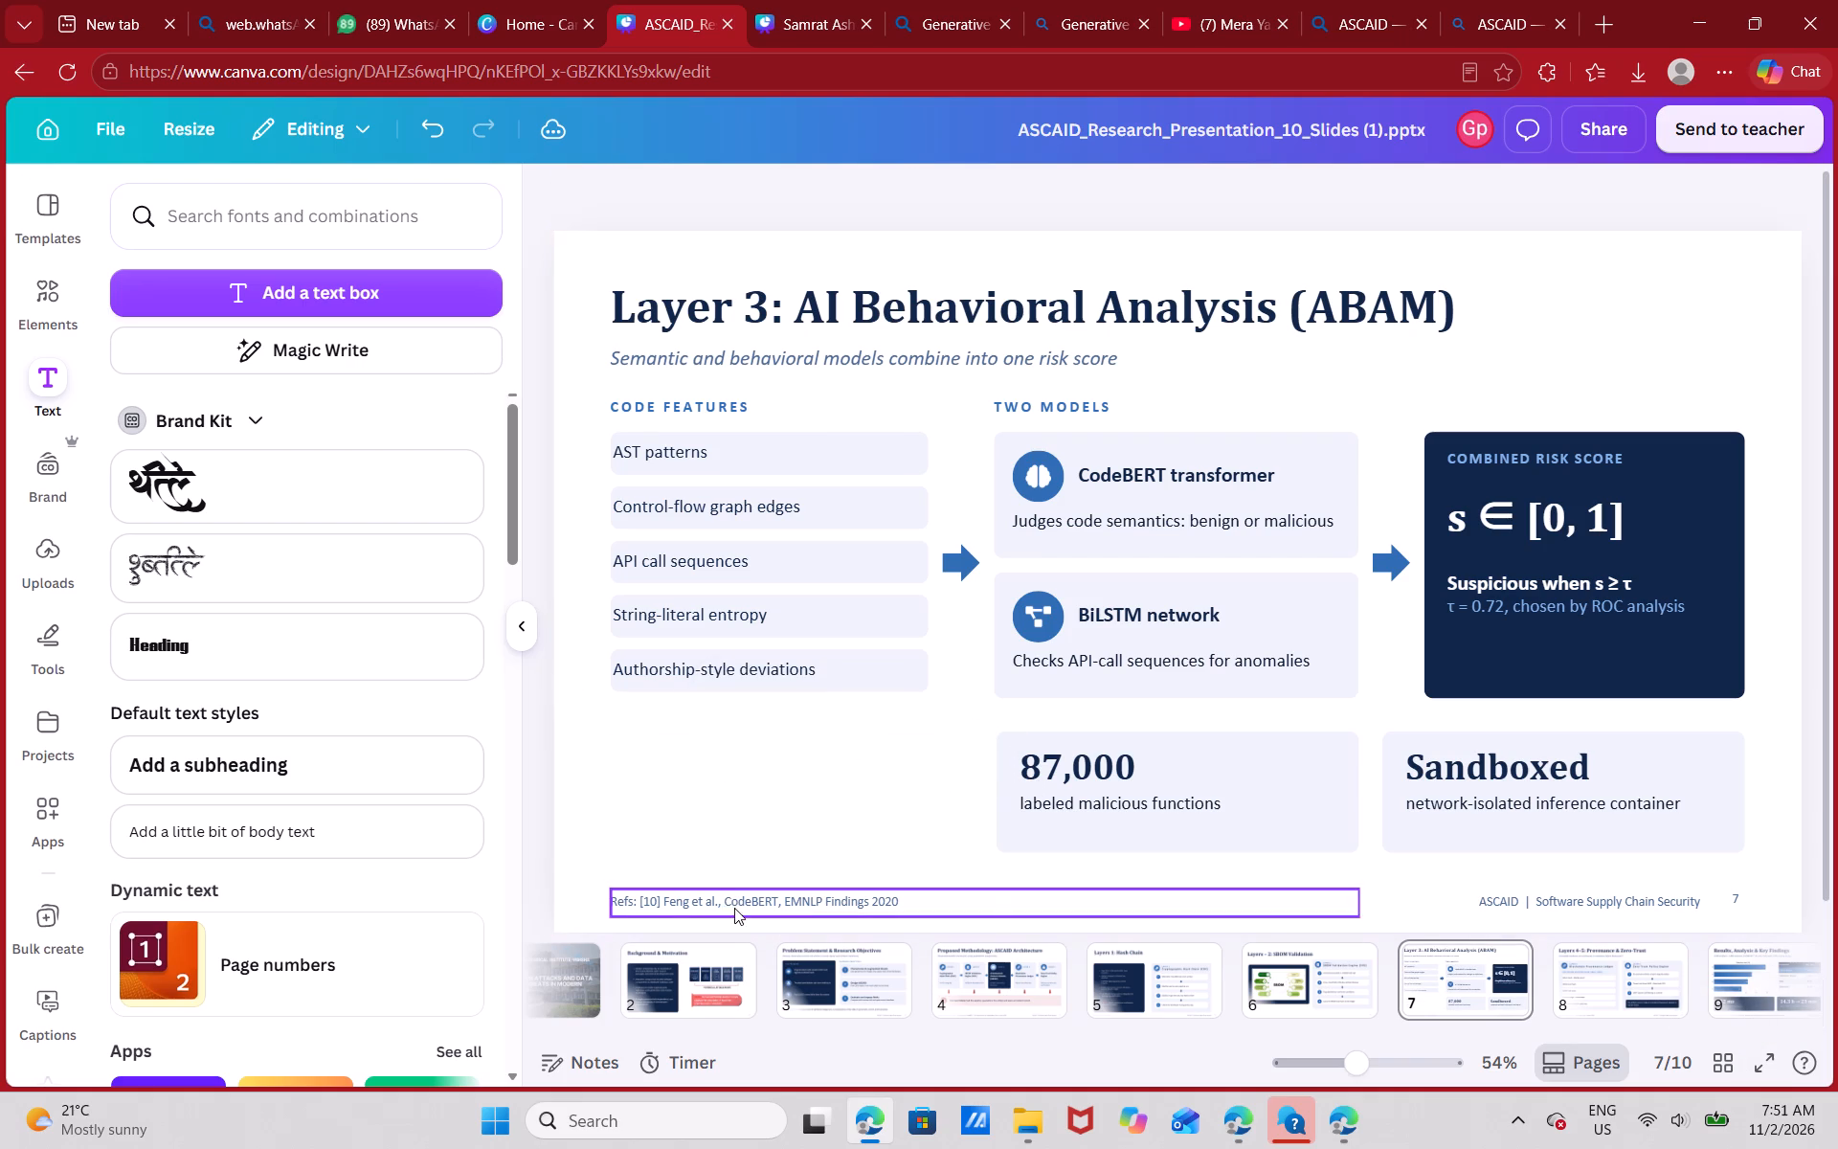
{"action": "left_click", "coordinate": [734, 908]}
{"action": "key", "text": "BackSpace"}
Delete the "87,000" and "Sandboxed" cards with their text, and the "ASCAID | Software Supply Chain Security" footer, from the Layer 3 slide.
{"action": "left_click", "coordinate": [1323, 781]}
{"action": "key", "text": "BackSpace"}
{"action": "left_click", "coordinate": [1285, 803]}
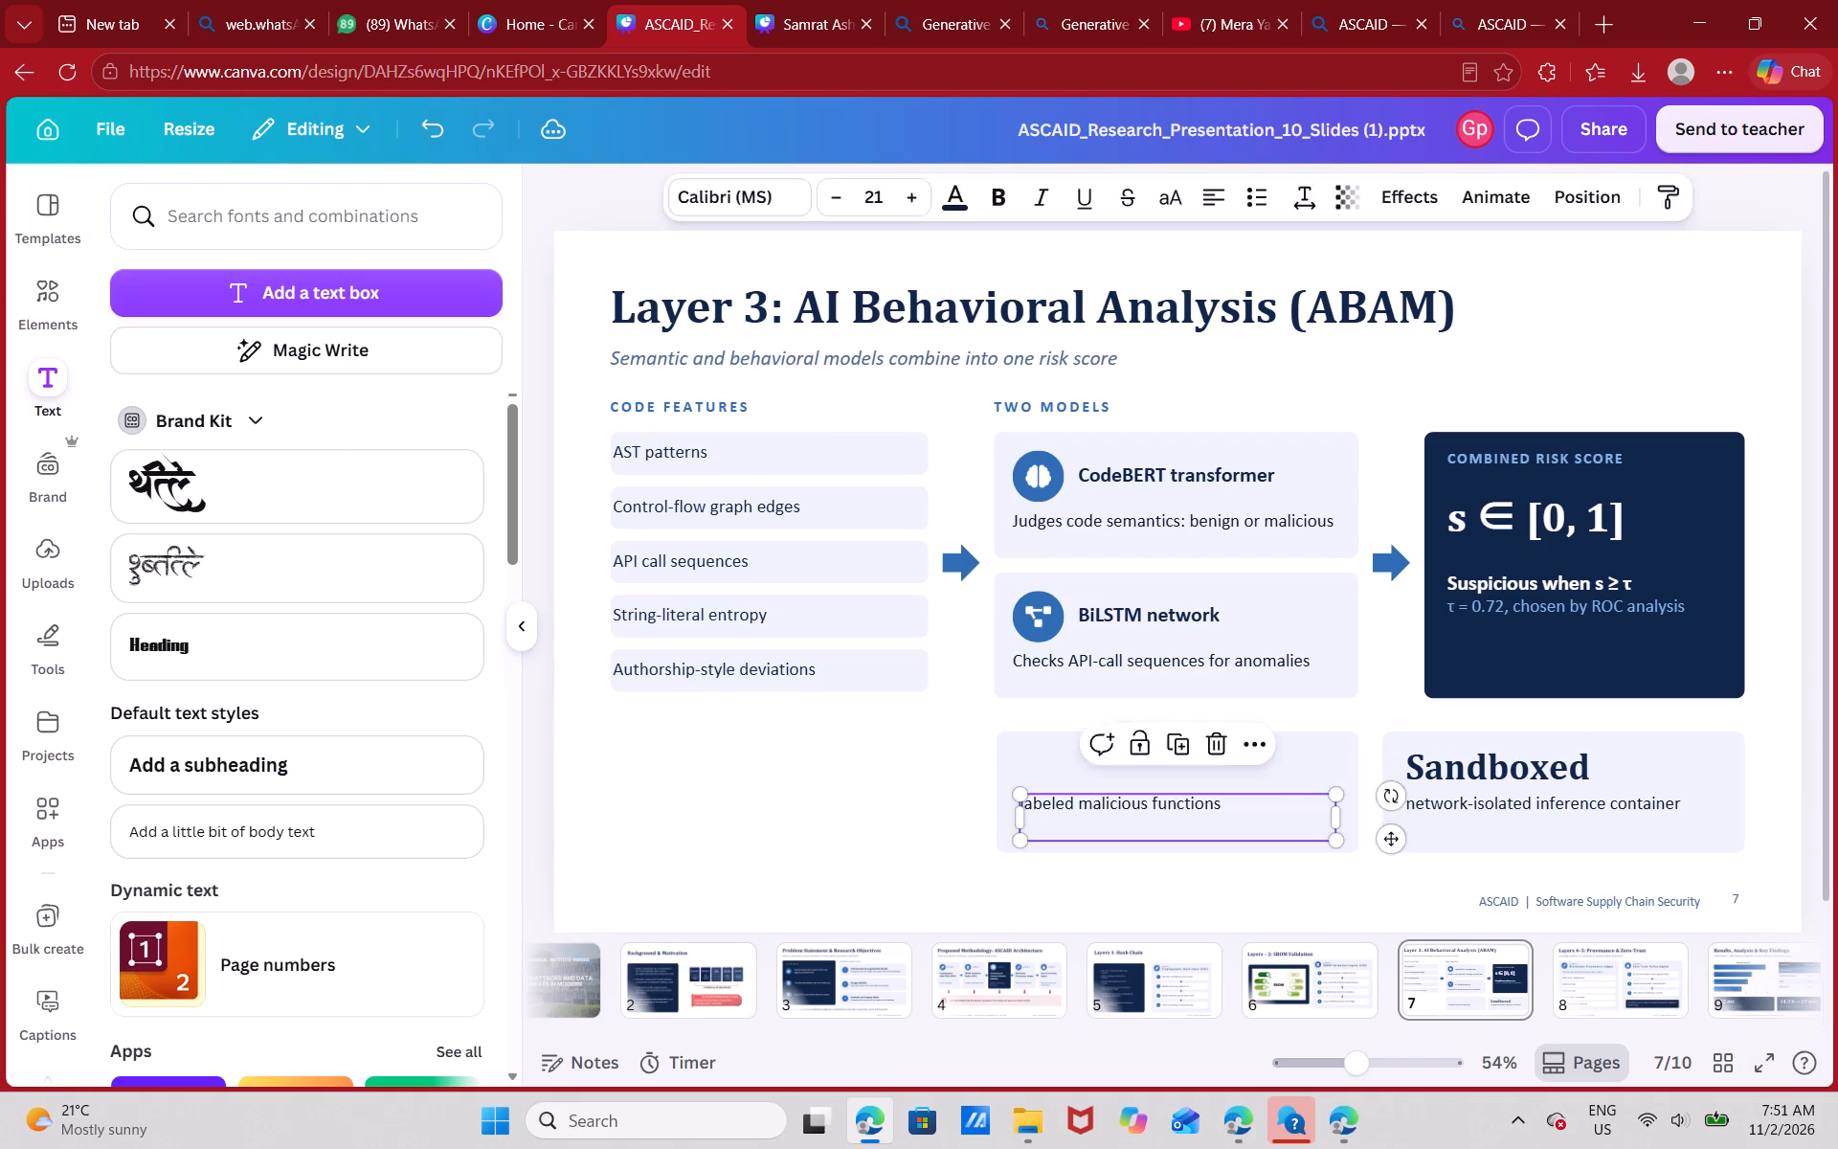
{"action": "key", "text": "BackSpace"}
{"action": "left_click", "coordinate": [1299, 781]}
{"action": "key", "text": "BackSpace"}
{"action": "left_click", "coordinate": [1598, 756]}
{"action": "key", "text": "BackSpace"}
{"action": "left_click", "coordinate": [1632, 753]}
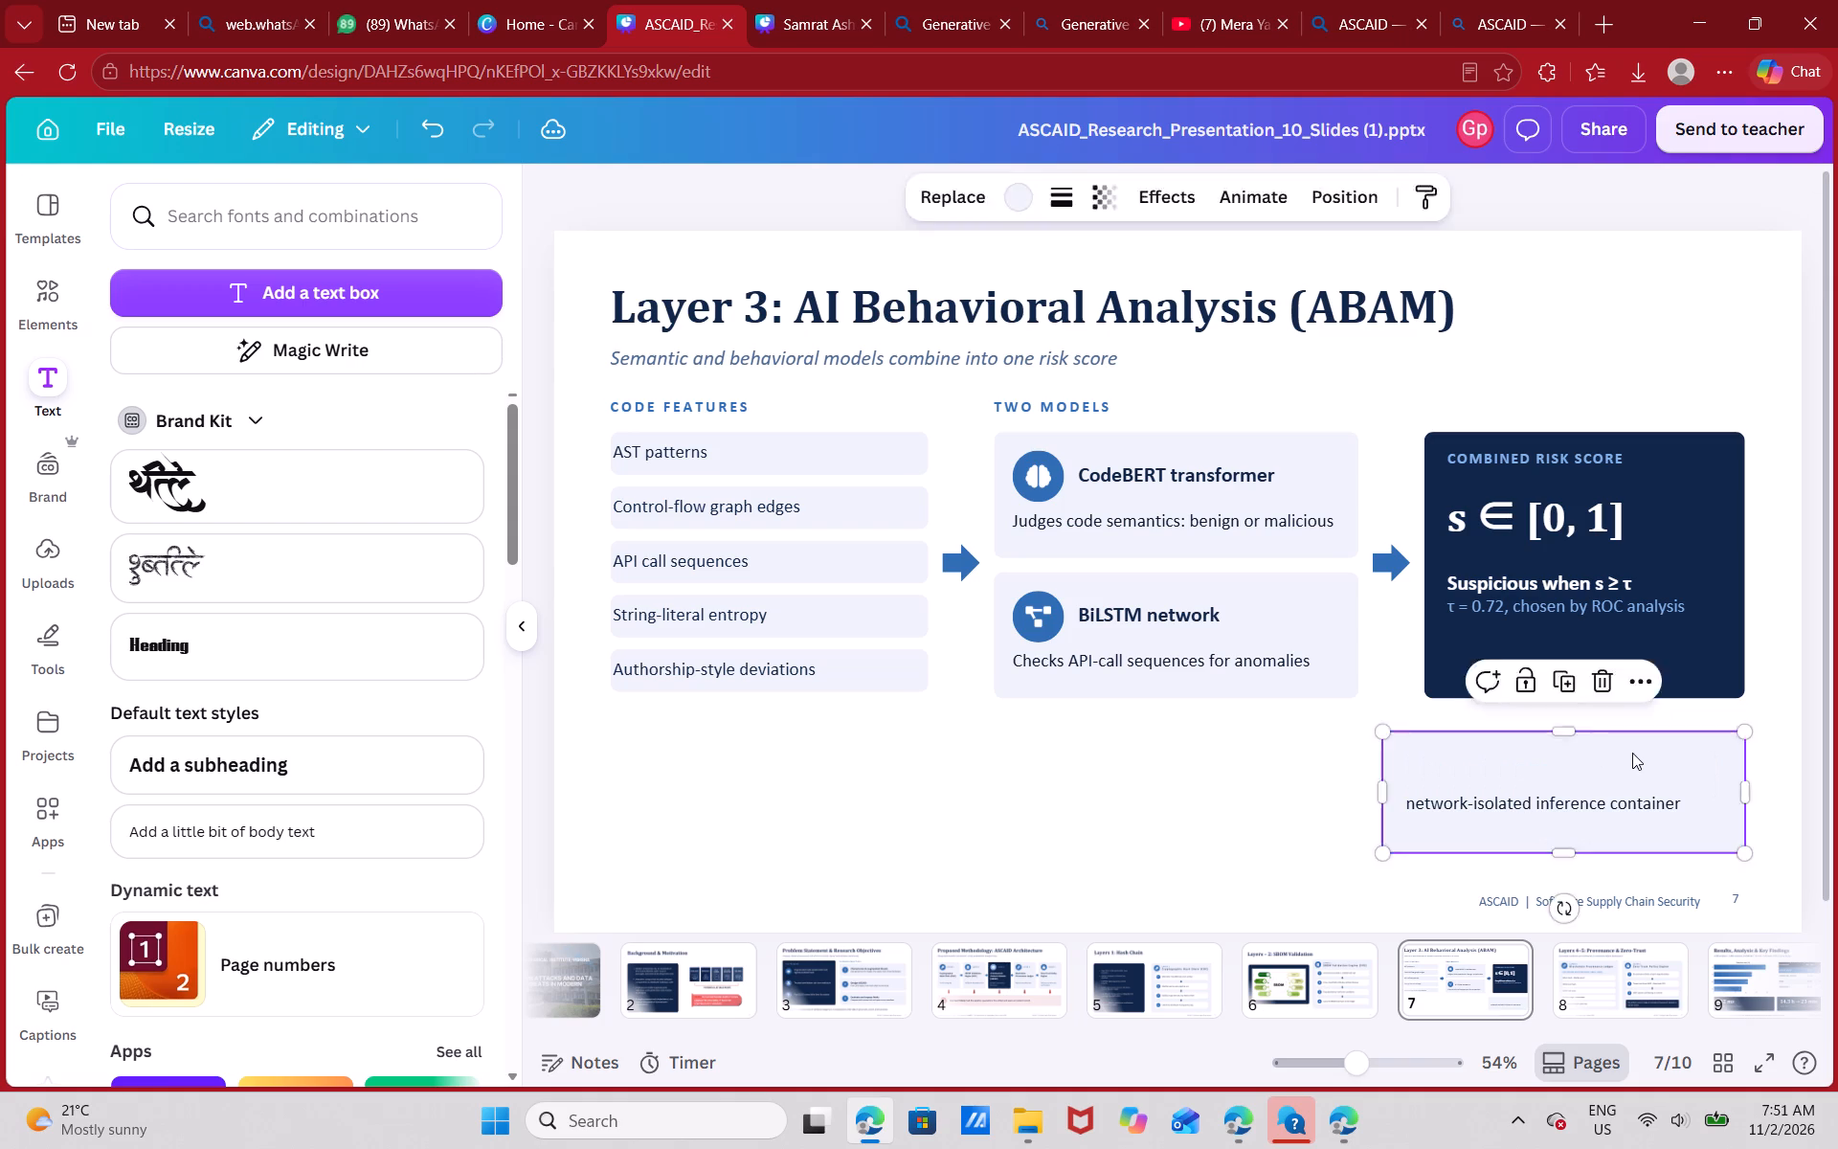
{"action": "key", "text": "BackSpace"}
{"action": "left_click", "coordinate": [1625, 795]}
{"action": "key", "text": "BackSpace"}
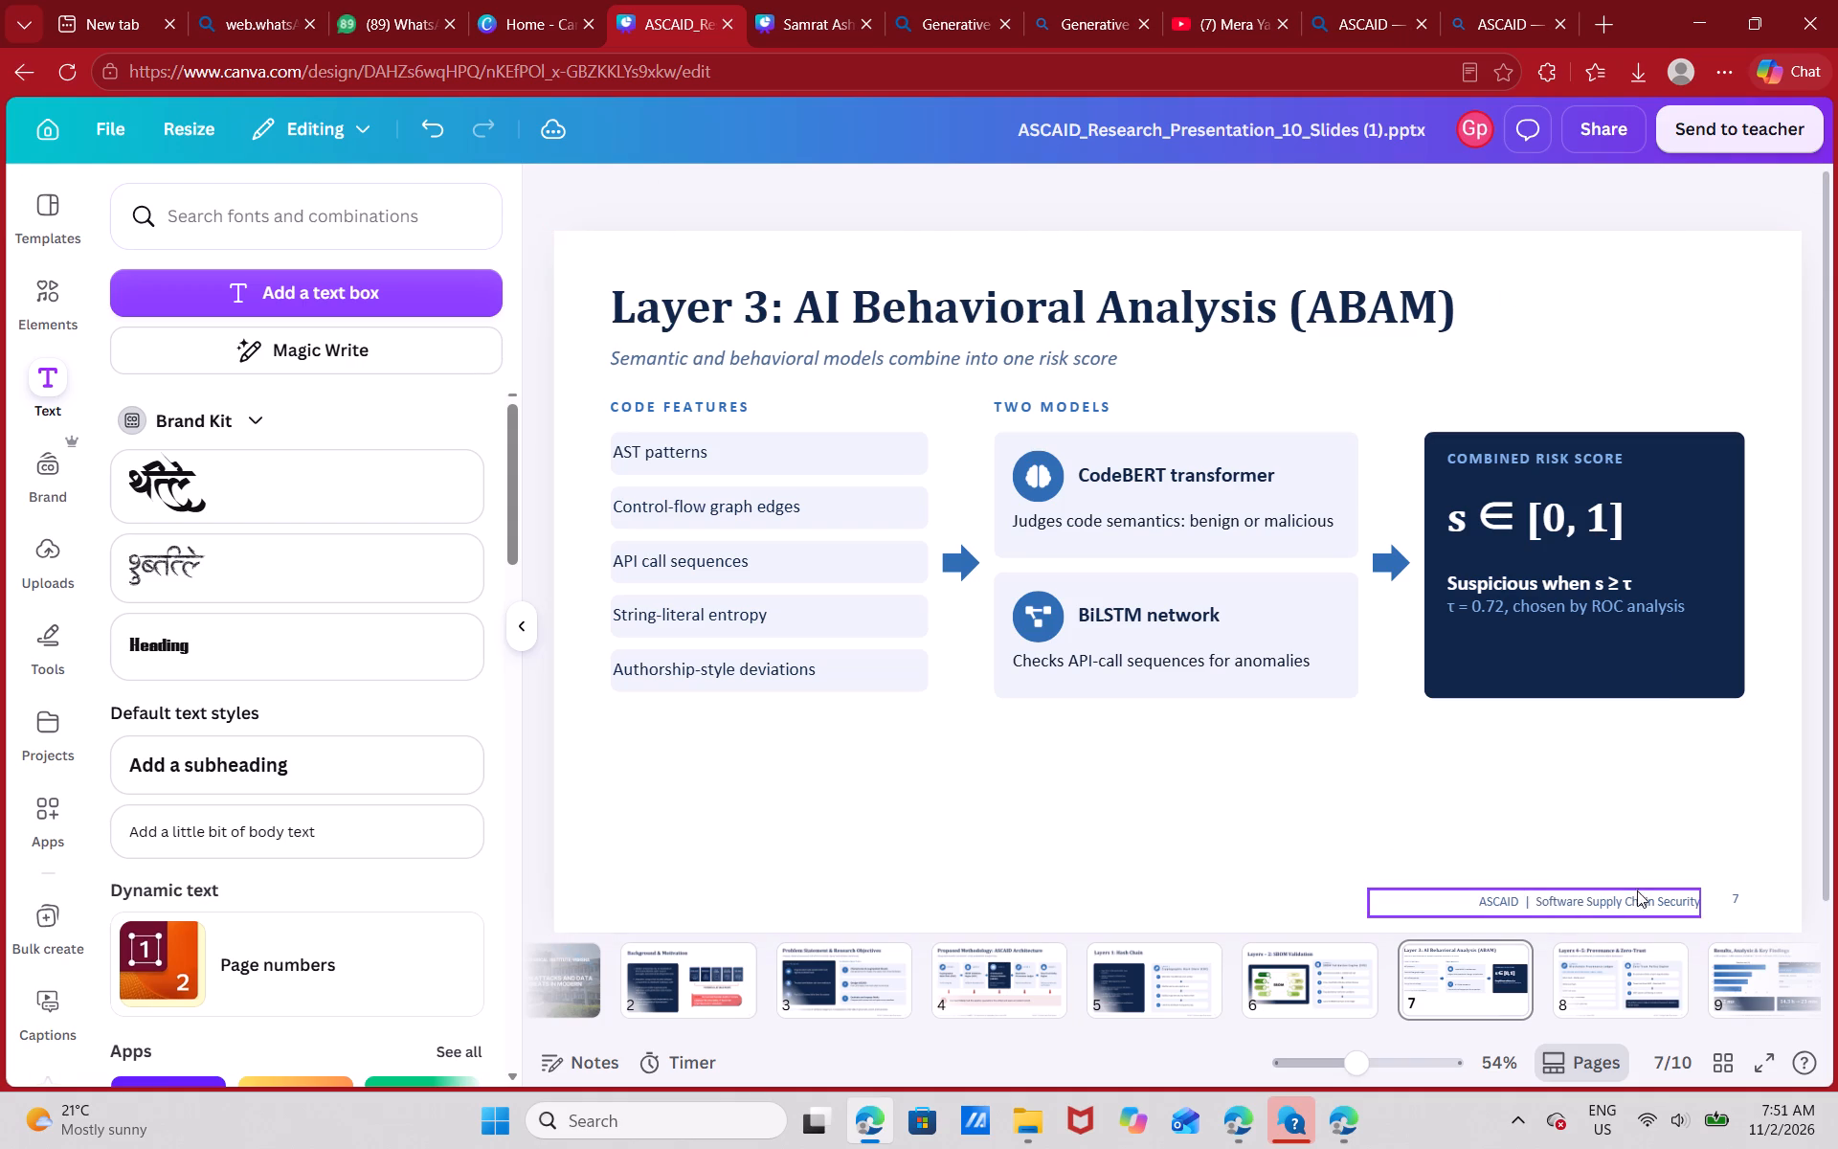
{"action": "left_click", "coordinate": [1639, 891]}
{"action": "key", "text": "BackSpace"}
On the Samrat Ashok deck's slide 7, group the five-stage flow's parts from Source Code to Security Decision, including the connecting arrows.
{"action": "key", "text": "alt+Tab"}
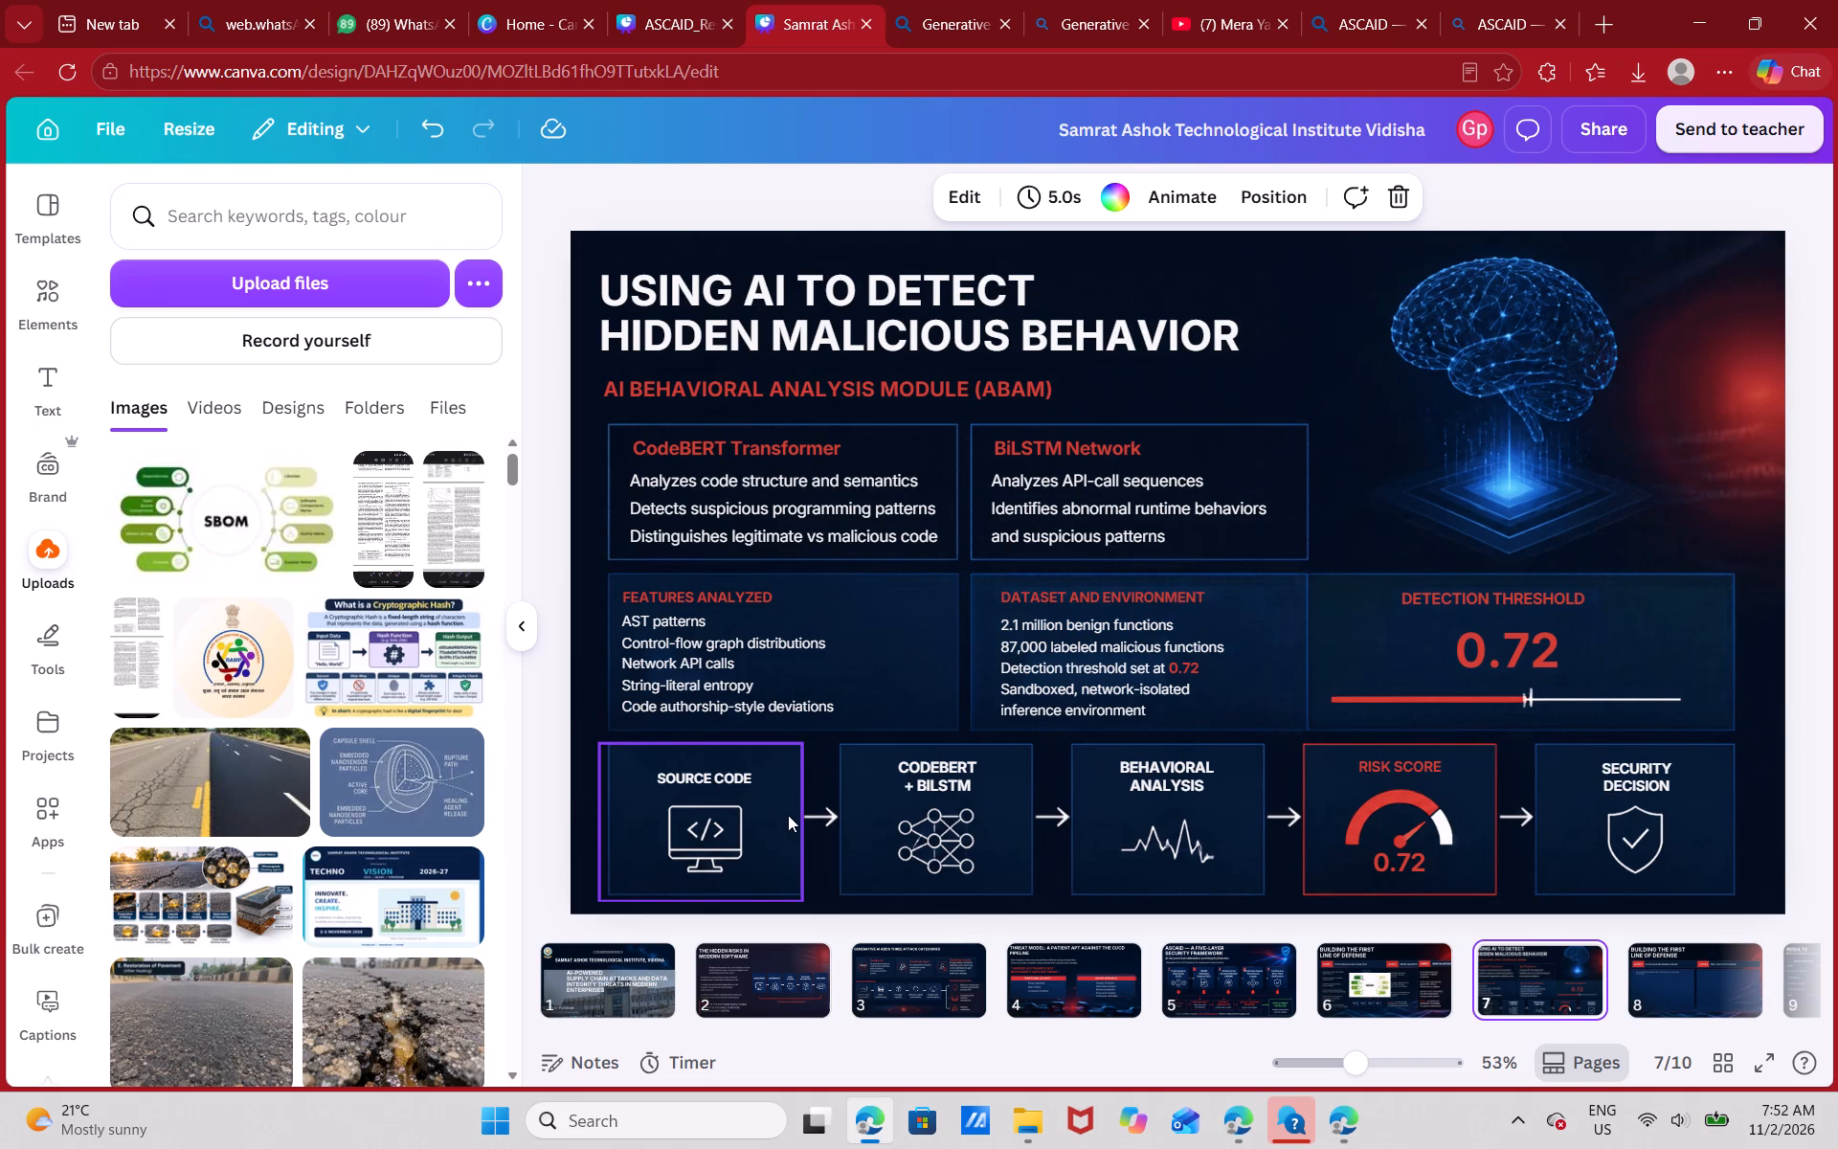
{"action": "left_click", "coordinate": [762, 813]}
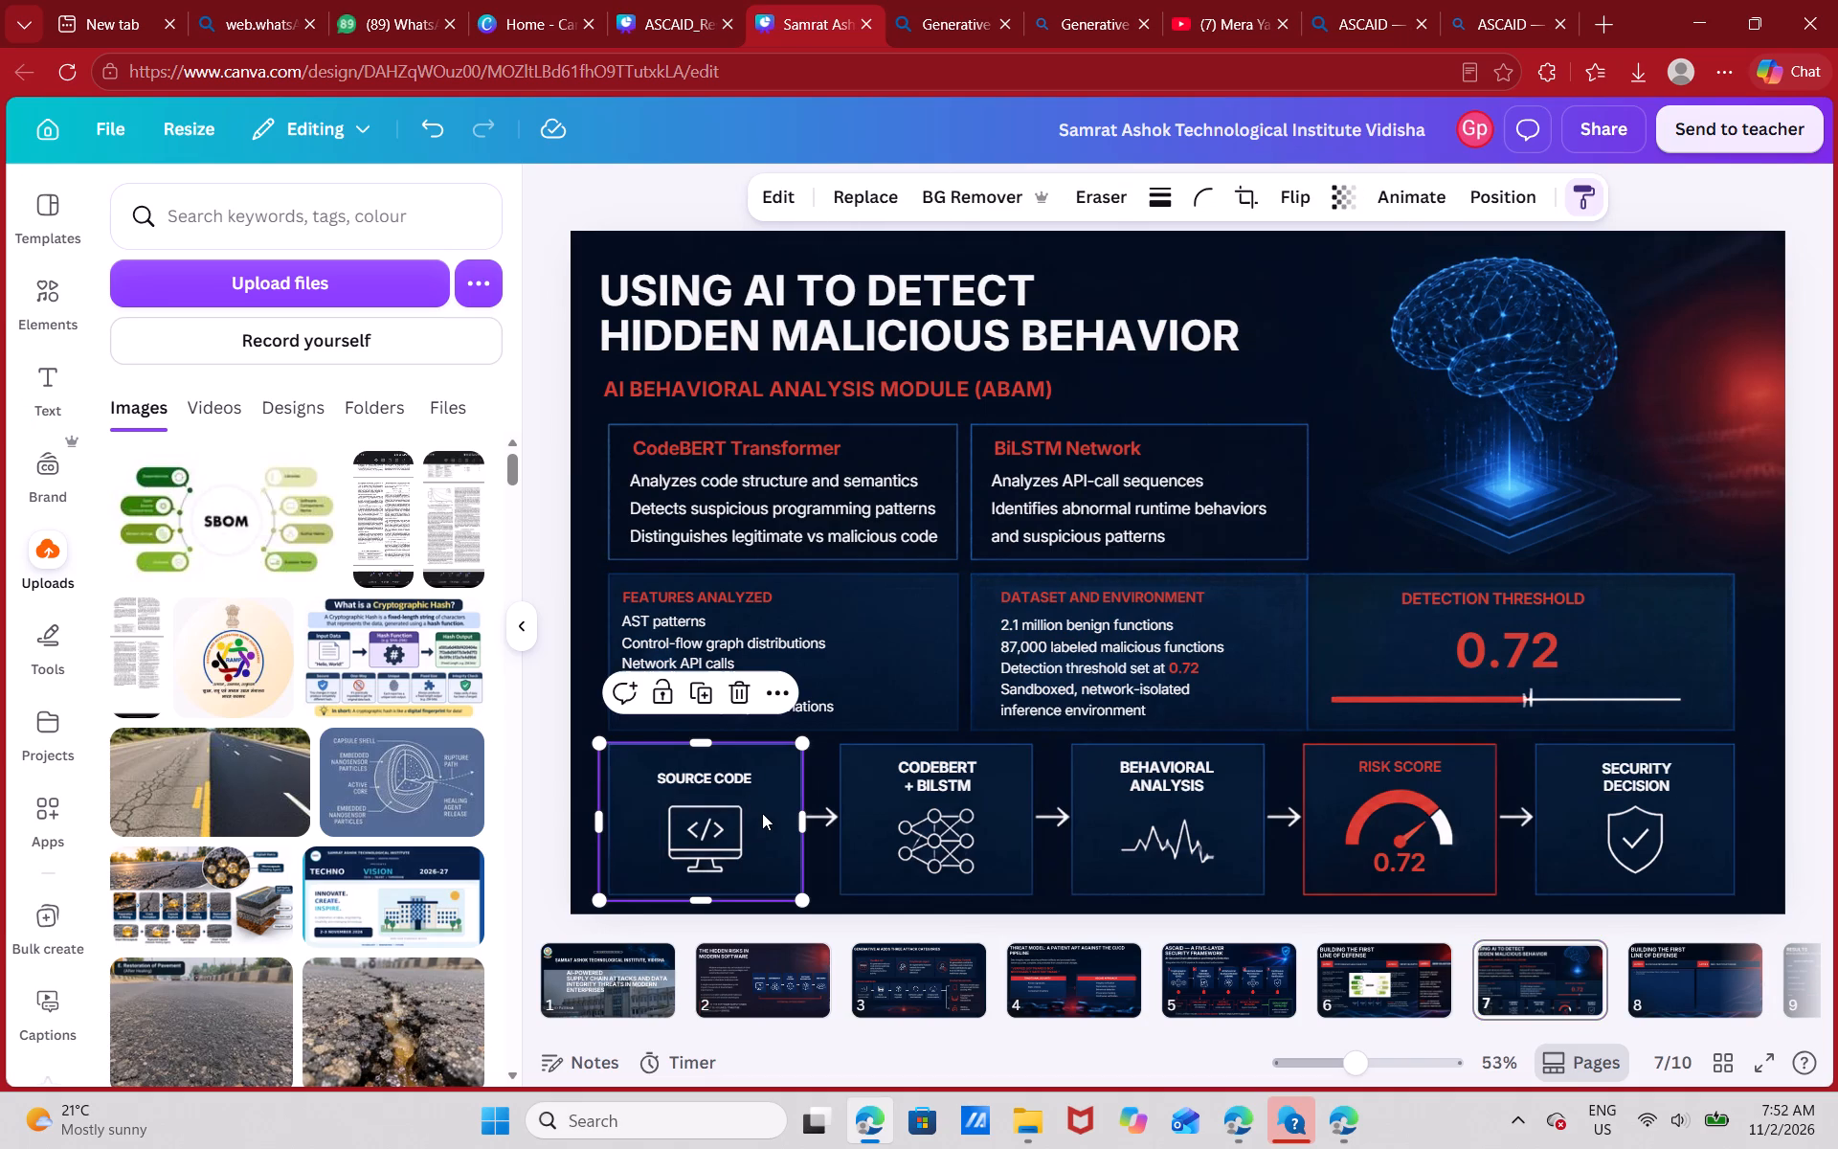
{"action": "left_click", "coordinate": [687, 824], "text": "shift"}
{"action": "left_click", "coordinate": [684, 776], "text": "shift"}
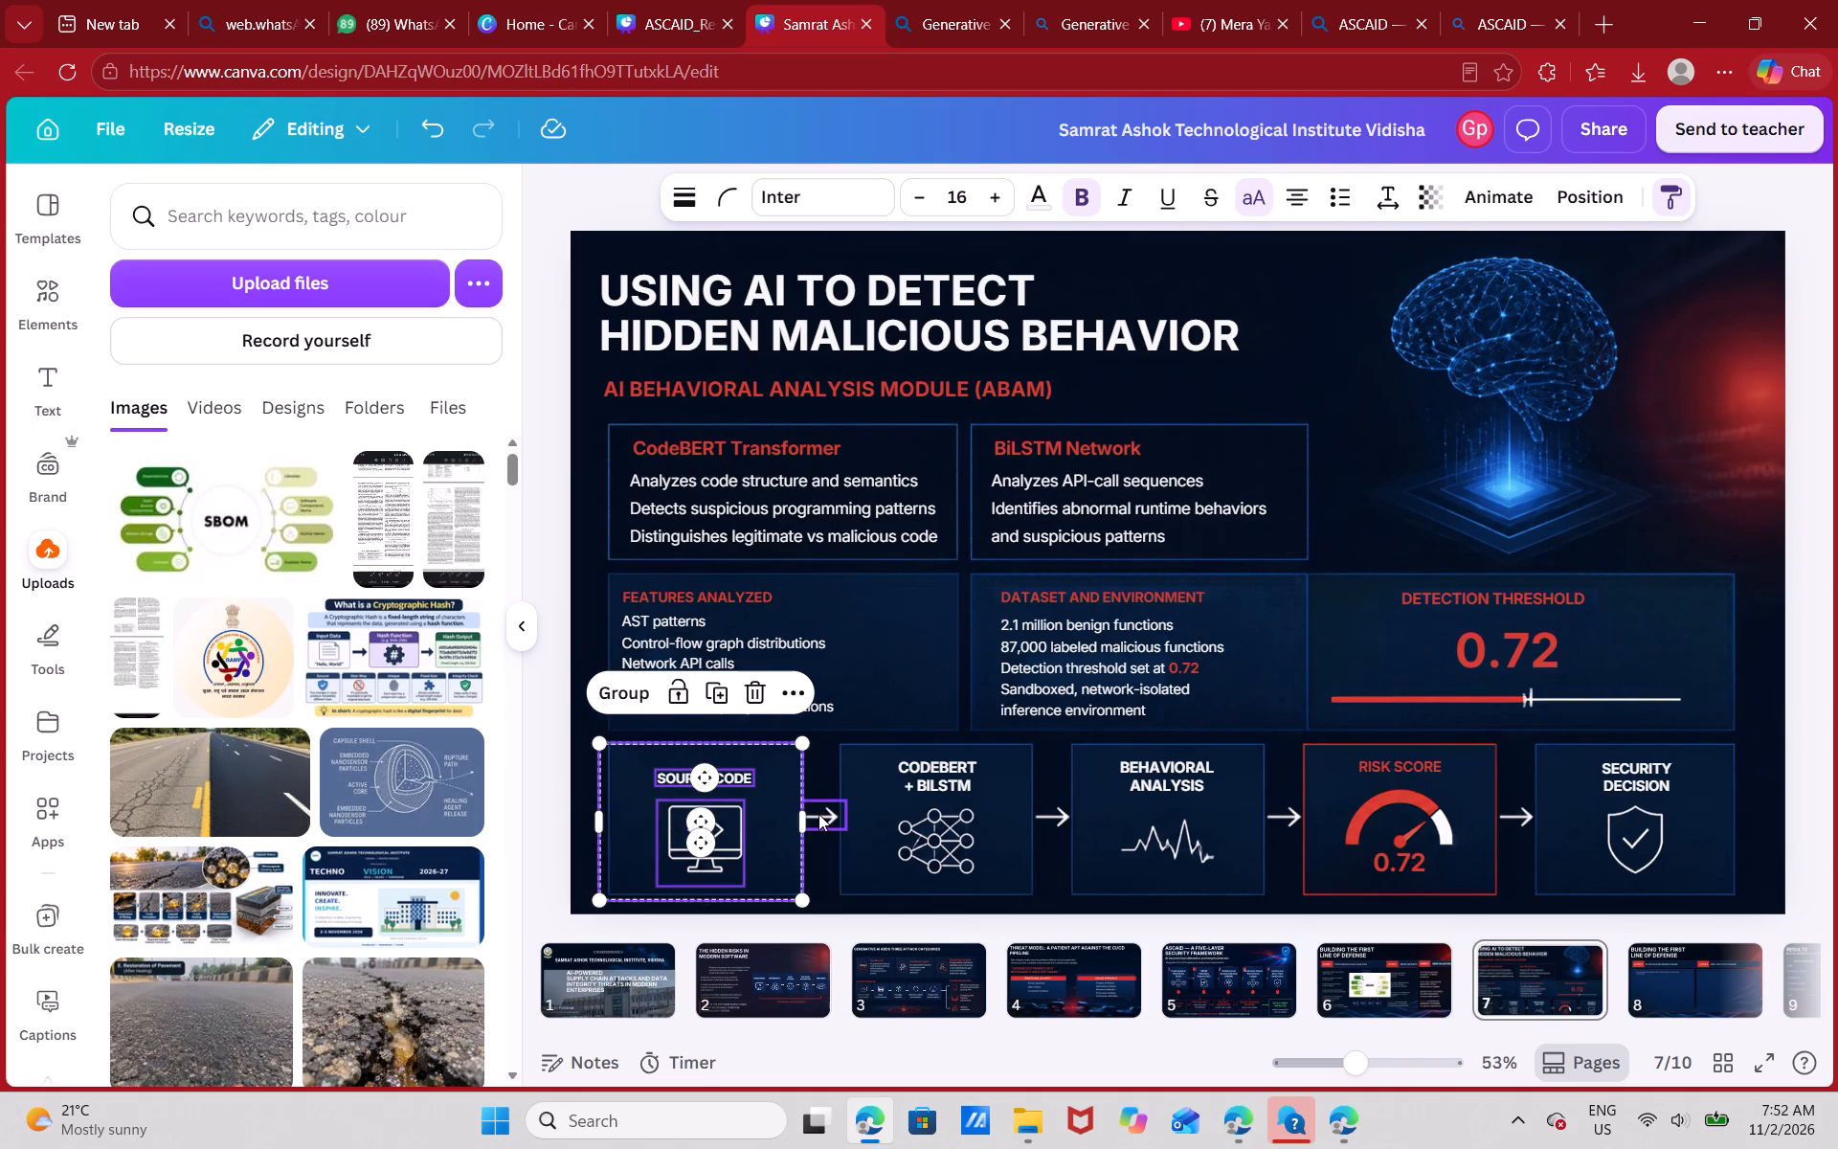
{"action": "left_click", "coordinate": [818, 814], "text": "shift"}
{"action": "left_click", "coordinate": [935, 767], "text": "shift"}
{"action": "left_click", "coordinate": [939, 845], "text": "shift"}
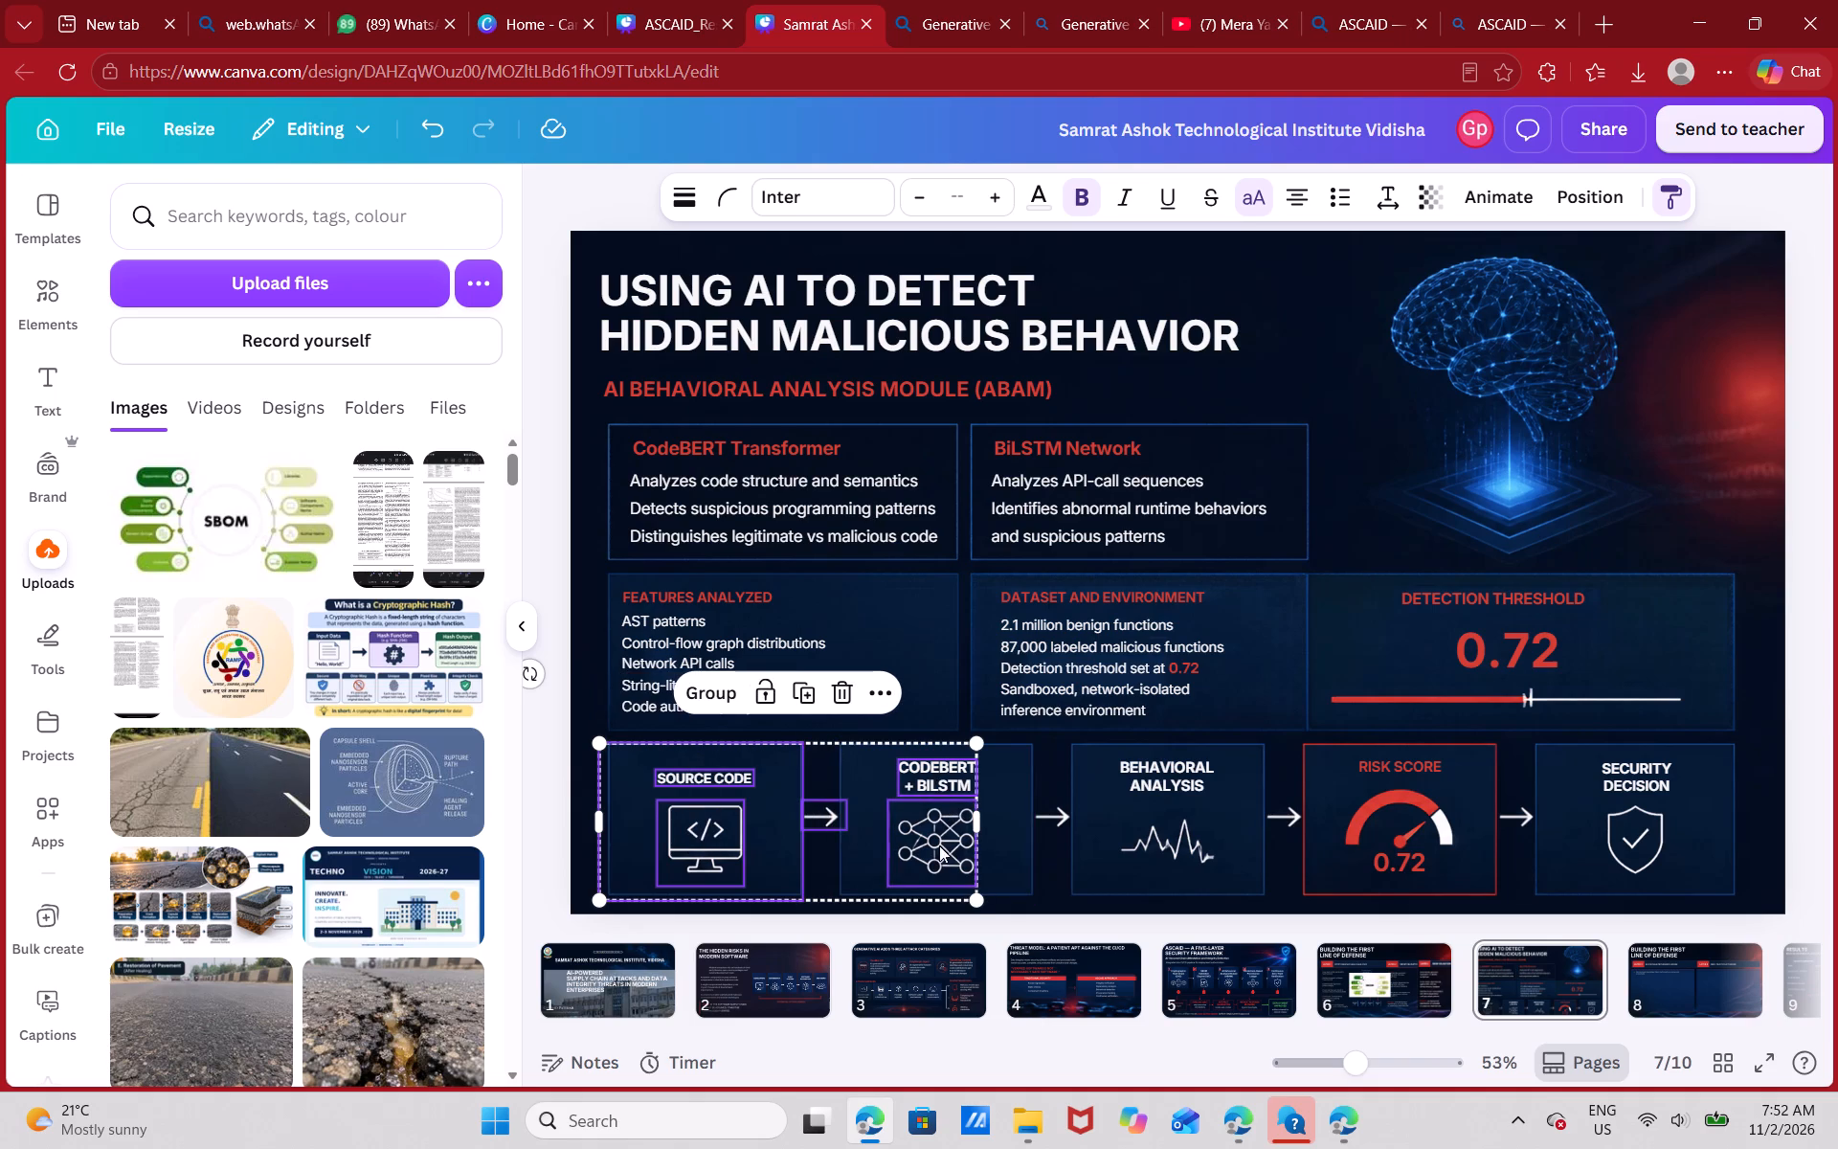
{"action": "left_click", "coordinate": [1024, 787], "text": "shift"}
{"action": "left_click", "coordinate": [1059, 823], "text": "shift"}
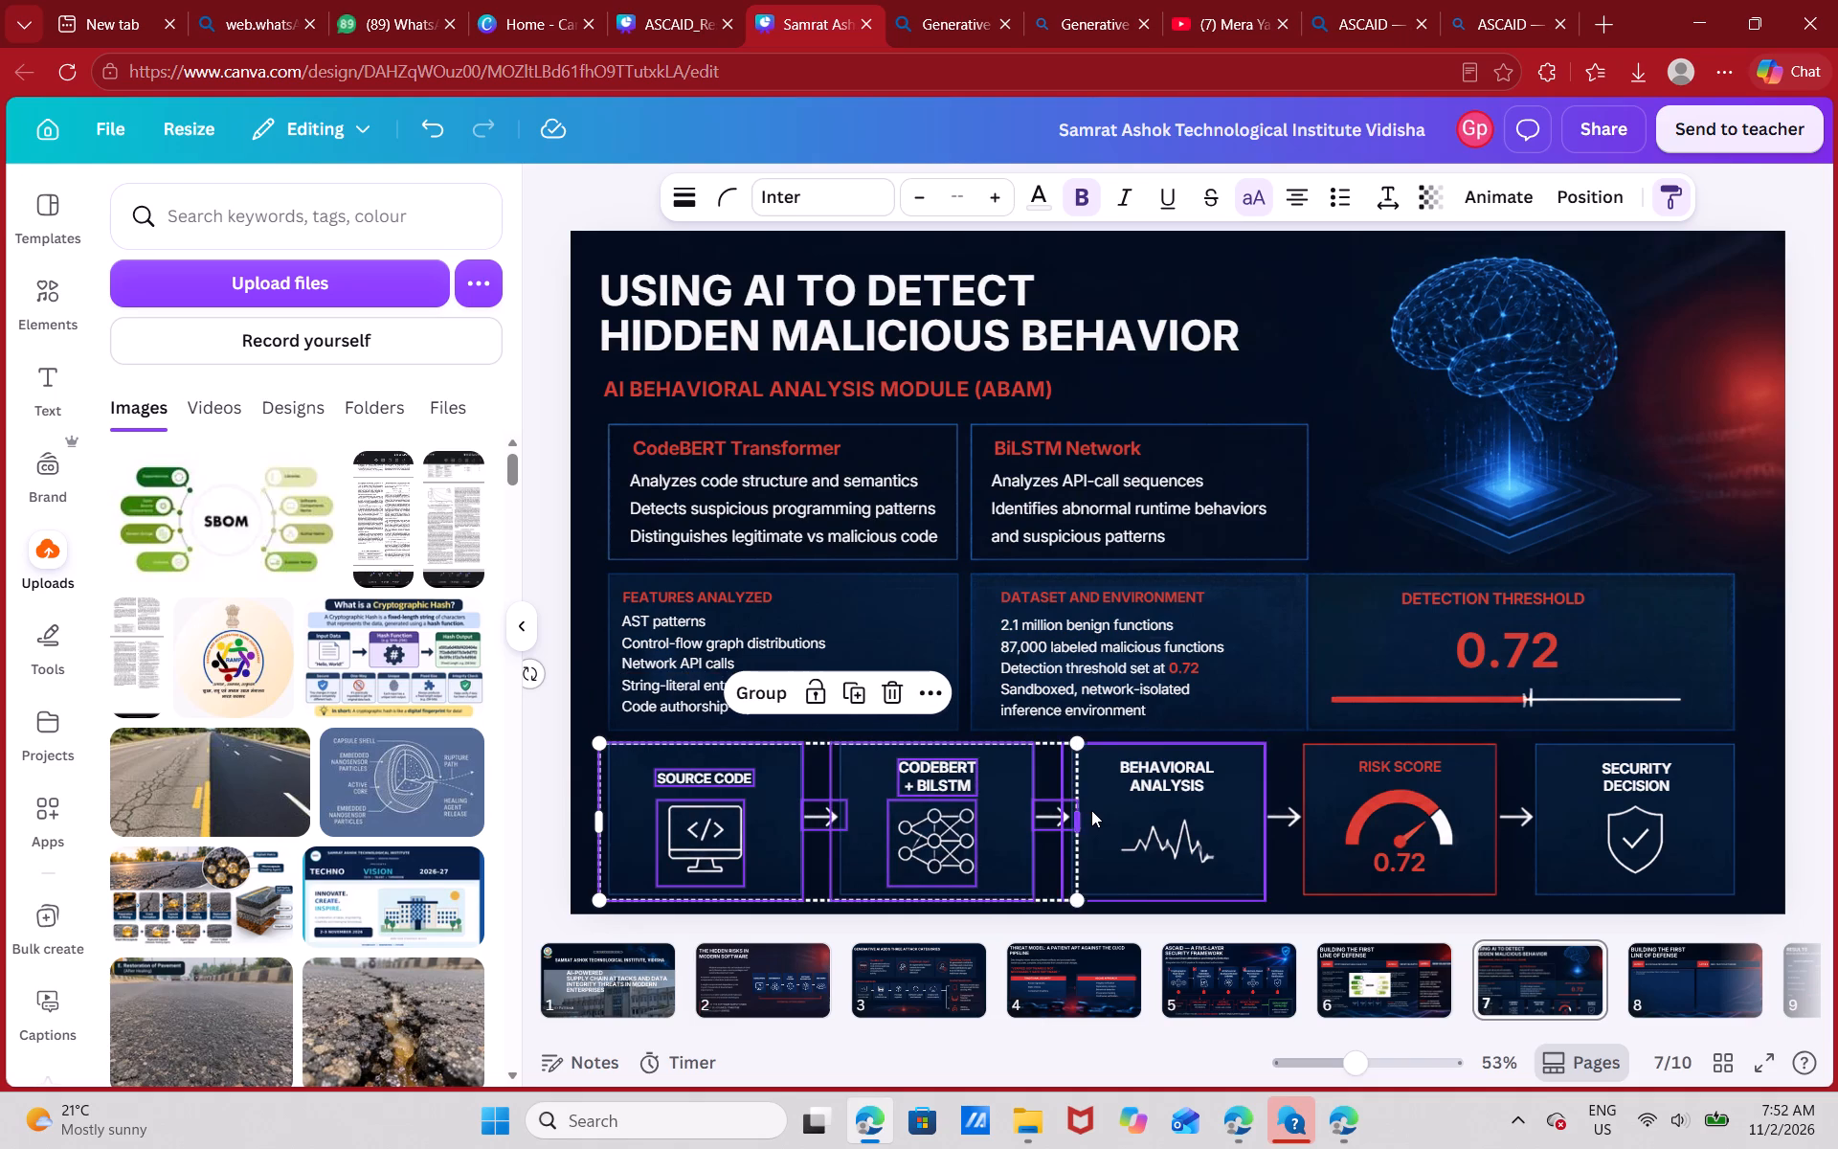
{"action": "left_click", "coordinate": [1091, 810], "text": "shift"}
{"action": "left_click", "coordinate": [1179, 768], "text": "shift"}
{"action": "left_click", "coordinate": [1184, 847], "text": "shift"}
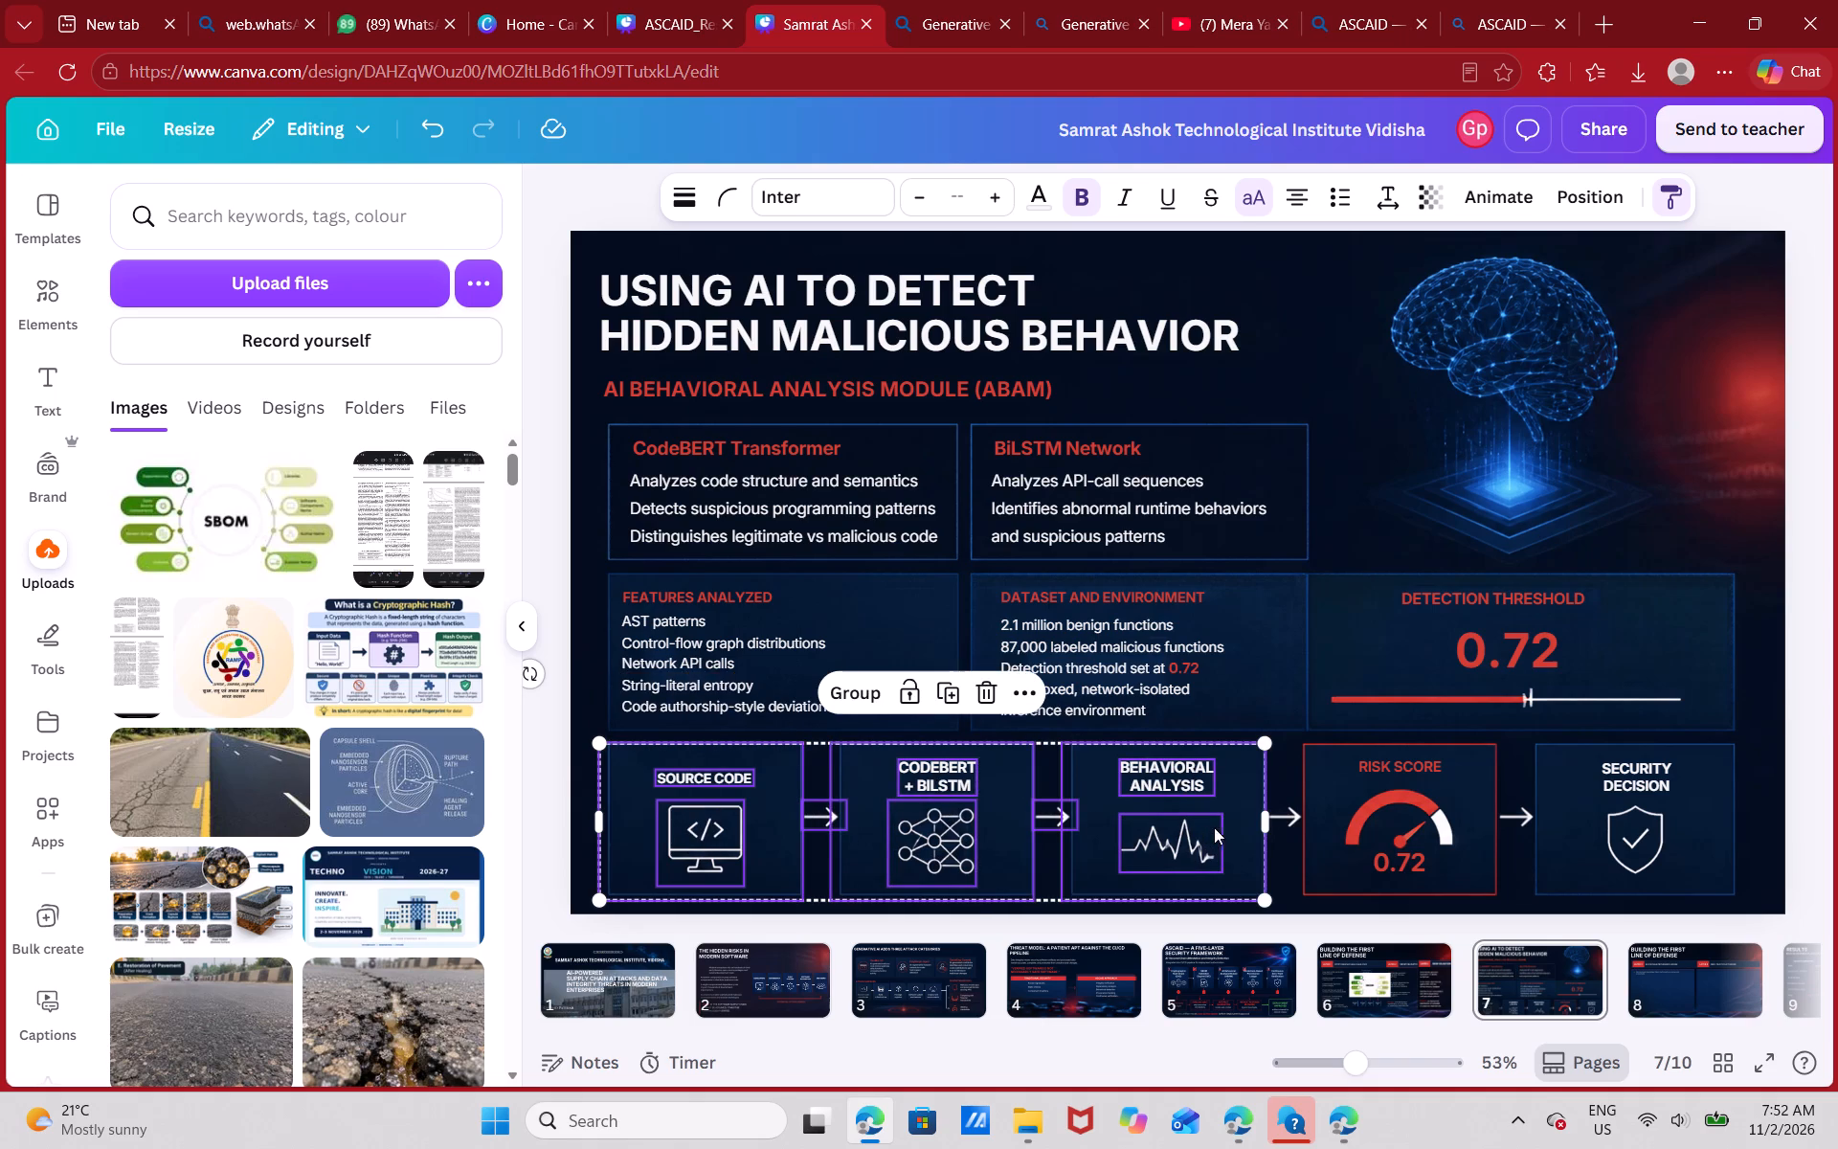
{"action": "left_click", "coordinate": [1278, 813], "text": "shift"}
{"action": "left_click", "coordinate": [1338, 793], "text": "shift"}
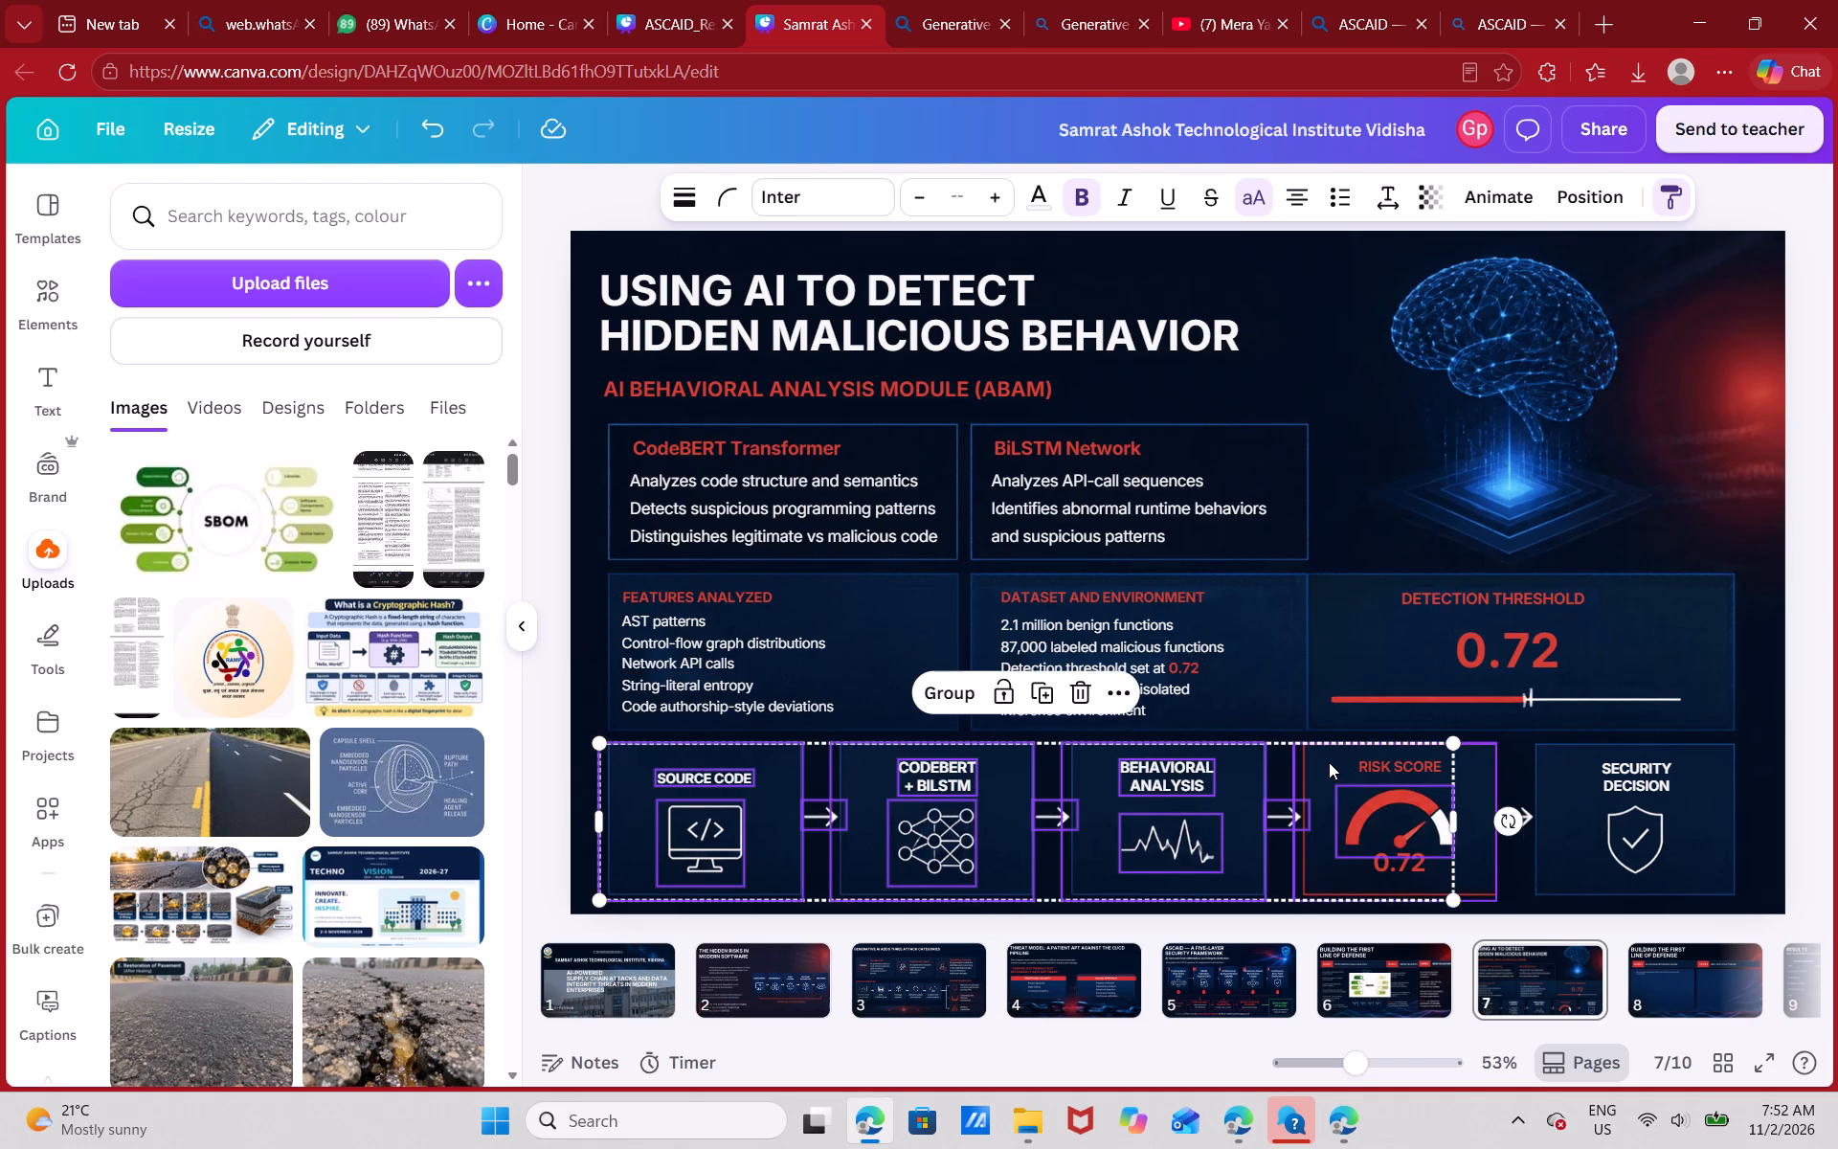
{"action": "left_click", "coordinate": [1329, 762], "text": "shift"}
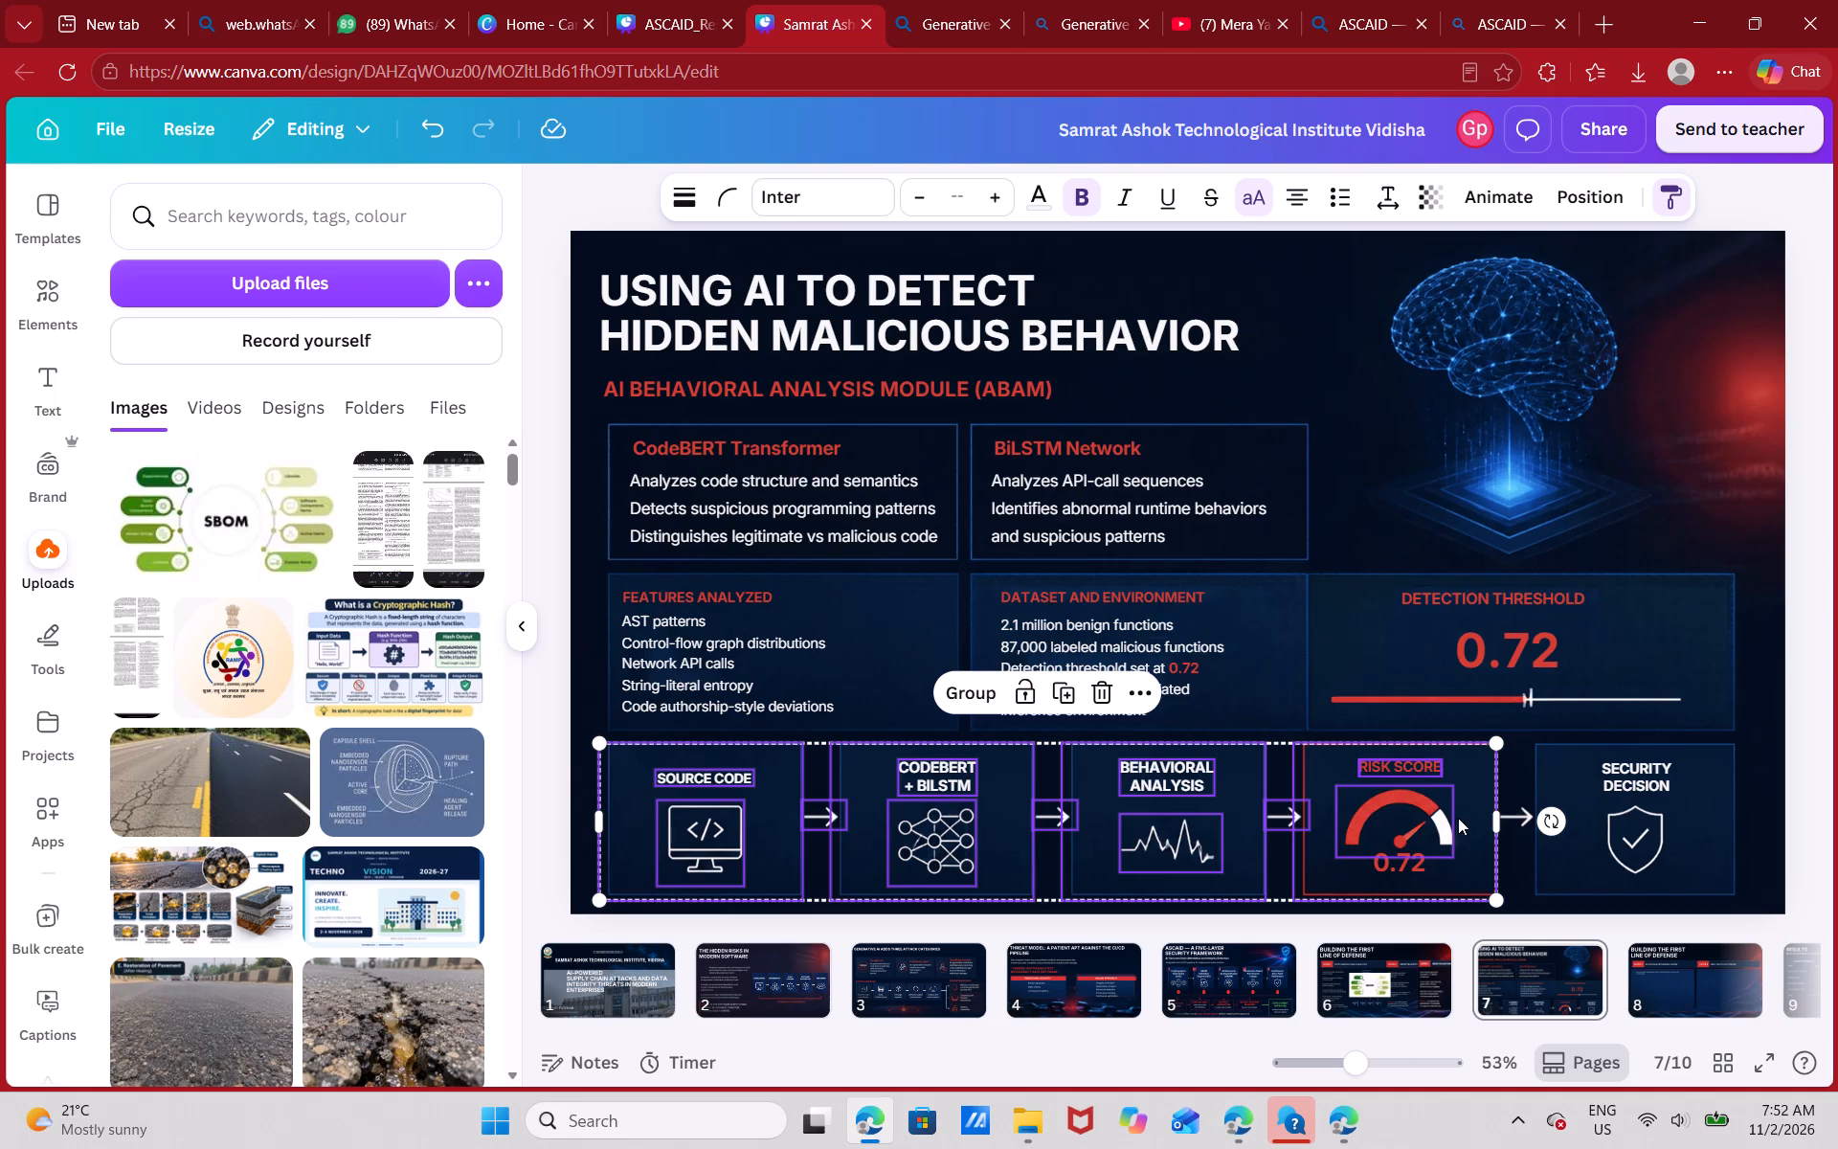
{"action": "left_click", "coordinate": [1518, 814], "text": "shift"}
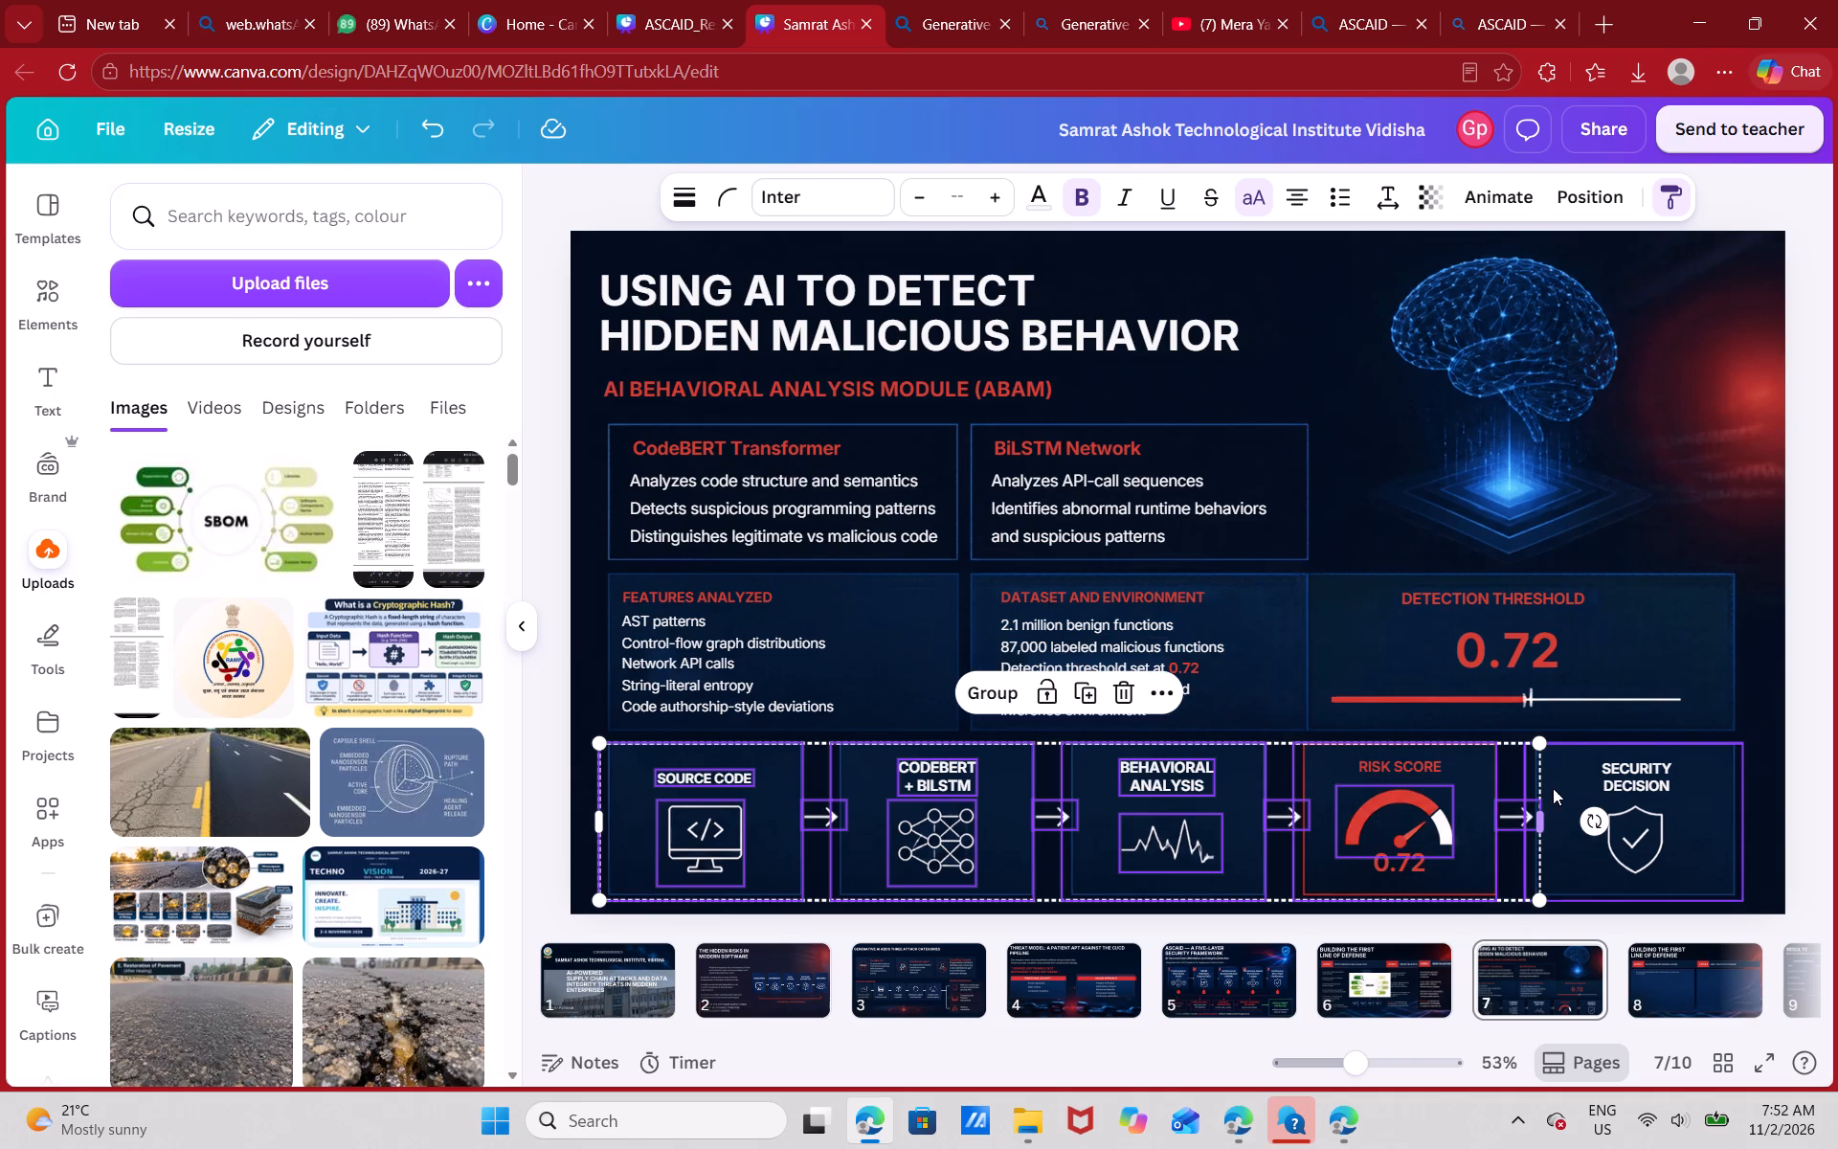
{"action": "left_click", "coordinate": [1573, 780], "text": "shift"}
{"action": "left_click", "coordinate": [1636, 769], "text": "shift"}
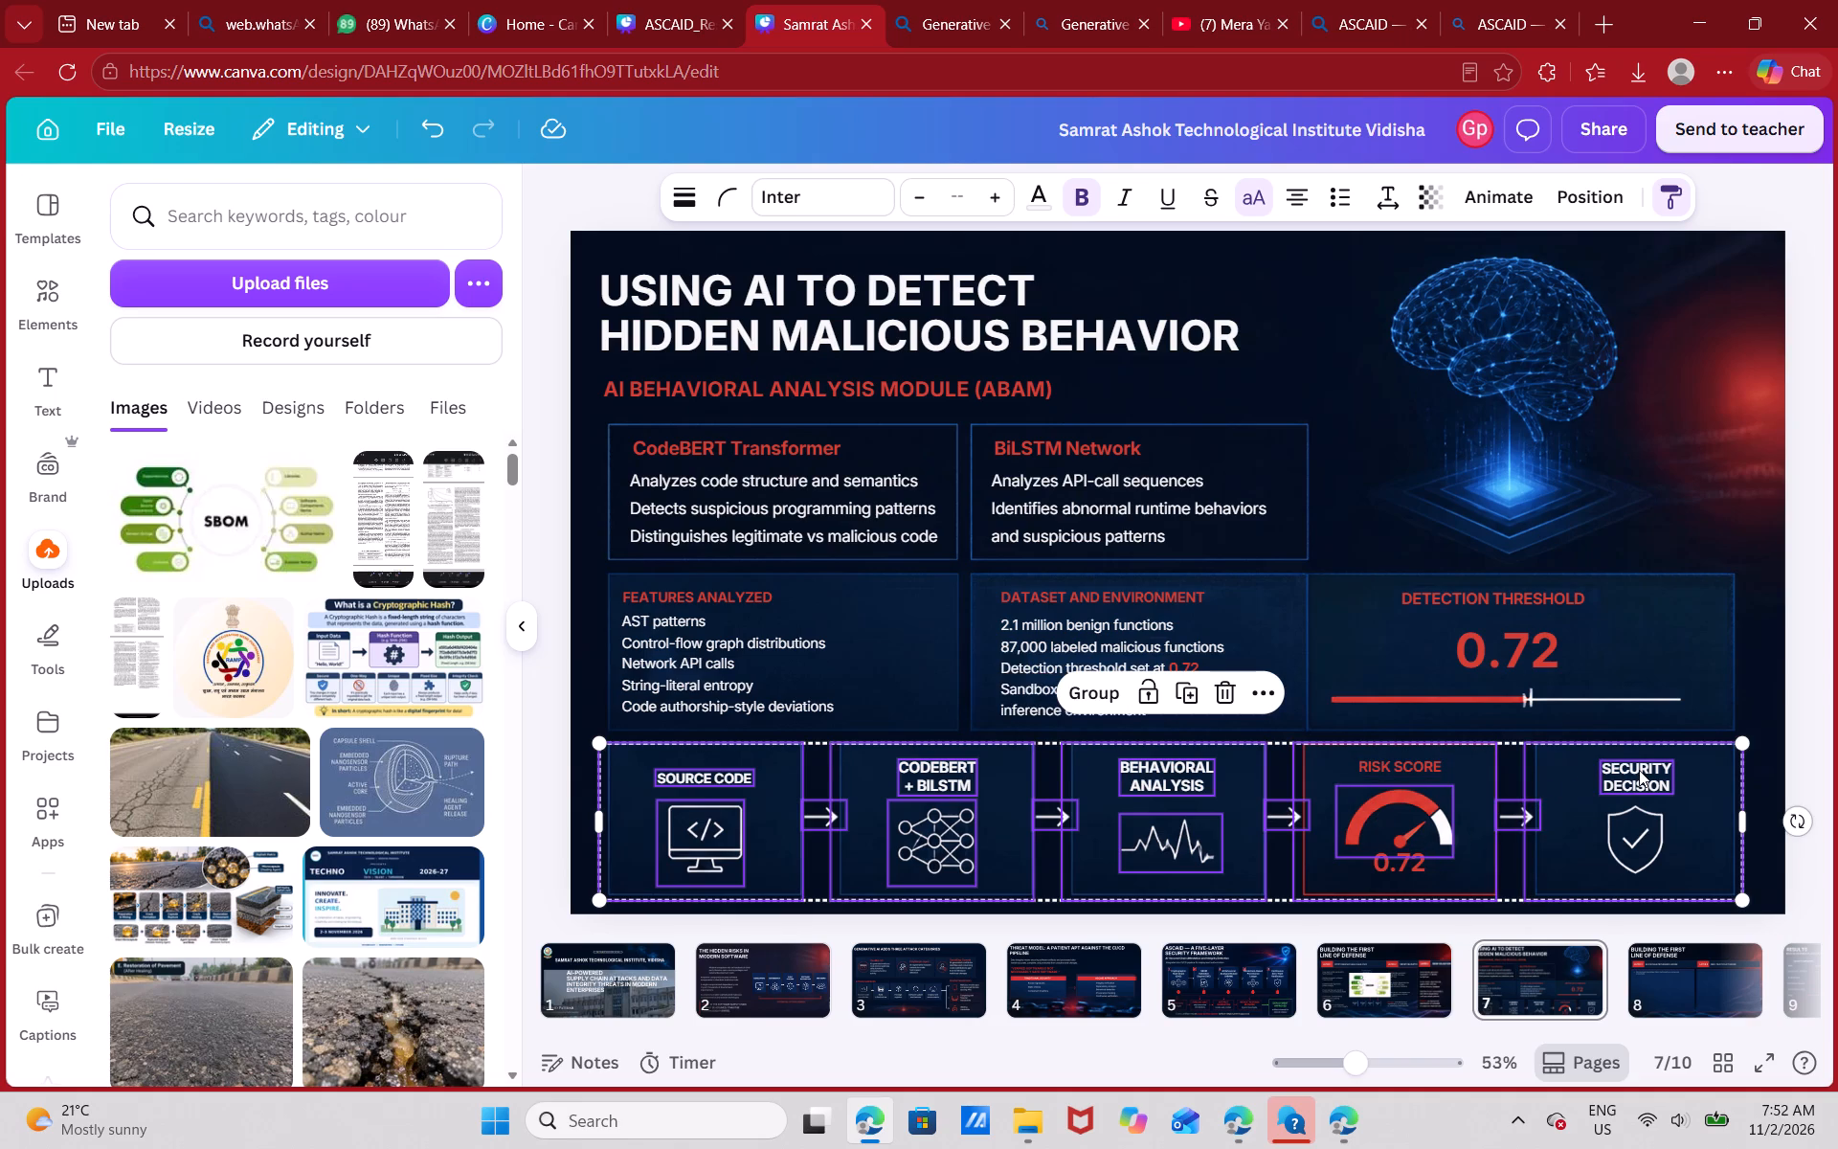
{"action": "left_click", "coordinate": [1094, 692], "text": "shift"}
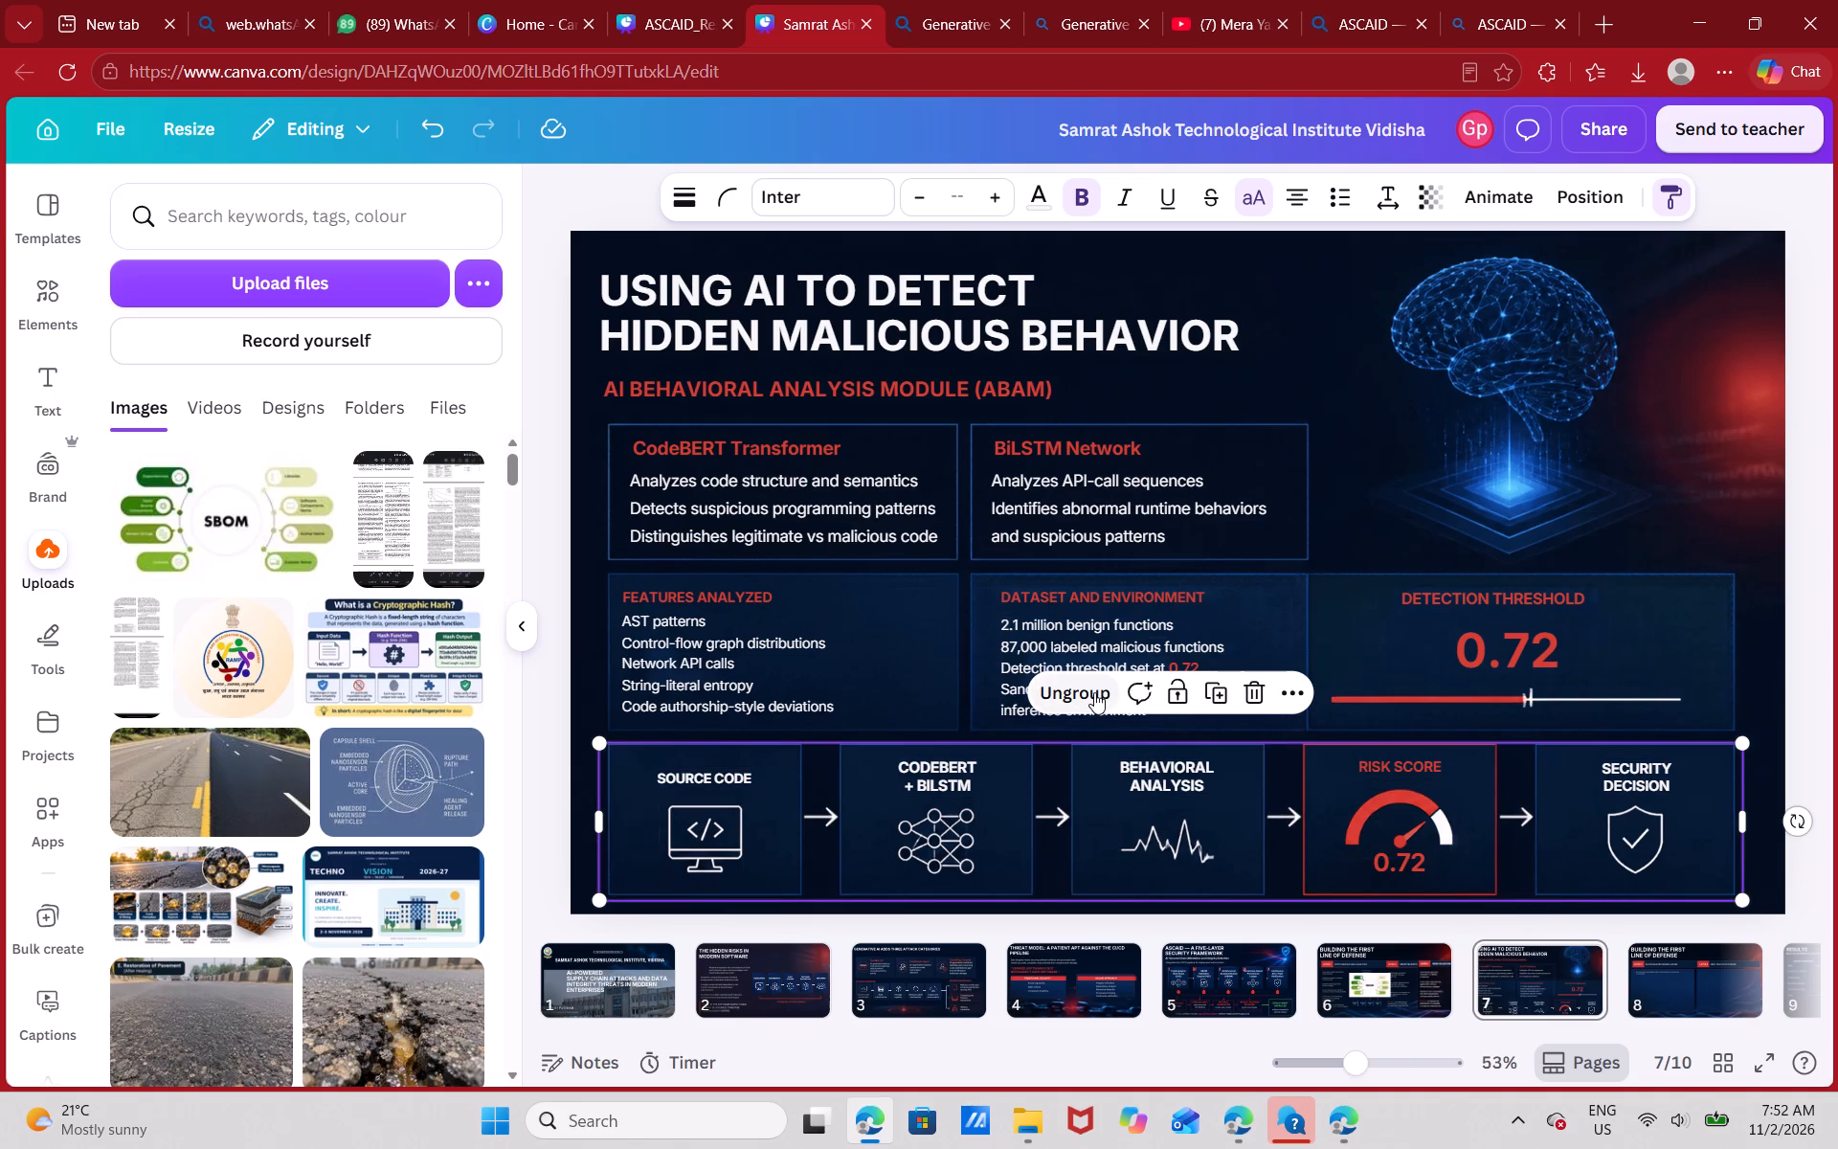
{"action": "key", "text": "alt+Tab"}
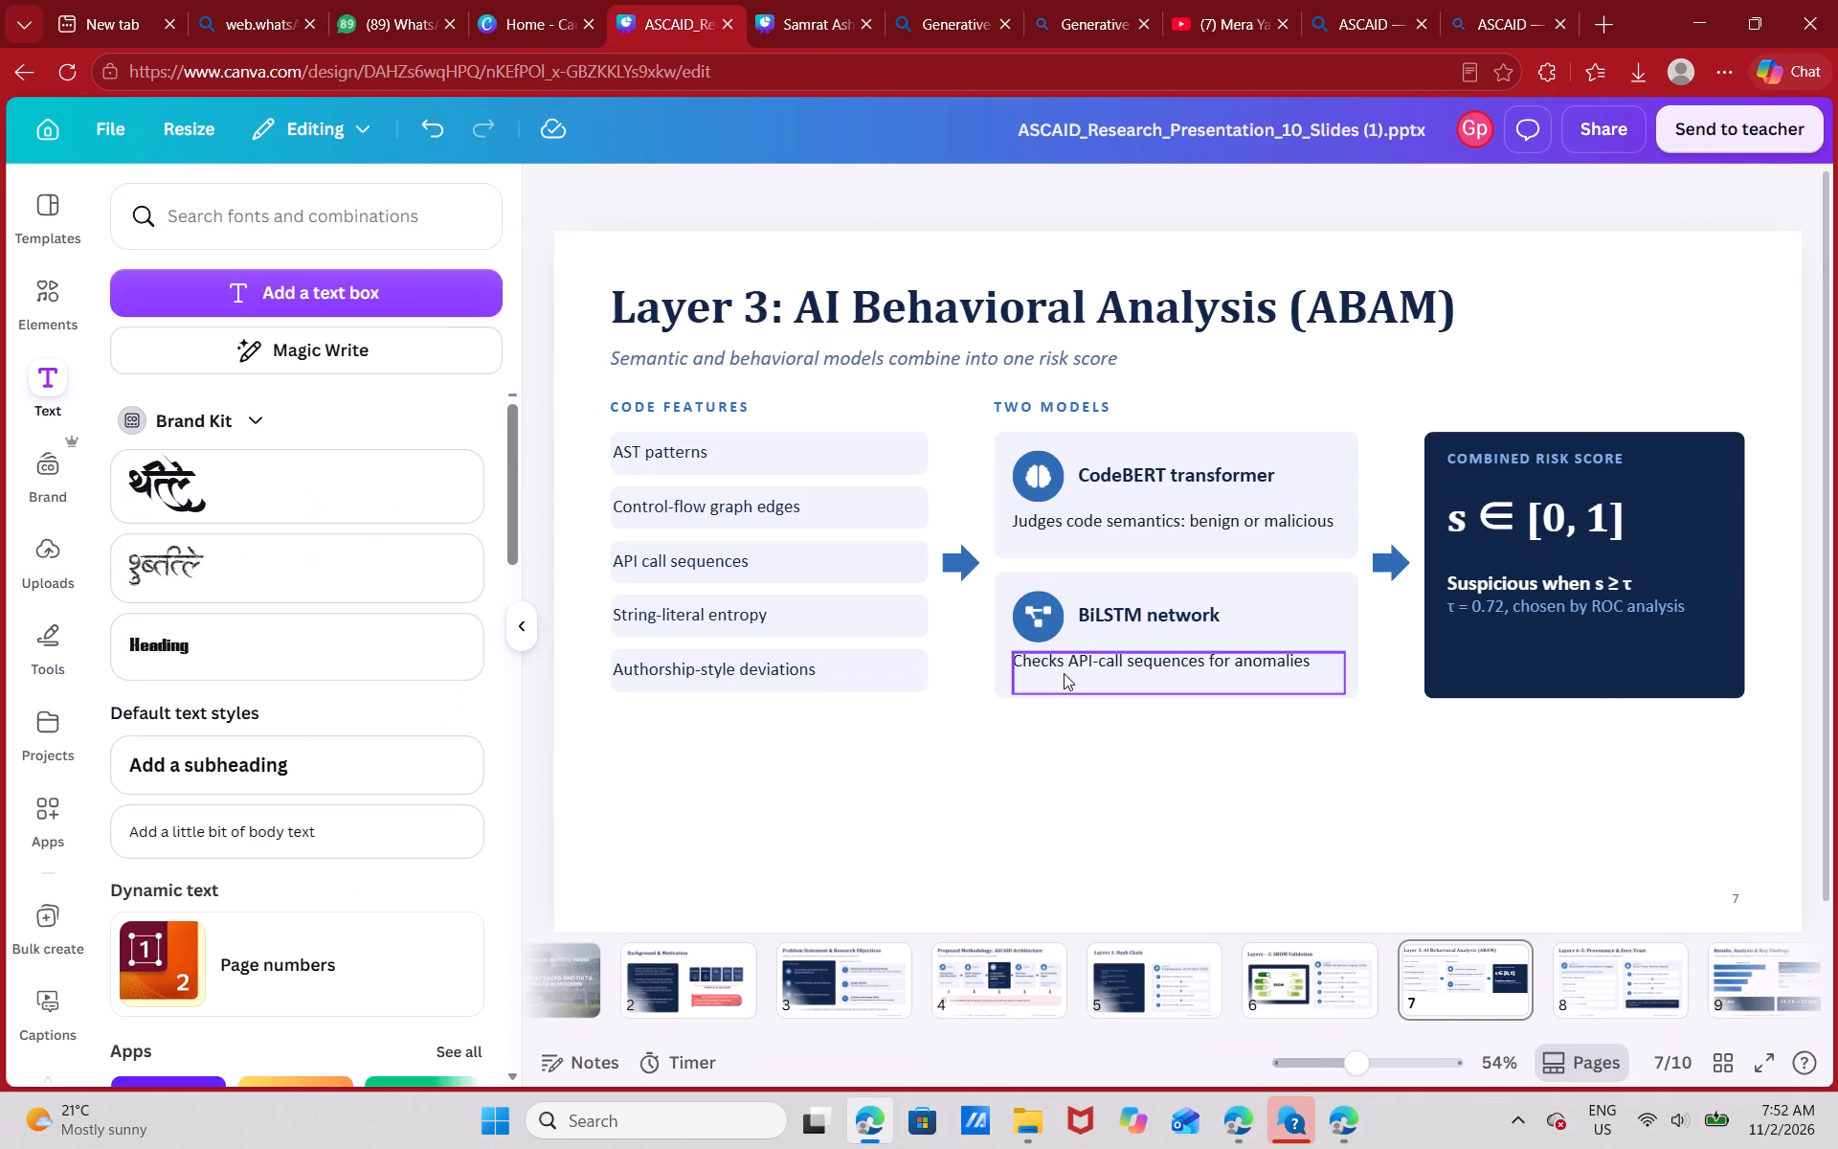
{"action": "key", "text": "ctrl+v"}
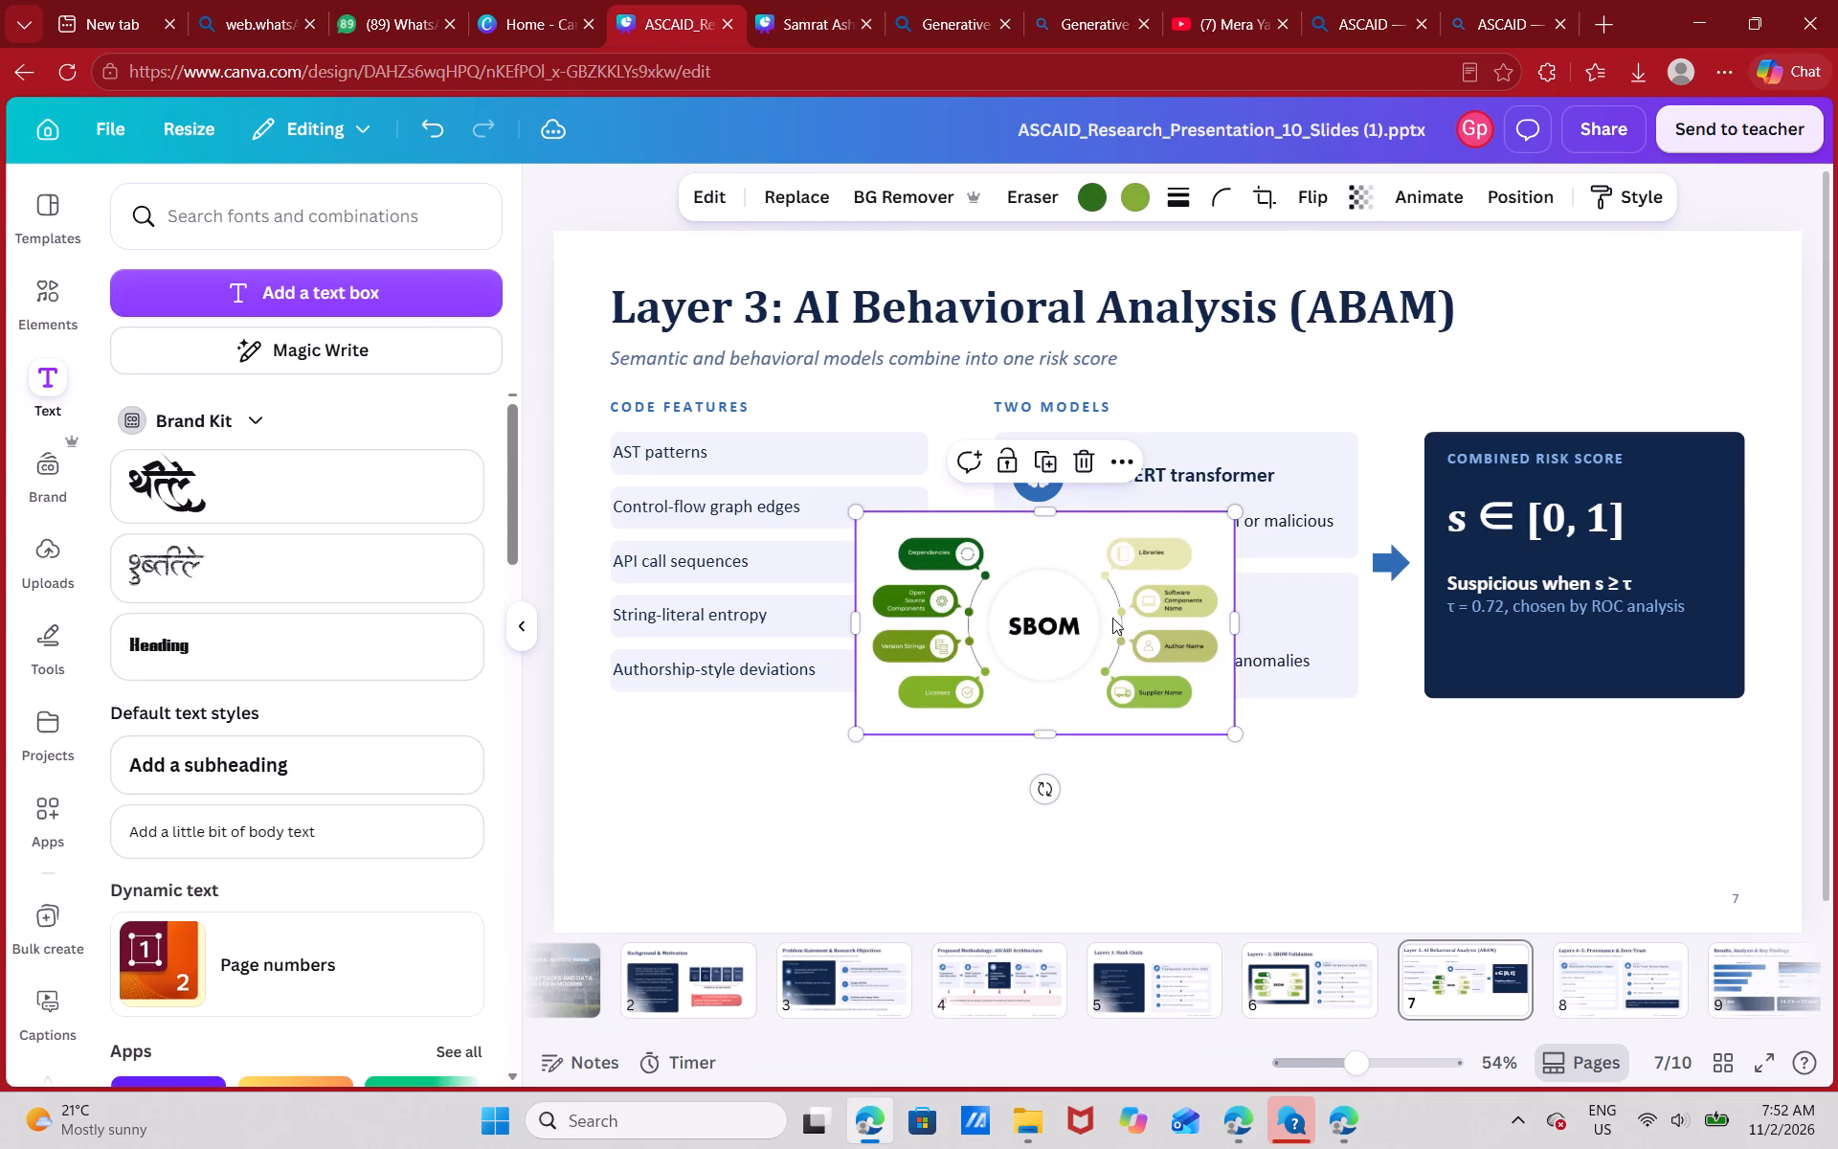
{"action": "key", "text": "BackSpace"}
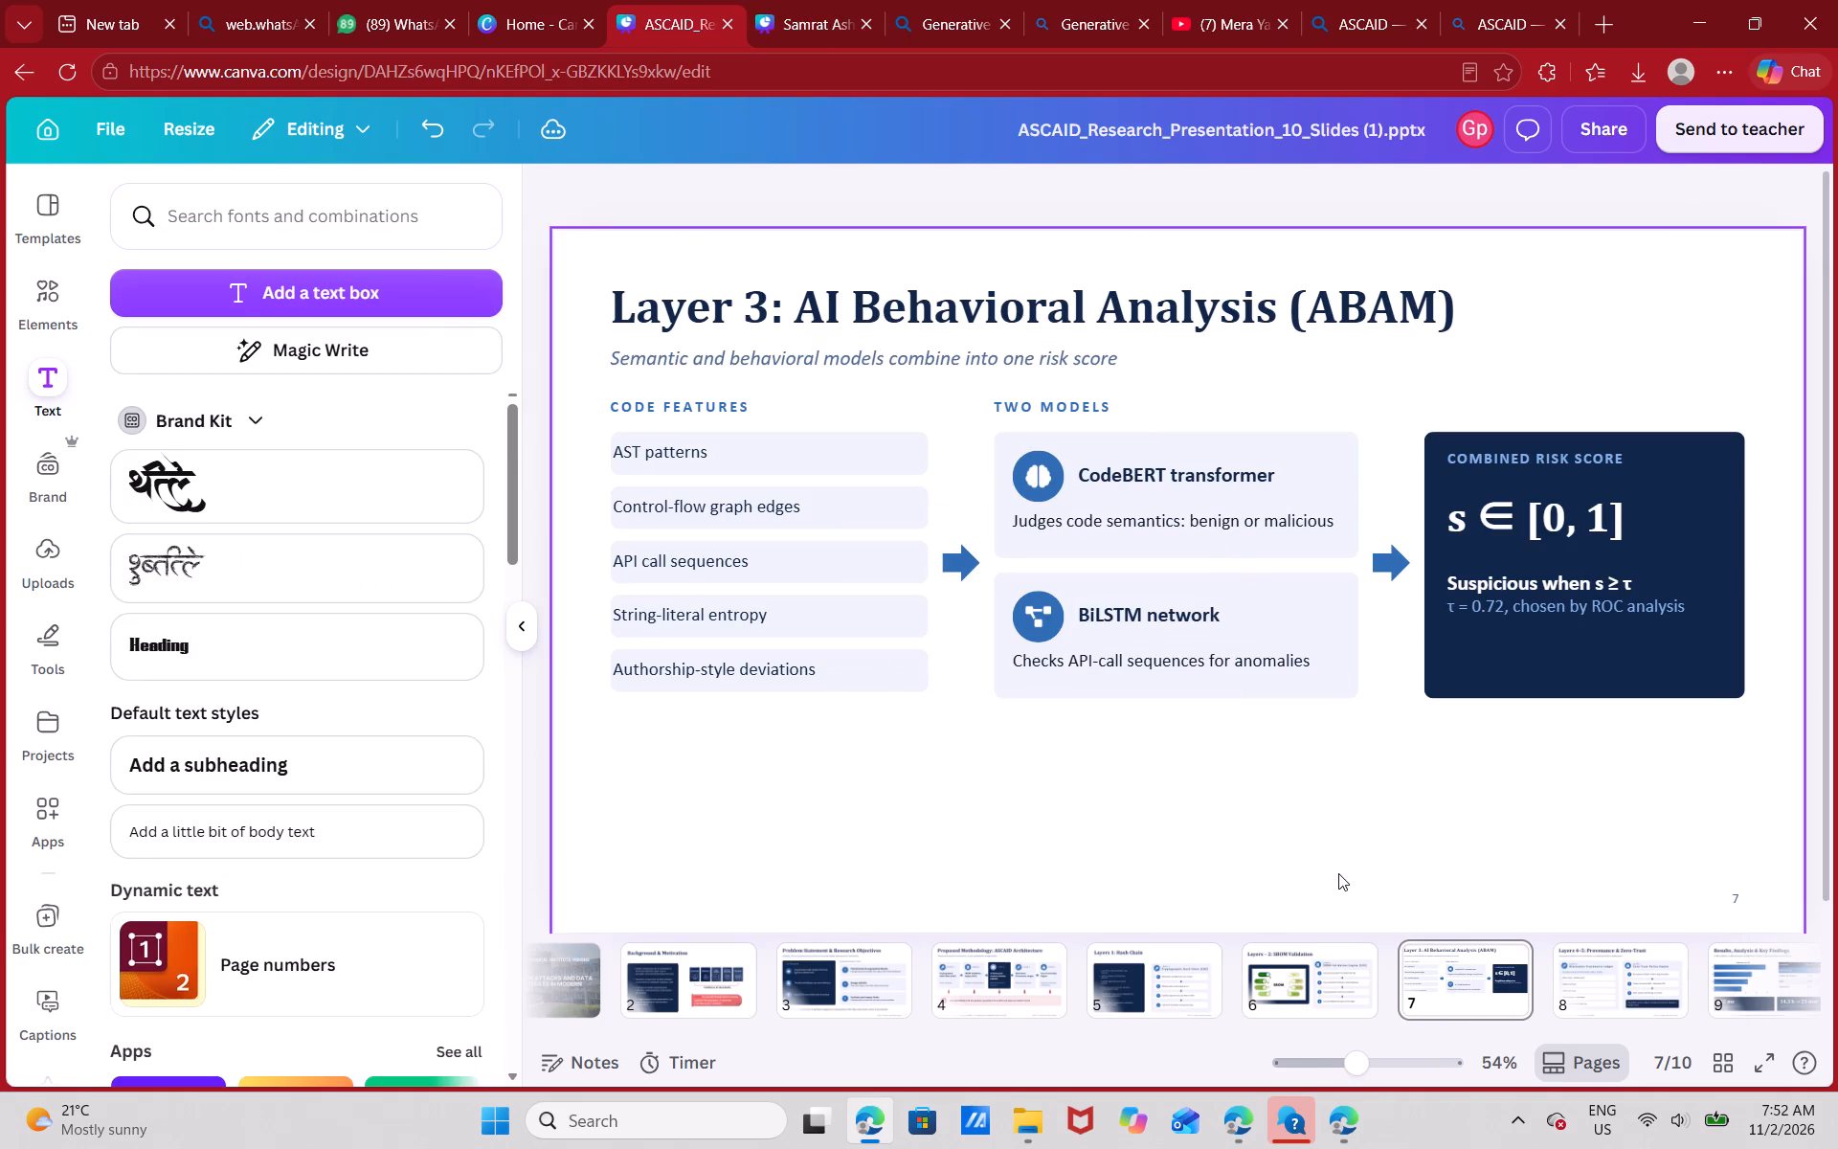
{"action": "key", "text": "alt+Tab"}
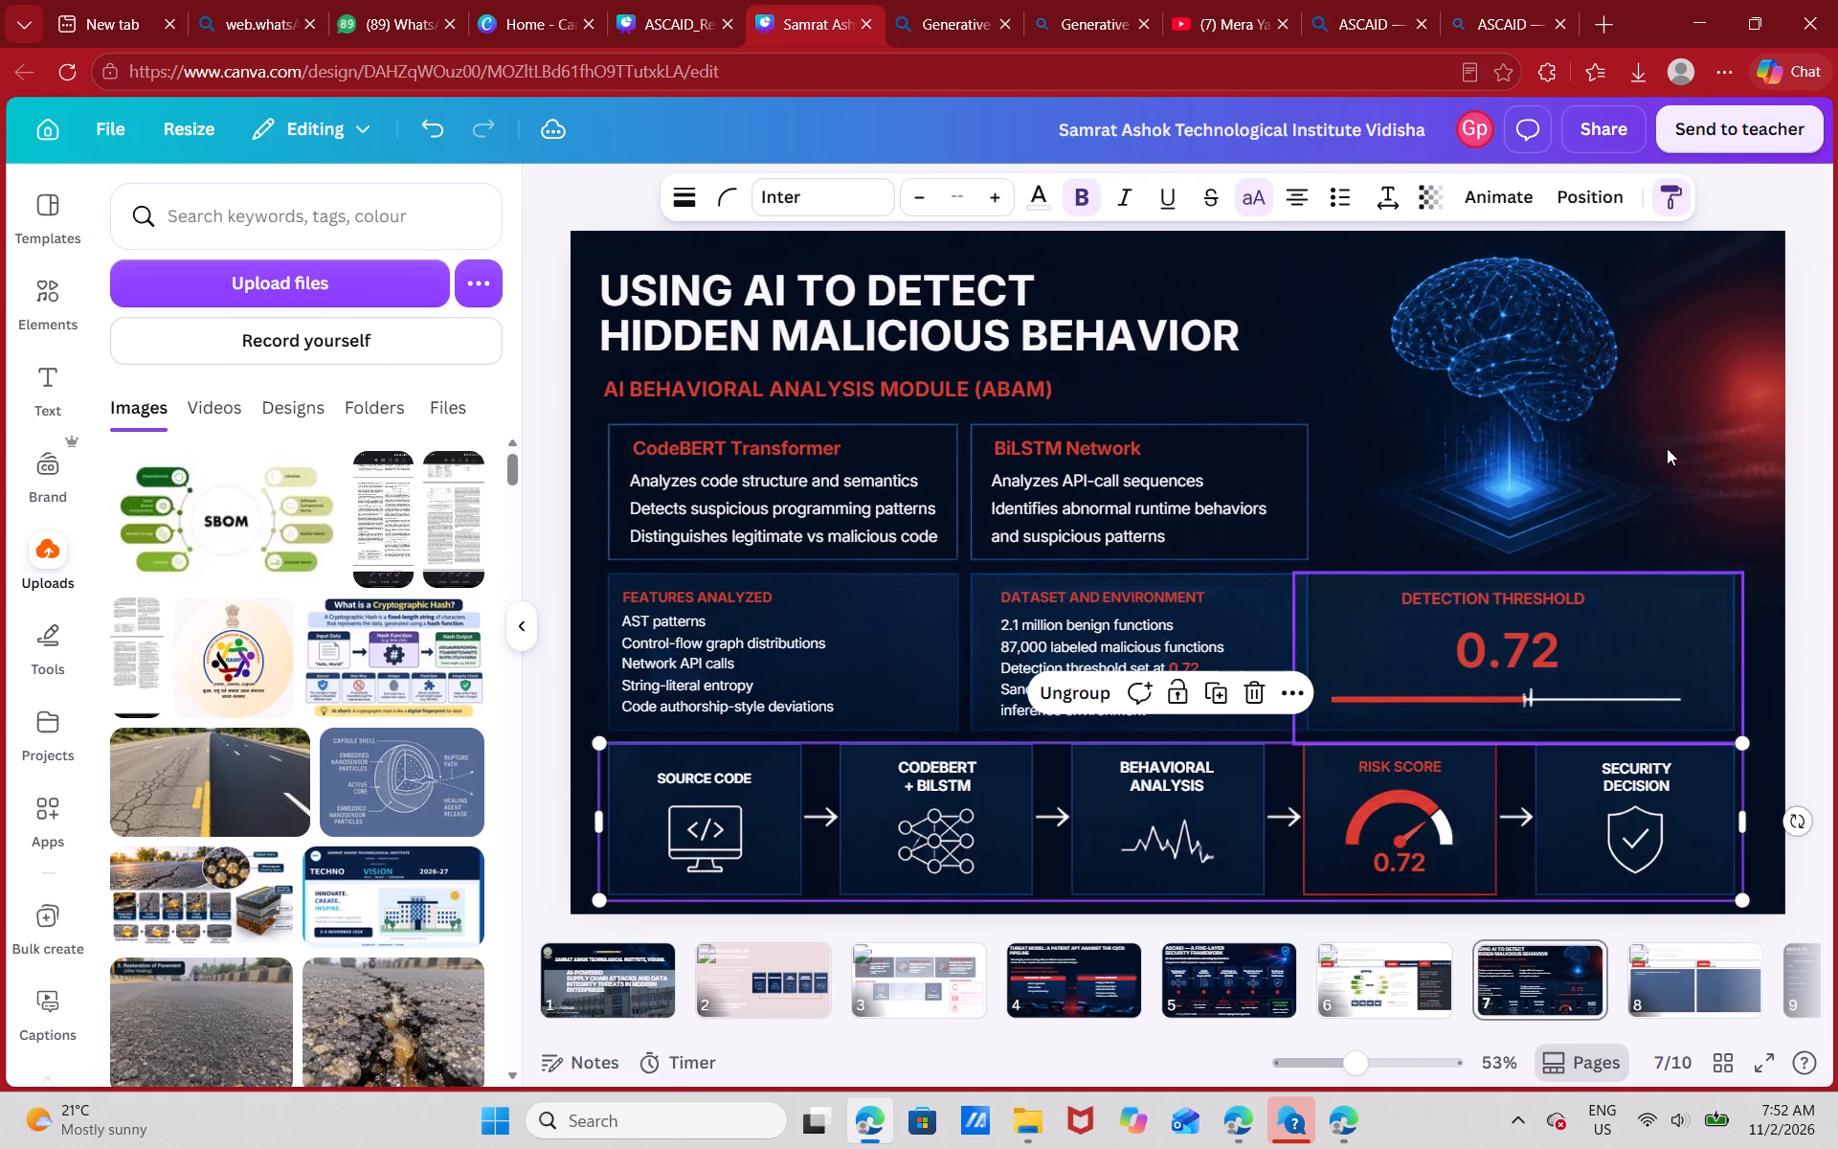
Copy the grouped five-stage flow from the Samrat Ashok deck's slide 7 and paste it onto the ASCAID deck's Layer 3 slide.
{"action": "left_click", "coordinate": [1667, 448]}
{"action": "left_click", "coordinate": [1454, 798]}
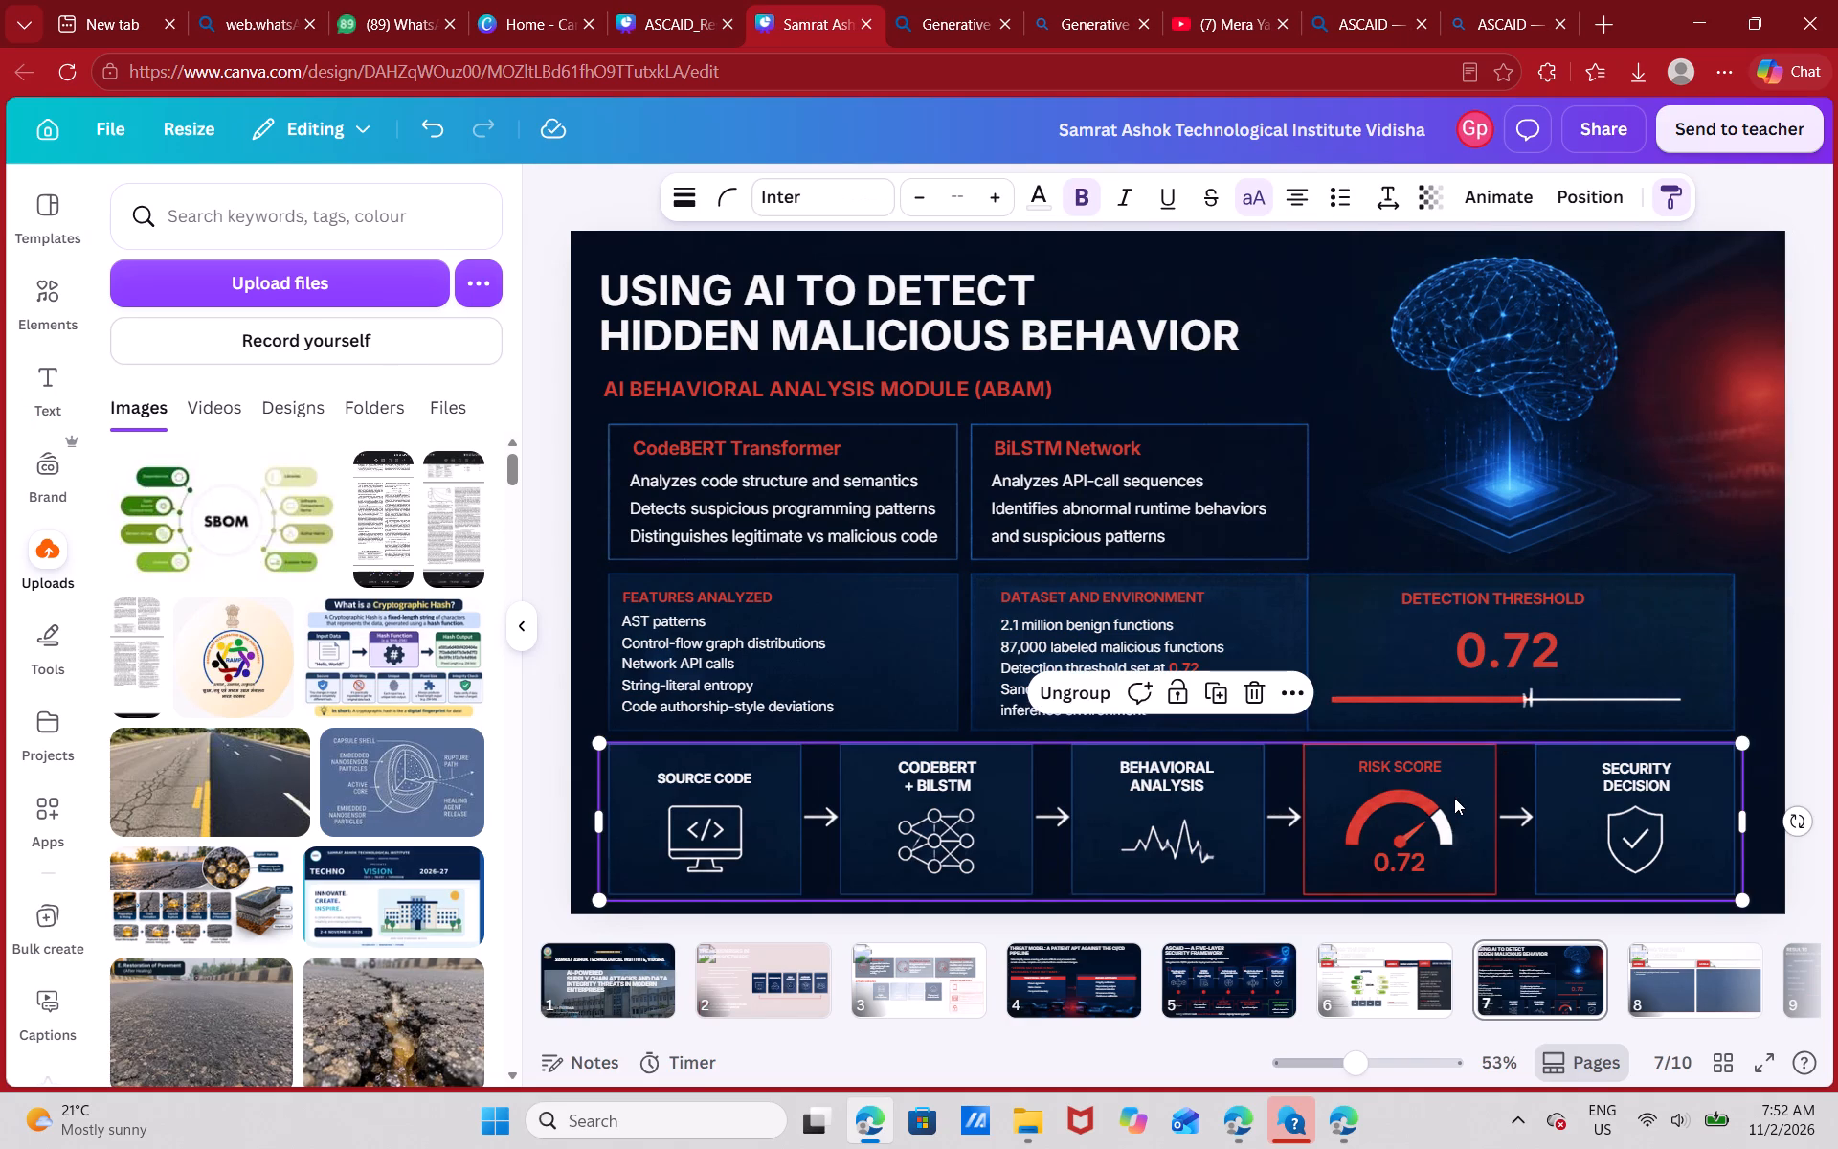
{"action": "key", "text": "ctrl+c"}
{"action": "key", "text": "alt+Tab"}
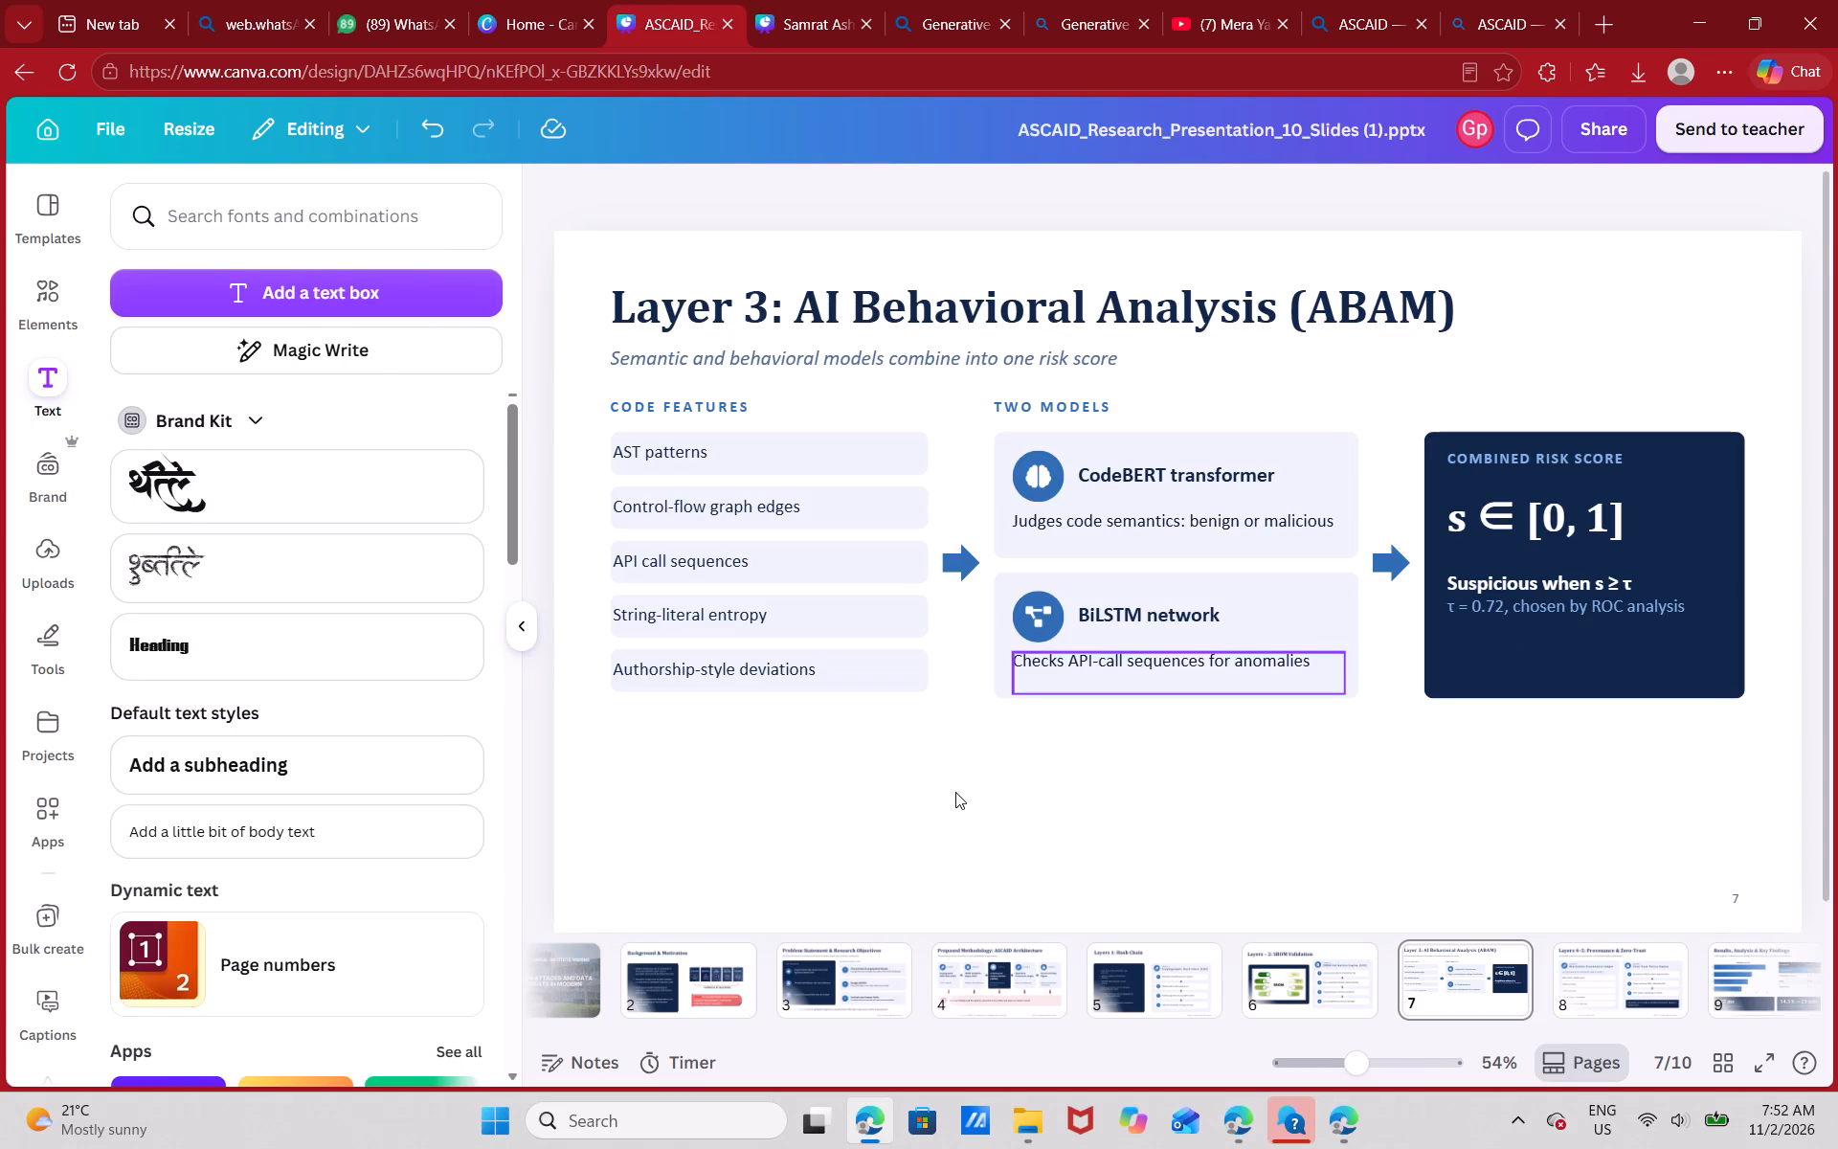
{"action": "key", "text": "ctrl+v"}
{"action": "left_click_drag", "start_coordinate": [1224, 897], "coordinate": [1219, 895]}
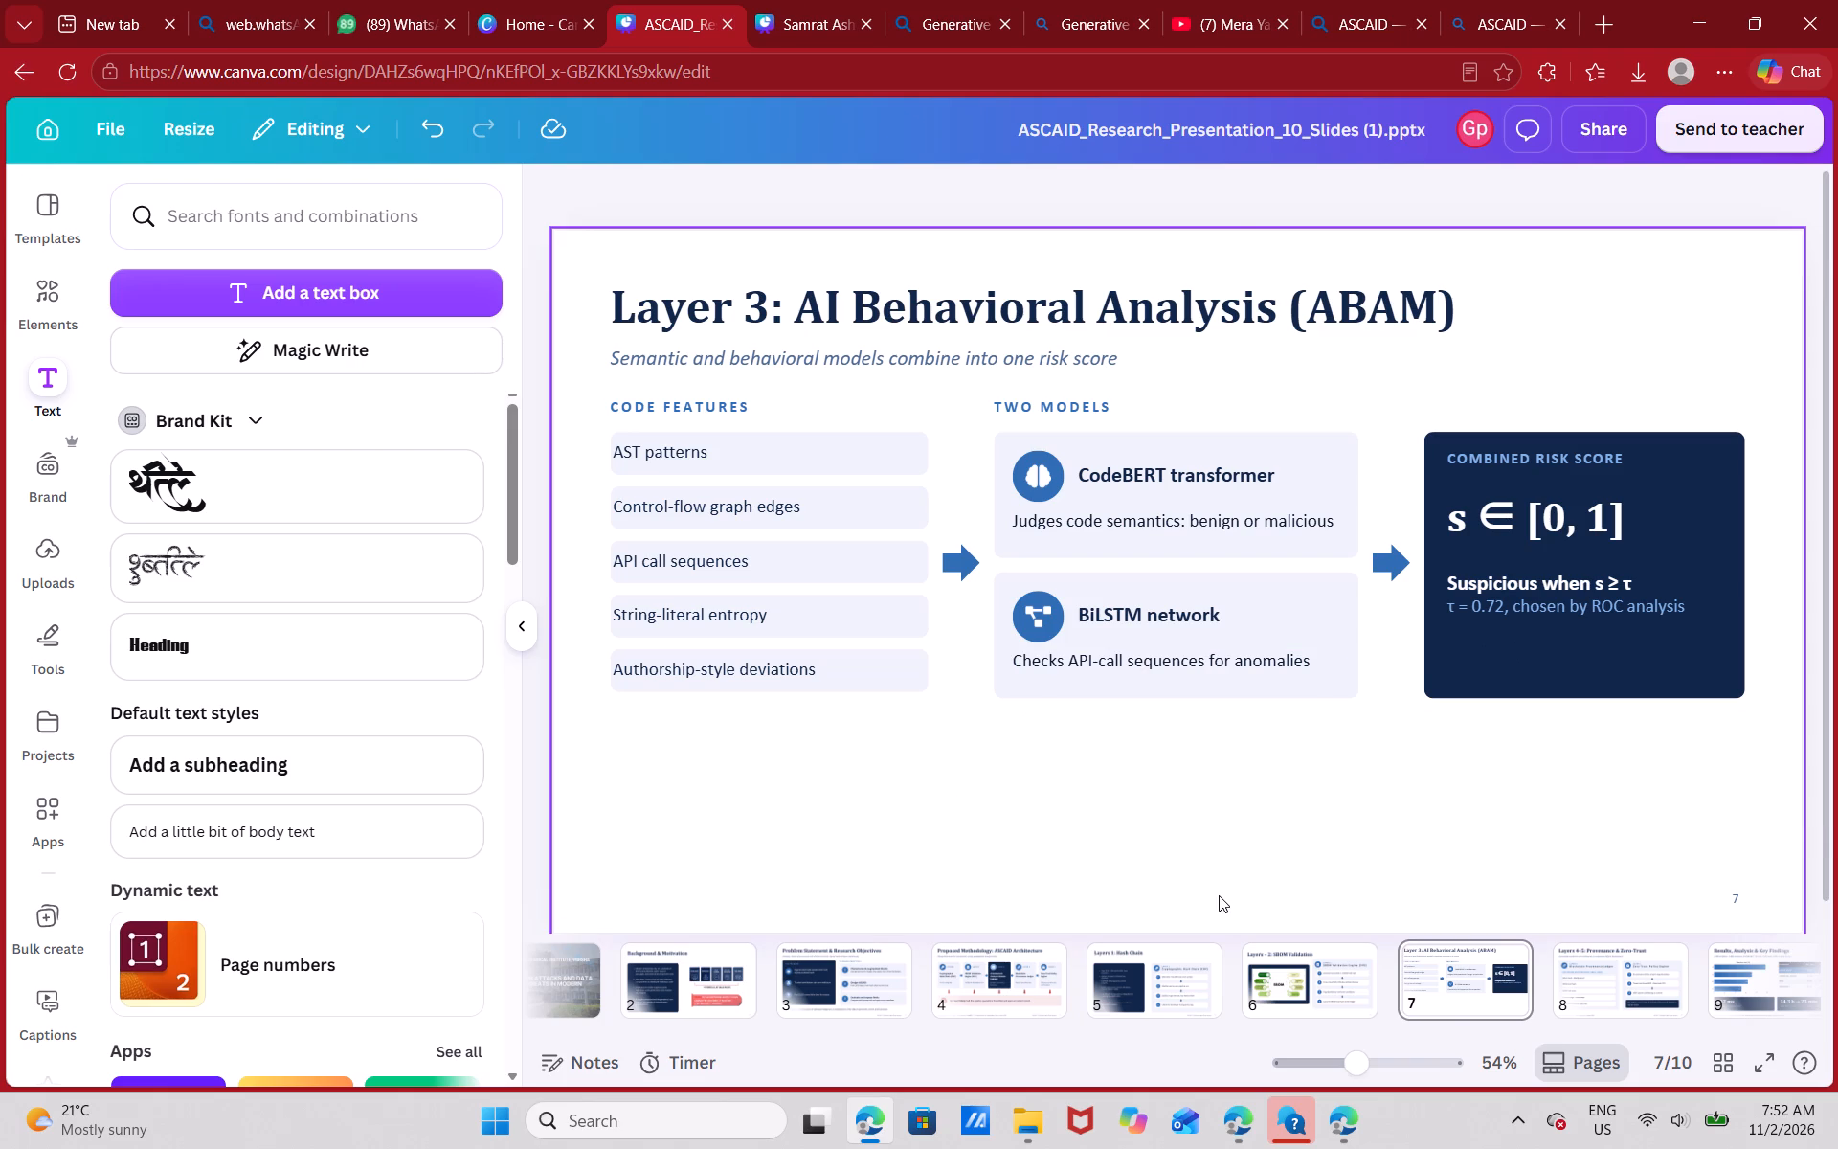
{"action": "left_click_drag", "start_coordinate": [1219, 895], "coordinate": [1191, 898]}
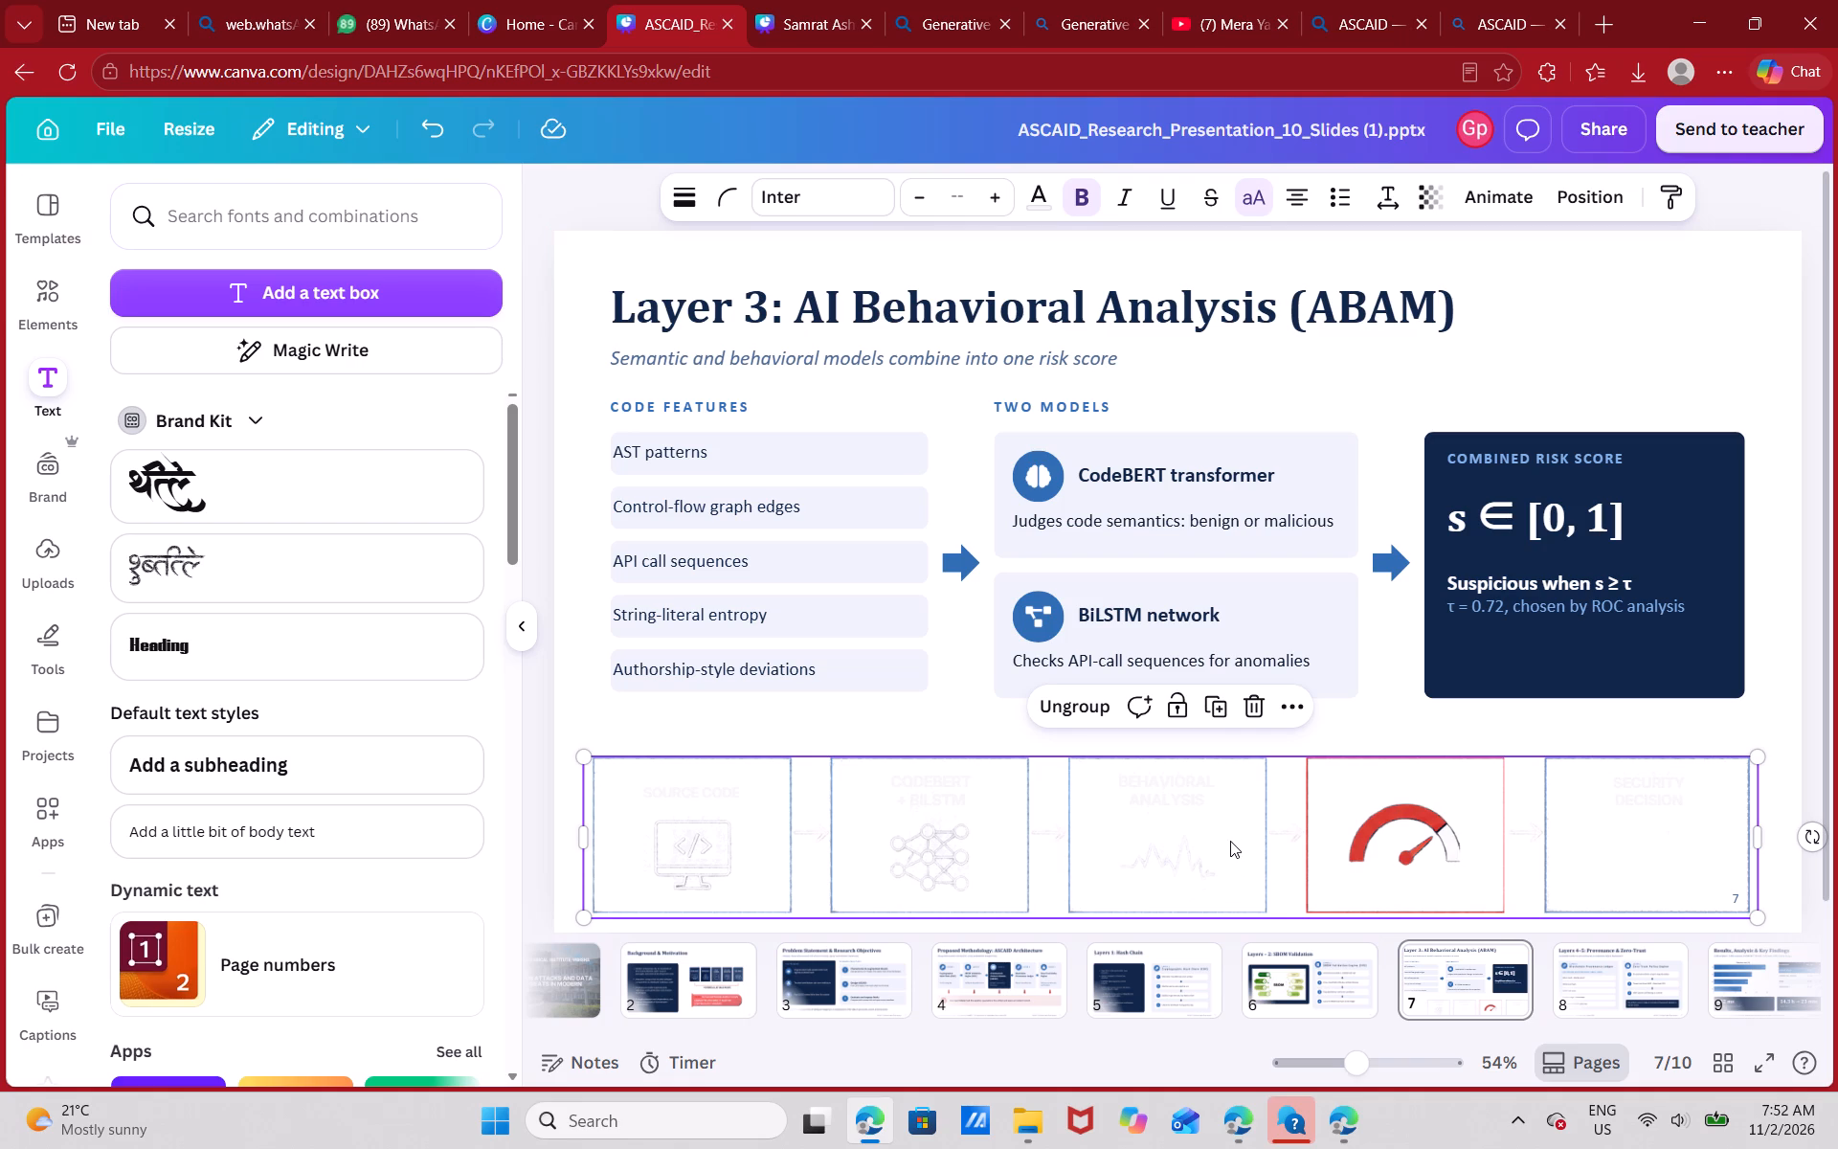
Shrink the pasted flow to about 1,760 wide and position it in the empty space below the feature, model and risk score cards.
{"action": "left_click_drag", "start_coordinate": [1196, 848], "coordinate": [1201, 818]}
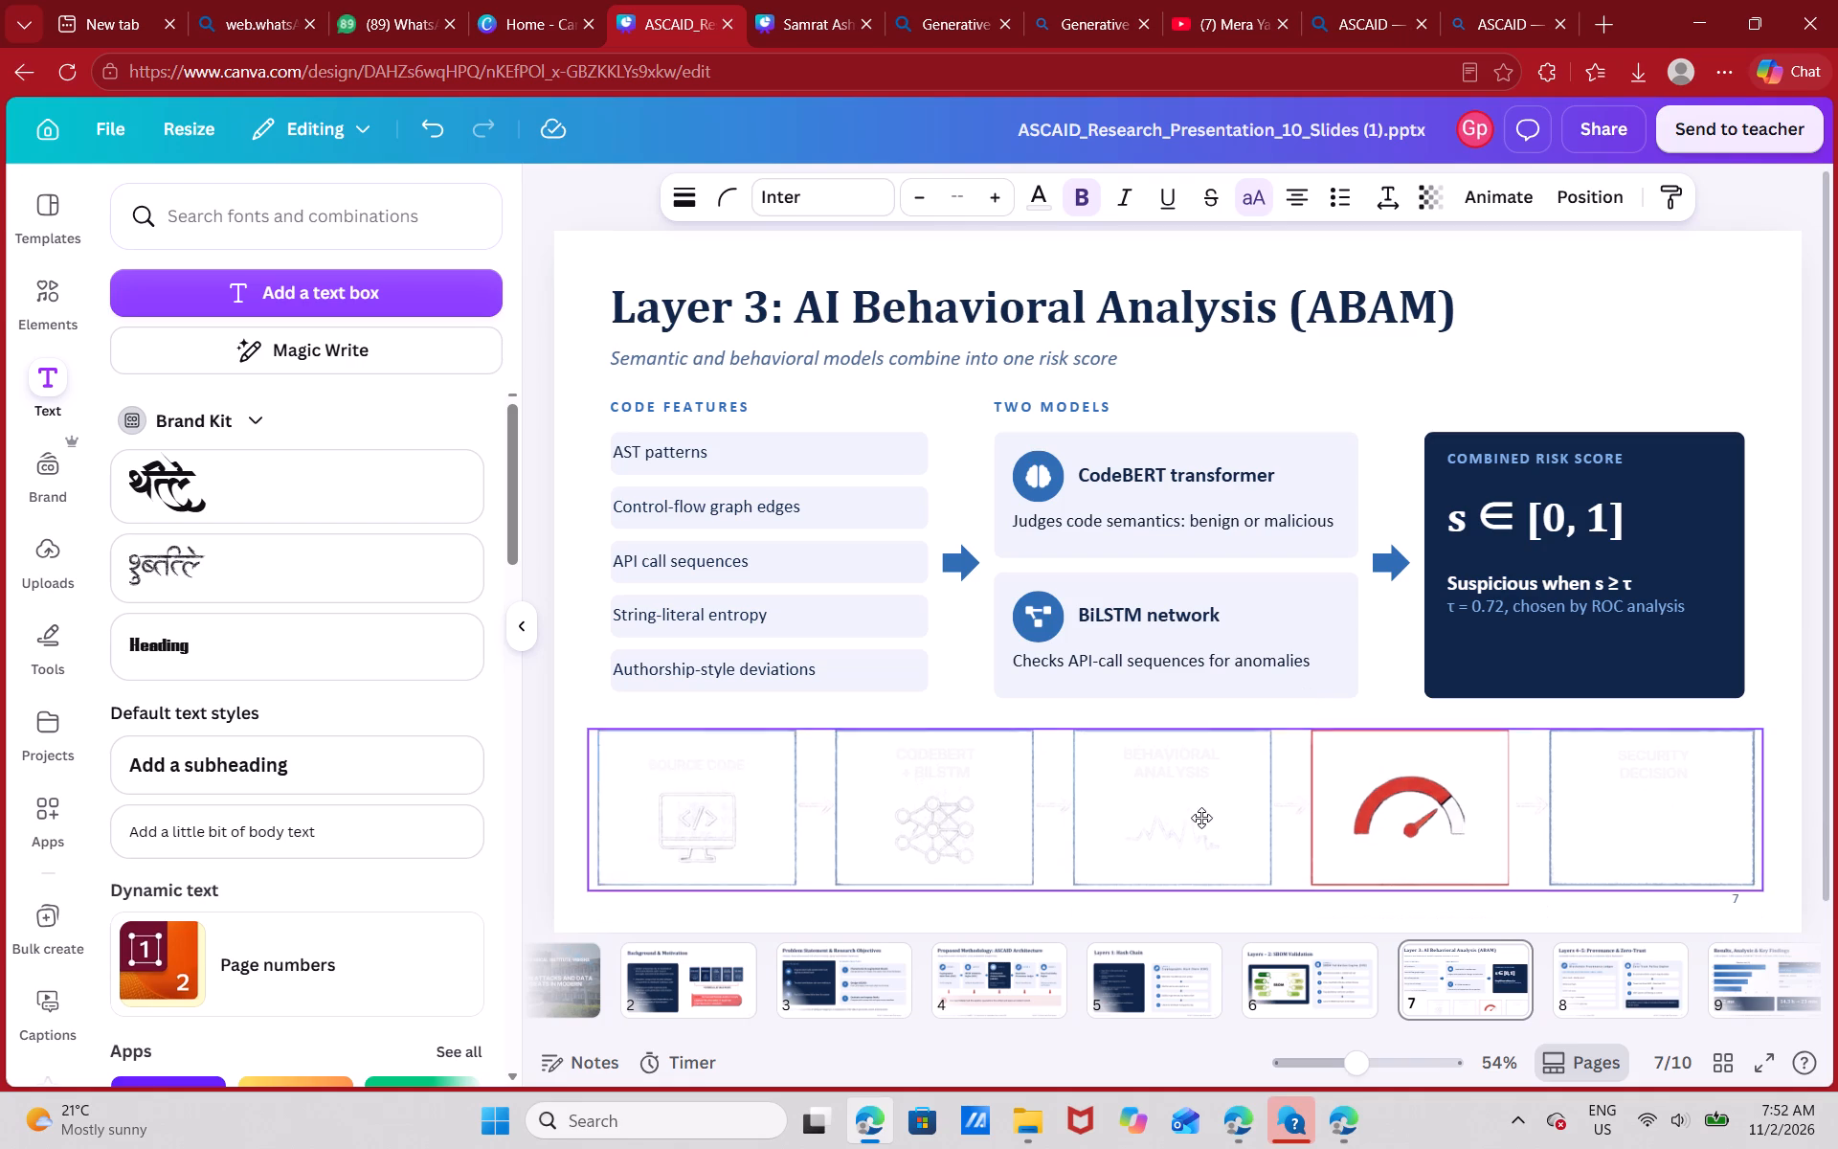
{"action": "left_click_drag", "start_coordinate": [1201, 818], "coordinate": [1199, 838]}
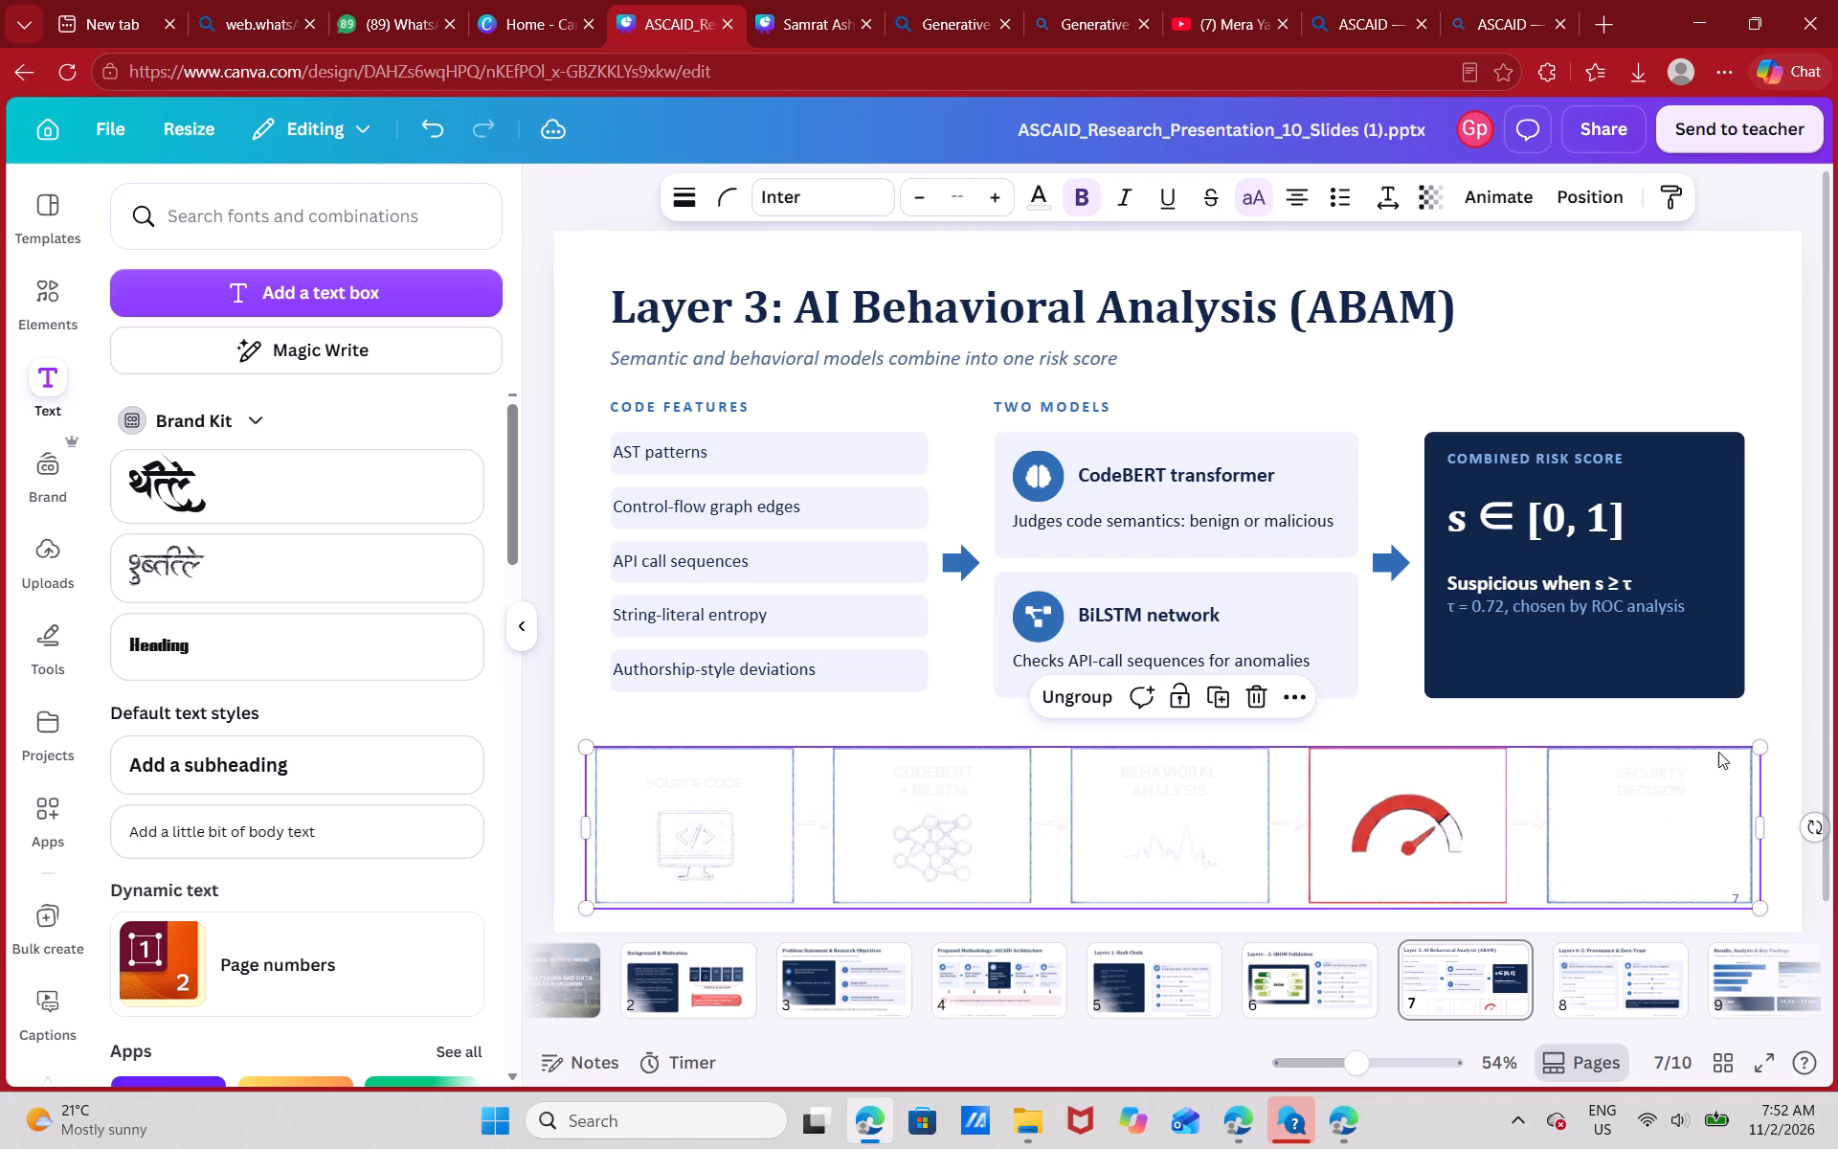
{"action": "left_click_drag", "start_coordinate": [1763, 751], "coordinate": [1736, 786]}
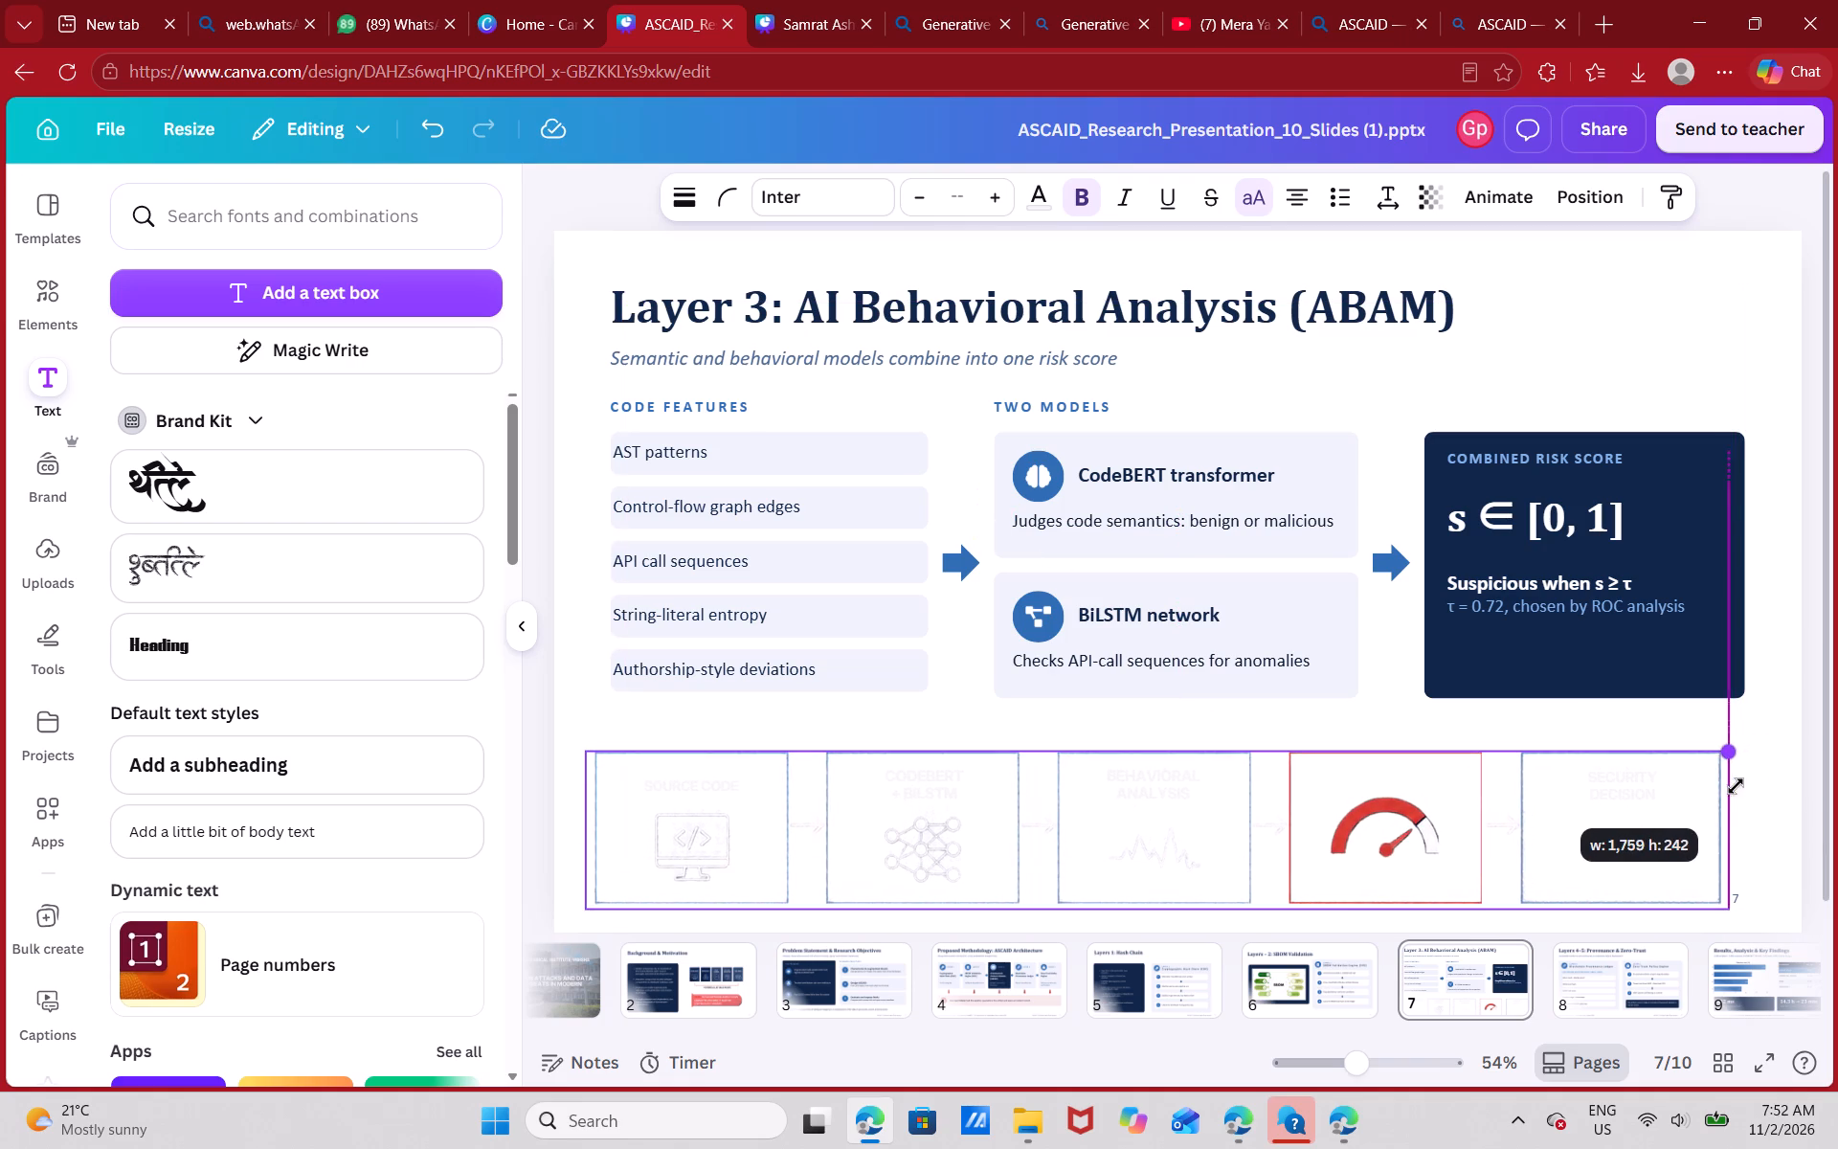
{"action": "left_click_drag", "start_coordinate": [1736, 786], "coordinate": [1728, 789]}
{"action": "left_click_drag", "start_coordinate": [1267, 837], "coordinate": [1278, 836]}
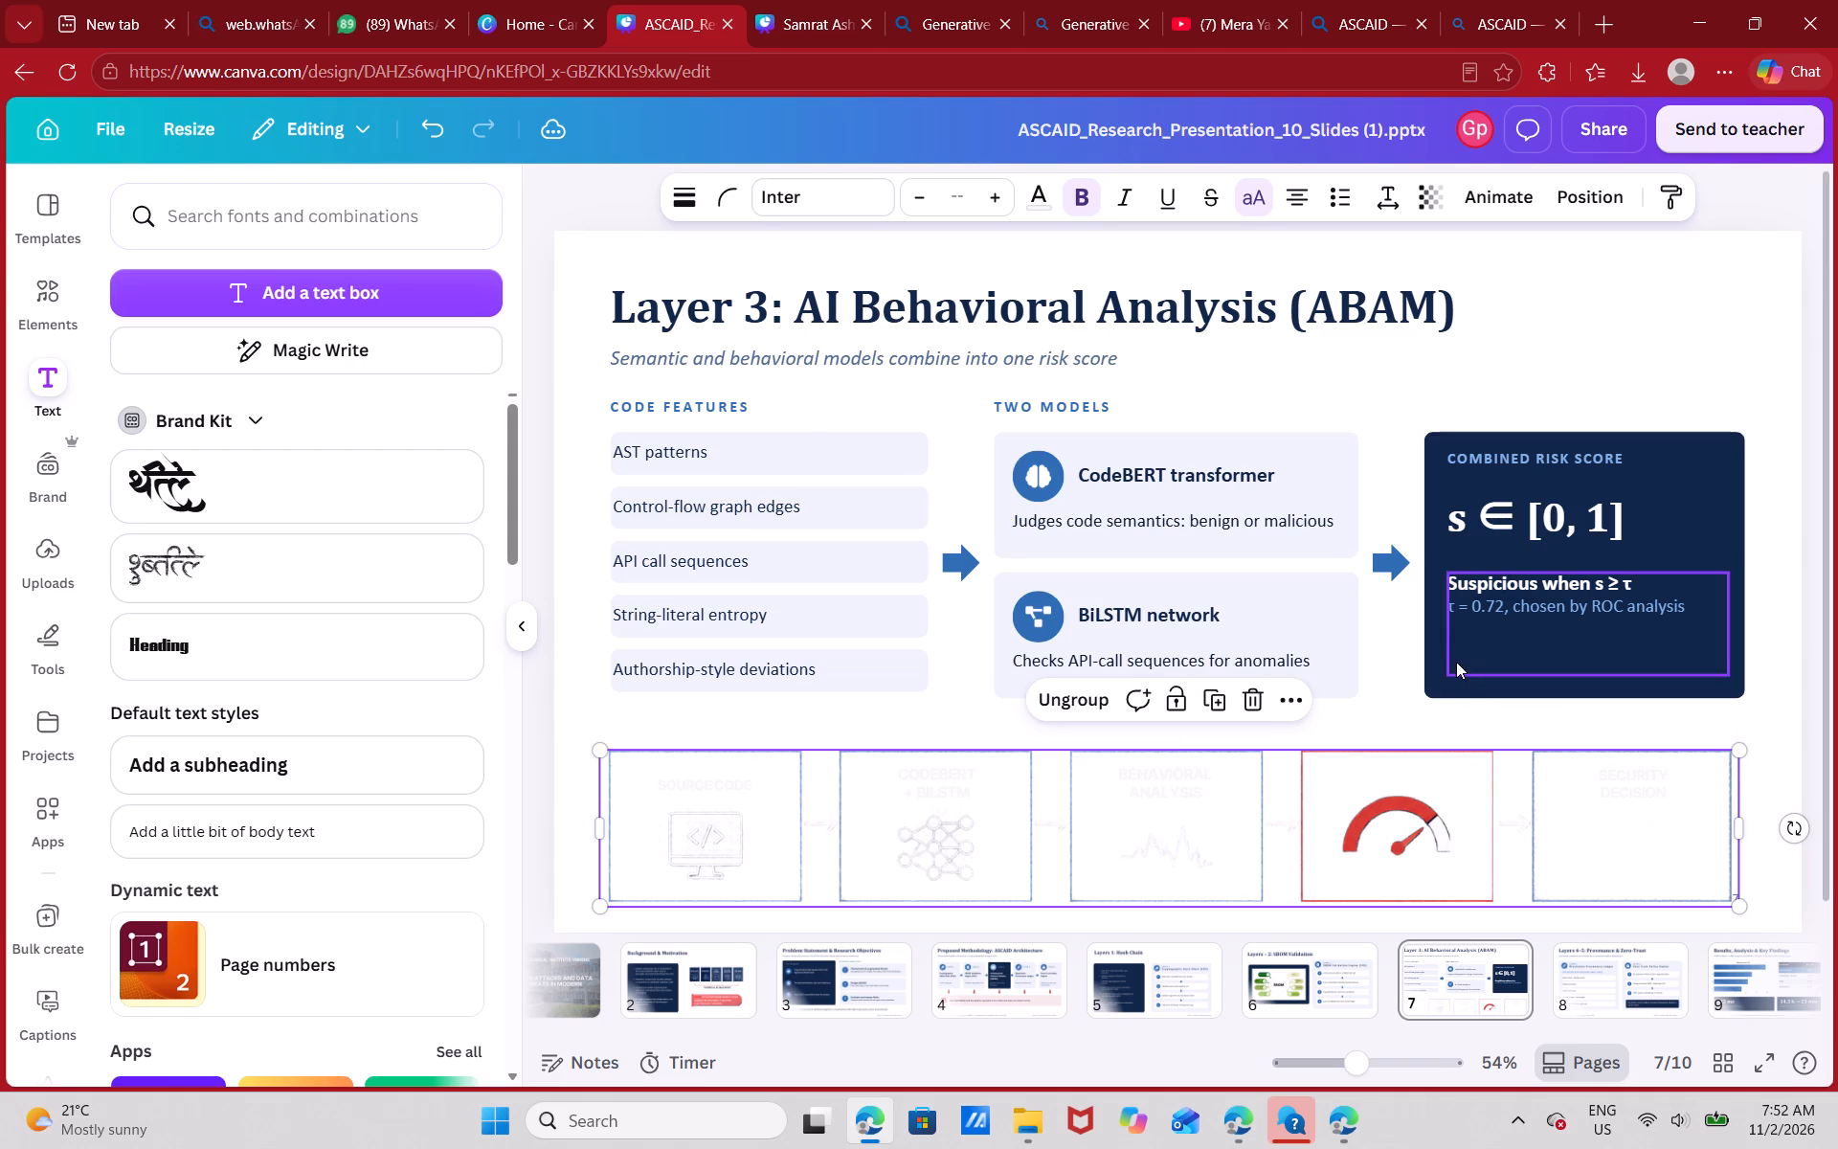
Copy the navy background of the Combined Risk Score card, paste it on the Layer 3 slide and move the copy below Code Features.
{"action": "left_click", "coordinate": [1447, 688]}
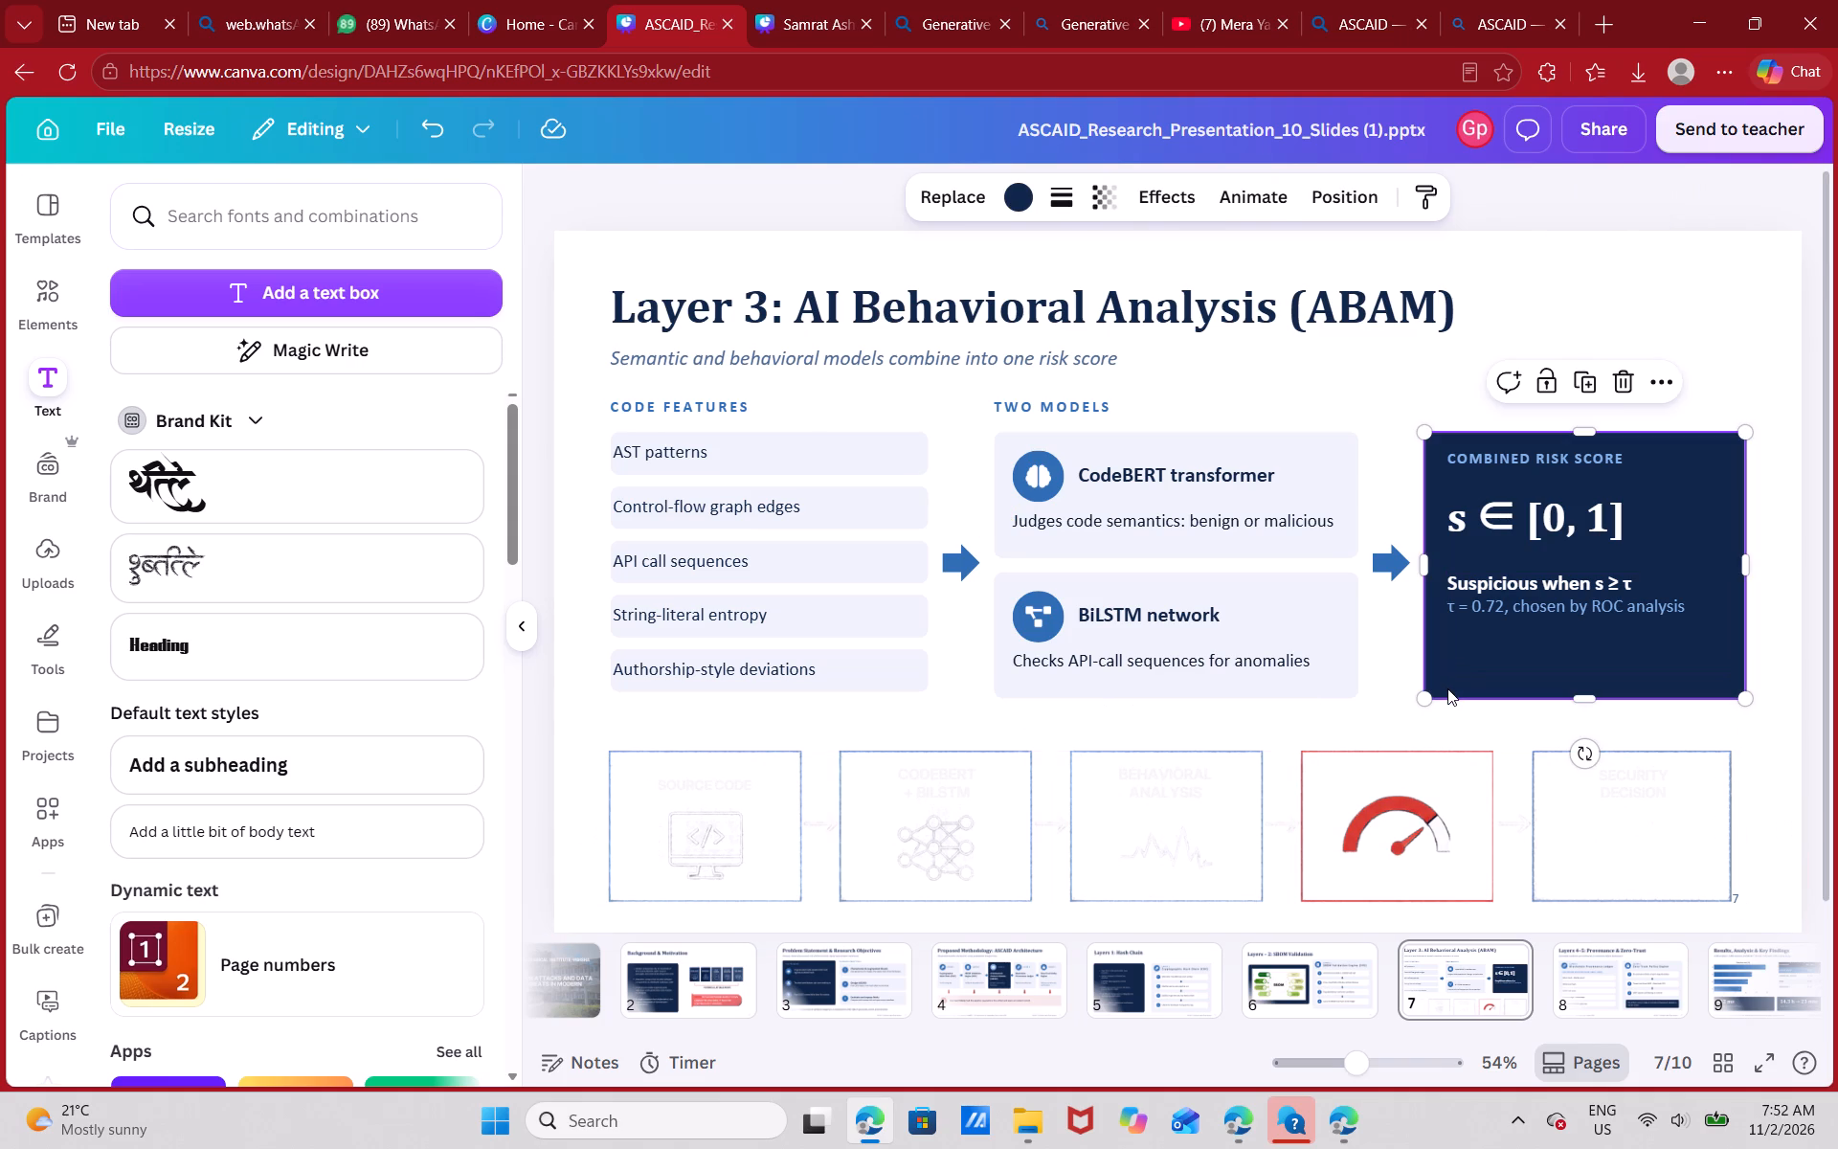
{"action": "key", "text": "ctrl+c"}
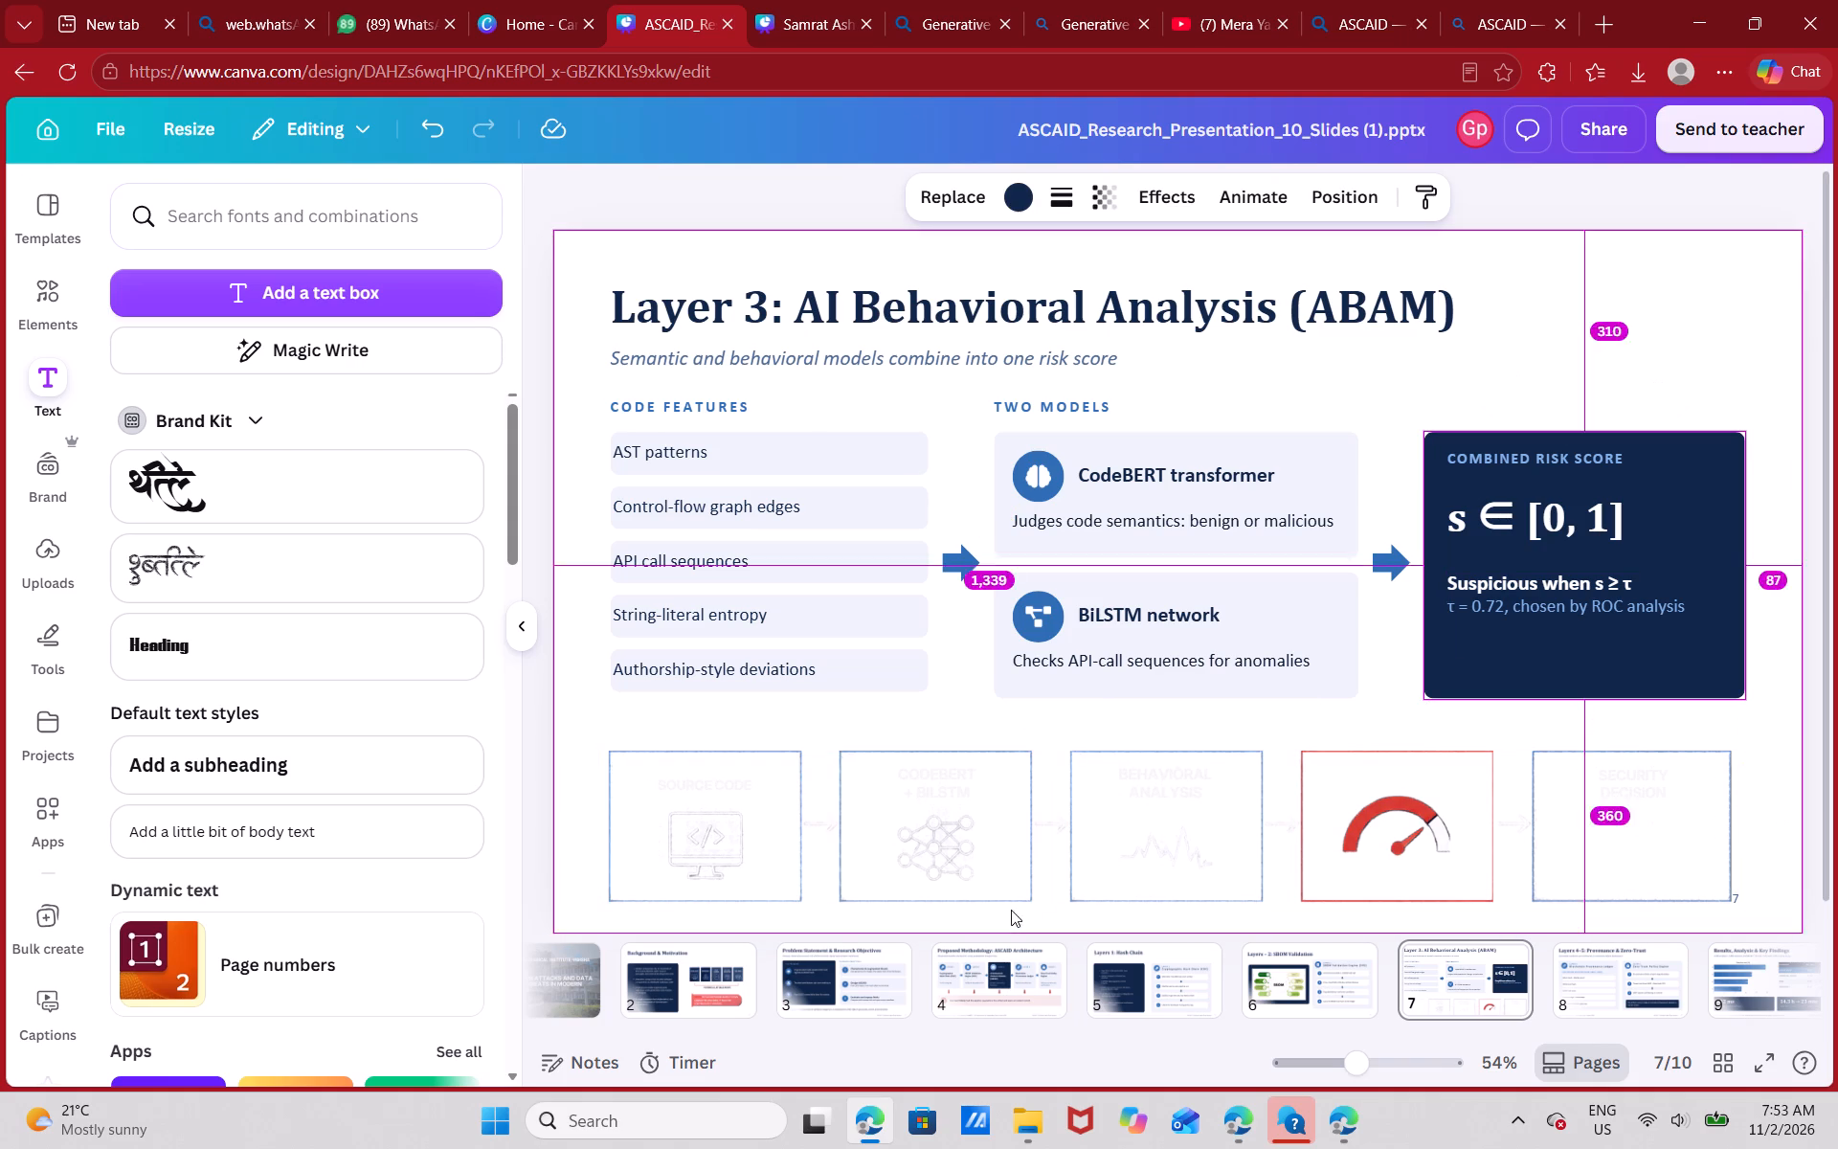
{"action": "key", "text": "alt+Tab"}
{"action": "key", "text": "alt+Tab"}
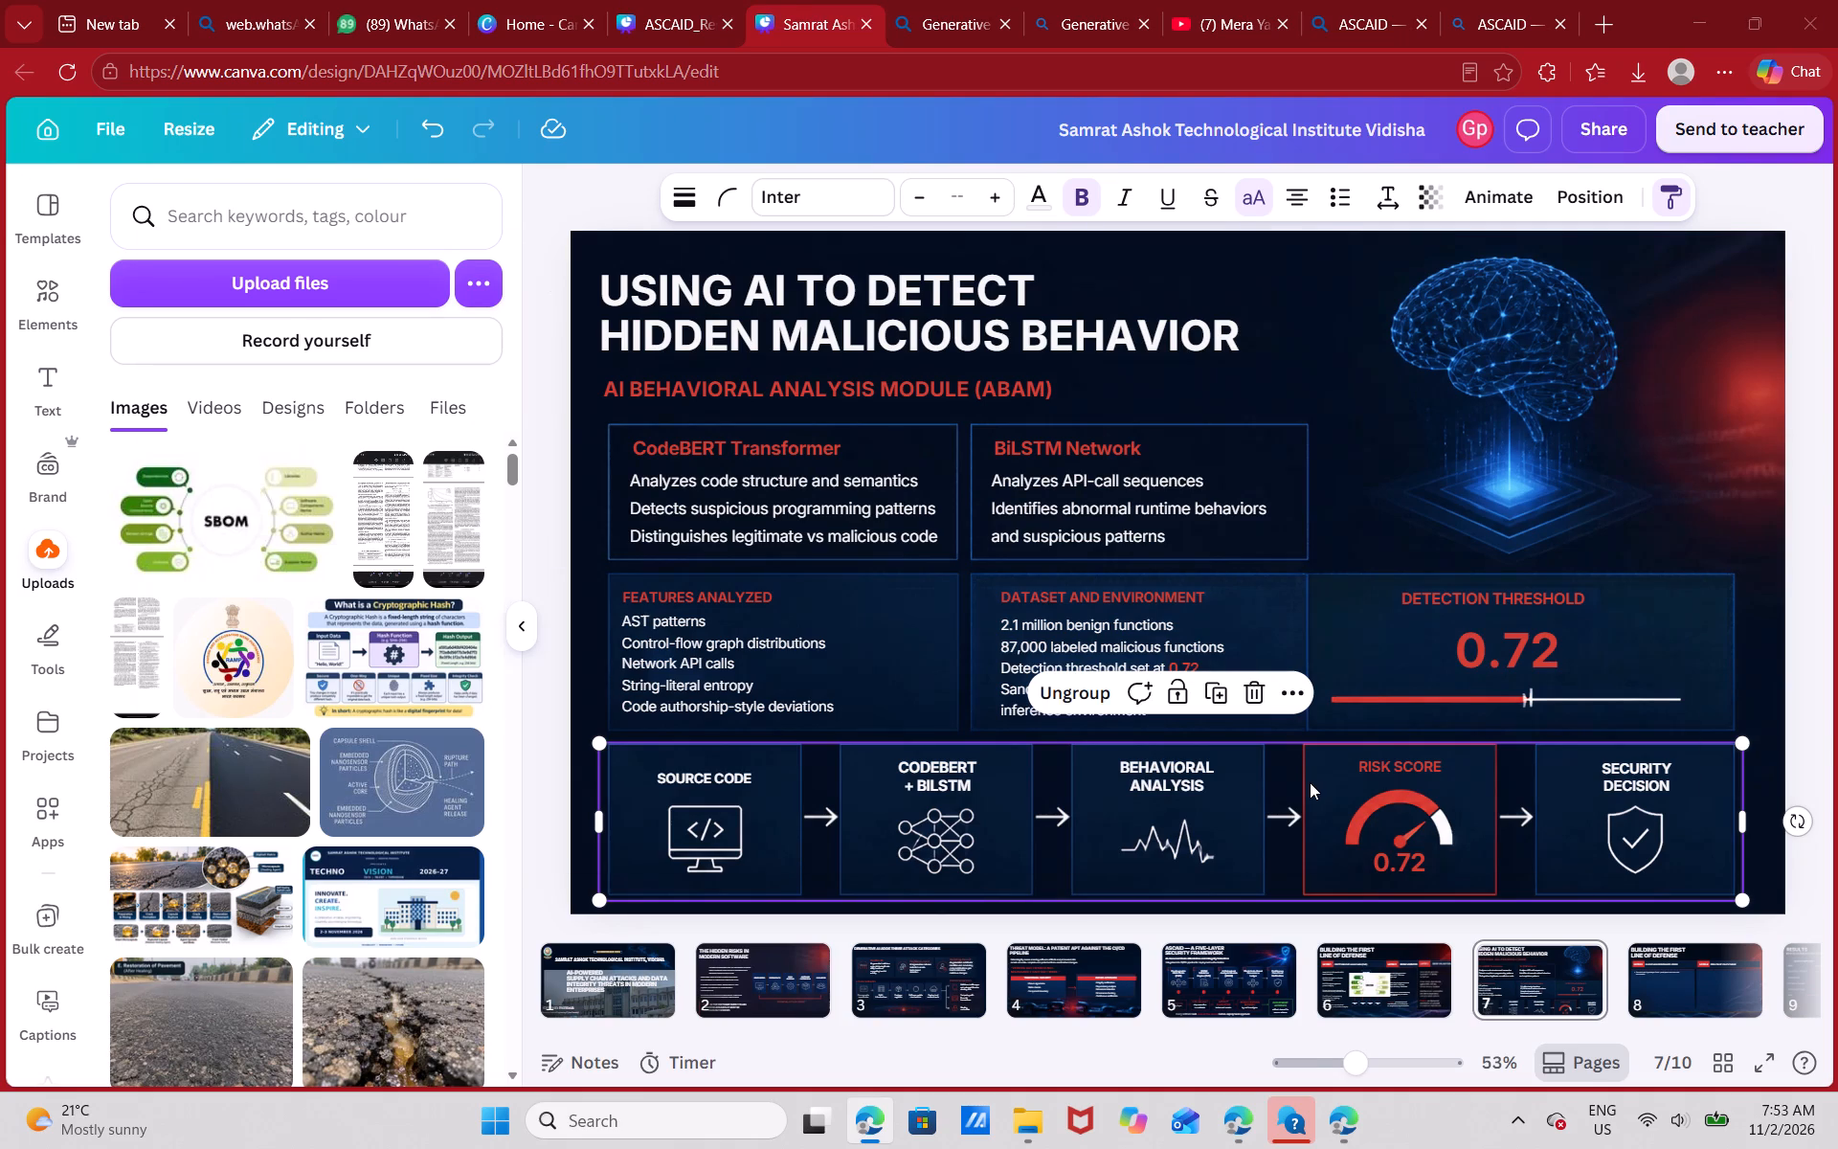
{"action": "key", "text": "ctrl+v"}
{"action": "left_click_drag", "start_coordinate": [1666, 585], "coordinate": [1640, 680]}
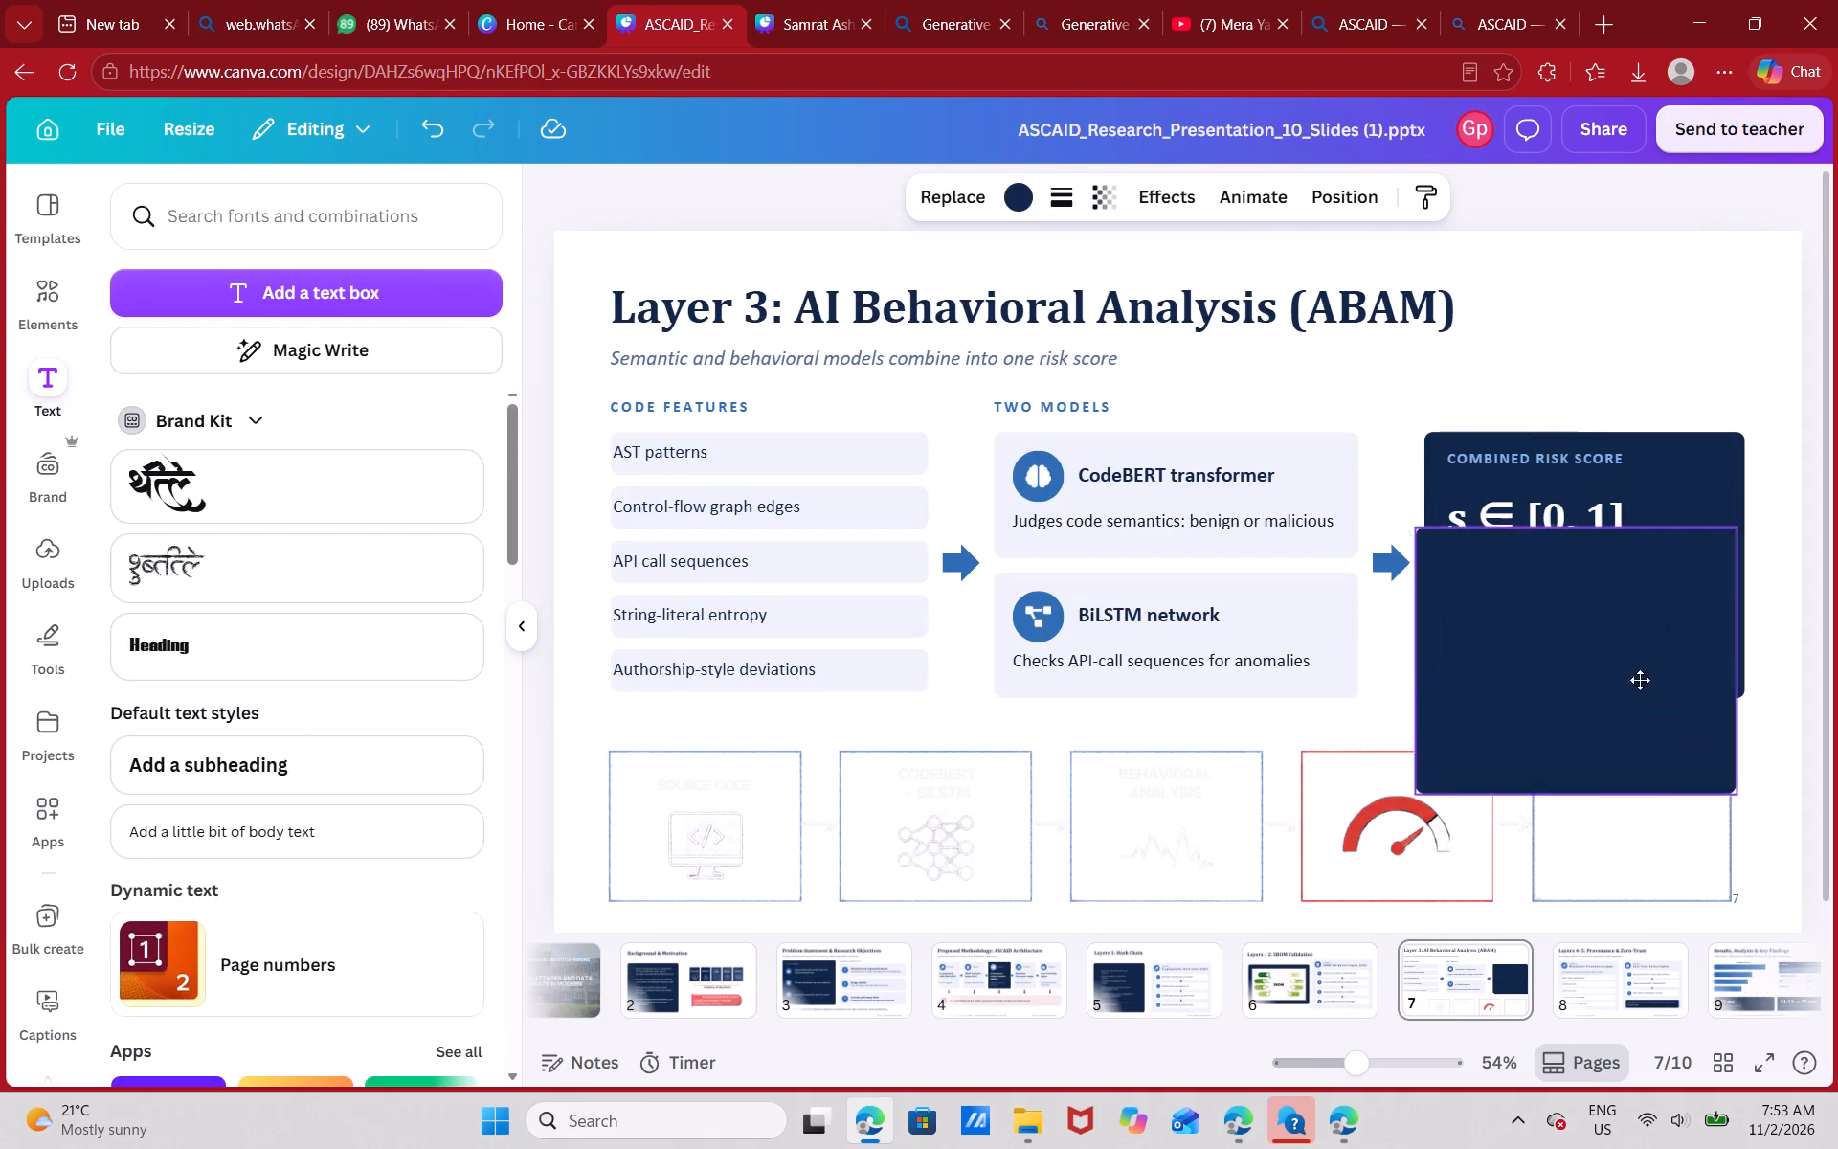
{"action": "left_click_drag", "start_coordinate": [1640, 680], "coordinate": [835, 828]}
Stretch the navy copy to about 1,770 wide, reduce its height to a band, and place it over the five-stage flow.
{"action": "left_click_drag", "start_coordinate": [931, 820], "coordinate": [968, 822]}
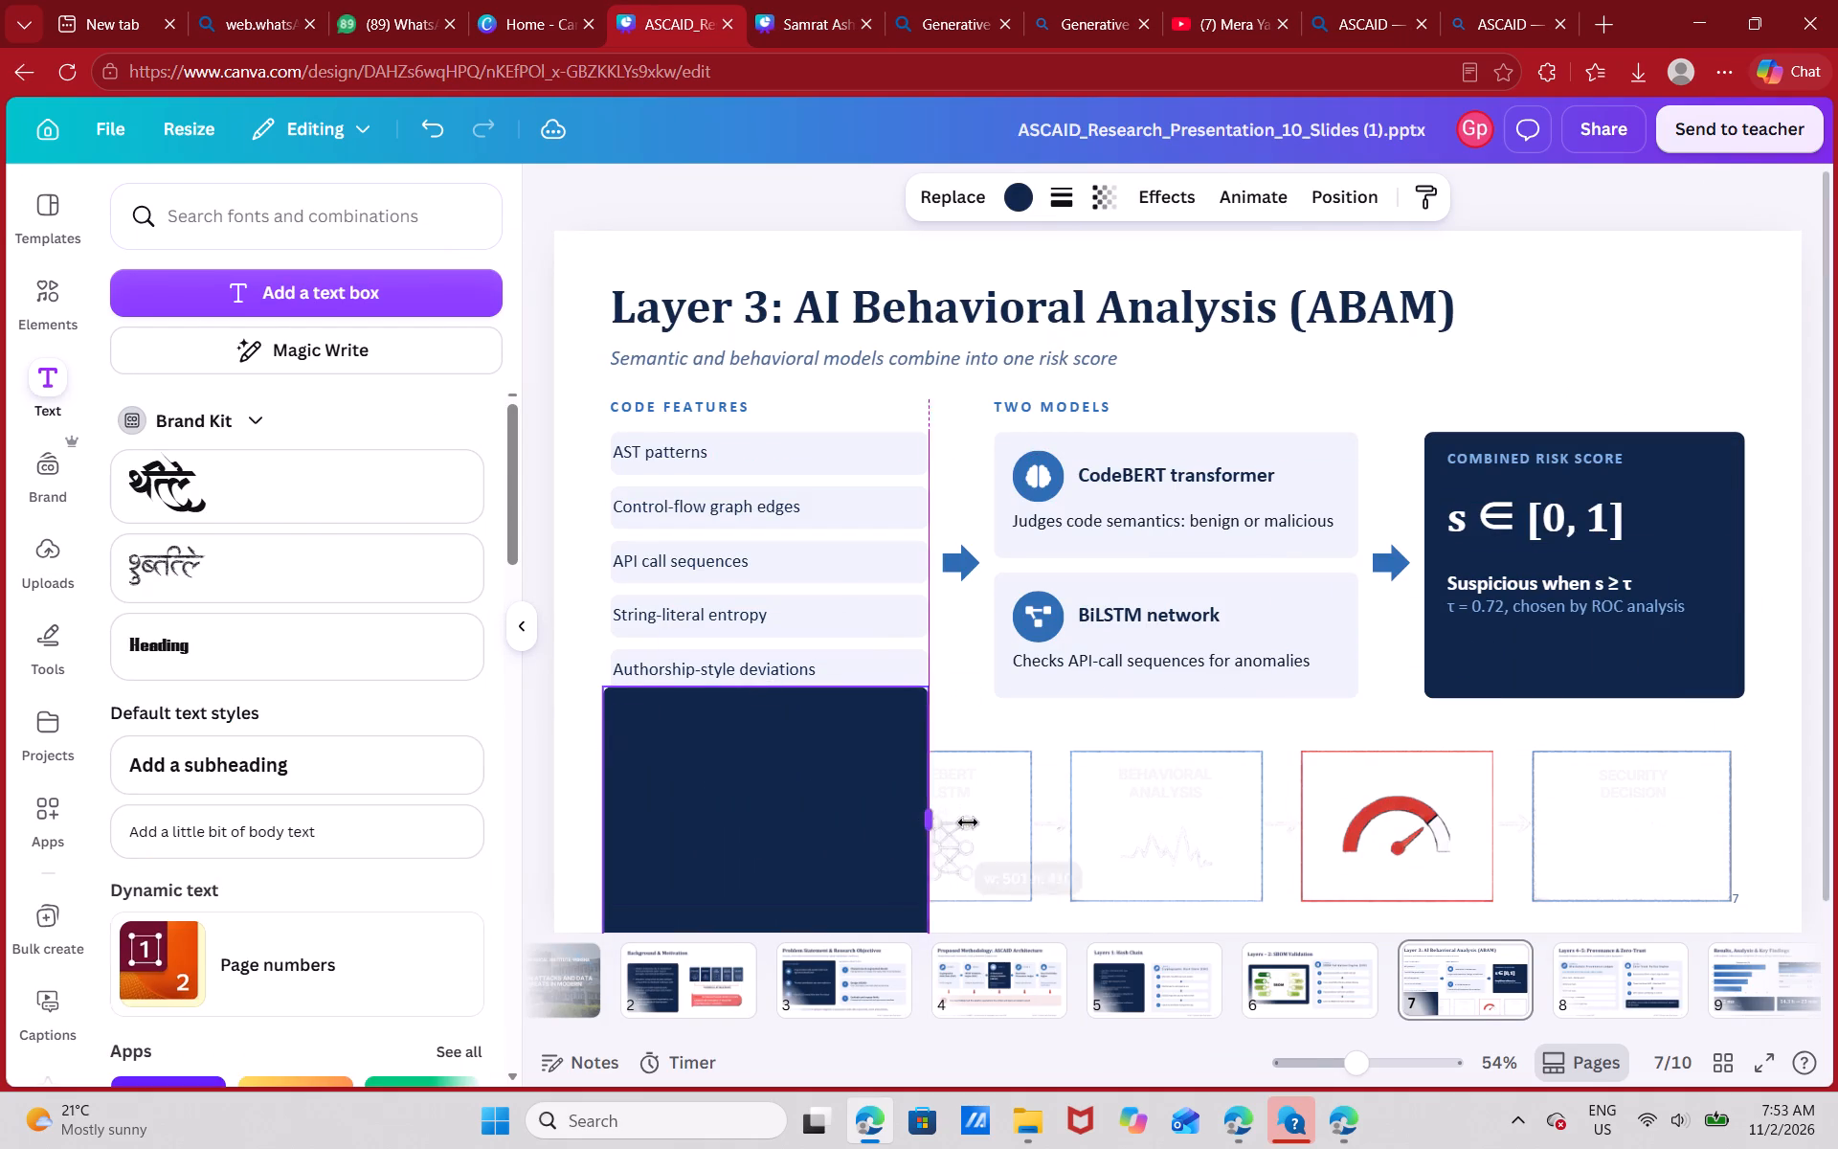
{"action": "left_click_drag", "start_coordinate": [968, 822], "coordinate": [1762, 830]}
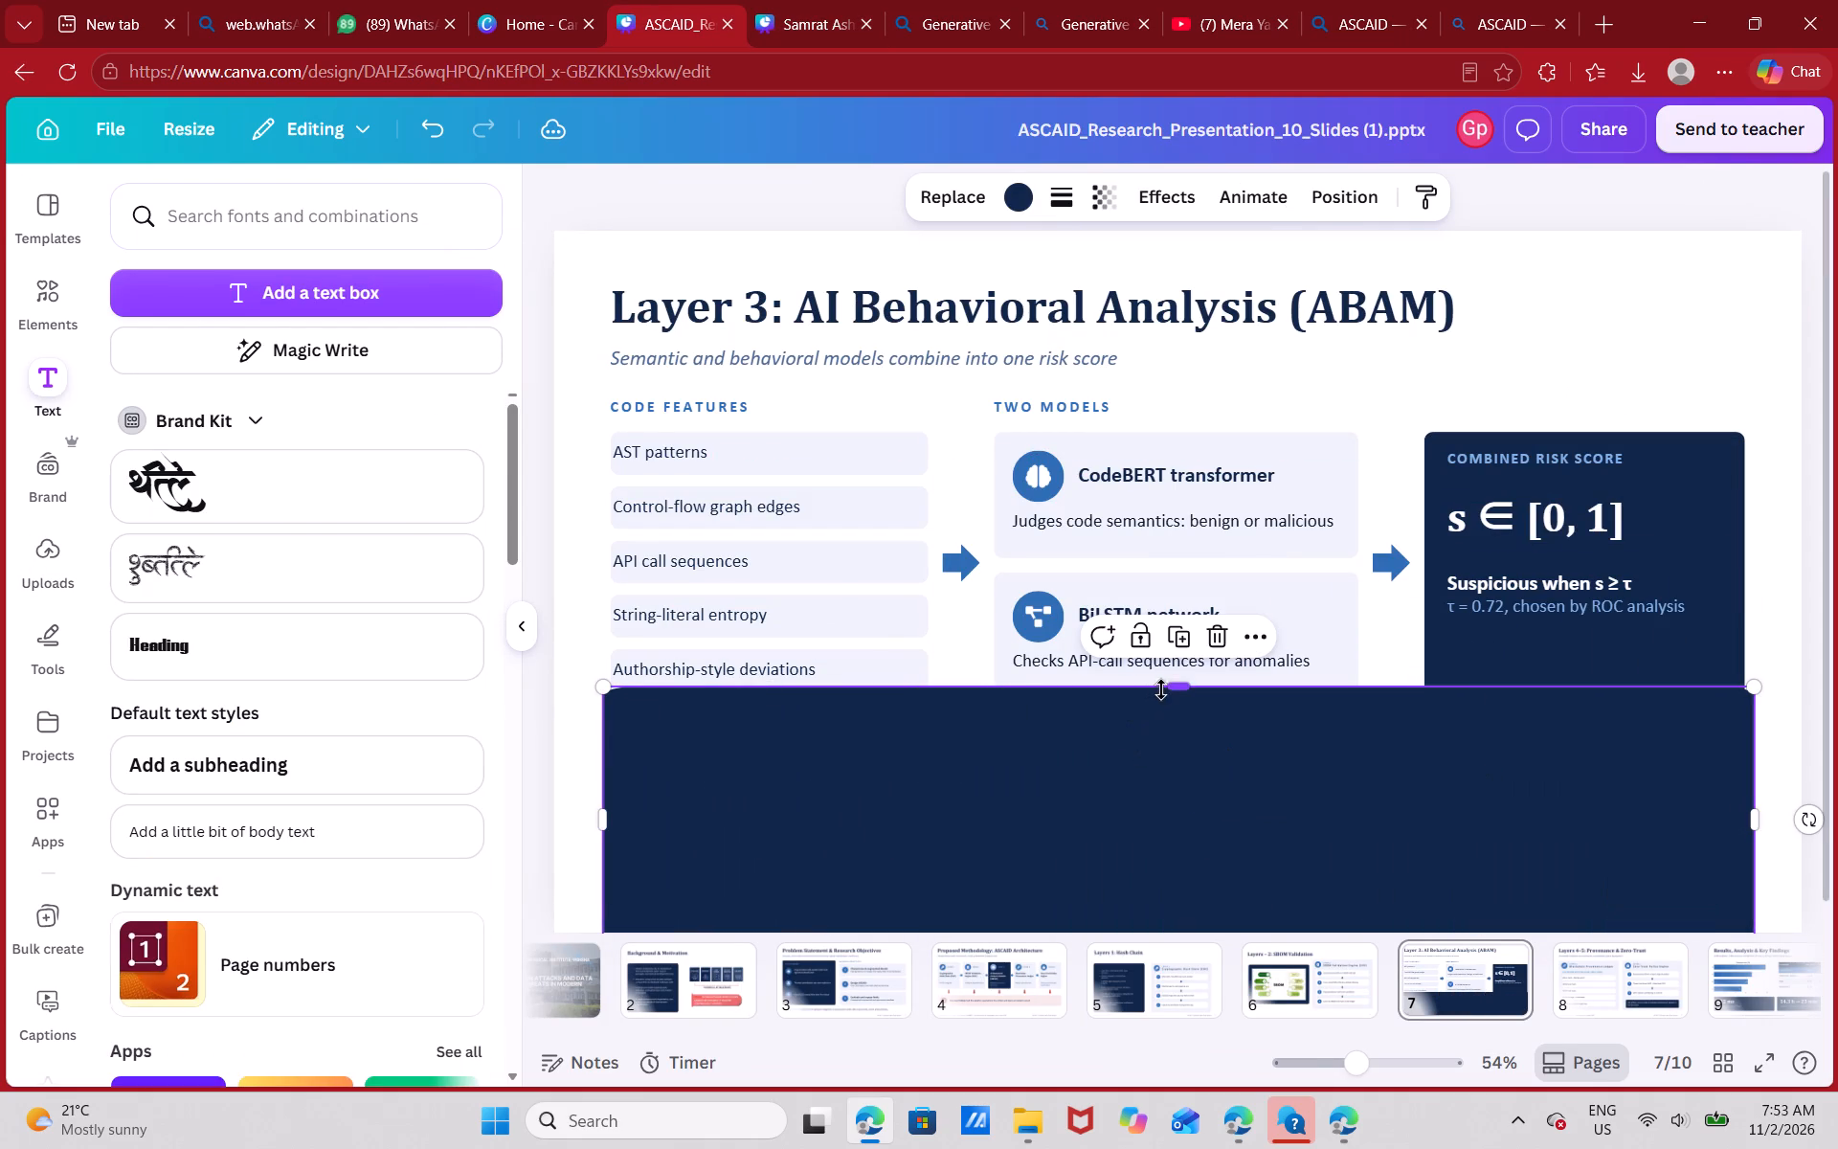
{"action": "left_click_drag", "start_coordinate": [1186, 807], "coordinate": [1200, 743]}
{"action": "left_click_drag", "start_coordinate": [1197, 886], "coordinate": [1198, 851]}
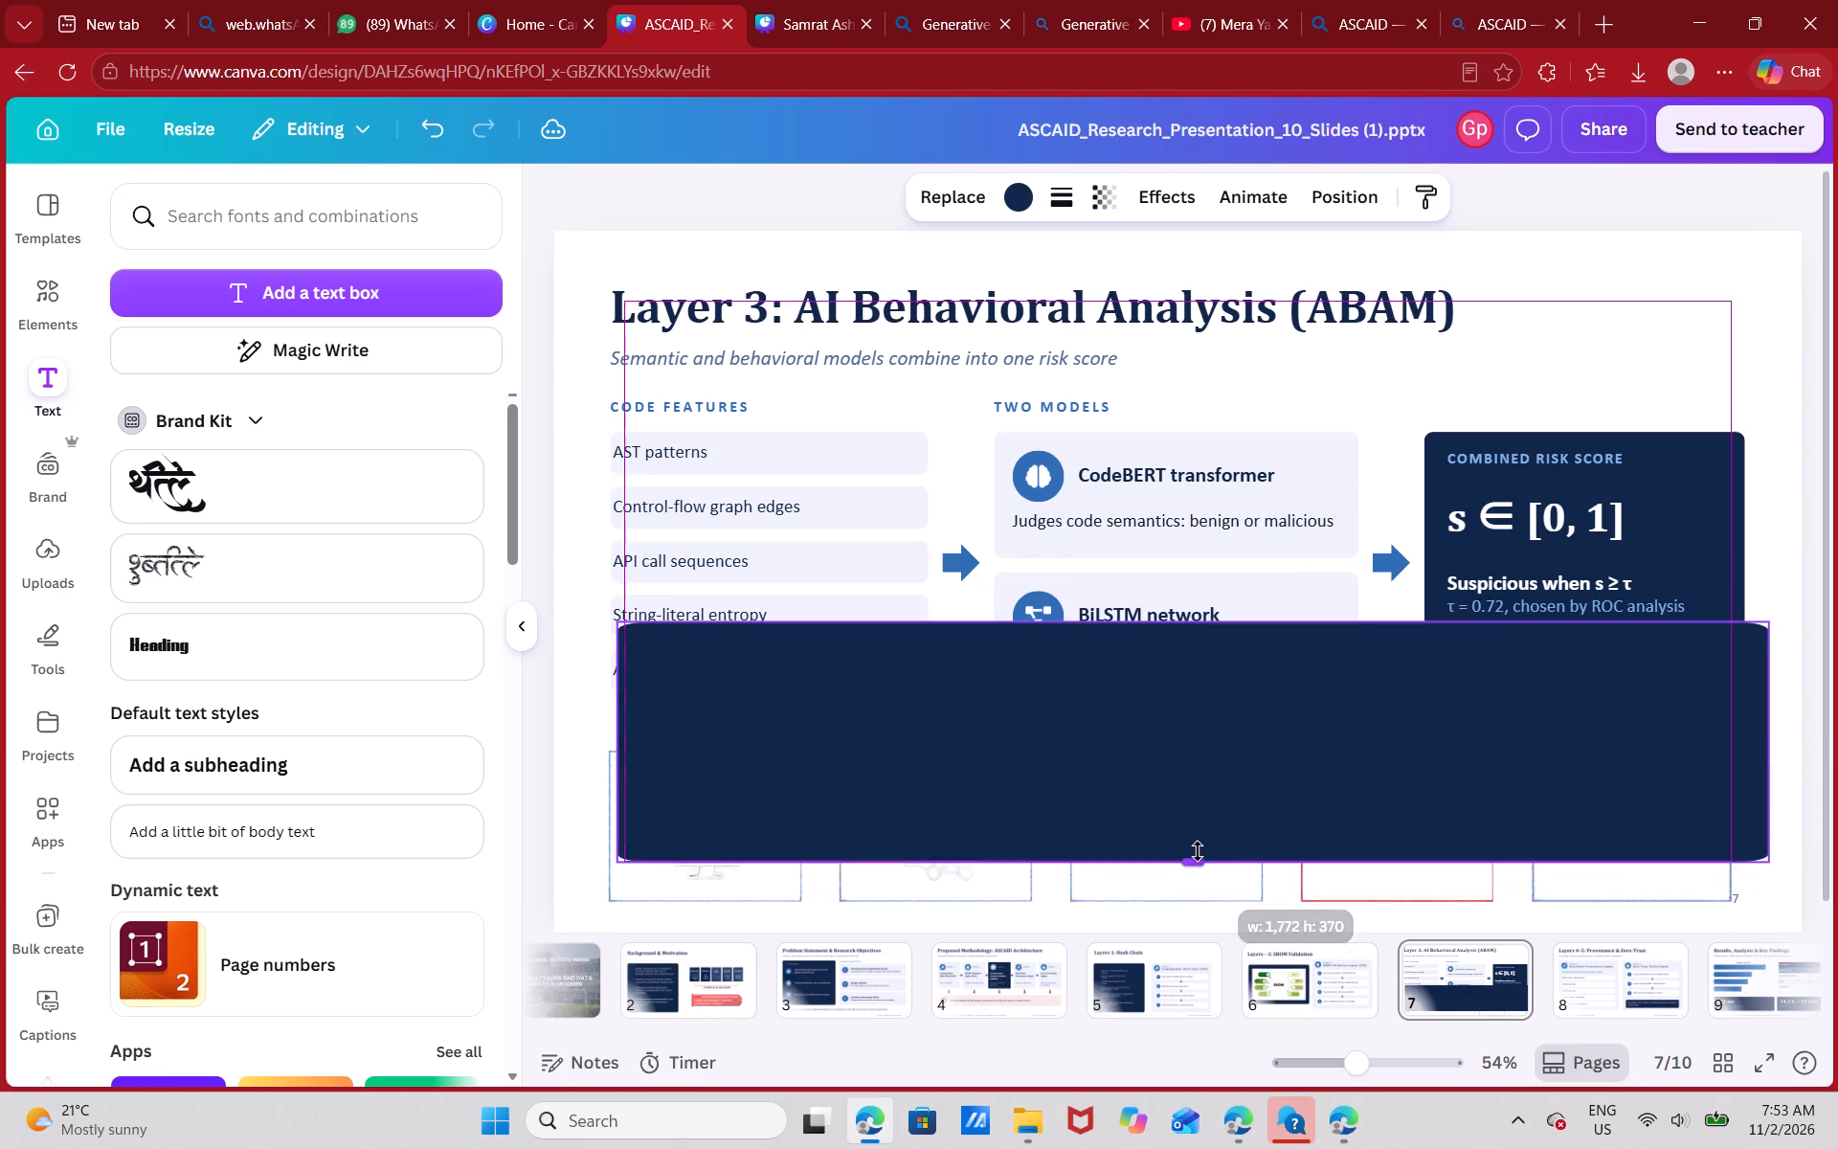
{"action": "left_click_drag", "start_coordinate": [1198, 851], "coordinate": [1198, 817]}
{"action": "left_click_drag", "start_coordinate": [1226, 730], "coordinate": [1203, 816]}
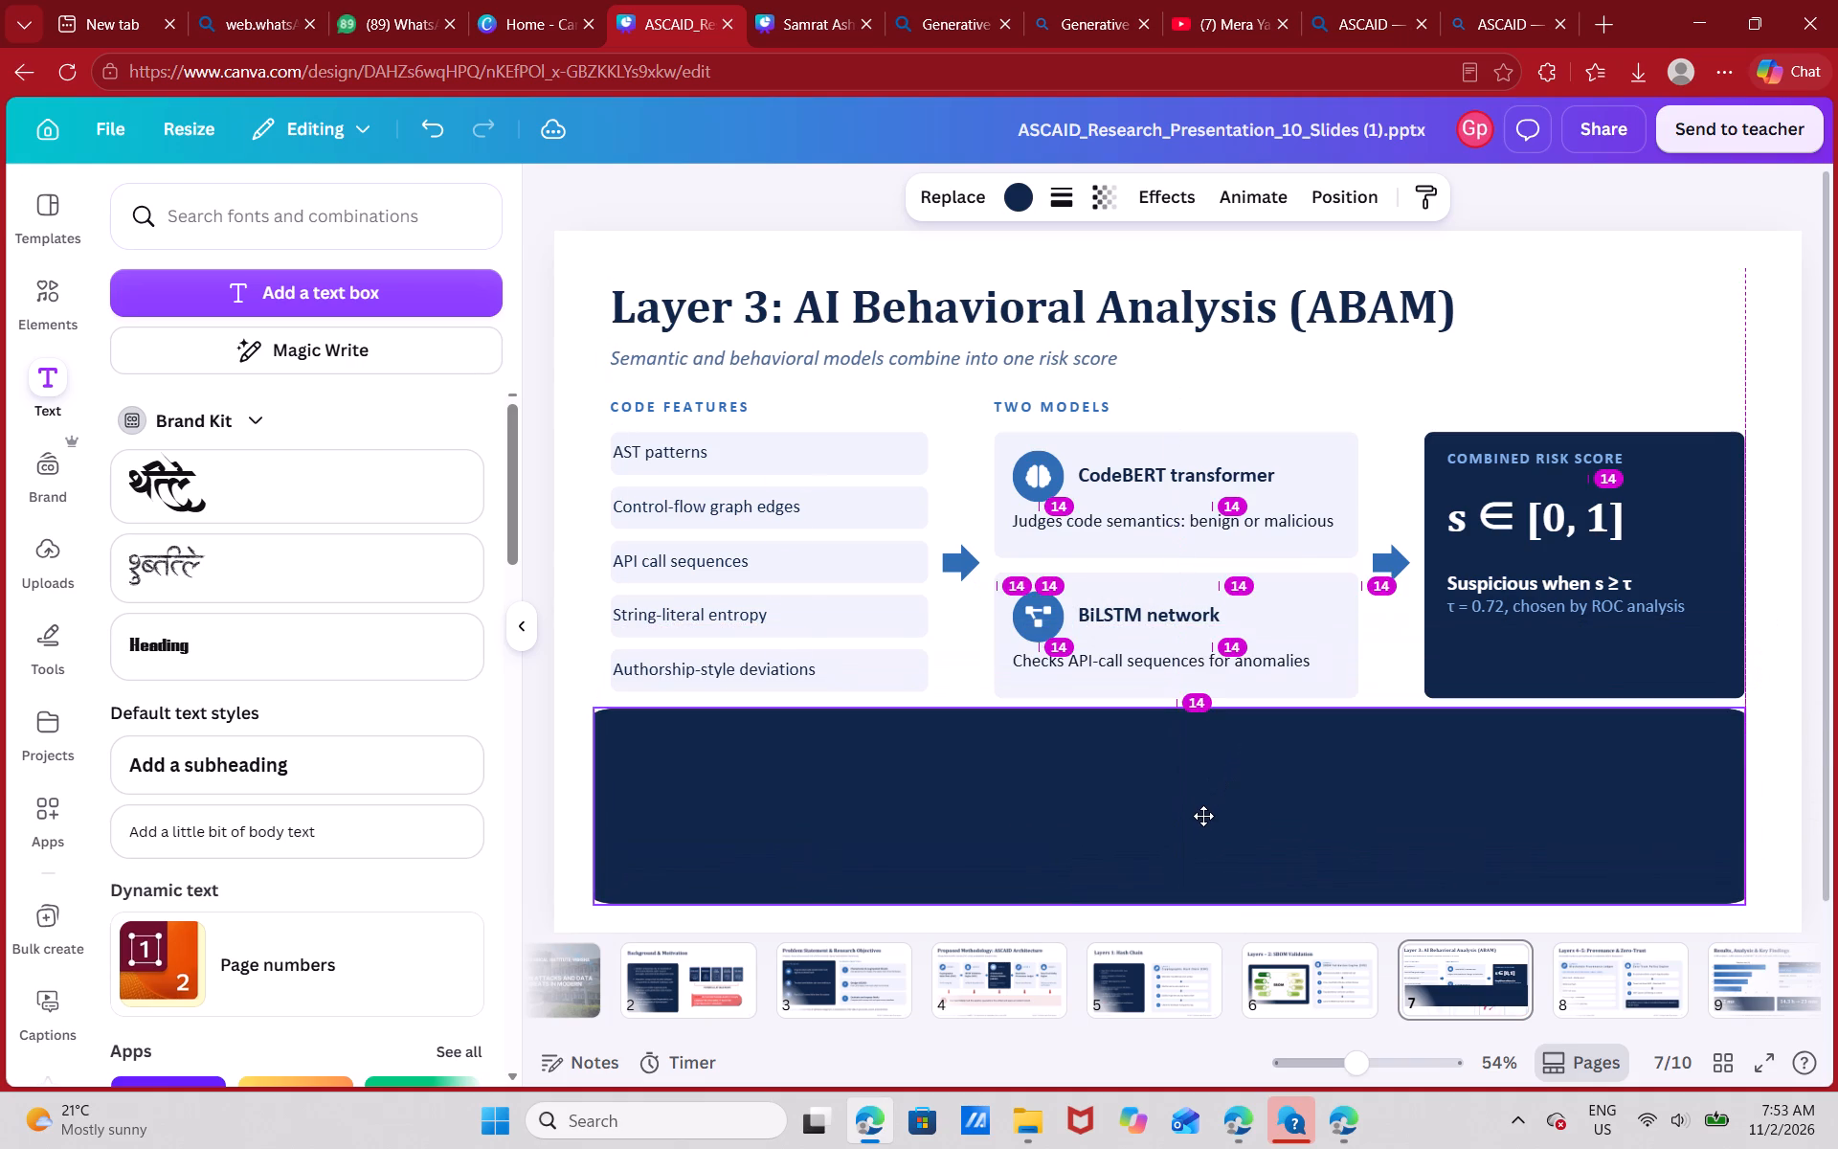
{"action": "left_click_drag", "start_coordinate": [1203, 816], "coordinate": [1198, 823]}
Send the navy band to the back, behind the five-stage flow.
{"action": "right_click", "coordinate": [1377, 815]}
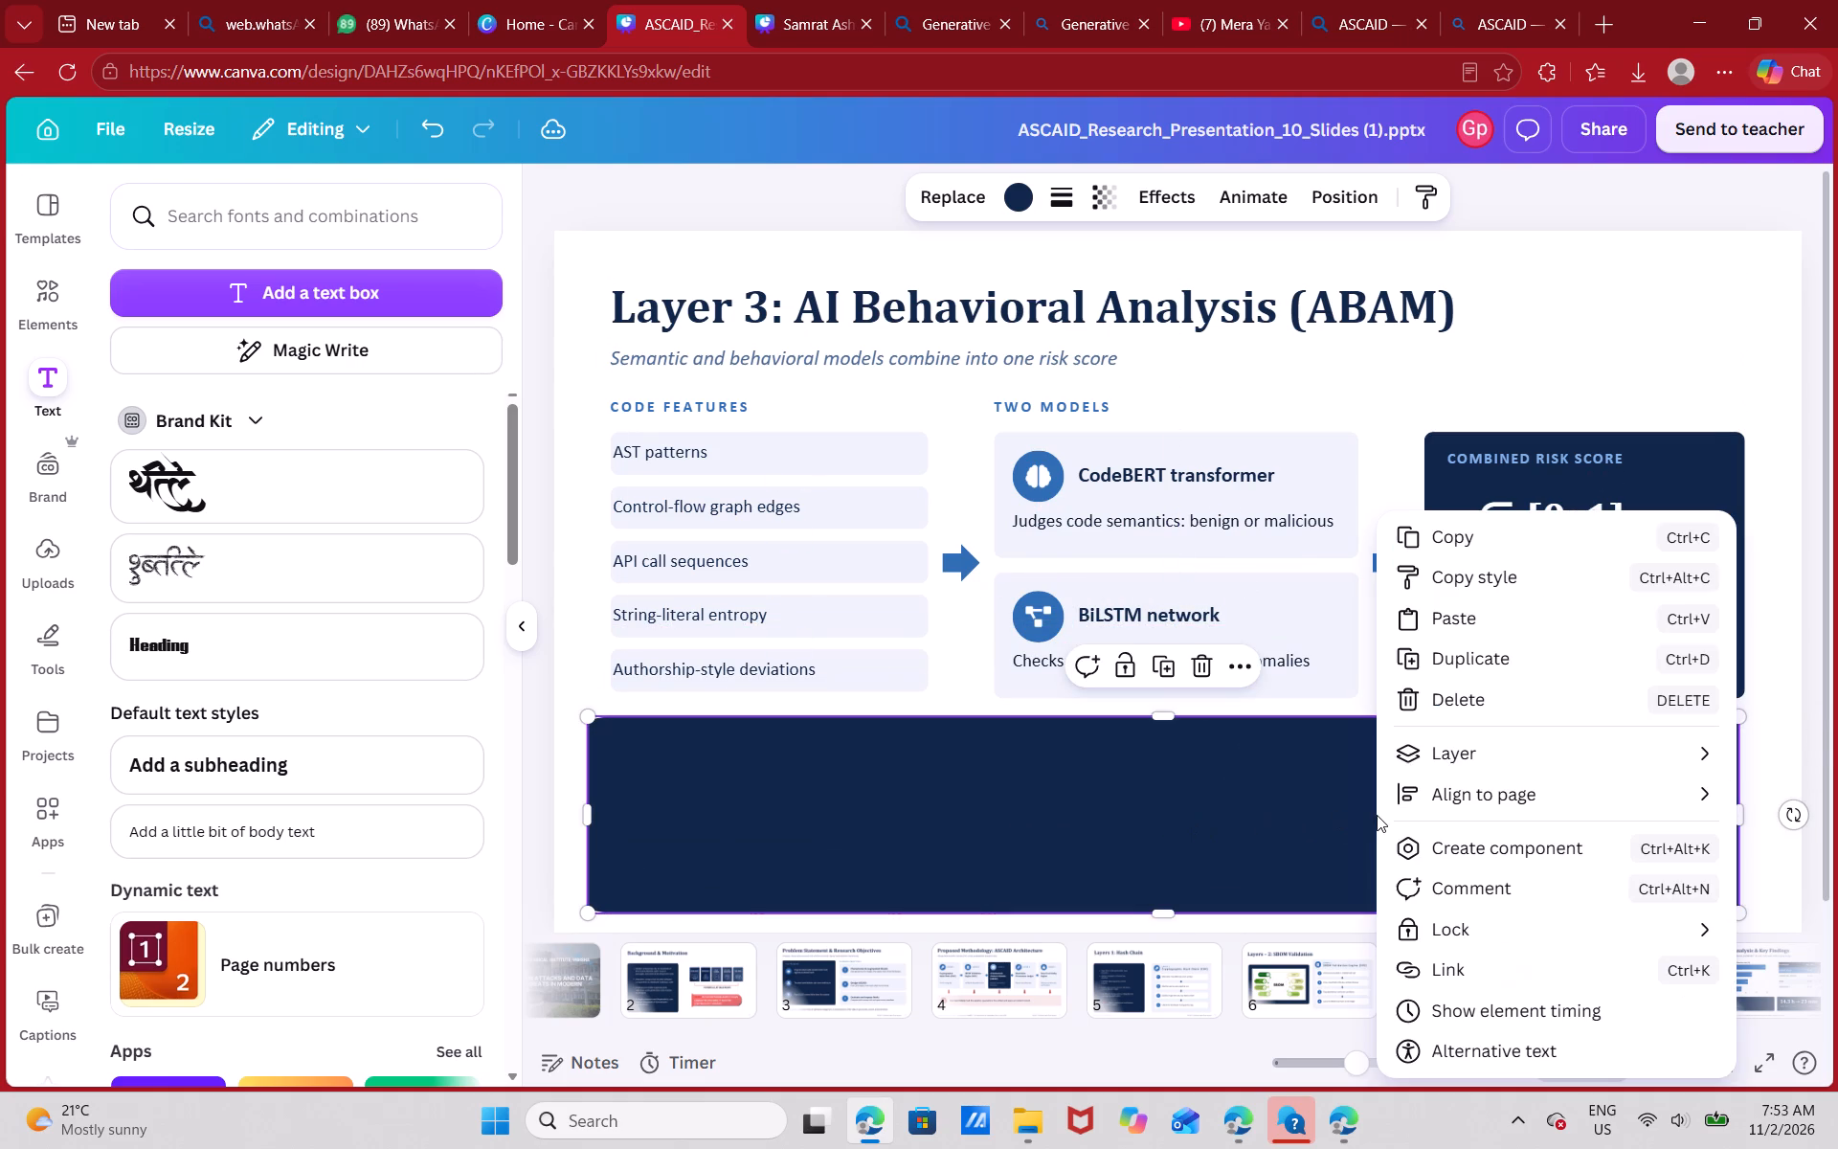
{"action": "left_click", "coordinate": [1535, 752]}
{"action": "left_click", "coordinate": [1151, 874]}
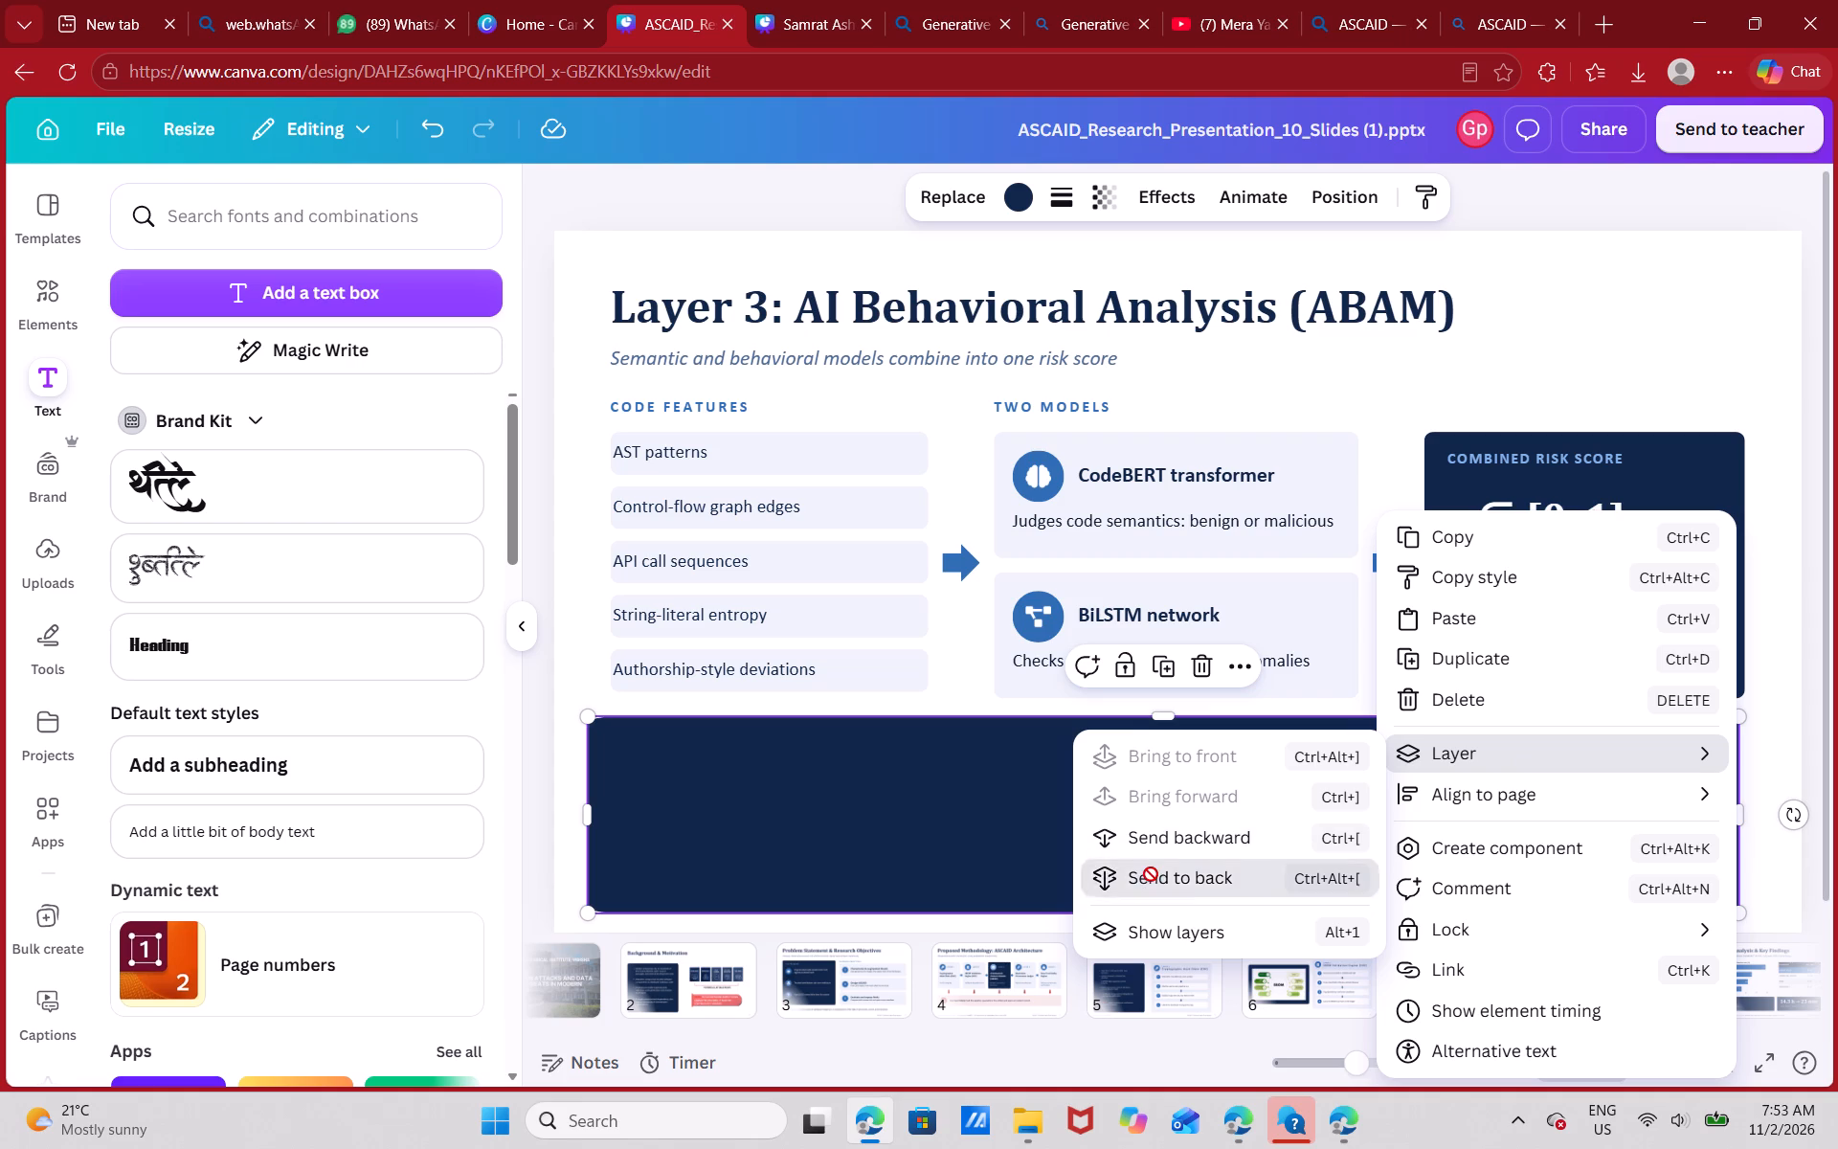
{"action": "left_click", "coordinate": [1729, 190]}
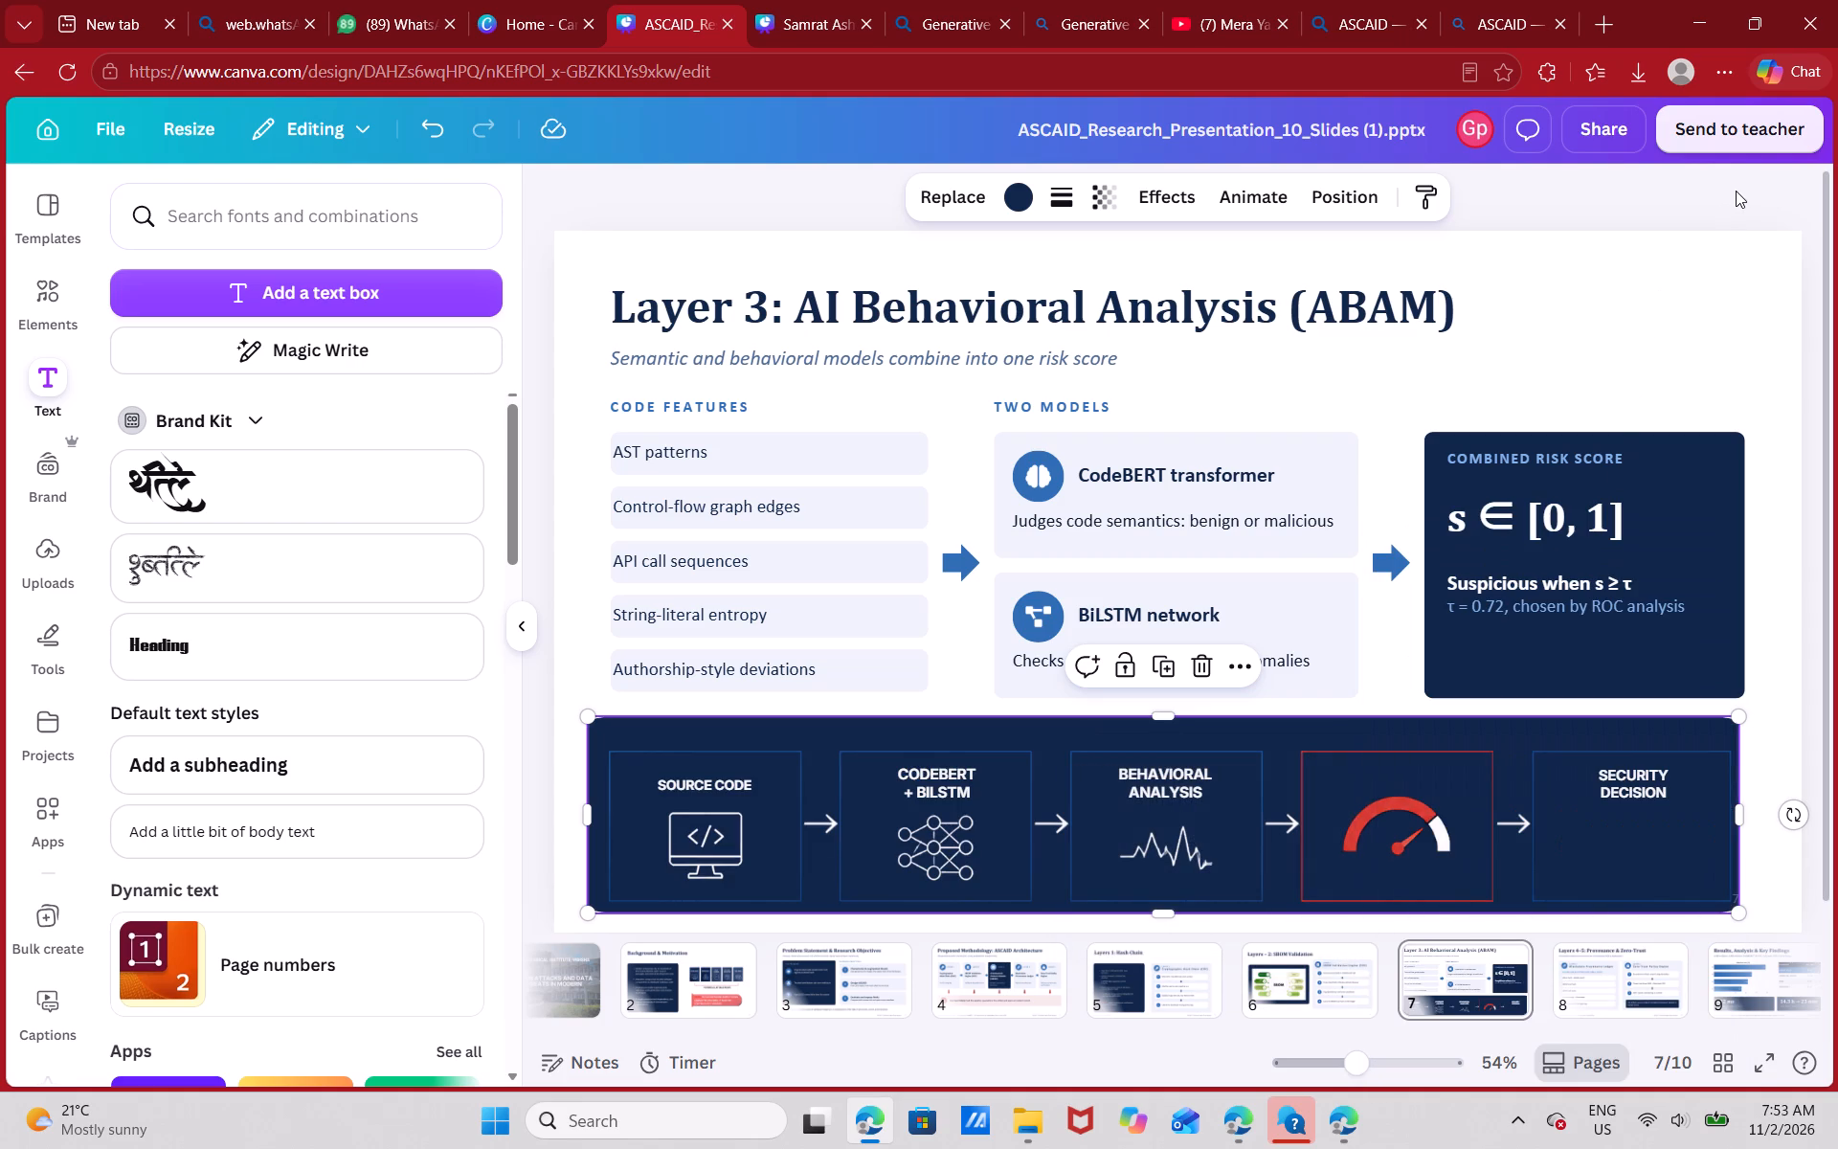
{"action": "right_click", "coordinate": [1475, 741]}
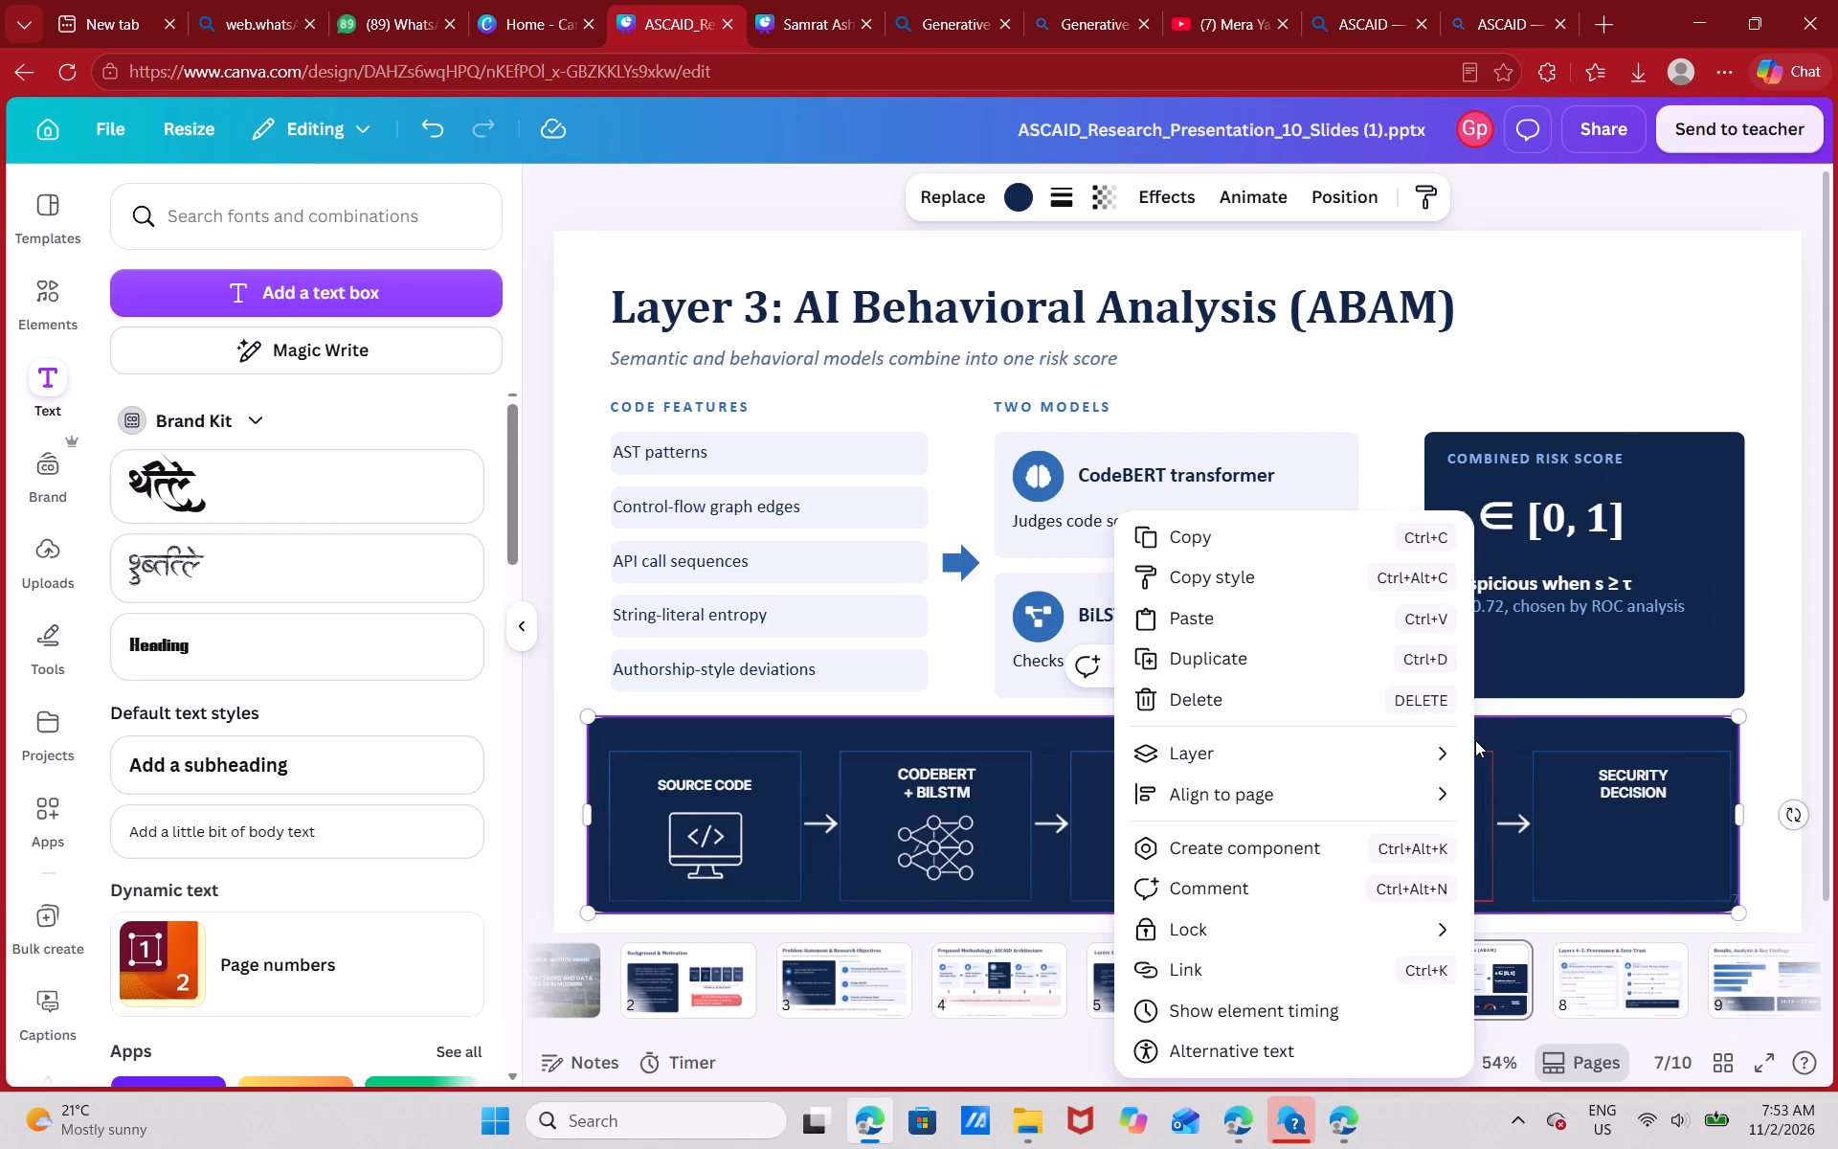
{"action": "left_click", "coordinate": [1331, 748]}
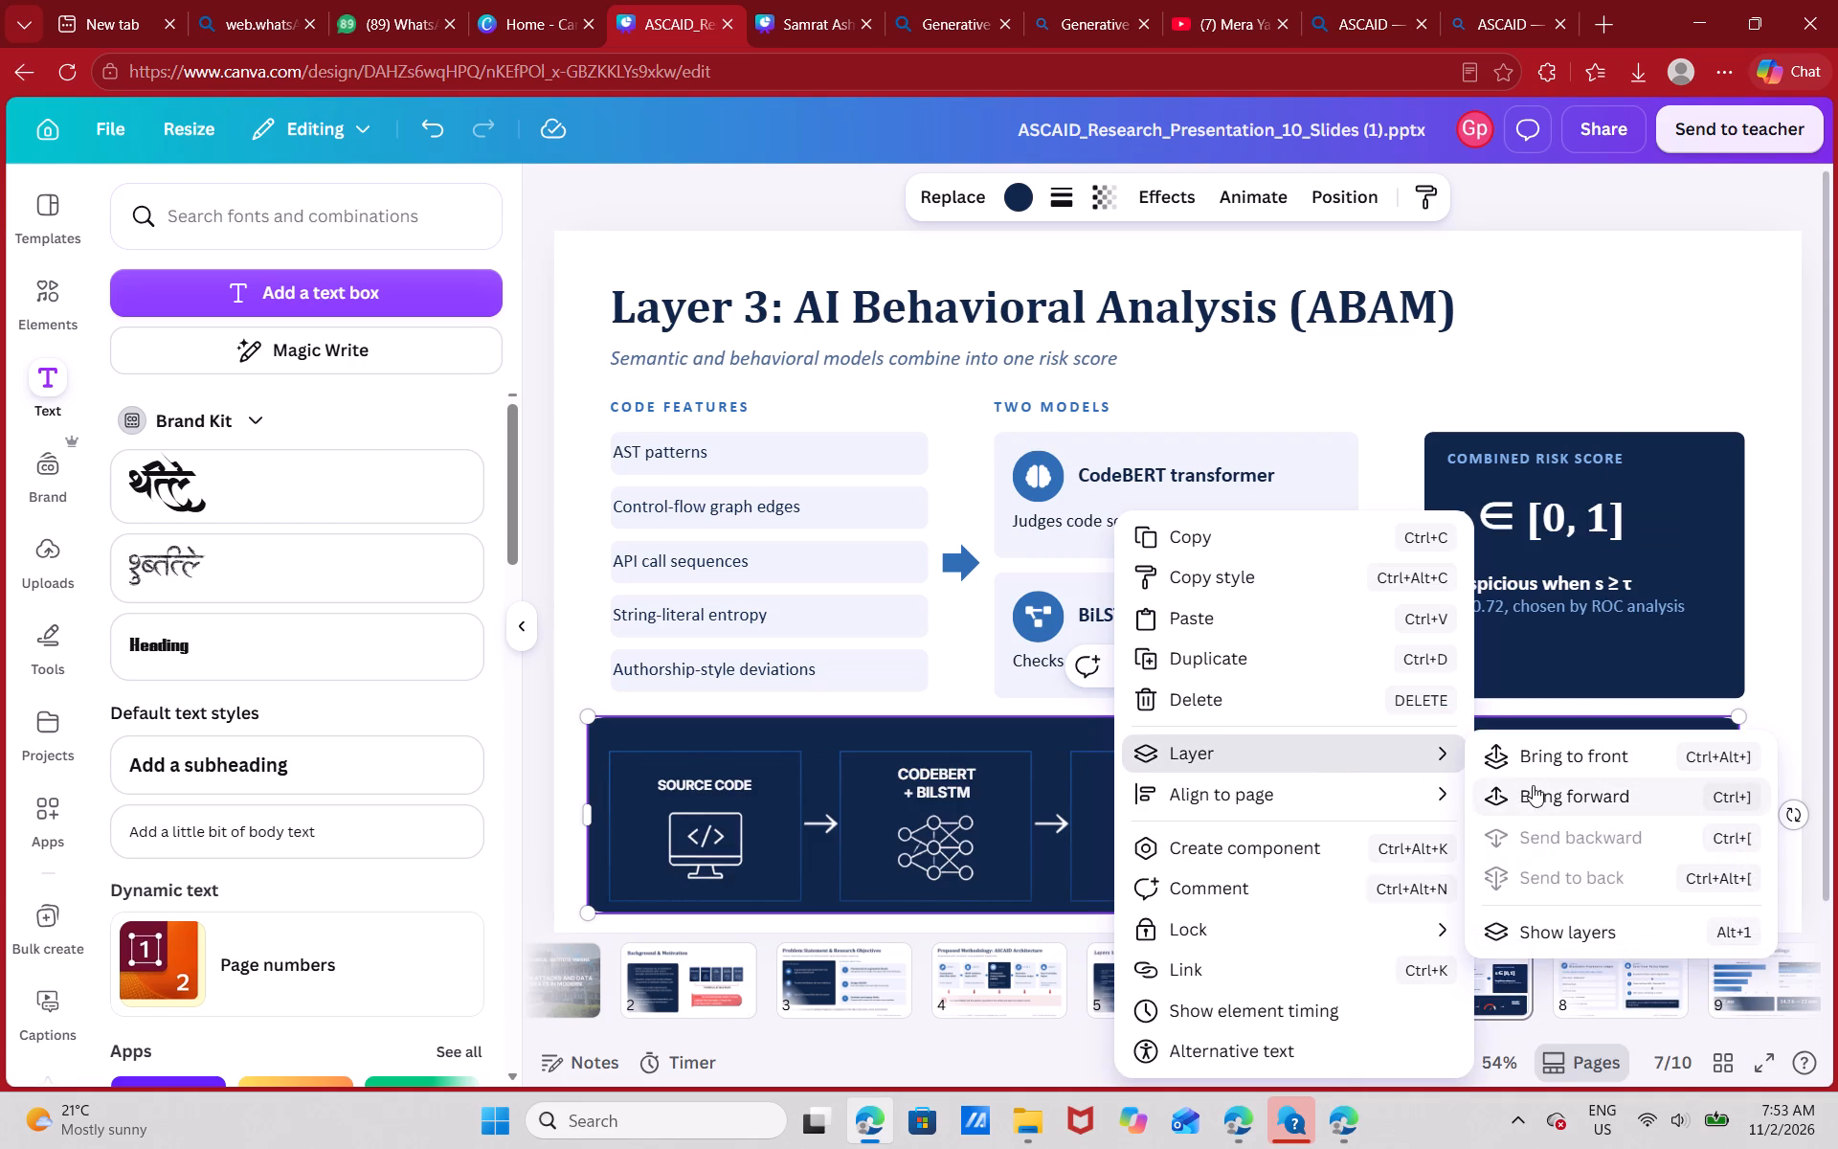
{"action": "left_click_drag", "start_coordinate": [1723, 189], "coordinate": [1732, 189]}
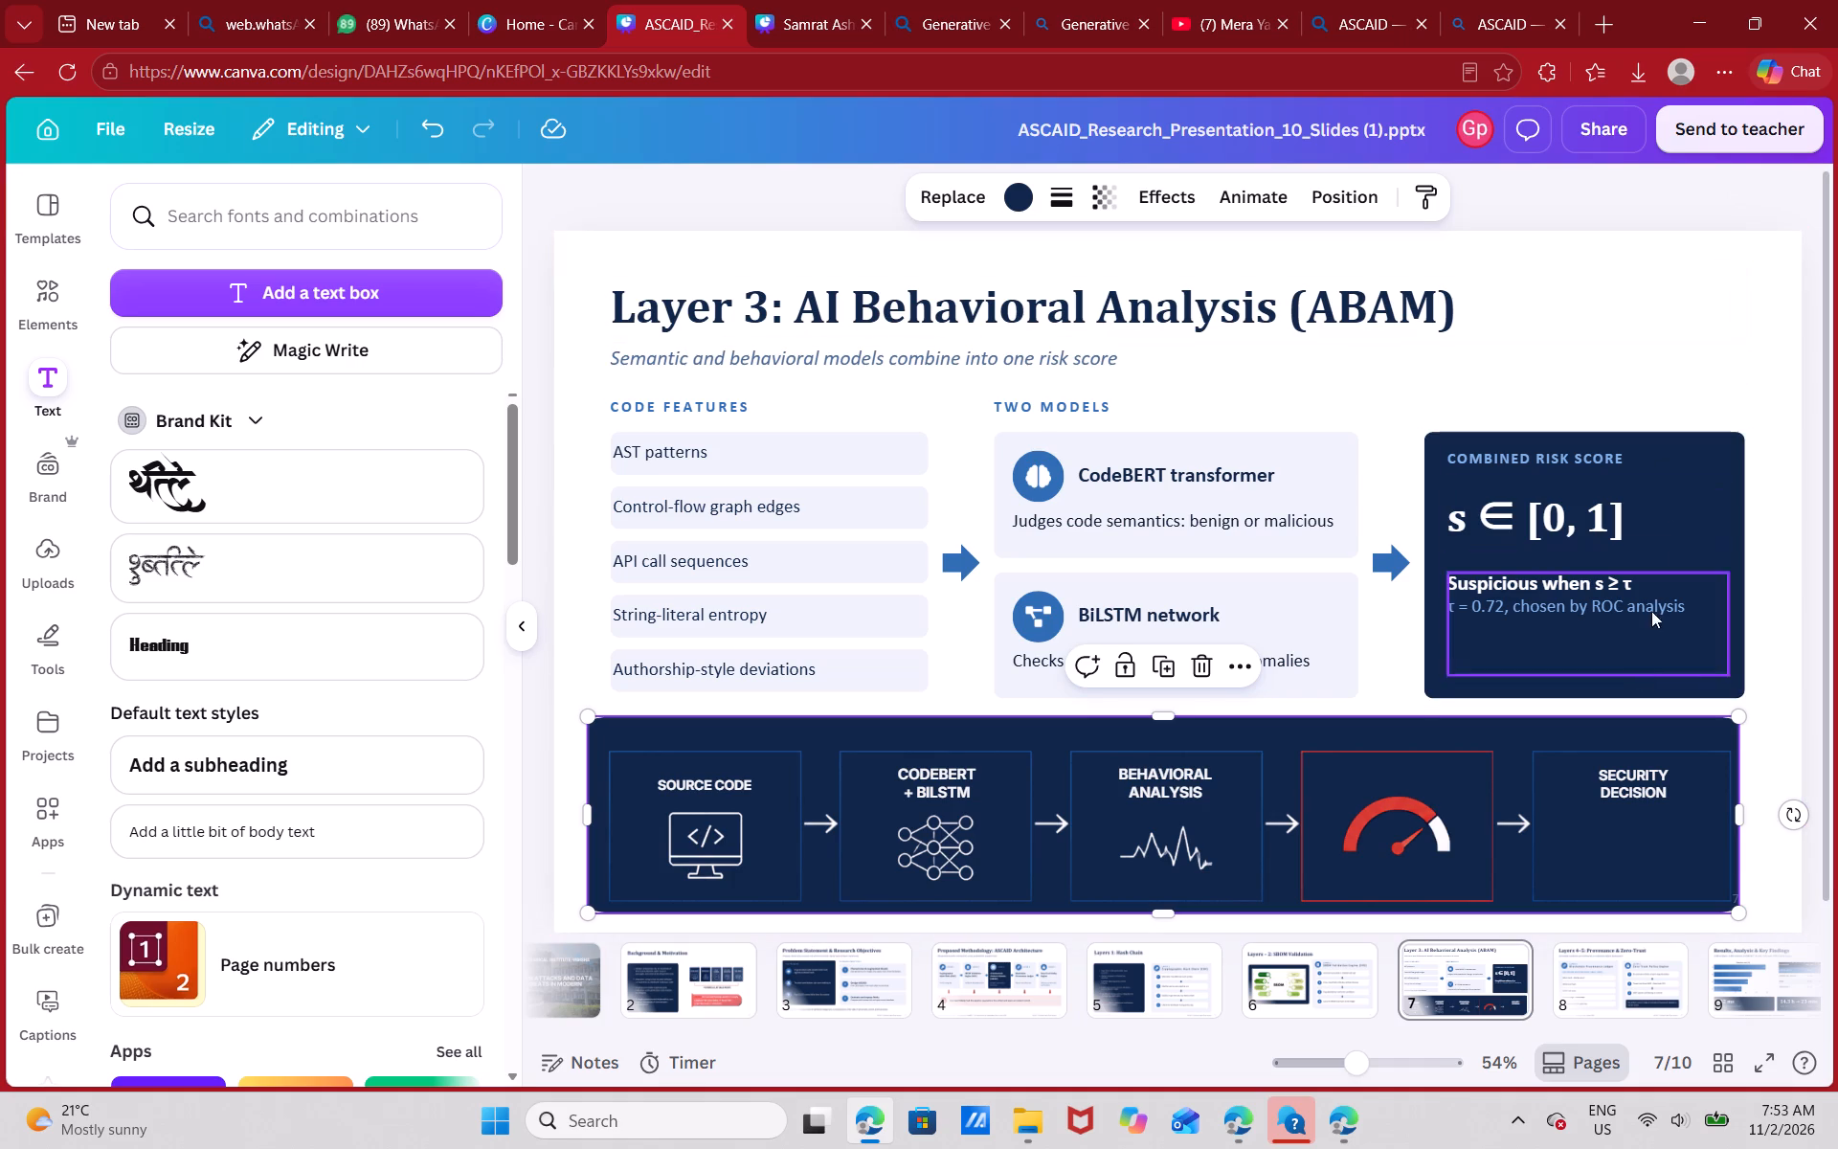
Move the five-stage flow up slightly so it sits centred on the navy band.
{"action": "left_click_drag", "start_coordinate": [1662, 822], "coordinate": [1669, 794]}
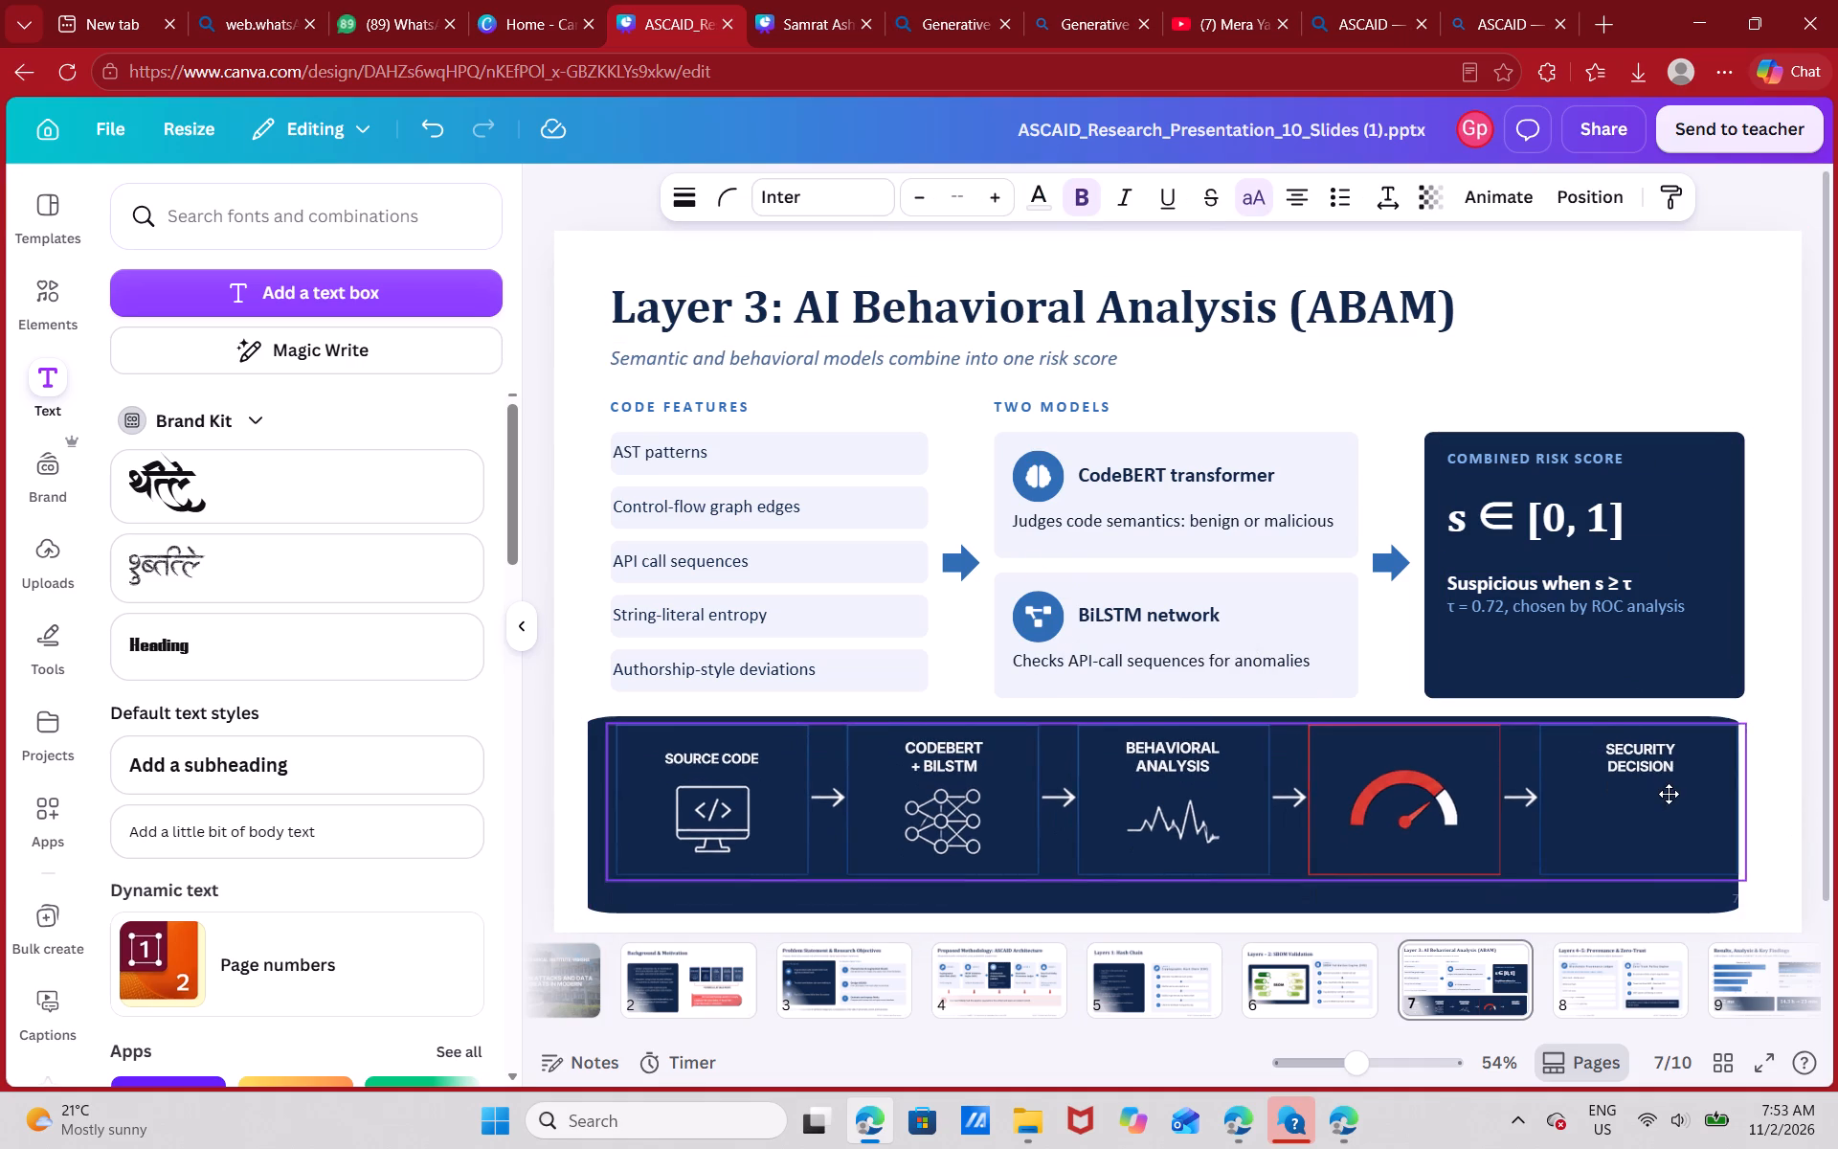
{"action": "left_click_drag", "start_coordinate": [1669, 794], "coordinate": [1653, 805]}
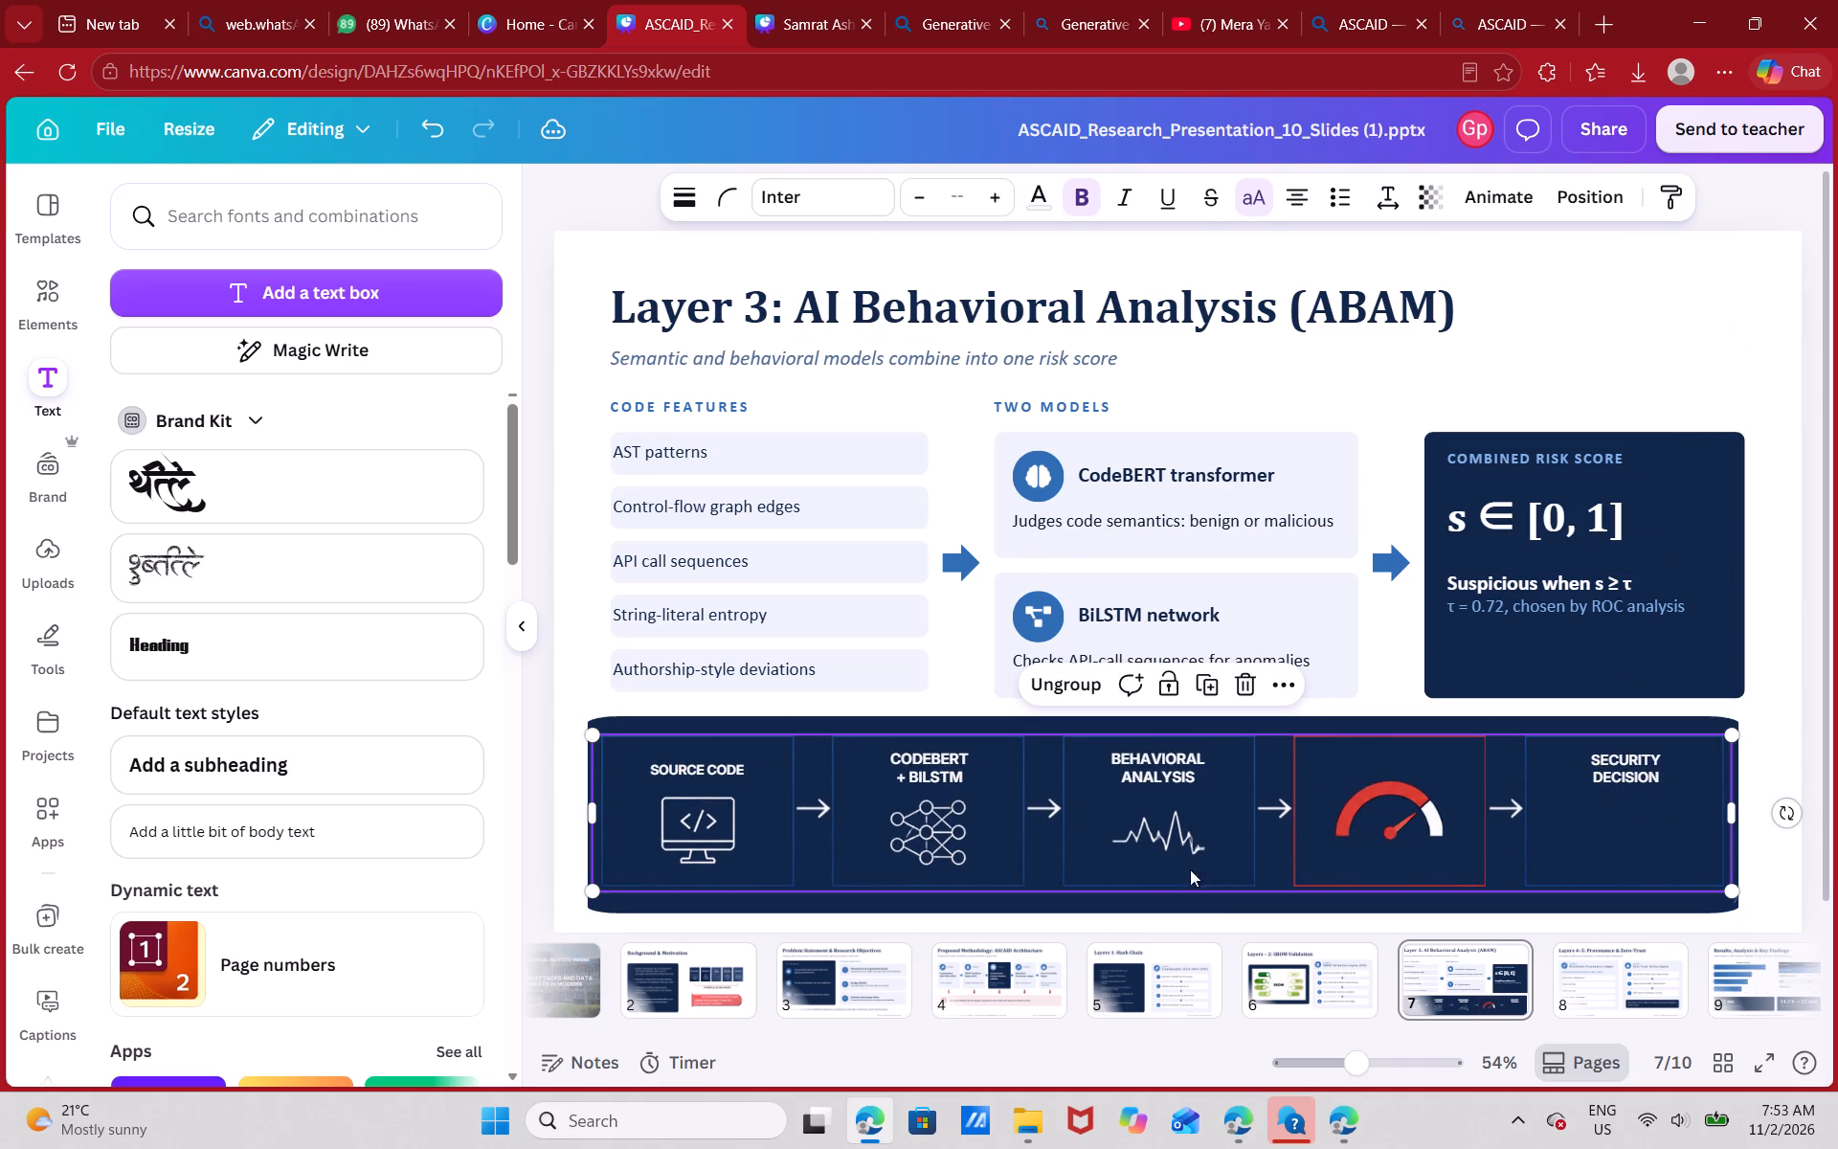
Compare the Risk Score and Security Decision stages on the Samrat Ashok deck's slide 7 with the copied flow on the Layer 3 slide.
{"action": "key", "text": "alt+Tab"}
{"action": "left_click", "coordinate": [1404, 804]}
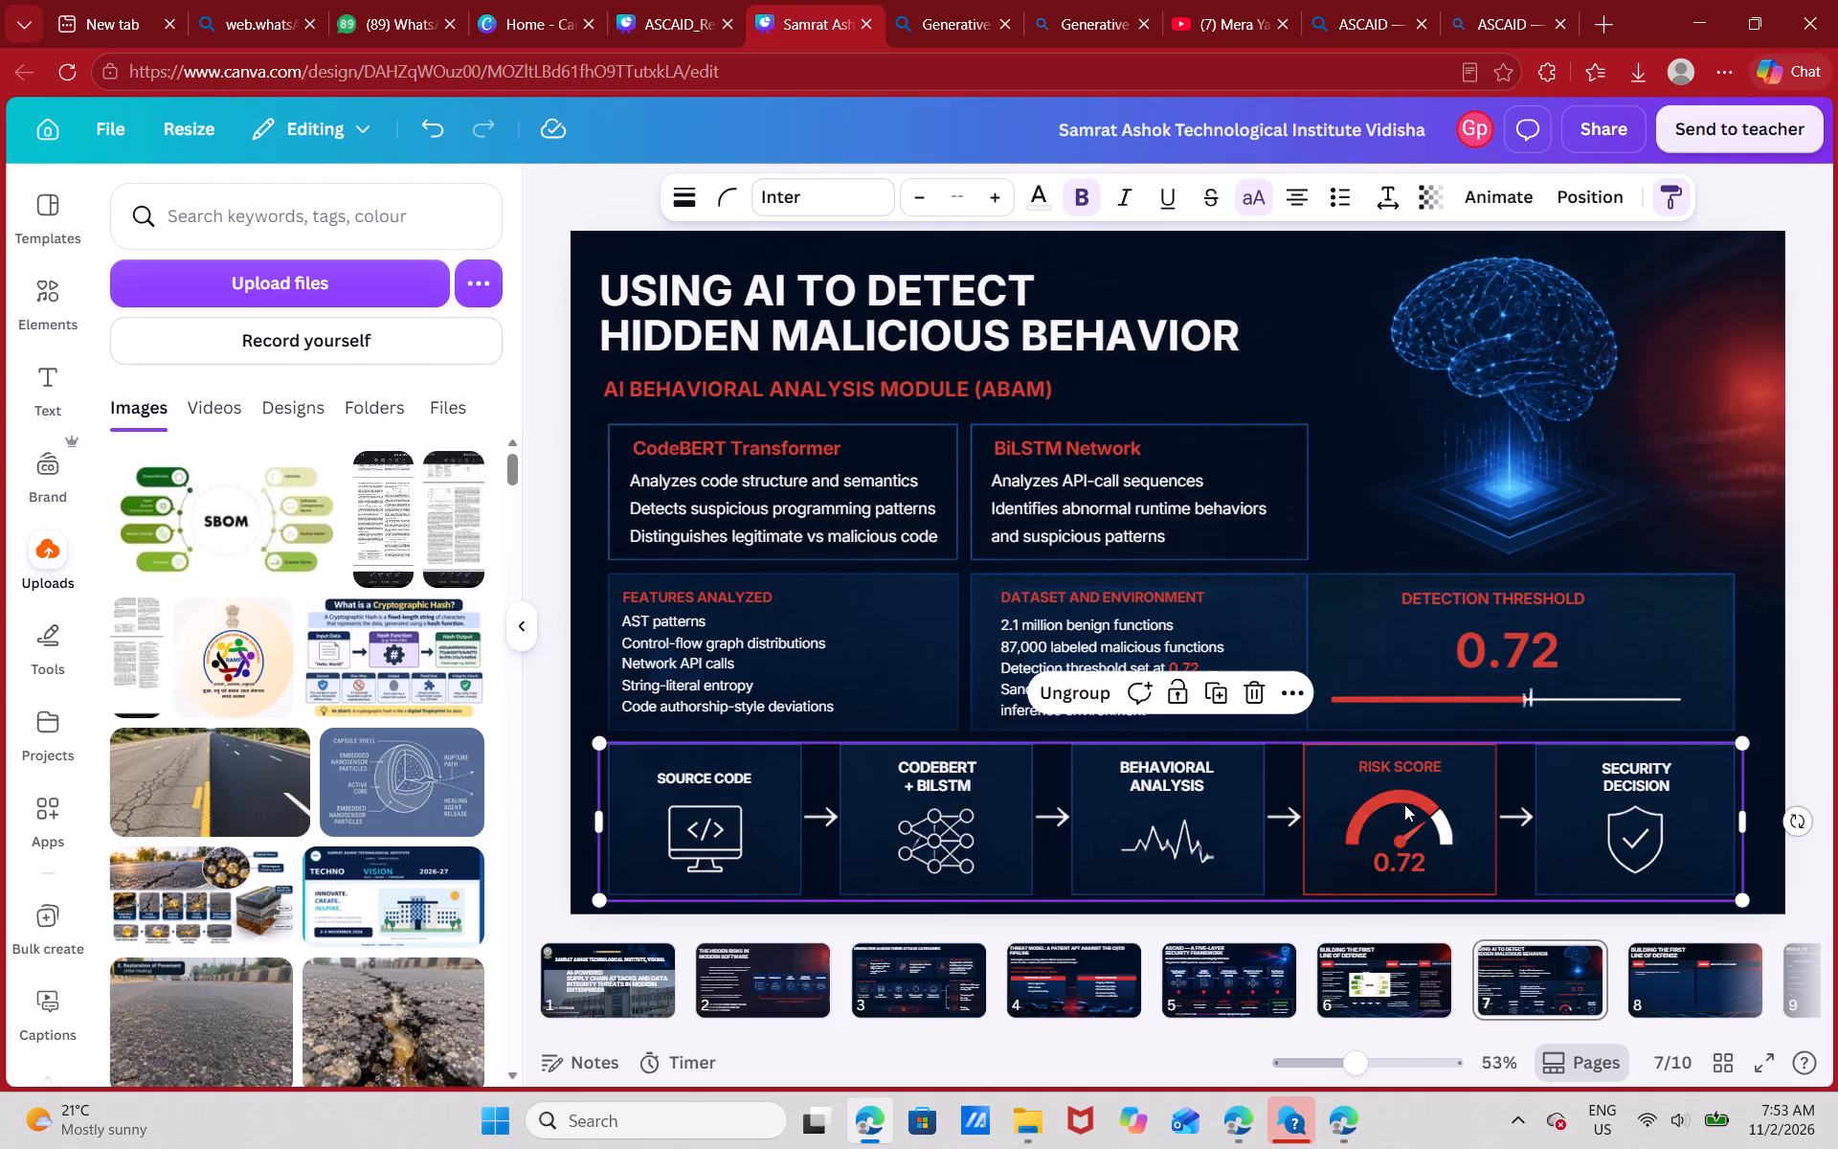
{"action": "left_click", "coordinate": [1657, 778]}
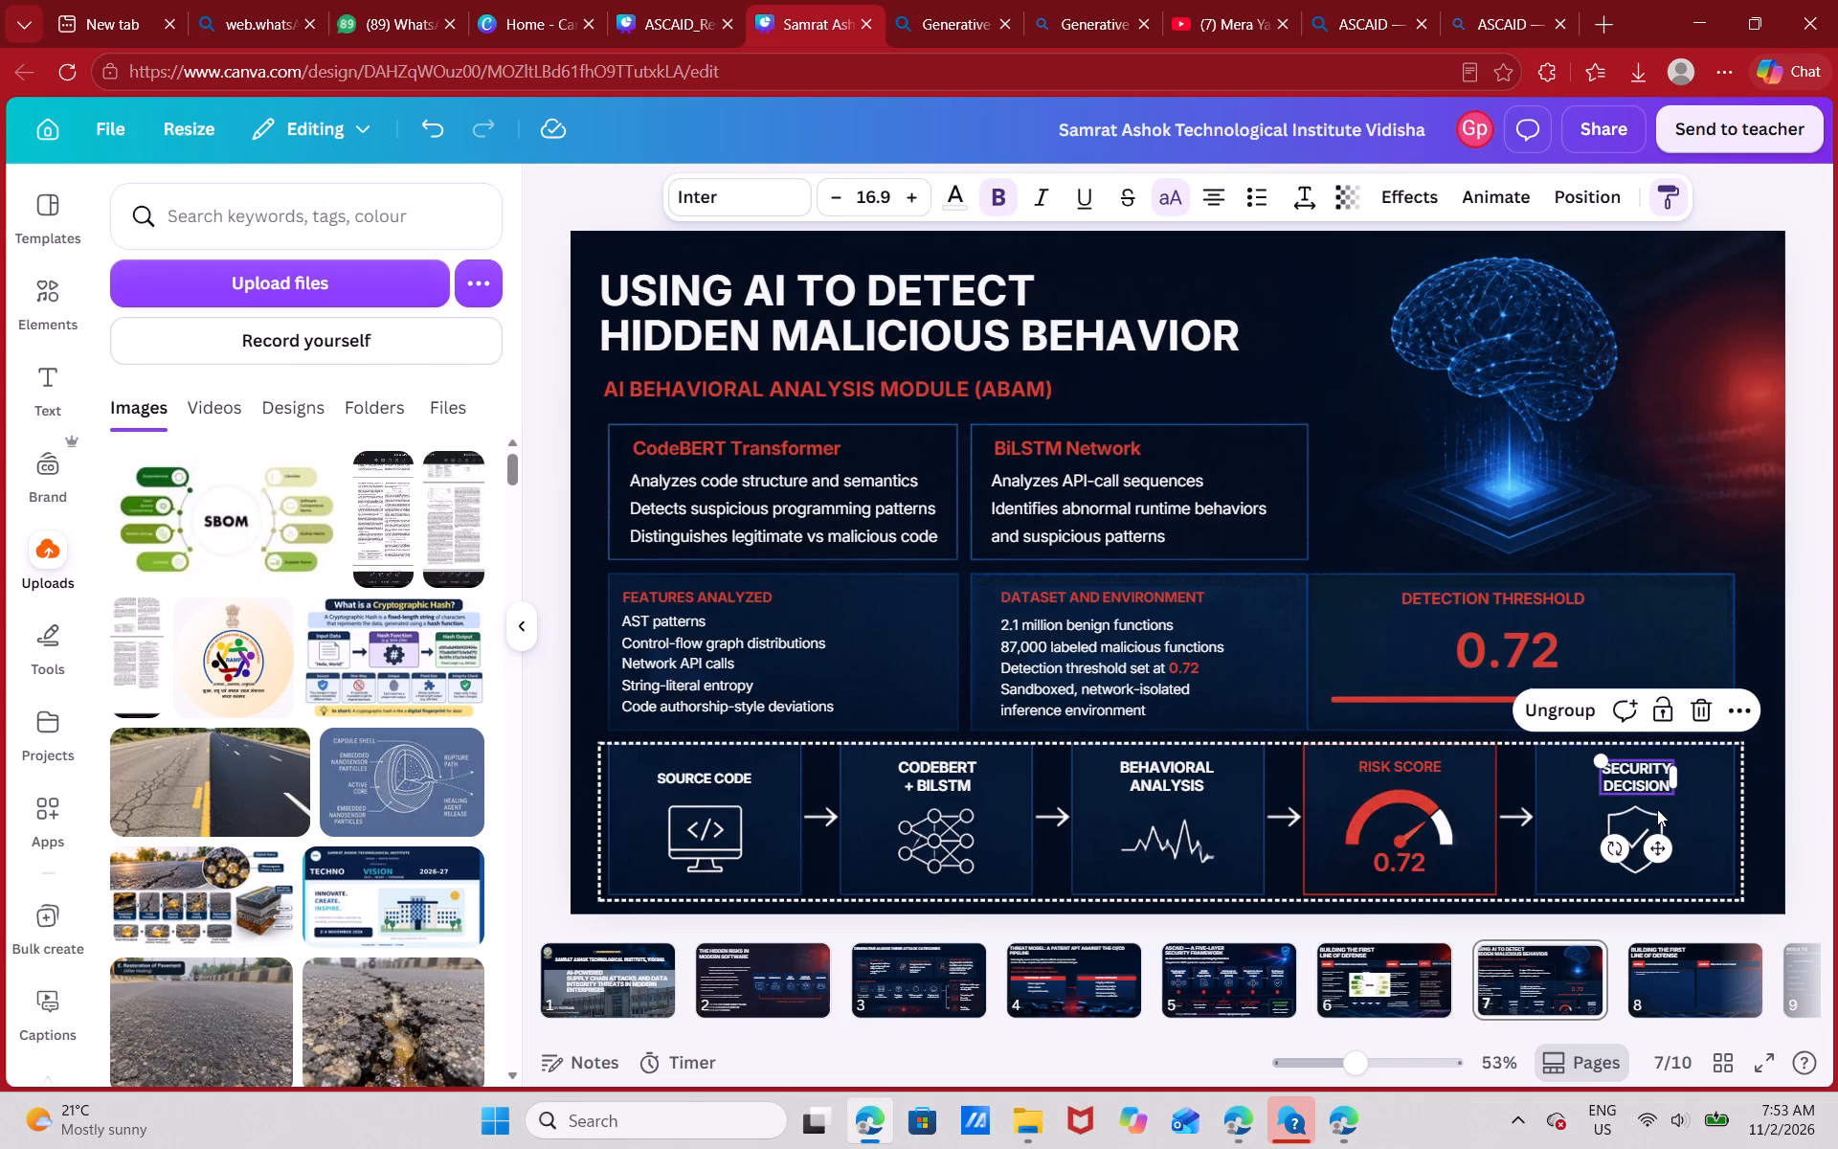
{"action": "left_click", "coordinate": [1642, 810]}
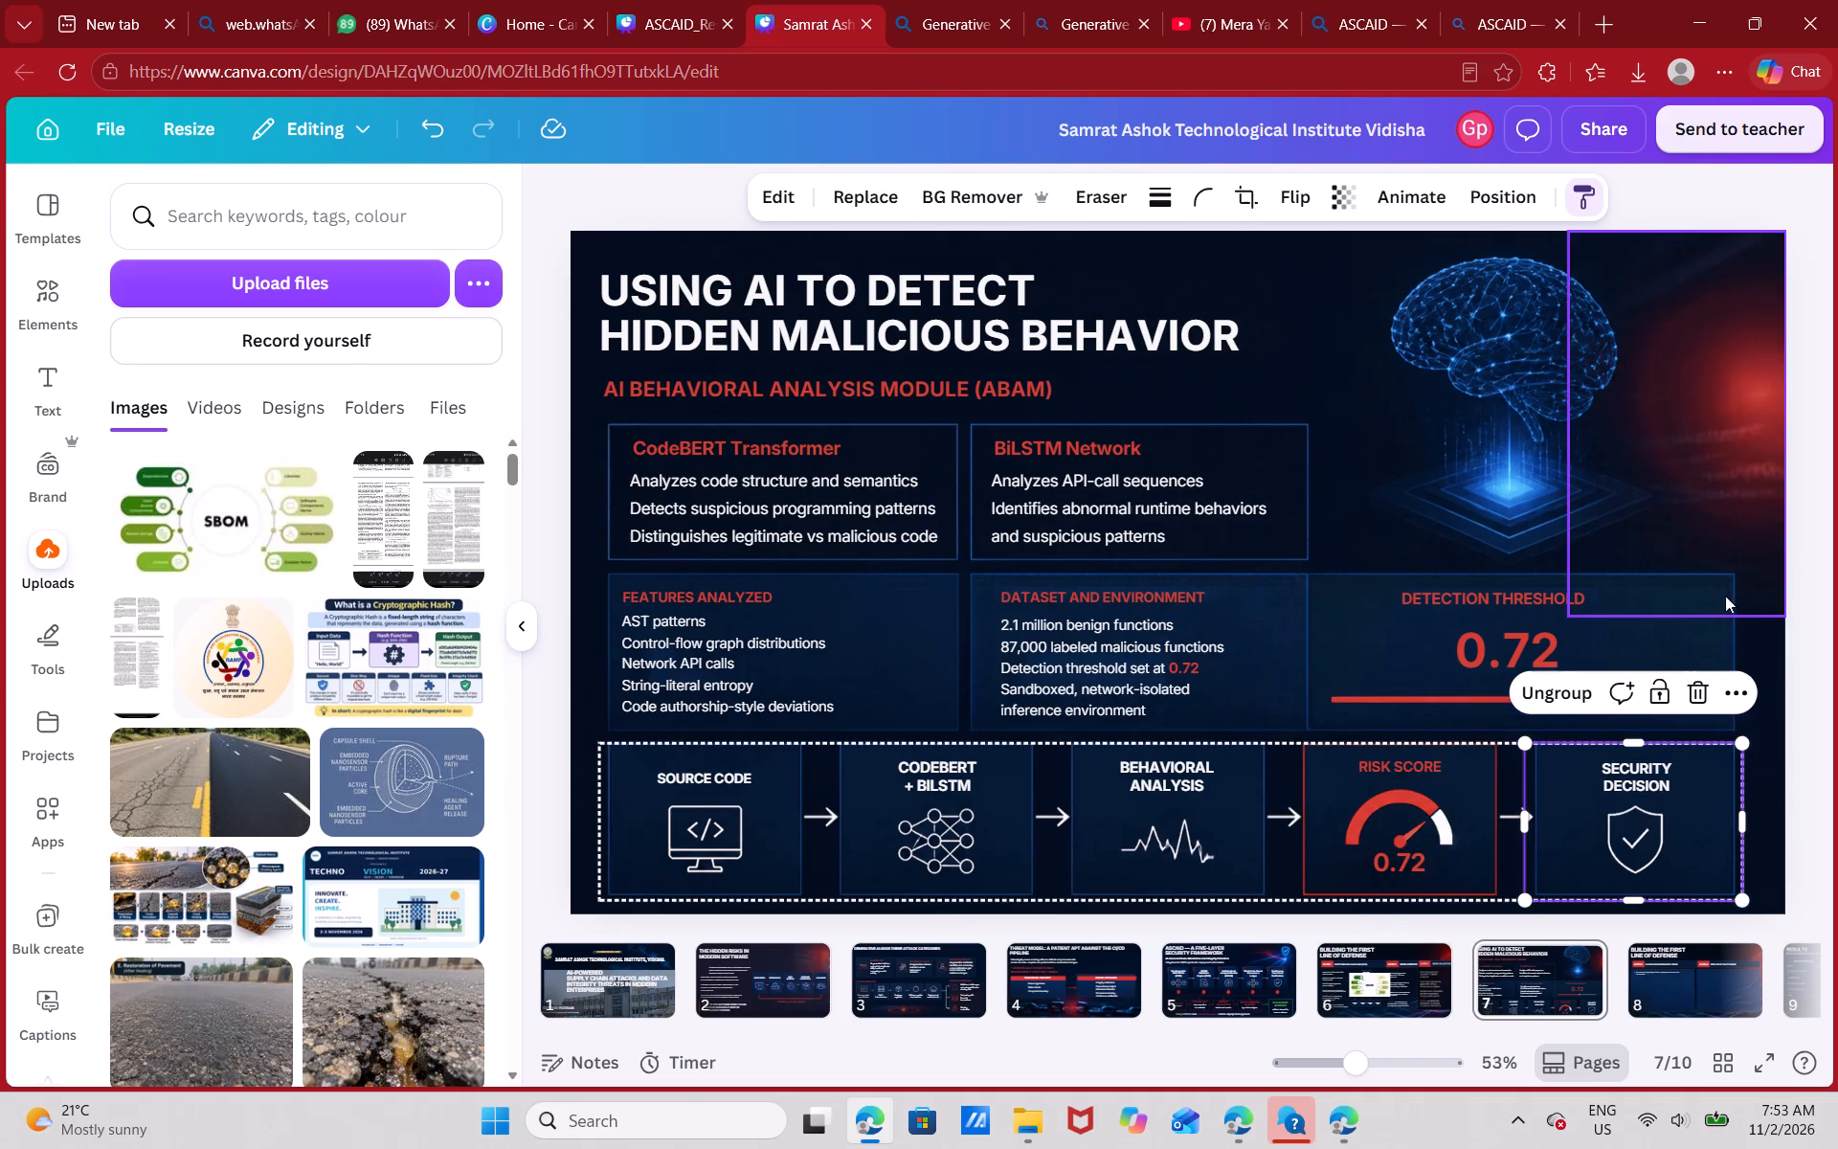
{"action": "left_click", "coordinate": [1764, 472]}
{"action": "key", "text": "alt+Tab"}
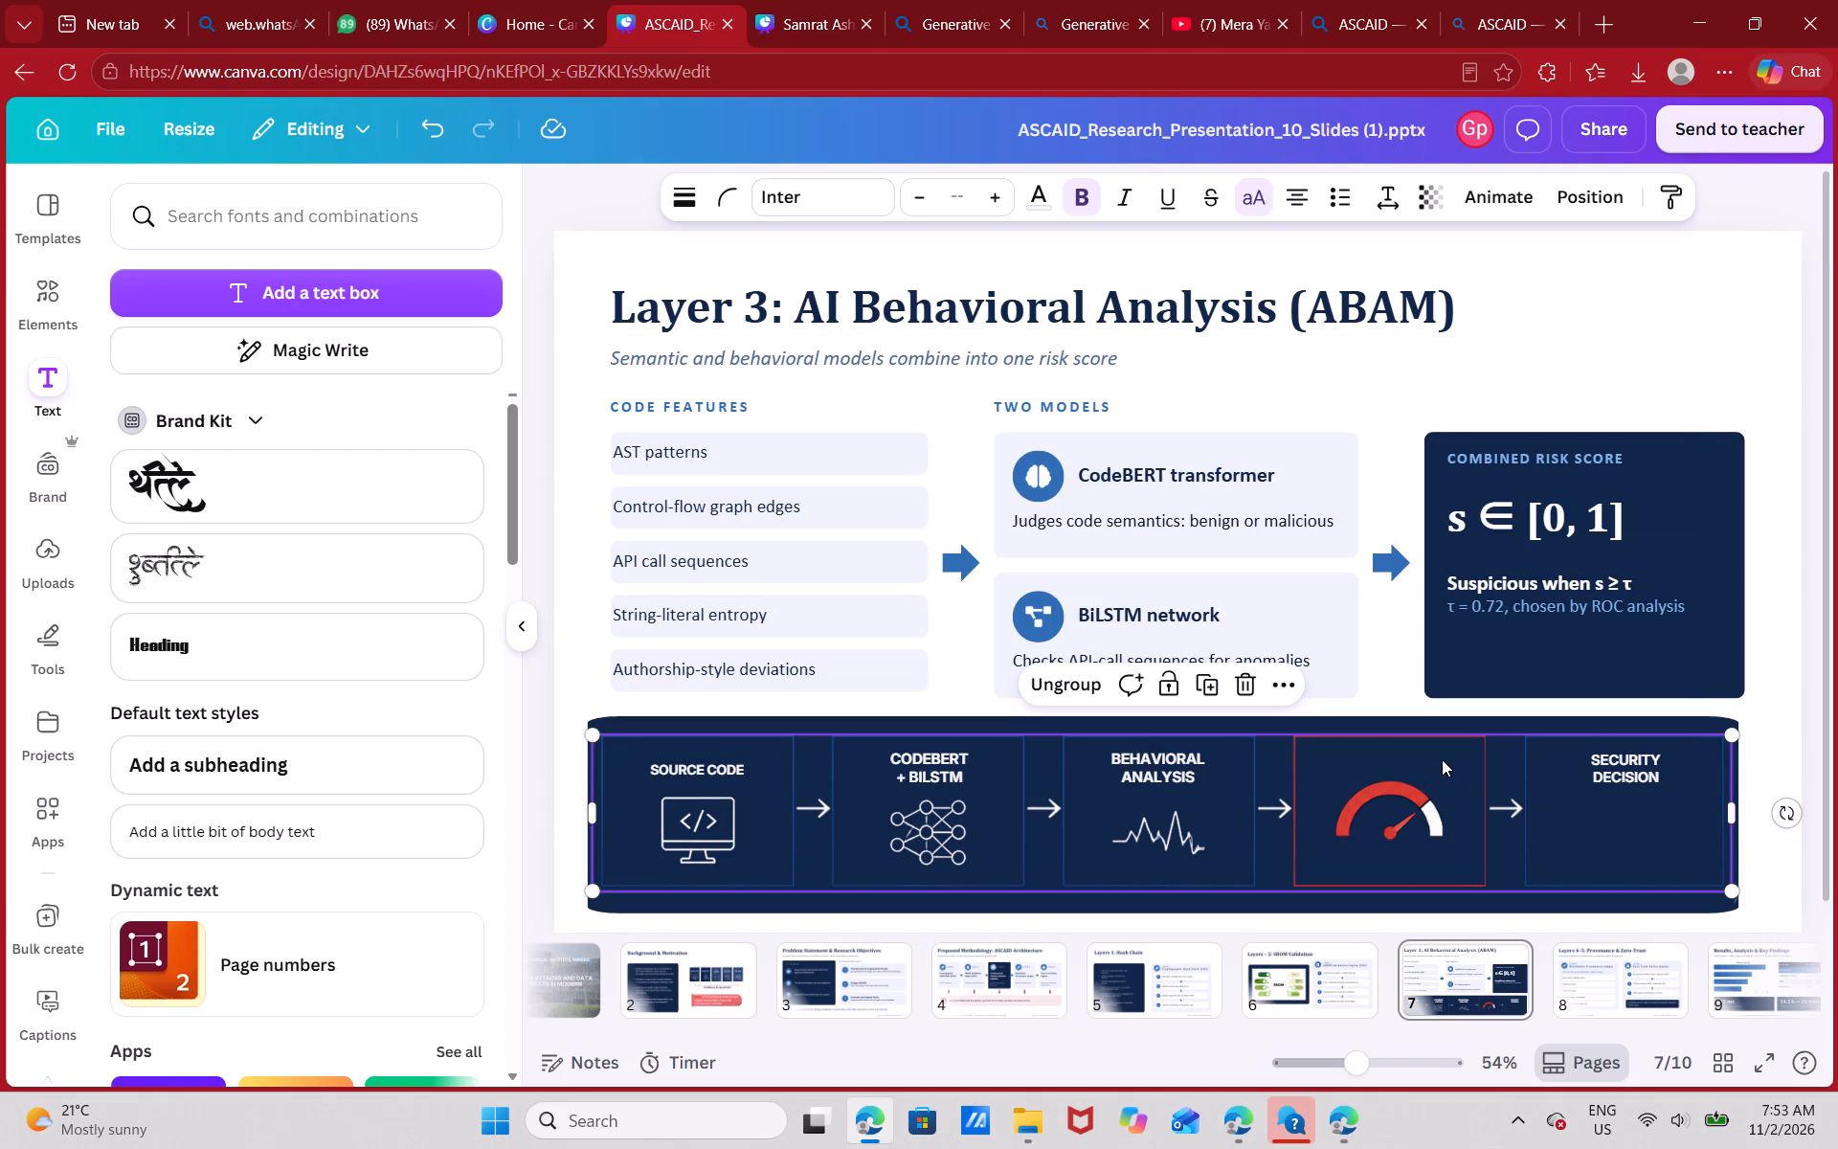
Copy the RISK SCORE label from the Samrat Ashok deck's slide 7 onto the Layer 3 slide.
{"action": "key", "text": "alt+Tab"}
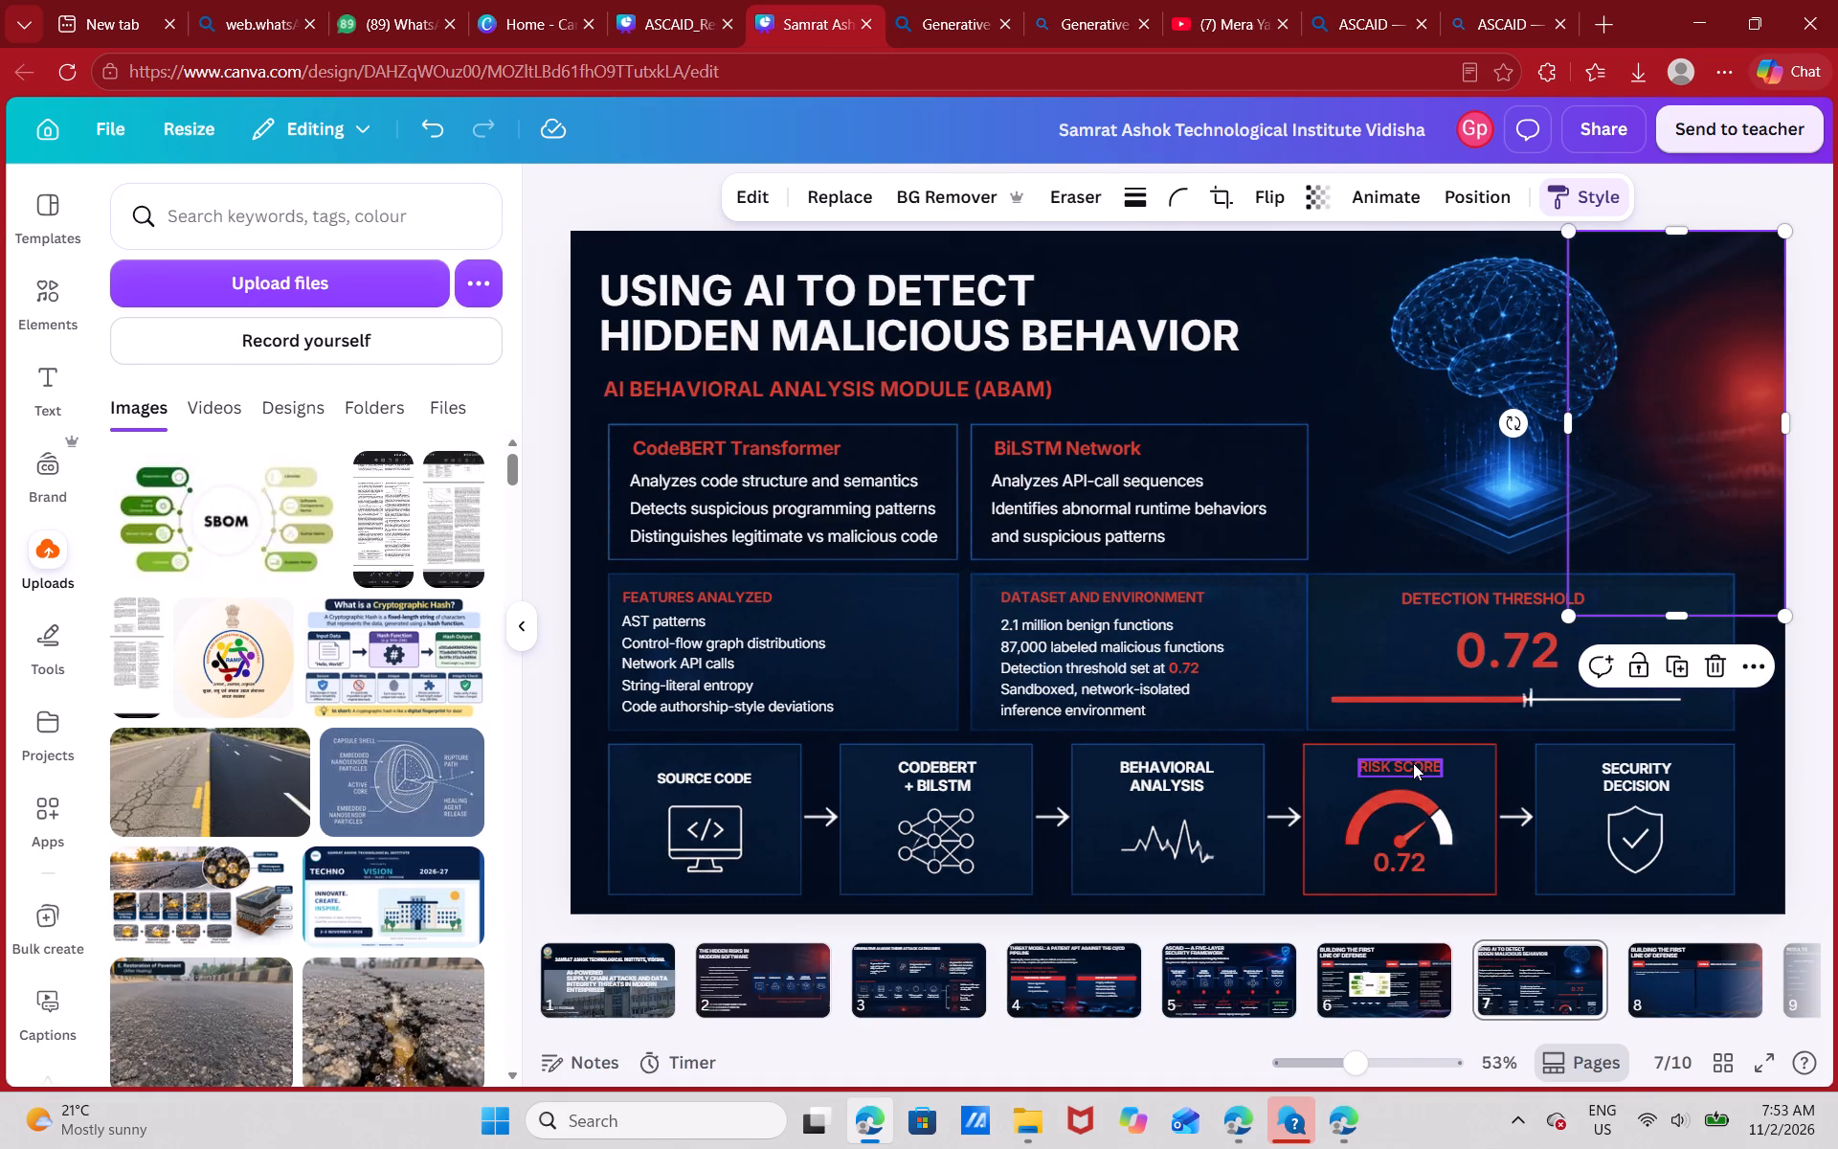
{"action": "left_click", "coordinate": [1413, 763]}
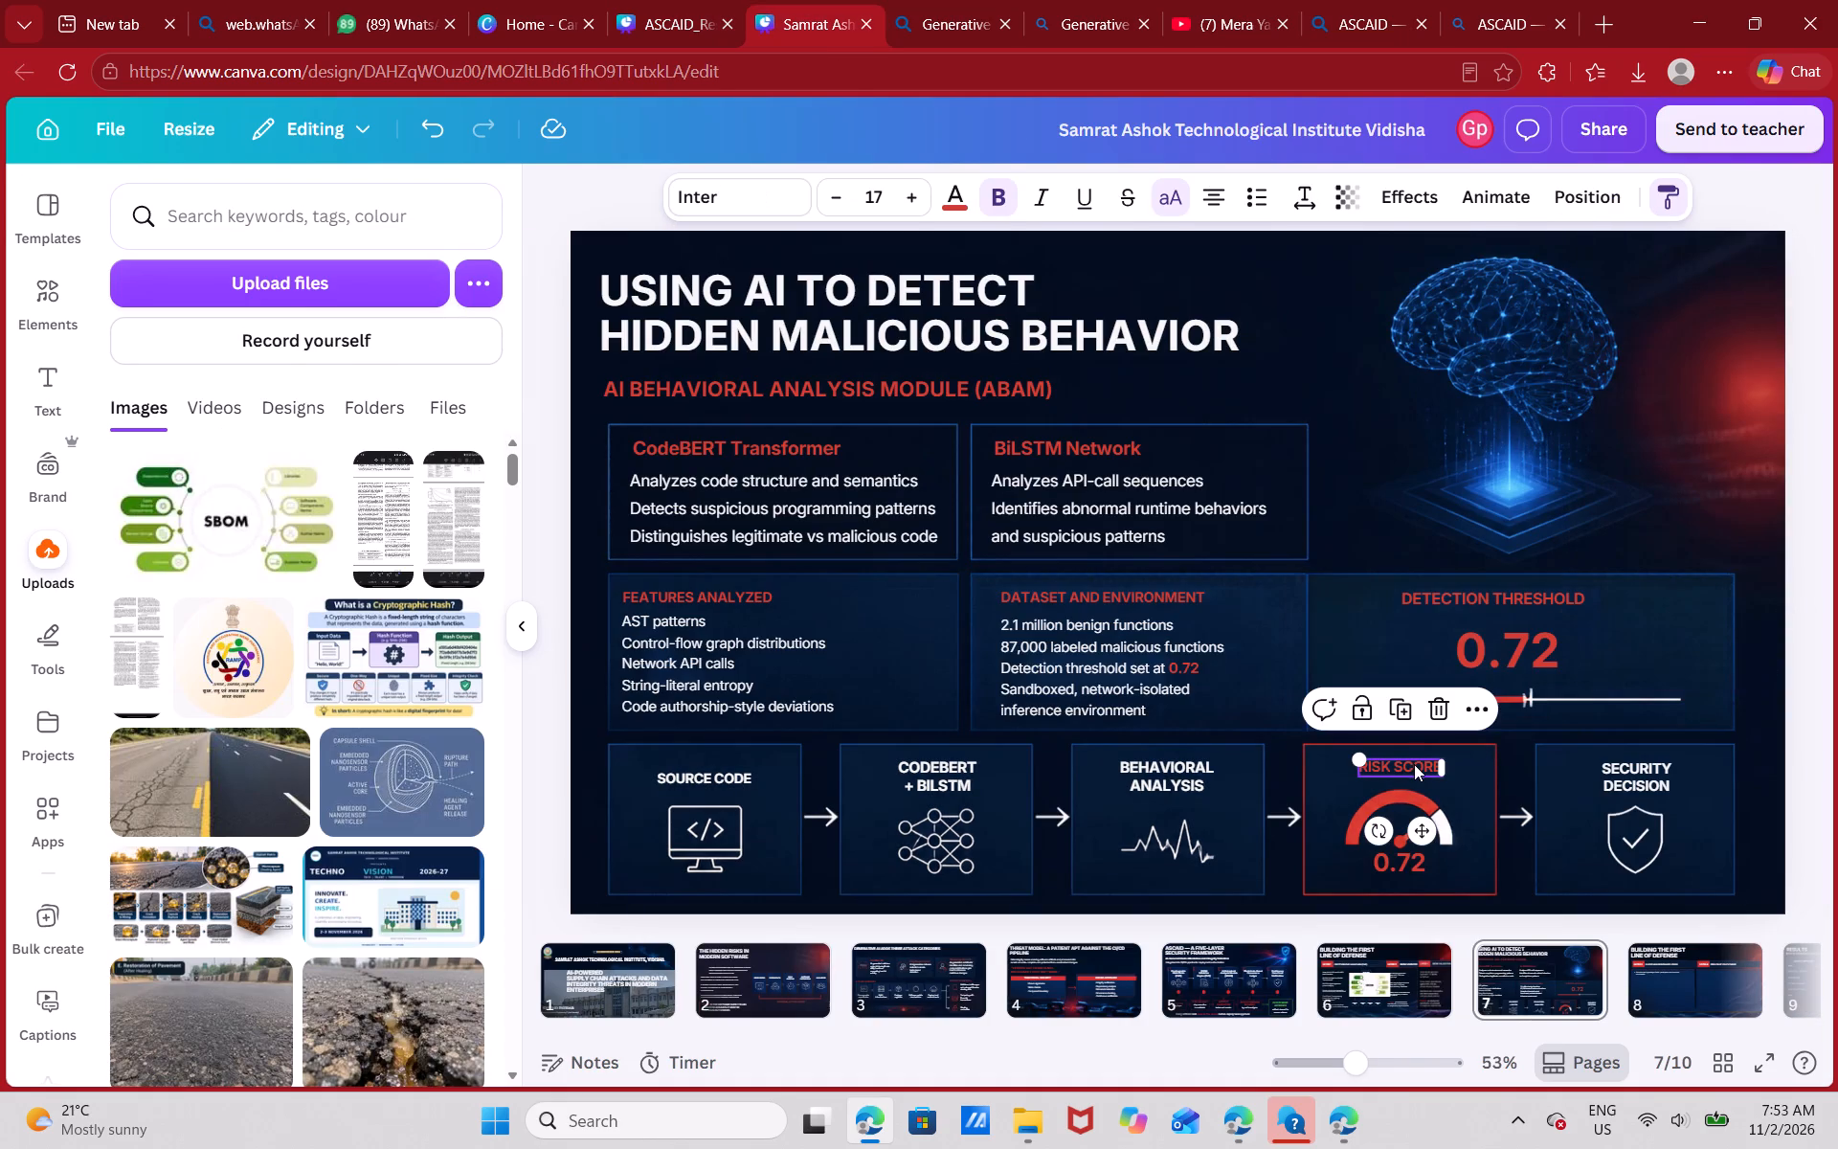
{"action": "key", "text": "ctrl+c"}
{"action": "key", "text": "alt+Tab"}
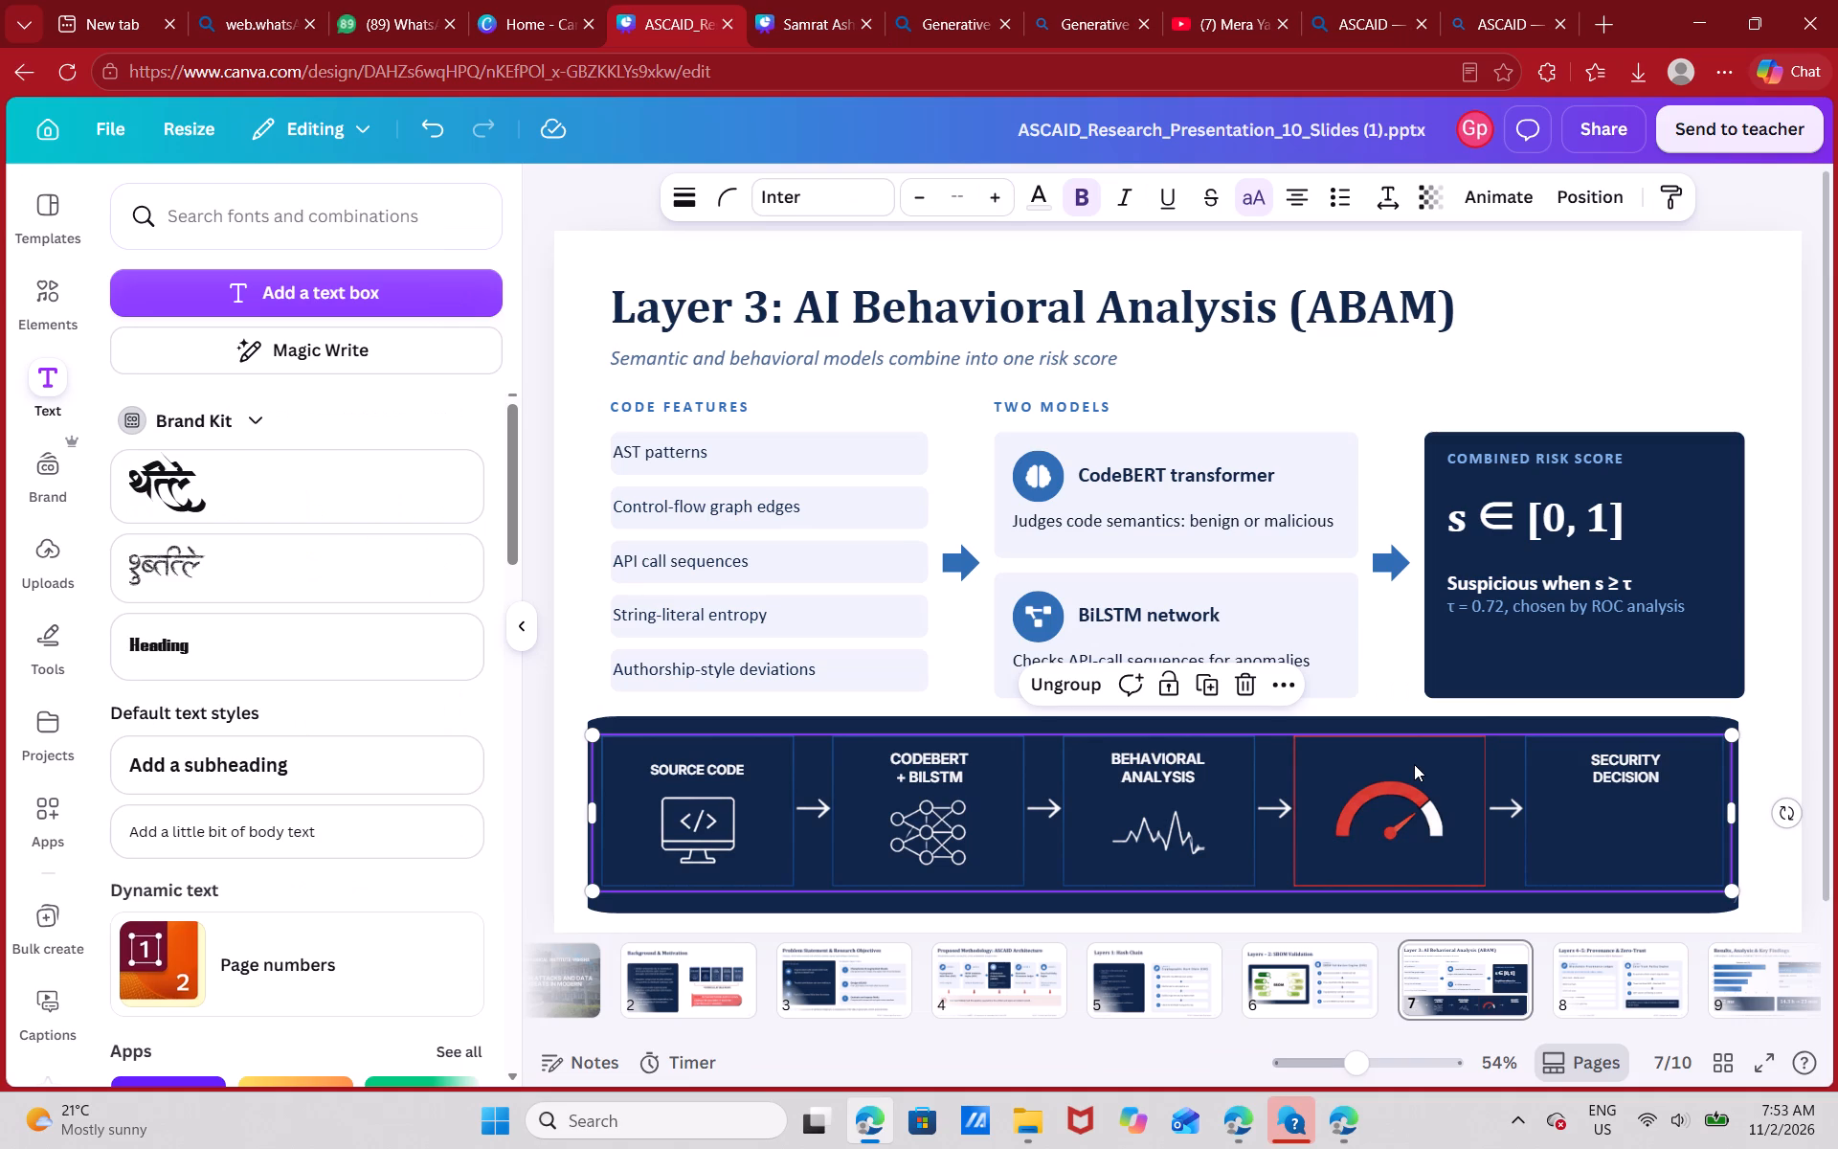
{"action": "key", "text": "ctrl+v"}
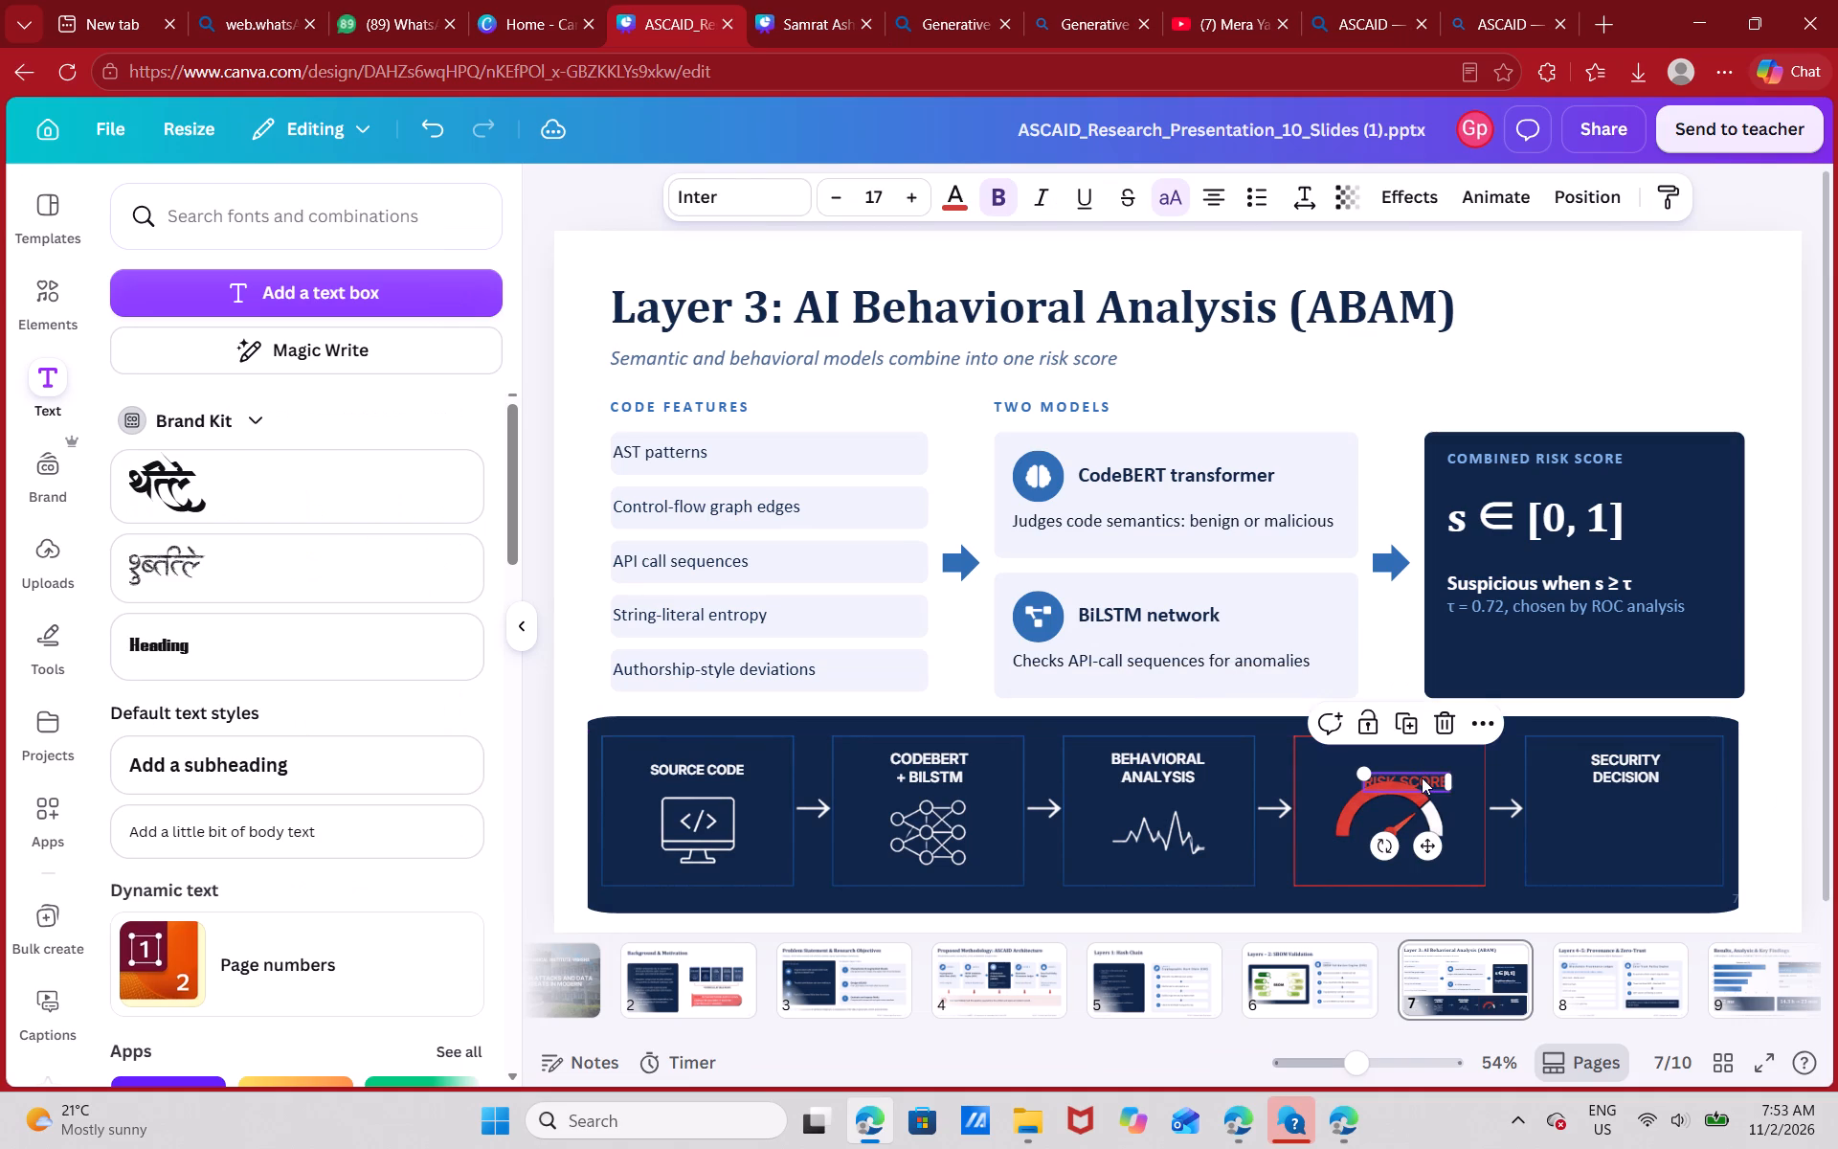
Nudge the pasted RISK SCORE label up and left so it sits centred above the gauge in the red box.
{"action": "key", "text": "Up"}
{"action": "key", "text": "Up"}
{"action": "key", "text": "Up"}
{"action": "key", "text": "Up"}
{"action": "key", "text": "Up"}
{"action": "key", "text": "Up"}
{"action": "key", "text": "Up"}
{"action": "key", "text": "Up"}
{"action": "key", "text": "Up"}
{"action": "key", "text": "Up"}
{"action": "key", "text": "Up"}
{"action": "key", "text": "Up"}
{"action": "key", "text": "Up"}
{"action": "key", "text": "Up"}
{"action": "key", "text": "Up"}
{"action": "key", "text": "Up"}
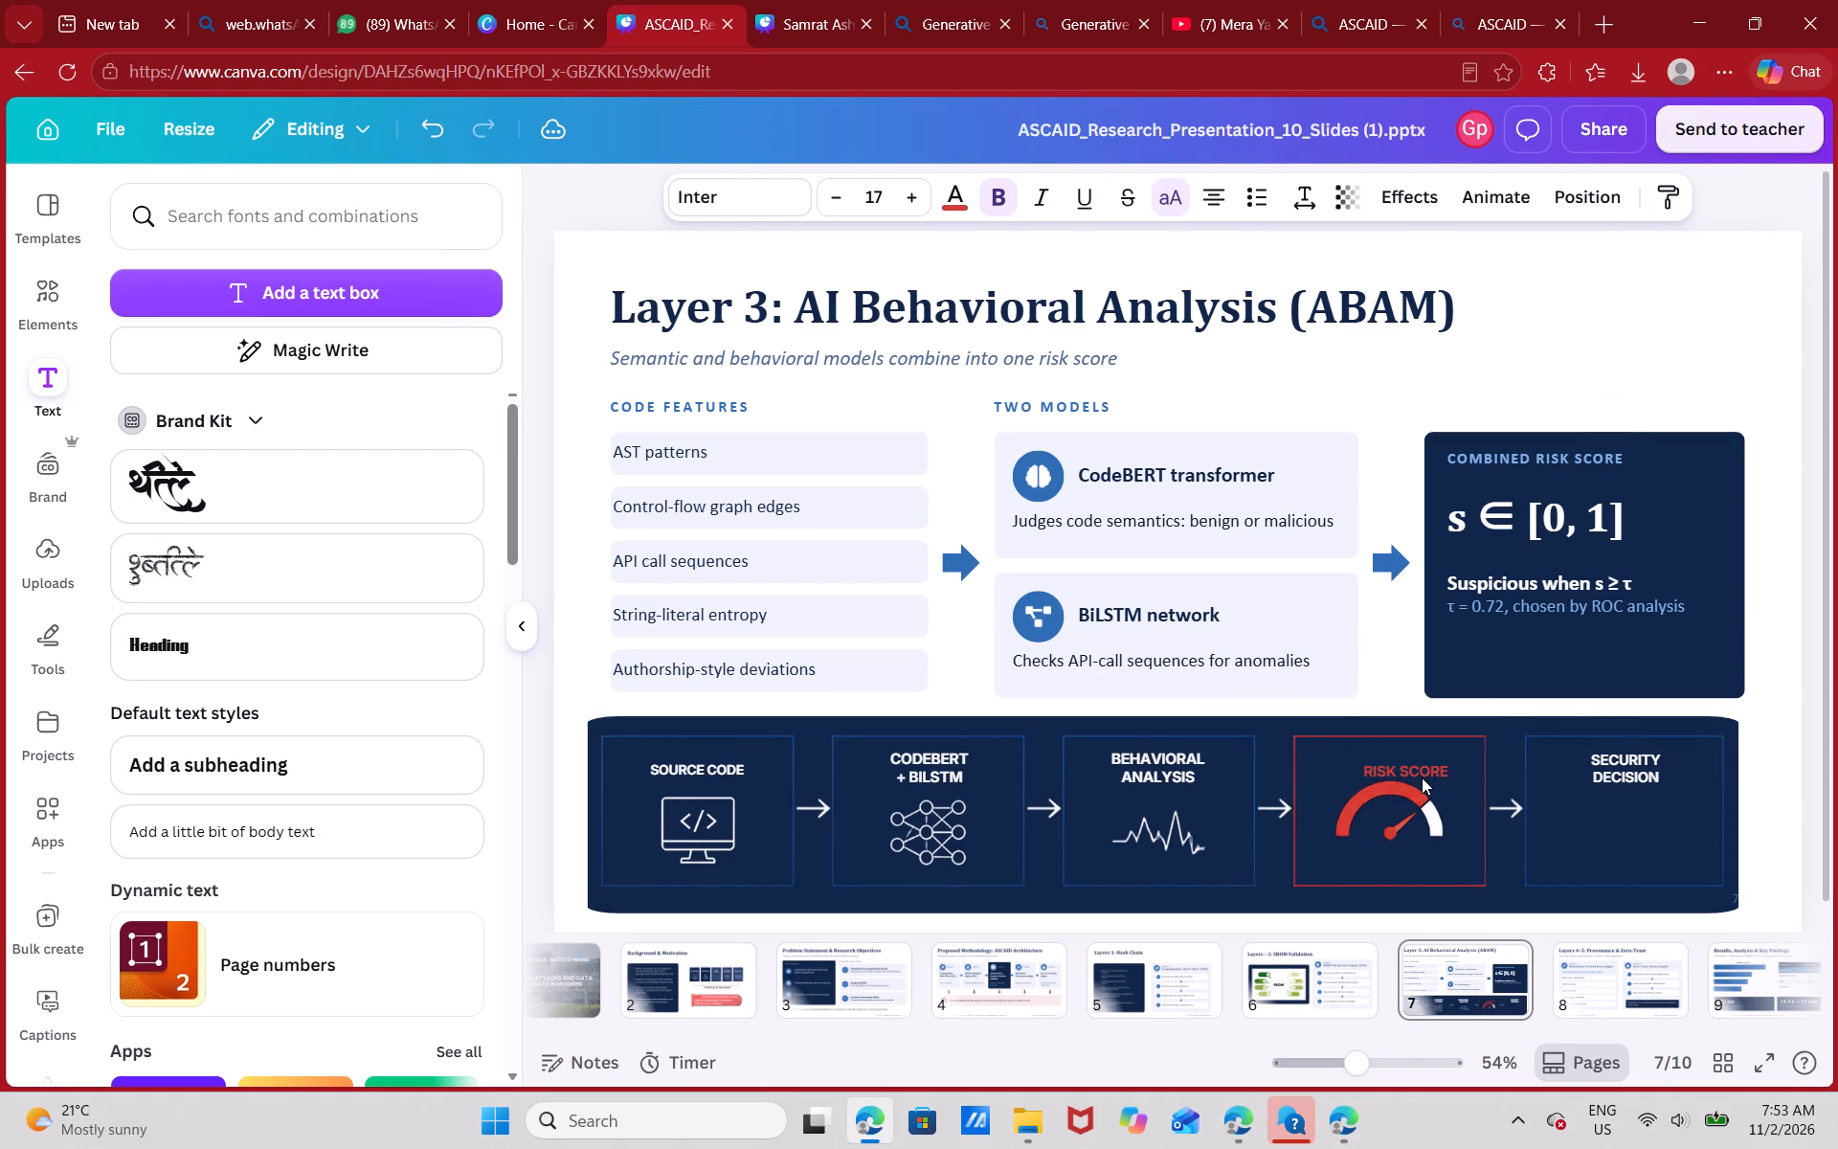
{"action": "key", "text": "Up"}
{"action": "key", "text": "Up"}
{"action": "key", "text": "Up"}
{"action": "key", "text": "Up"}
{"action": "key", "text": "Up"}
{"action": "key", "text": "Up"}
{"action": "key", "text": "Up"}
{"action": "key", "text": "Up"}
{"action": "key", "text": "Up"}
{"action": "key", "text": "Left"}
{"action": "key", "text": "Left"}
{"action": "key", "text": "Left"}
{"action": "key", "text": "Left"}
{"action": "key", "text": "Left"}
{"action": "key", "text": "Left"}
{"action": "key", "text": "Left"}
{"action": "key", "text": "Left"}
{"action": "key", "text": "Left"}
{"action": "key", "text": "Left"}
{"action": "key", "text": "Left"}
{"action": "key", "text": "Left"}
{"action": "key", "text": "Left"}
{"action": "key", "text": "Left"}
{"action": "key", "text": "Left"}
{"action": "key", "text": "Left"}
{"action": "key", "text": "Left"}
{"action": "key", "text": "Left"}
{"action": "key", "text": "Left"}
{"action": "key", "text": "Left"}
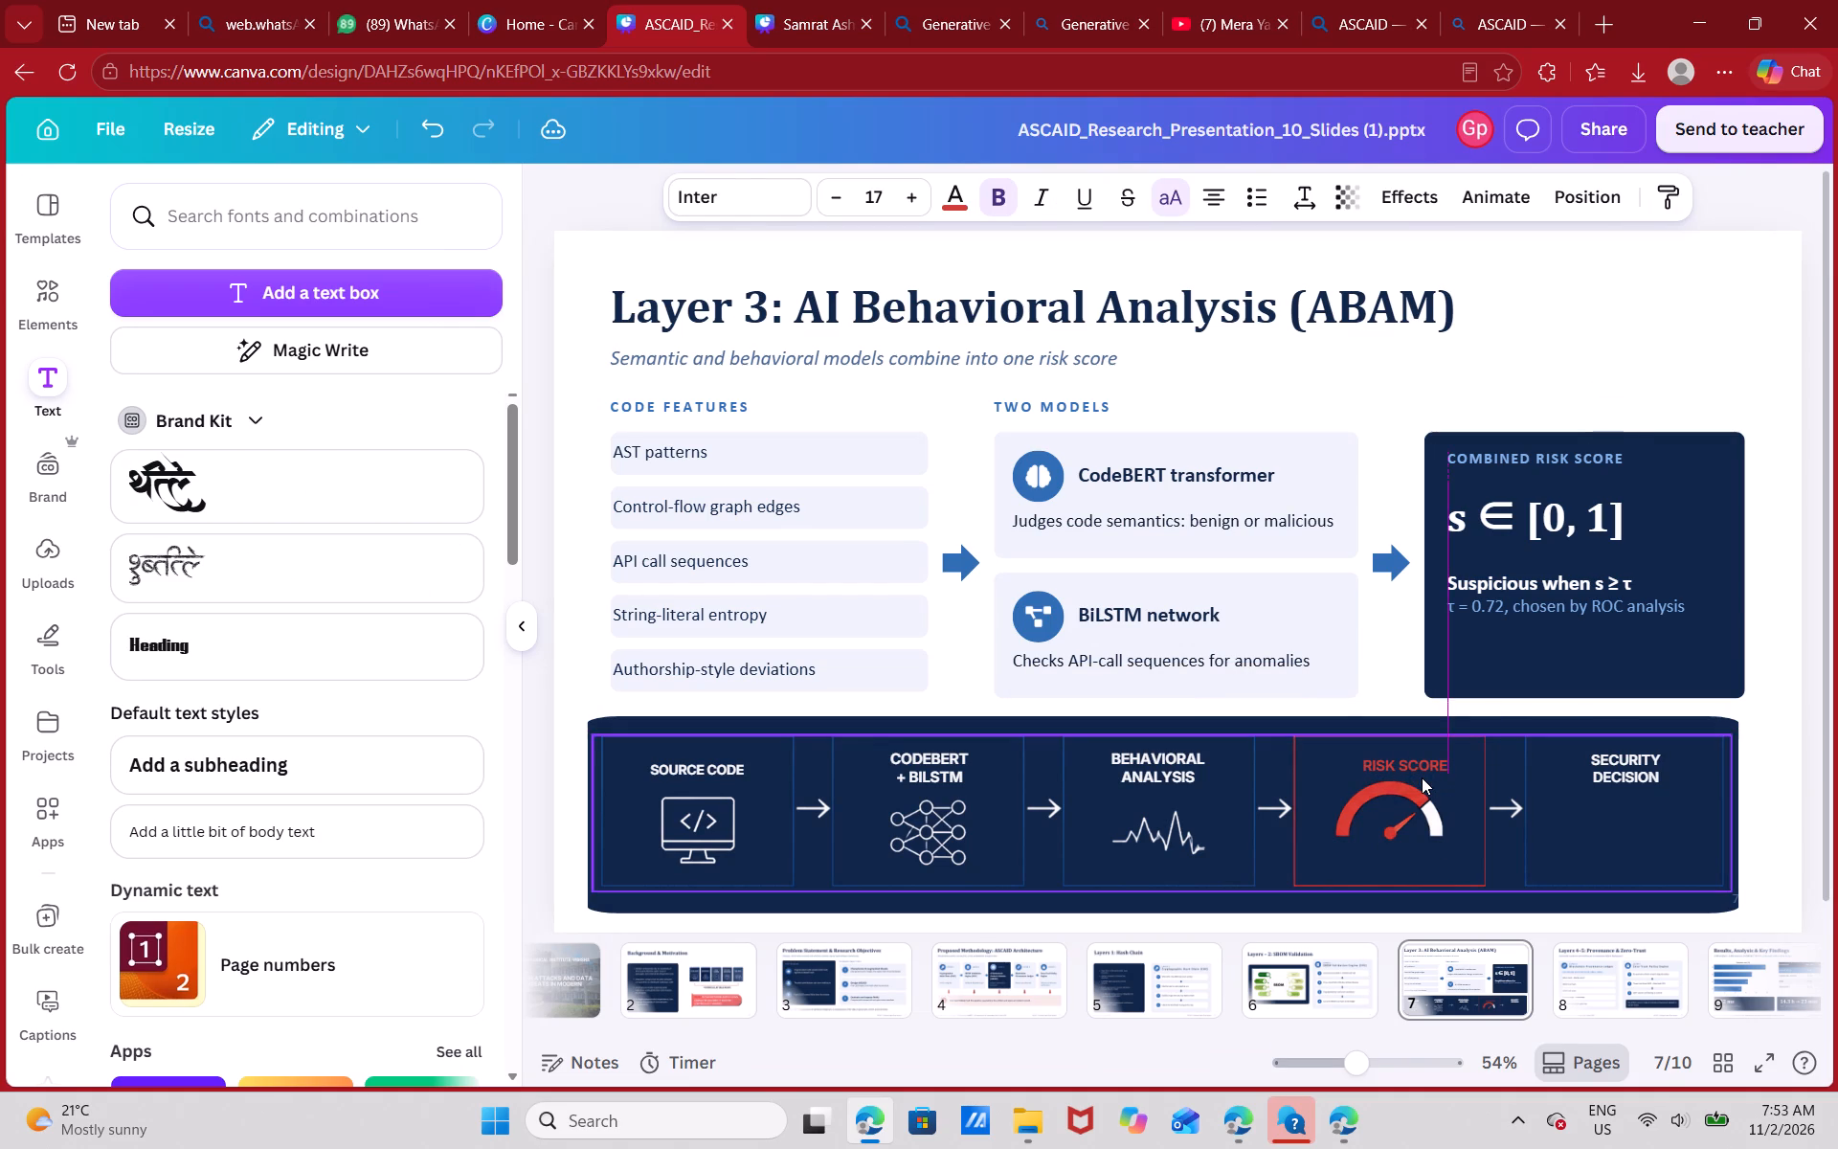
{"action": "key", "text": "Up"}
{"action": "key", "text": "Up"}
{"action": "key", "text": "Up"}
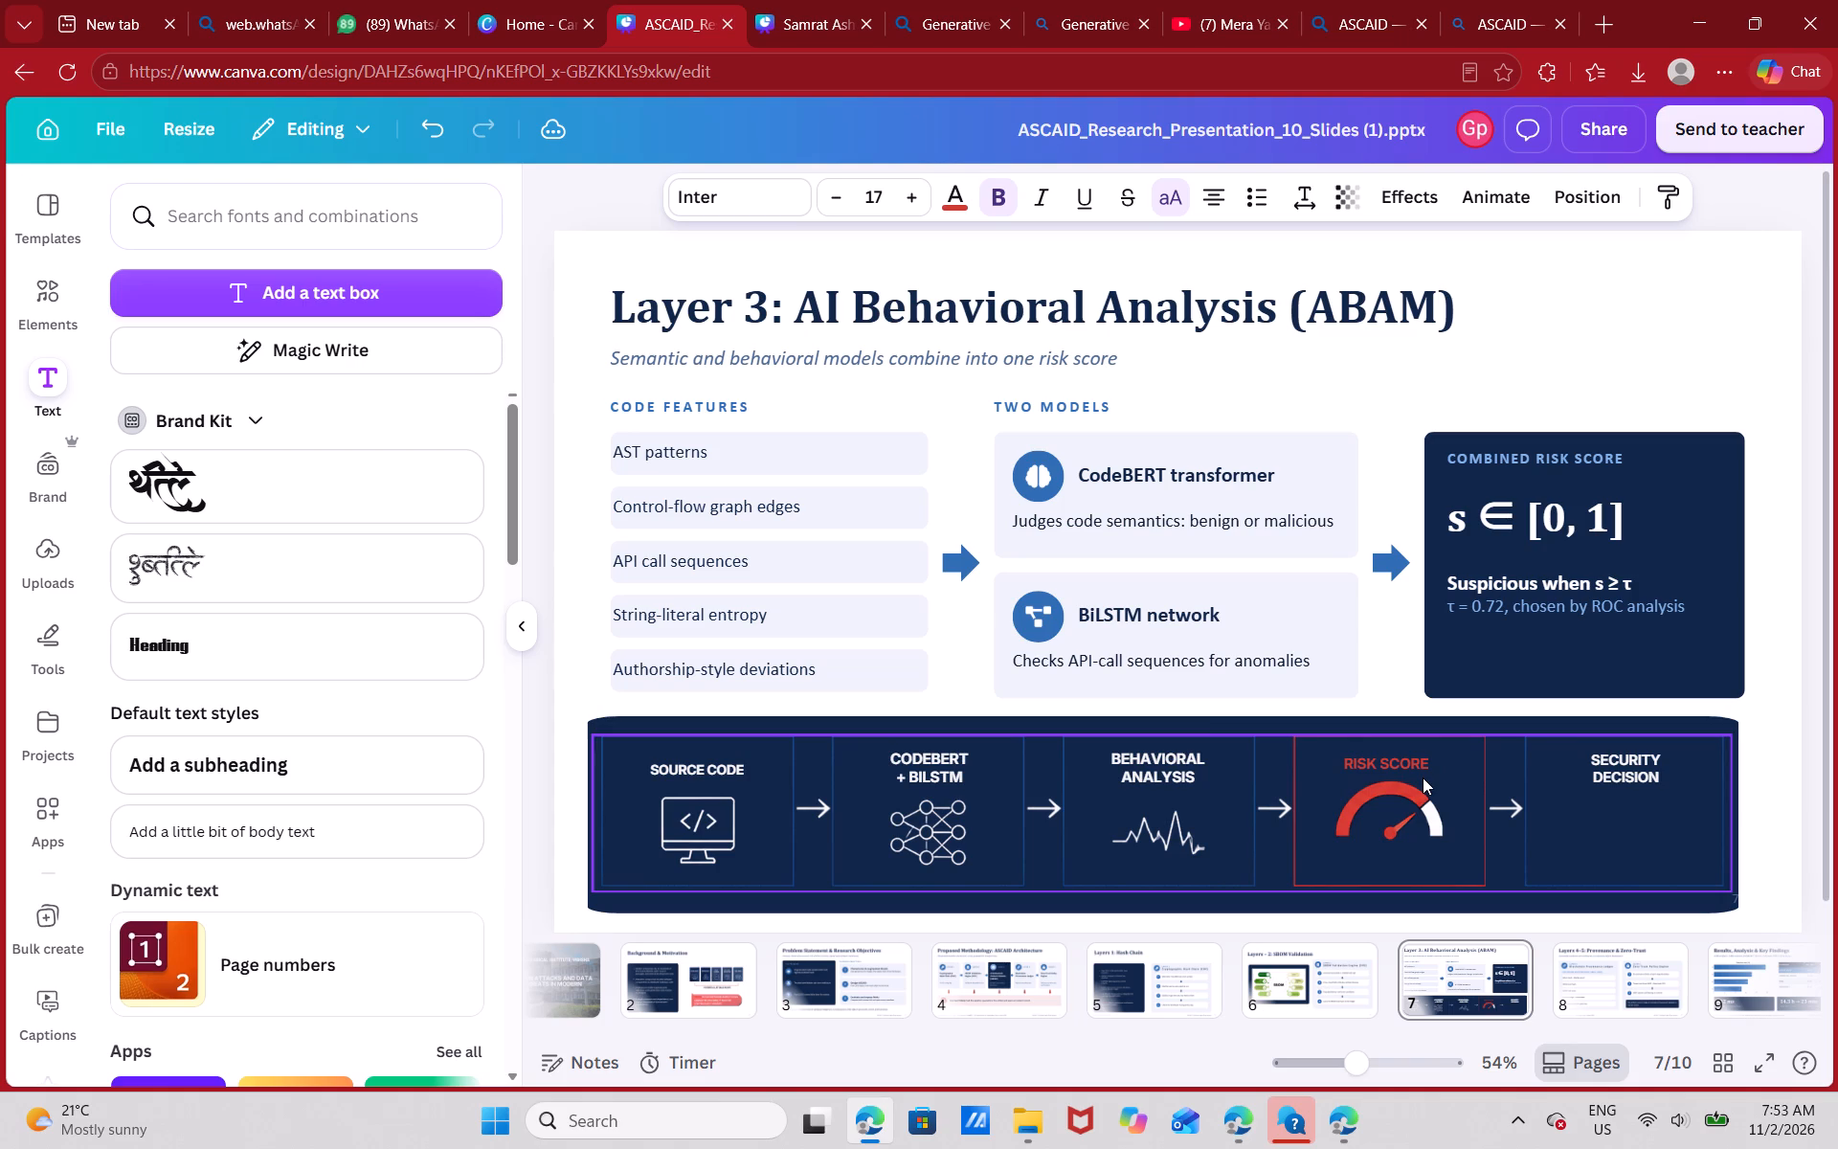
{"action": "key", "text": "Up"}
{"action": "left_click", "coordinate": [1805, 318]}
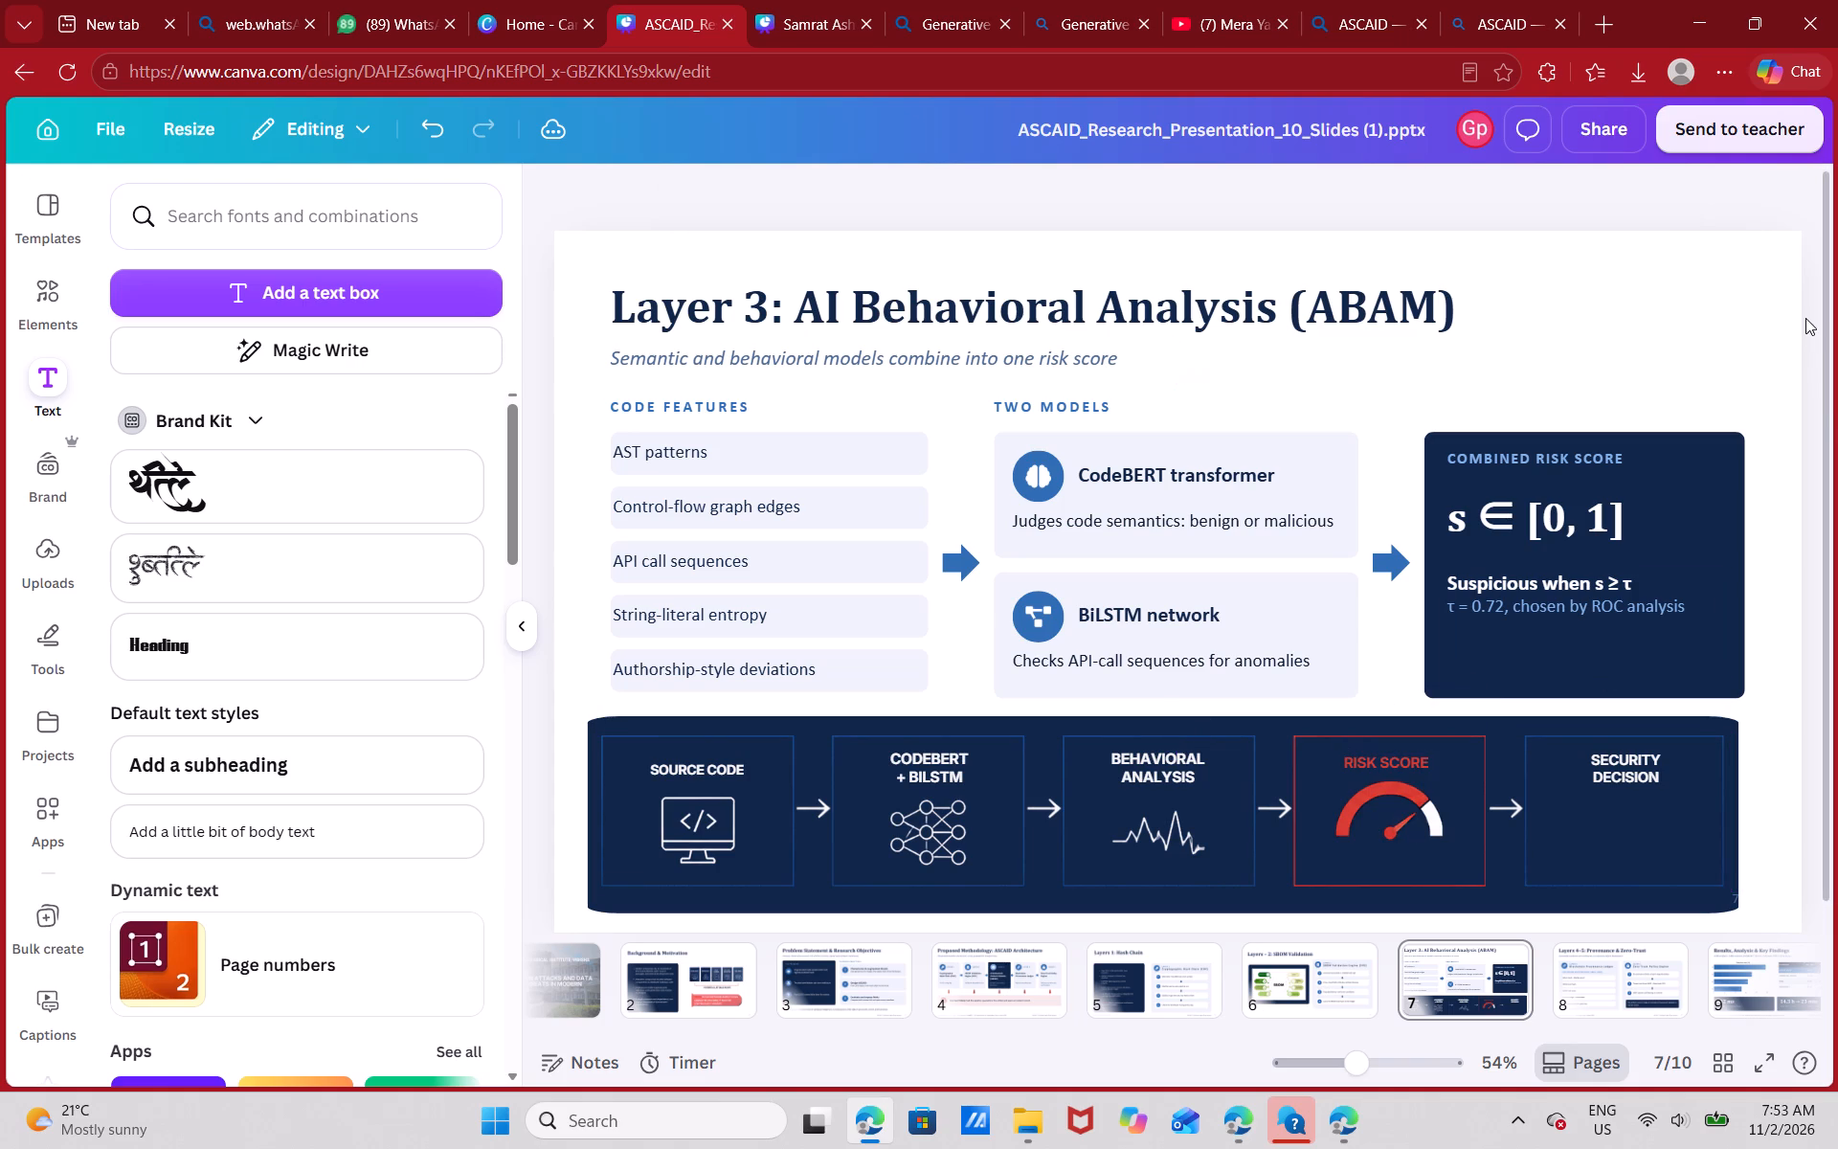
Ungroup the five-stage flow on the Samrat Ashok deck's slide 7.
{"action": "key", "text": "alt+Tab"}
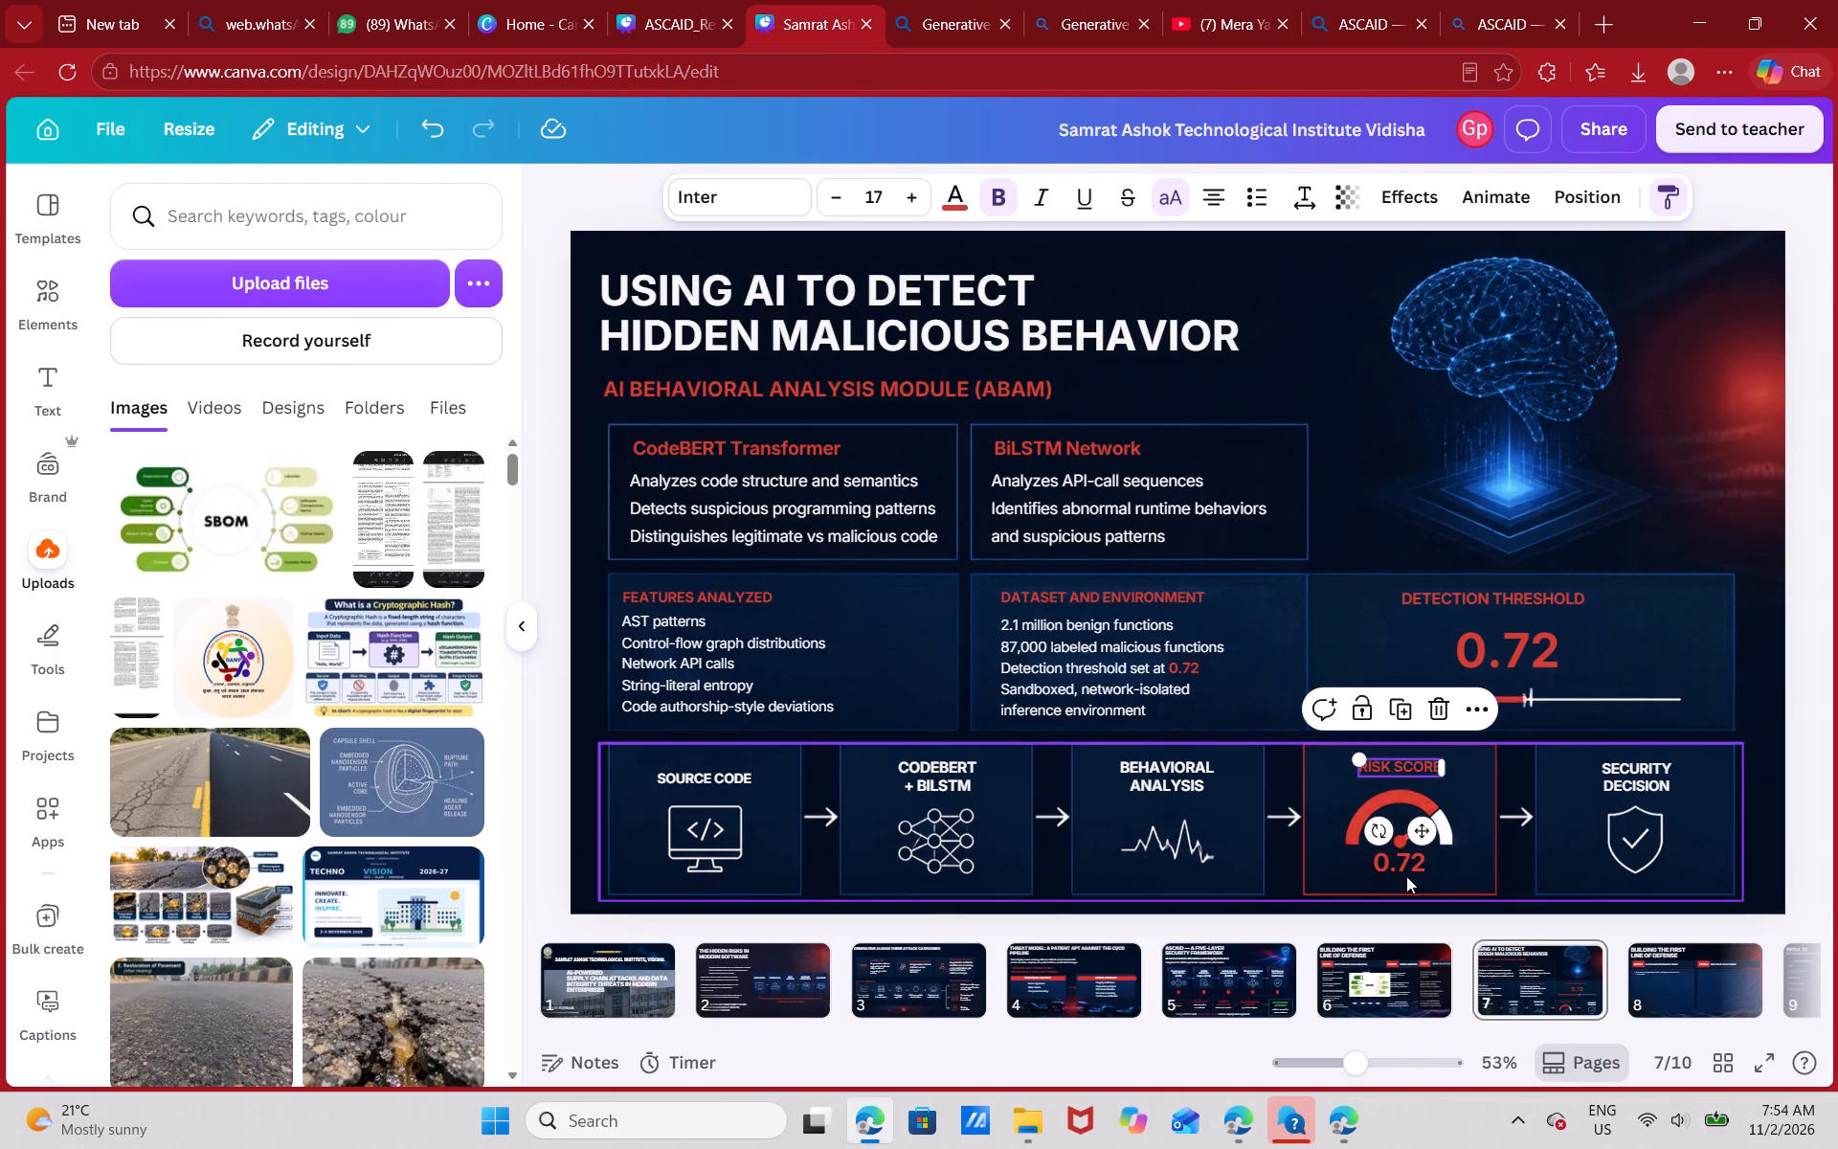
{"action": "left_click", "coordinate": [1821, 505]}
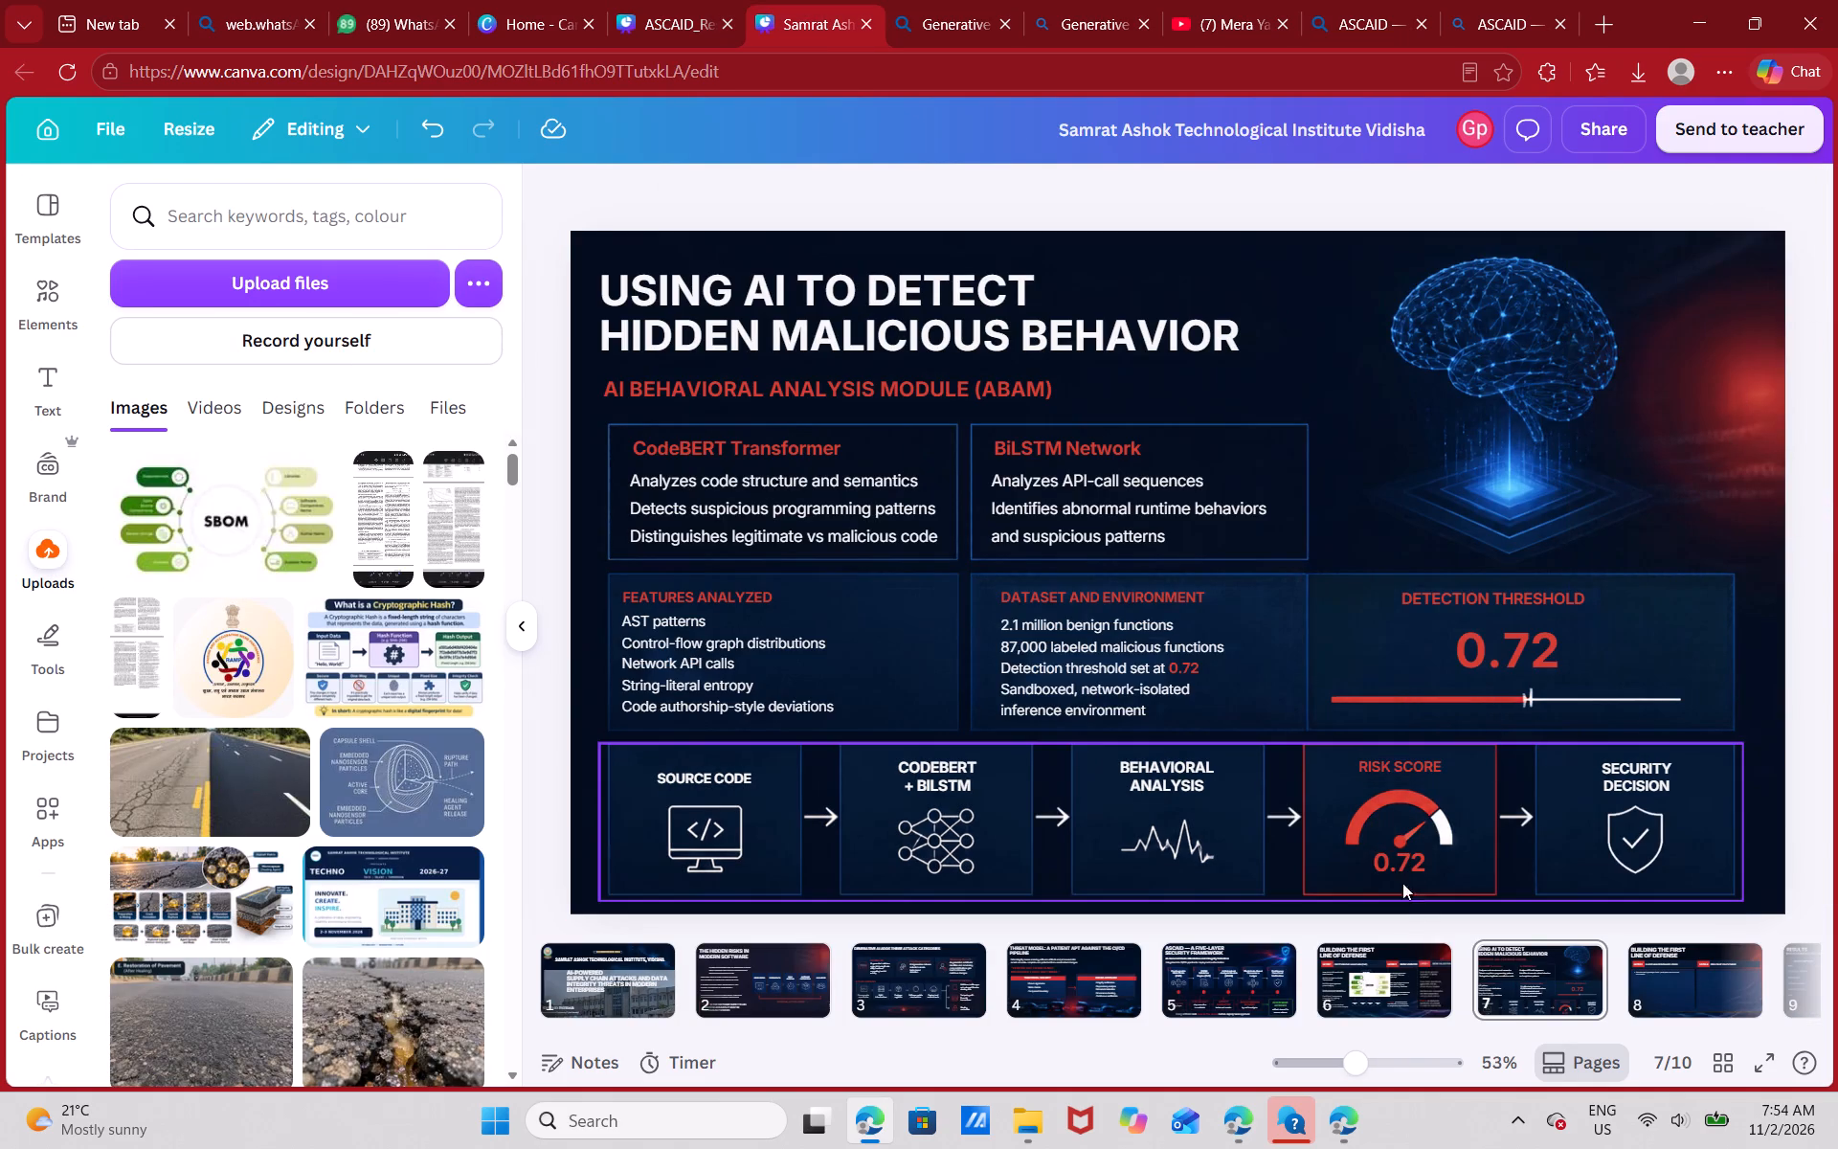
{"action": "left_click", "coordinate": [1406, 856]}
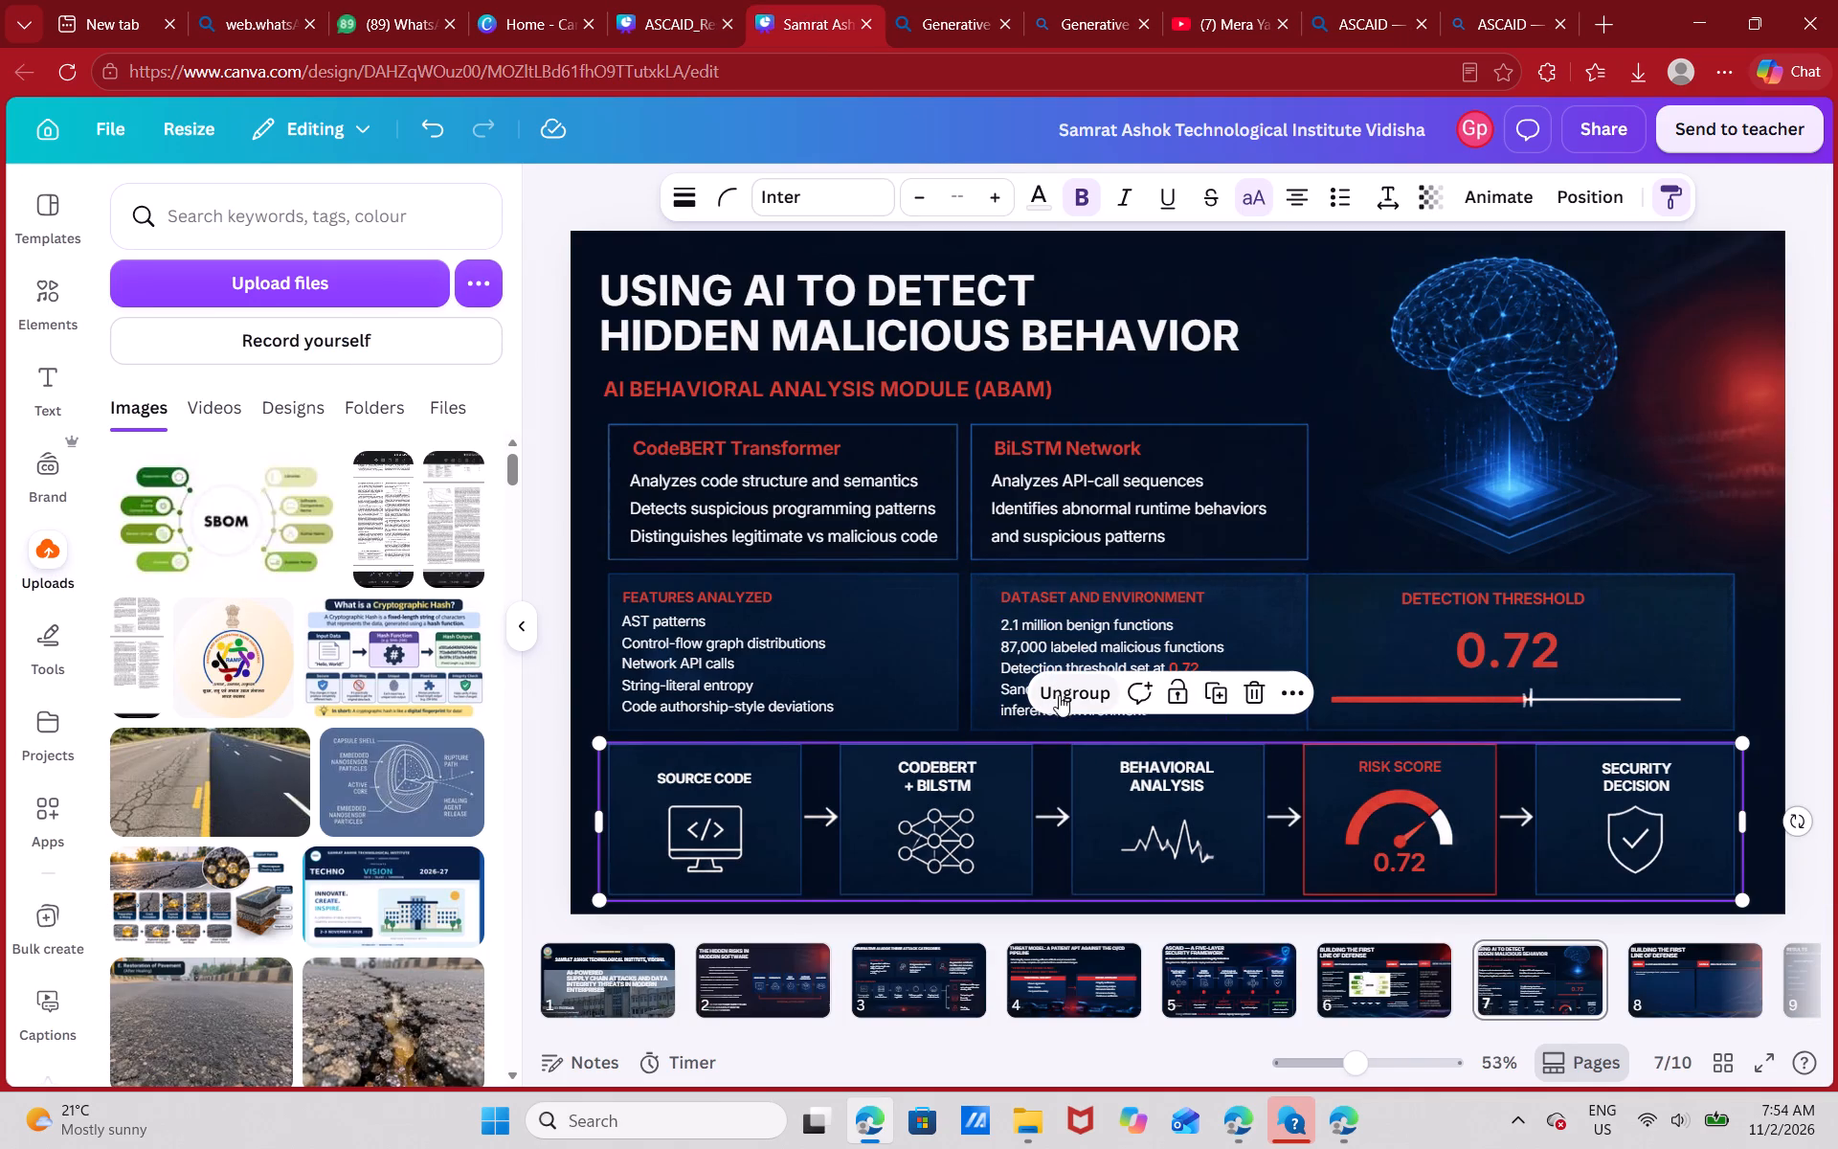
{"action": "left_click", "coordinate": [1060, 695]}
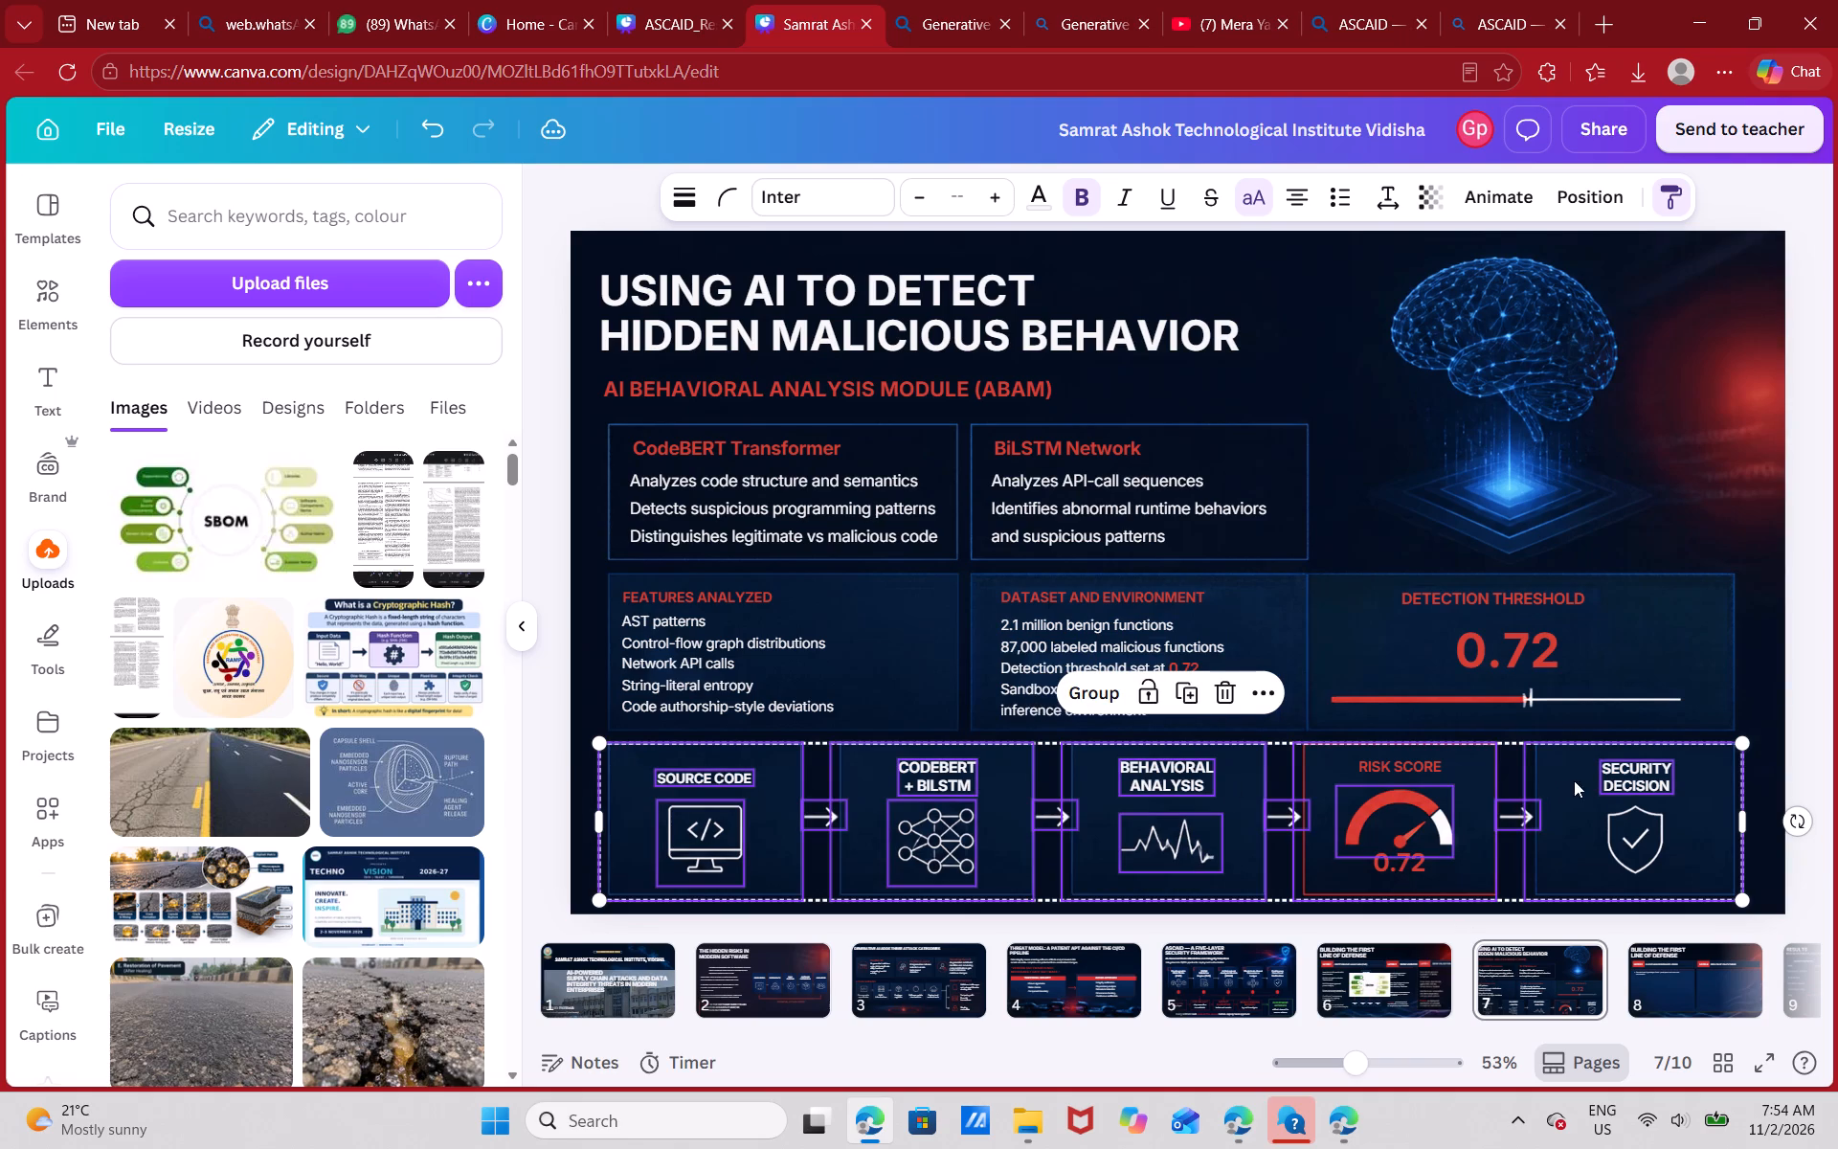
Shift the gauge up and right and move the Risk Score box slightly right on the Samrat Ashok deck's slide 7.
{"action": "left_click", "coordinate": [1654, 841]}
{"action": "left_click", "coordinate": [1764, 589]}
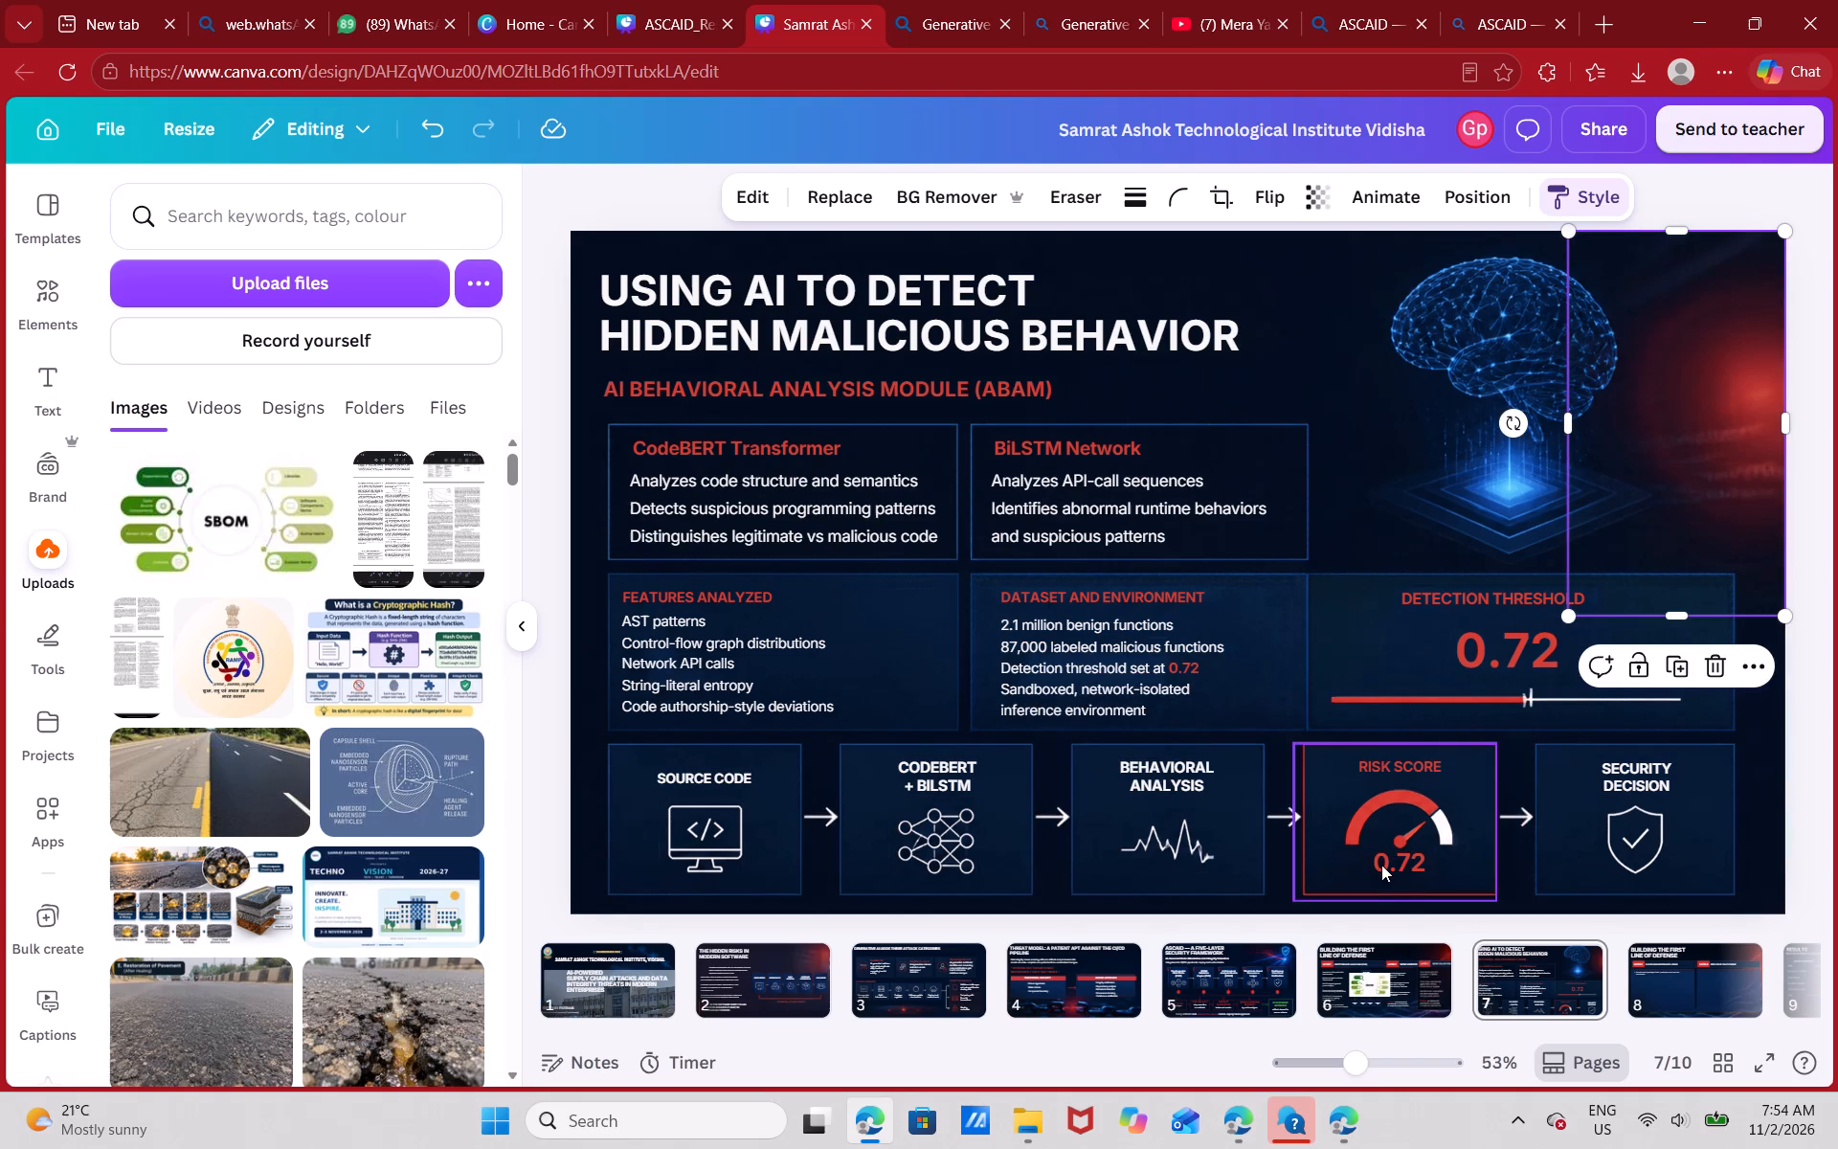
{"action": "left_click_drag", "start_coordinate": [1404, 830], "coordinate": [1412, 810]}
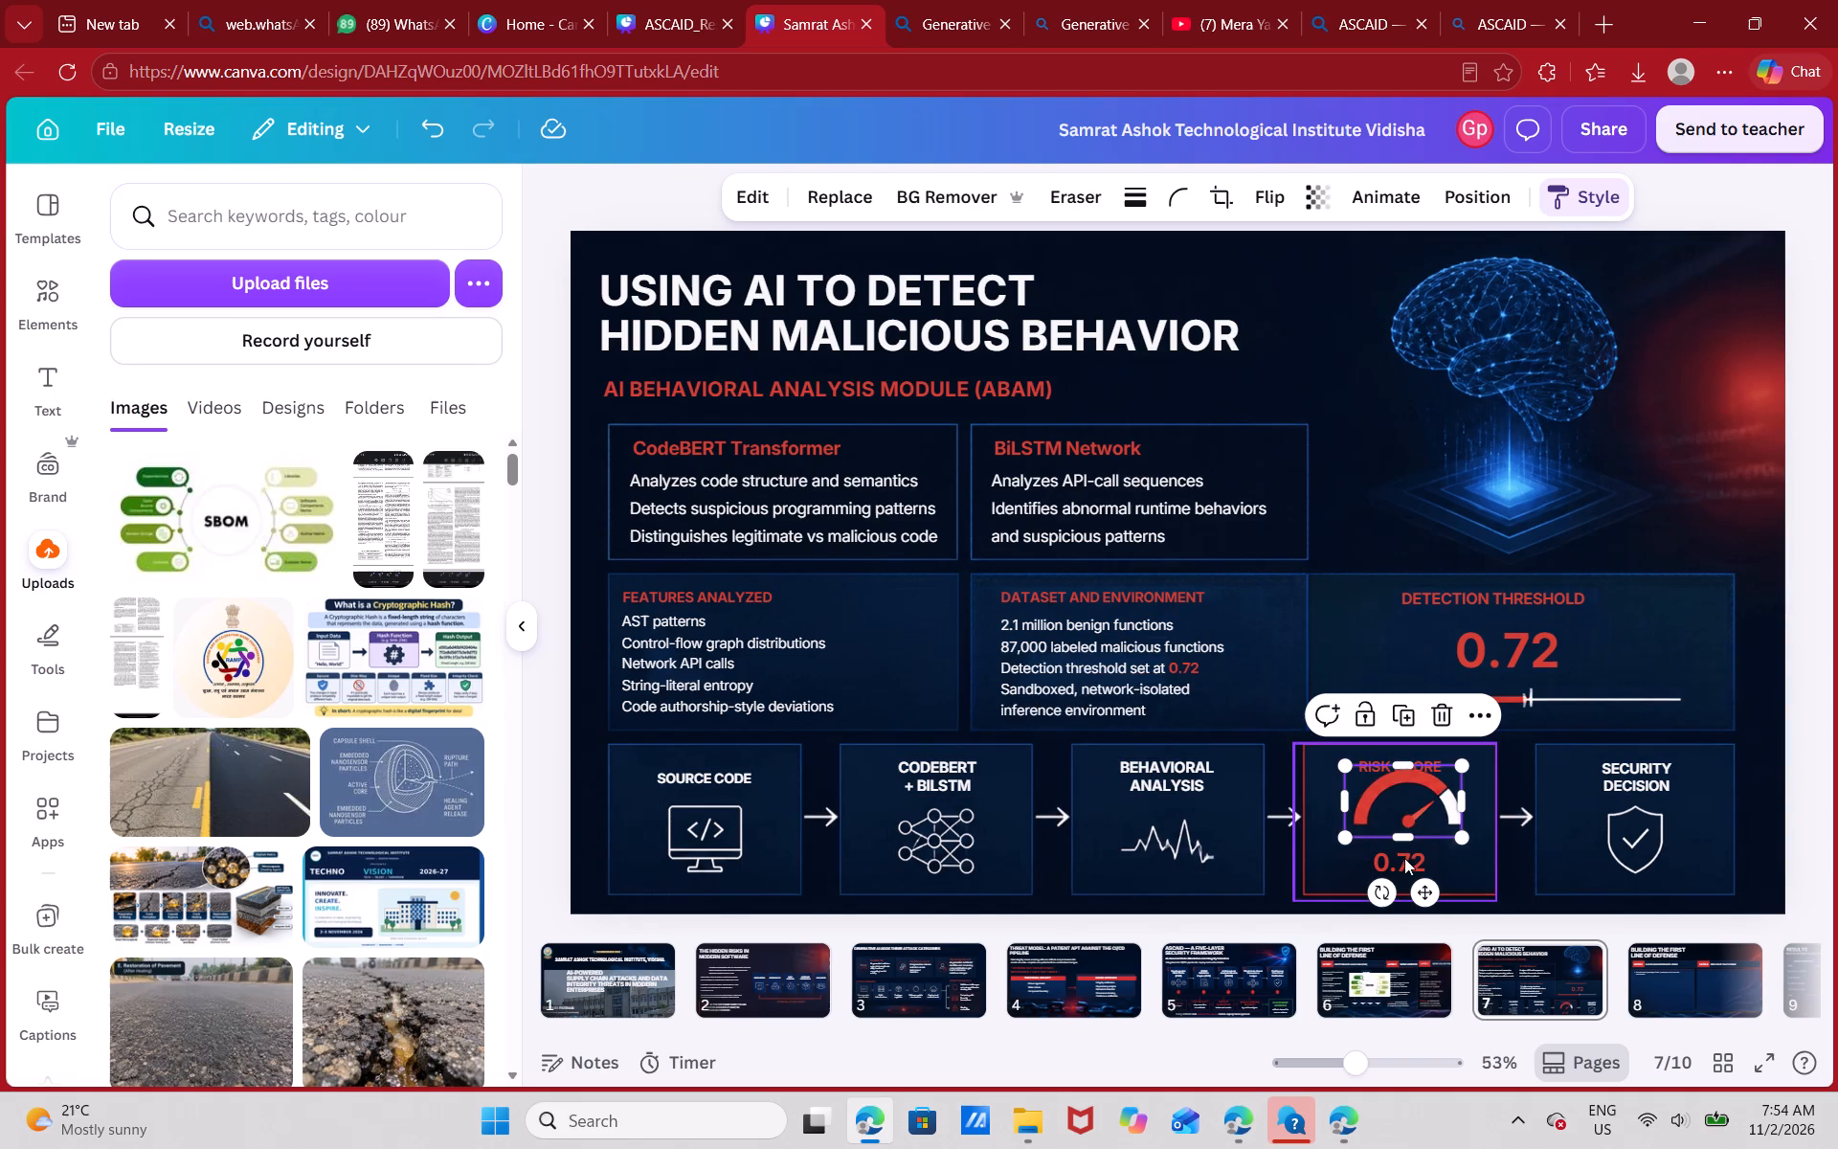
{"action": "left_click_drag", "start_coordinate": [1398, 864], "coordinate": [1411, 847]}
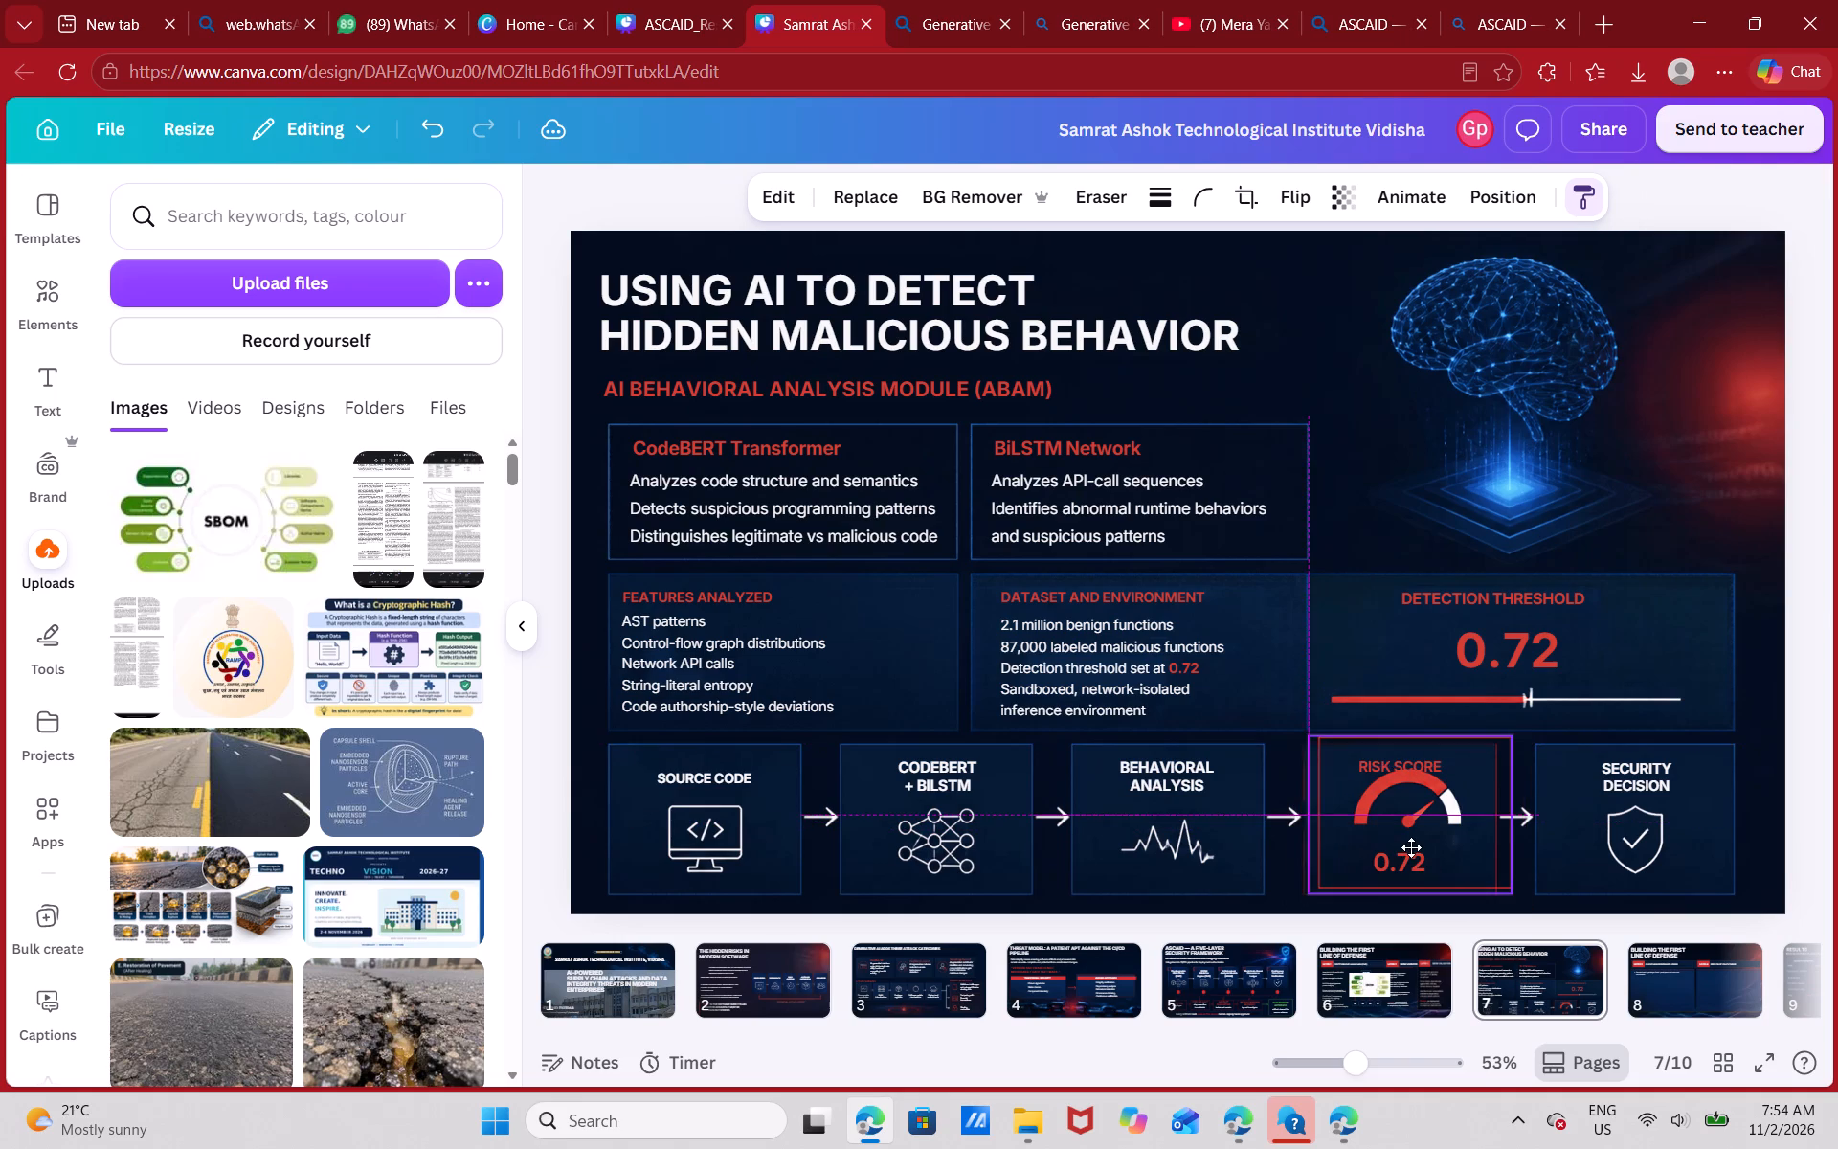
{"action": "left_click_drag", "start_coordinate": [1411, 847], "coordinate": [1408, 862]}
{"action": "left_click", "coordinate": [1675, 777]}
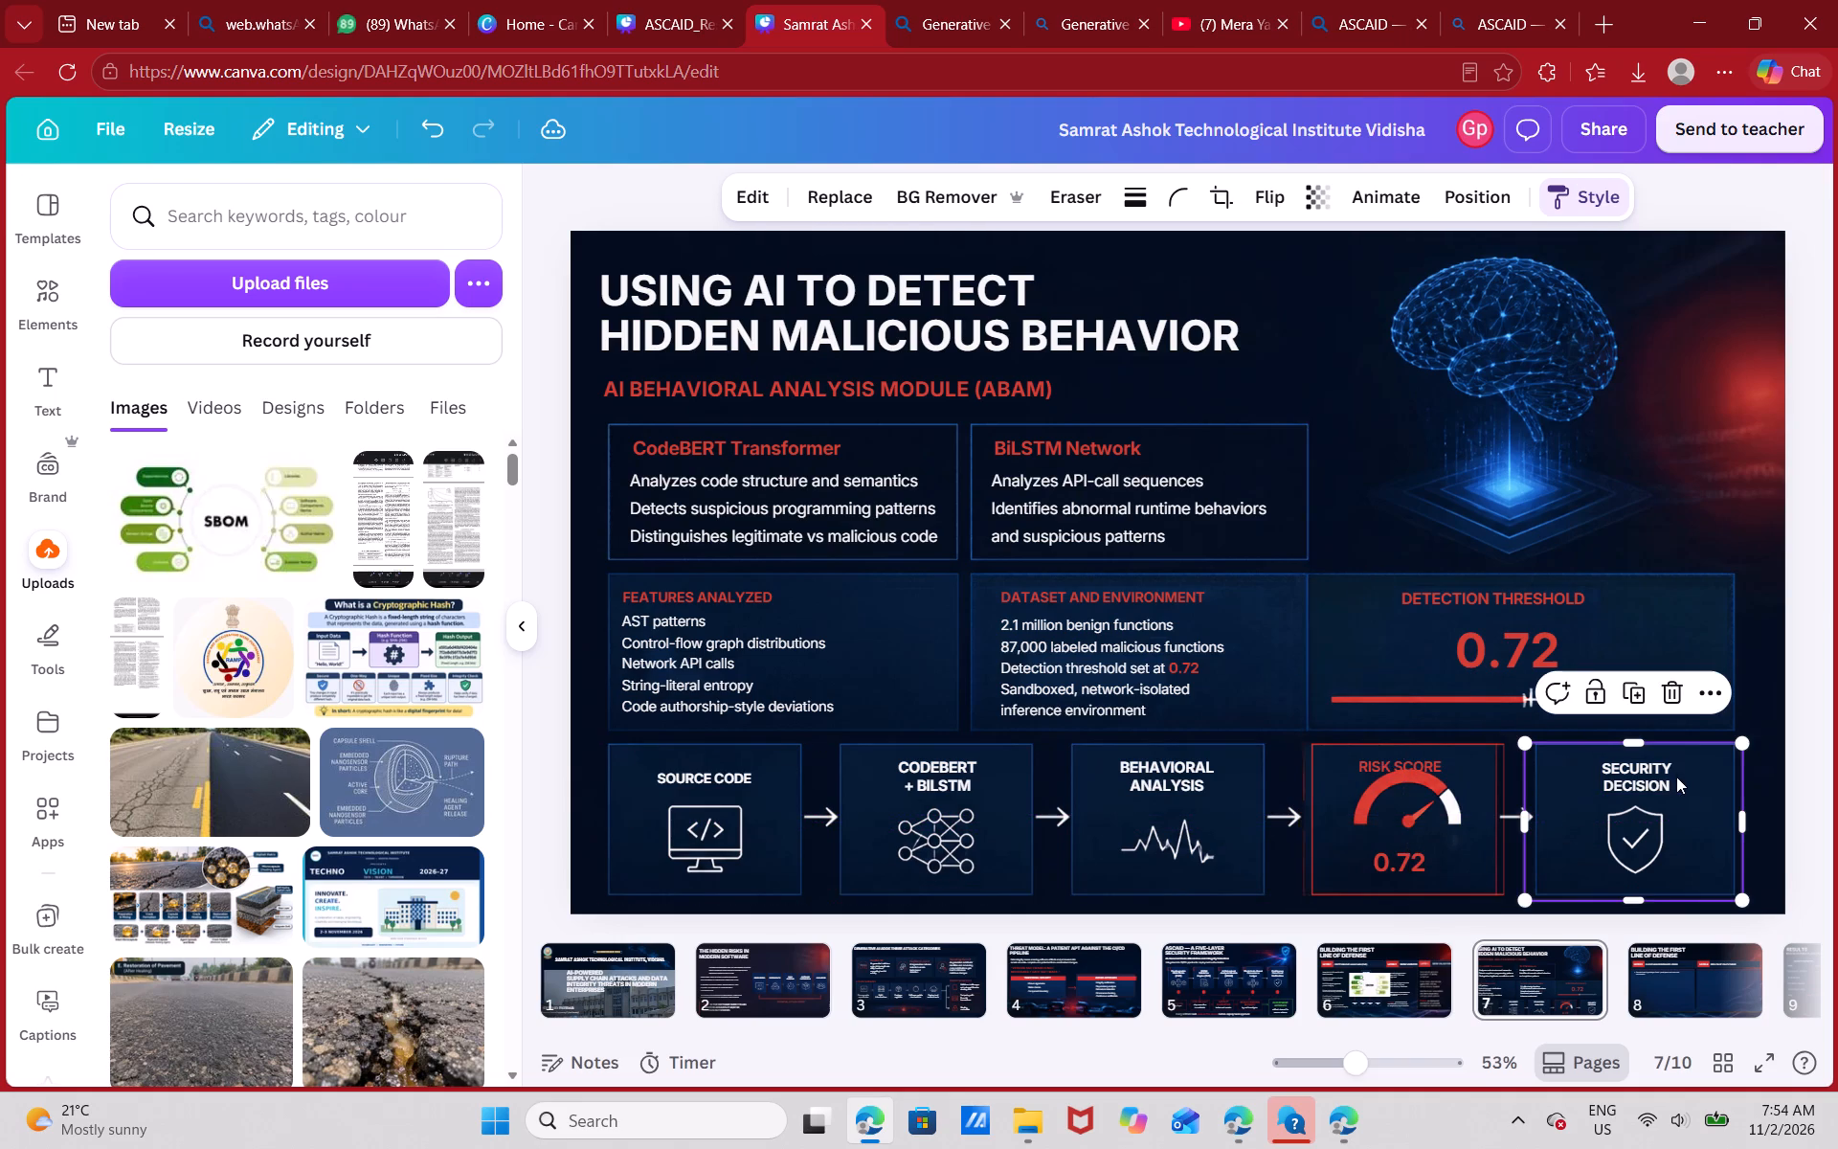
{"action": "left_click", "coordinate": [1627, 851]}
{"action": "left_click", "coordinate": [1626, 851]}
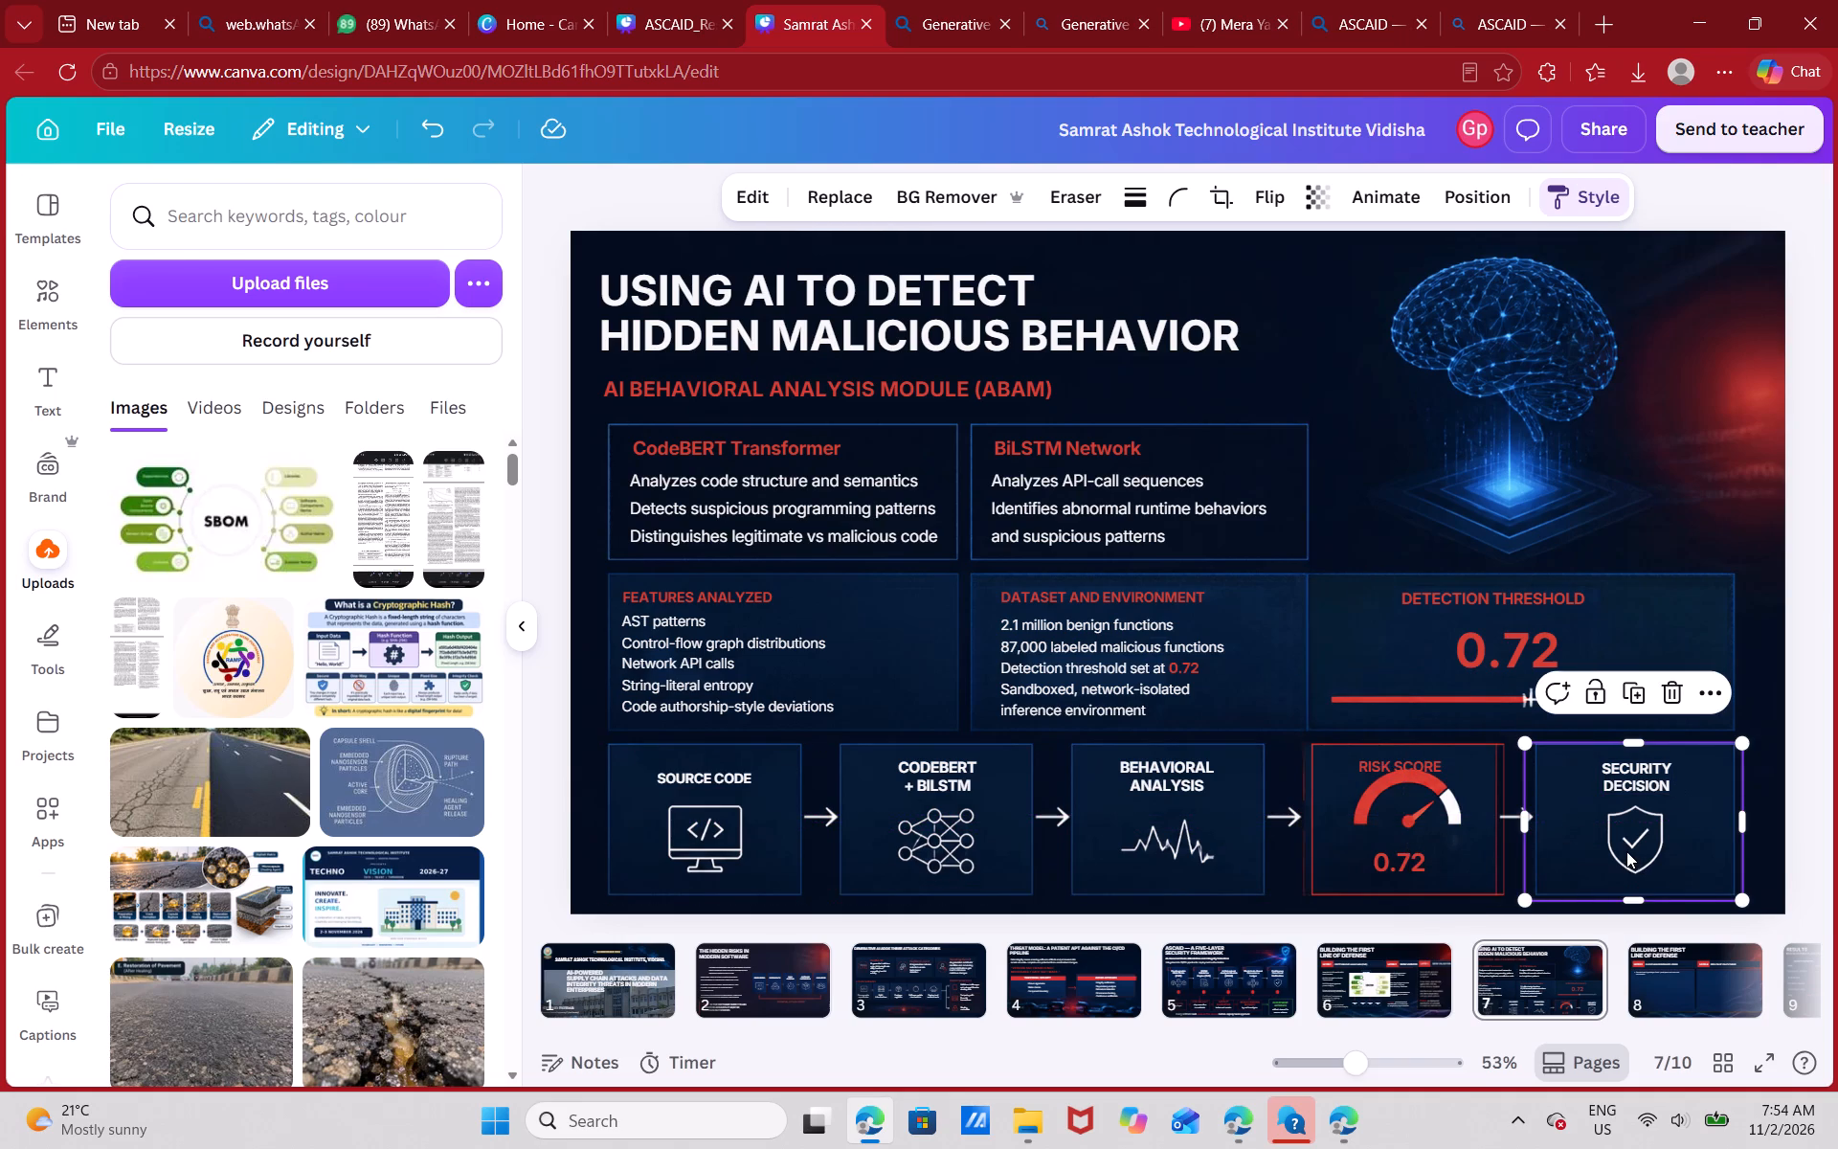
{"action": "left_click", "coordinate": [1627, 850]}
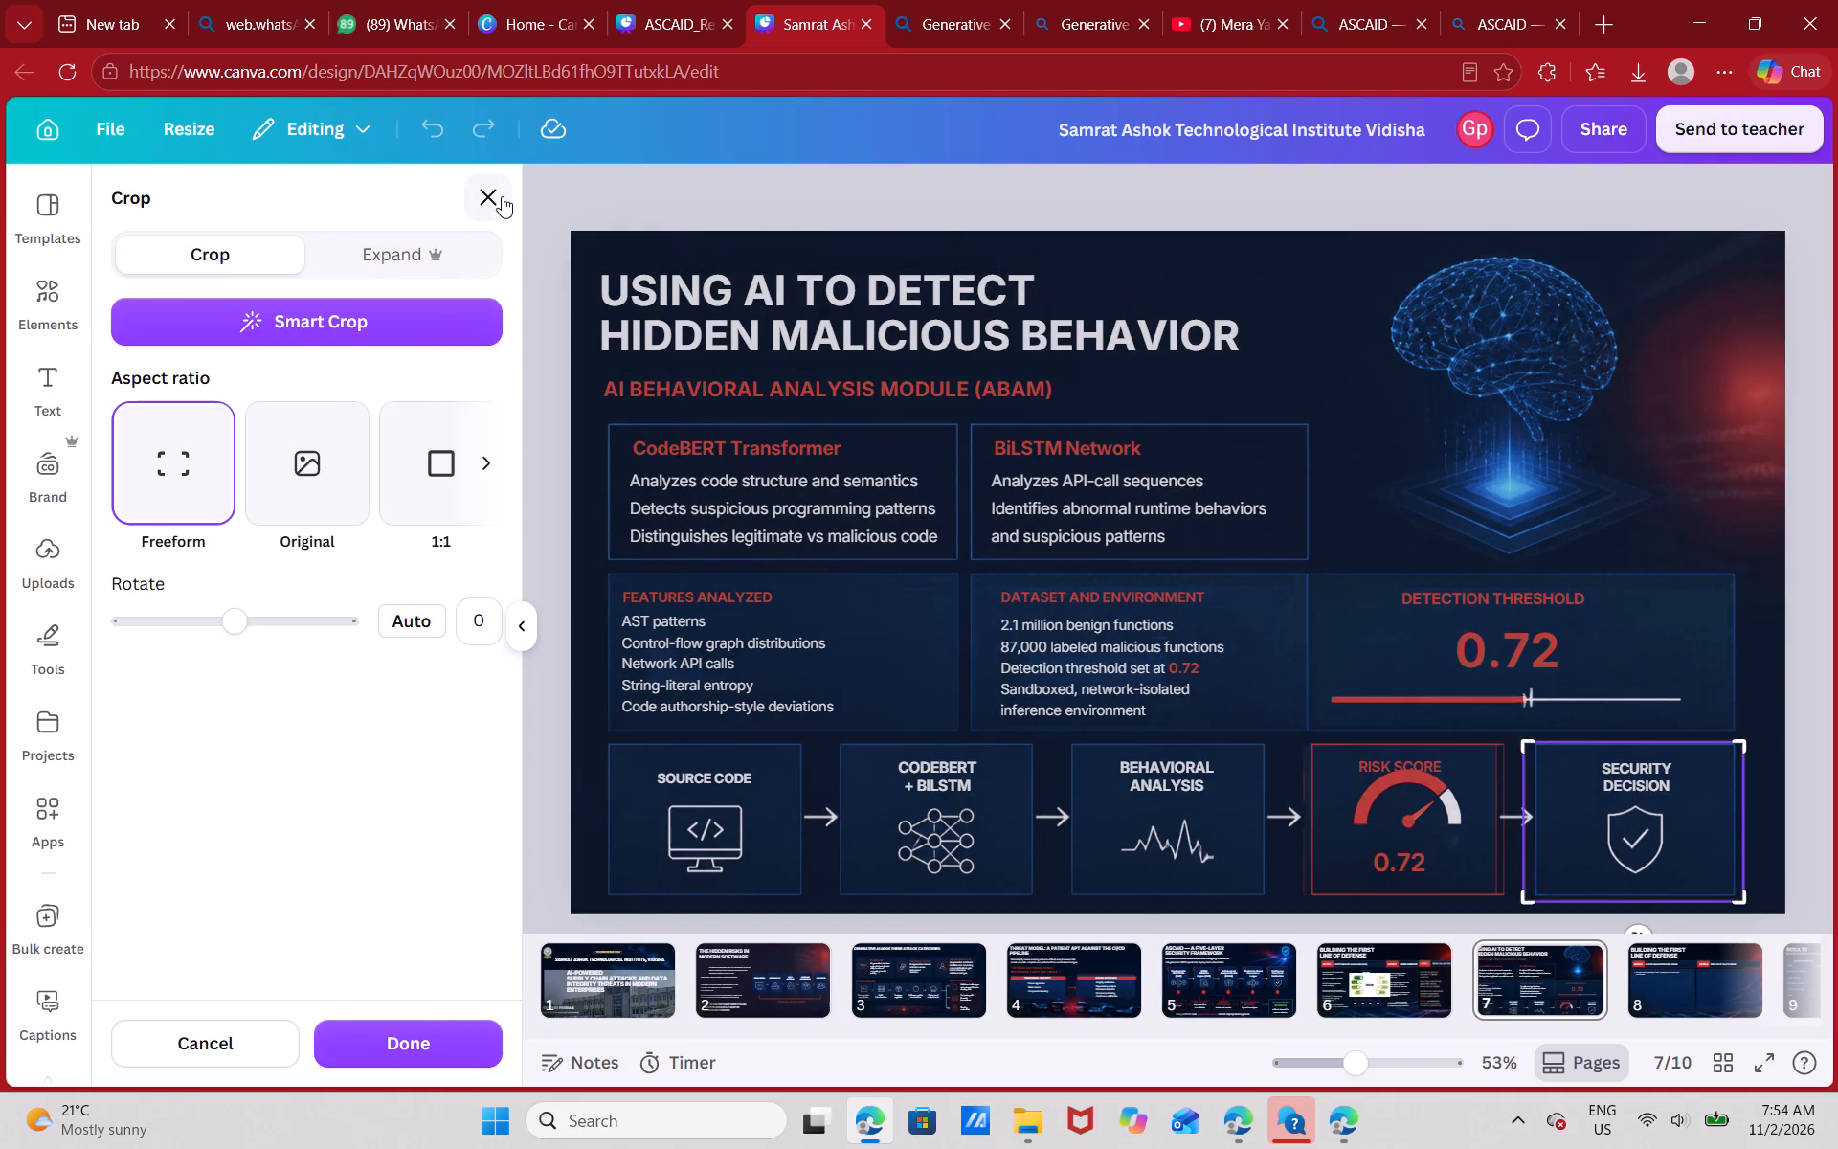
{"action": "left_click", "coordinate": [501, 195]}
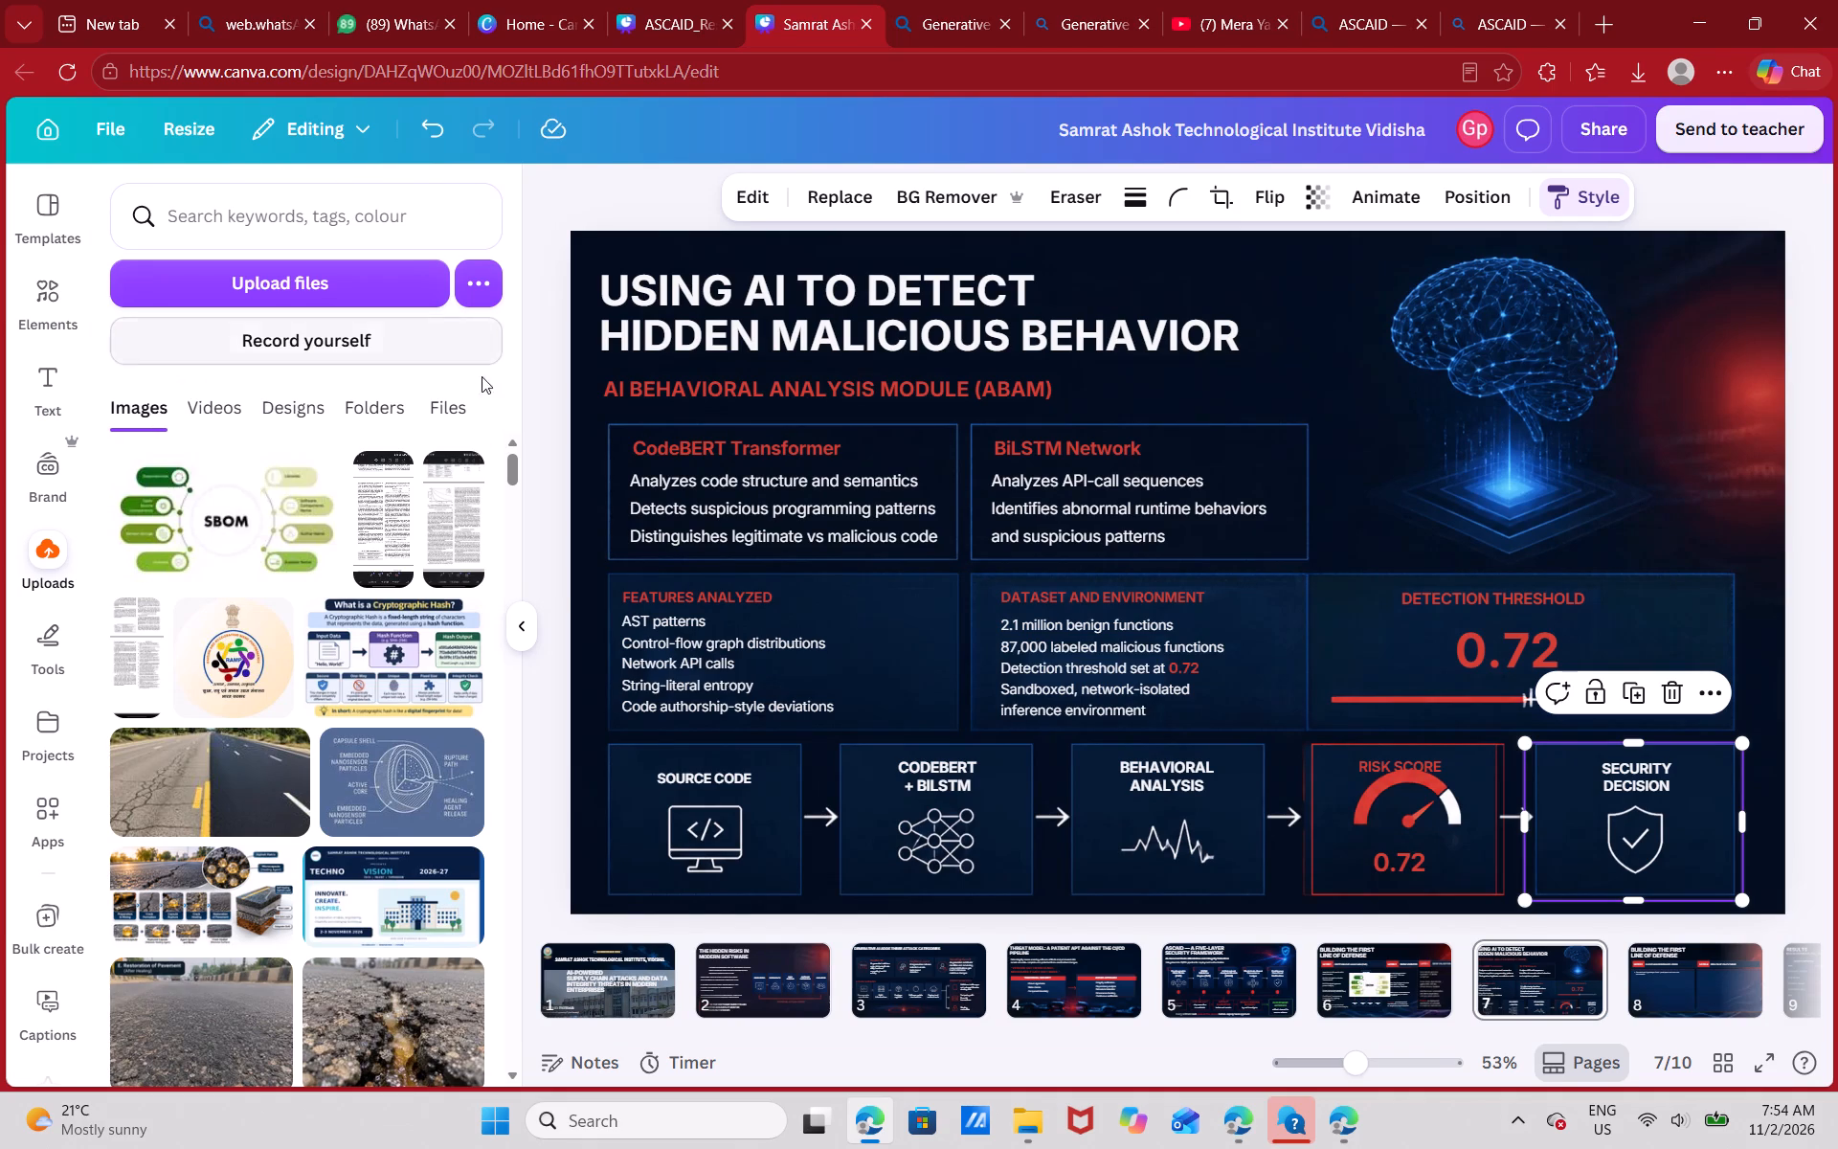
Search the elements for "security" and add the blue padlock shield graphic to the ASCAID deck's Layer 3 slide.
{"action": "key", "text": "alt+Tab"}
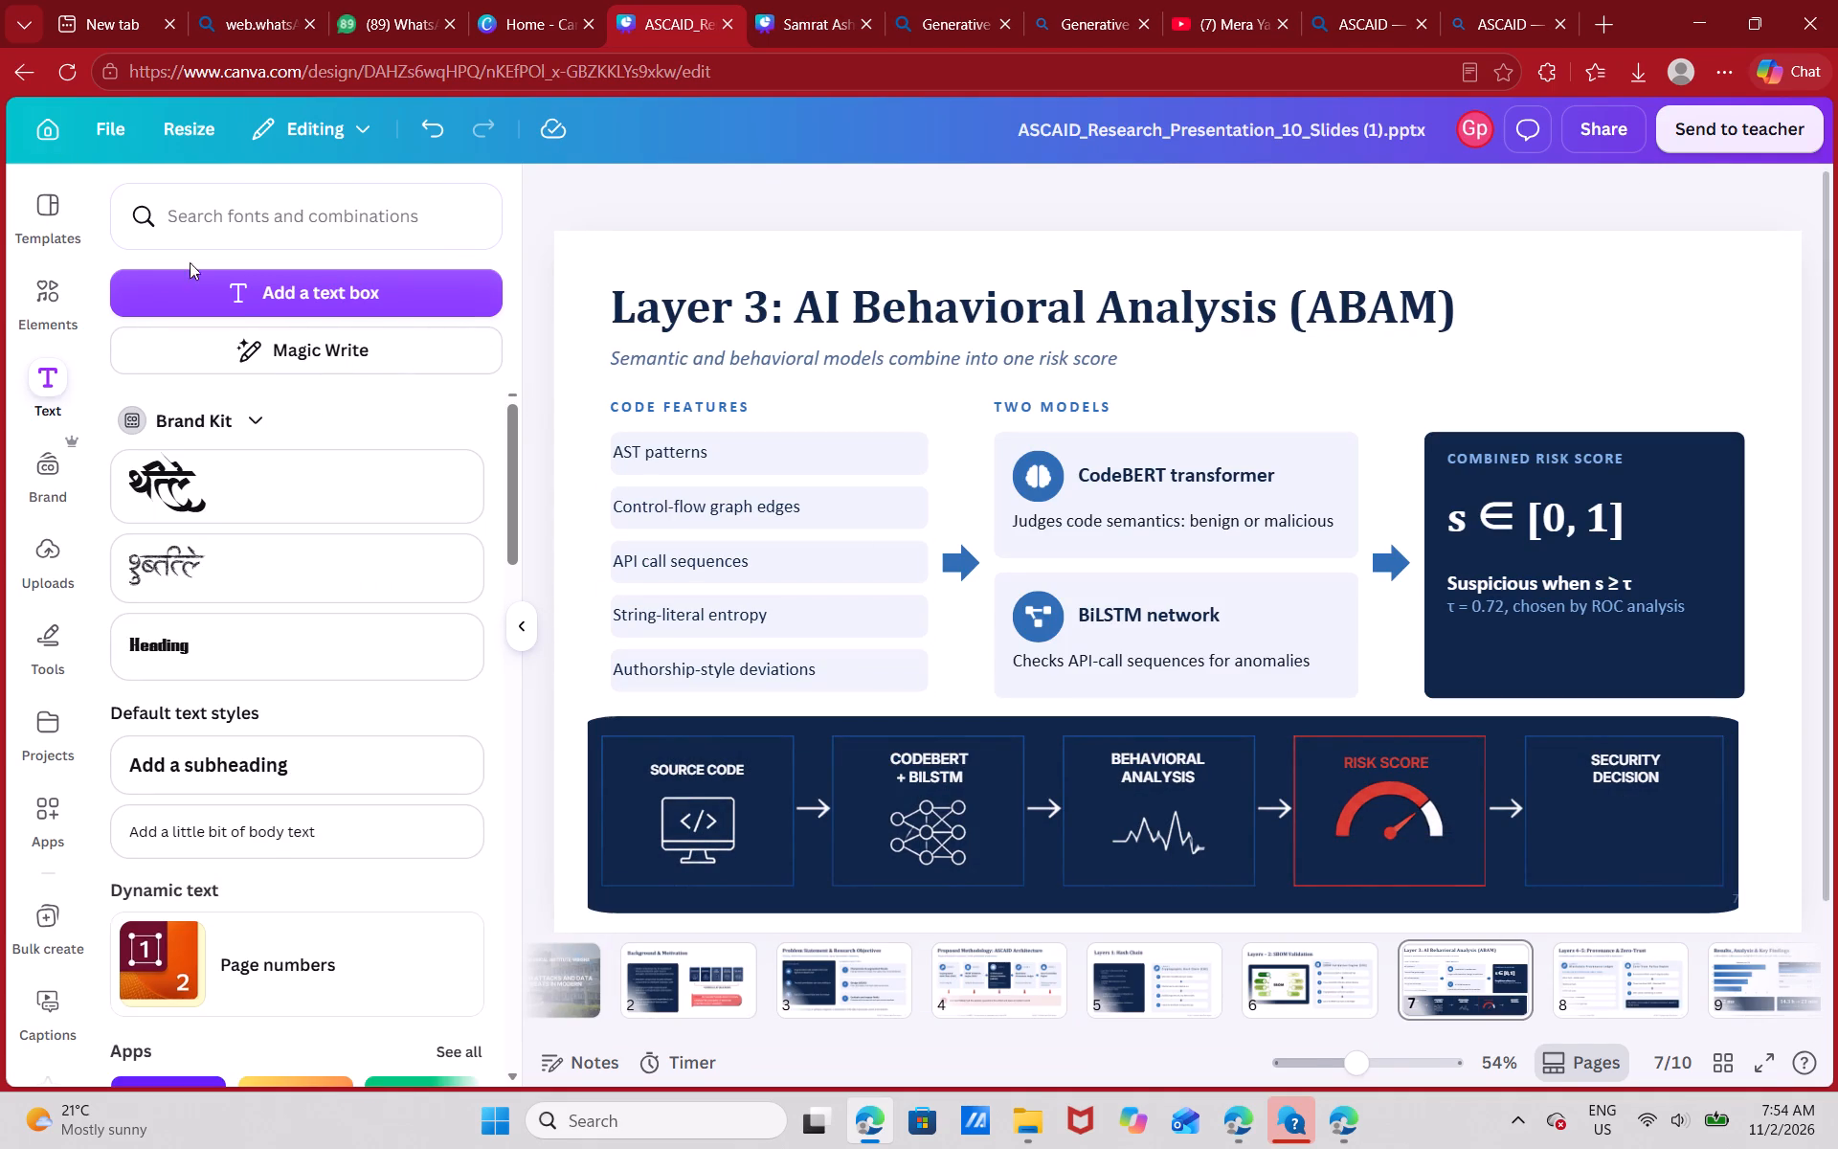
{"action": "left_click", "coordinate": [72, 292]}
{"action": "left_click", "coordinate": [206, 232]}
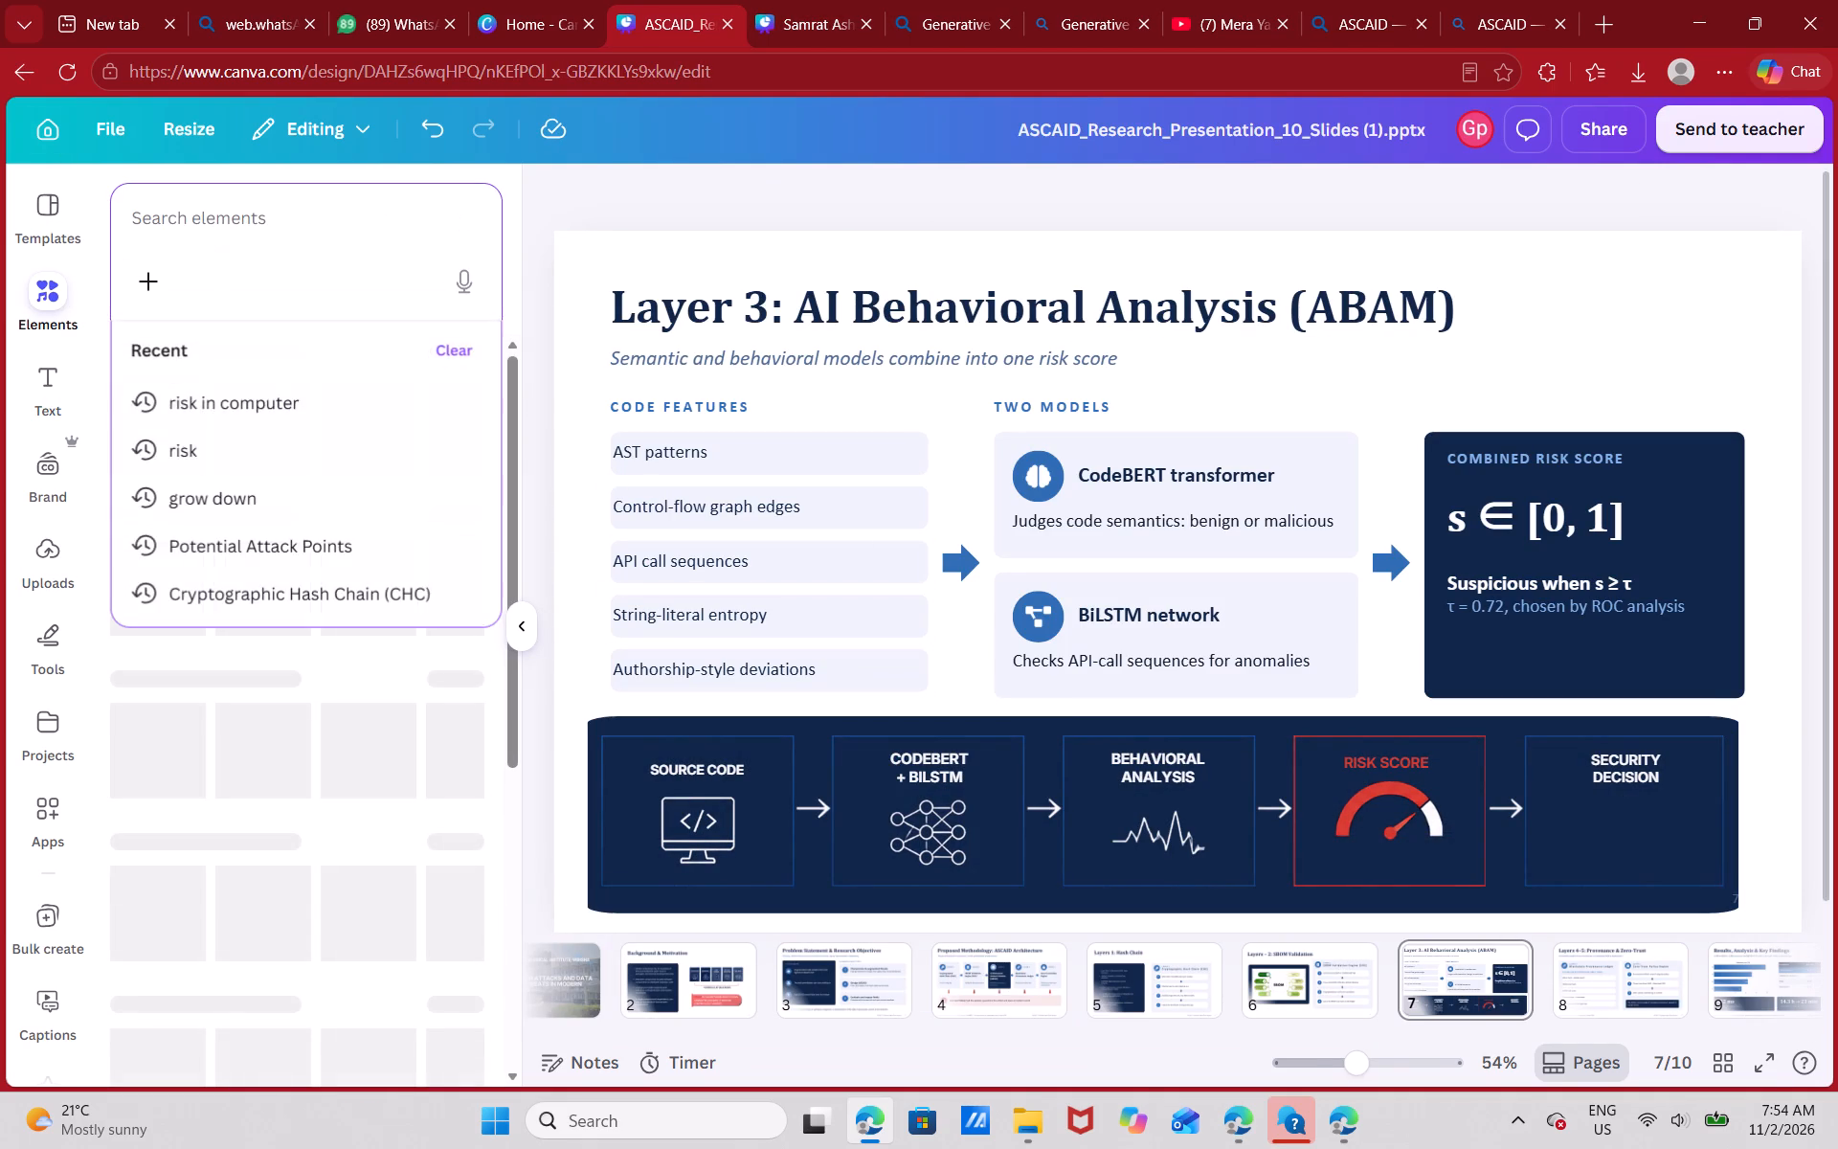
{"action": "type", "text": "security"}
{"action": "key", "text": "Return"}
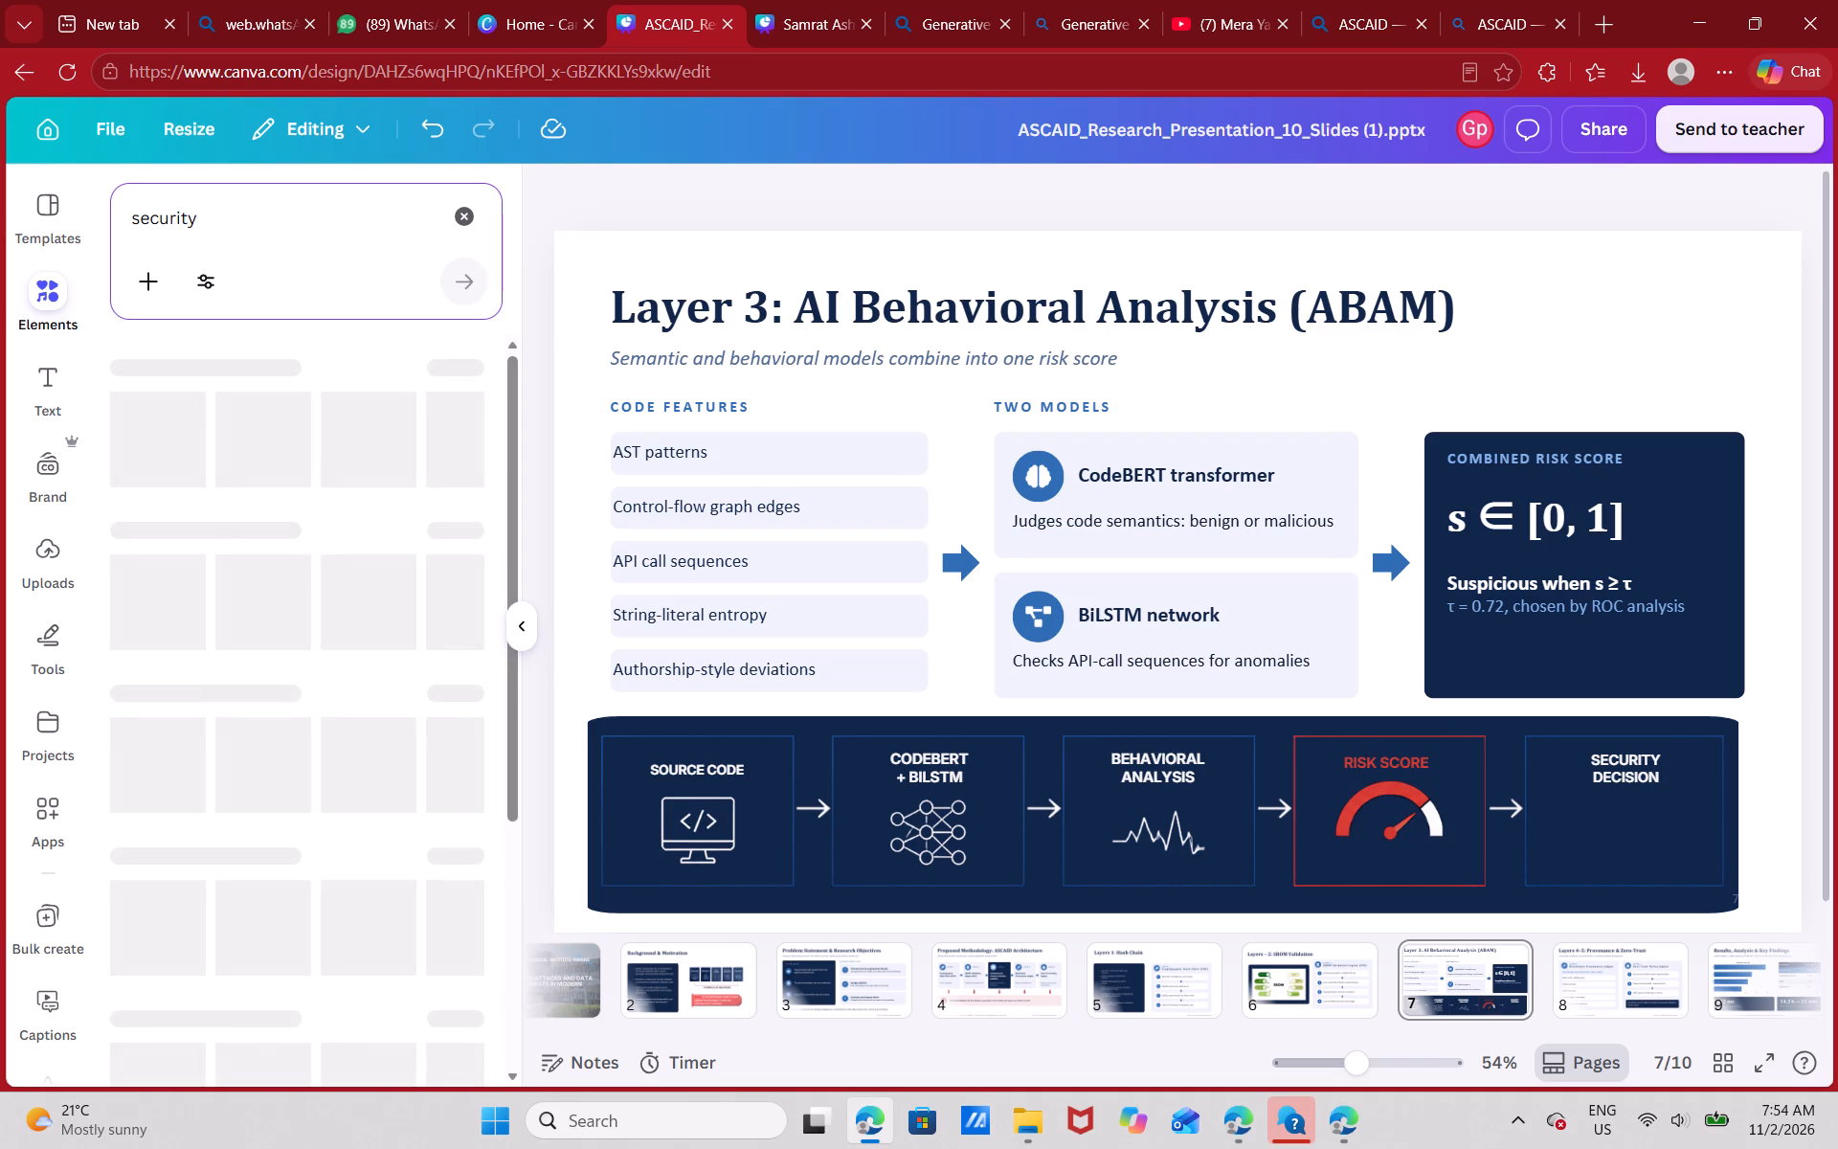
{"action": "key", "text": "space"}
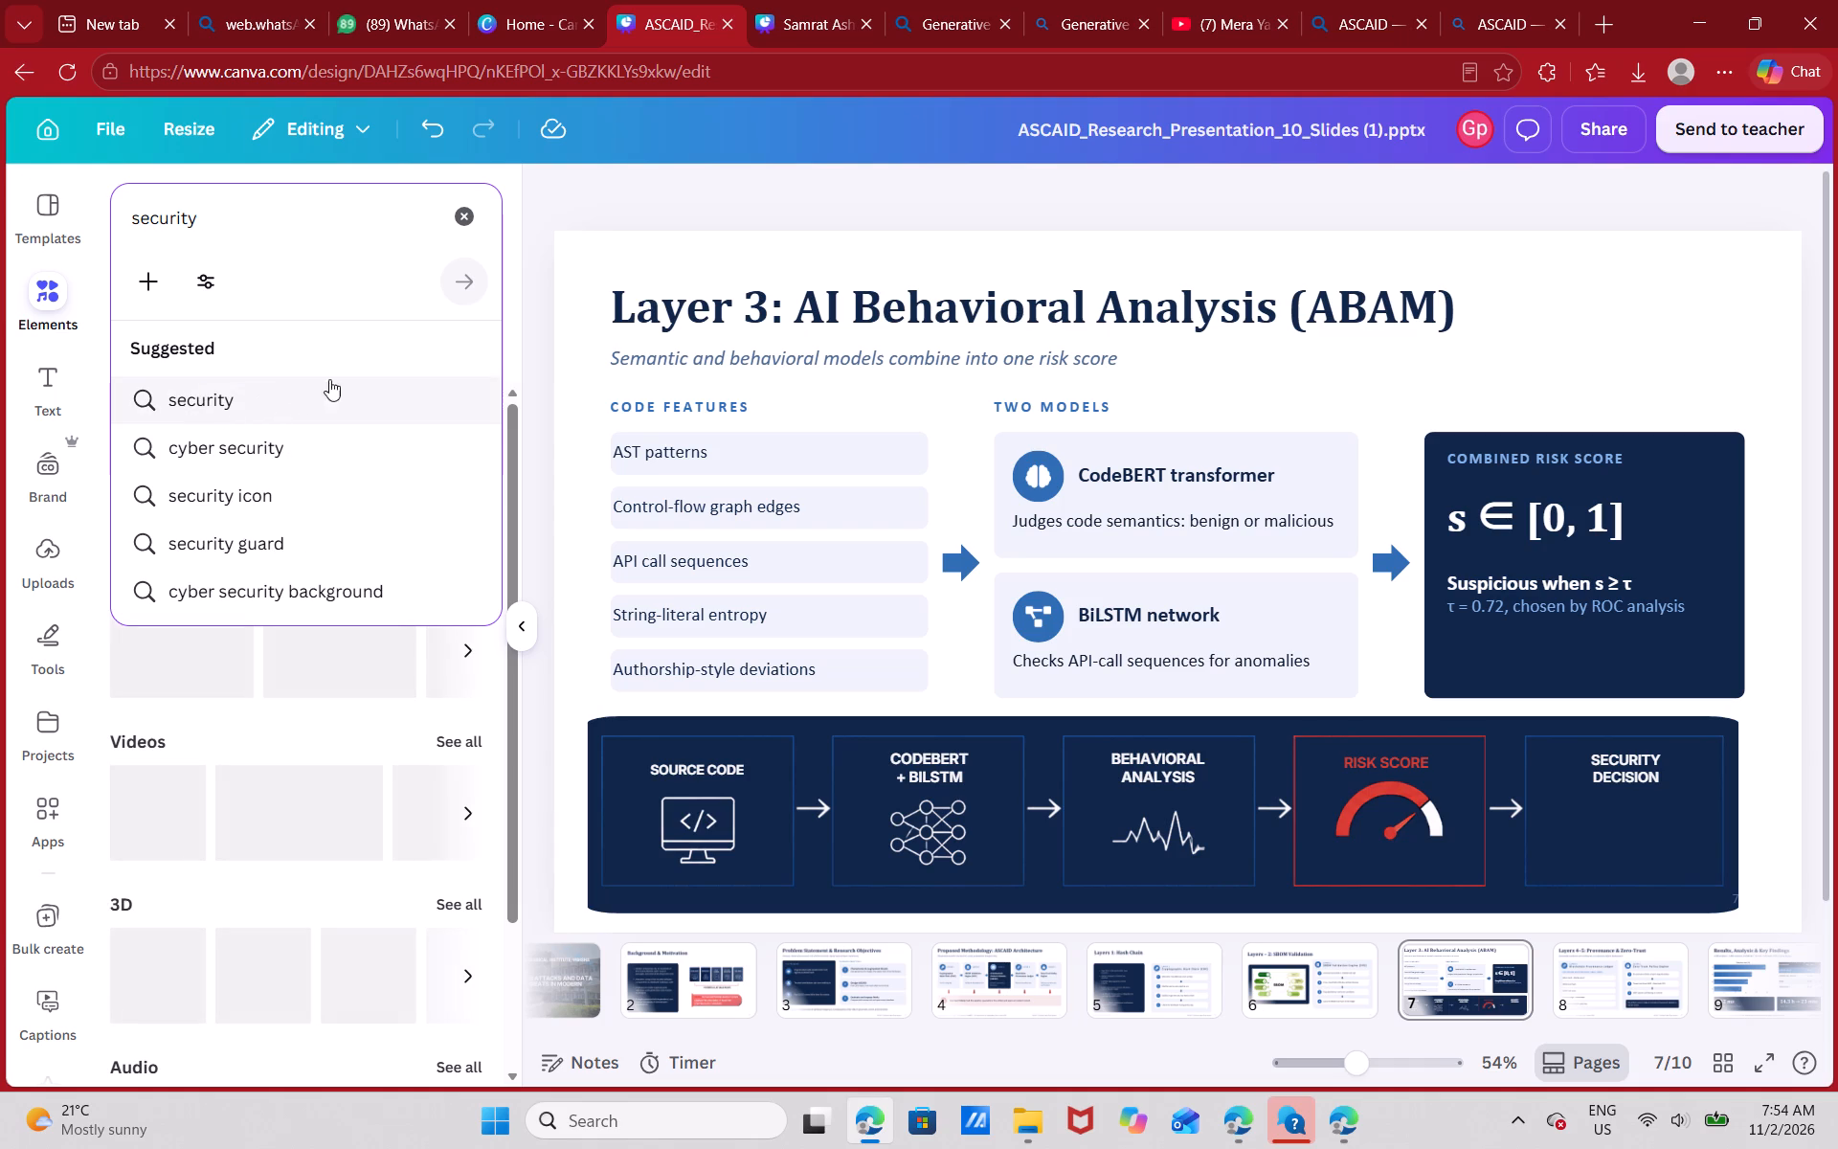
{"action": "left_click", "coordinate": [703, 193]}
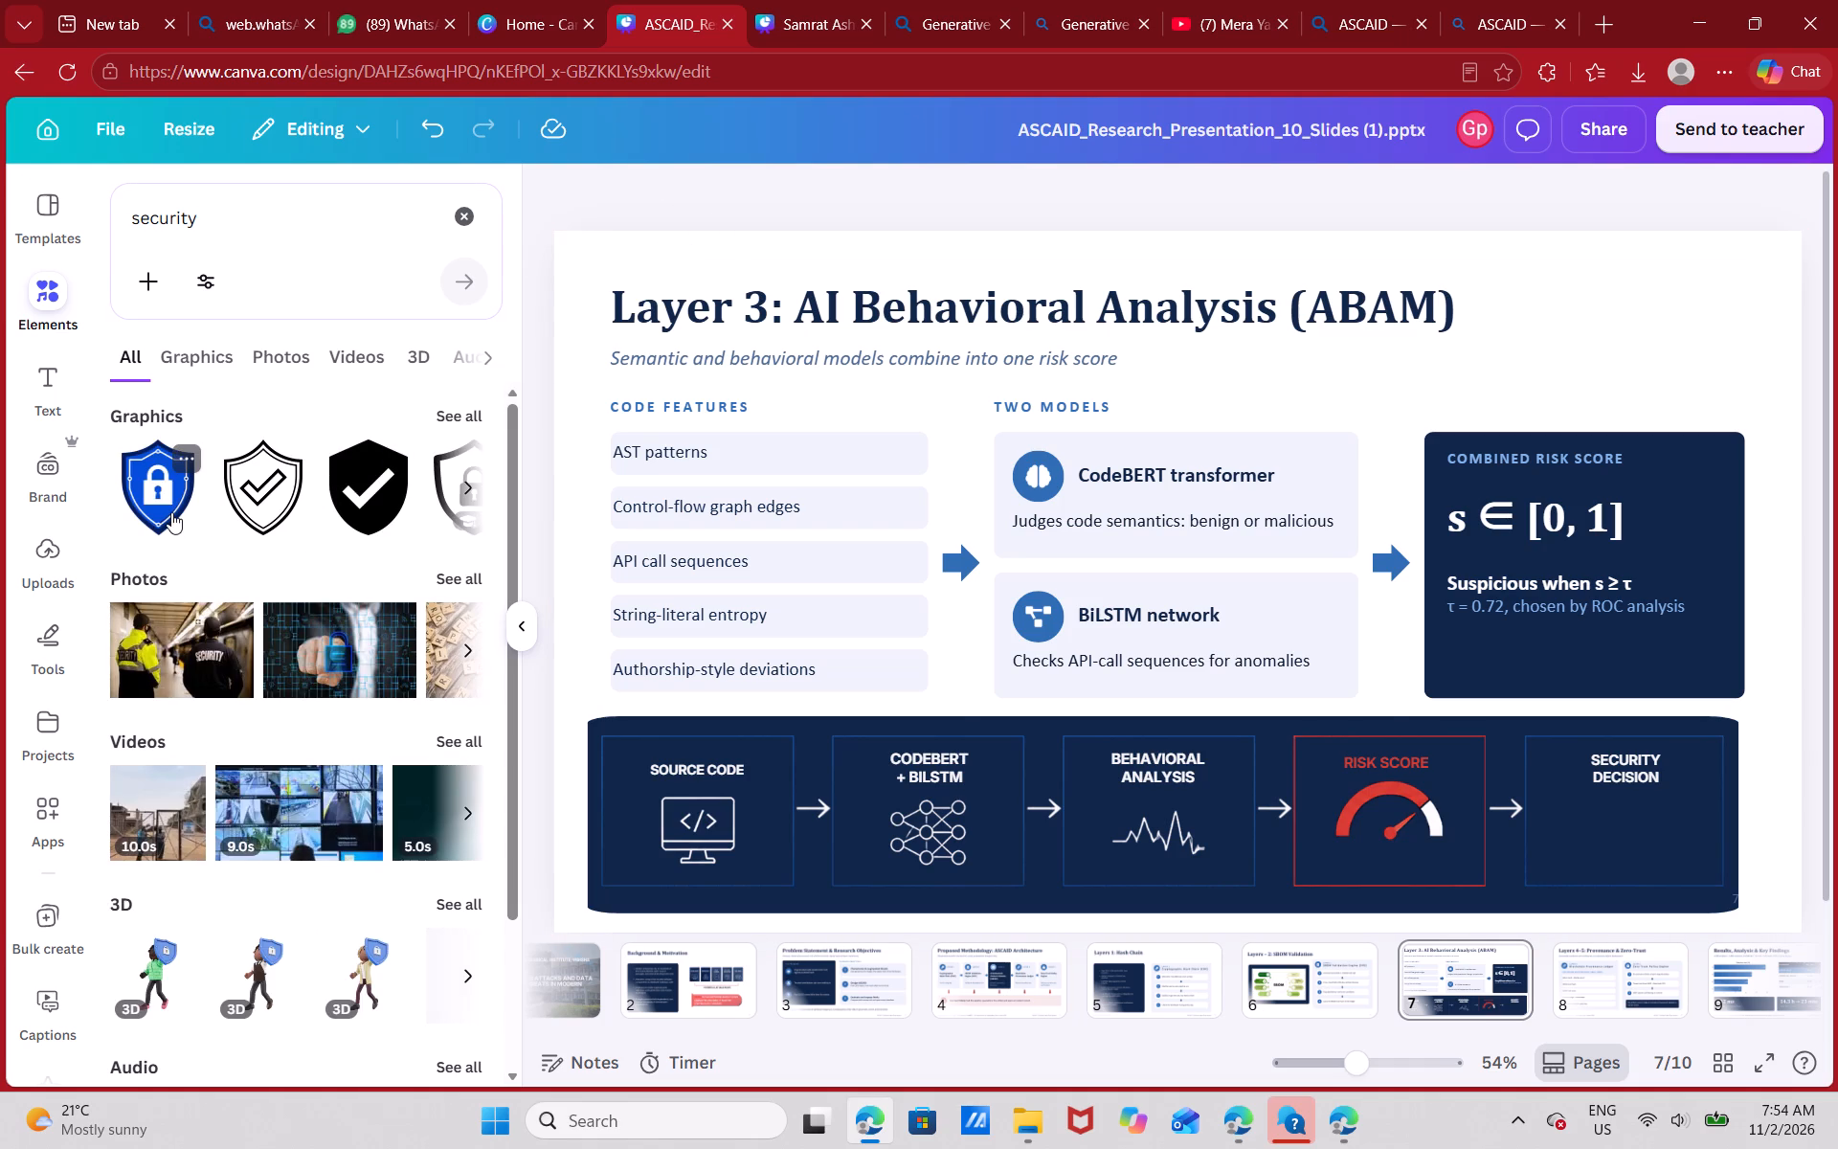
{"action": "left_click", "coordinate": [171, 512]}
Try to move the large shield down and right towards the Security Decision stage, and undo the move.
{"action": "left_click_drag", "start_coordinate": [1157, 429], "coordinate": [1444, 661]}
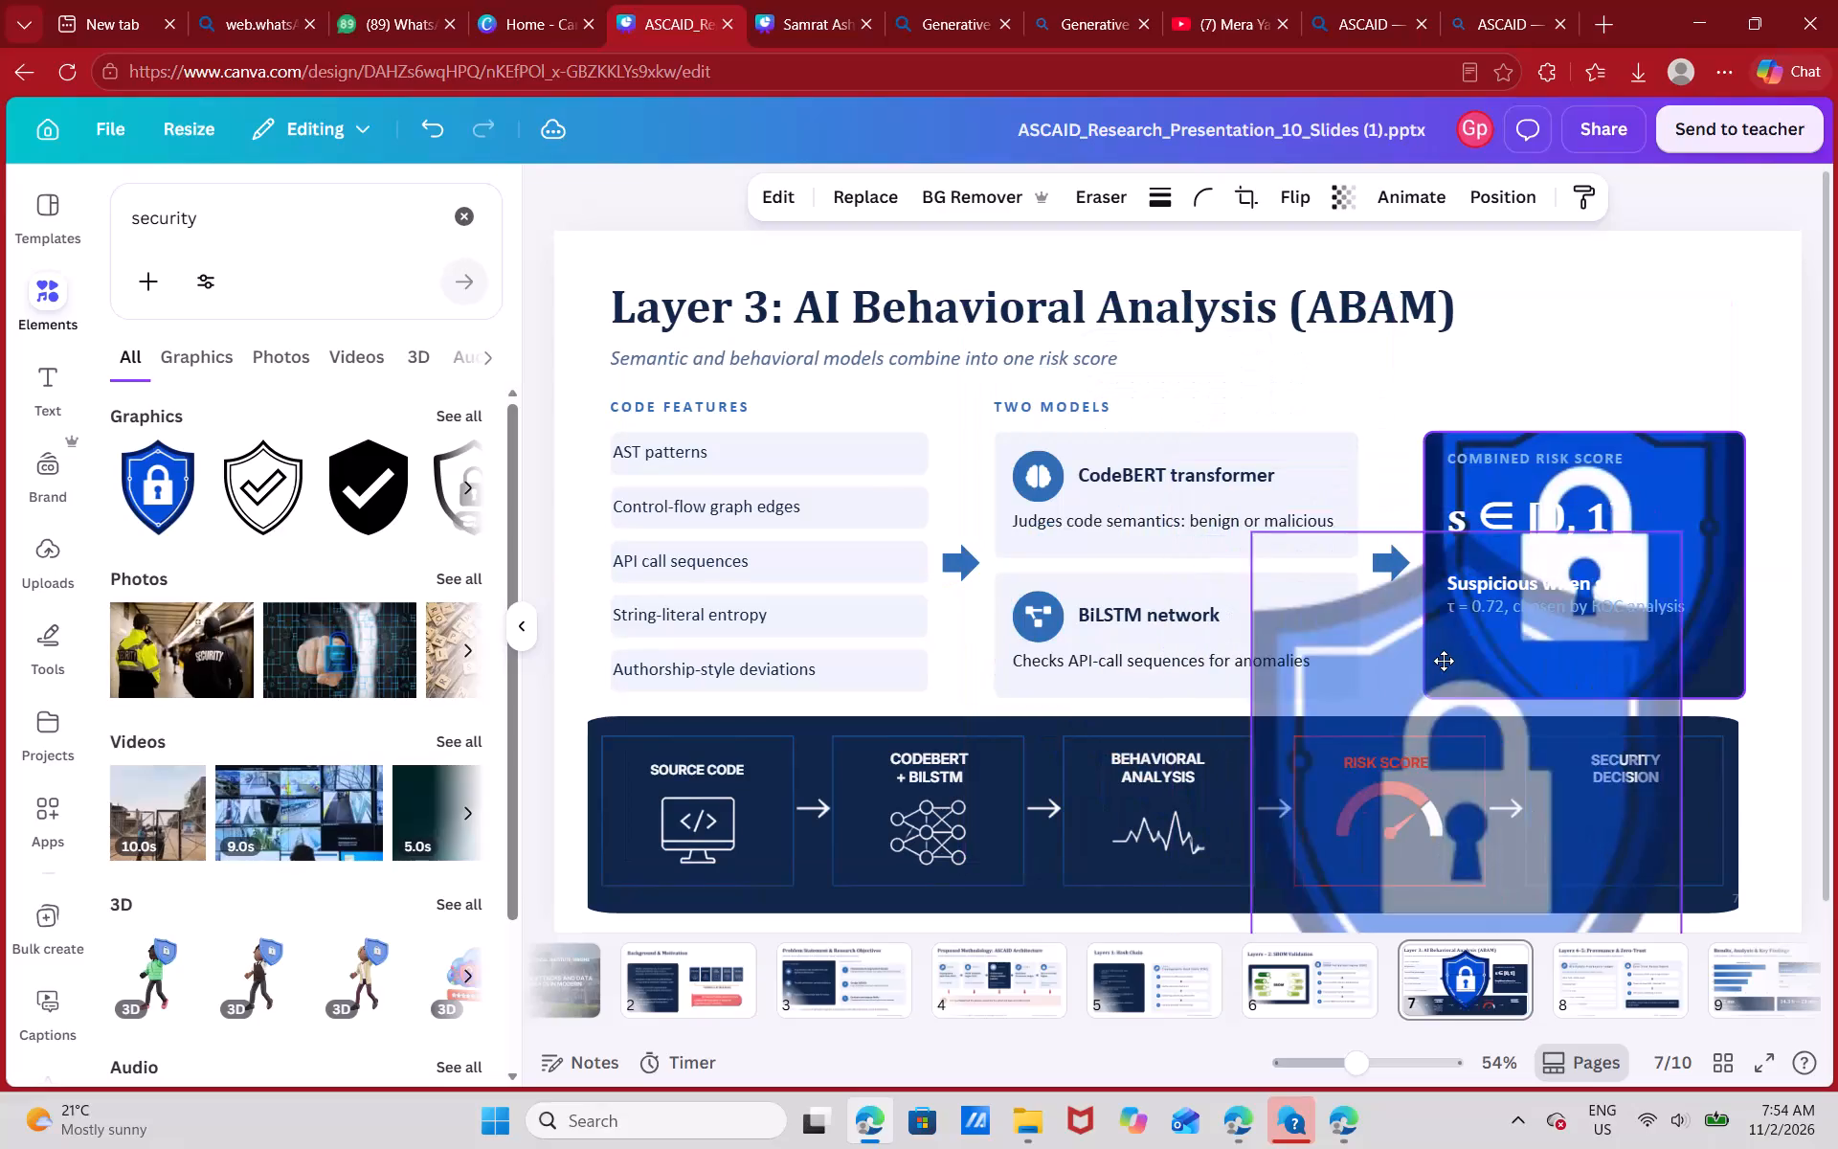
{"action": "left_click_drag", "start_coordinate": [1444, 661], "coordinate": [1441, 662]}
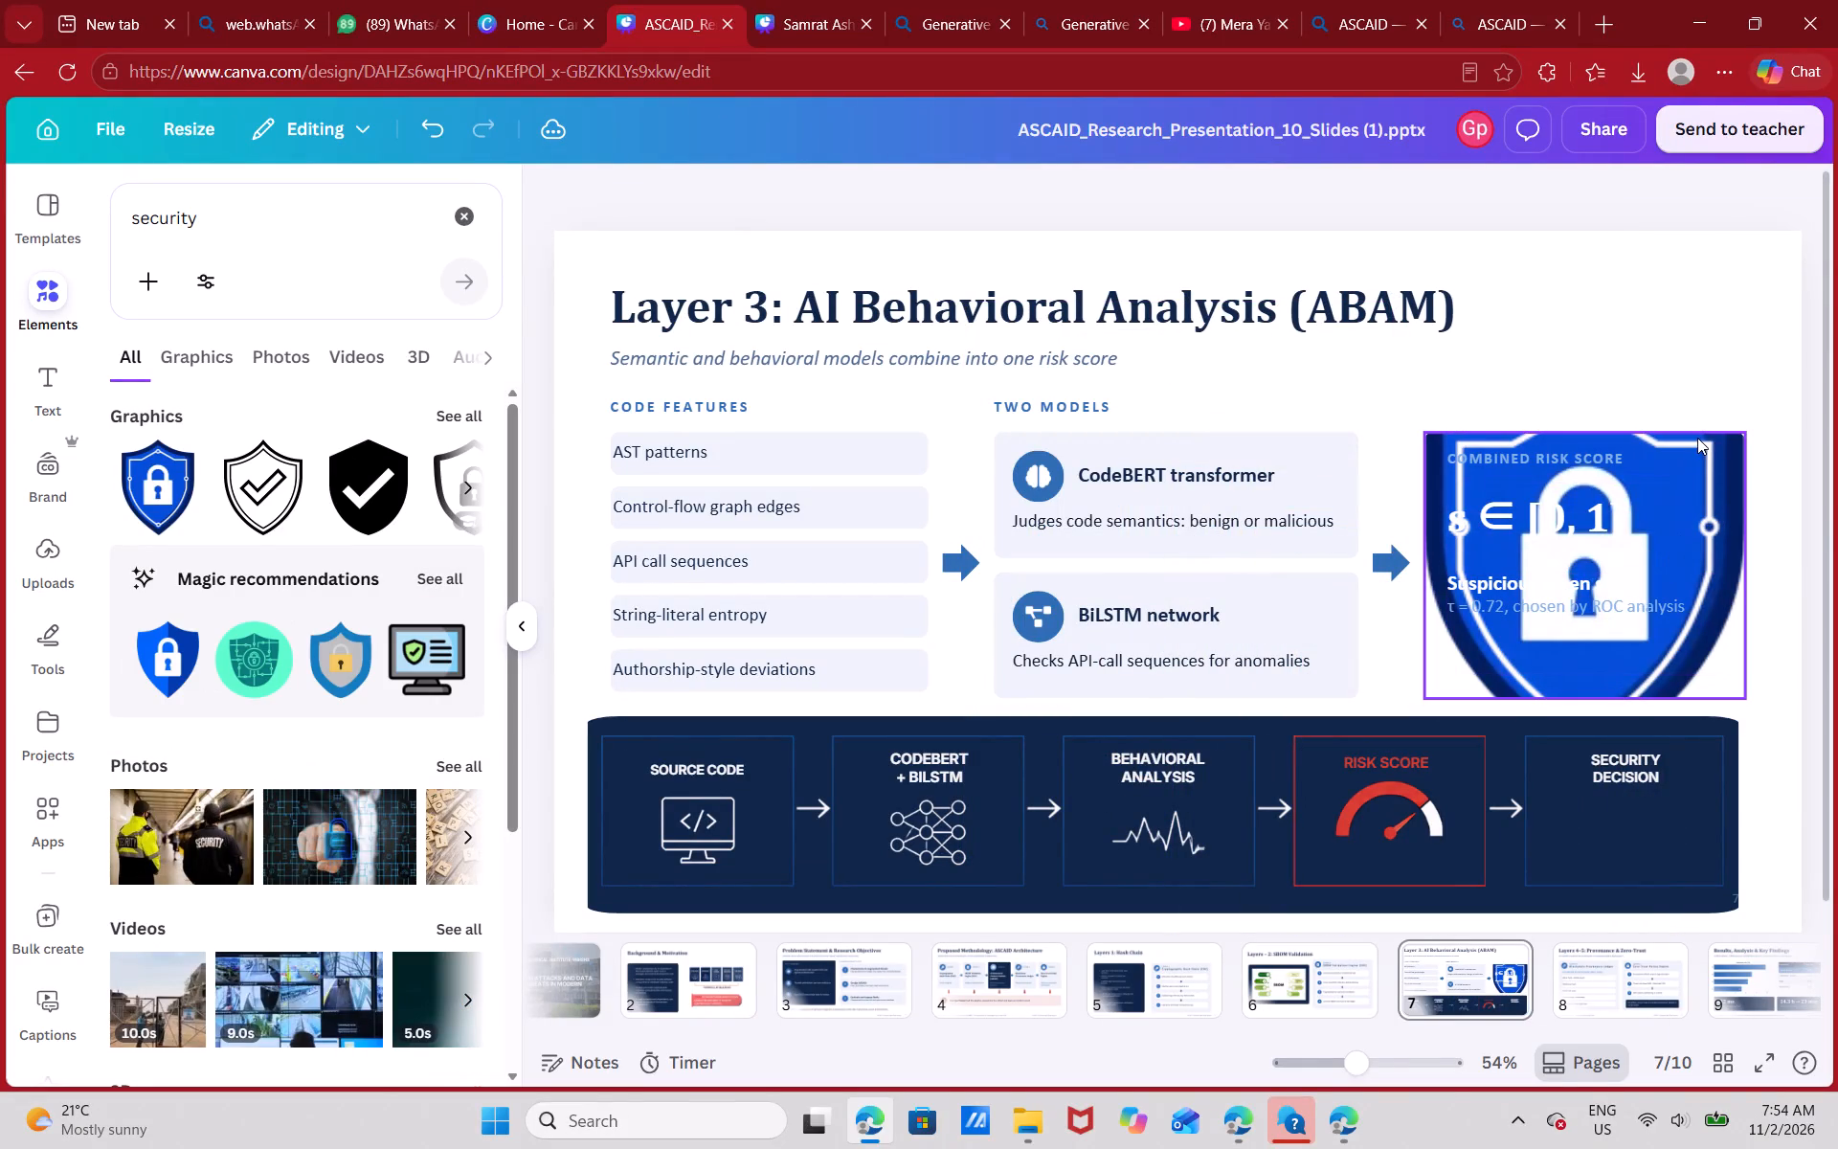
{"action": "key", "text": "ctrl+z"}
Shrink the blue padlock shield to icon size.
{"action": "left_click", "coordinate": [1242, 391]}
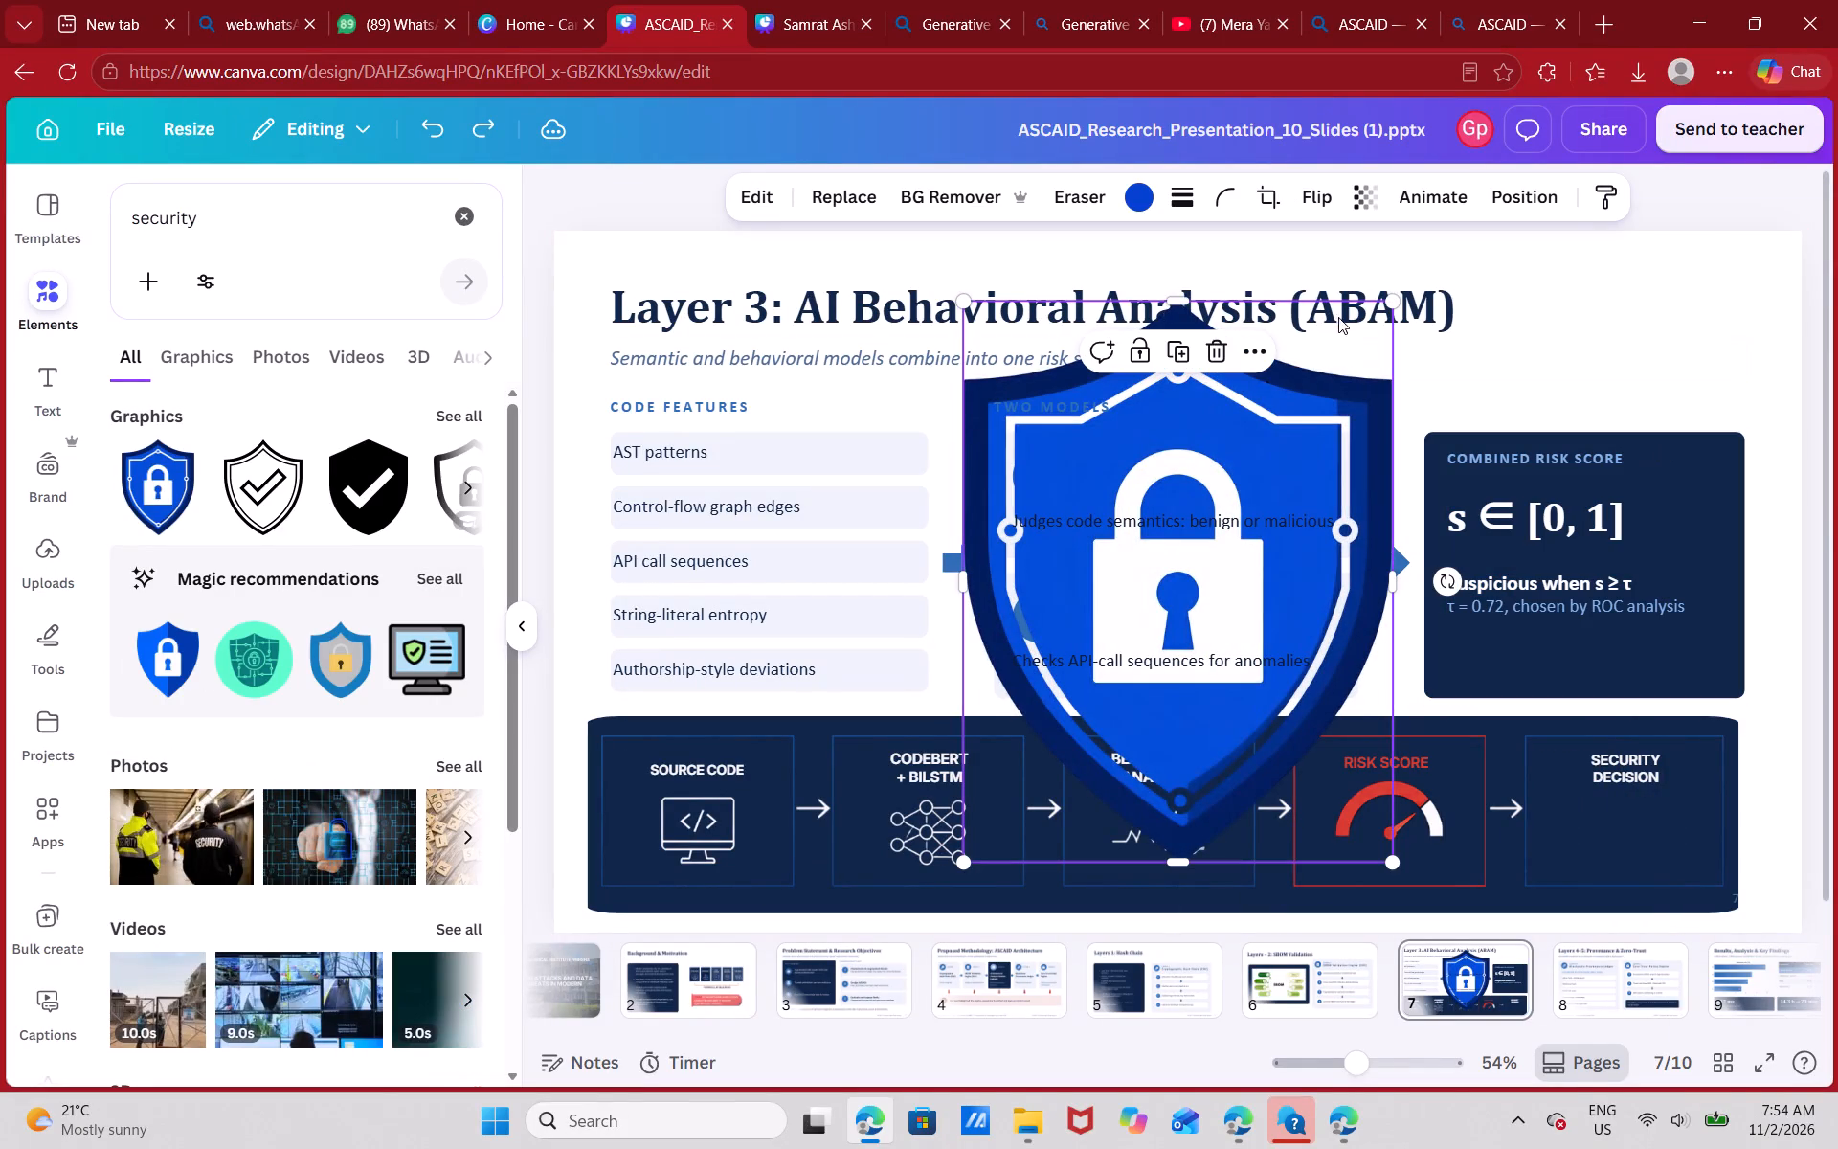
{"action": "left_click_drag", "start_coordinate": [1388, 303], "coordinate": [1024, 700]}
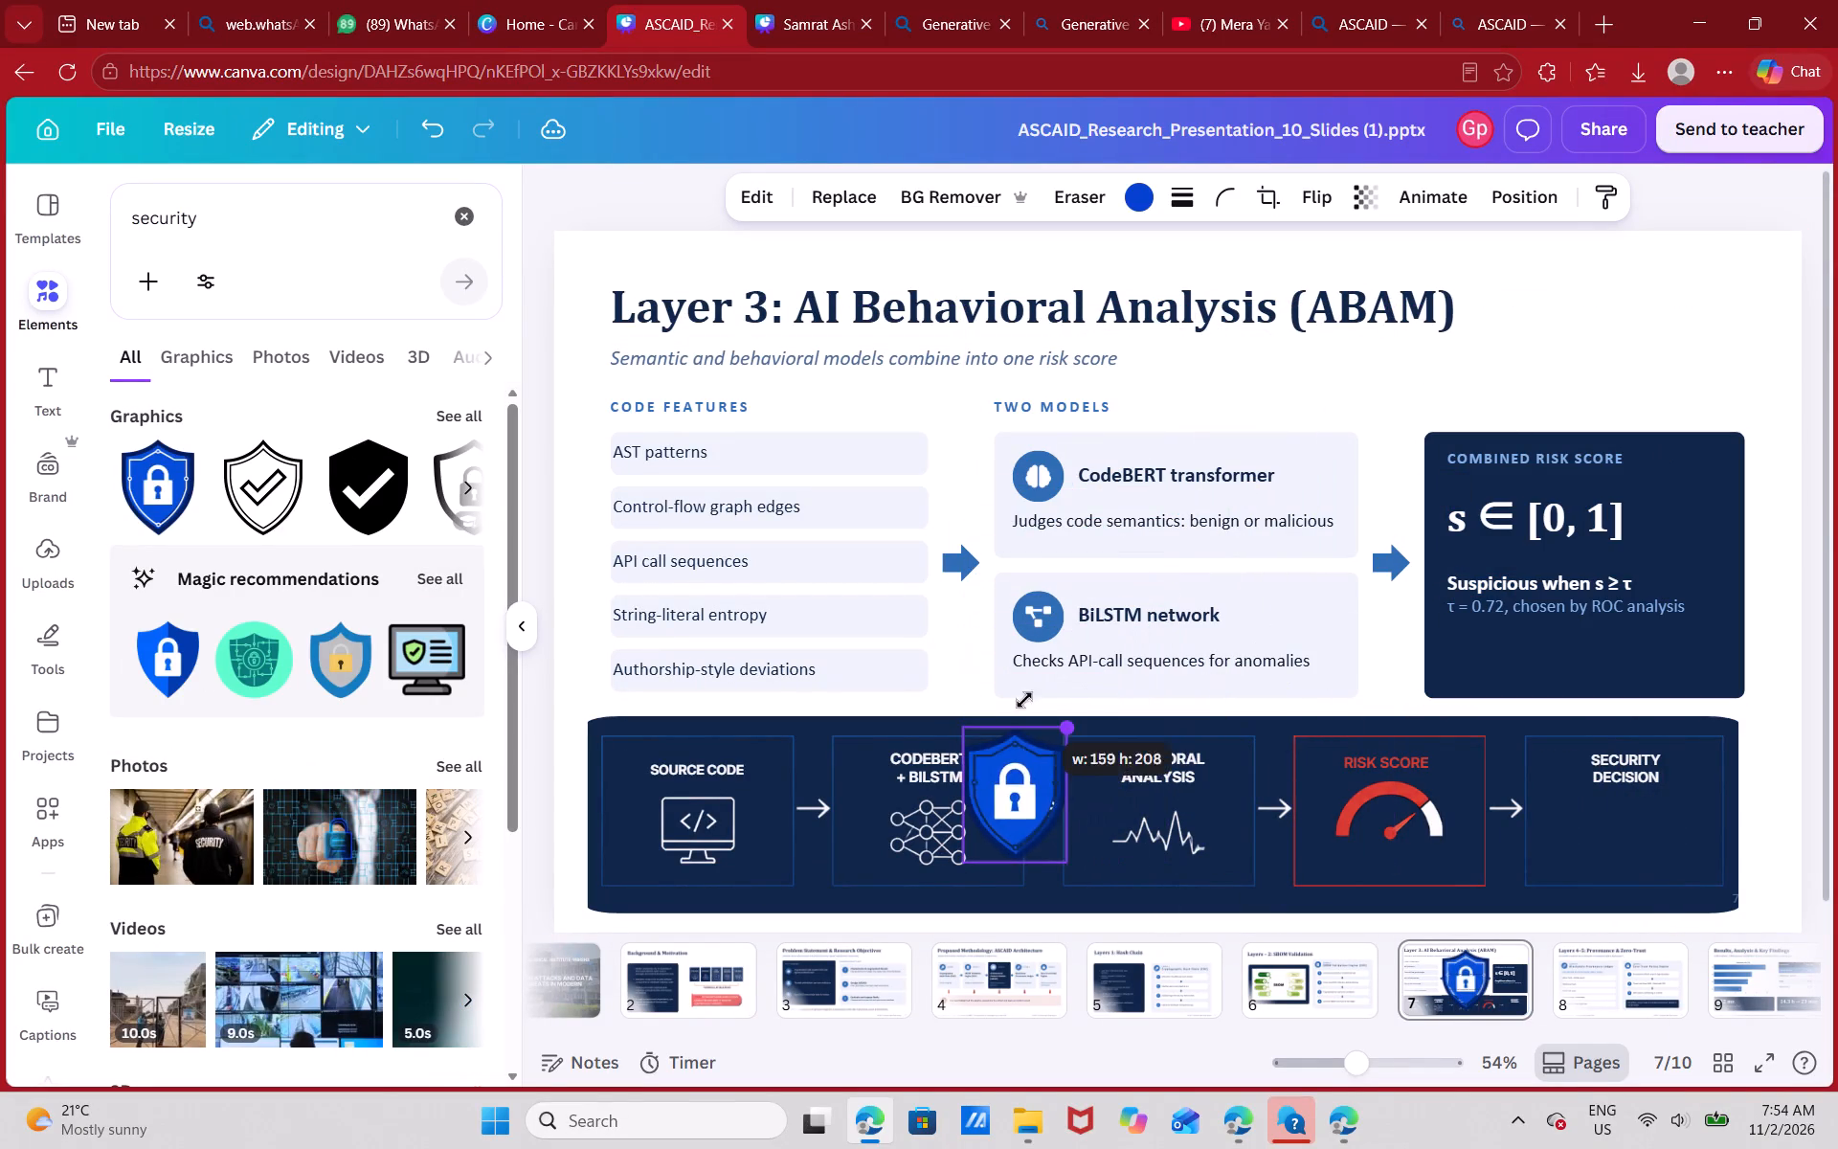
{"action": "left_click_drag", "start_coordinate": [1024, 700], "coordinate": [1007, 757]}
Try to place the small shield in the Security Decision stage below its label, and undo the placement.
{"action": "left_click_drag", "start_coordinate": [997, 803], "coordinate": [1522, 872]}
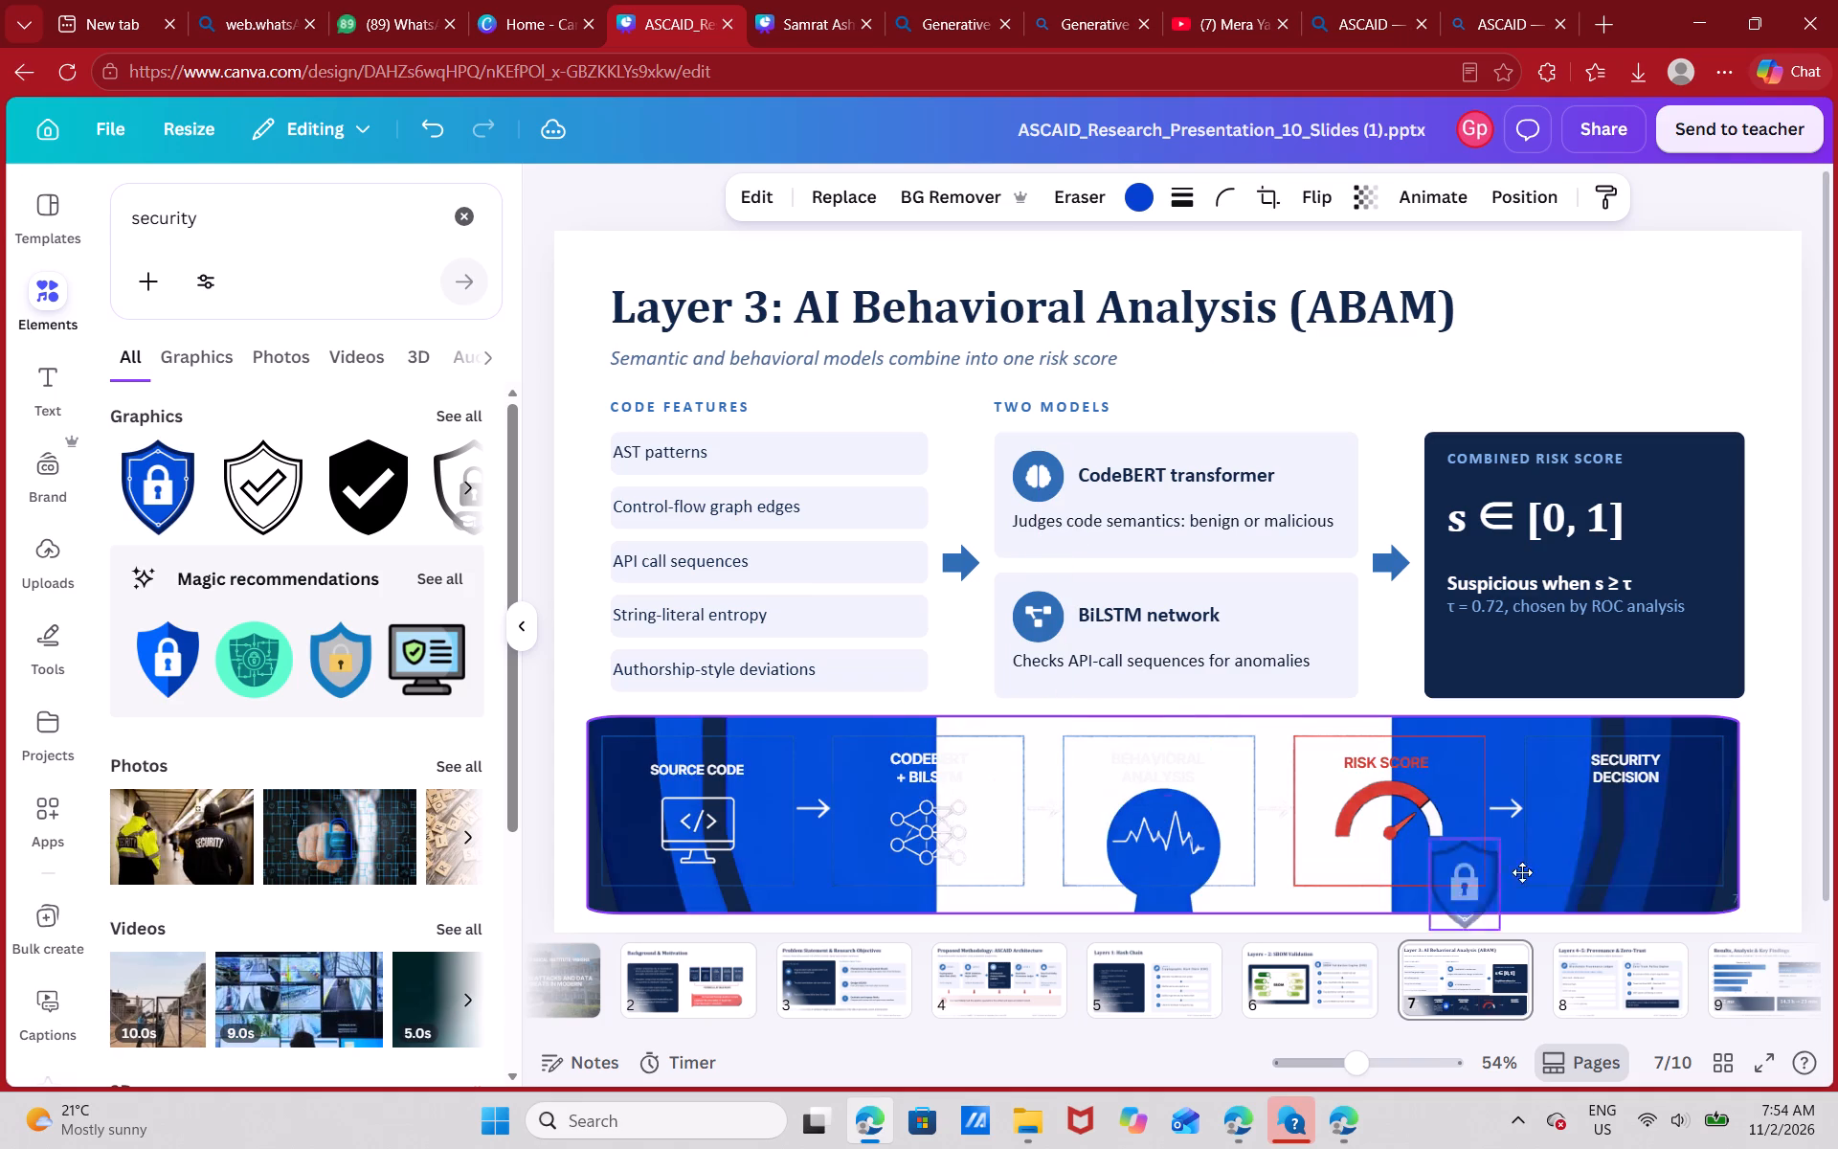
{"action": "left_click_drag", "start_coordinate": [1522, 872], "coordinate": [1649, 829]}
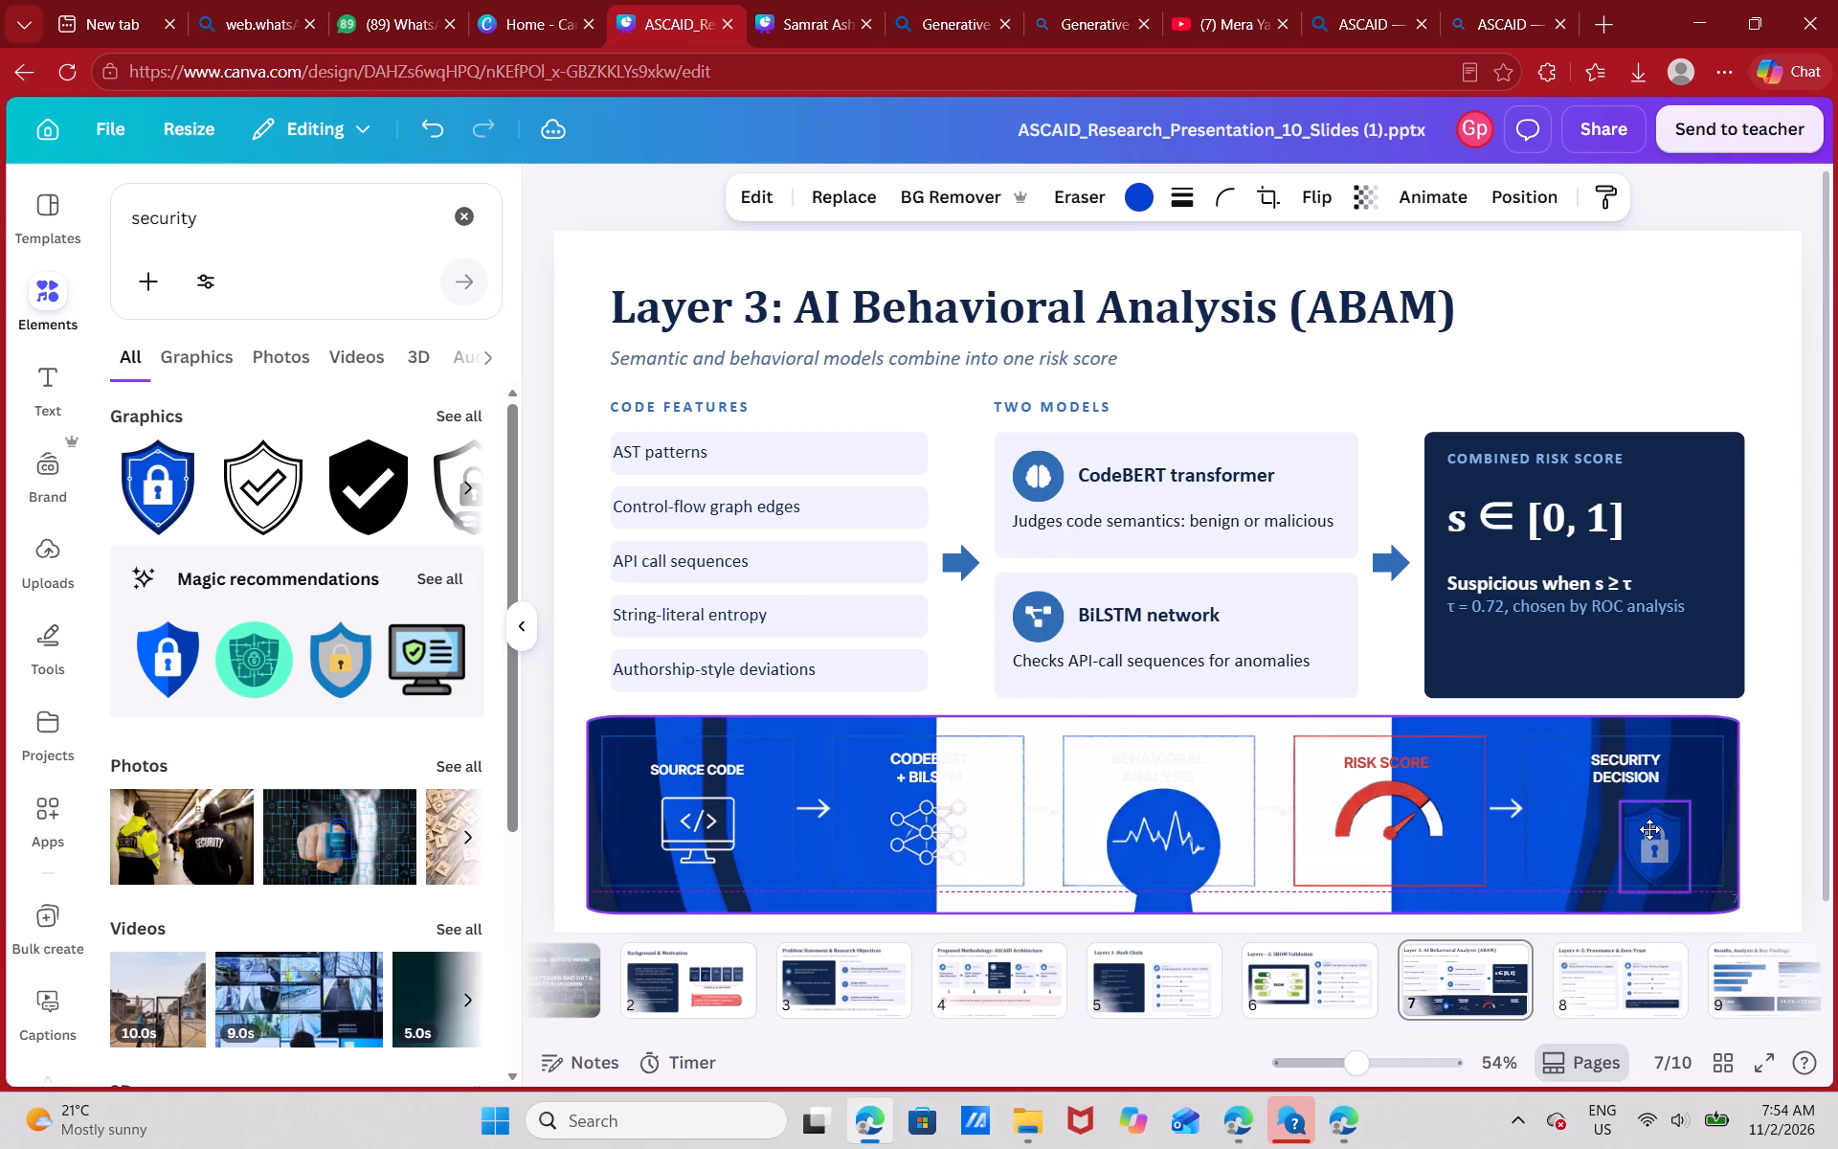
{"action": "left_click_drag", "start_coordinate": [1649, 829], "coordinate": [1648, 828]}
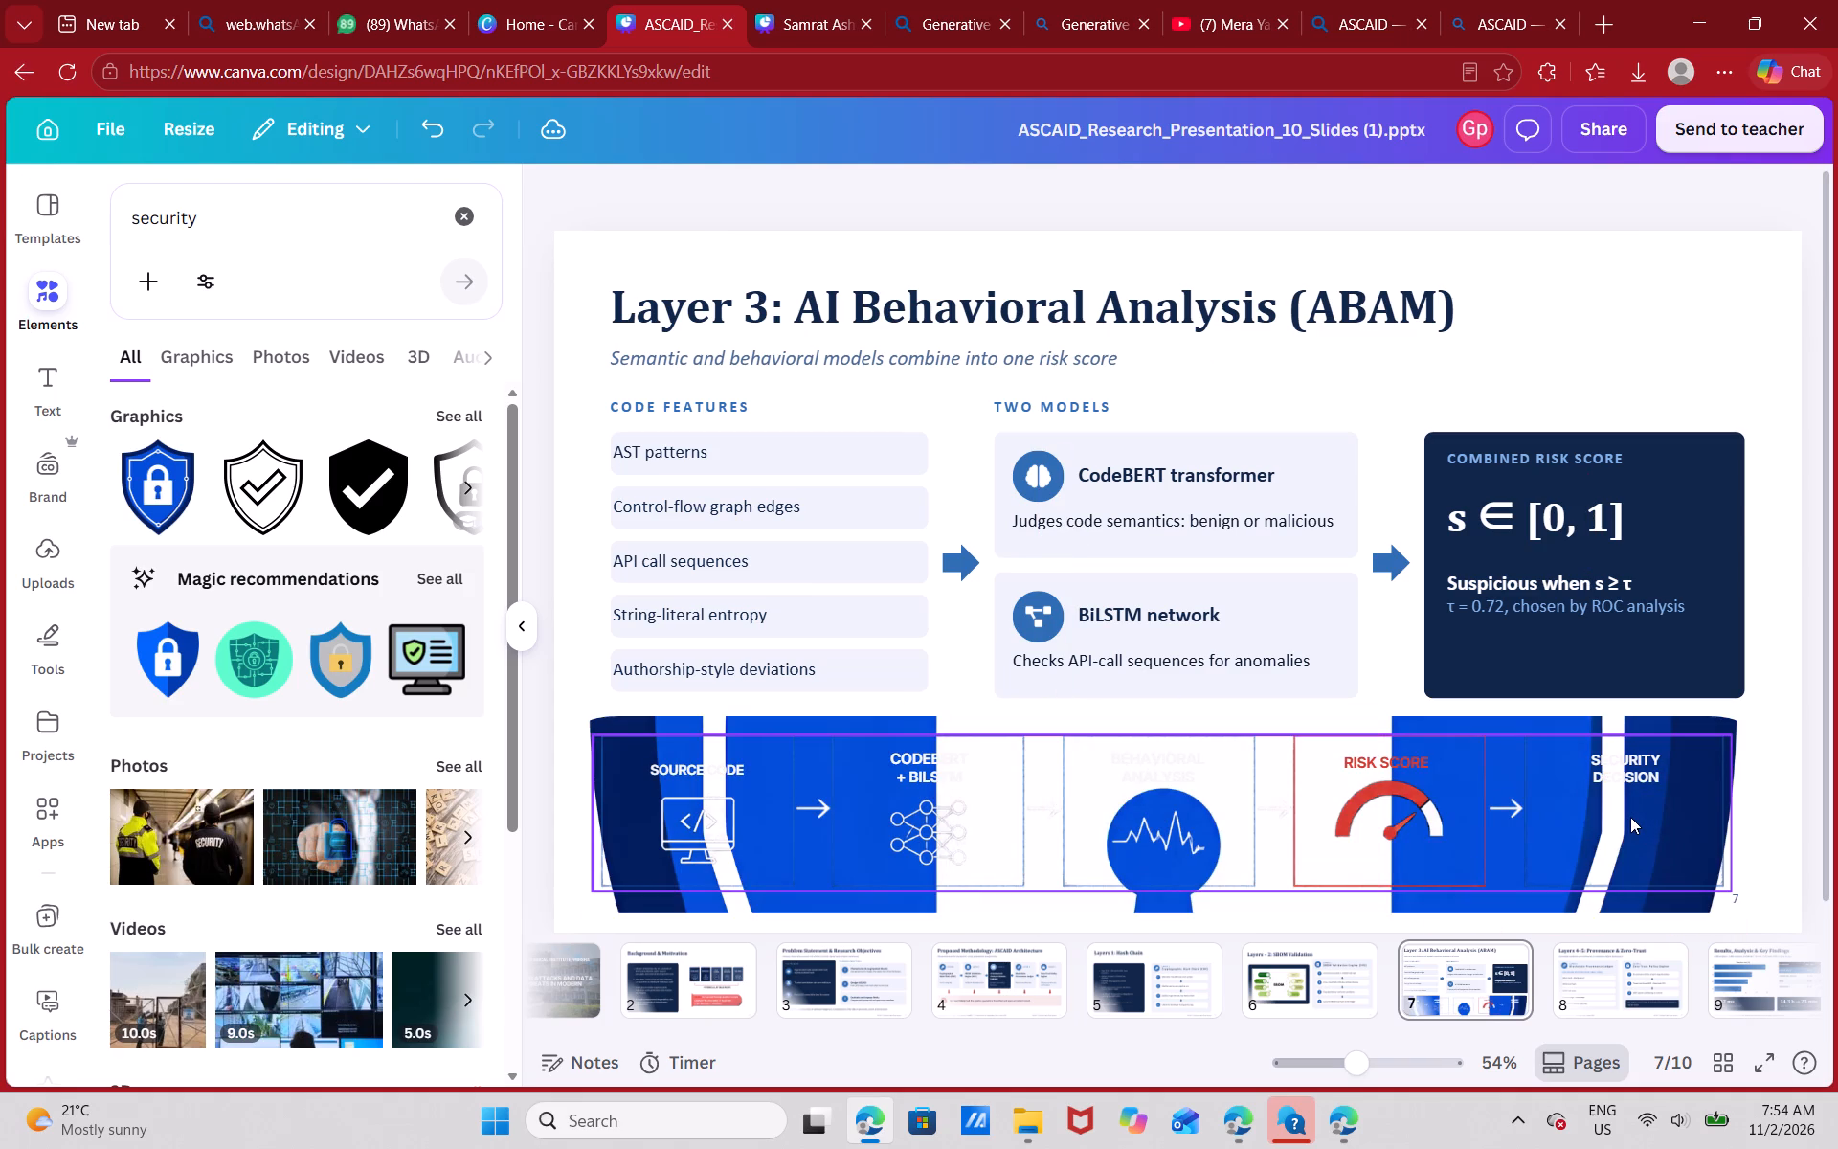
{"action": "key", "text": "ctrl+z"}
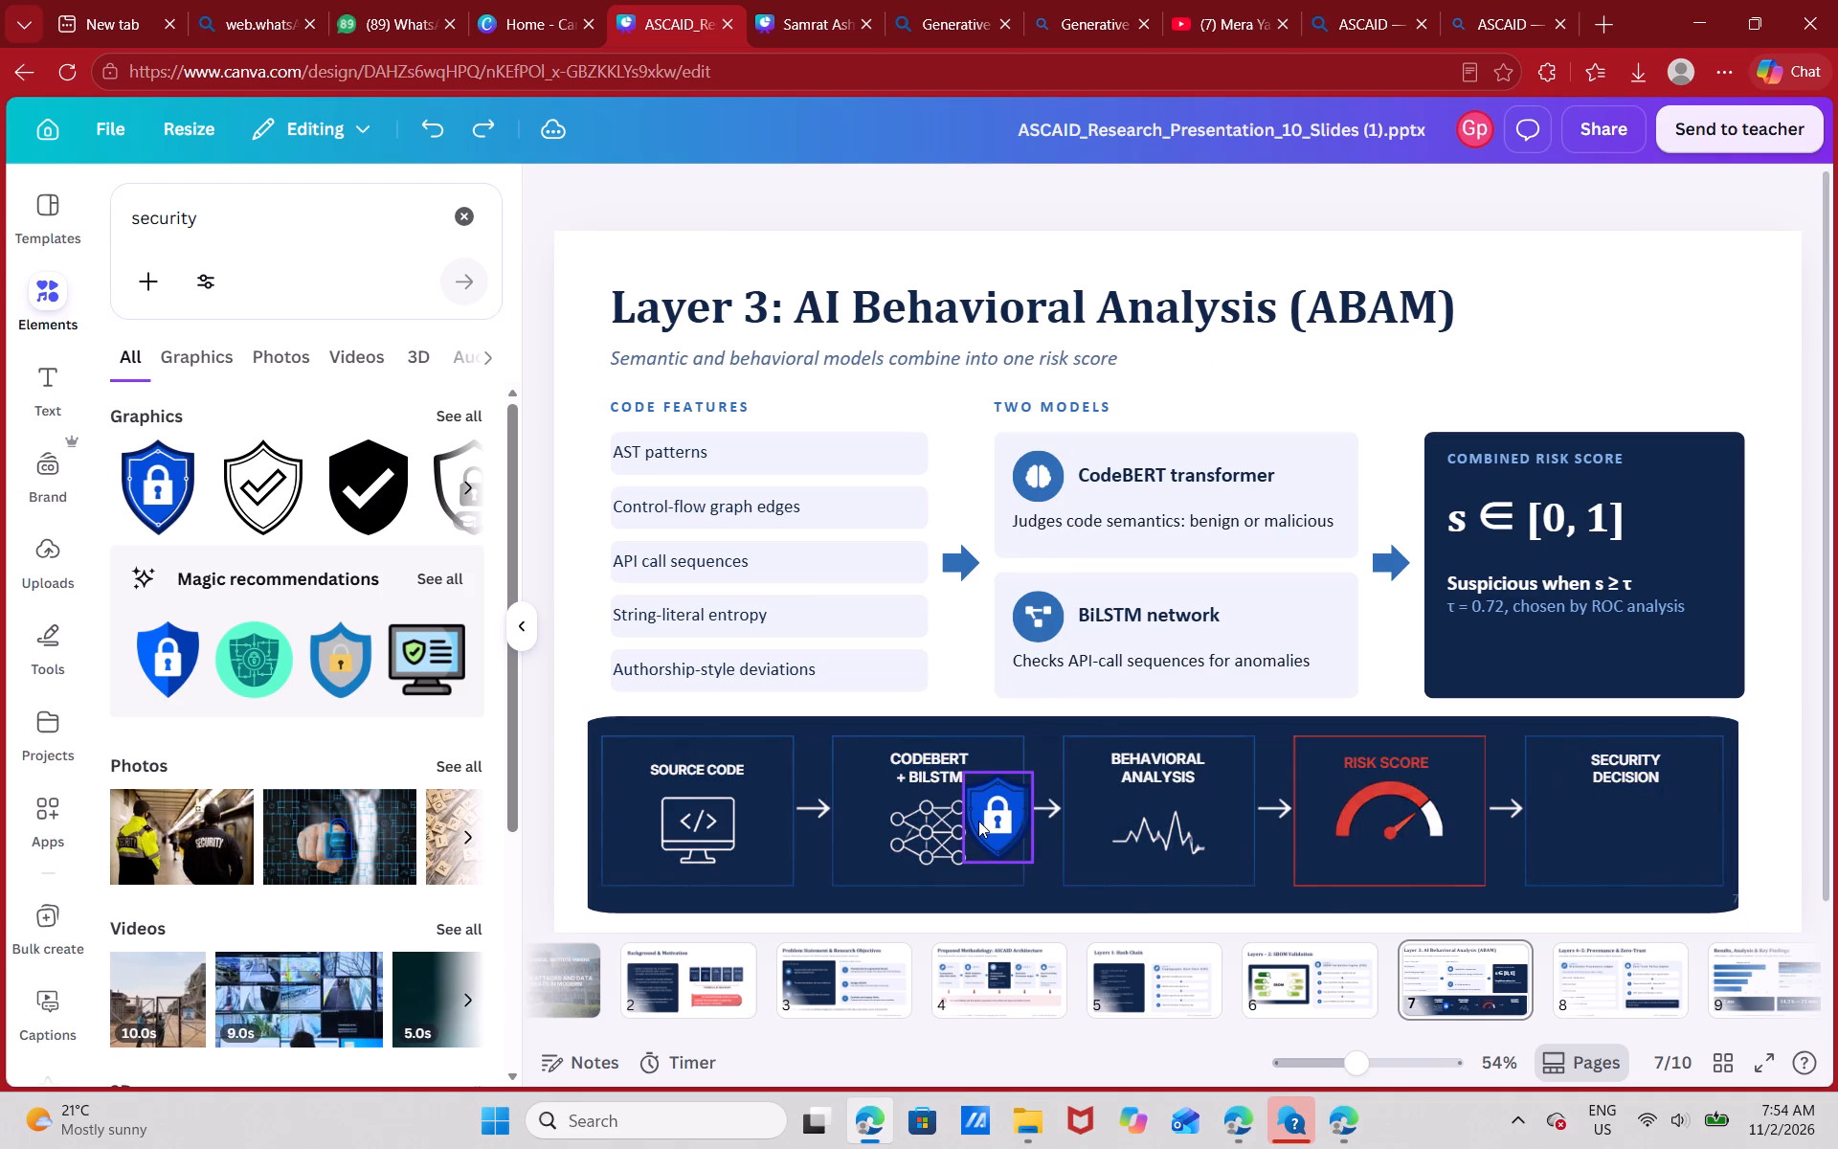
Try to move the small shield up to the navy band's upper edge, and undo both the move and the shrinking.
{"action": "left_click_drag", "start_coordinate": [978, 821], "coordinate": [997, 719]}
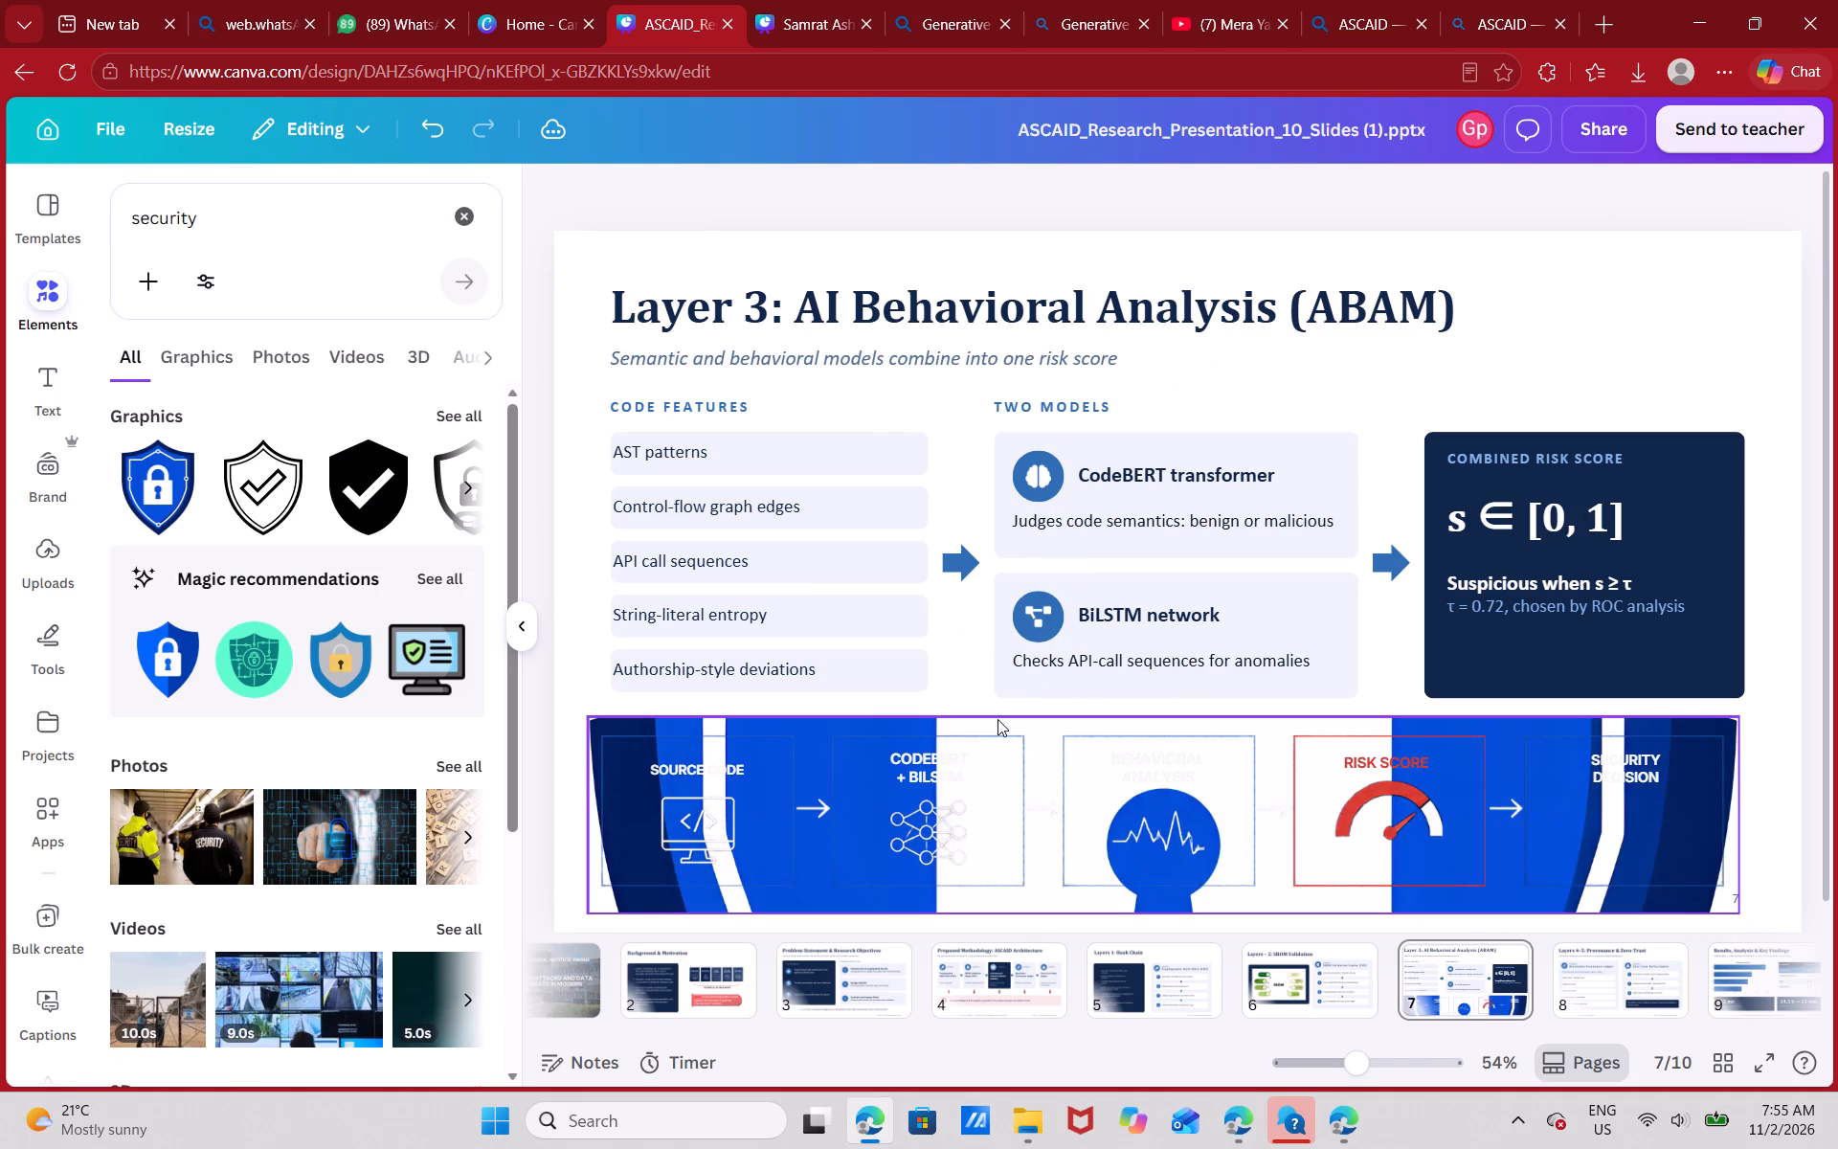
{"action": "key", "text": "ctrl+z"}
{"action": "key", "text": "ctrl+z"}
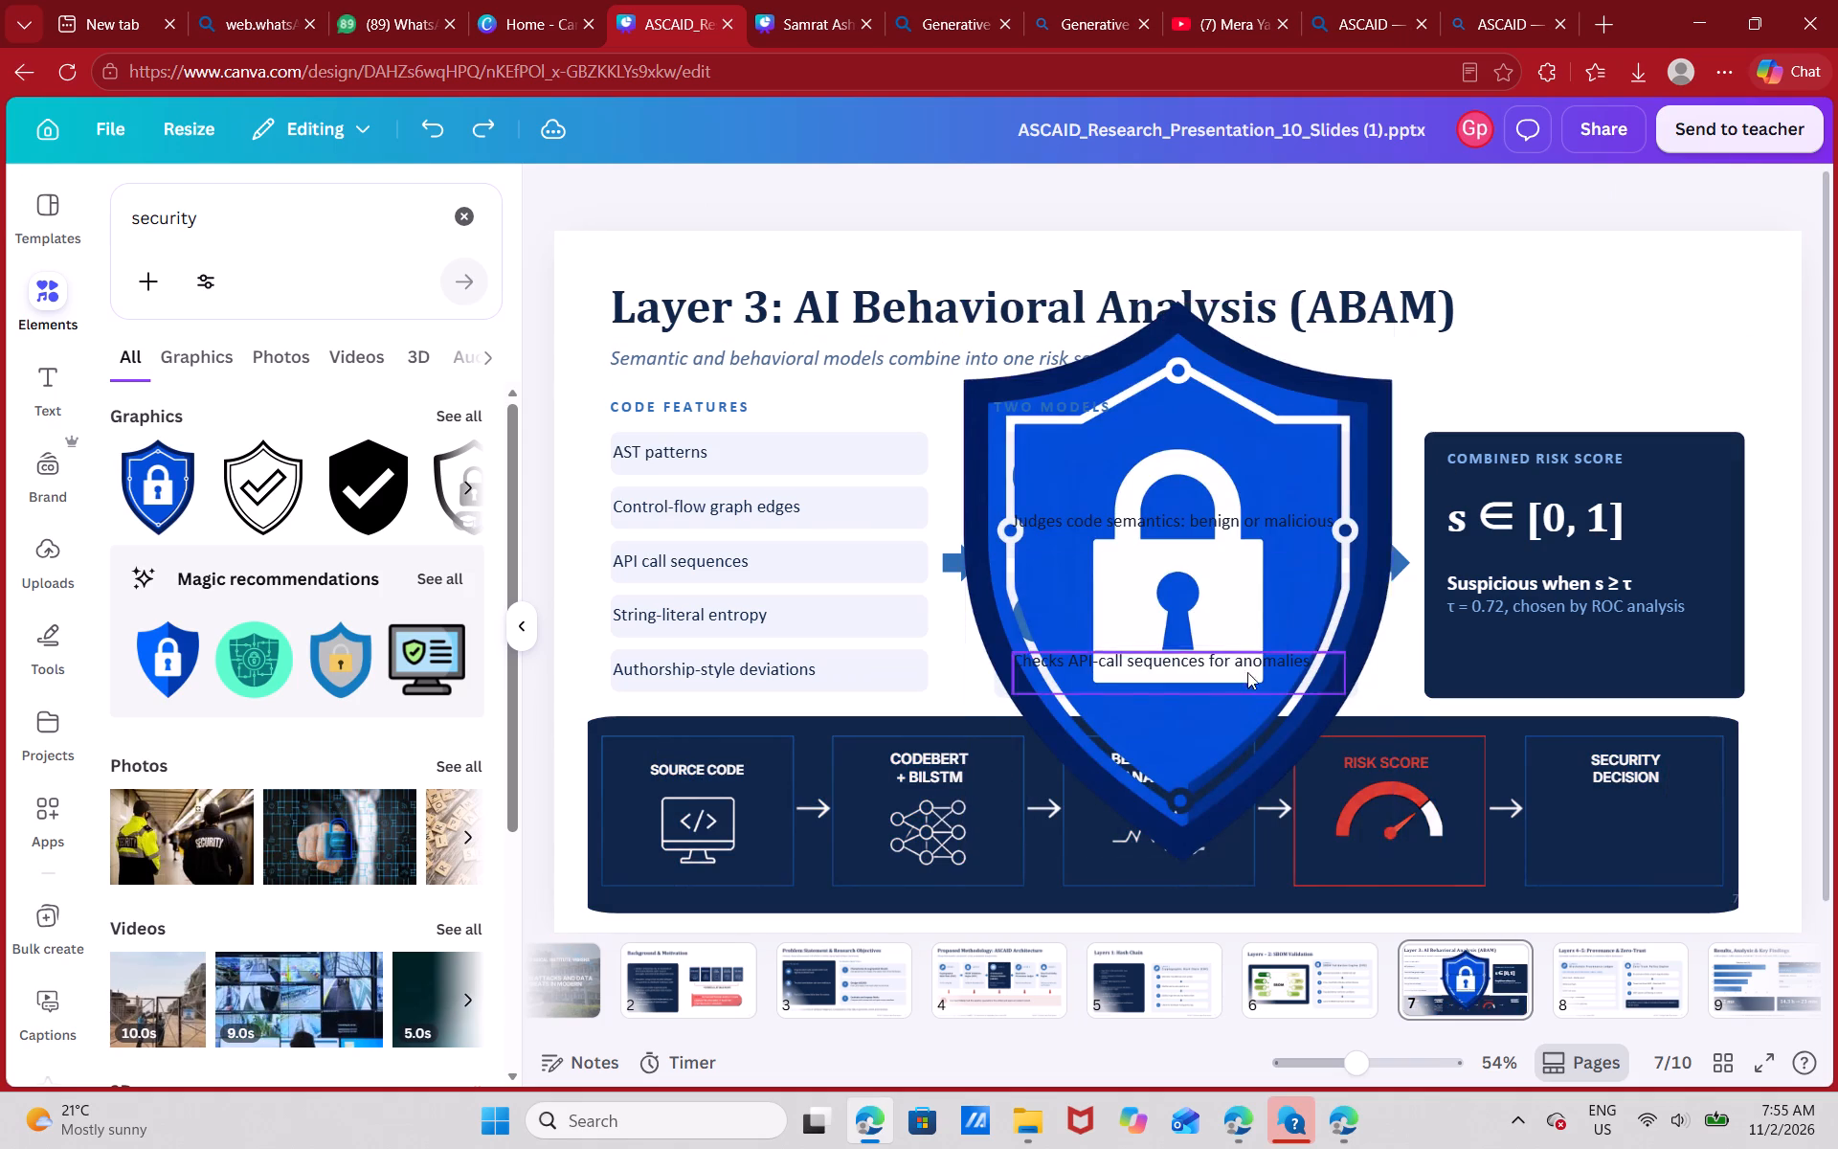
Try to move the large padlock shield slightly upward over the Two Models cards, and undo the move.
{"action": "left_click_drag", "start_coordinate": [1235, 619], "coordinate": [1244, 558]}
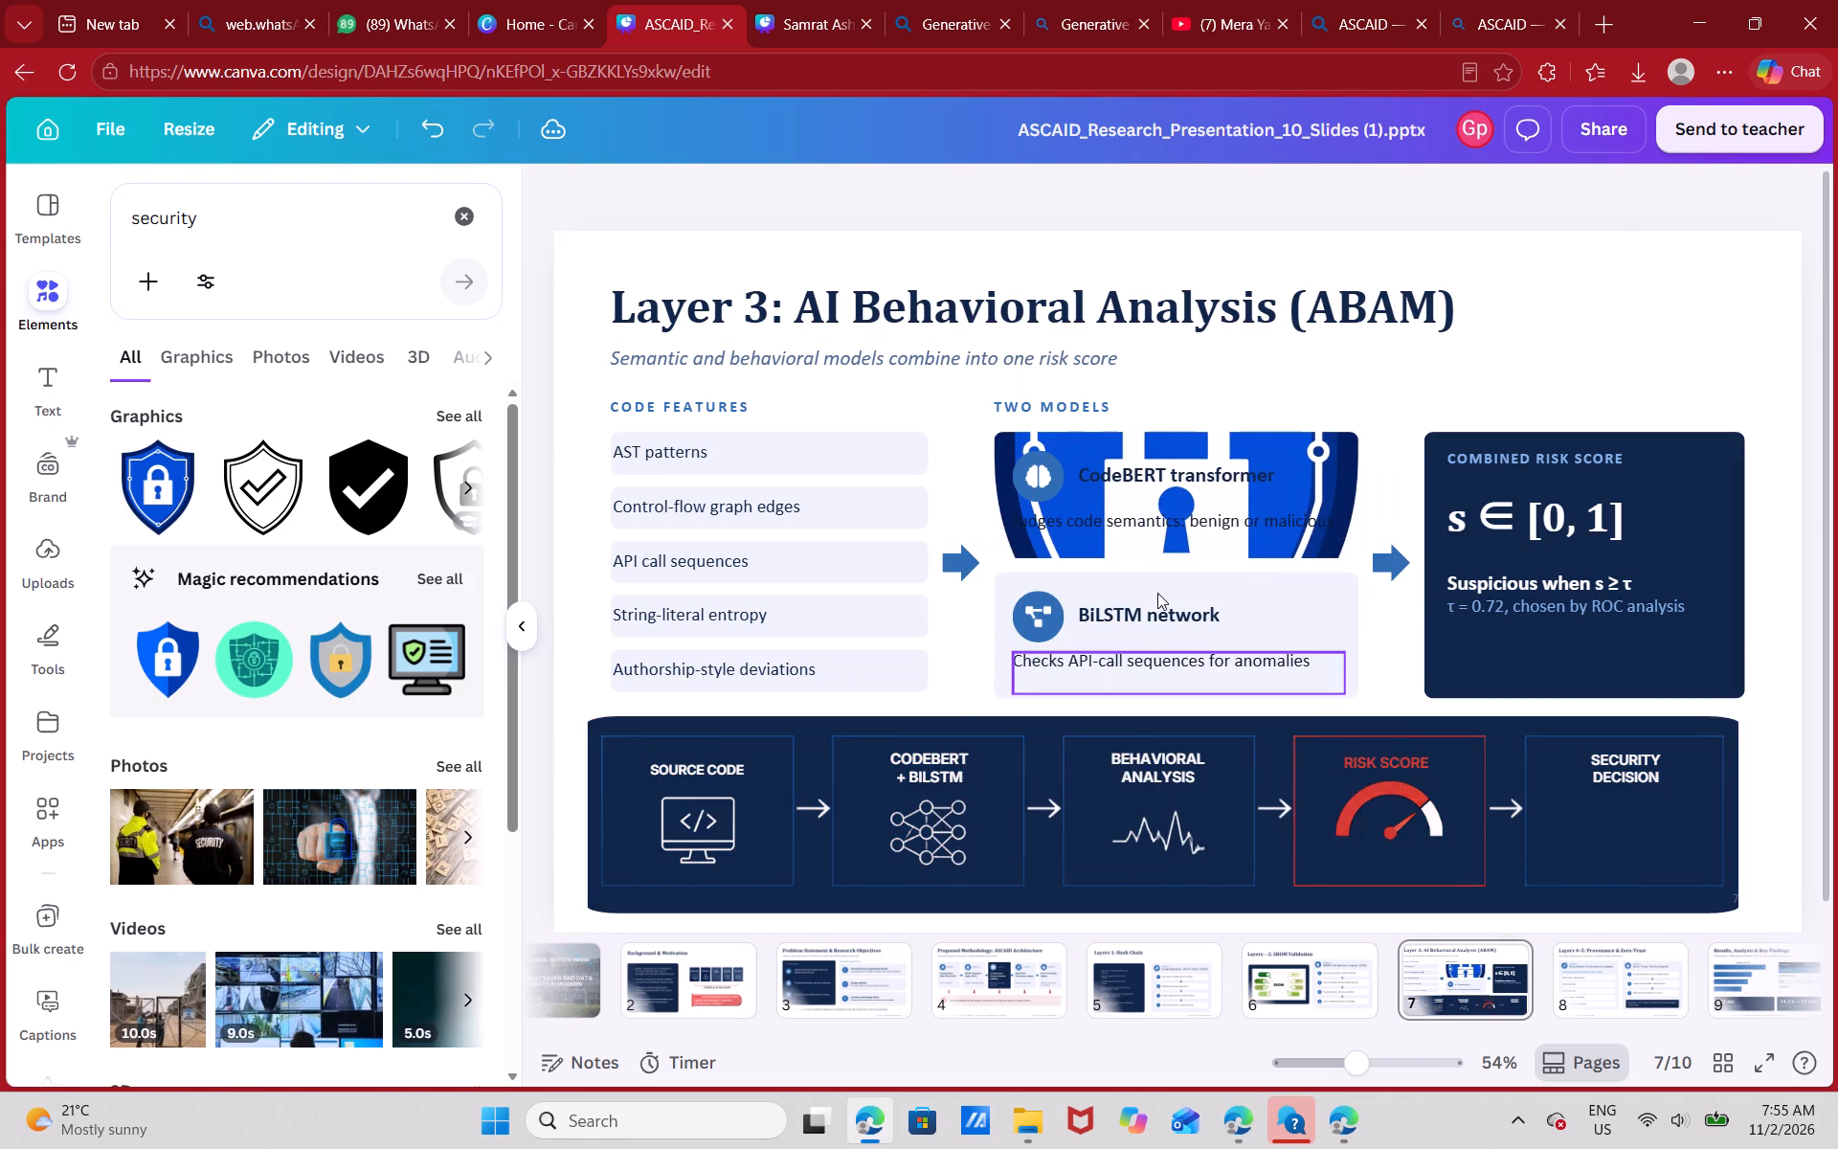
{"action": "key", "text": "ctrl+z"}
Move the large padlock shield to the slide's upper-right corner and shrink it to about 93 by 121.
{"action": "left_click_drag", "start_coordinate": [1310, 330], "coordinate": [1672, 271]}
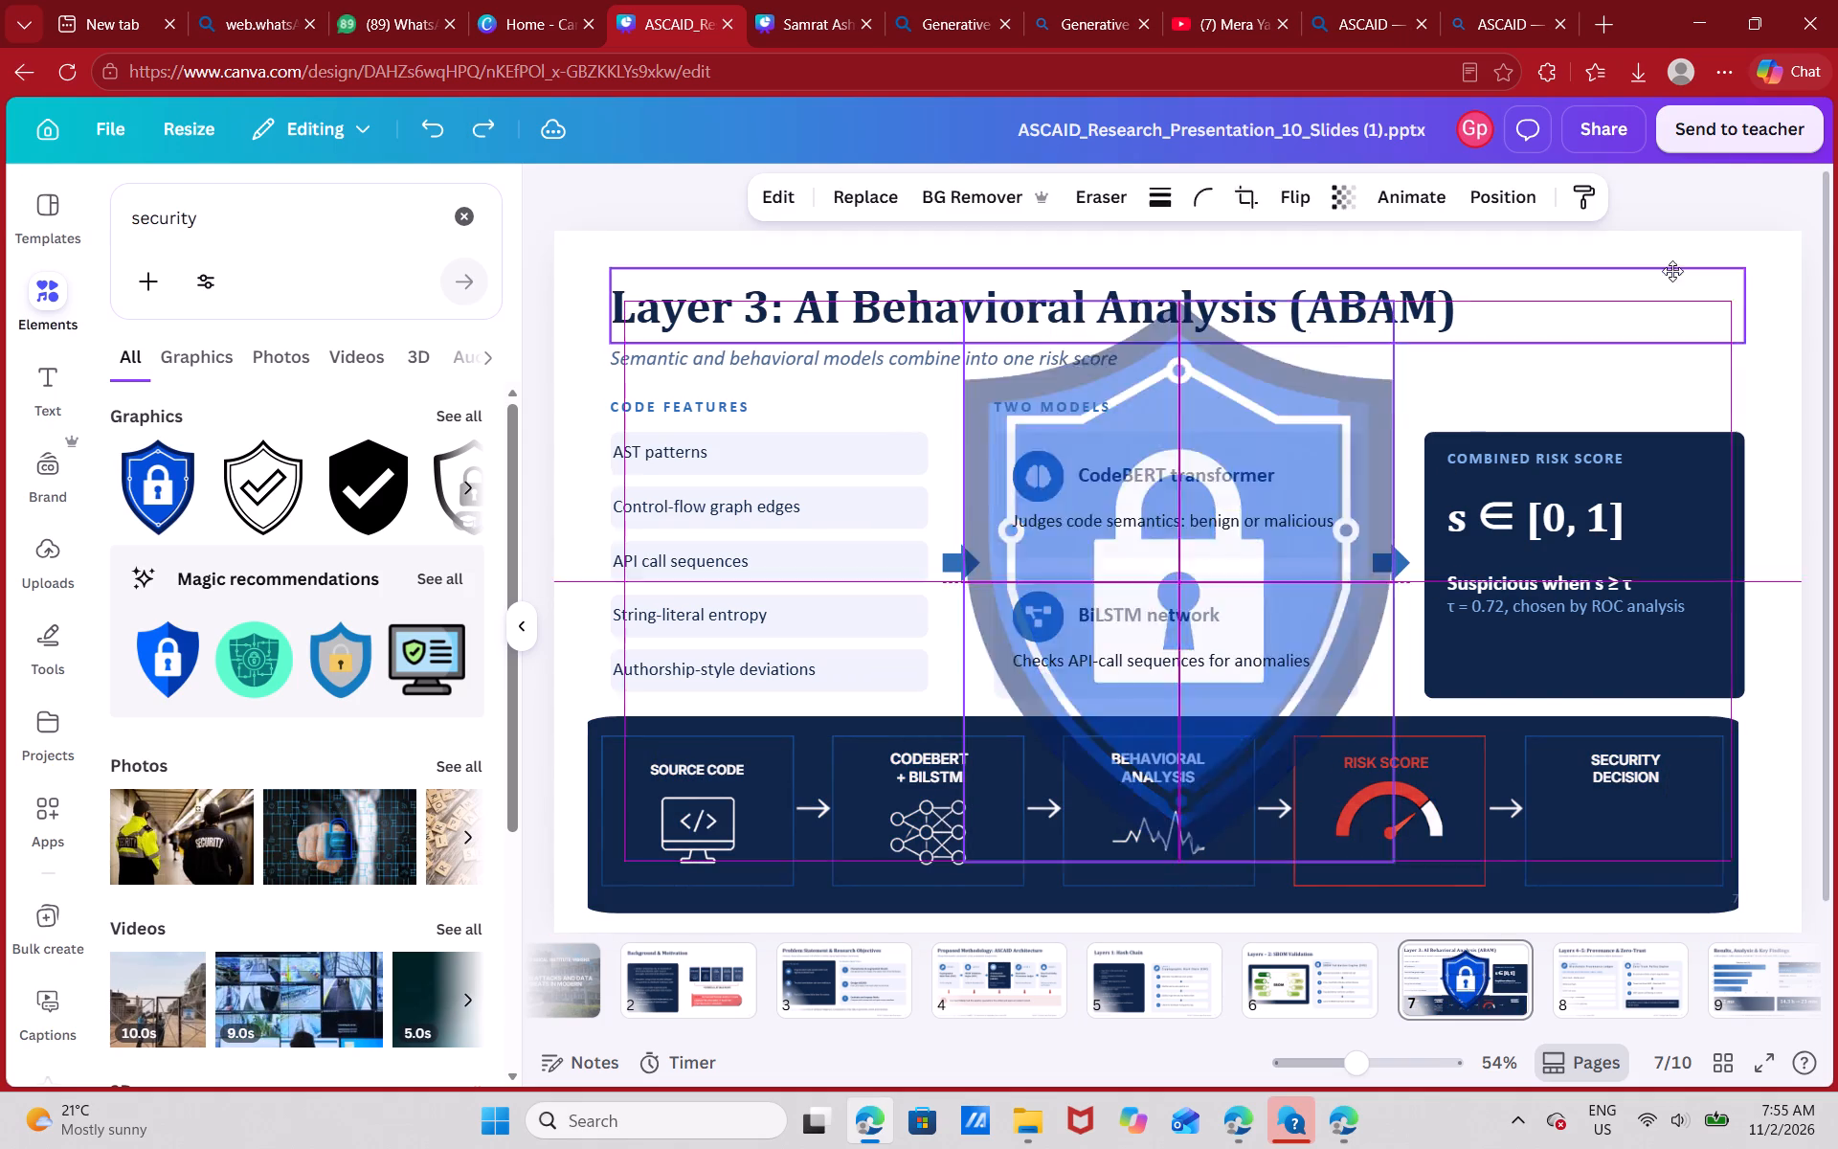
{"action": "left_click_drag", "start_coordinate": [1672, 271], "coordinate": [1633, 156]}
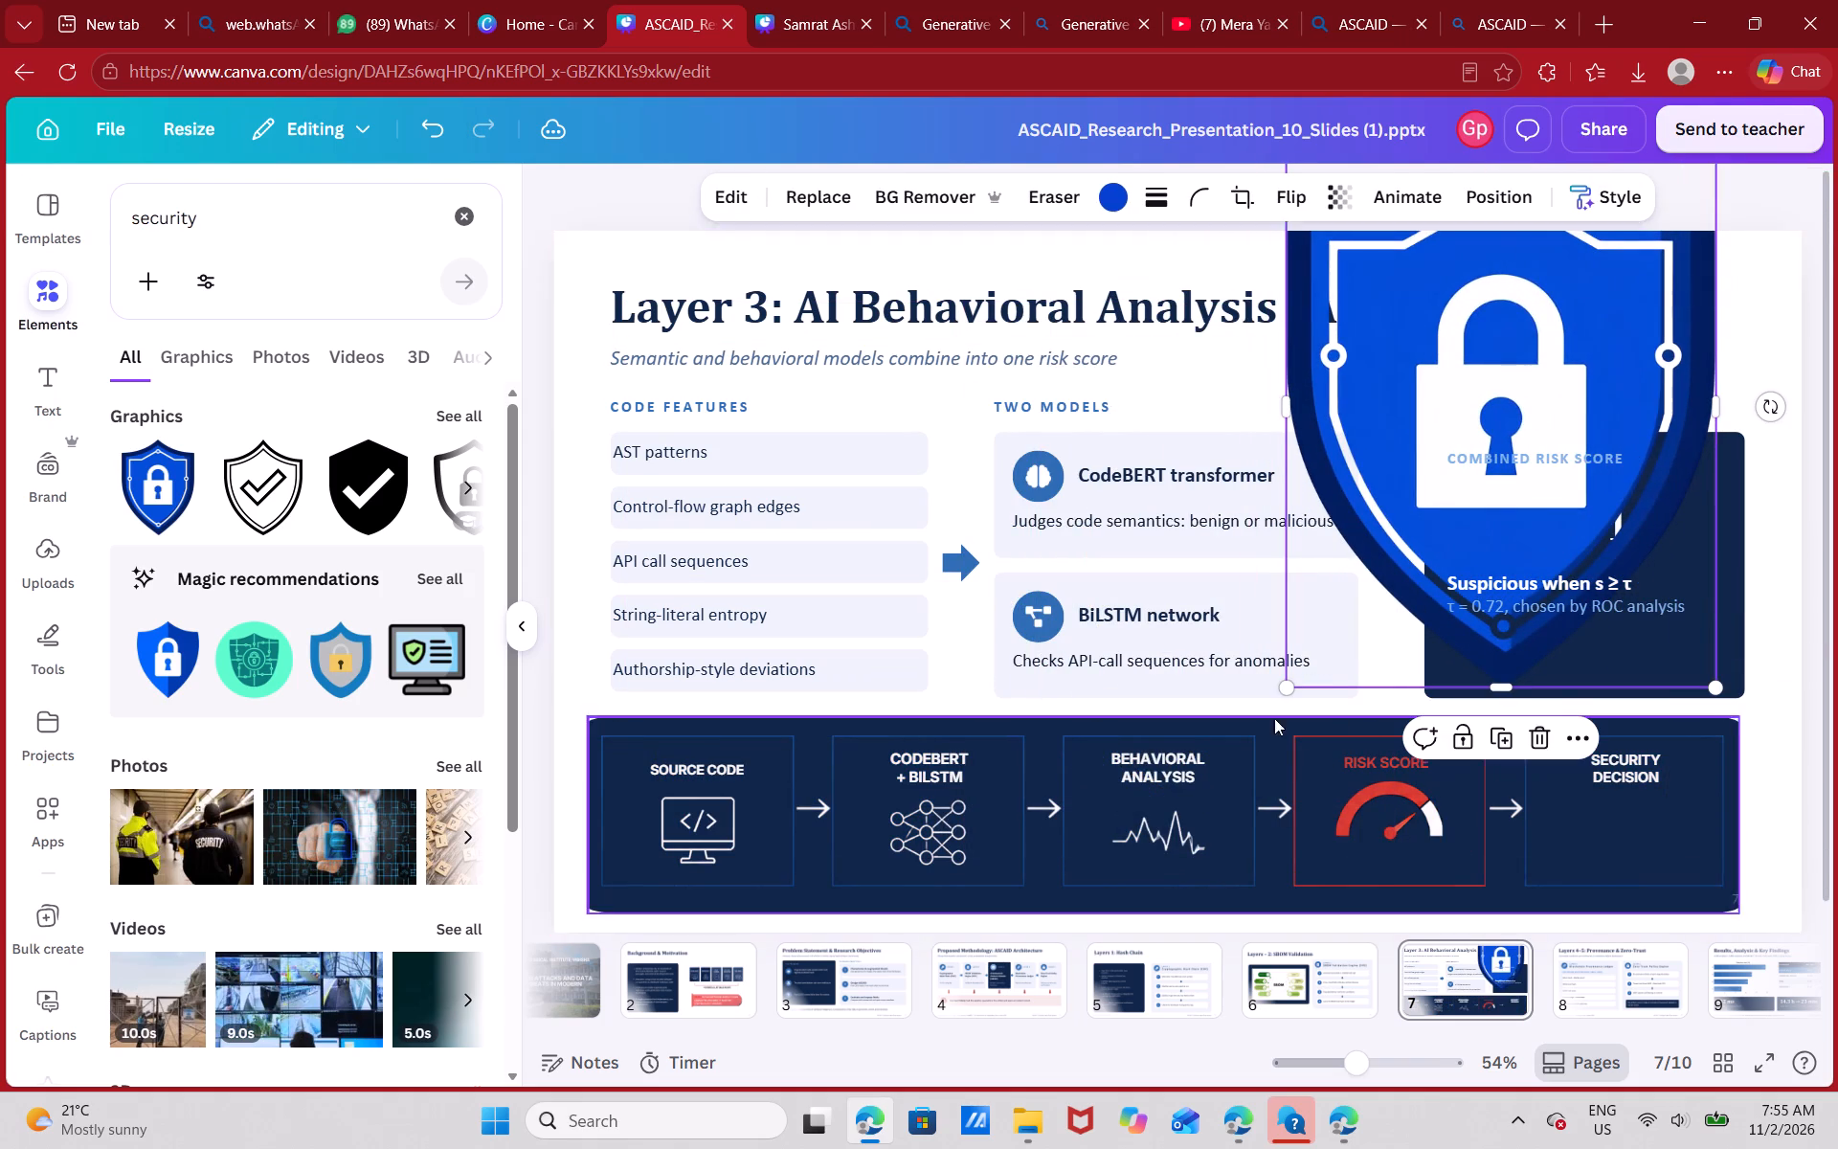
{"action": "left_click_drag", "start_coordinate": [1285, 684], "coordinate": [1614, 367]}
{"action": "left_click_drag", "start_coordinate": [1654, 282], "coordinate": [1603, 392]}
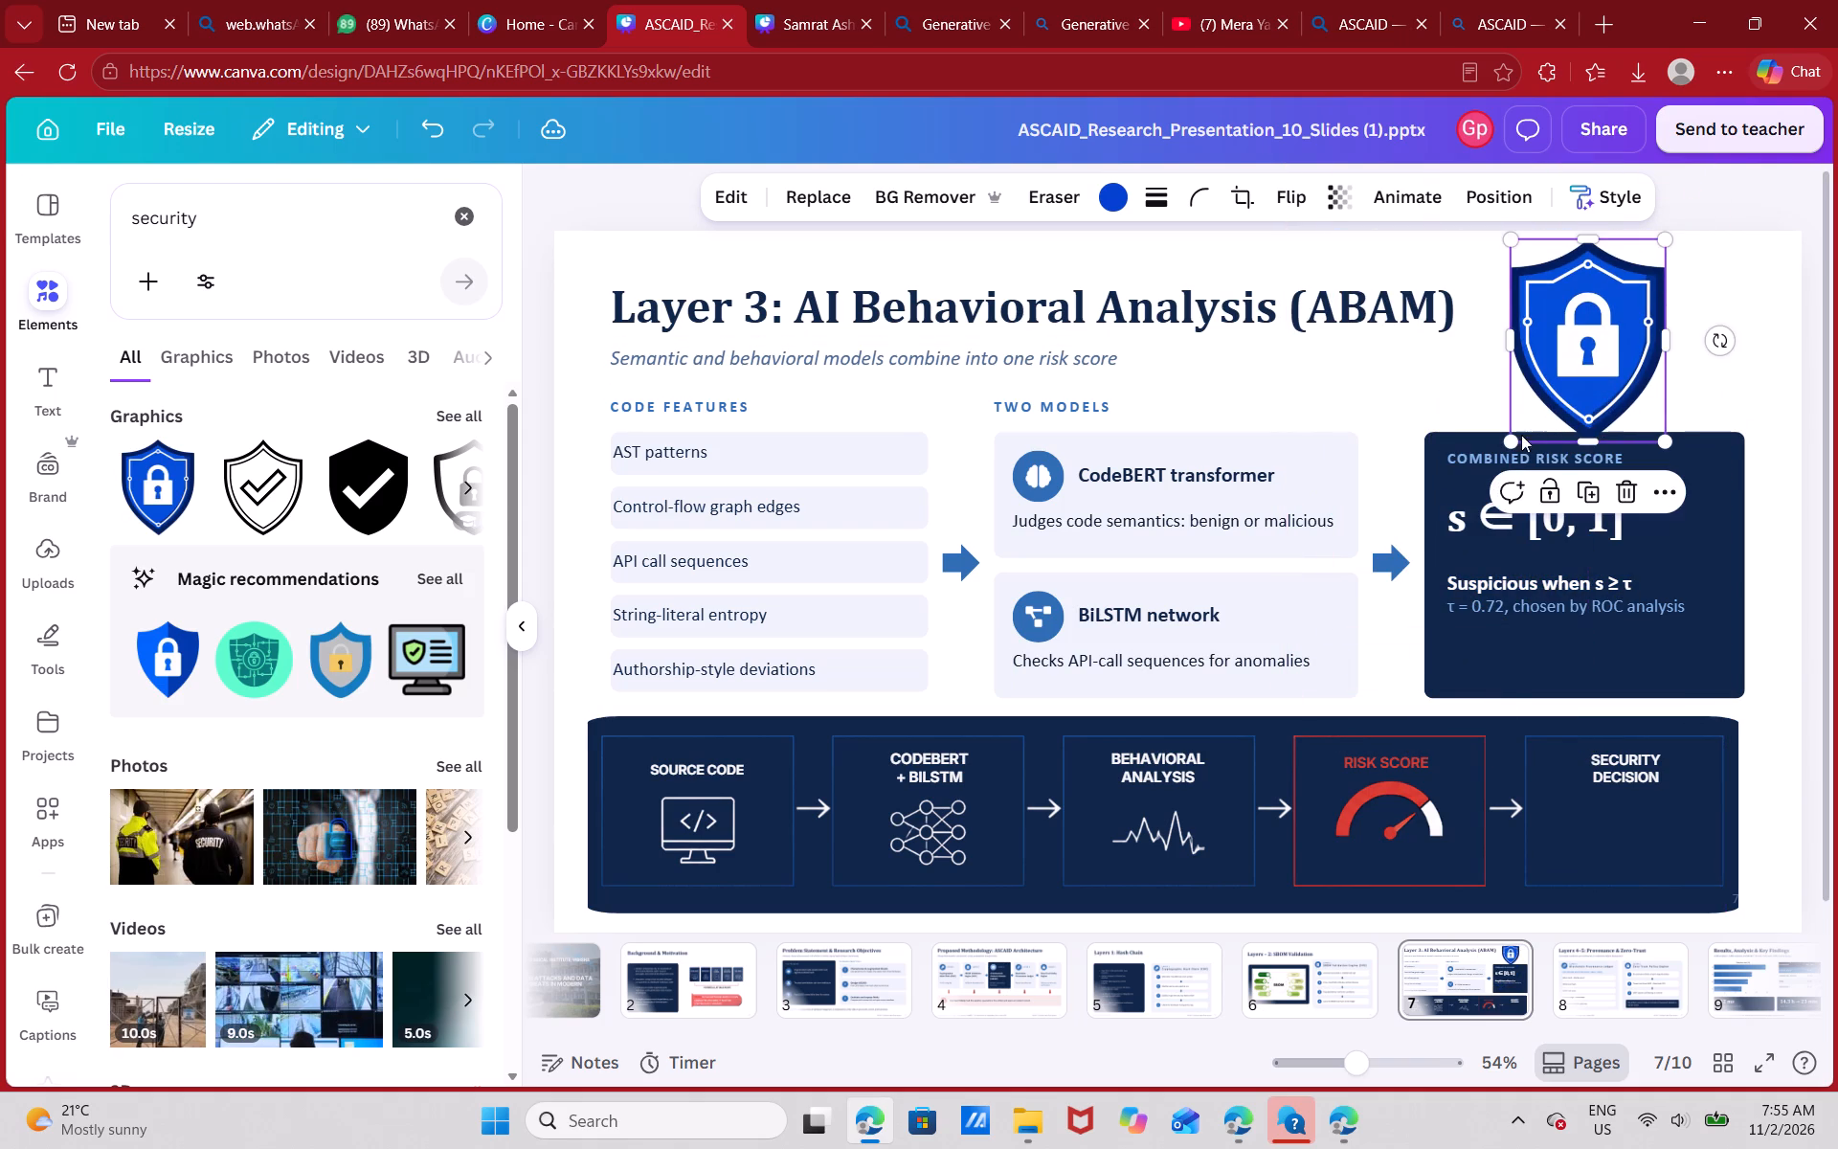
{"action": "left_click_drag", "start_coordinate": [1510, 437], "coordinate": [1617, 318]}
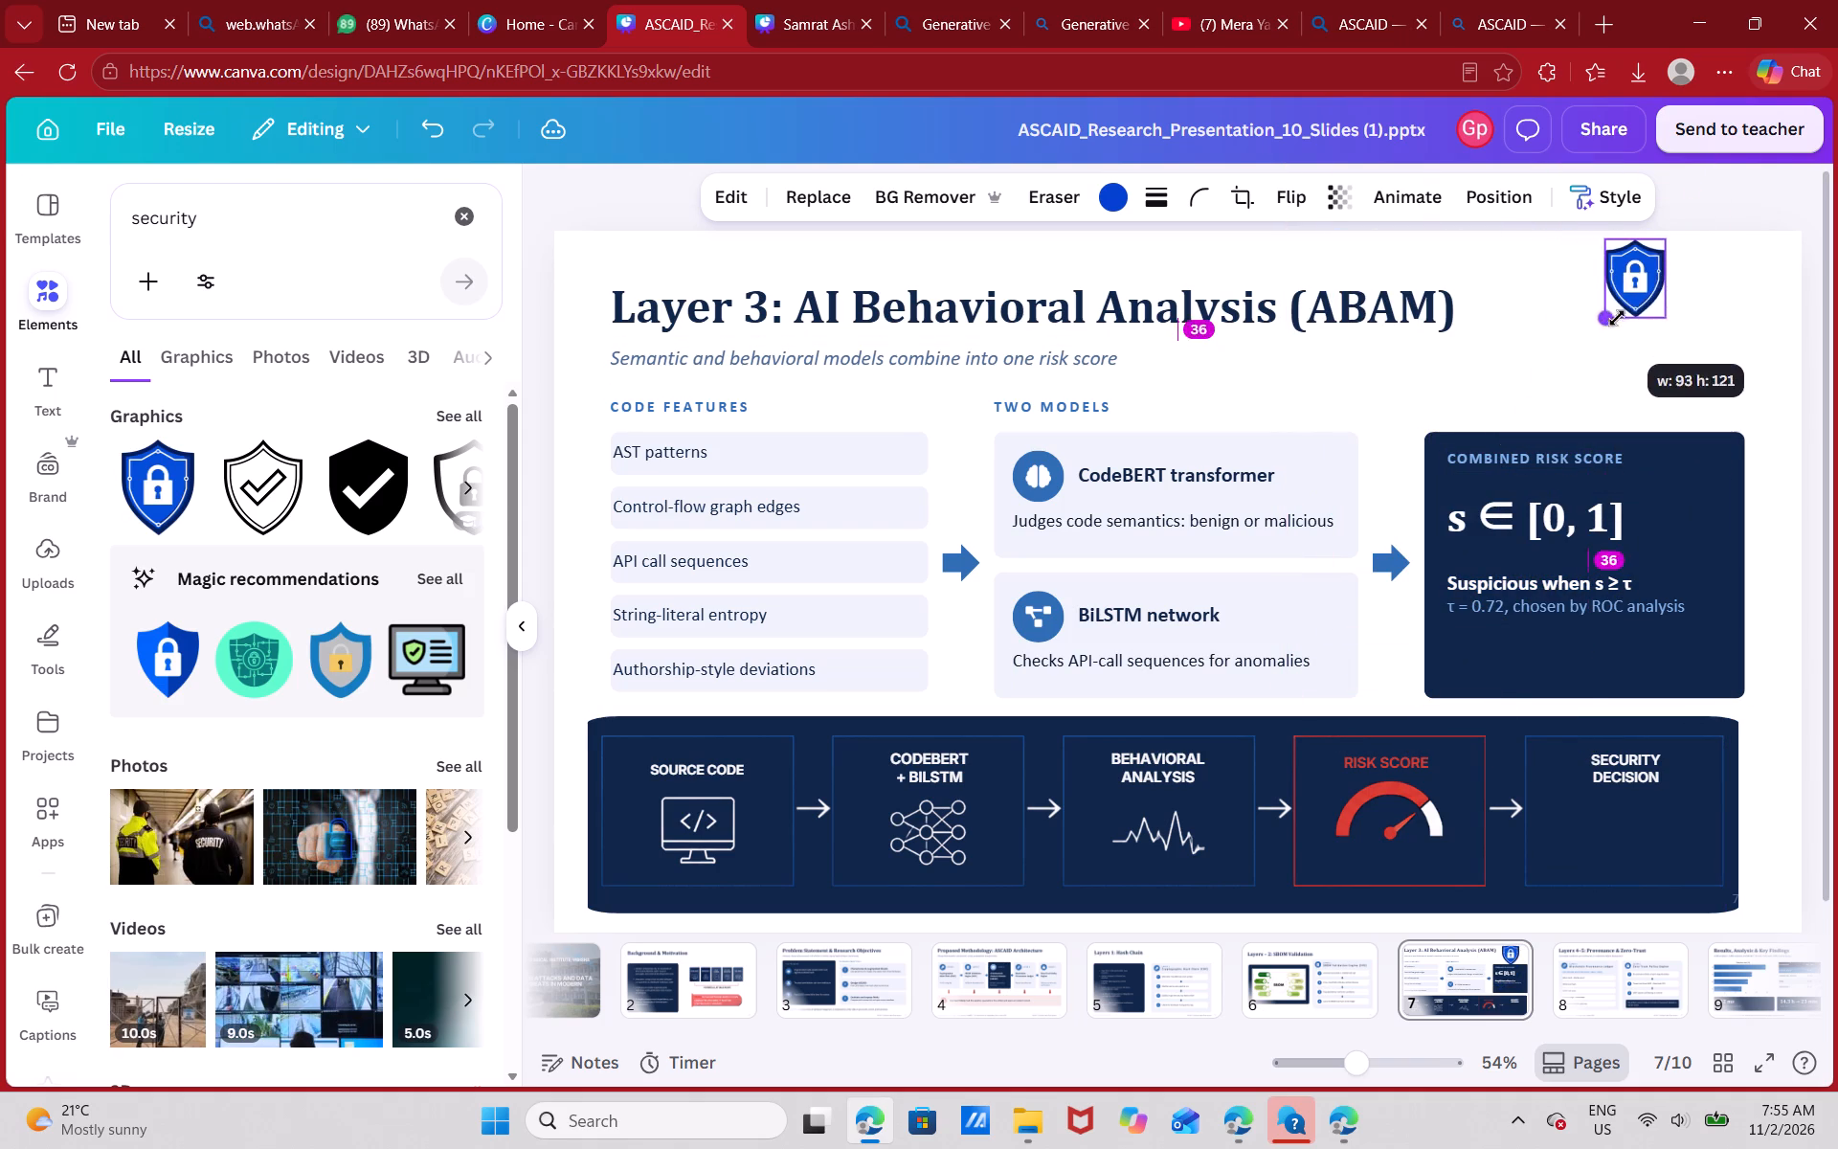
{"action": "left_click_drag", "start_coordinate": [1617, 318], "coordinate": [1611, 322]}
Park the small shield just beyond the navy band's right end, level with the Security Decision stage.
{"action": "left_click_drag", "start_coordinate": [1634, 288], "coordinate": [1792, 822]}
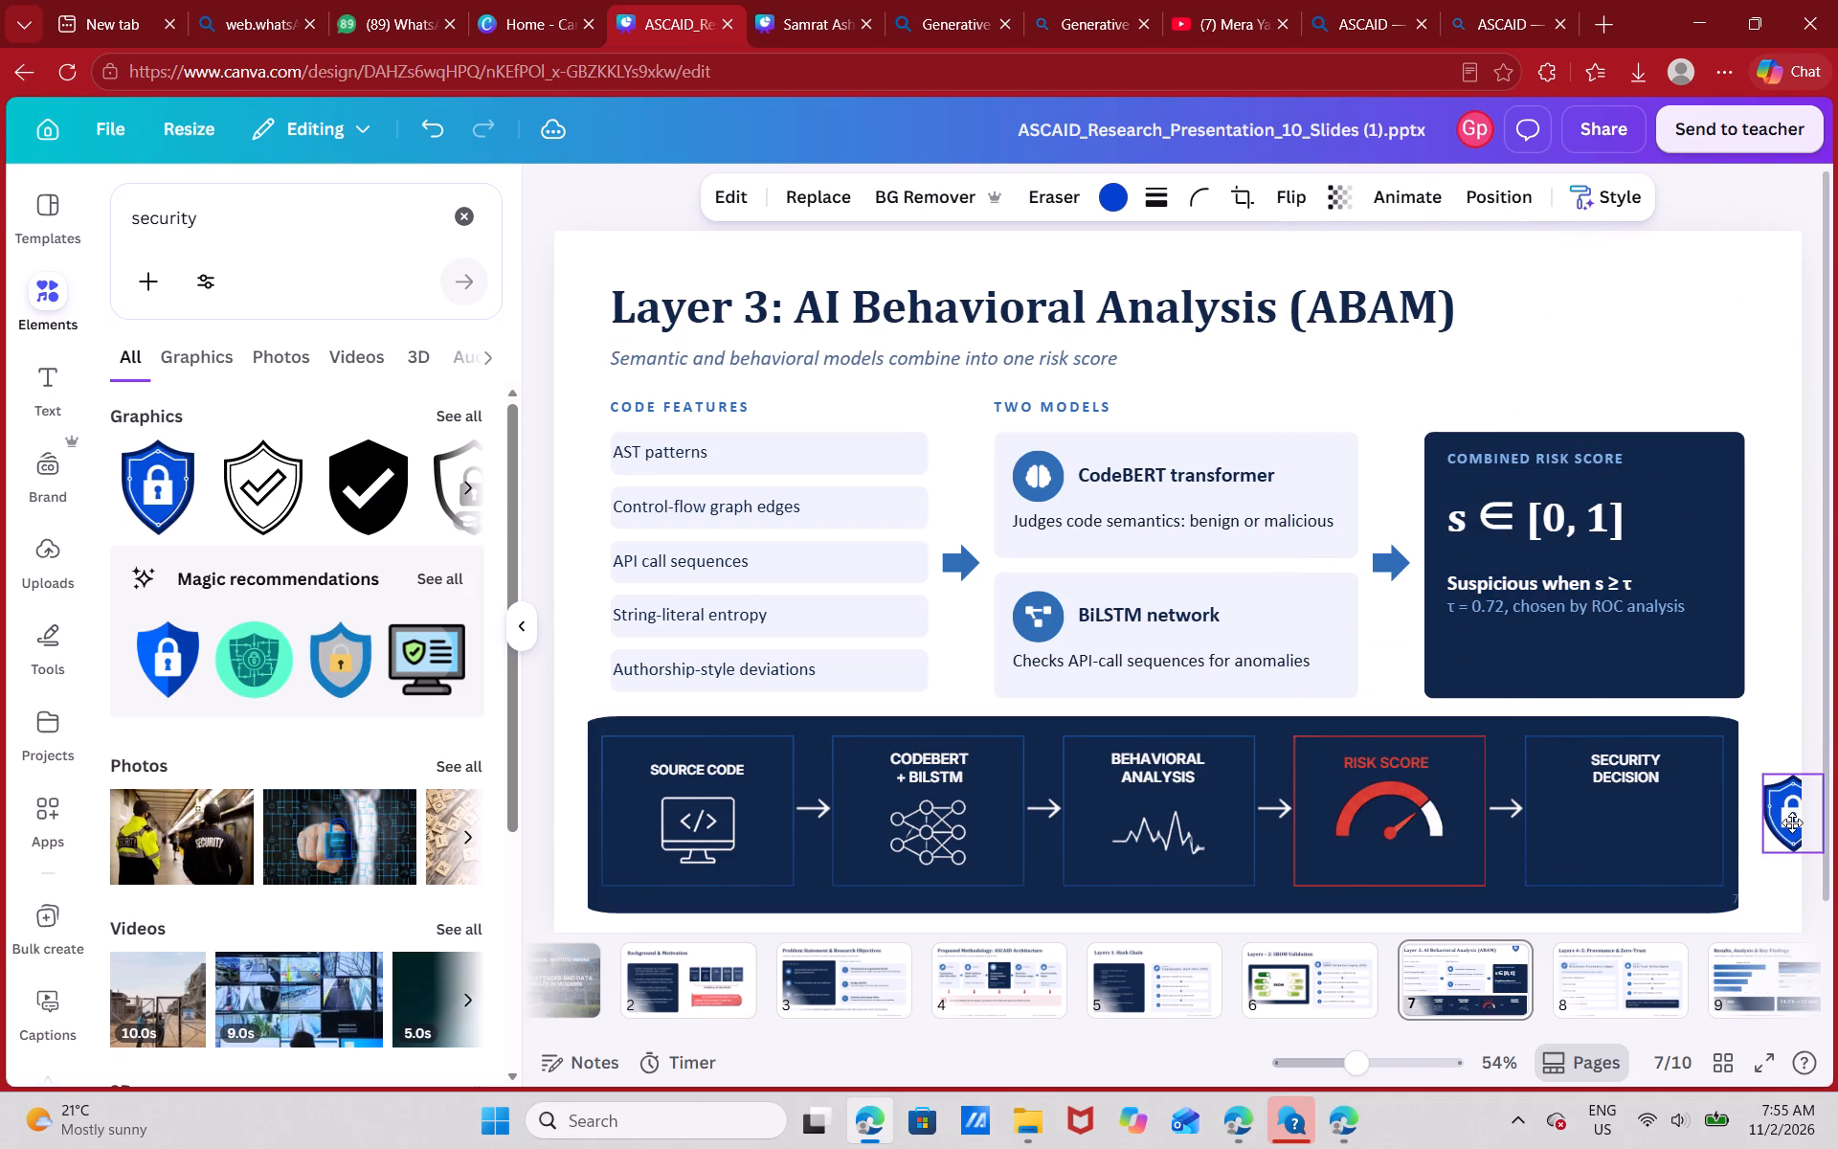
{"action": "left_click_drag", "start_coordinate": [1792, 822], "coordinate": [1776, 830]}
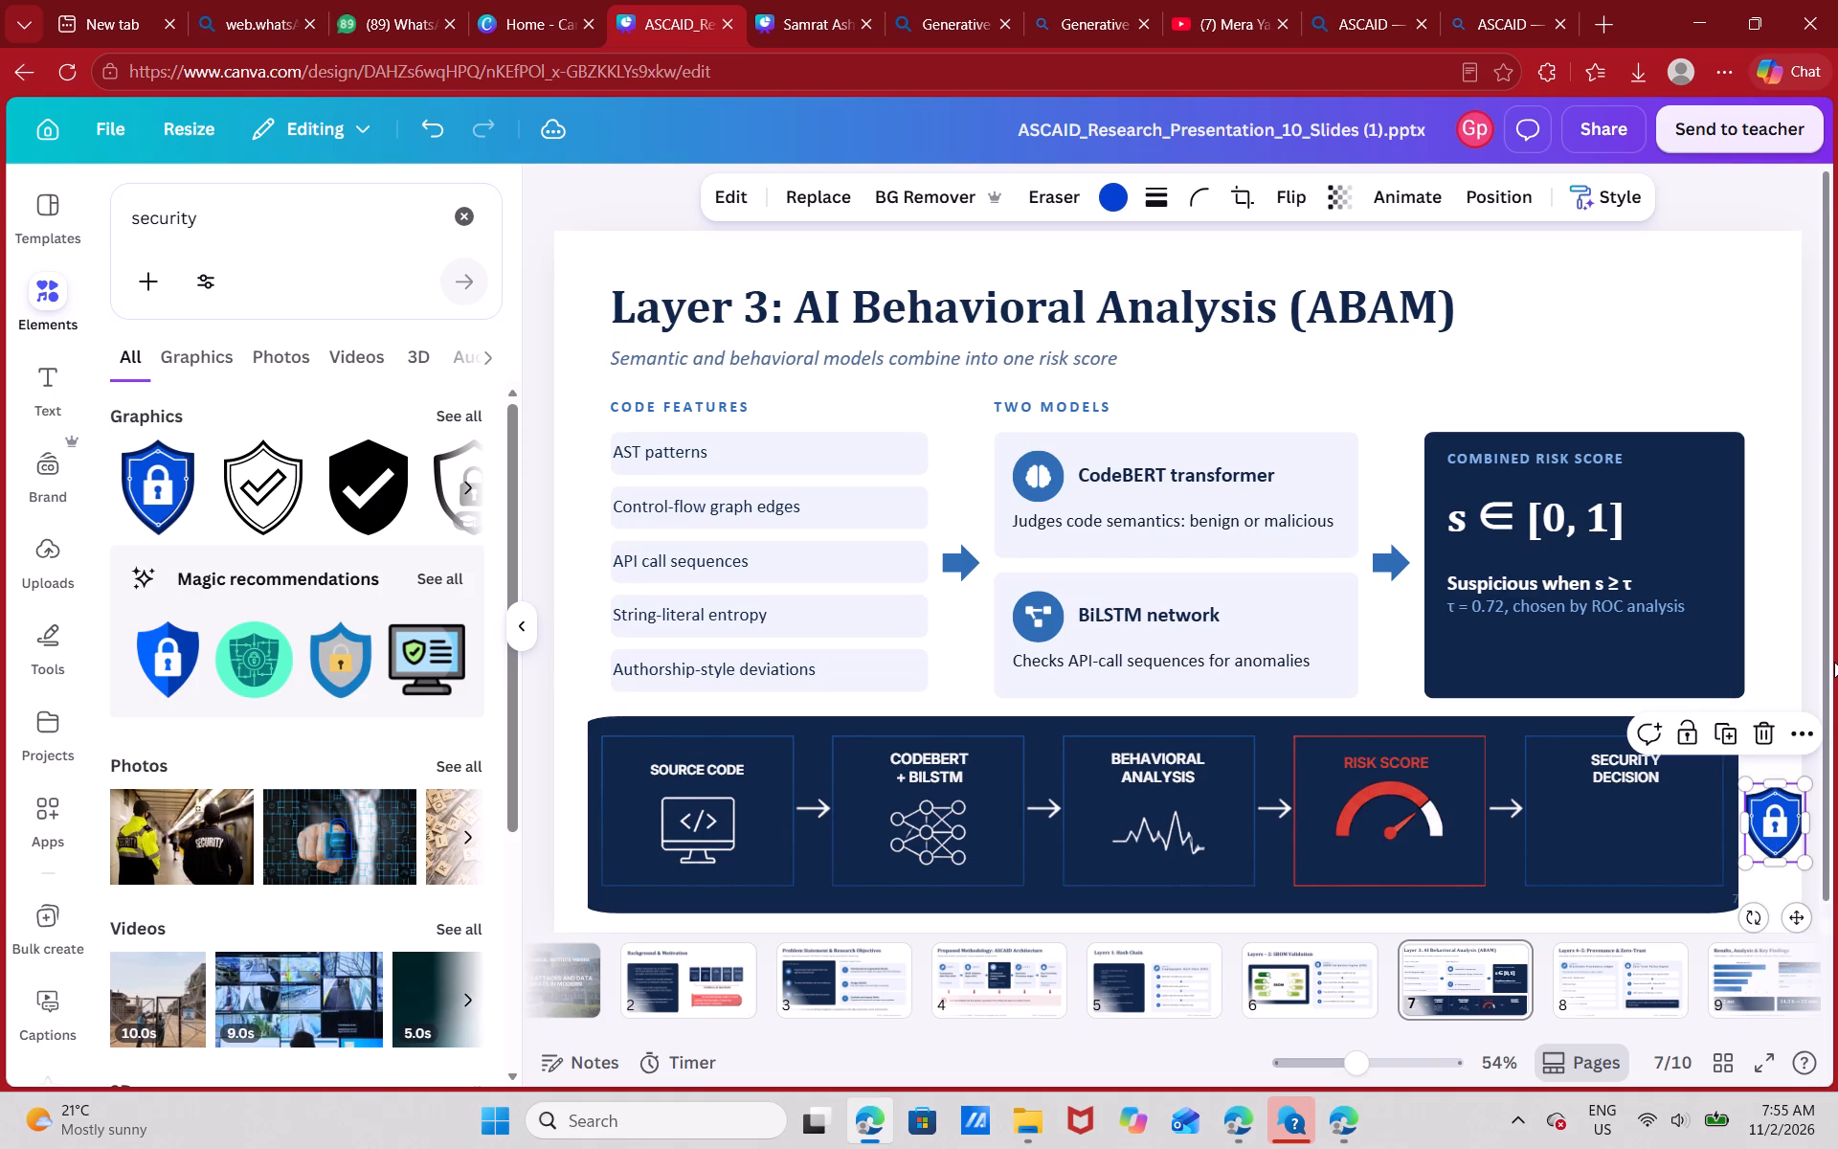
Nudge the small shield leftward into the Security Decision stage and settle it just below the stage's label.
{"action": "key", "text": "Left"}
{"action": "key", "text": "Left"}
{"action": "key", "text": "Left"}
{"action": "key", "text": "Left"}
{"action": "key", "text": "Left"}
{"action": "key", "text": "Left"}
{"action": "key", "text": "Left"}
{"action": "key", "text": "Left"}
{"action": "key", "text": "Left"}
{"action": "key", "text": "Left"}
{"action": "key", "text": "Left"}
{"action": "key", "text": "Left"}
{"action": "key", "text": "Left"}
{"action": "key", "text": "Left"}
{"action": "key", "text": "Left"}
{"action": "key", "text": "Left"}
{"action": "key", "text": "Left"}
{"action": "key", "text": "Left"}
{"action": "key", "text": "Left"}
{"action": "key", "text": "Left"}
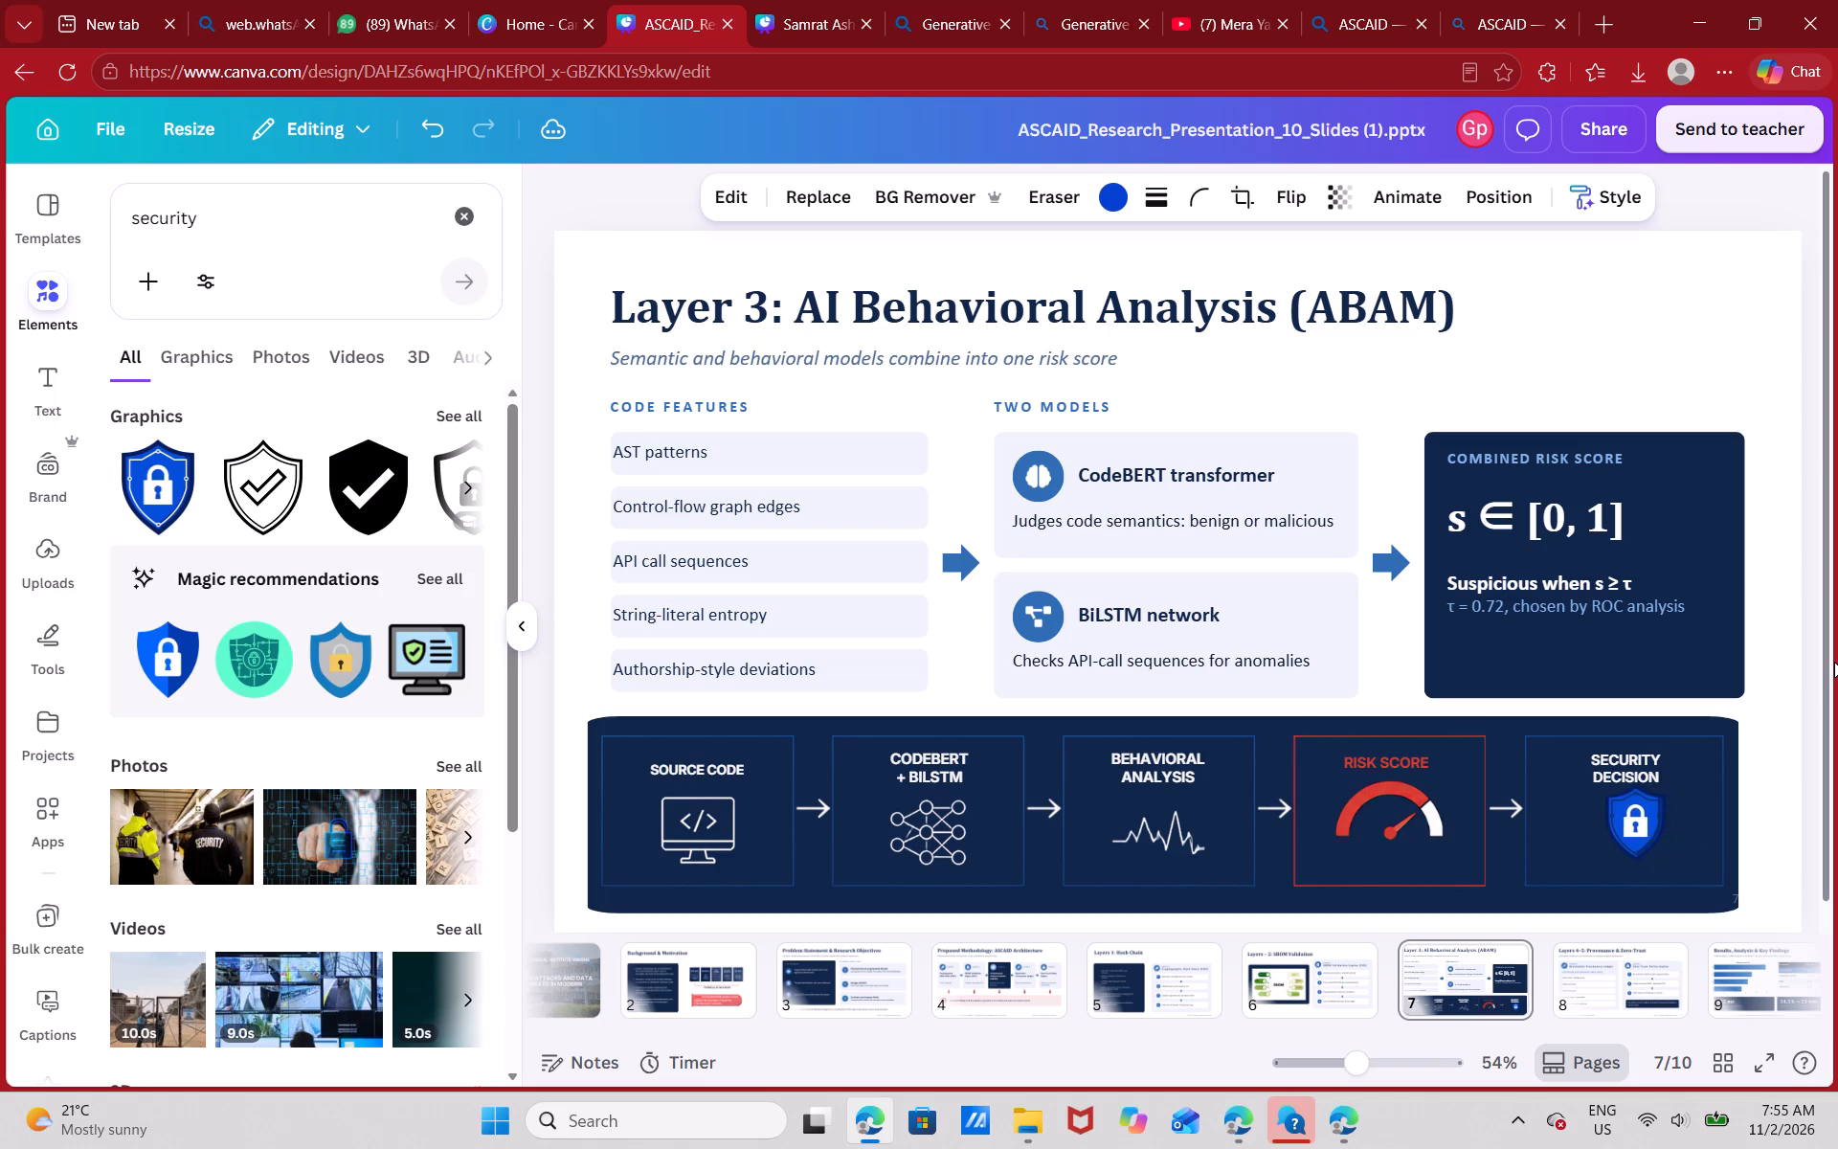
{"action": "key", "text": "Down"}
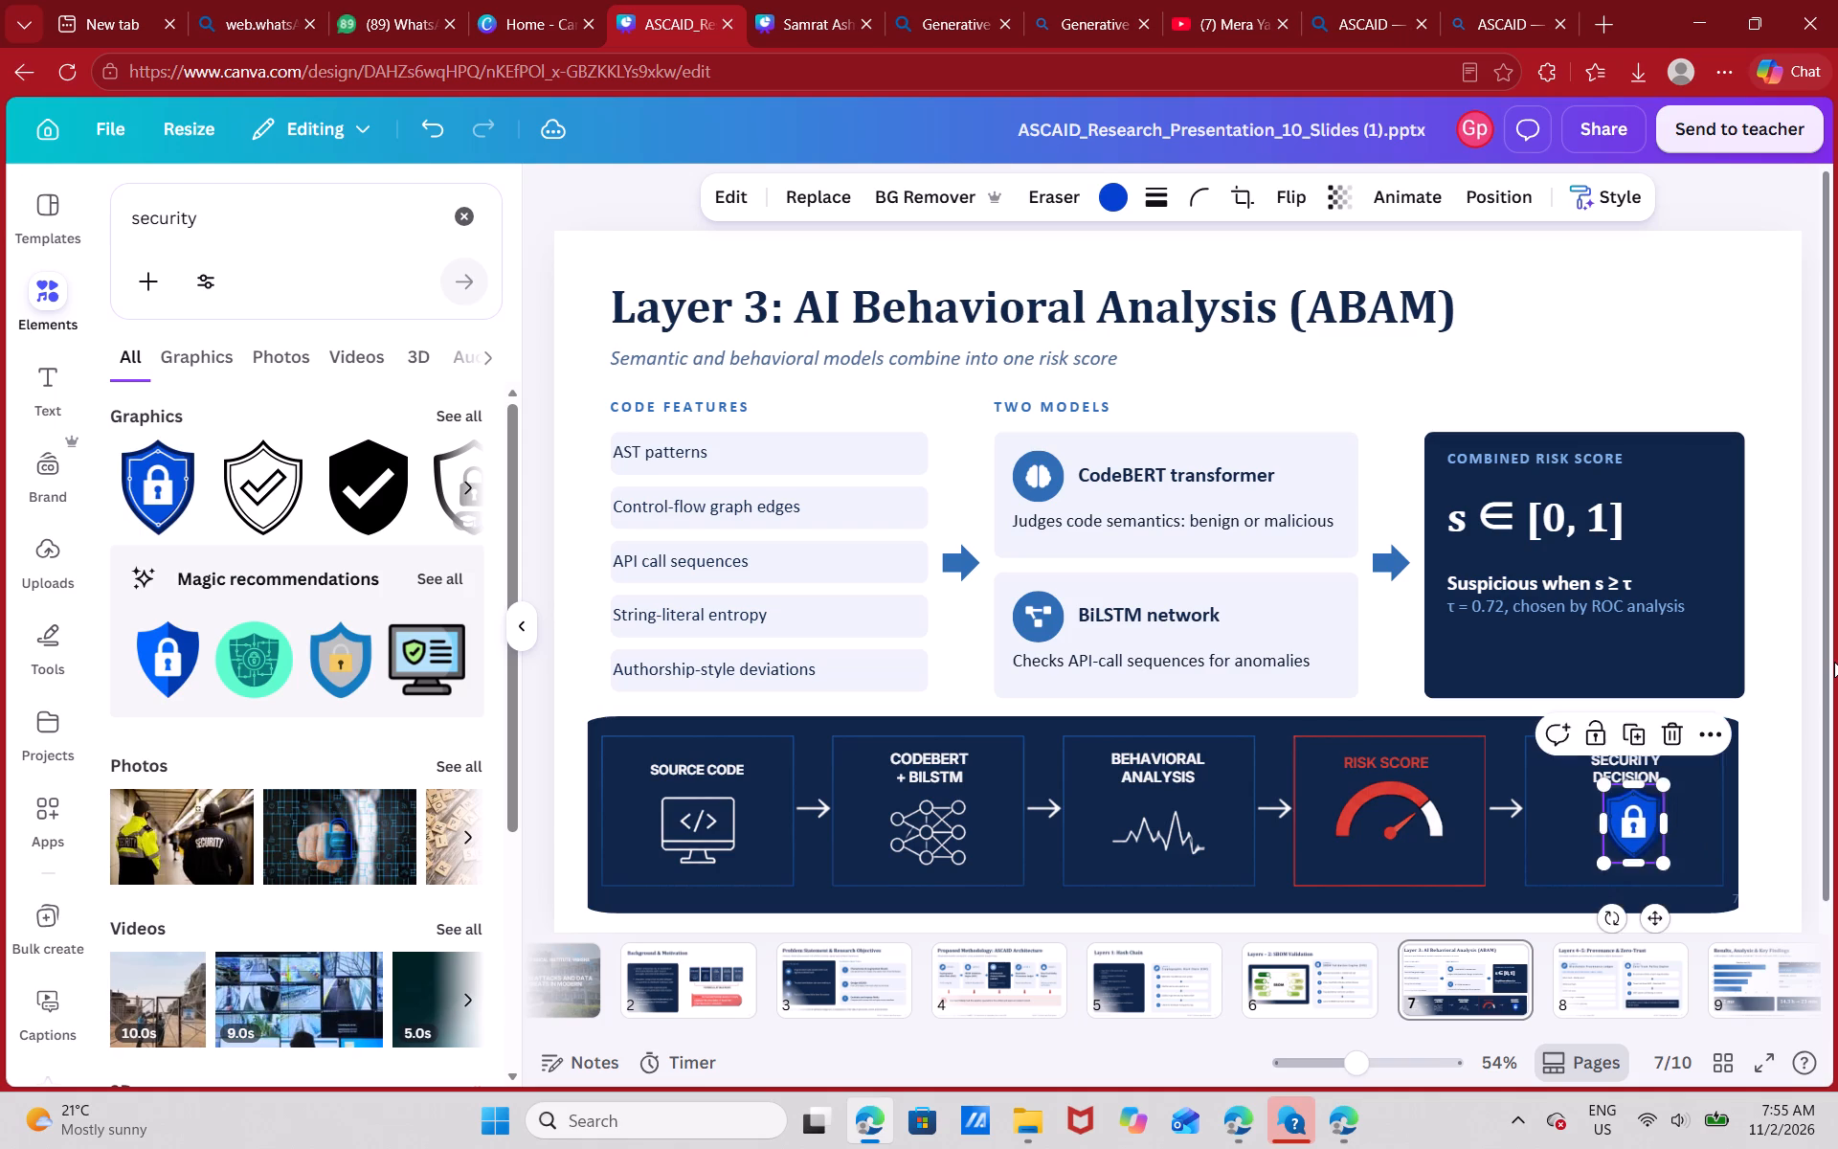
{"action": "key", "text": "Left"}
{"action": "key", "text": "Left"}
{"action": "key", "text": "Left"}
{"action": "key", "text": "Left"}
{"action": "key", "text": "Left"}
{"action": "key", "text": "Down"}
{"action": "key", "text": "Down"}
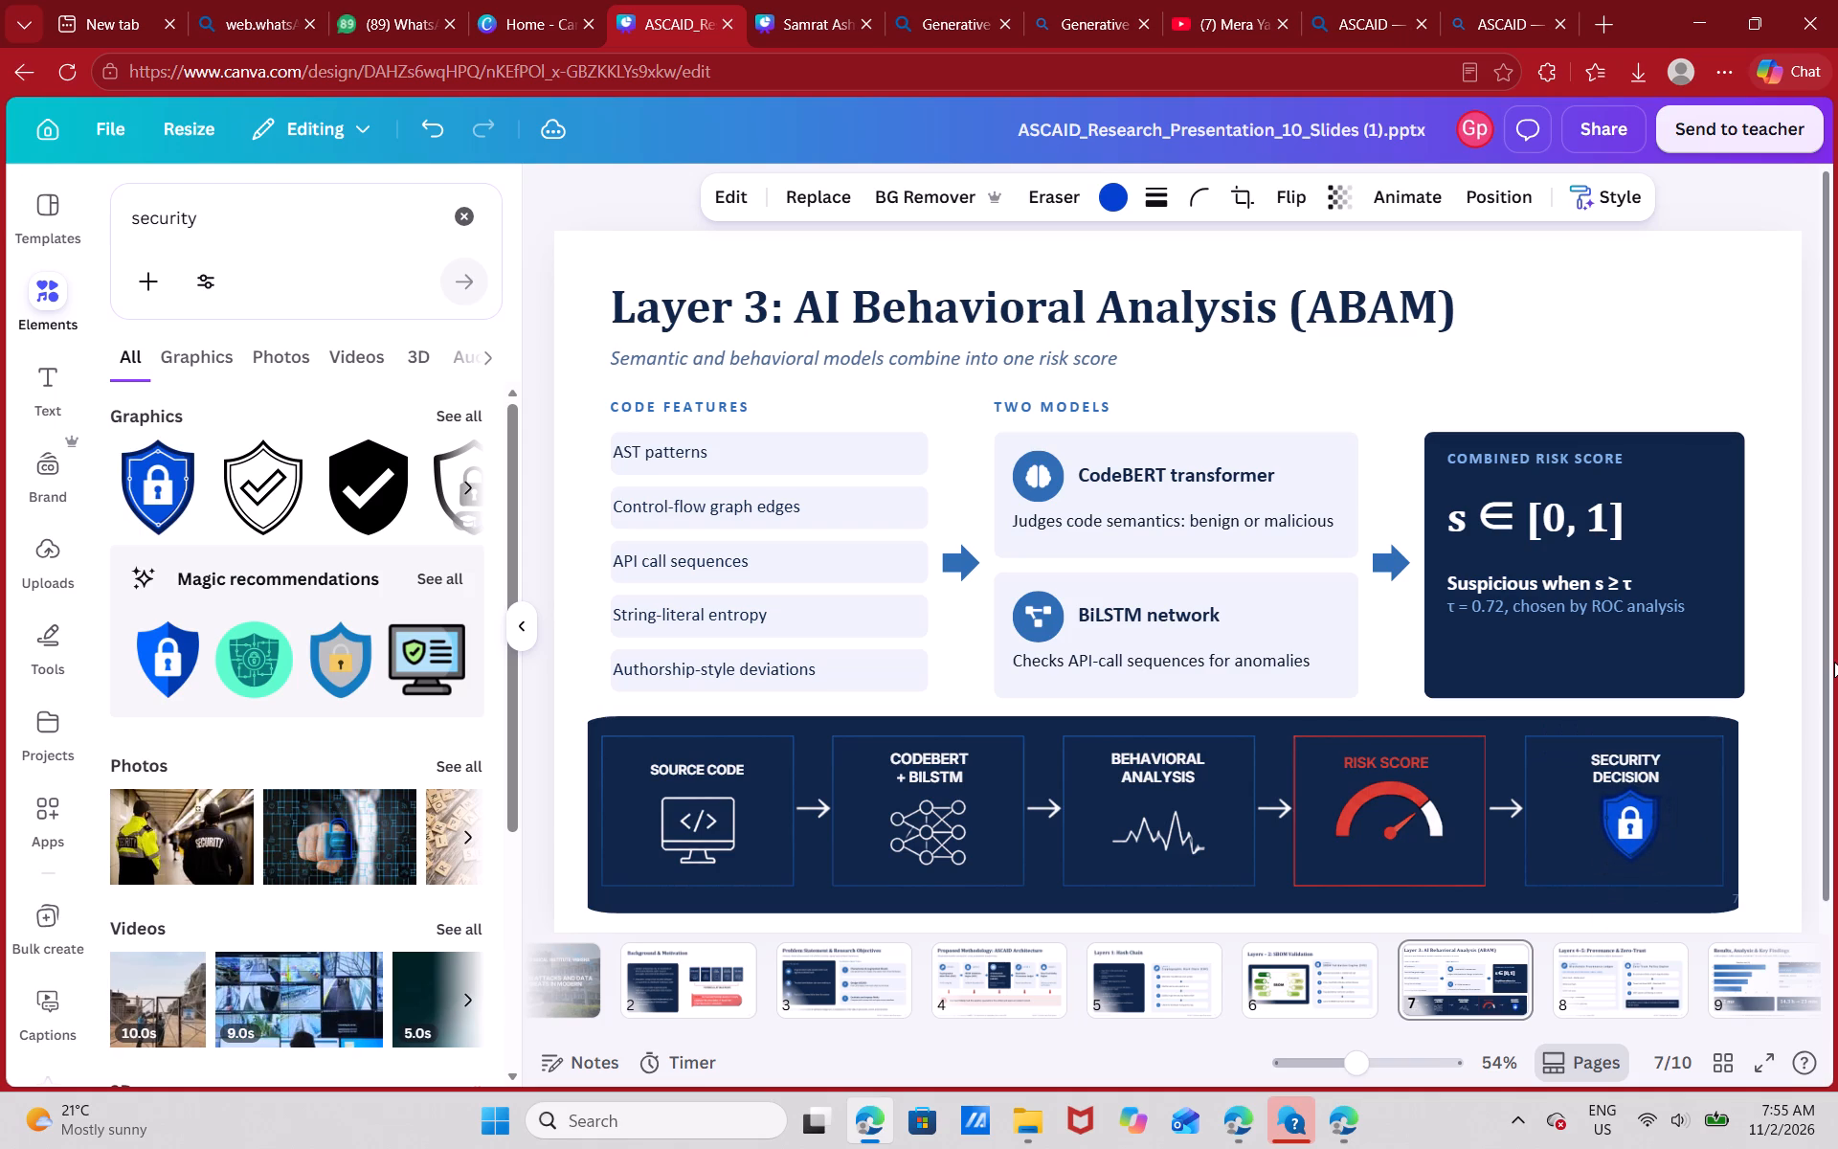
{"action": "key", "text": "Down"}
{"action": "key", "text": "Down"}
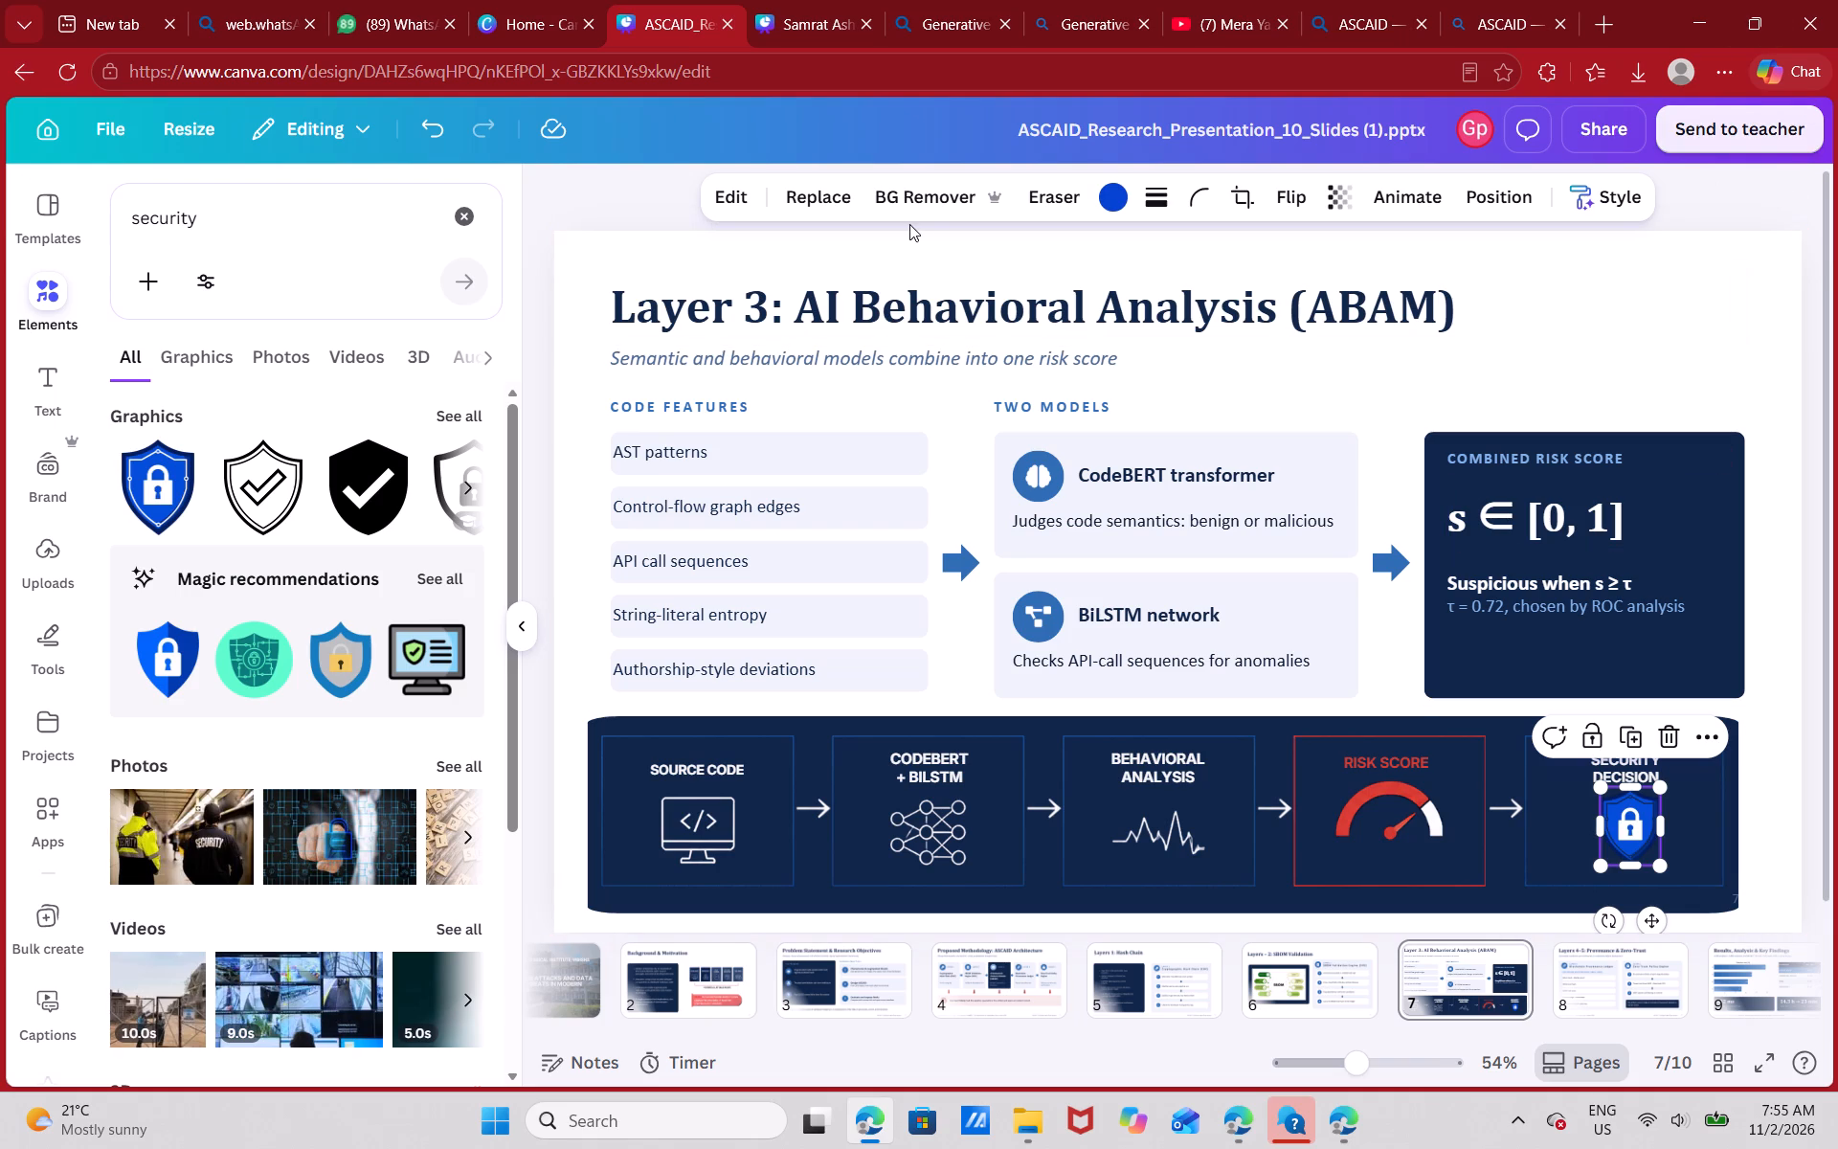
Review the Layers 4–5, Results and Conclusion slides at the end of the deck.
{"action": "left_click", "coordinate": [1610, 993]}
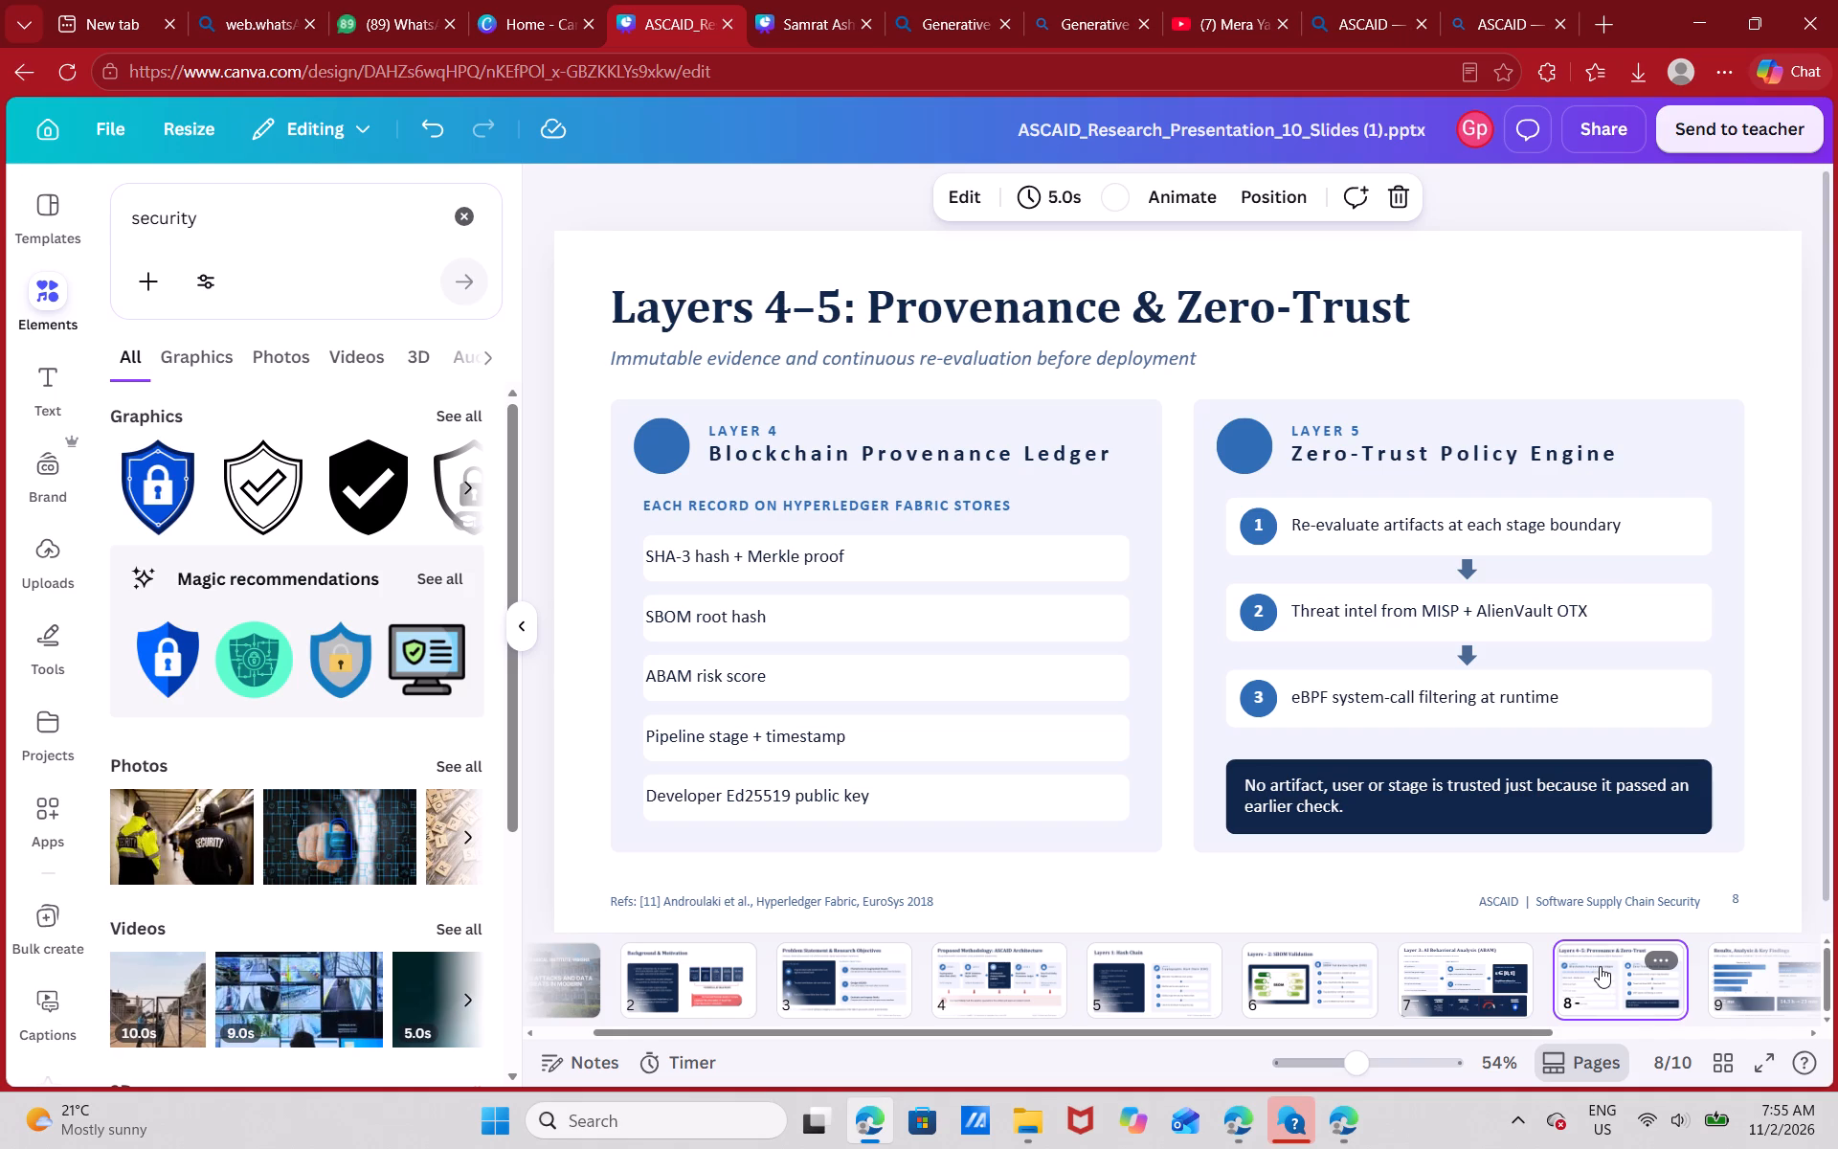
{"action": "left_click", "coordinate": [1754, 1002]}
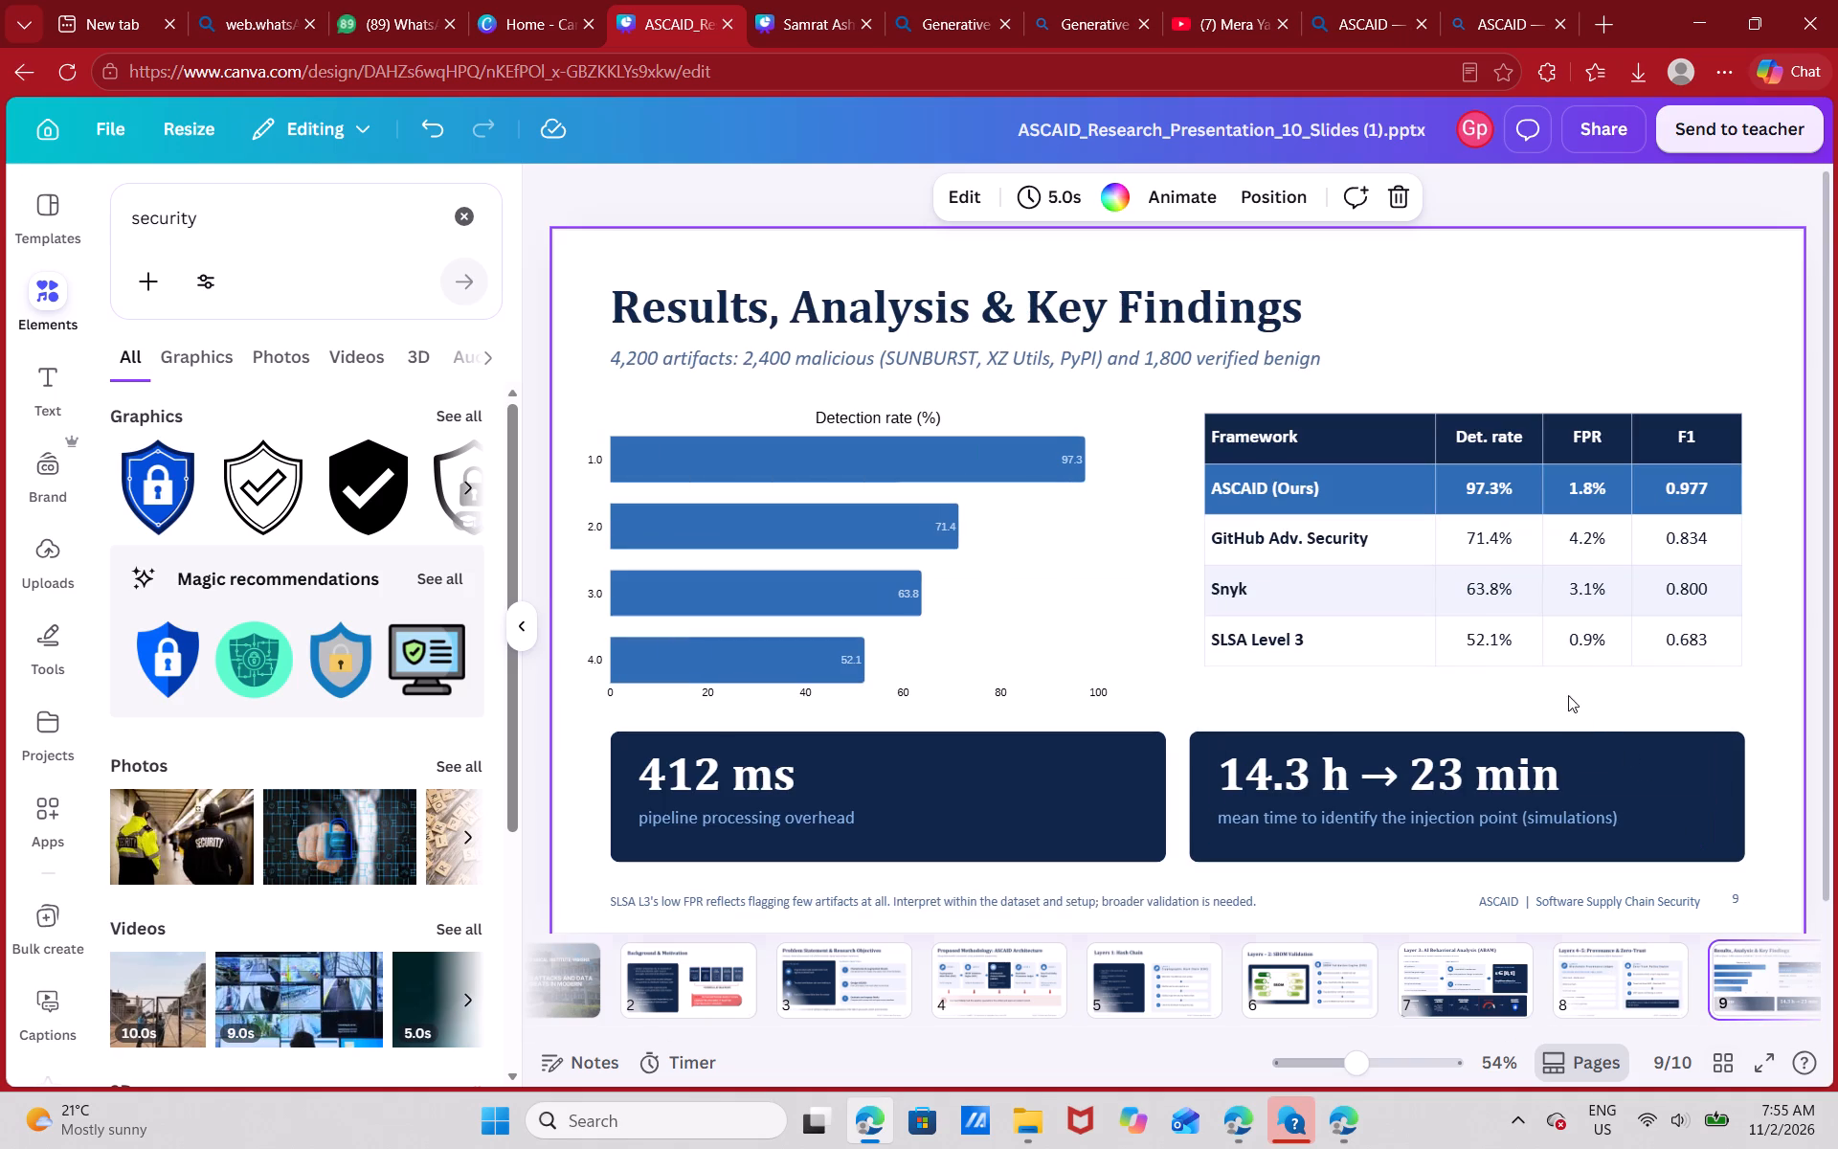
{"action": "right_click", "coordinate": [1553, 681]}
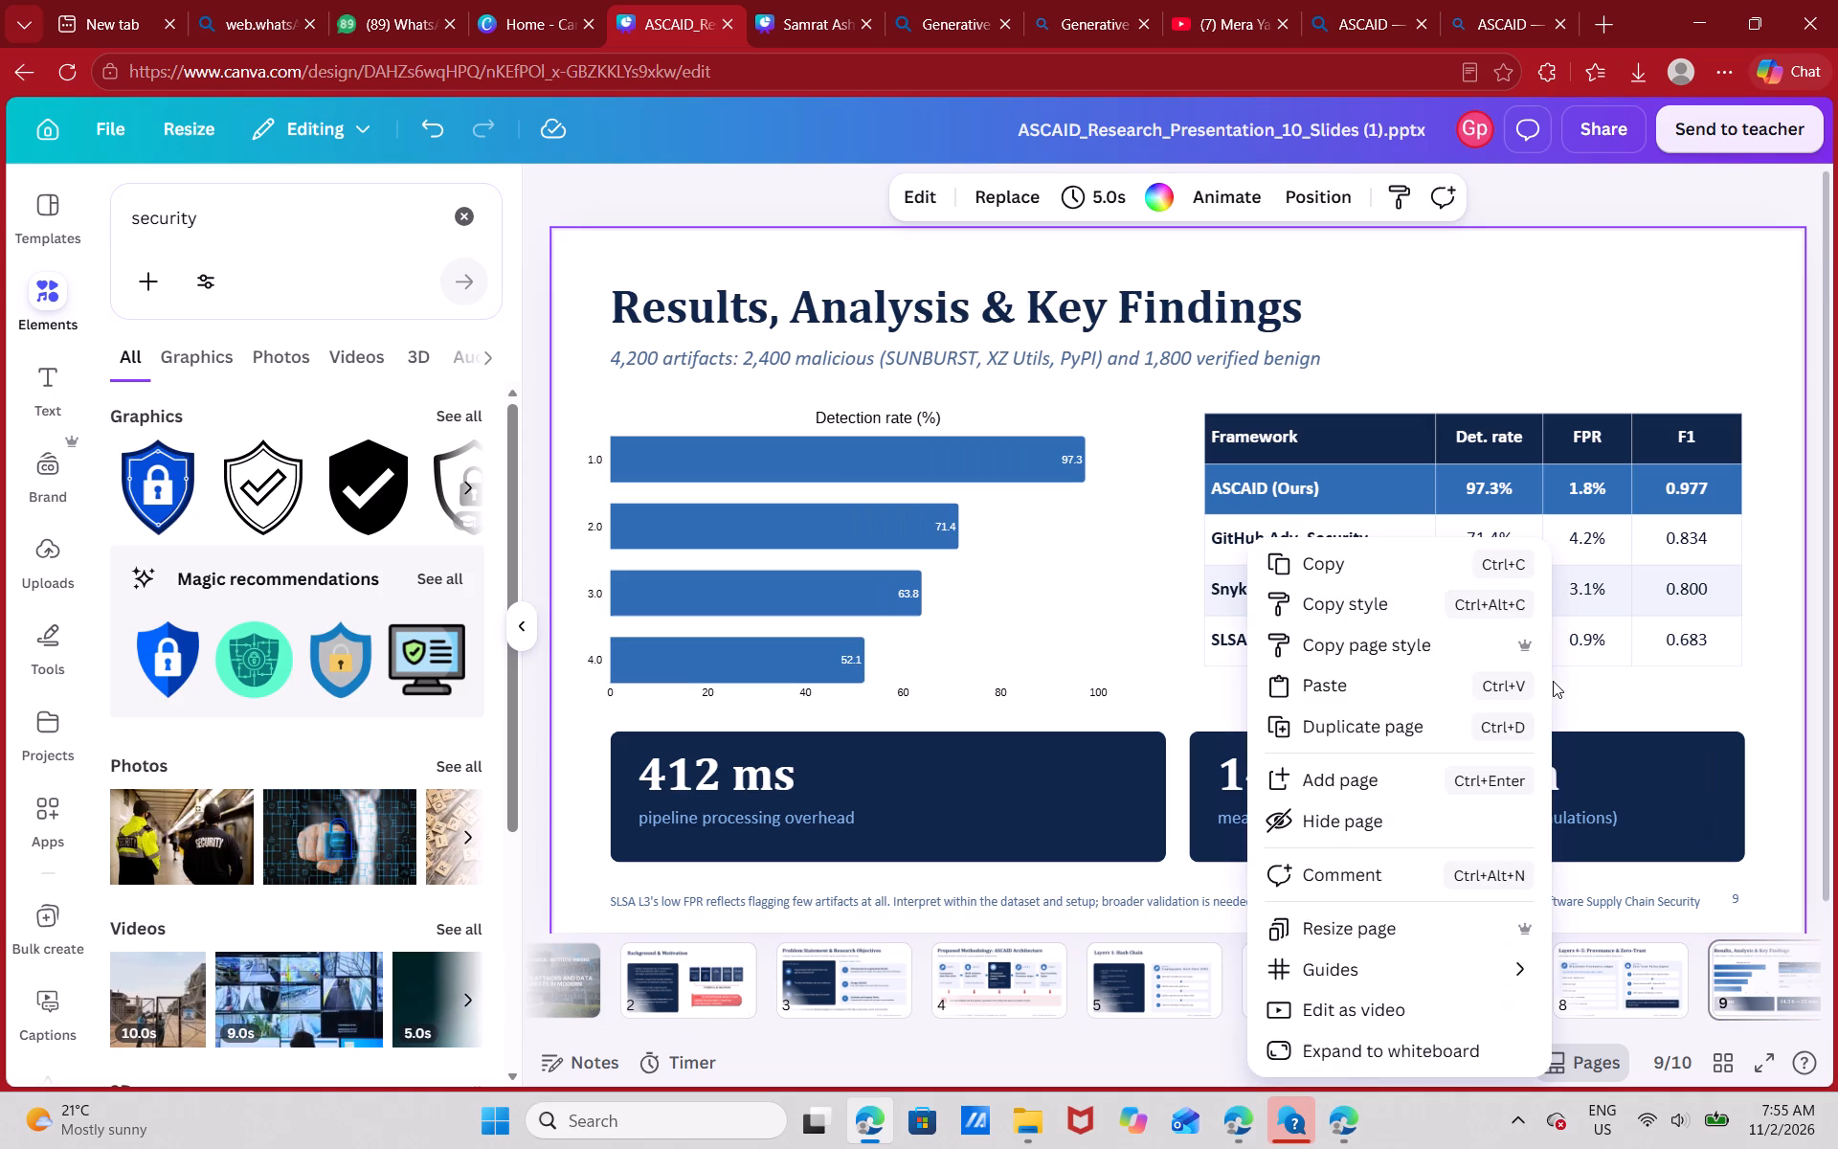
{"action": "left_click", "coordinate": [1699, 295]}
{"action": "right_click", "coordinate": [1699, 295]}
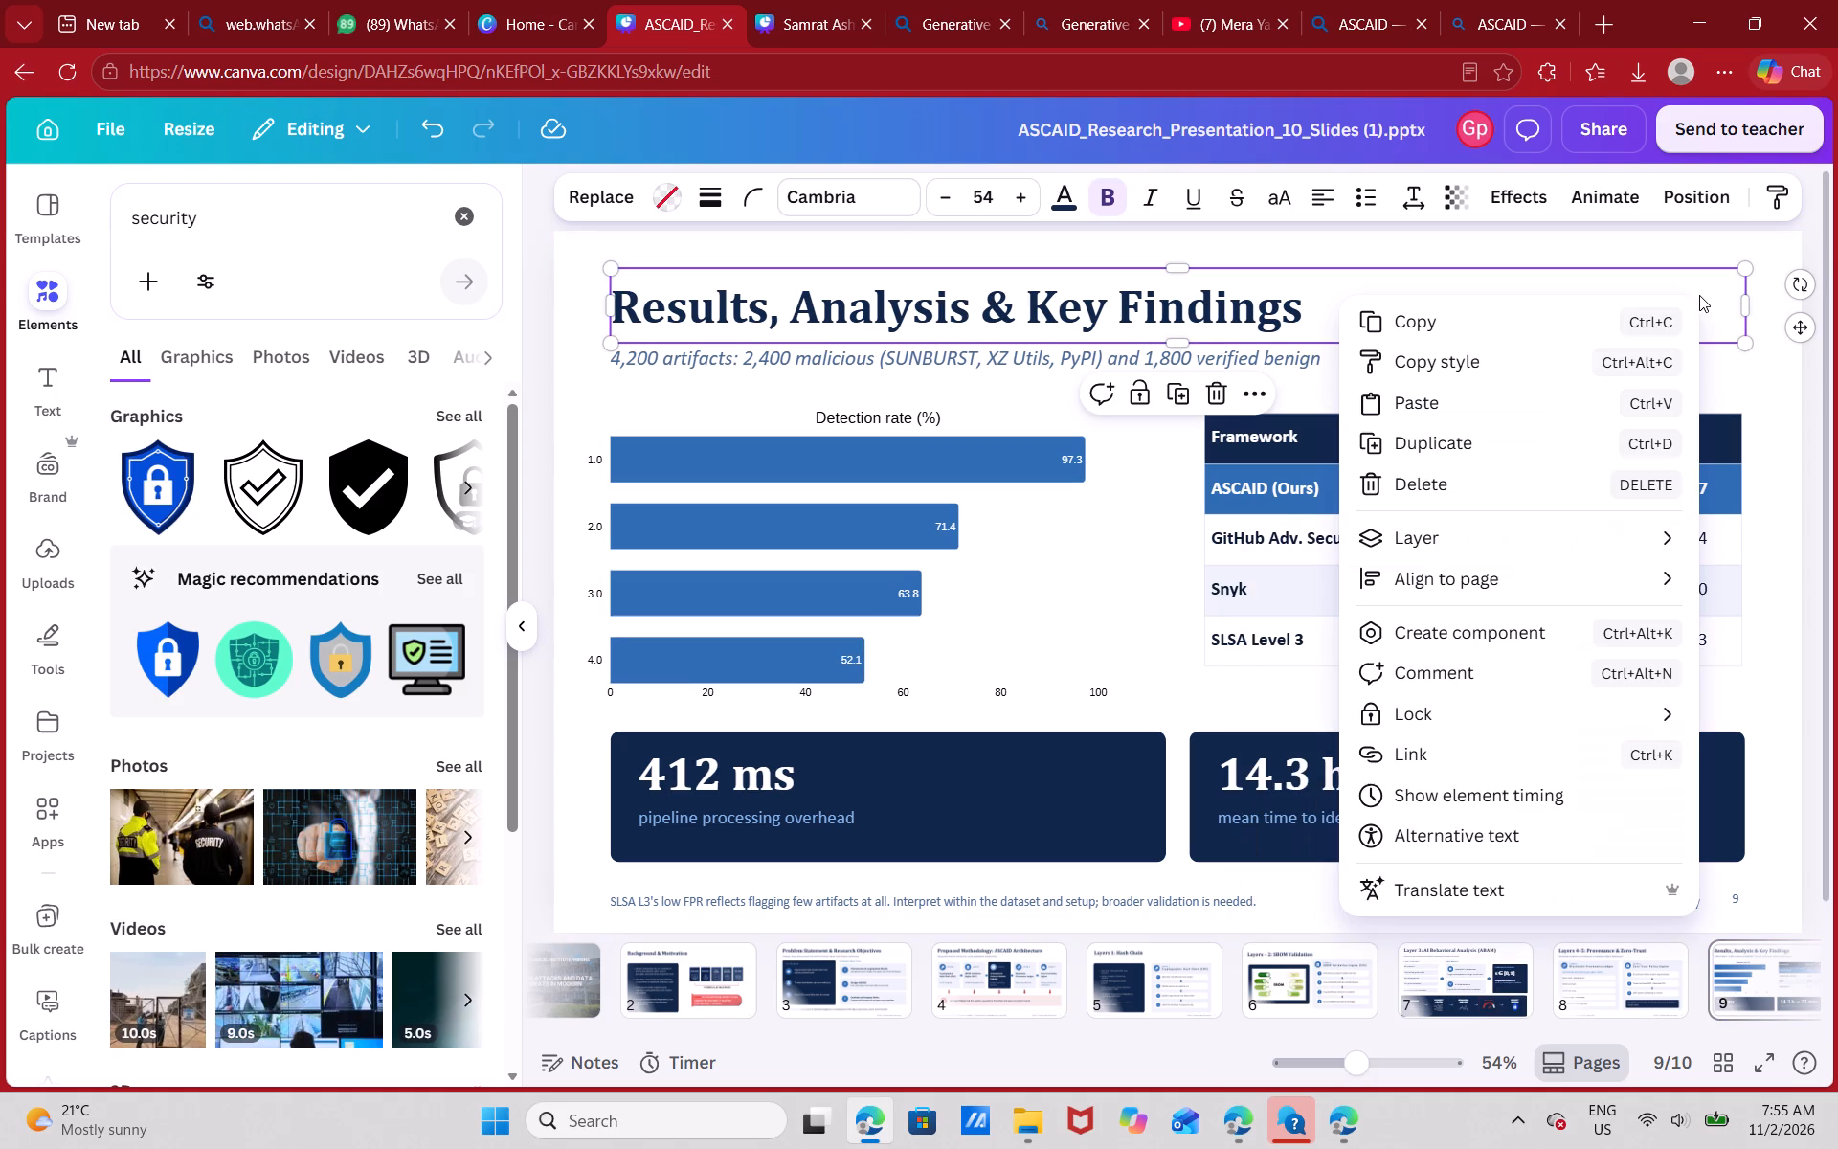
{"action": "left_click", "coordinate": [1753, 224]}
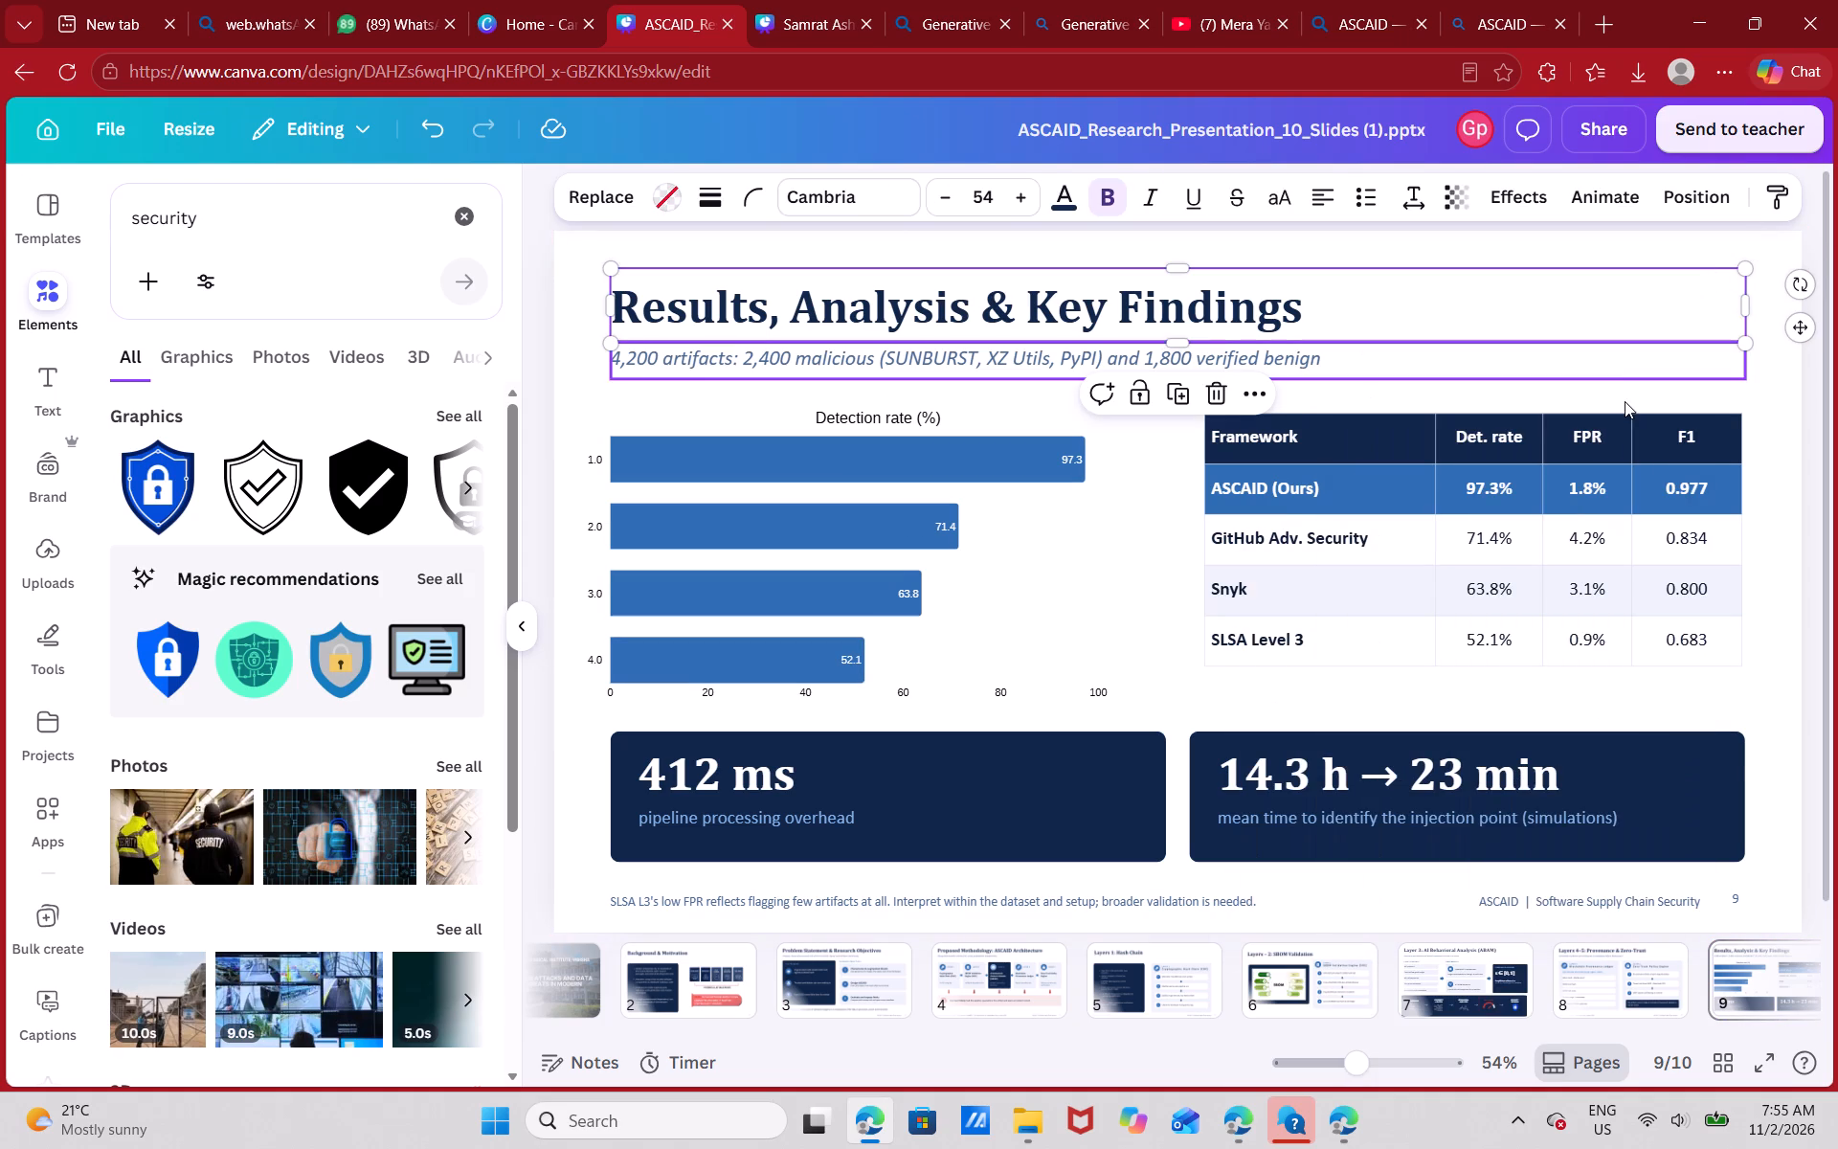
{"action": "left_click", "coordinate": [1623, 375]}
{"action": "left_click", "coordinate": [588, 240]}
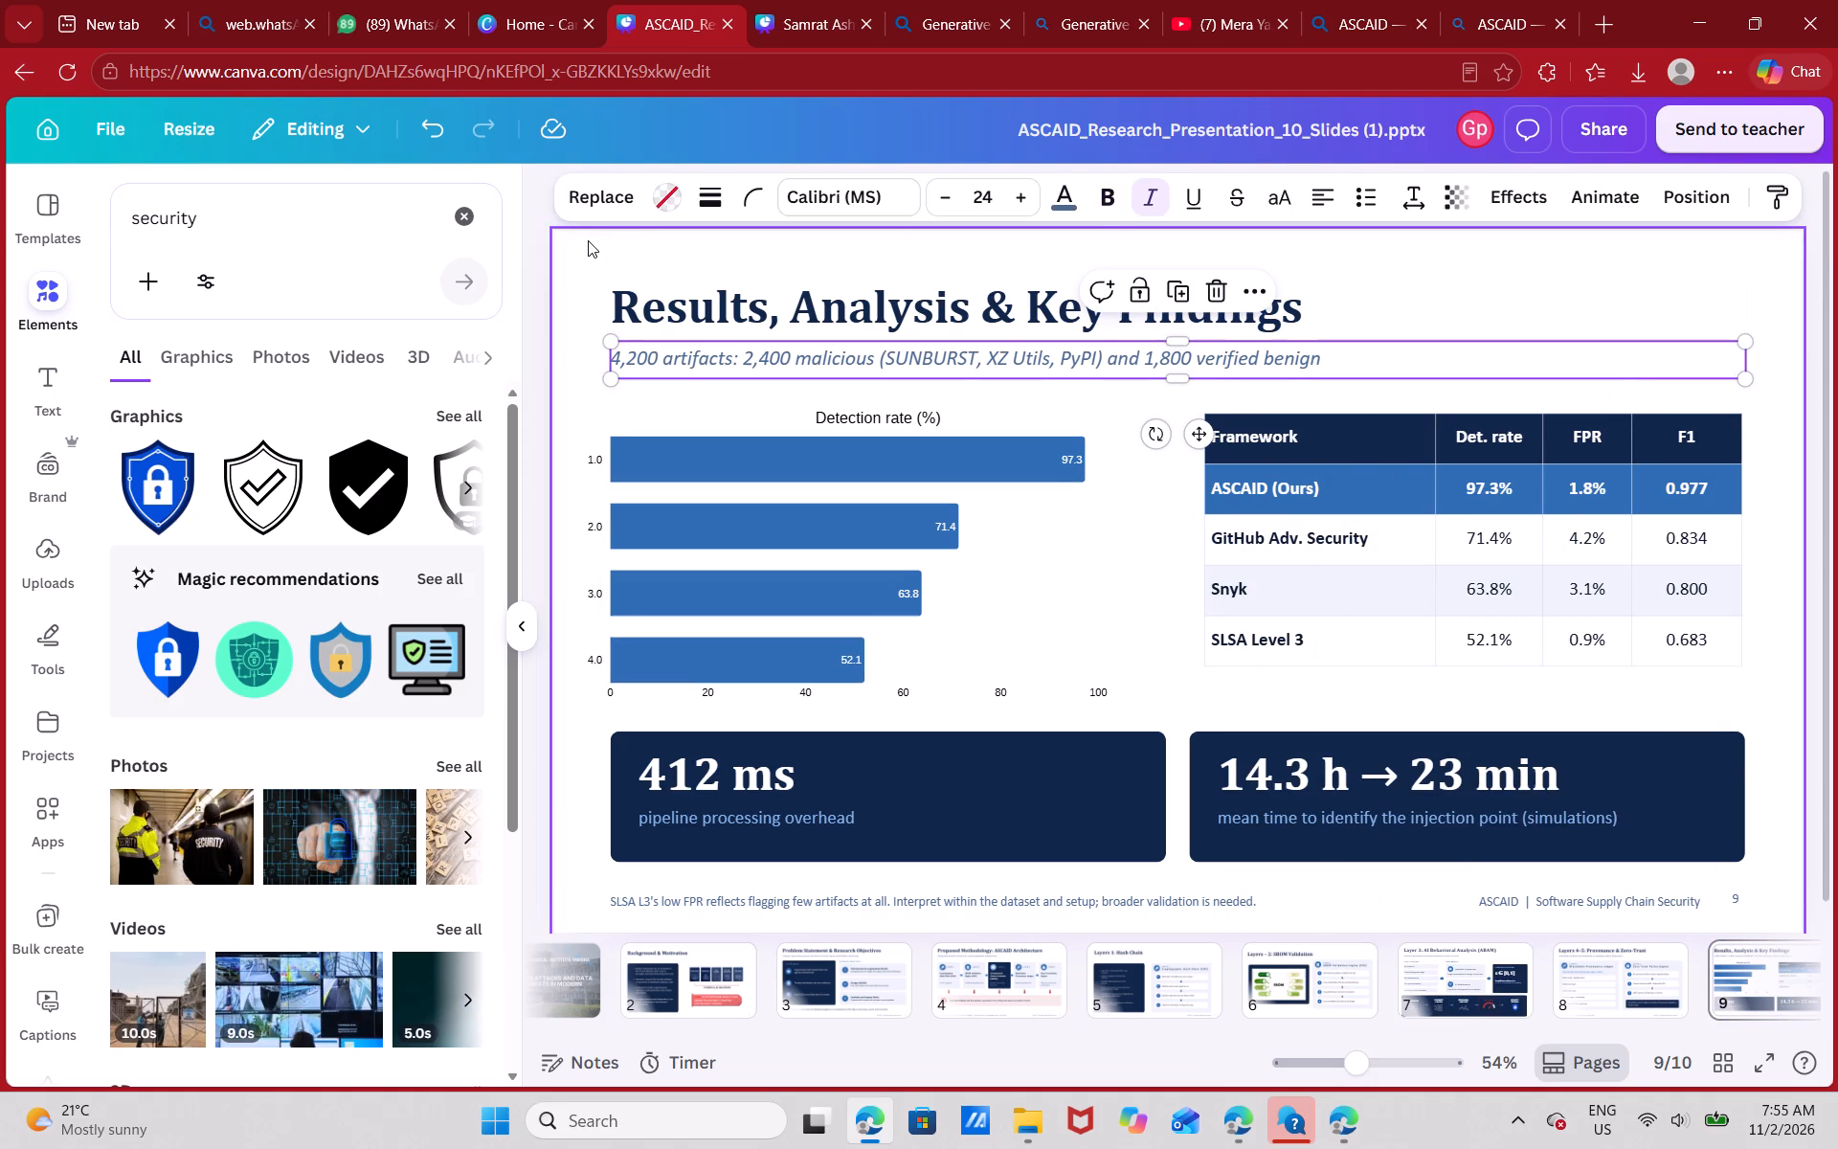
{"action": "key", "text": "BackSpace"}
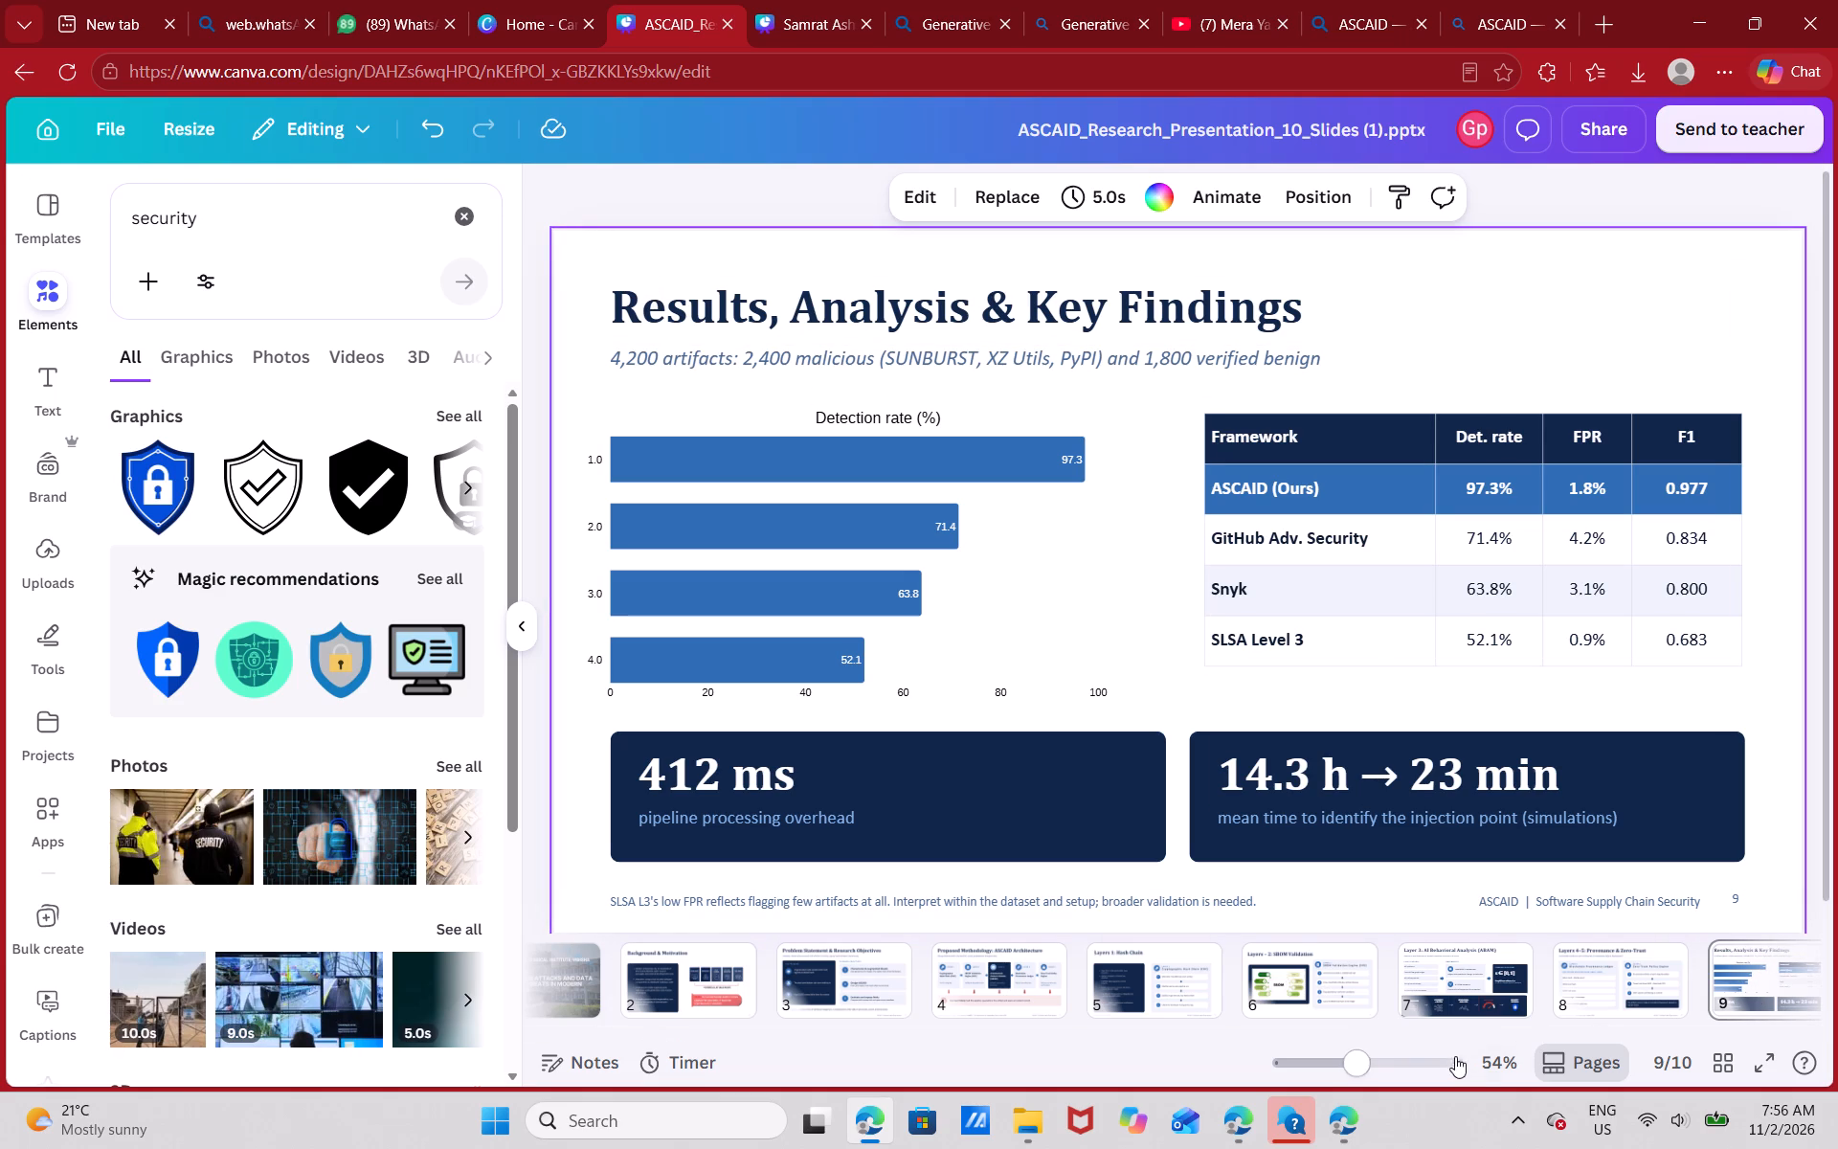
{"action": "left_click_drag", "start_coordinate": [1456, 1030], "coordinate": [1653, 1023]}
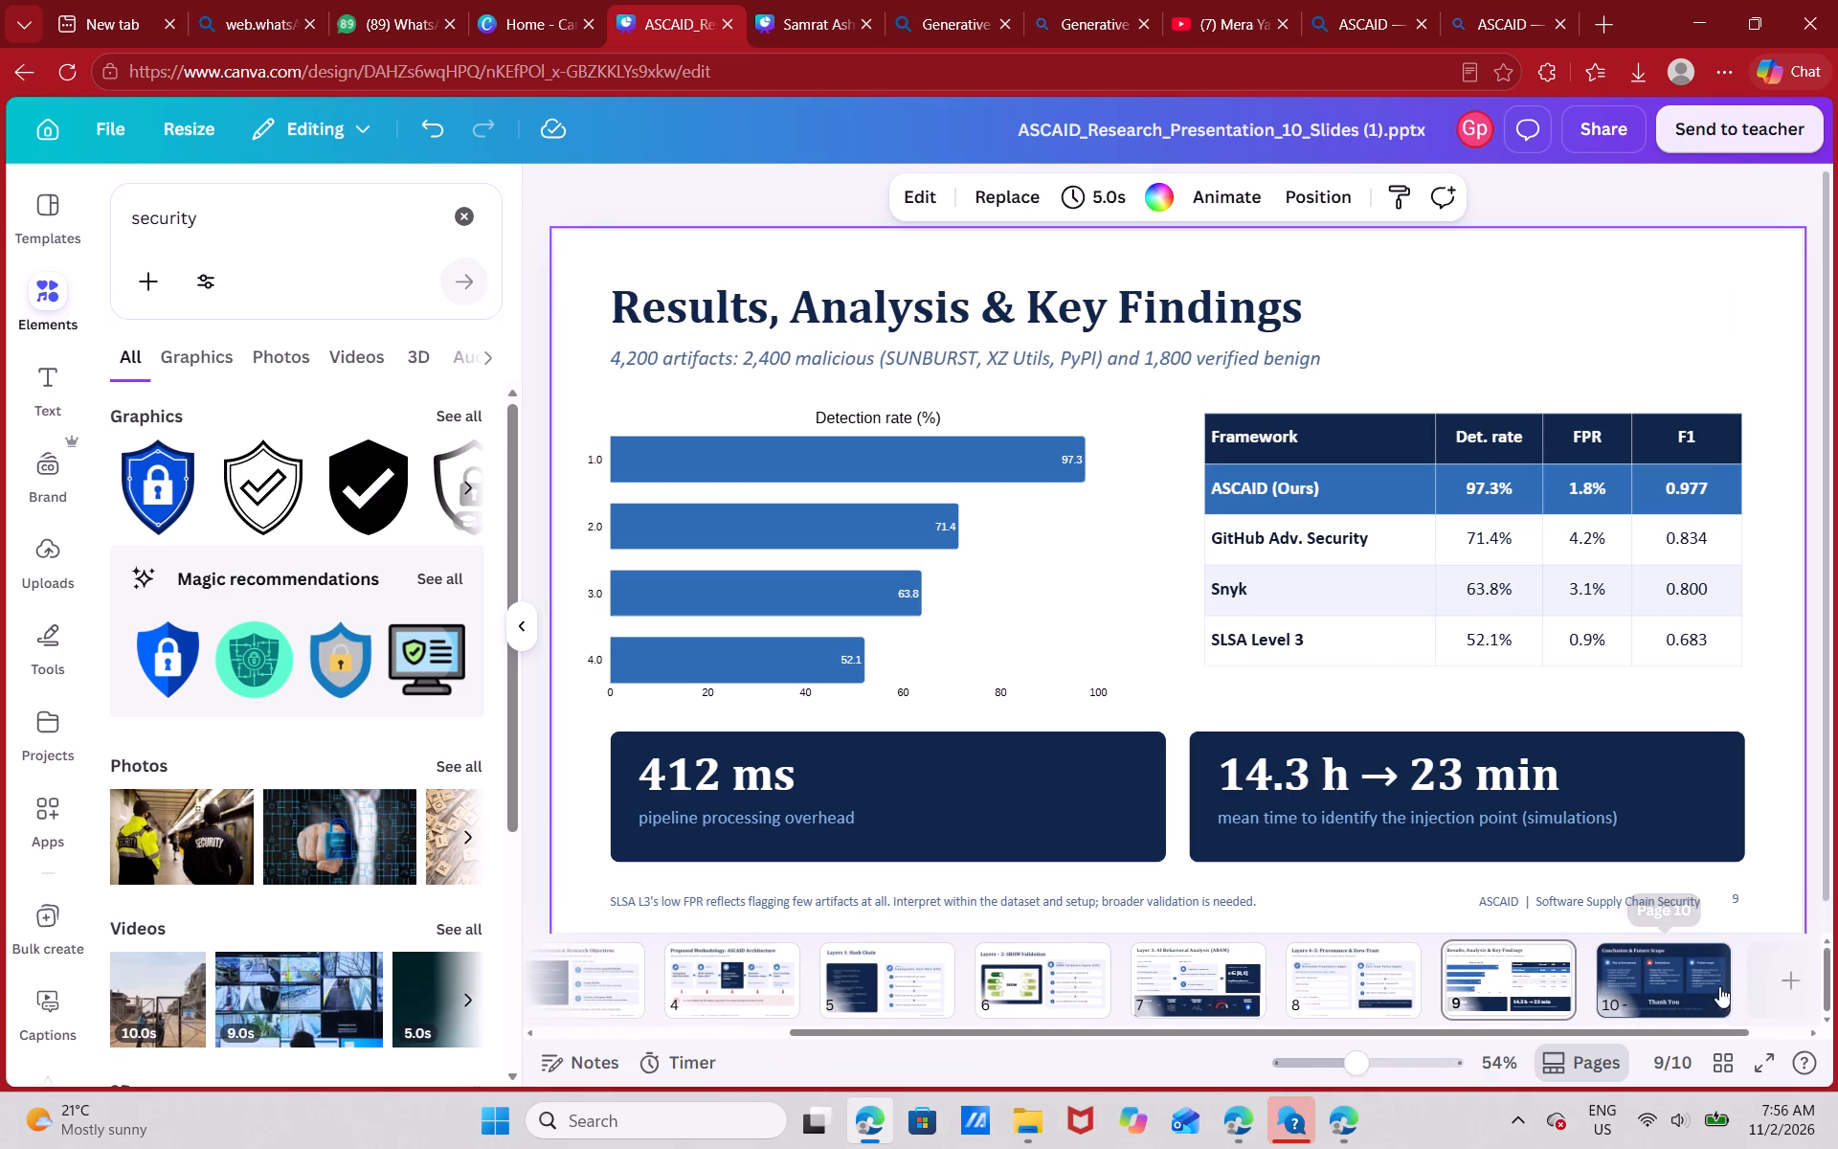
{"action": "left_click", "coordinate": [1671, 973]}
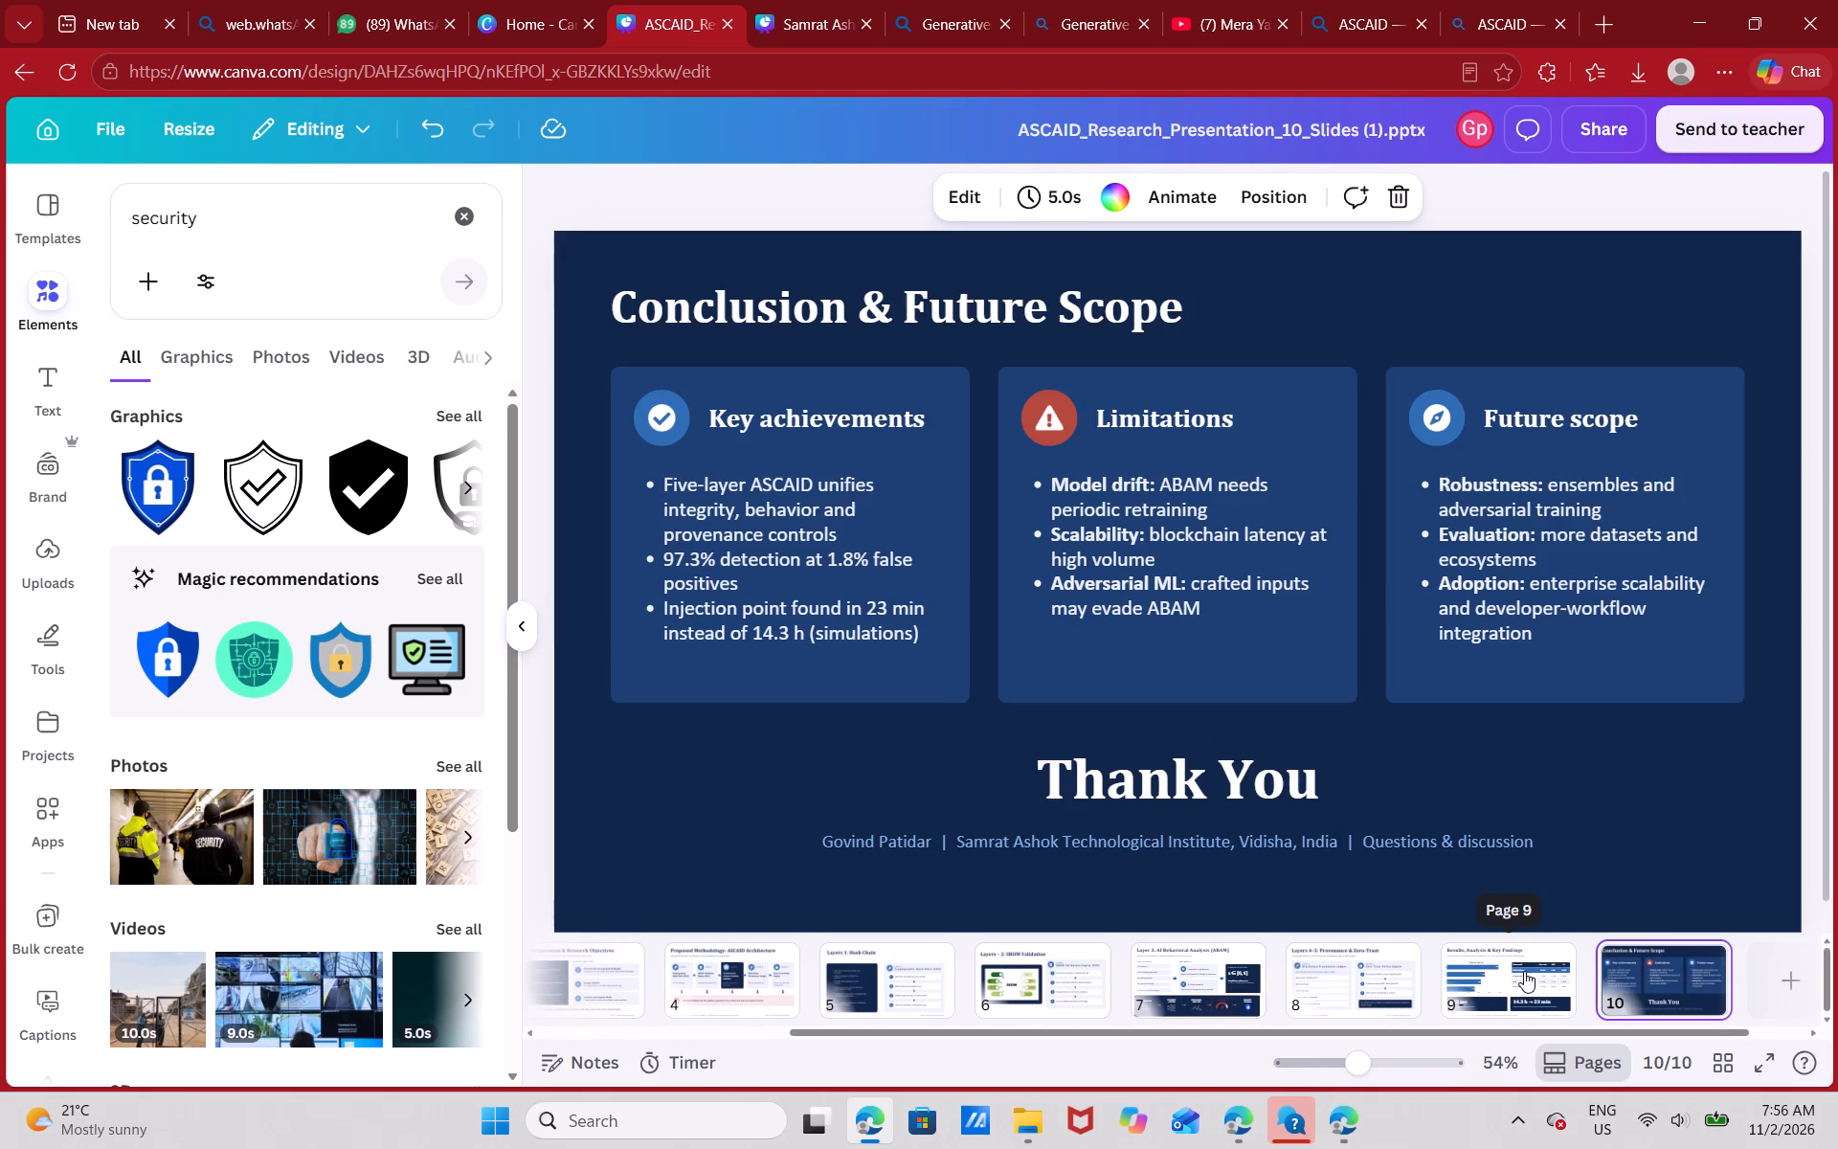
Delete the subtitle, title and detection-rate bar chart from the Results, Analysis & Key Findings slide.
{"action": "left_click", "coordinate": [1524, 971]}
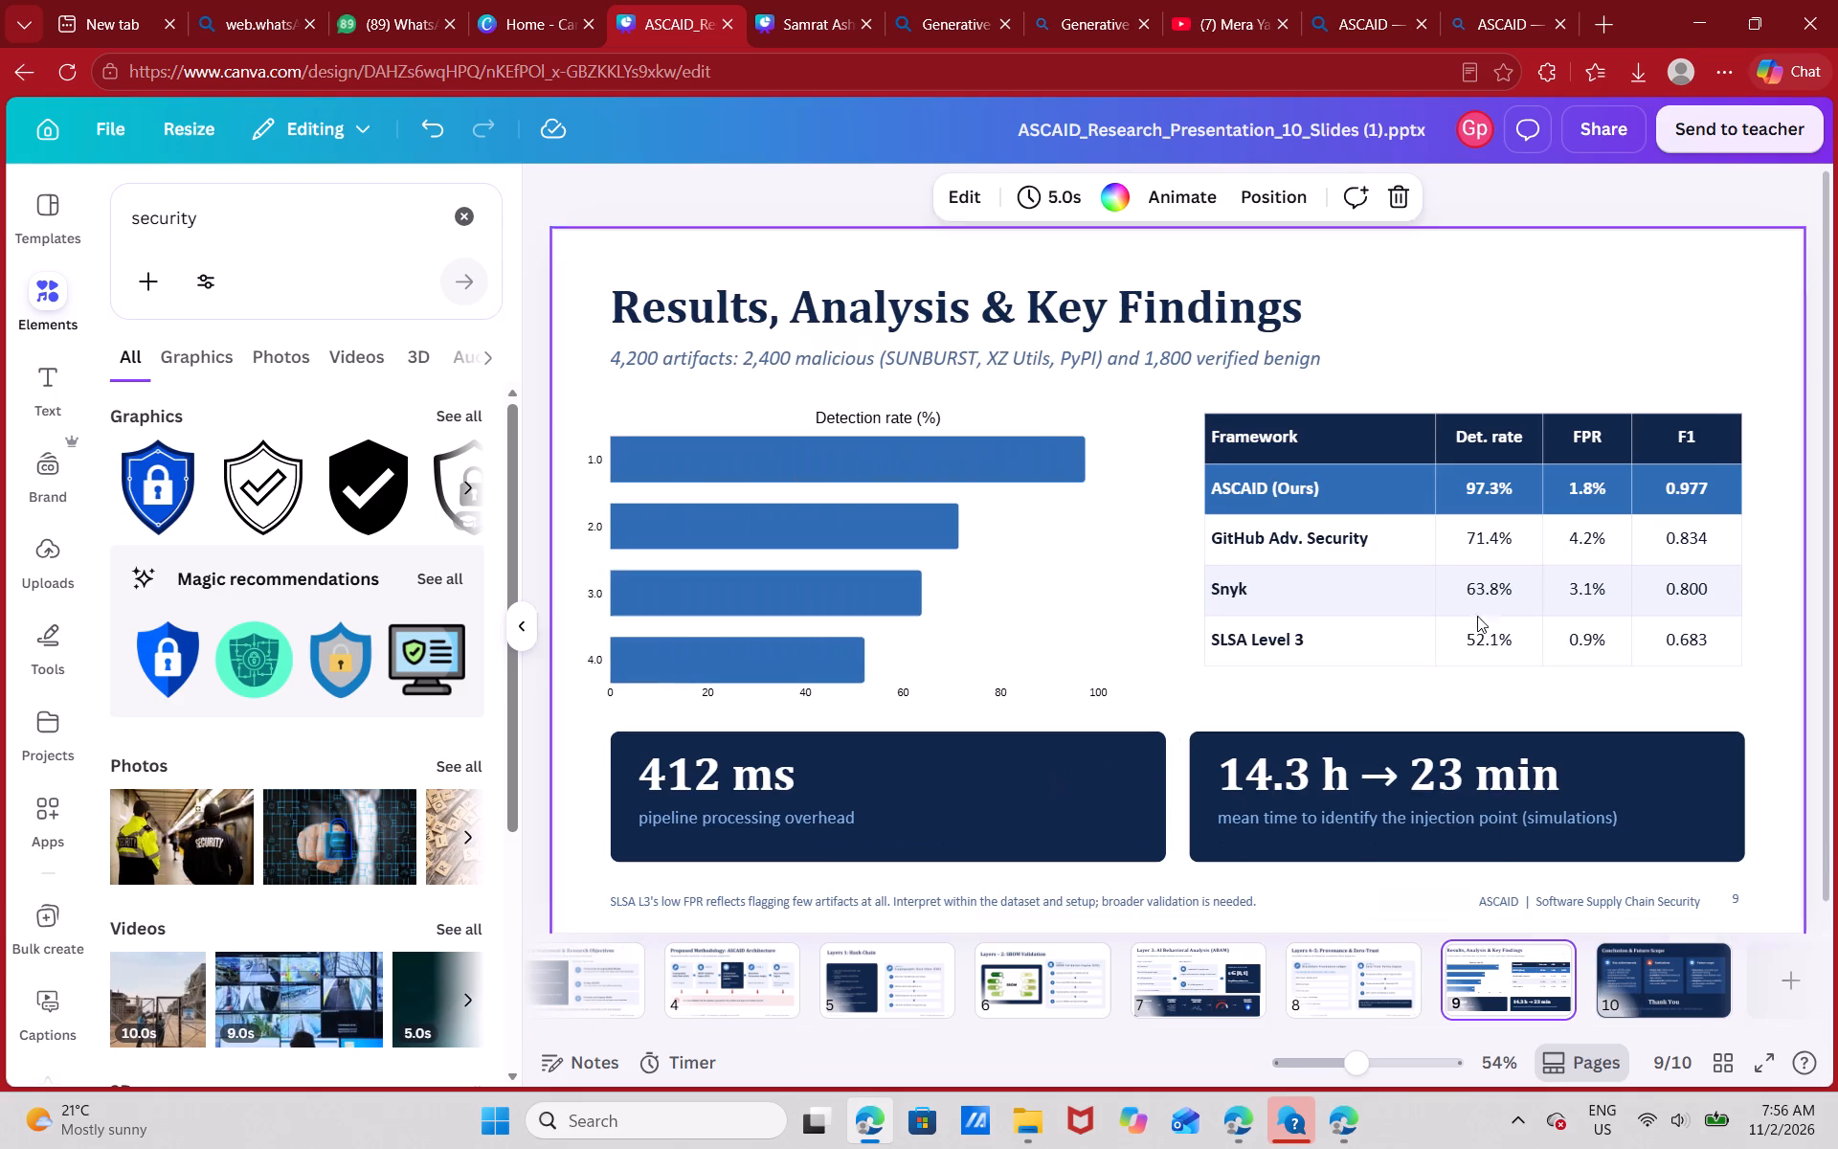
{"action": "left_click", "coordinate": [1516, 349]}
{"action": "key", "text": "BackSpace"}
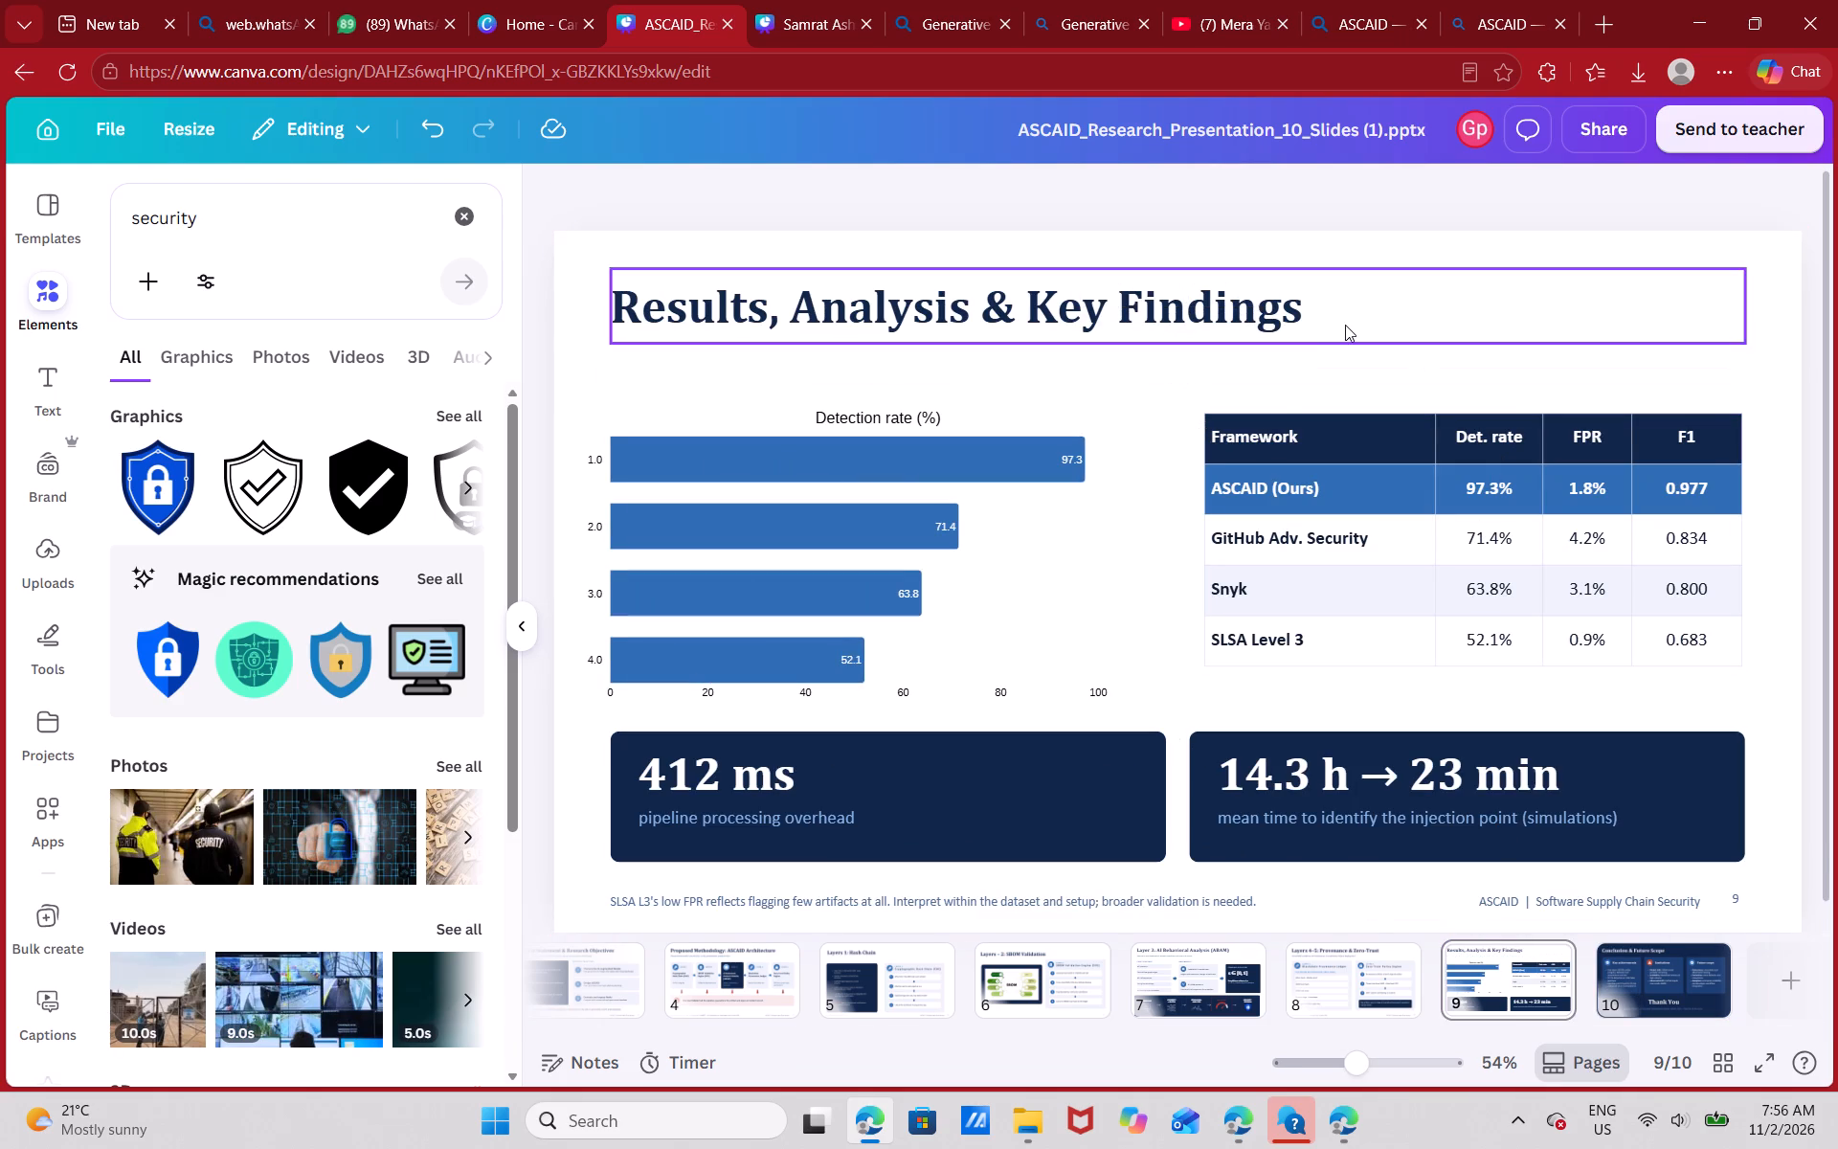
{"action": "left_click", "coordinate": [1345, 324]}
{"action": "key", "text": "BackSpace"}
{"action": "left_click", "coordinate": [1008, 468]}
{"action": "key", "text": "BackSpace"}
Remove the 412 ms card with its pipeline overhead caption, plus the SLSA footnote below it.
{"action": "left_click", "coordinate": [1020, 780]}
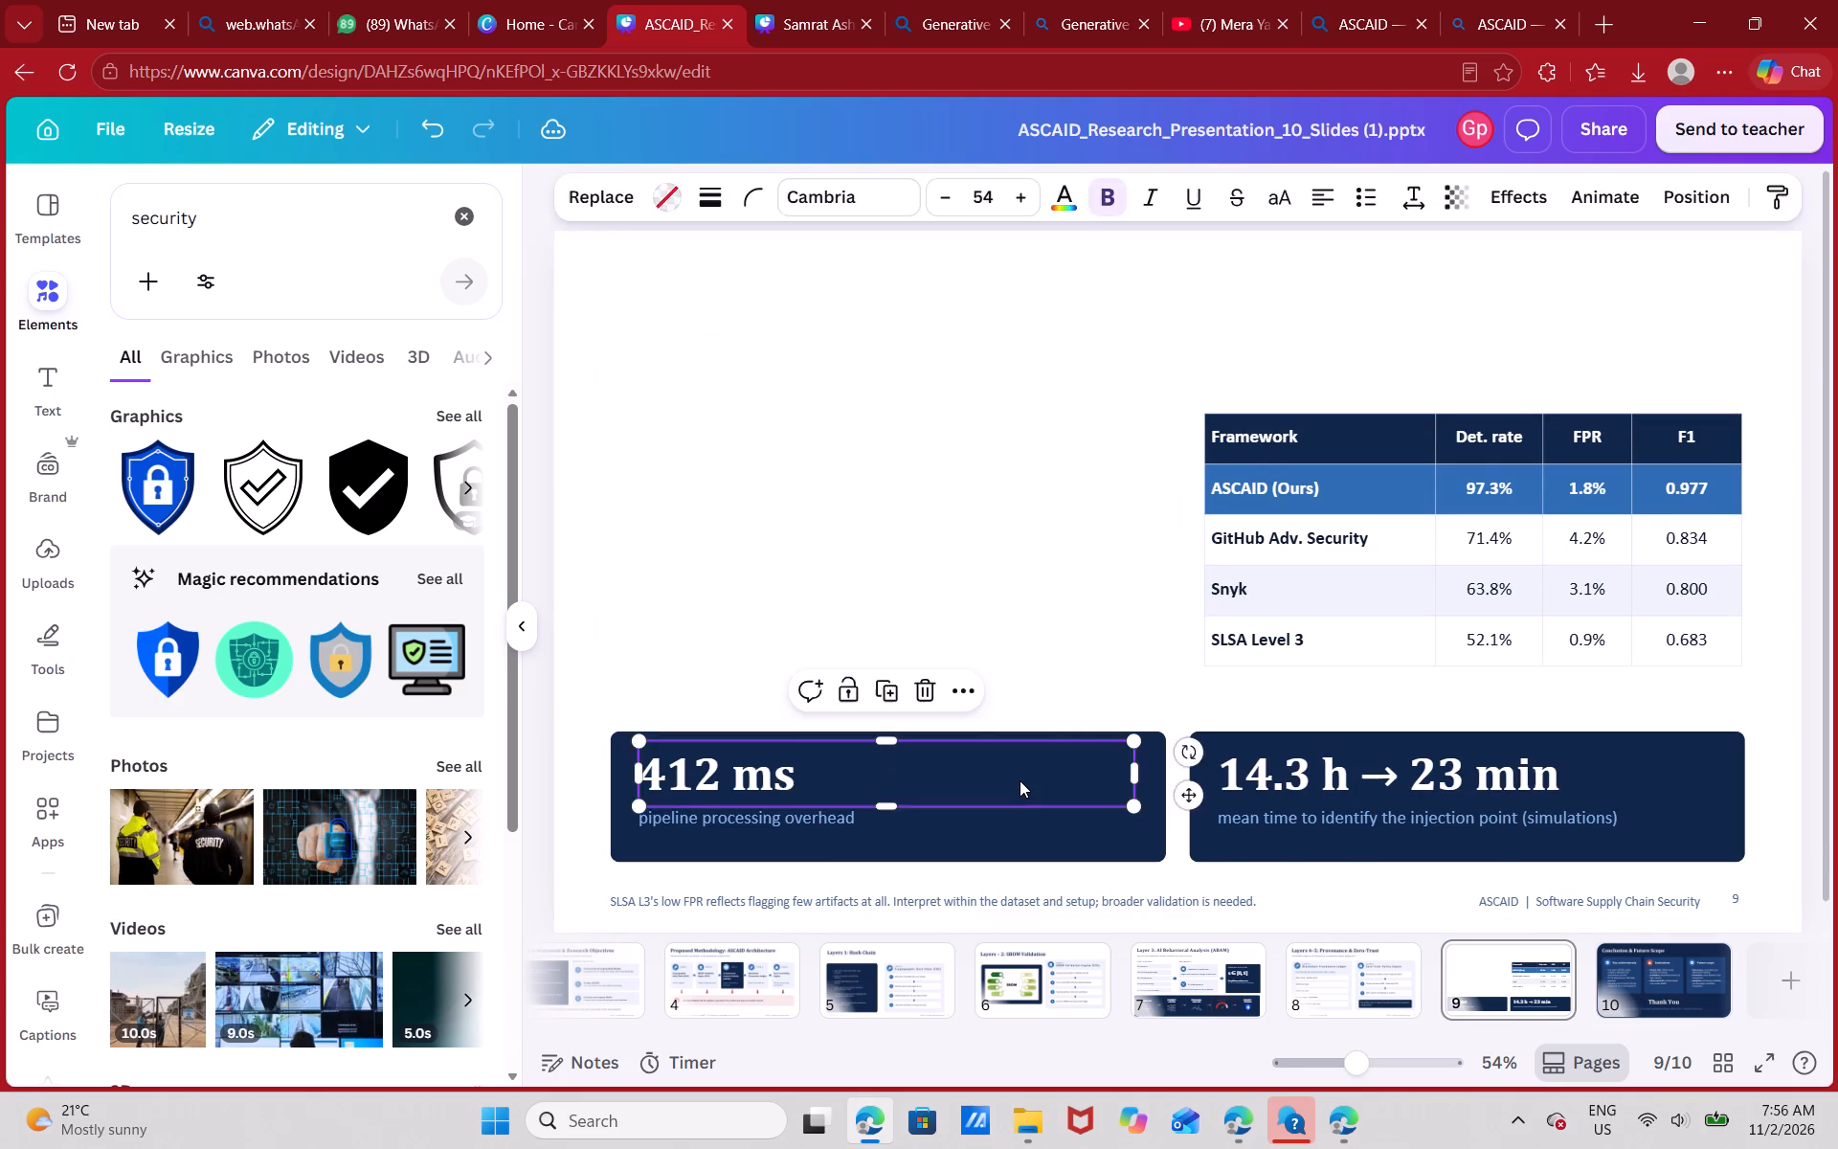
{"action": "key", "text": "BackSpace"}
{"action": "left_click", "coordinate": [1061, 800]}
{"action": "key", "text": "BackSpace"}
{"action": "right_click", "coordinate": [764, 822]}
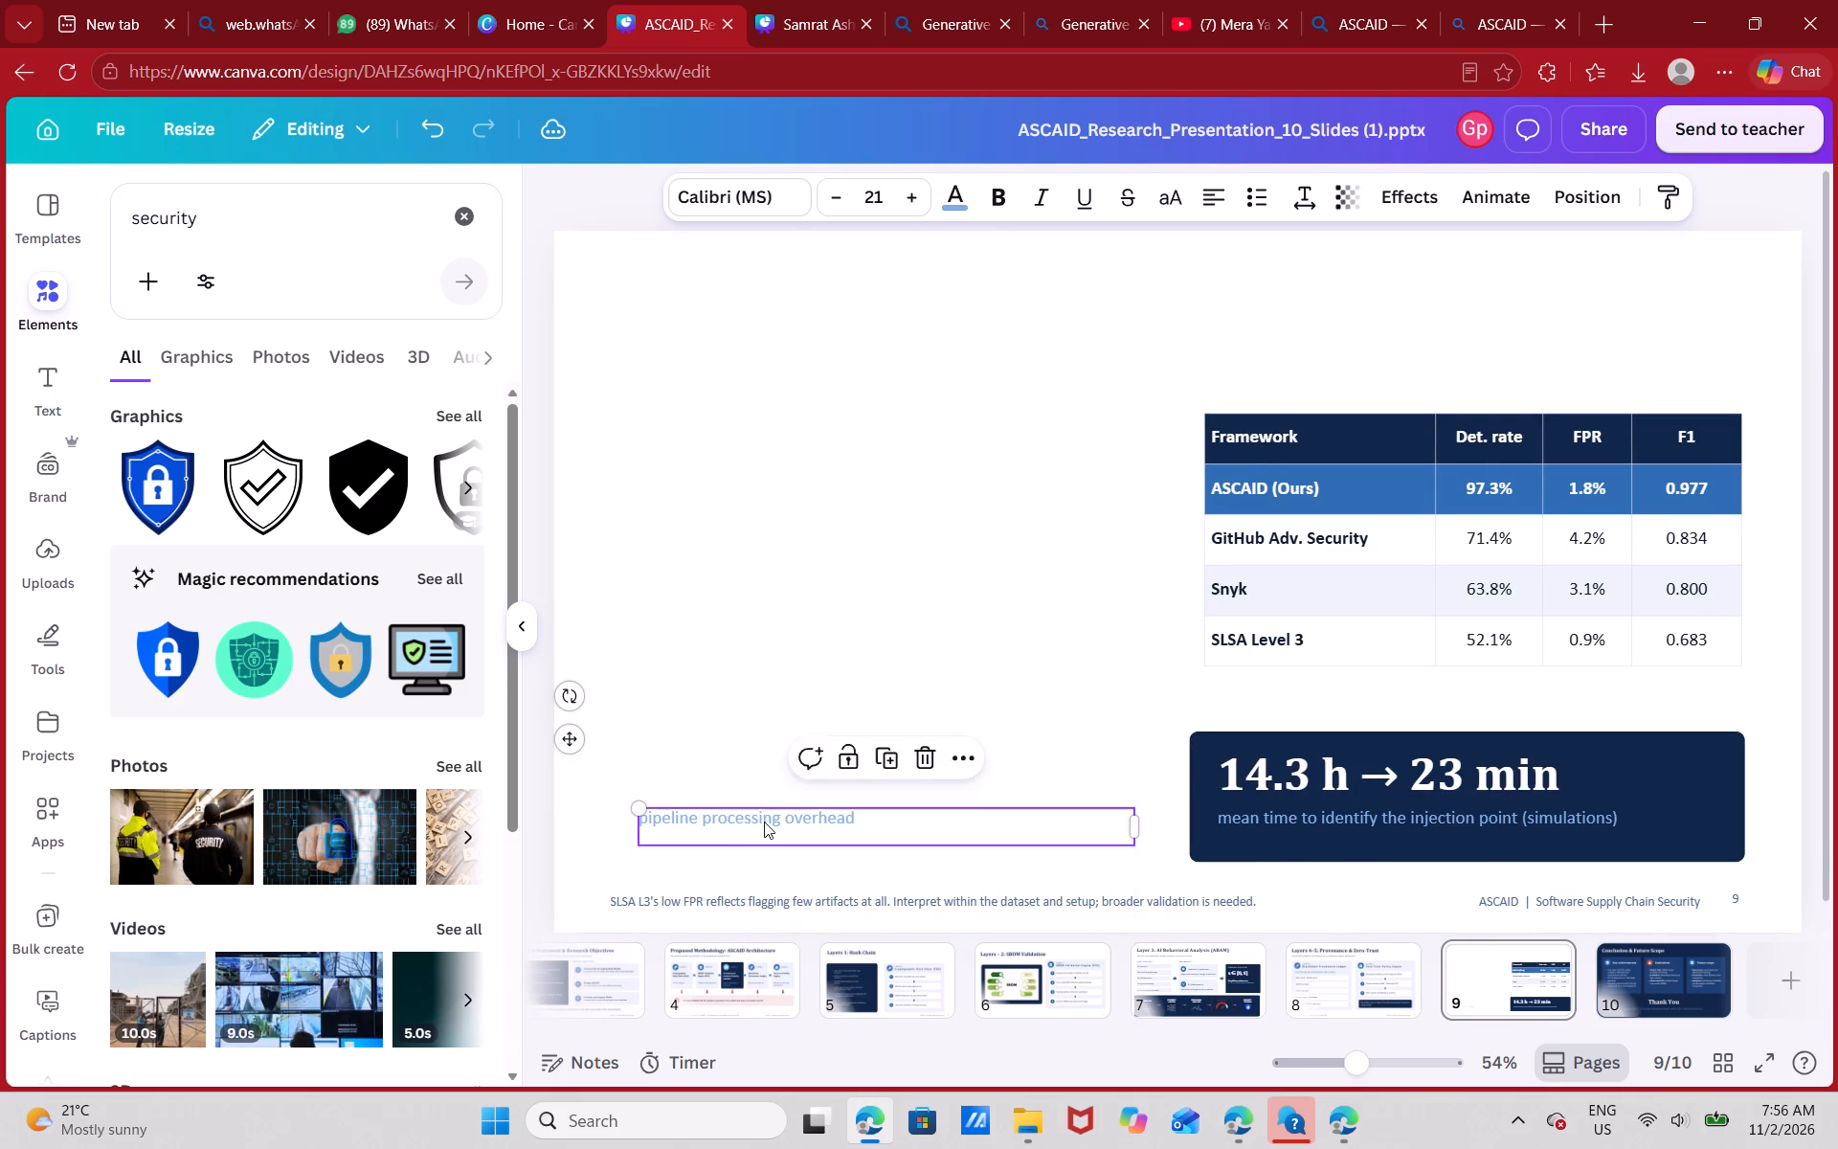
{"action": "key", "text": "BackSpace"}
{"action": "key", "text": "BackSpace"}
{"action": "right_click", "coordinate": [762, 847]}
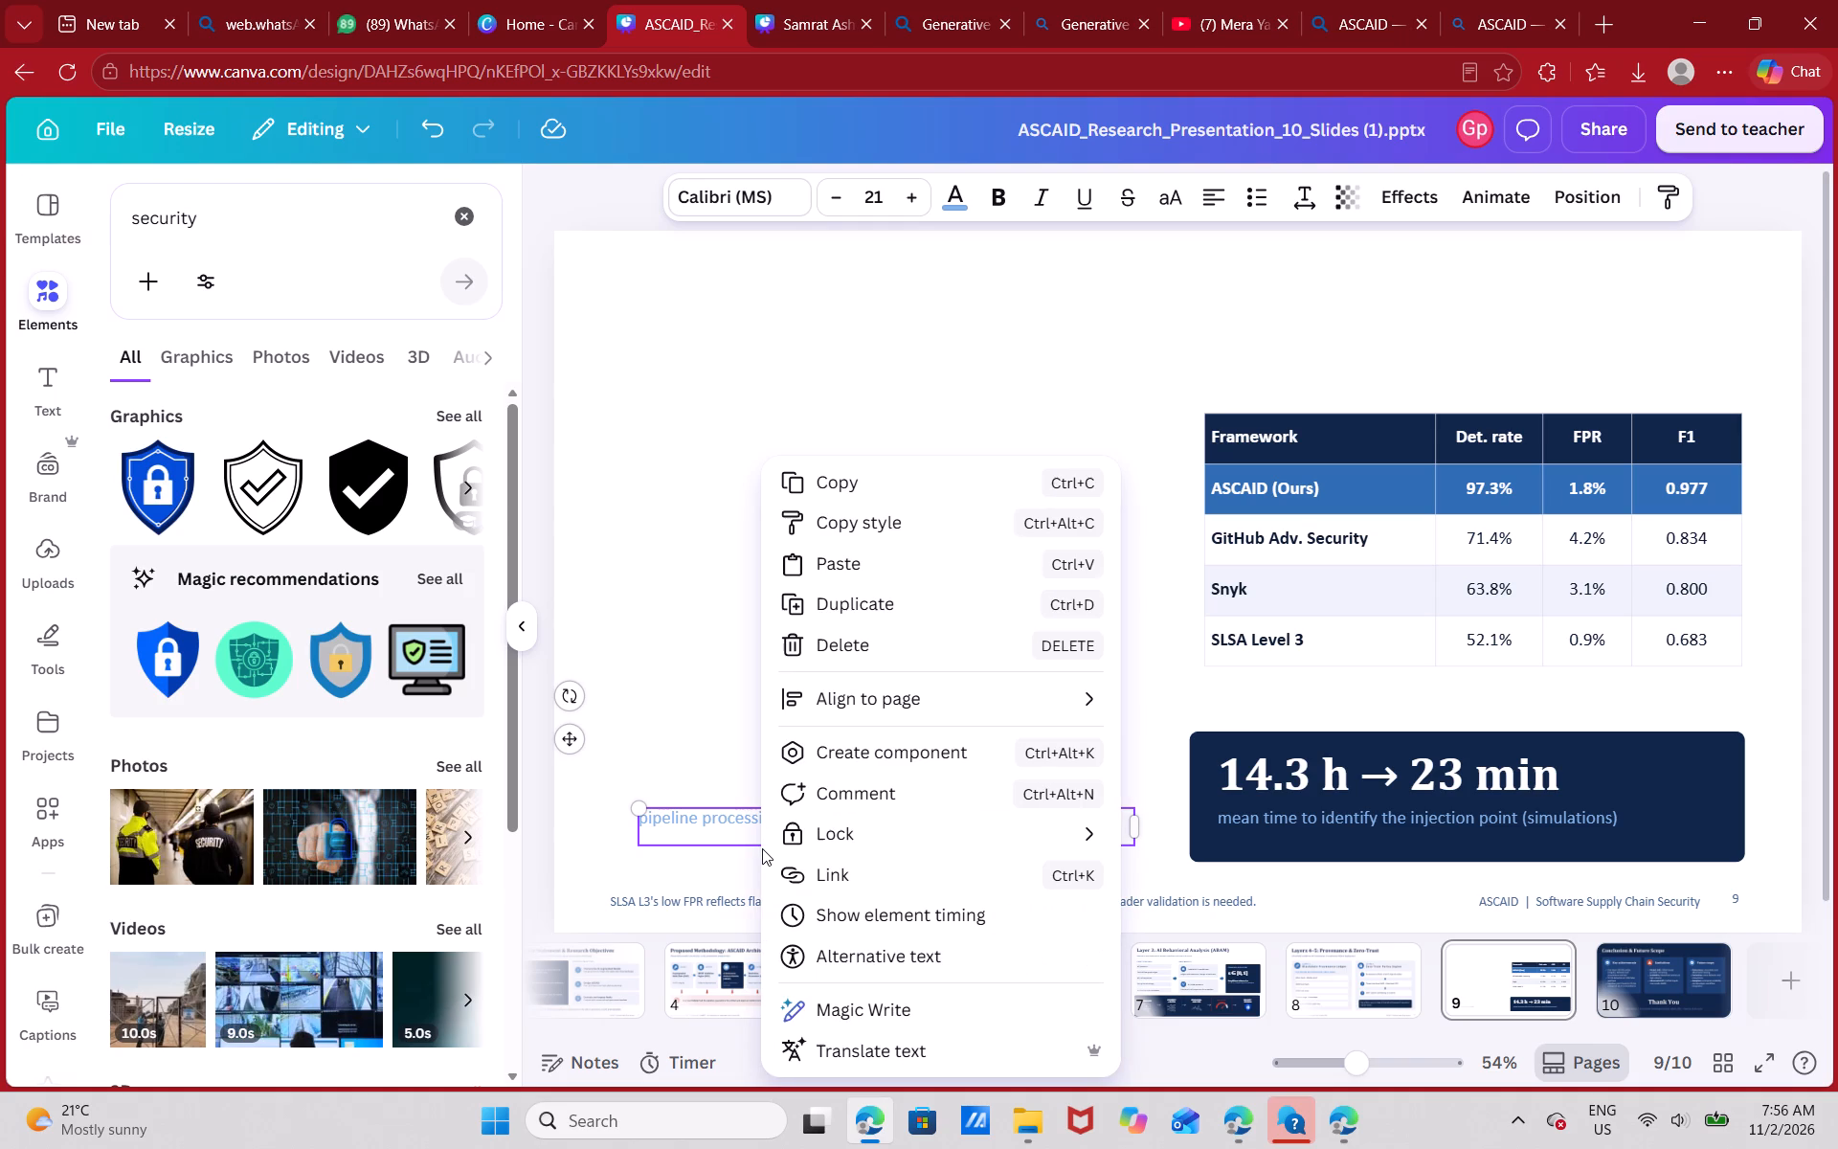
{"action": "key", "text": "BackSpace"}
{"action": "left_click_drag", "start_coordinate": [683, 874], "coordinate": [691, 873]}
{"action": "left_click", "coordinate": [696, 827]}
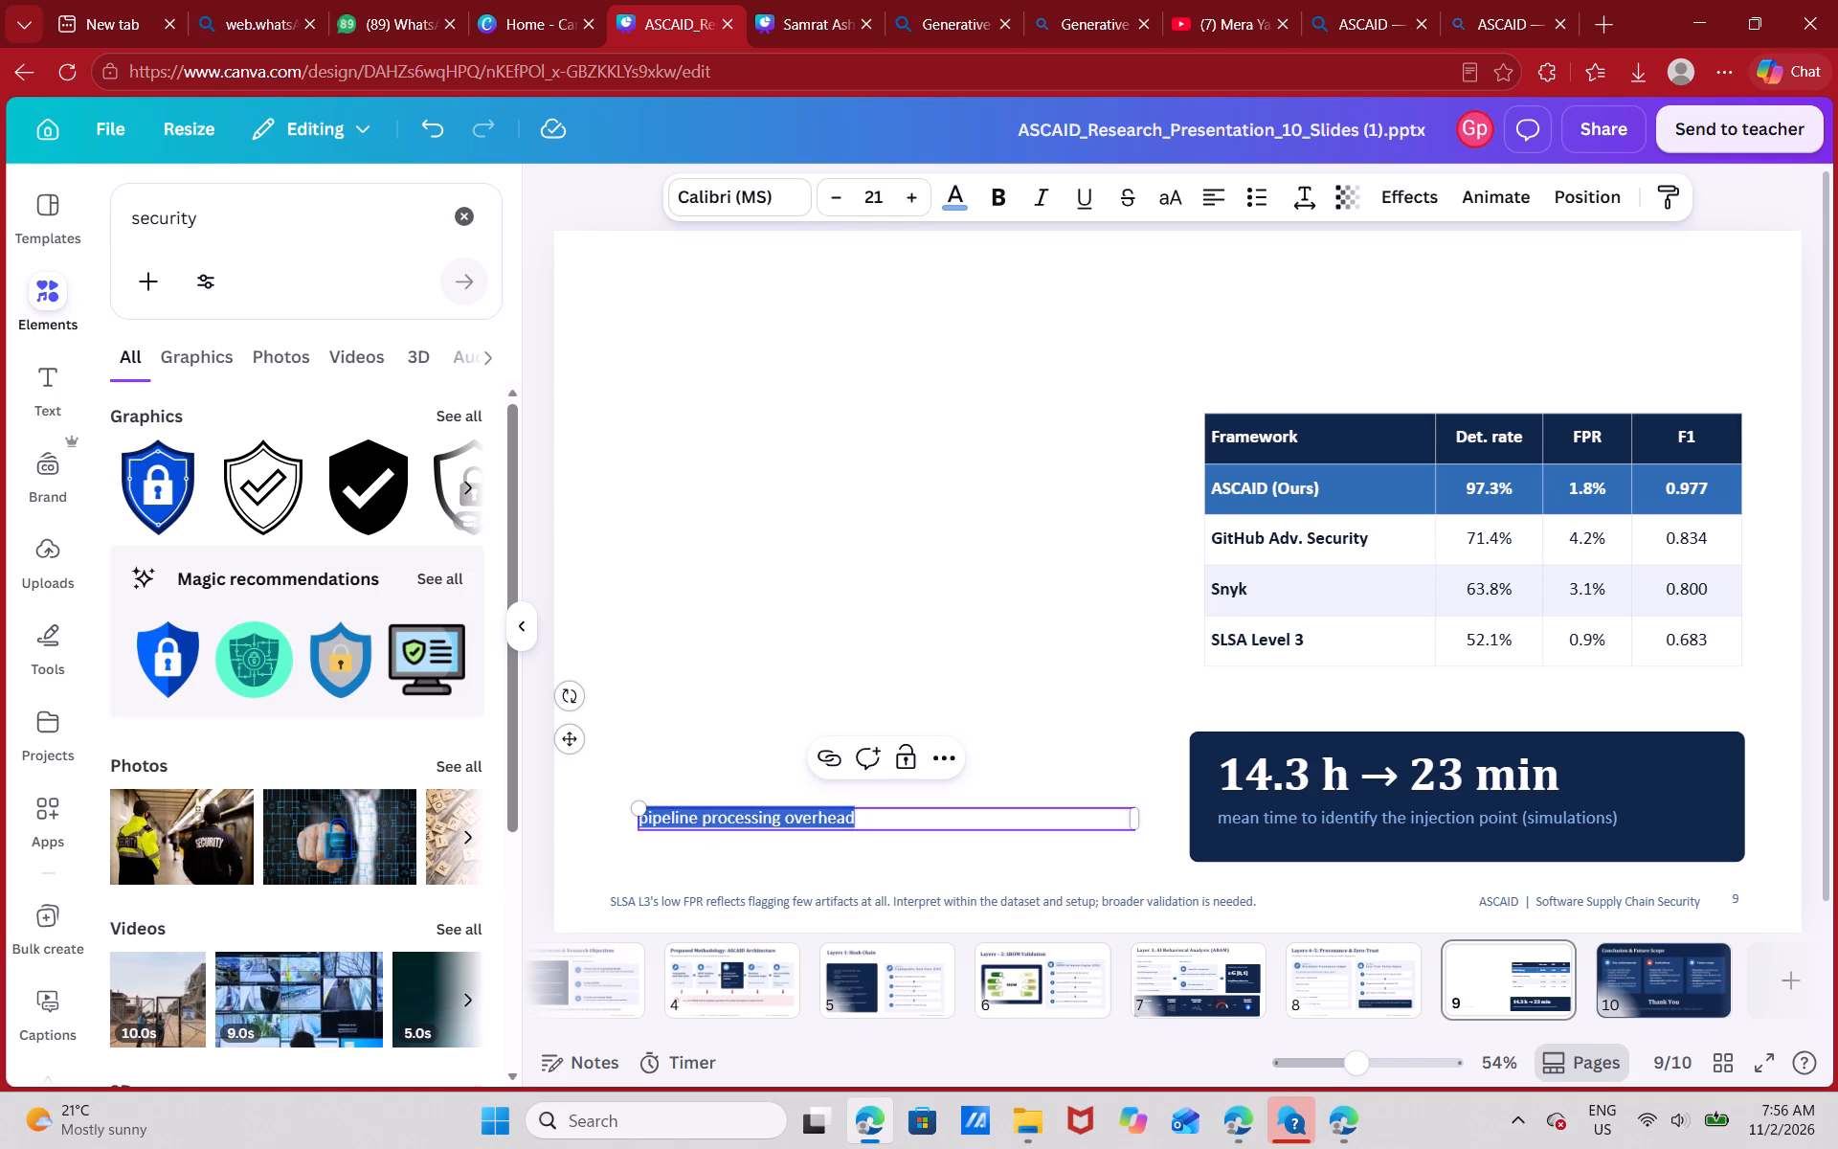
{"action": "key", "text": "BackSpace"}
{"action": "left_click", "coordinate": [743, 900]}
{"action": "key", "text": "BackSpace"}
Remove the 14.3 h → 23 min card with its caption, plus the ASCAID footer text on slide 9.
{"action": "left_click", "coordinate": [1315, 802]}
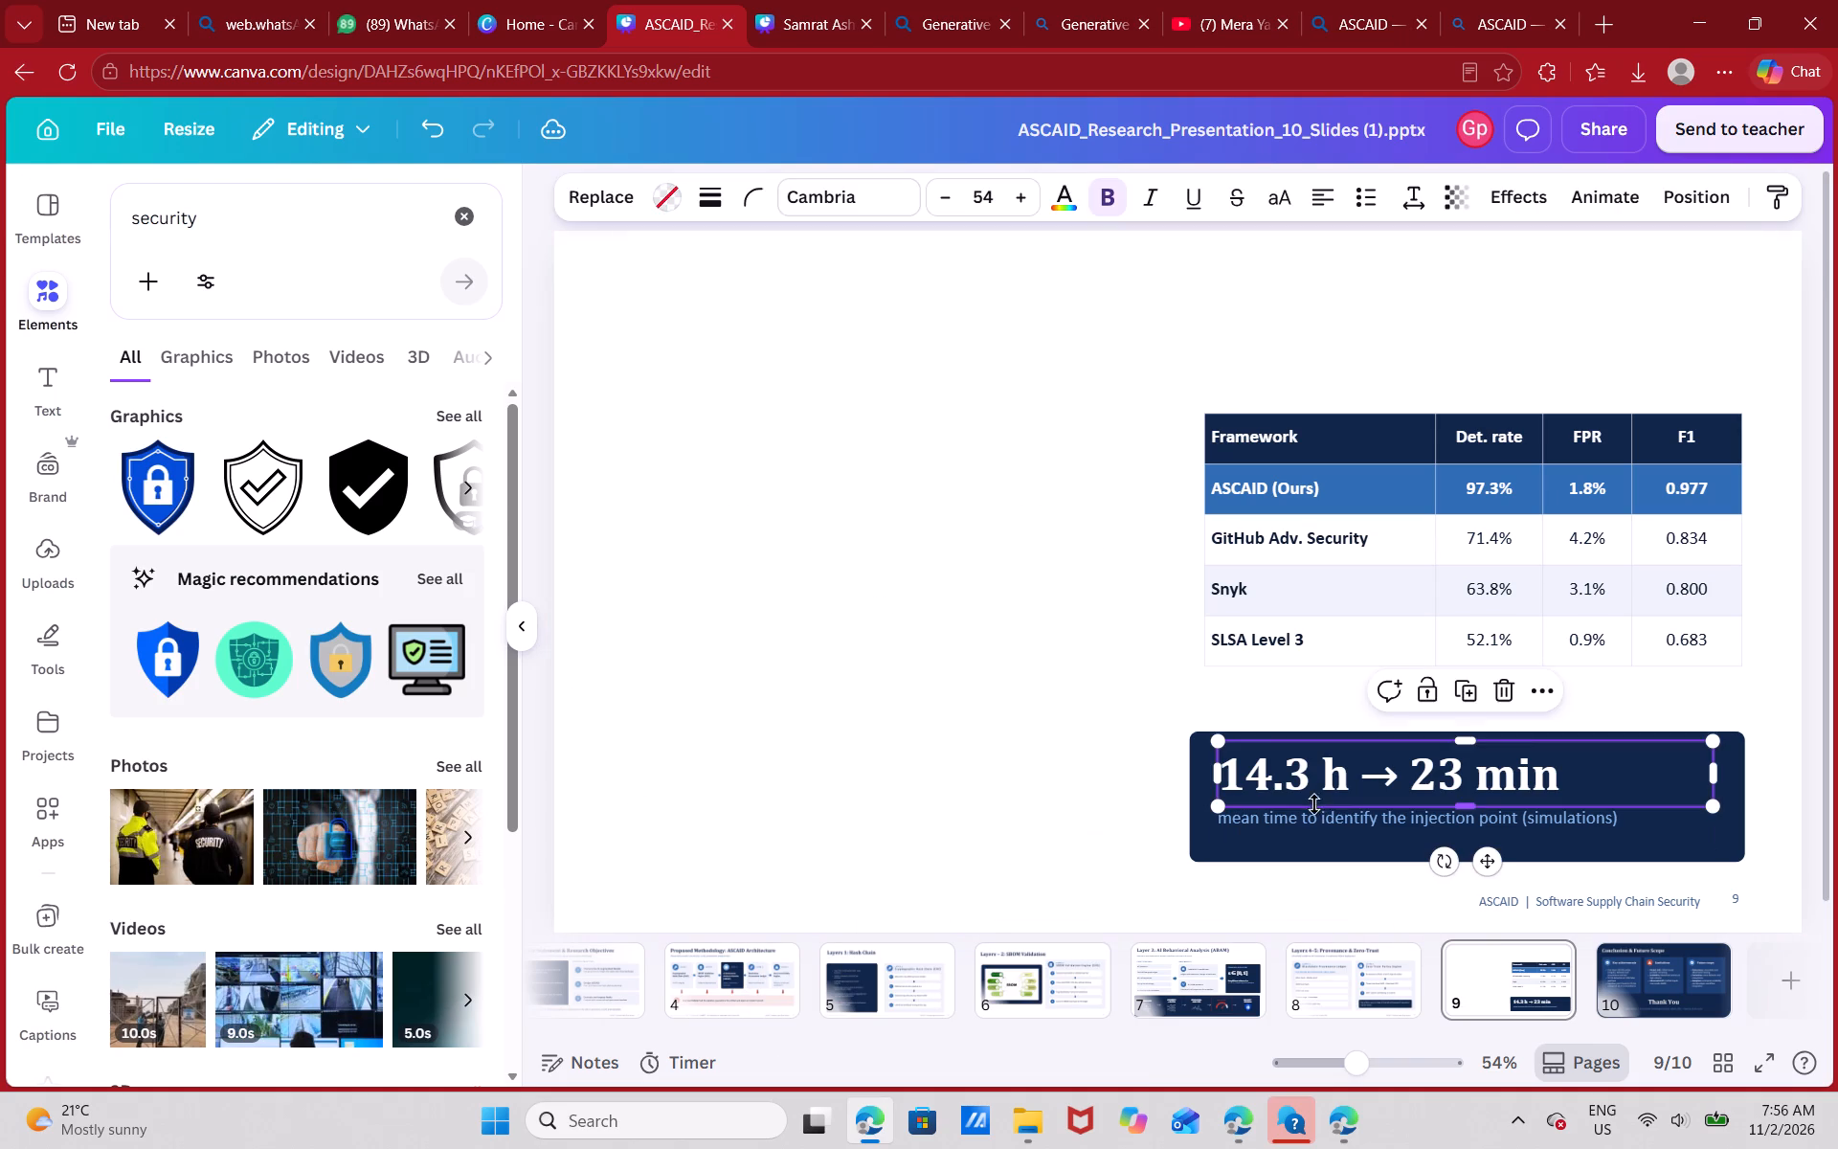
{"action": "key", "text": "BackSpace"}
{"action": "left_click", "coordinate": [1413, 832]}
{"action": "key", "text": "BackSpace"}
{"action": "left_click", "coordinate": [1415, 775]}
{"action": "key", "text": "BackSpace"}
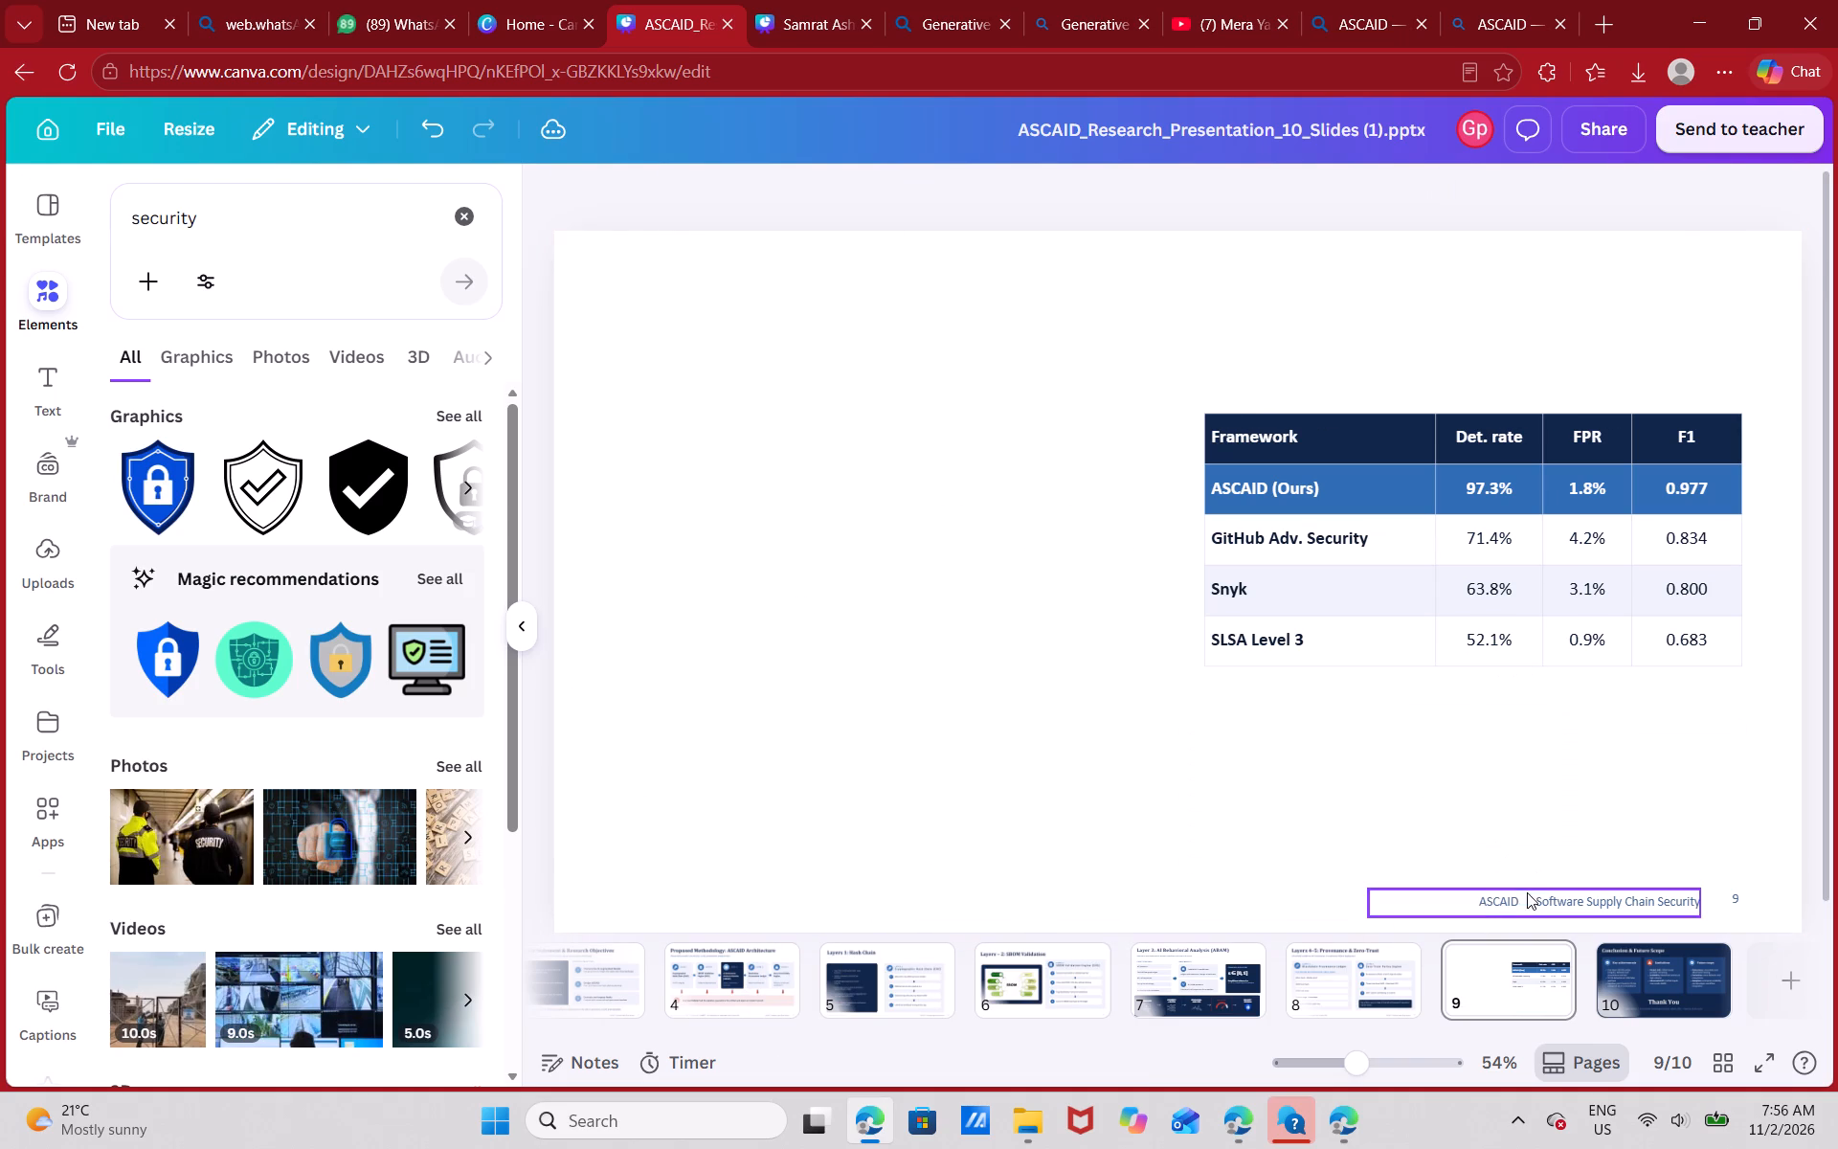
{"action": "left_click", "coordinate": [1530, 892]}
{"action": "key", "text": "BackSpace"}
Delete the framework comparison table along with its cell contents from slide 9.
{"action": "left_click", "coordinate": [1483, 697]}
{"action": "left_click", "coordinate": [1441, 592]}
{"action": "key", "text": "BackSpace"}
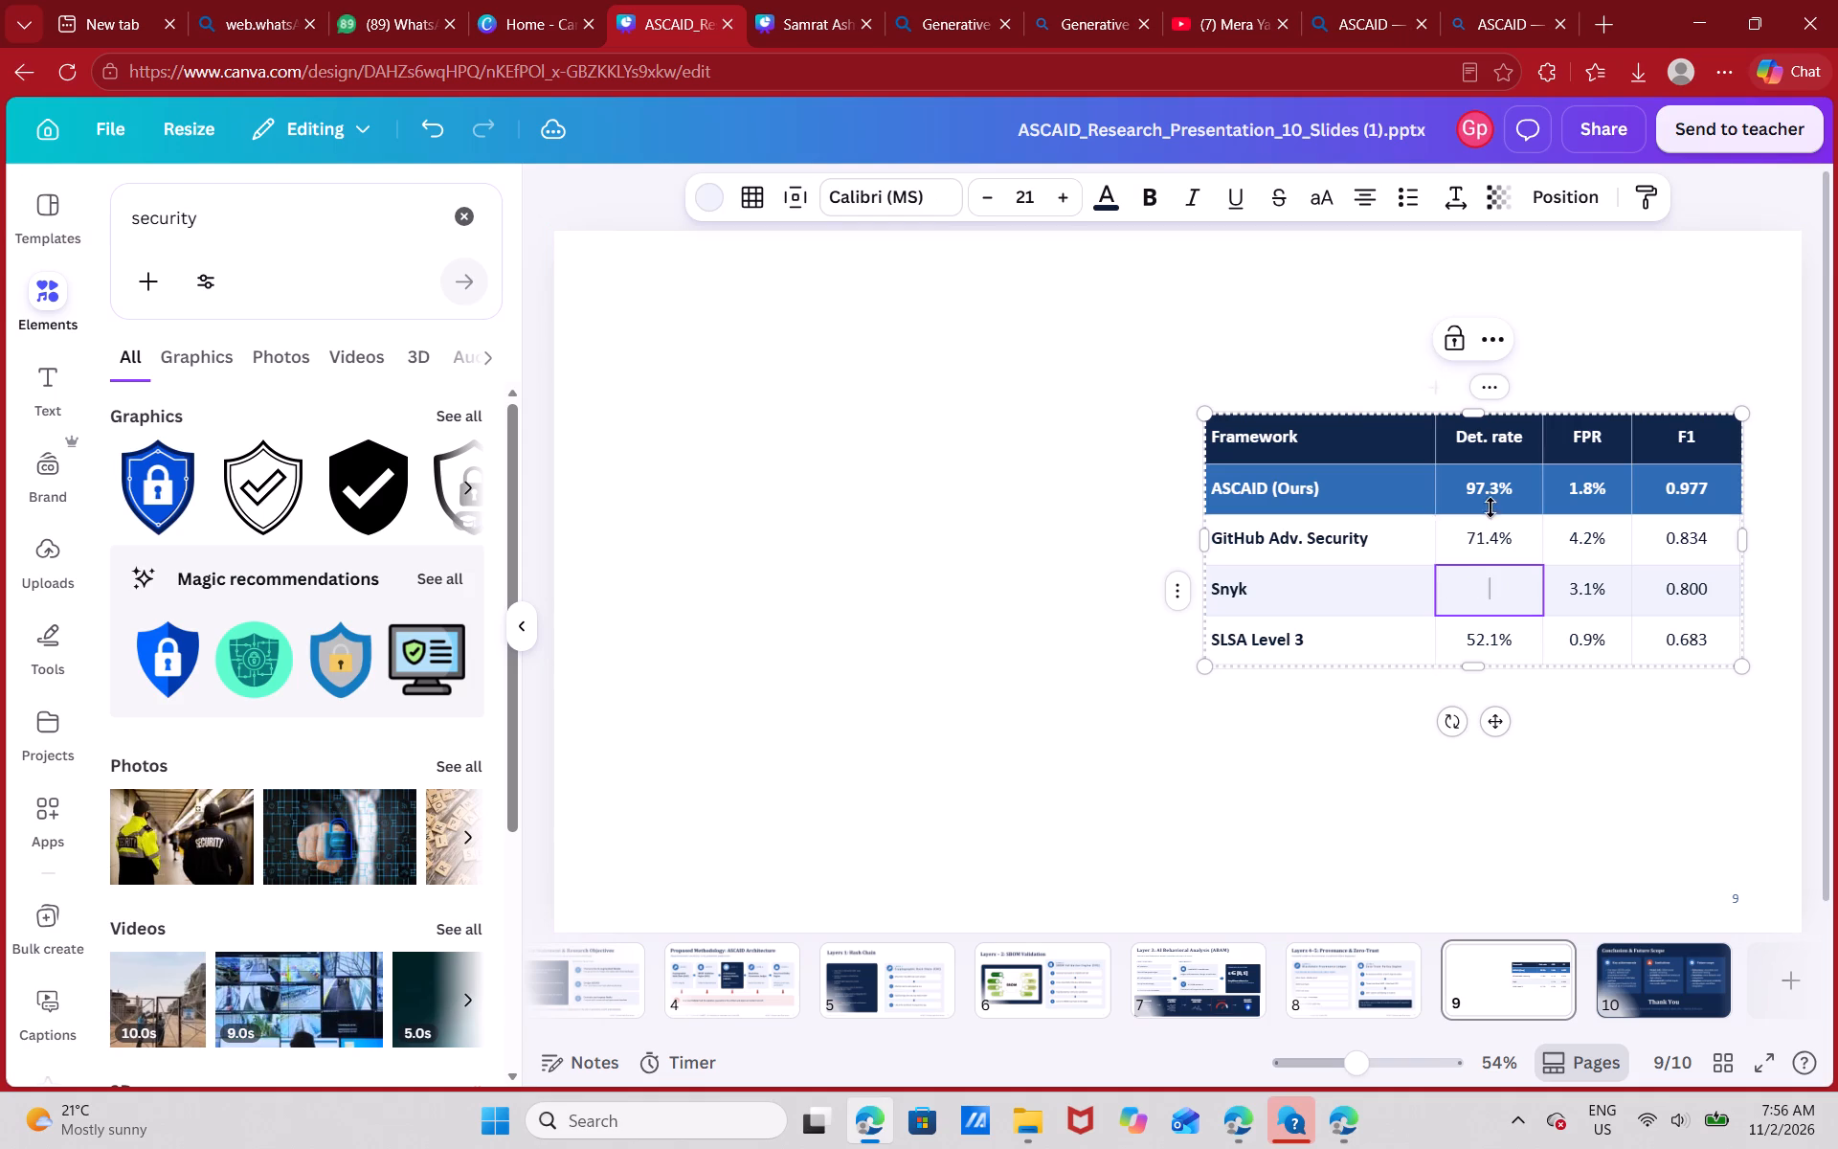
{"action": "left_click", "coordinate": [1491, 507]}
{"action": "key", "text": "BackSpace"}
{"action": "left_click", "coordinate": [1384, 553]}
{"action": "key", "text": "BackSpace"}
{"action": "left_click", "coordinate": [1353, 634]}
{"action": "key", "text": "BackSpace"}
{"action": "left_click", "coordinate": [1352, 572]}
{"action": "key", "text": "BackSpace"}
{"action": "left_click", "coordinate": [1366, 572]}
{"action": "key", "text": "BackSpace"}
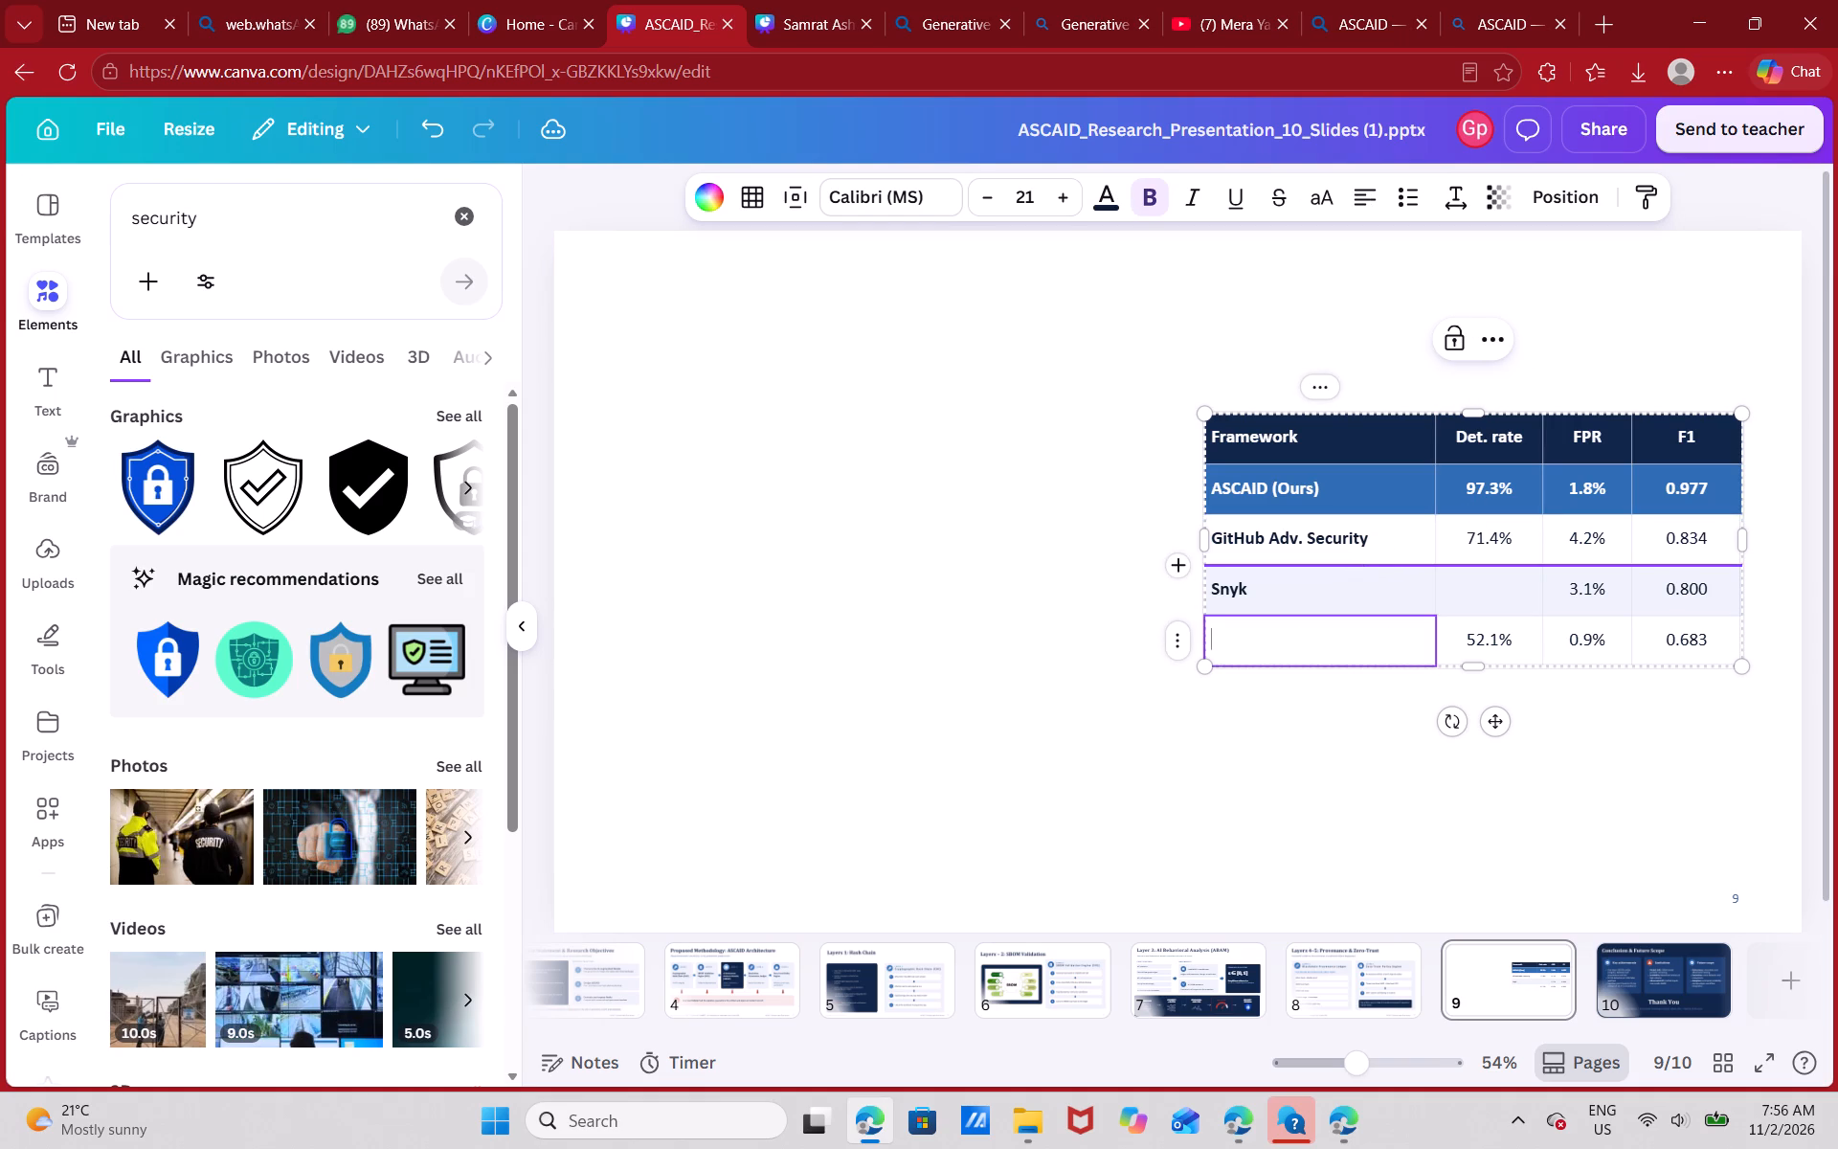
{"action": "left_click", "coordinate": [1366, 579]}
{"action": "key", "text": "BackSpace"}
{"action": "left_click", "coordinate": [1370, 548]}
{"action": "key", "text": "BackSpace"}
{"action": "key", "text": "BackSpace"}
{"action": "left_click", "coordinate": [1365, 494]}
{"action": "key", "text": "BackSpace"}
{"action": "left_click", "coordinate": [1365, 494]}
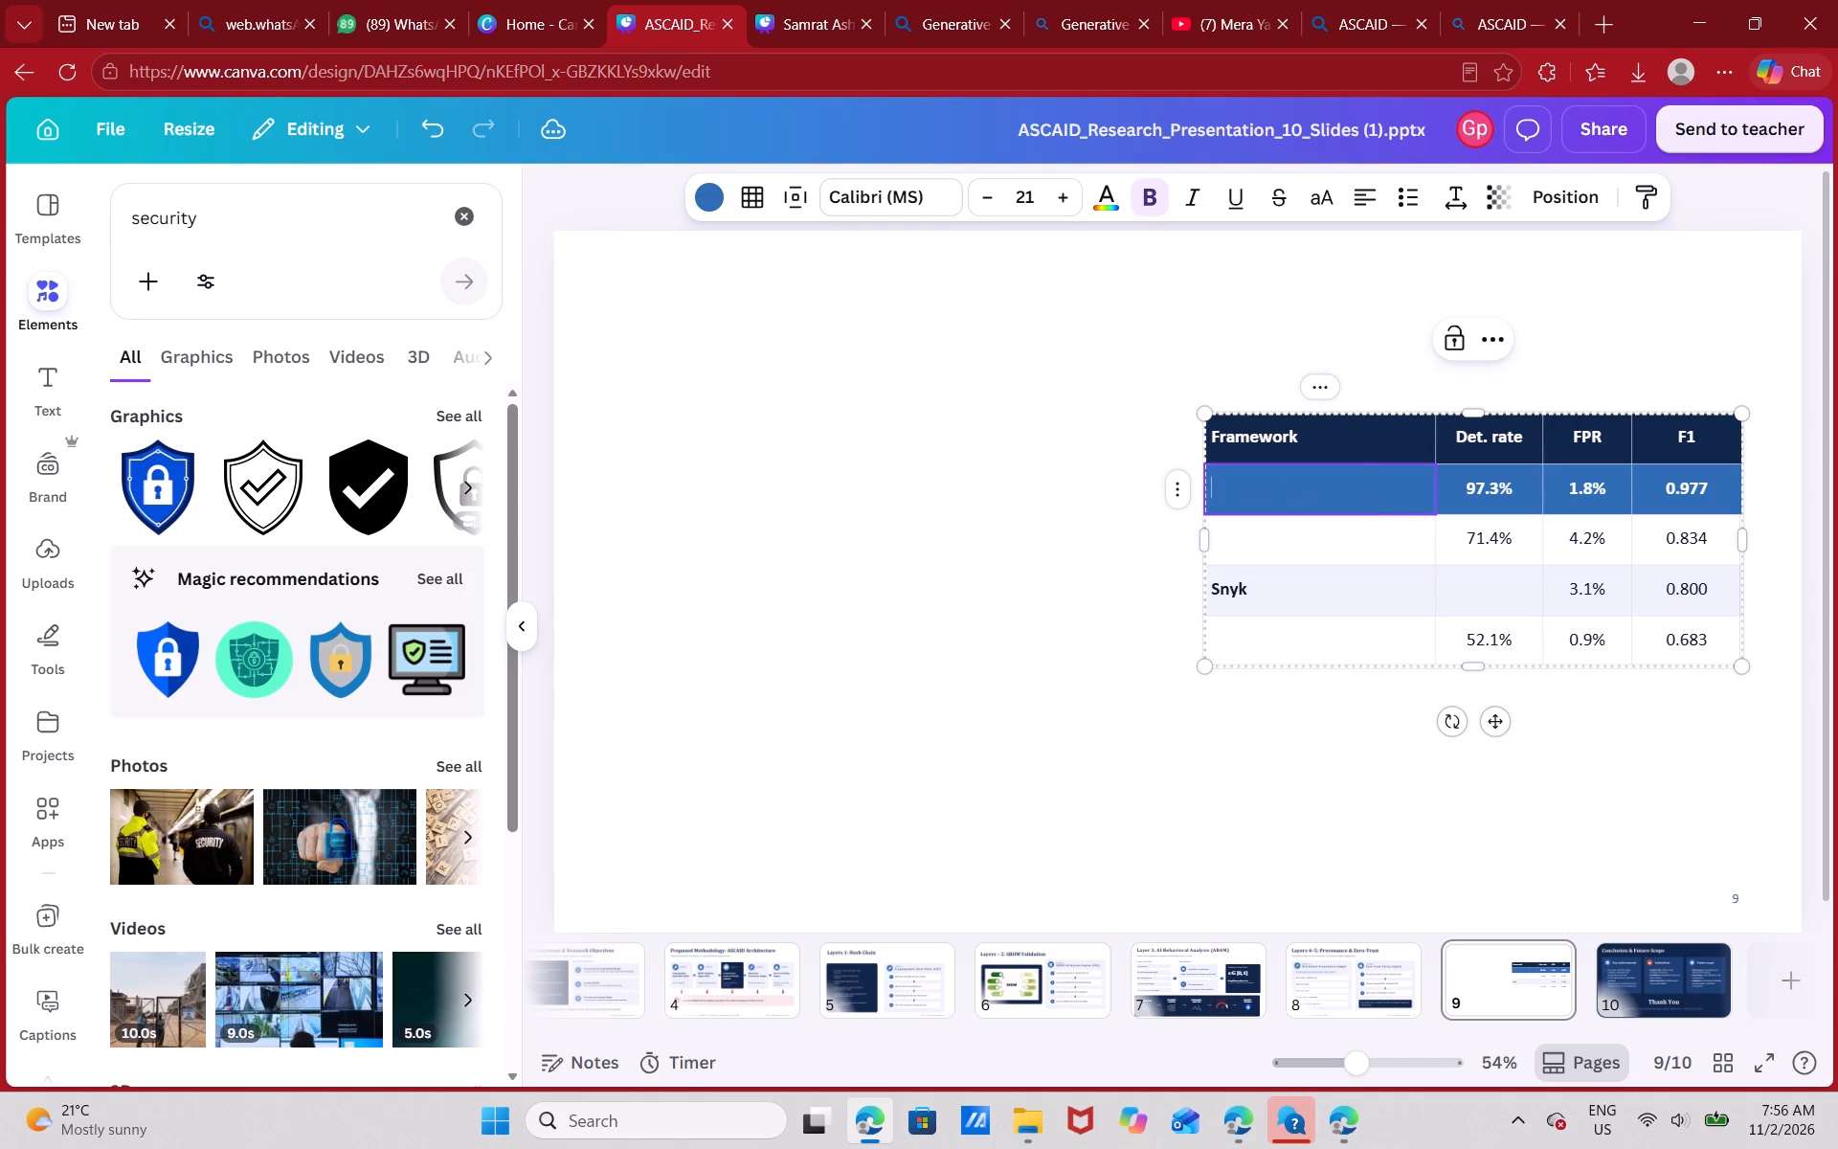
{"action": "key", "text": "BackSpace"}
{"action": "left_click", "coordinate": [1356, 447]}
{"action": "key", "text": "BackSpace"}
{"action": "left_click", "coordinate": [1400, 480]}
{"action": "key", "text": "BackSpace"}
{"action": "left_click", "coordinate": [1387, 447]}
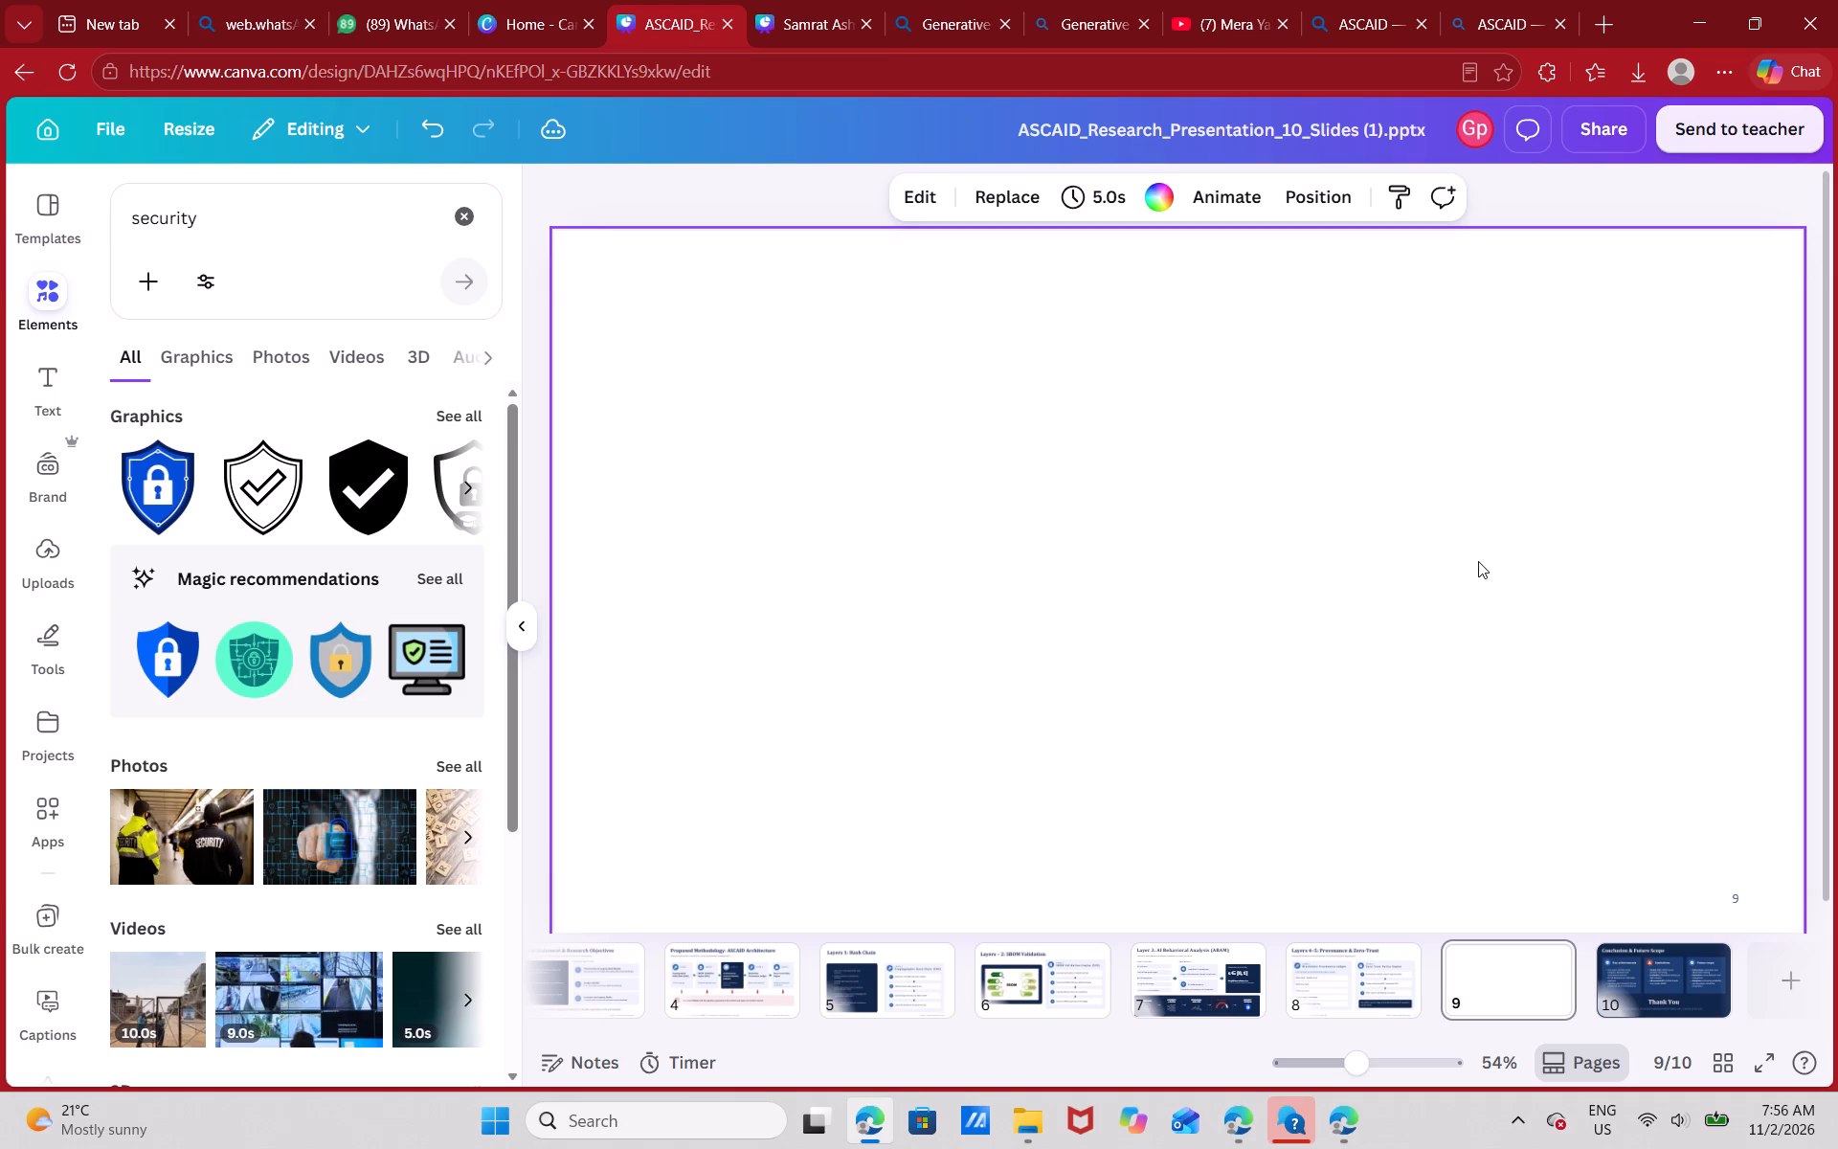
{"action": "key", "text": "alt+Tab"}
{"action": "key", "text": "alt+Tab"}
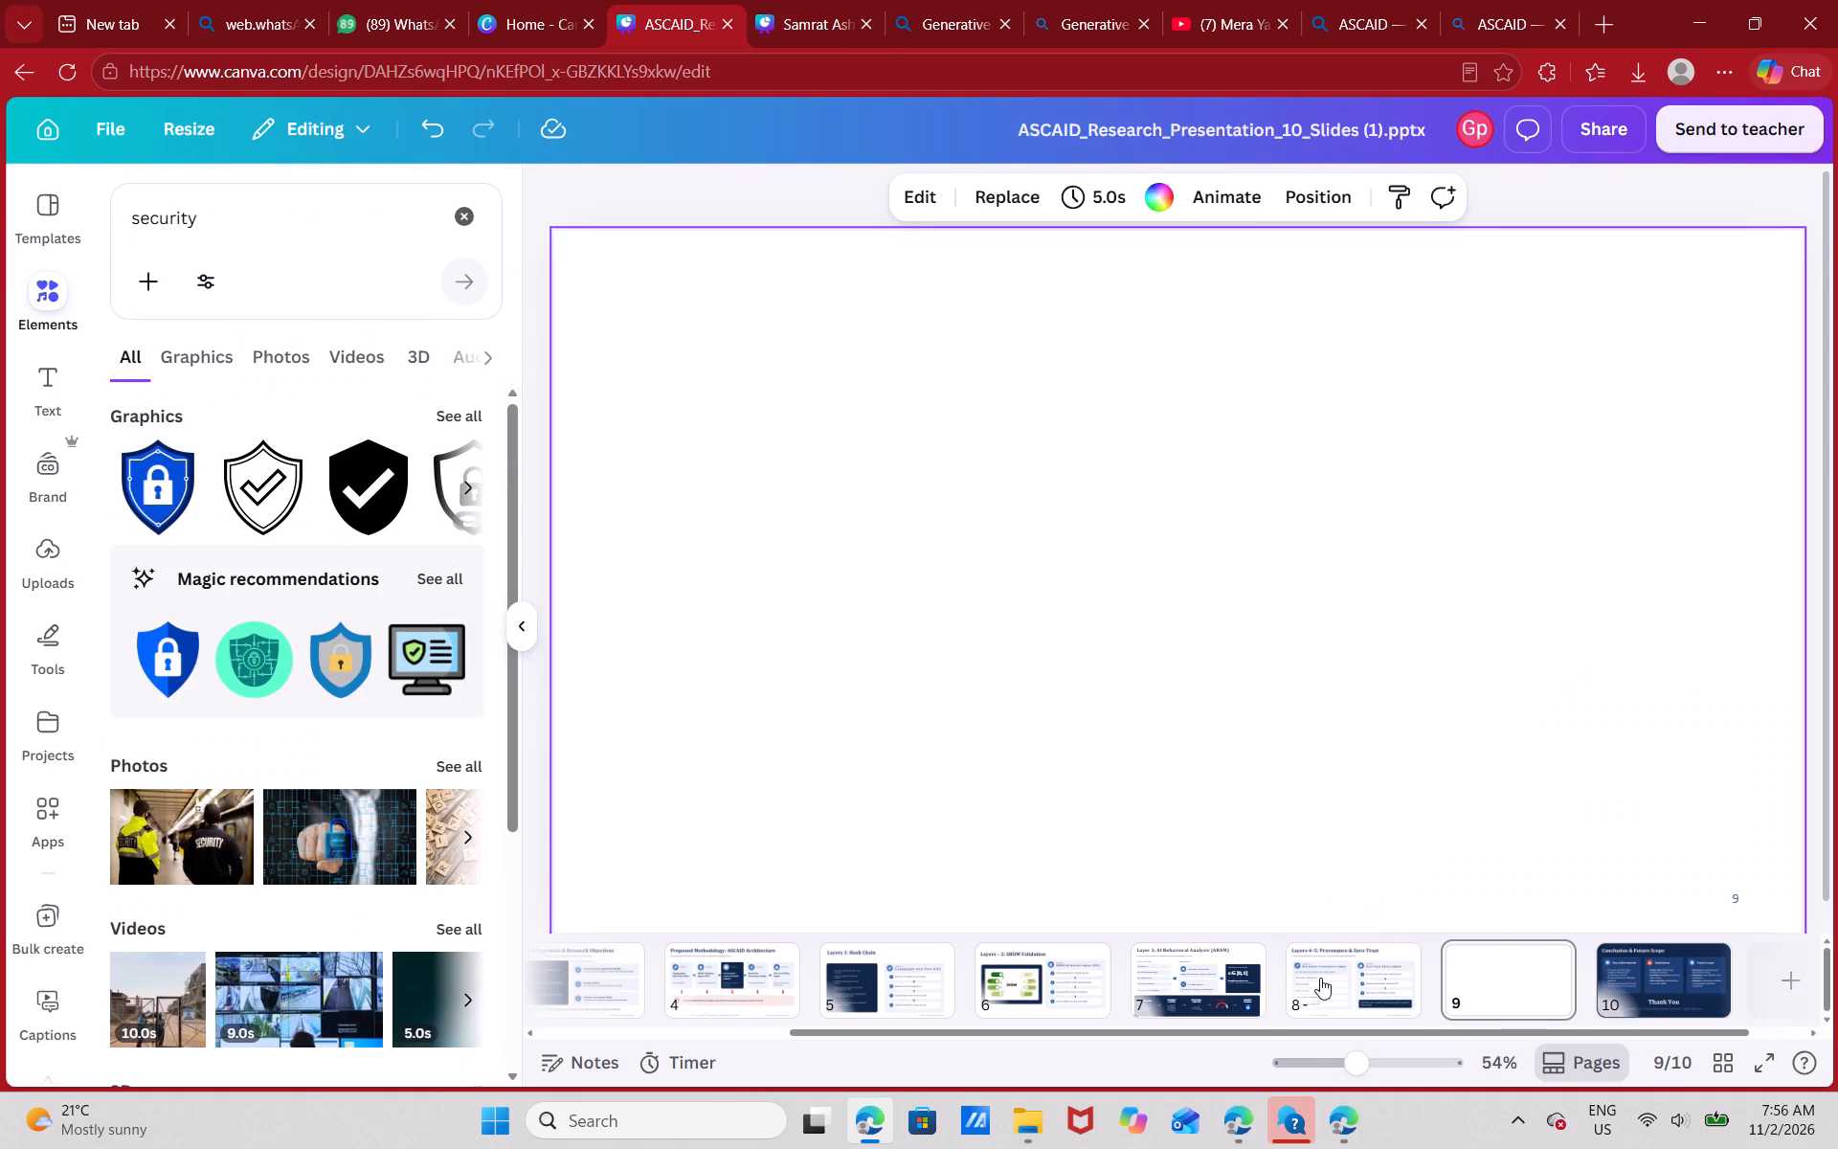
Group the Layer 5 Zero-Trust Policy Engine card on slide 8 with its icon, heading, three numbered items, arrows and dark note.
{"action": "left_click", "coordinate": [1320, 978]}
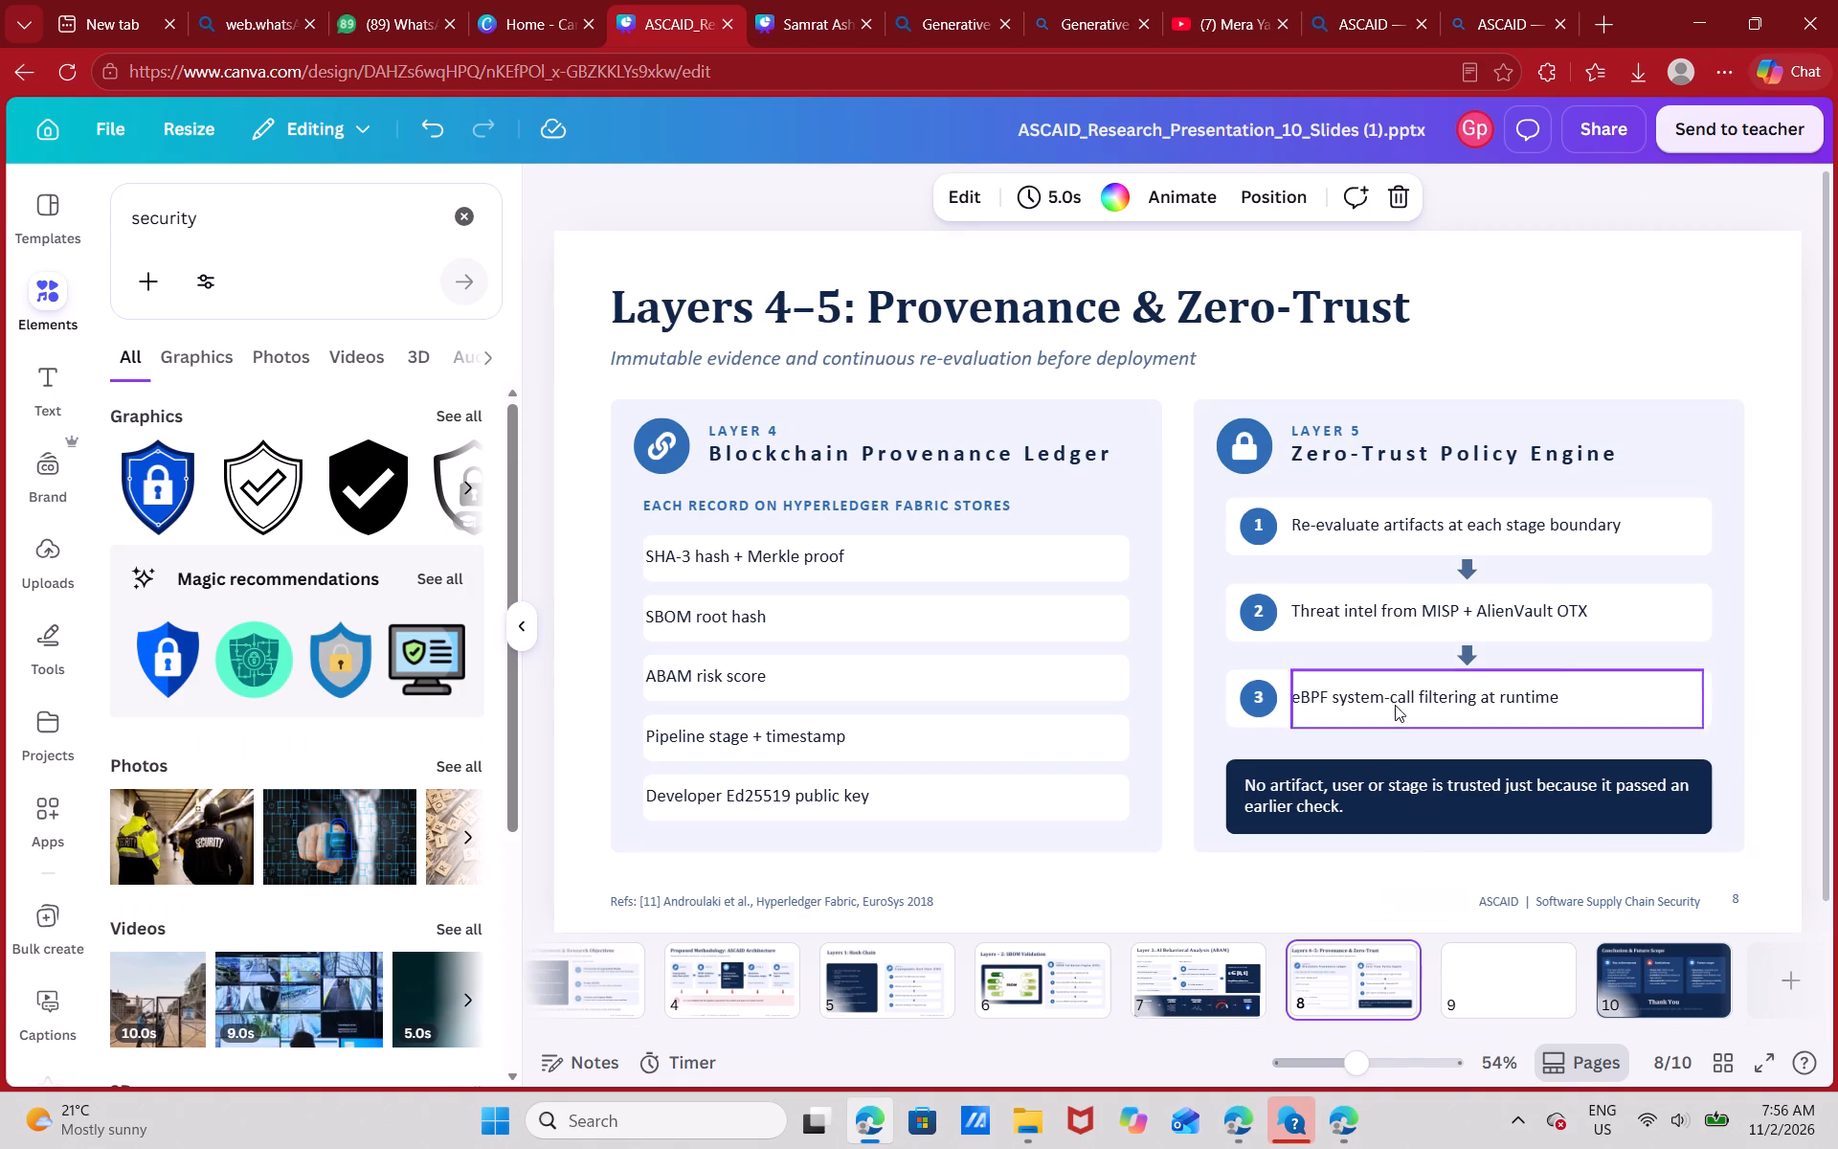
{"action": "left_click", "coordinate": [1555, 644]}
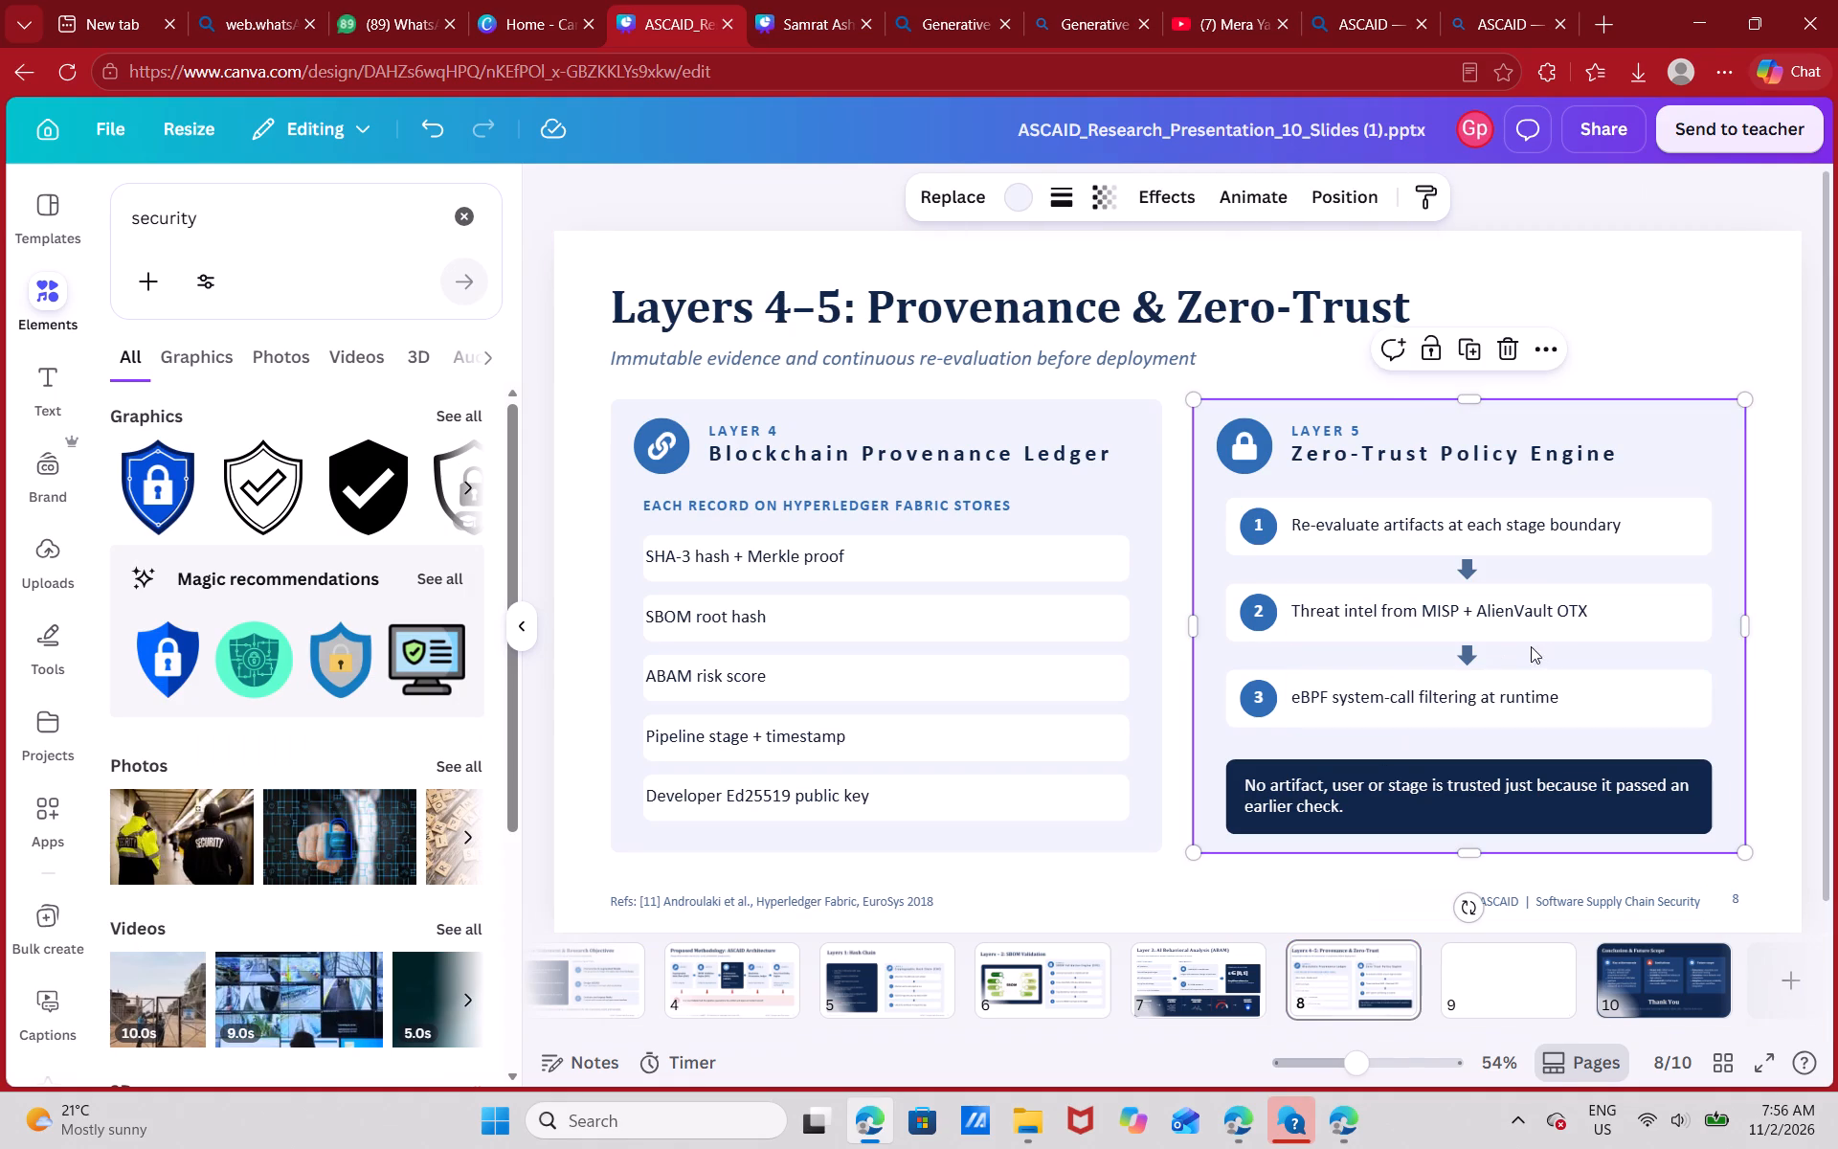
{"action": "left_click", "coordinate": [1301, 422], "text": "shift"}
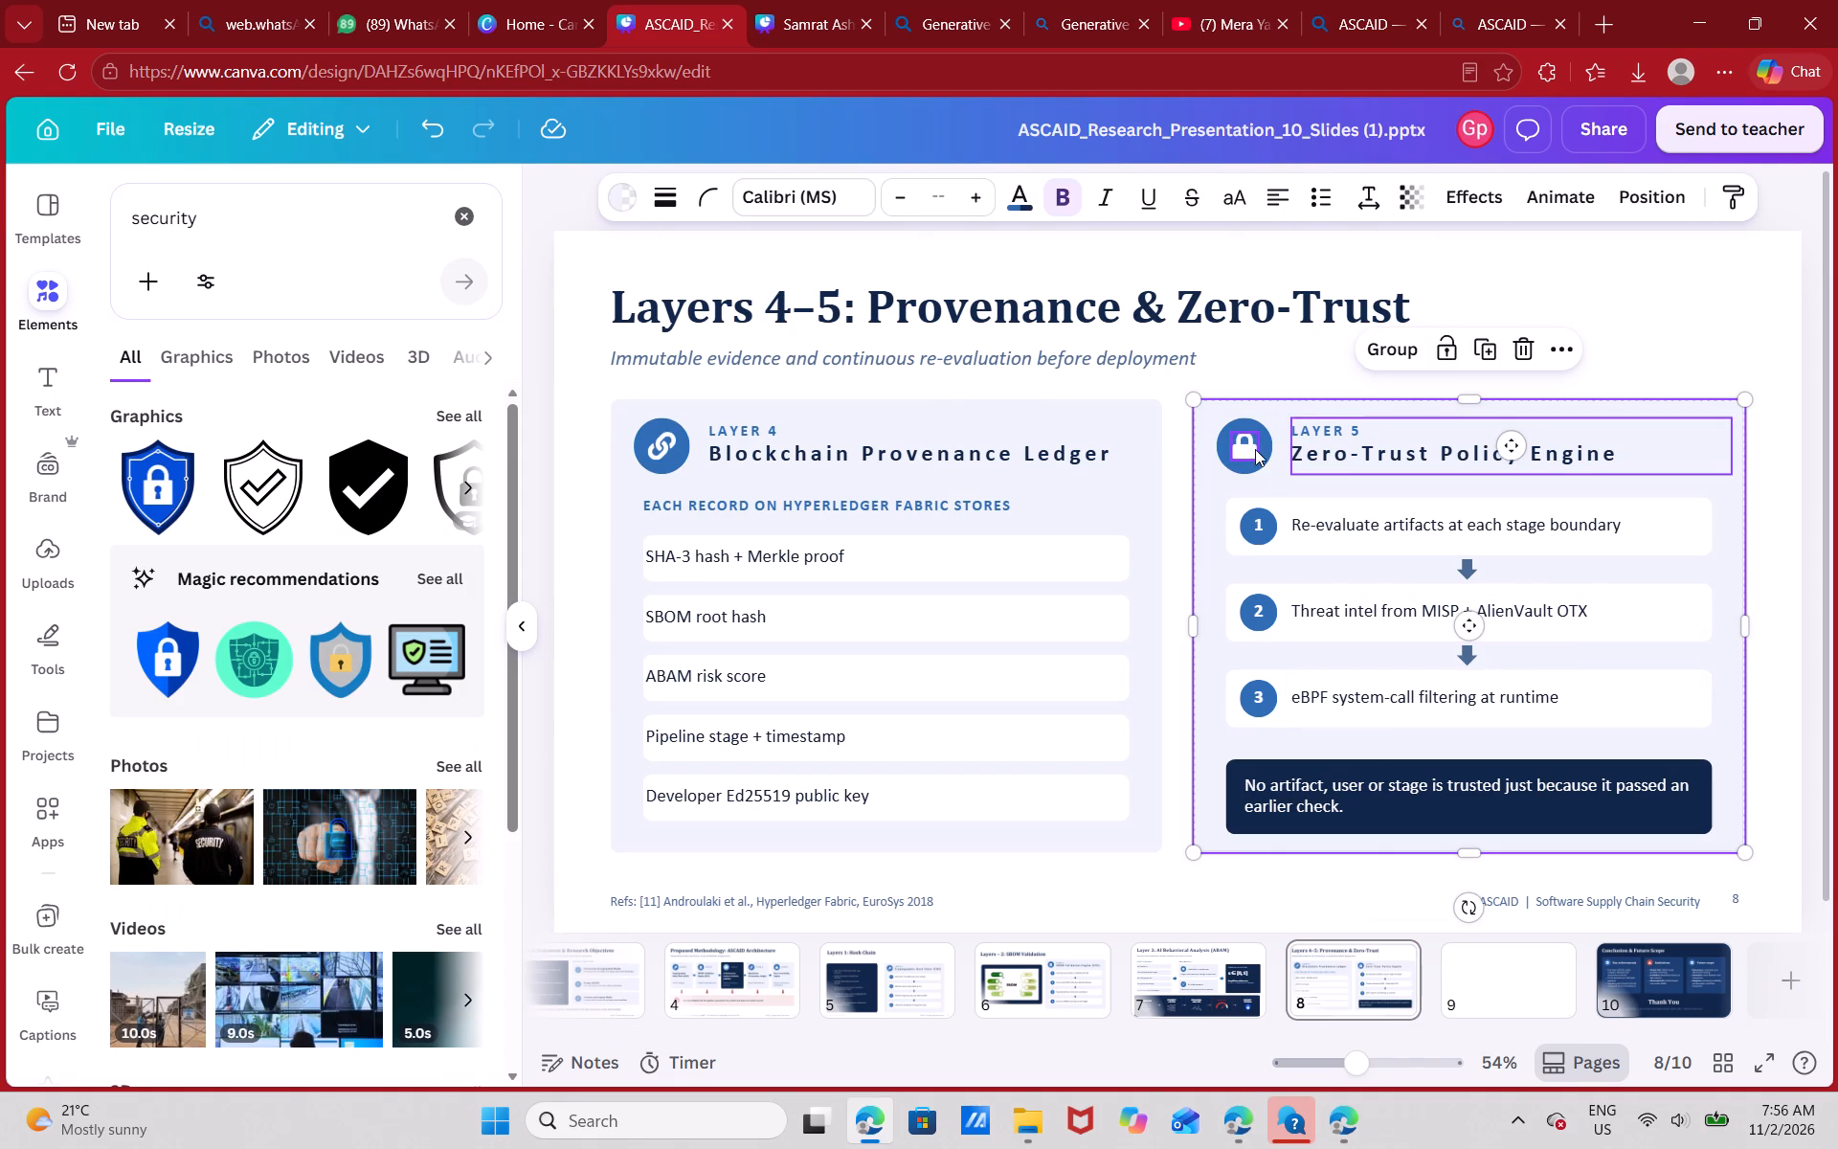
{"action": "left_click", "coordinate": [1246, 445], "text": "shift"}
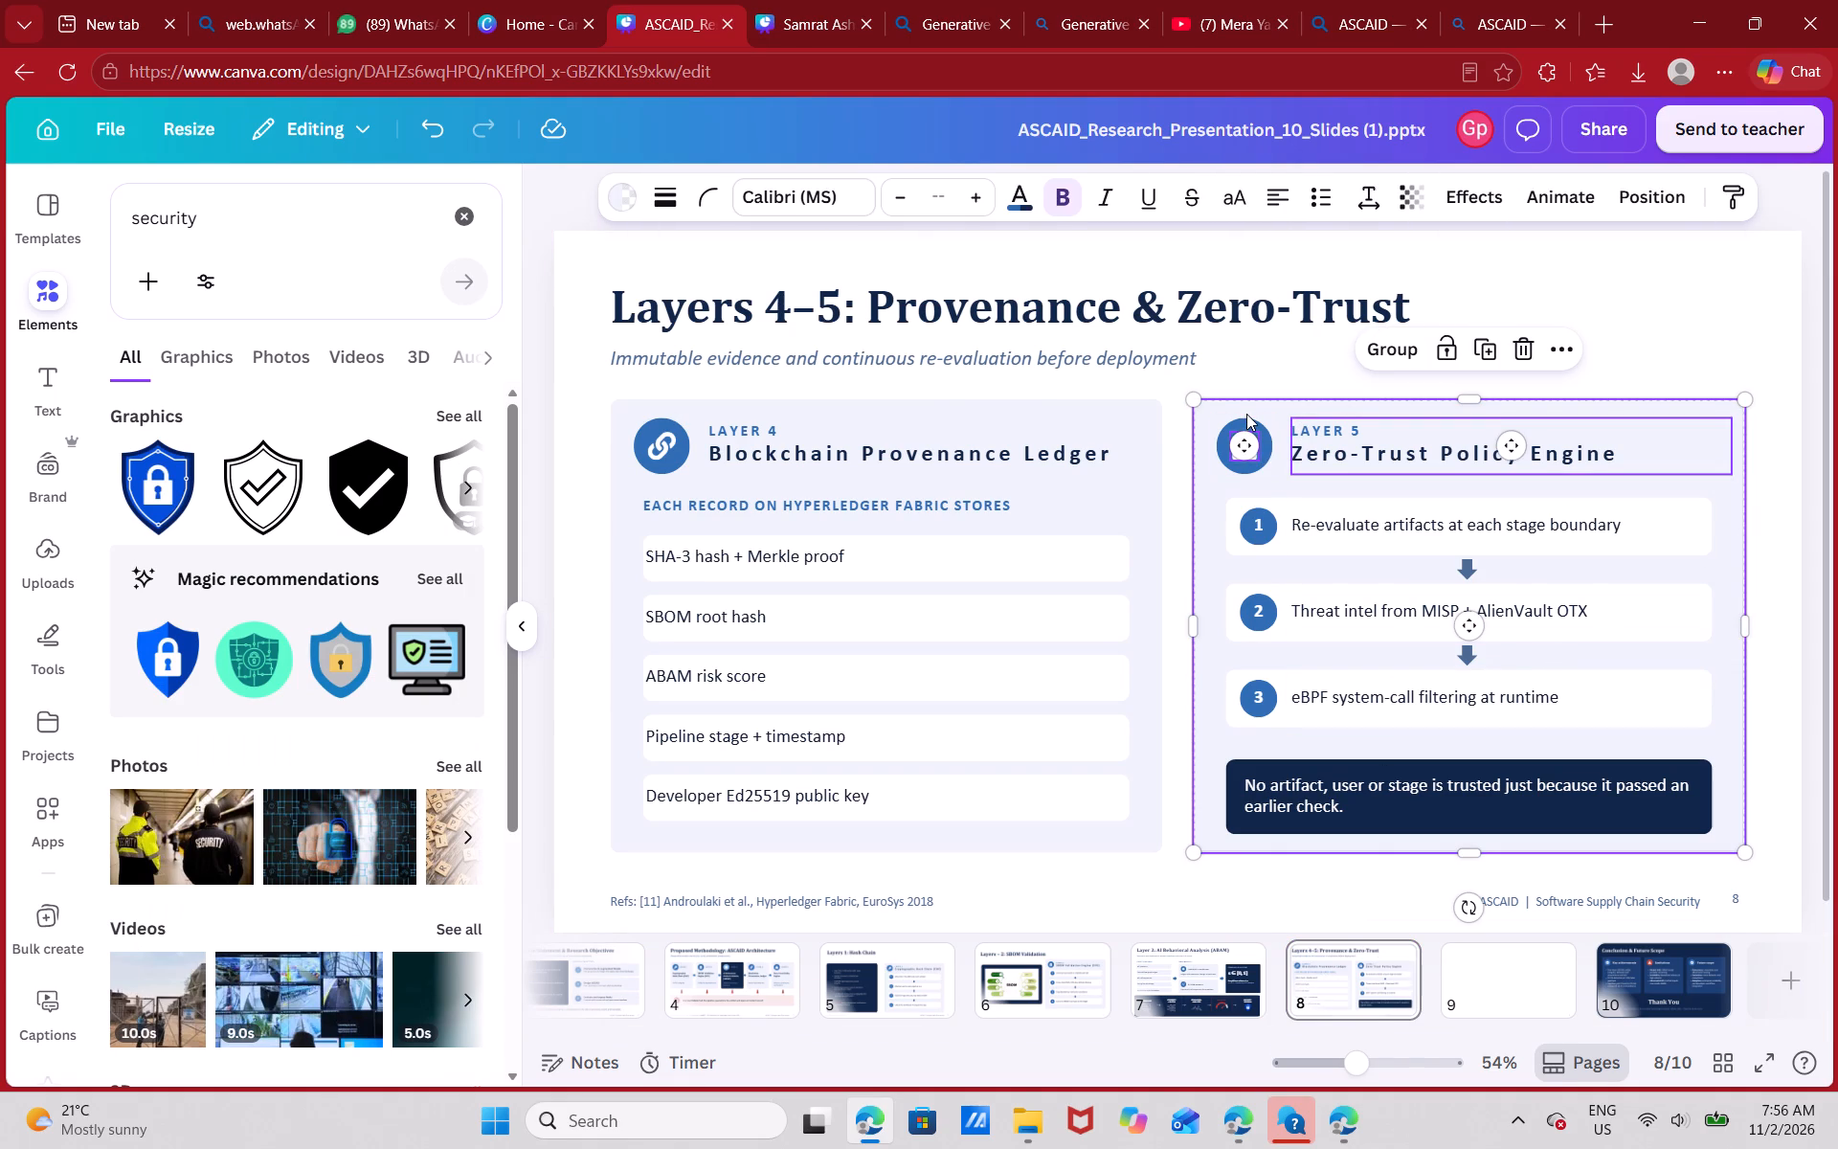
{"action": "left_click", "coordinate": [1246, 418], "text": "shift"}
{"action": "left_click", "coordinate": [1311, 516], "text": "shift"}
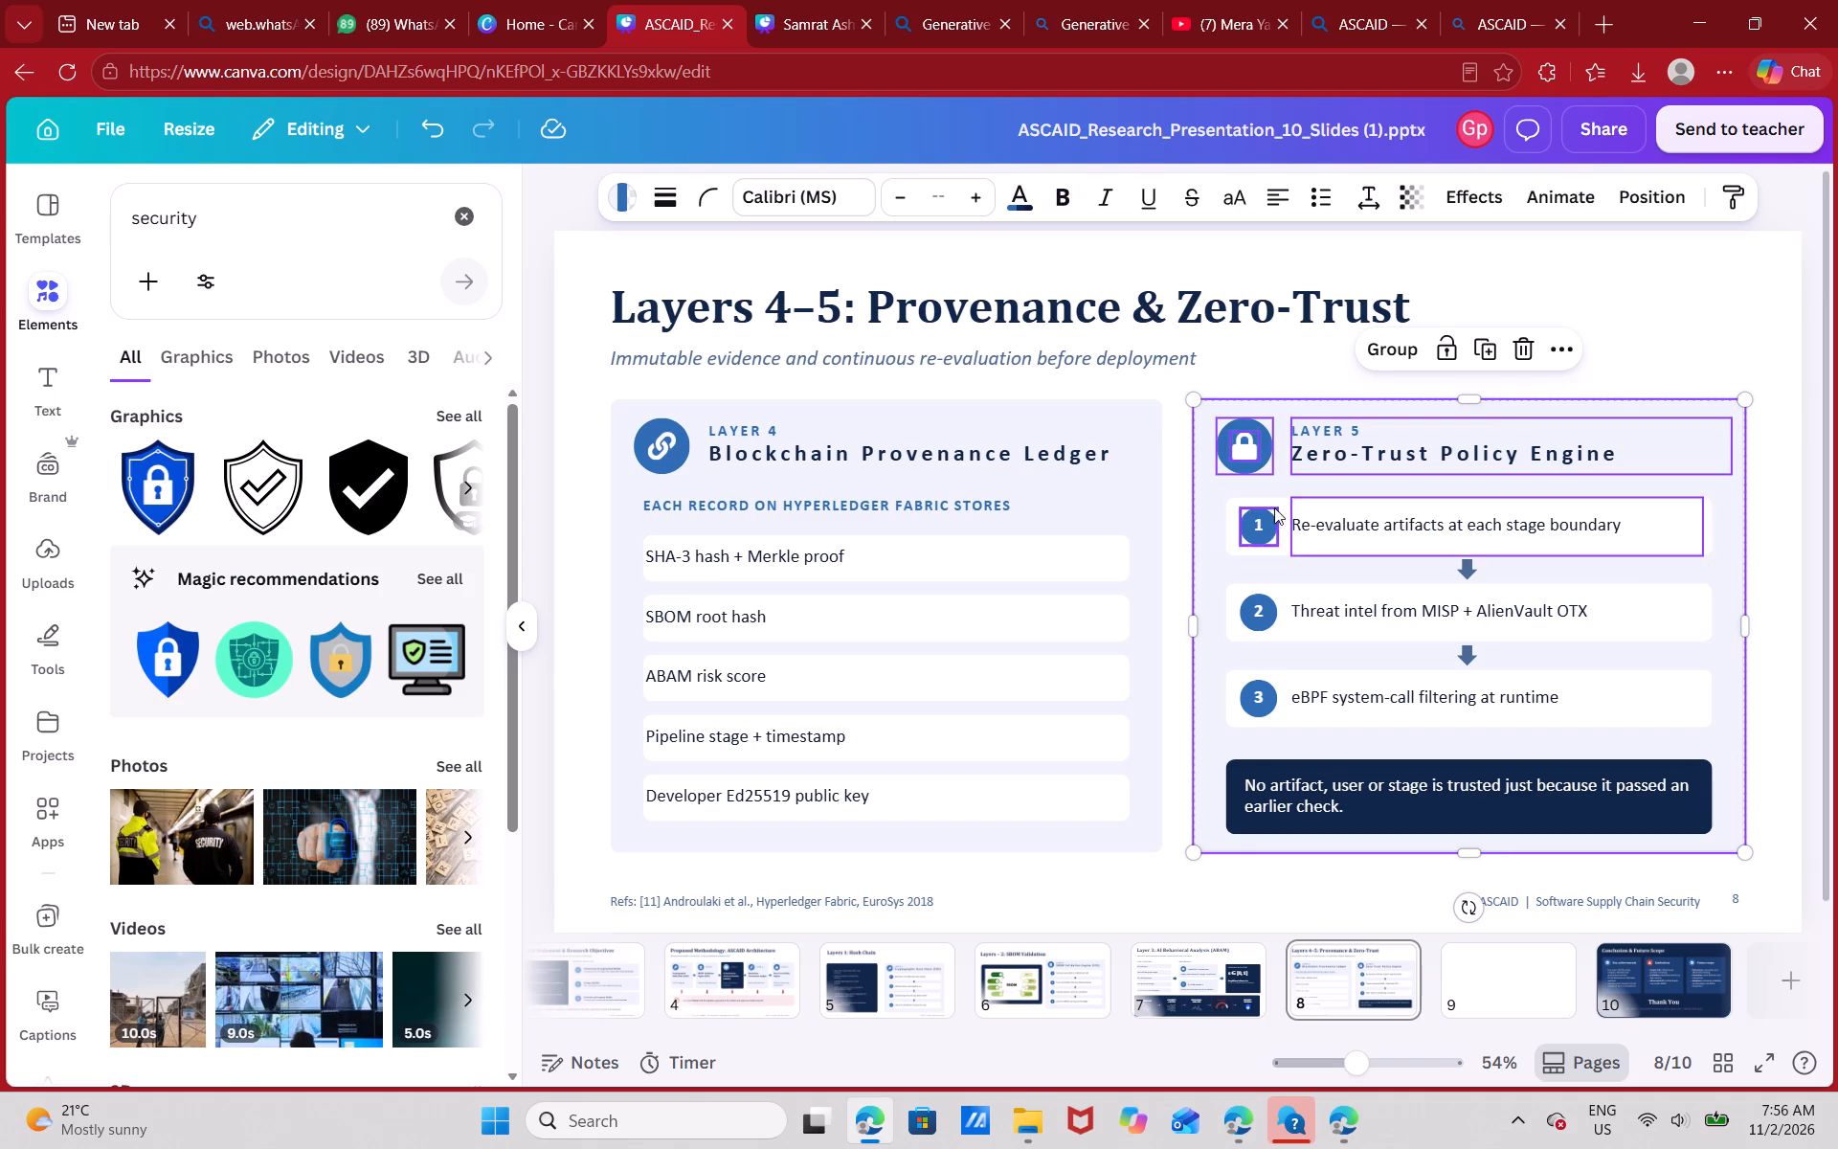
{"action": "left_click", "coordinate": [1271, 497], "text": "shift"}
{"action": "left_click", "coordinate": [1258, 523], "text": "shift"}
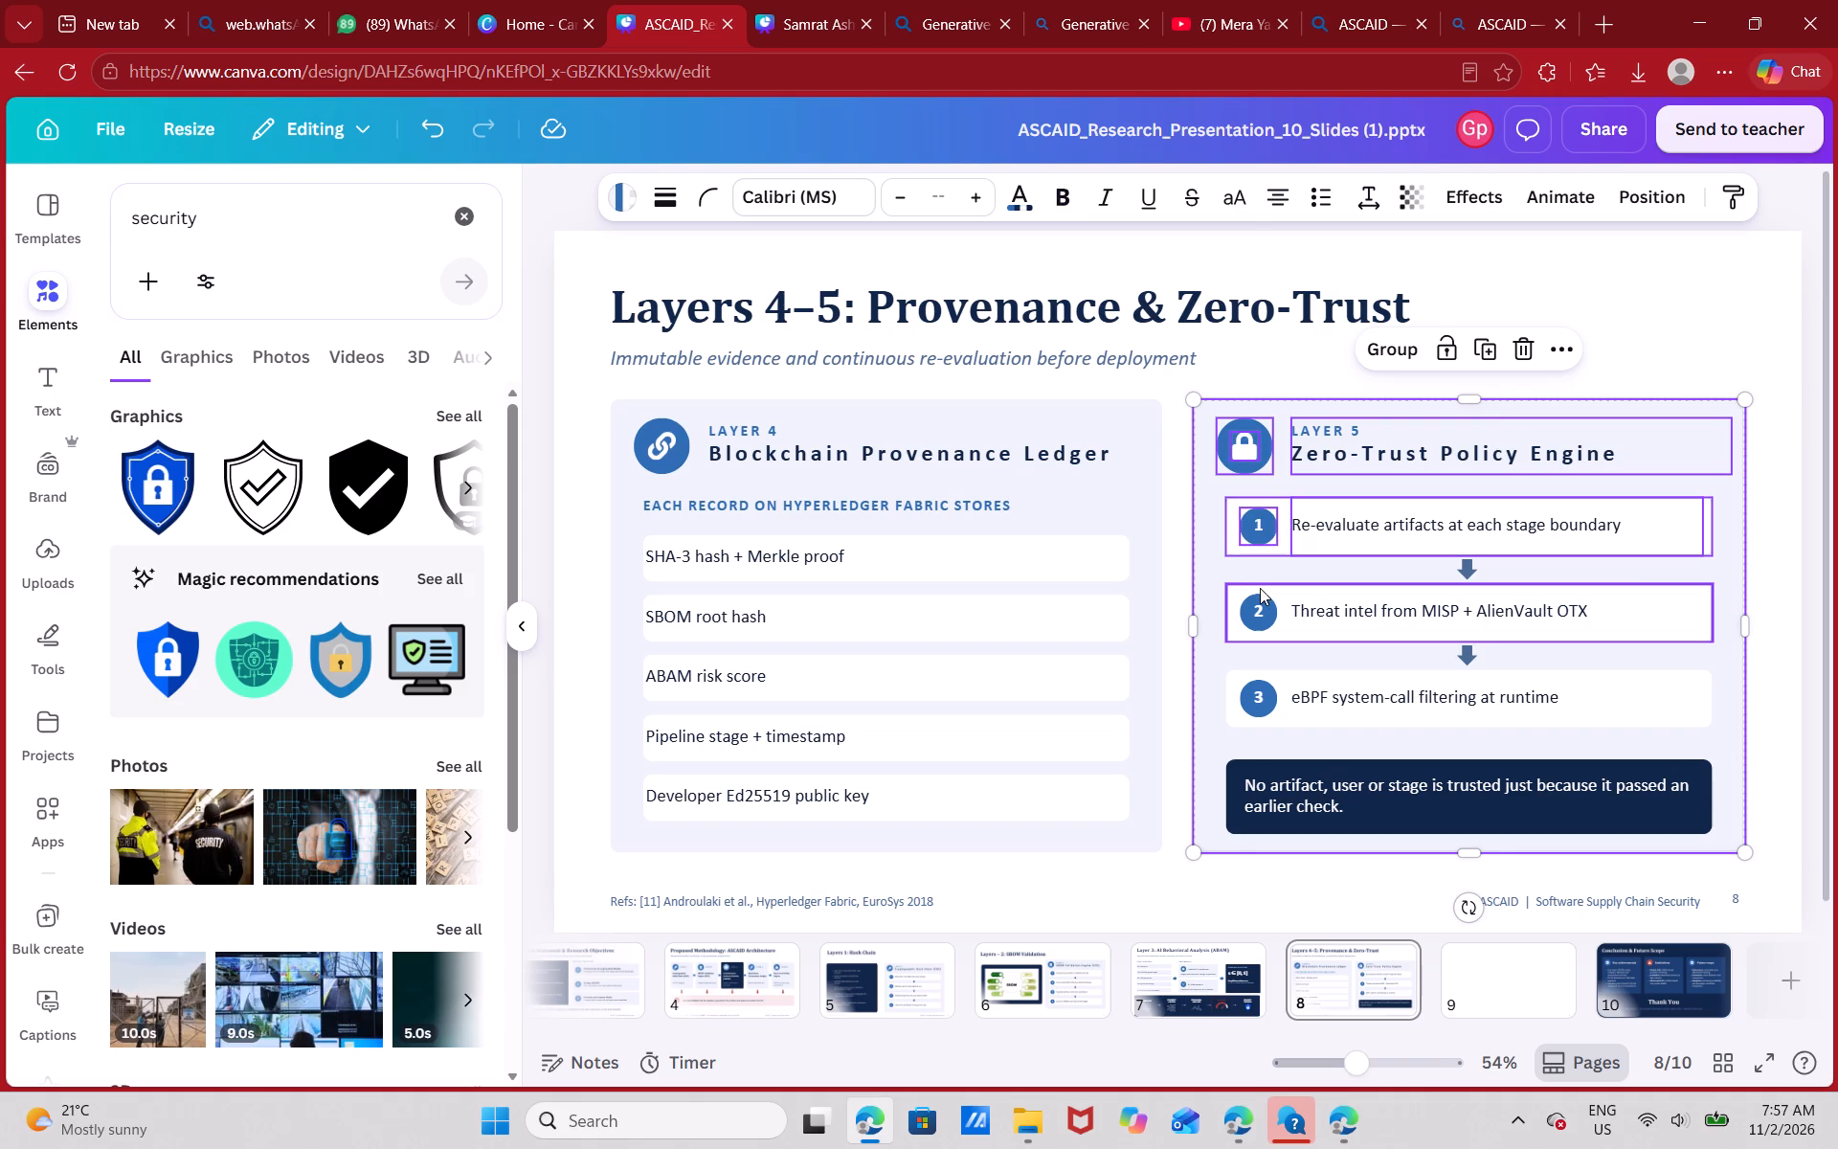
{"action": "left_click", "coordinate": [1260, 588], "text": "shift"}
{"action": "left_click", "coordinate": [1256, 604], "text": "shift"}
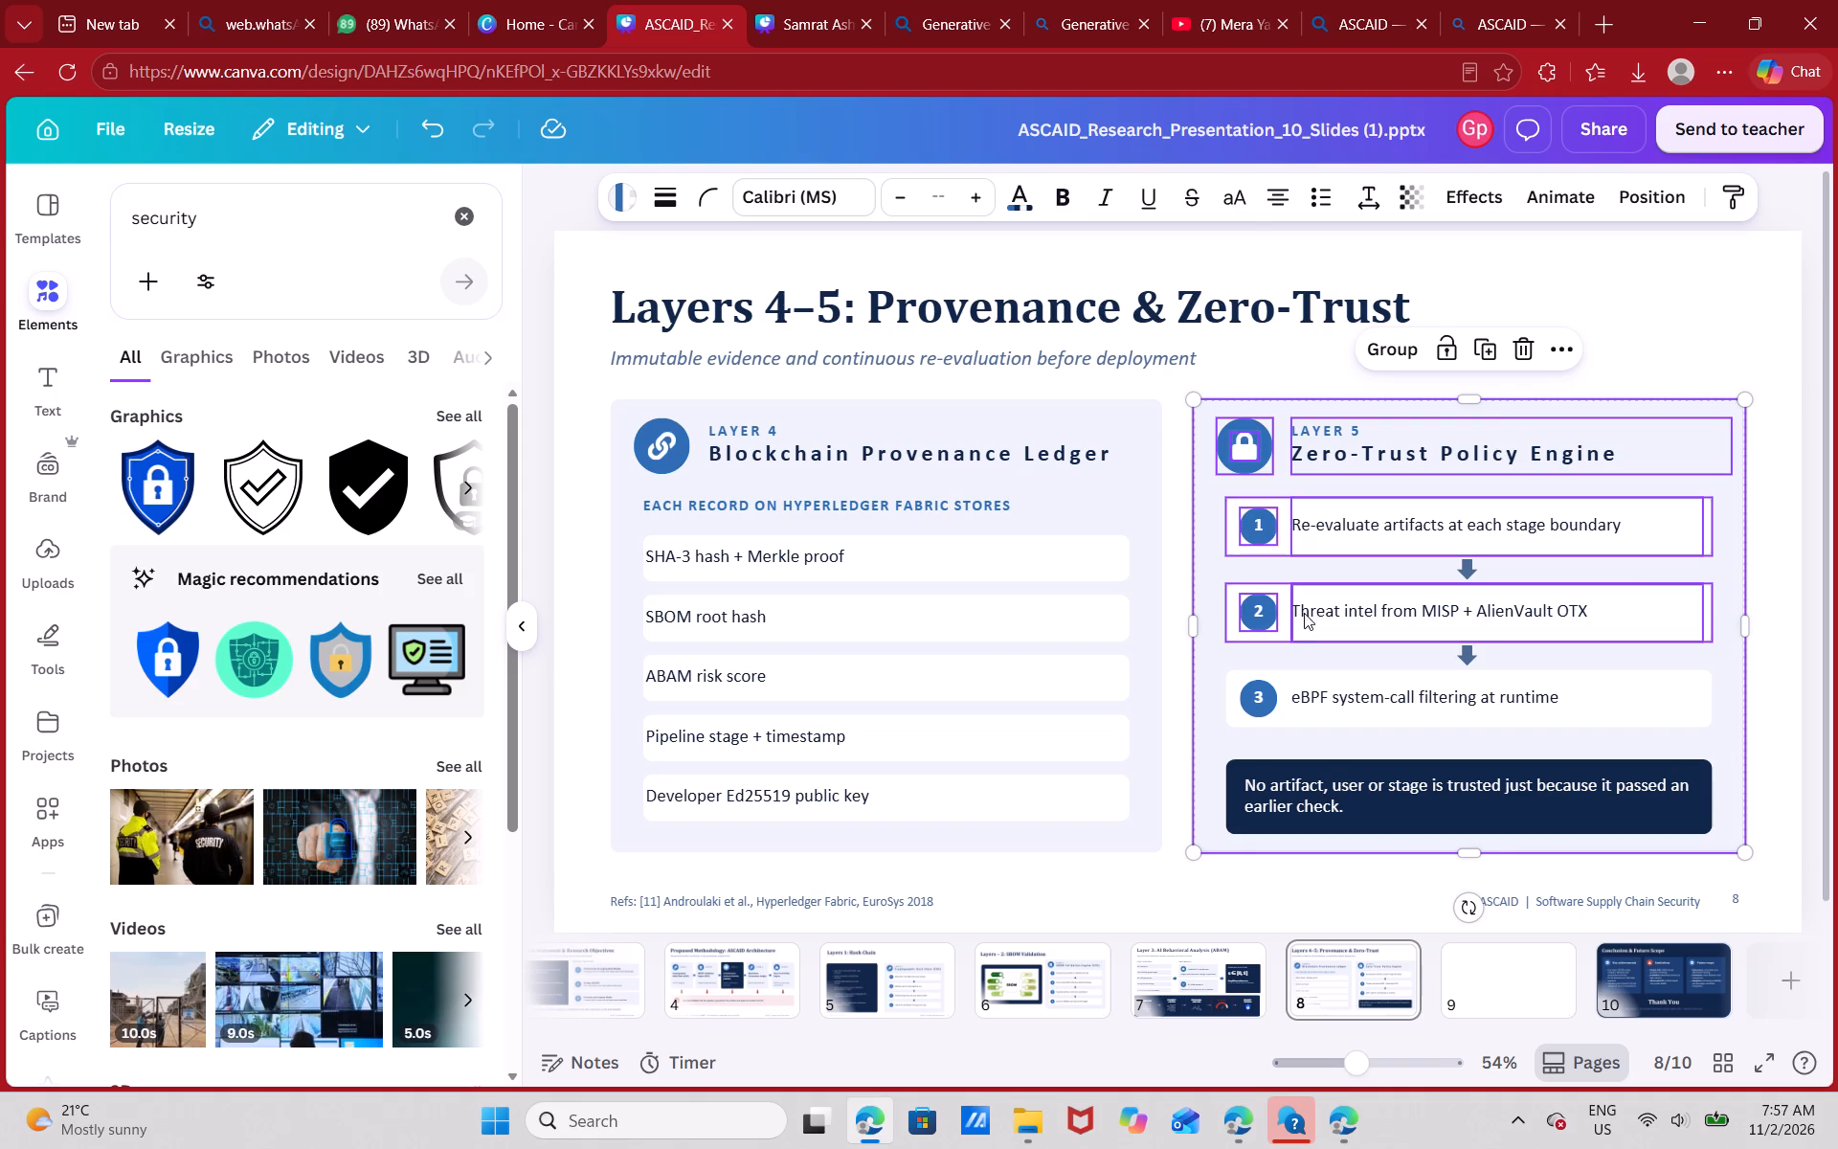
{"action": "left_click", "coordinate": [1307, 613], "text": "shift"}
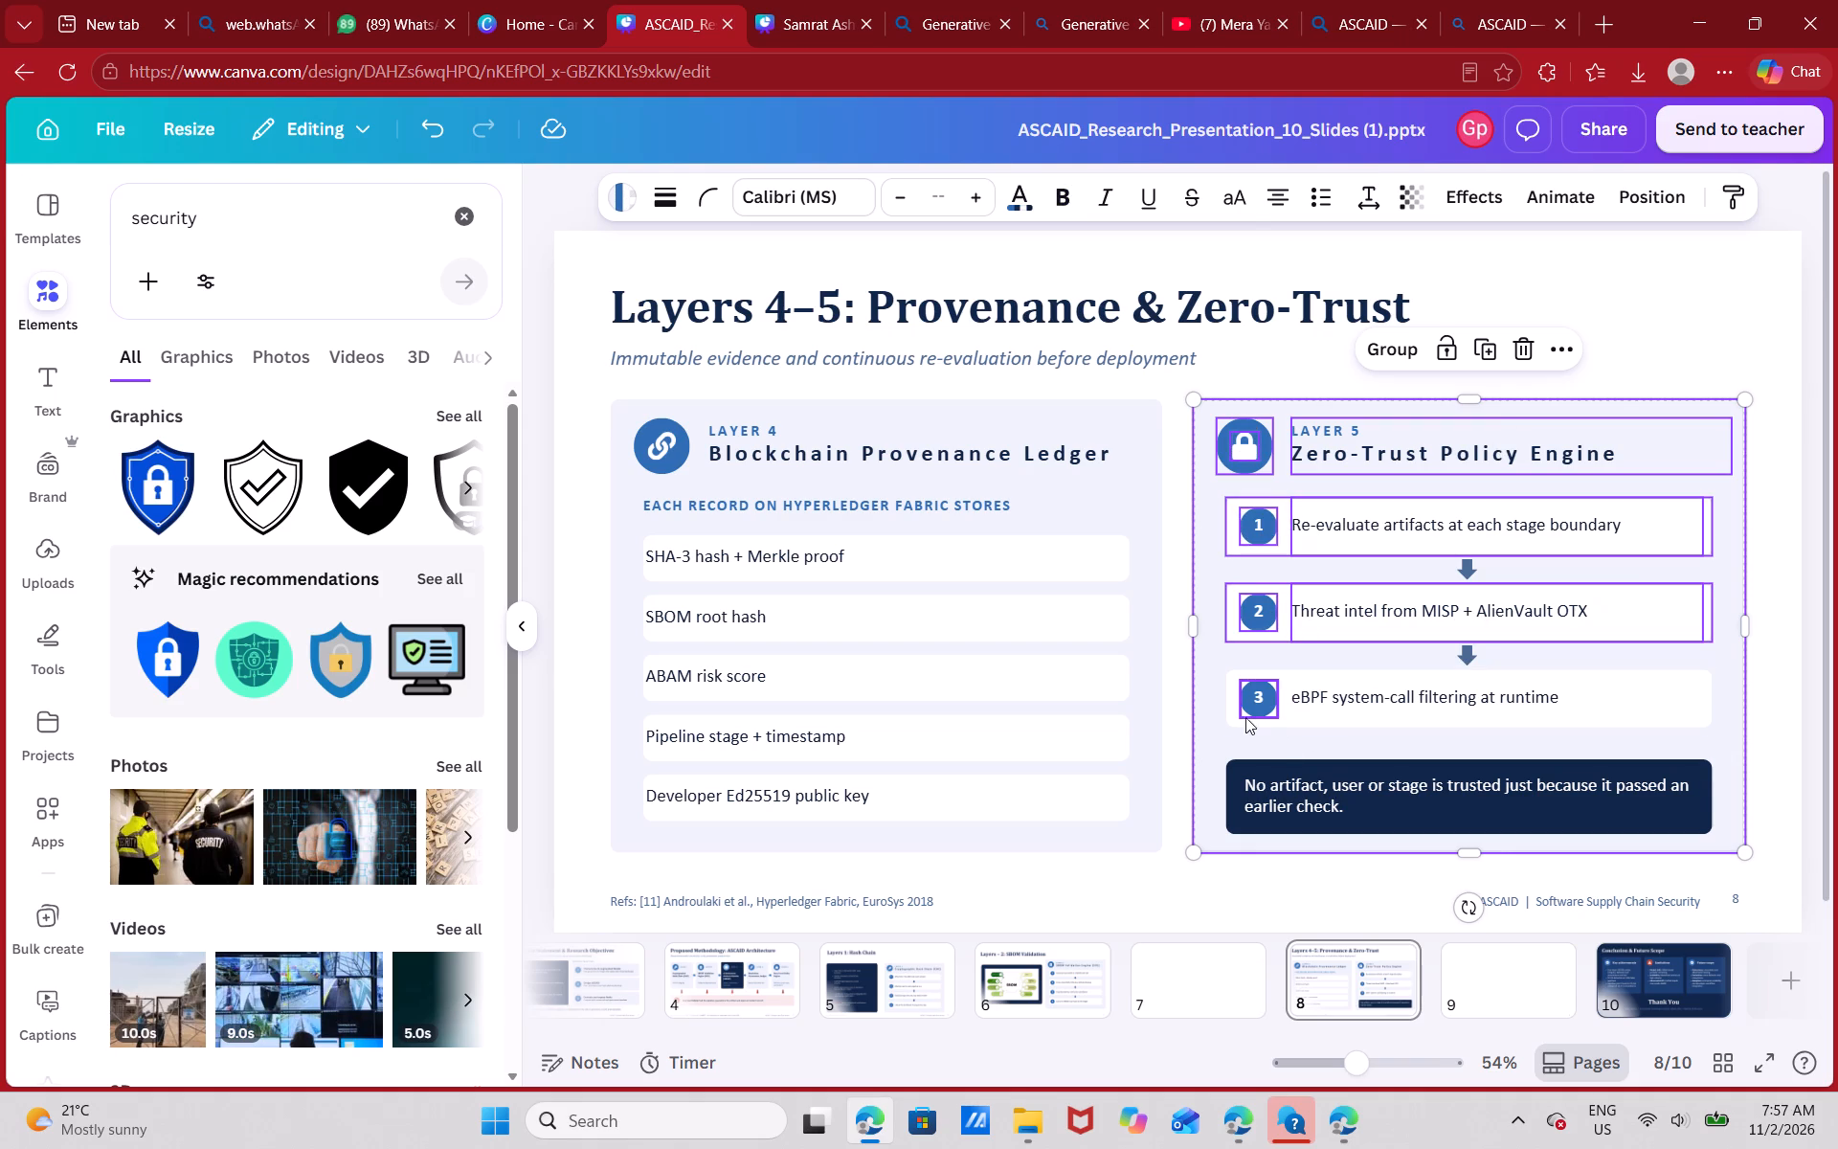
{"action": "left_click", "coordinate": [1282, 720], "text": "shift"}
{"action": "left_click", "coordinate": [1255, 701], "text": "shift"}
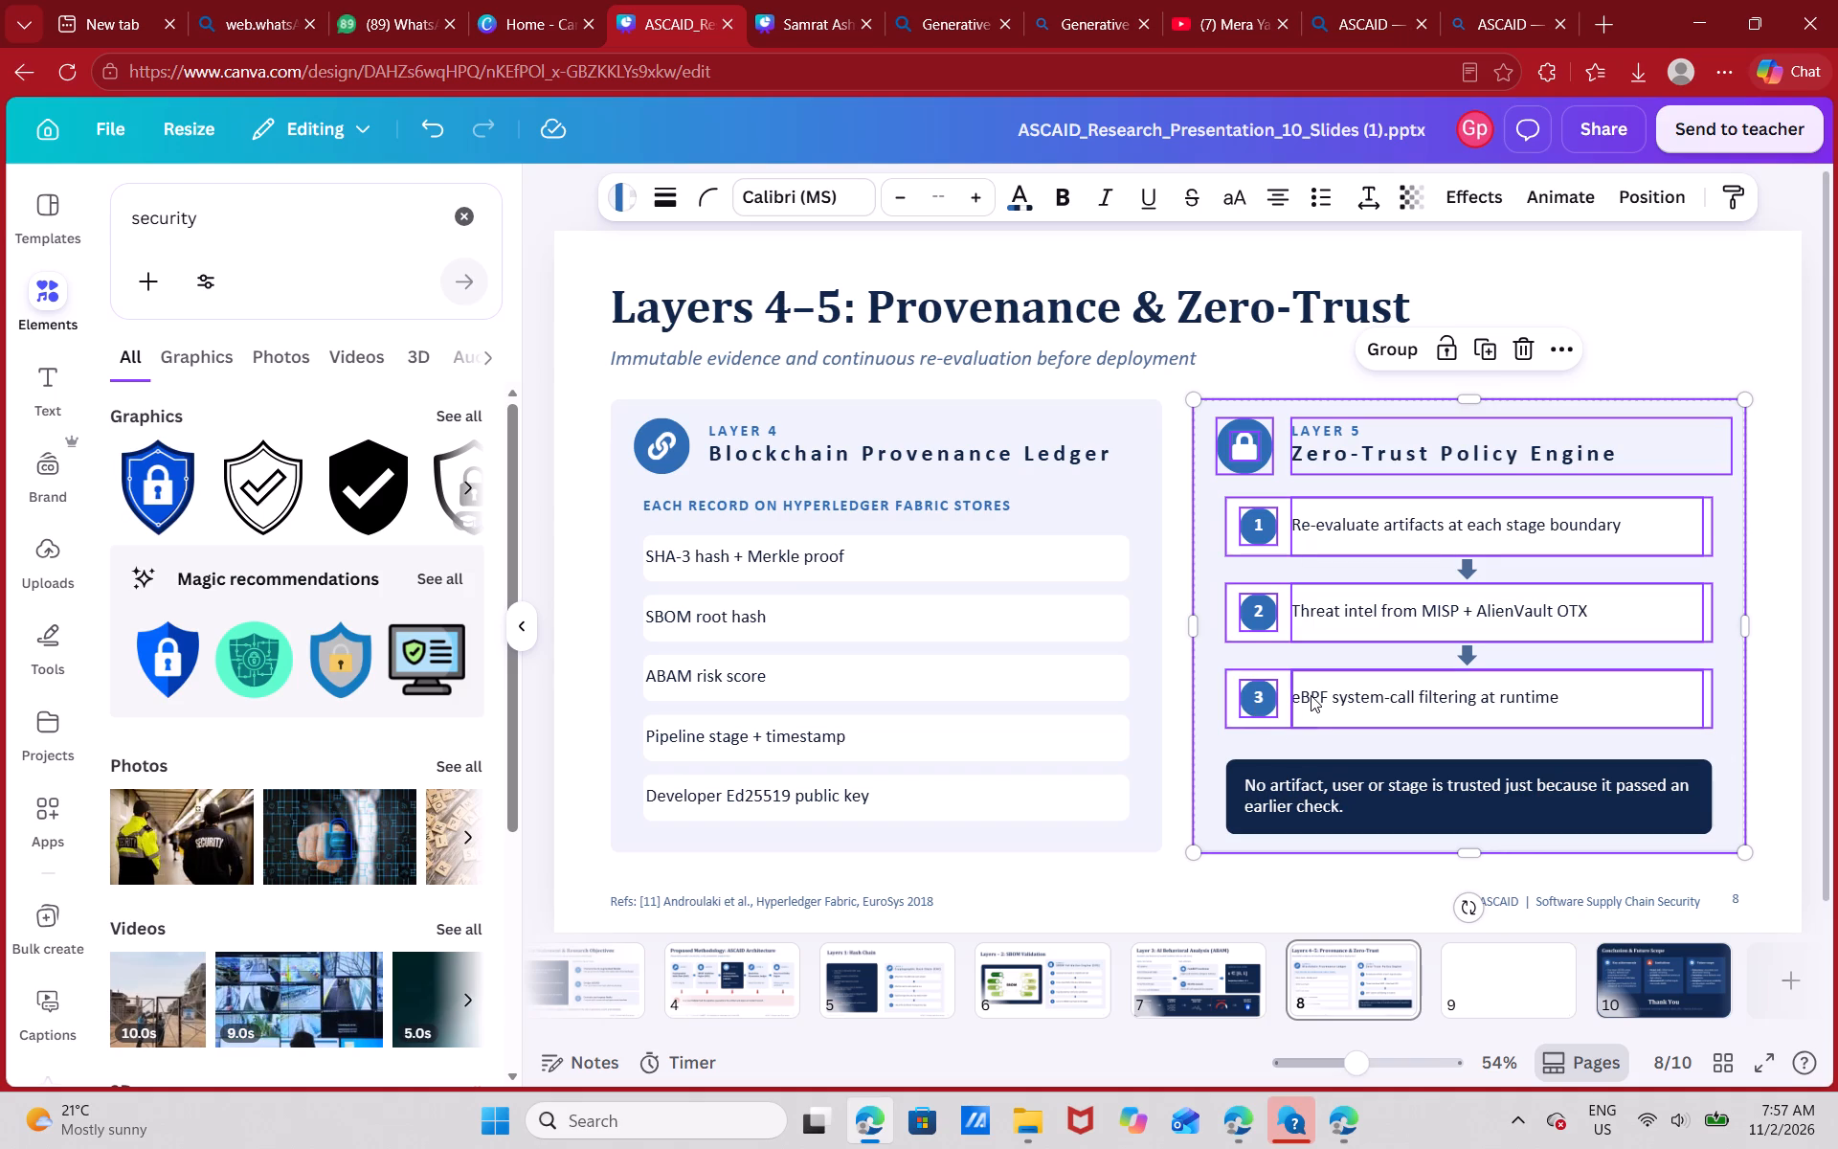
{"action": "left_click", "coordinate": [1316, 694], "text": "shift"}
{"action": "left_click", "coordinate": [1468, 656], "text": "shift"}
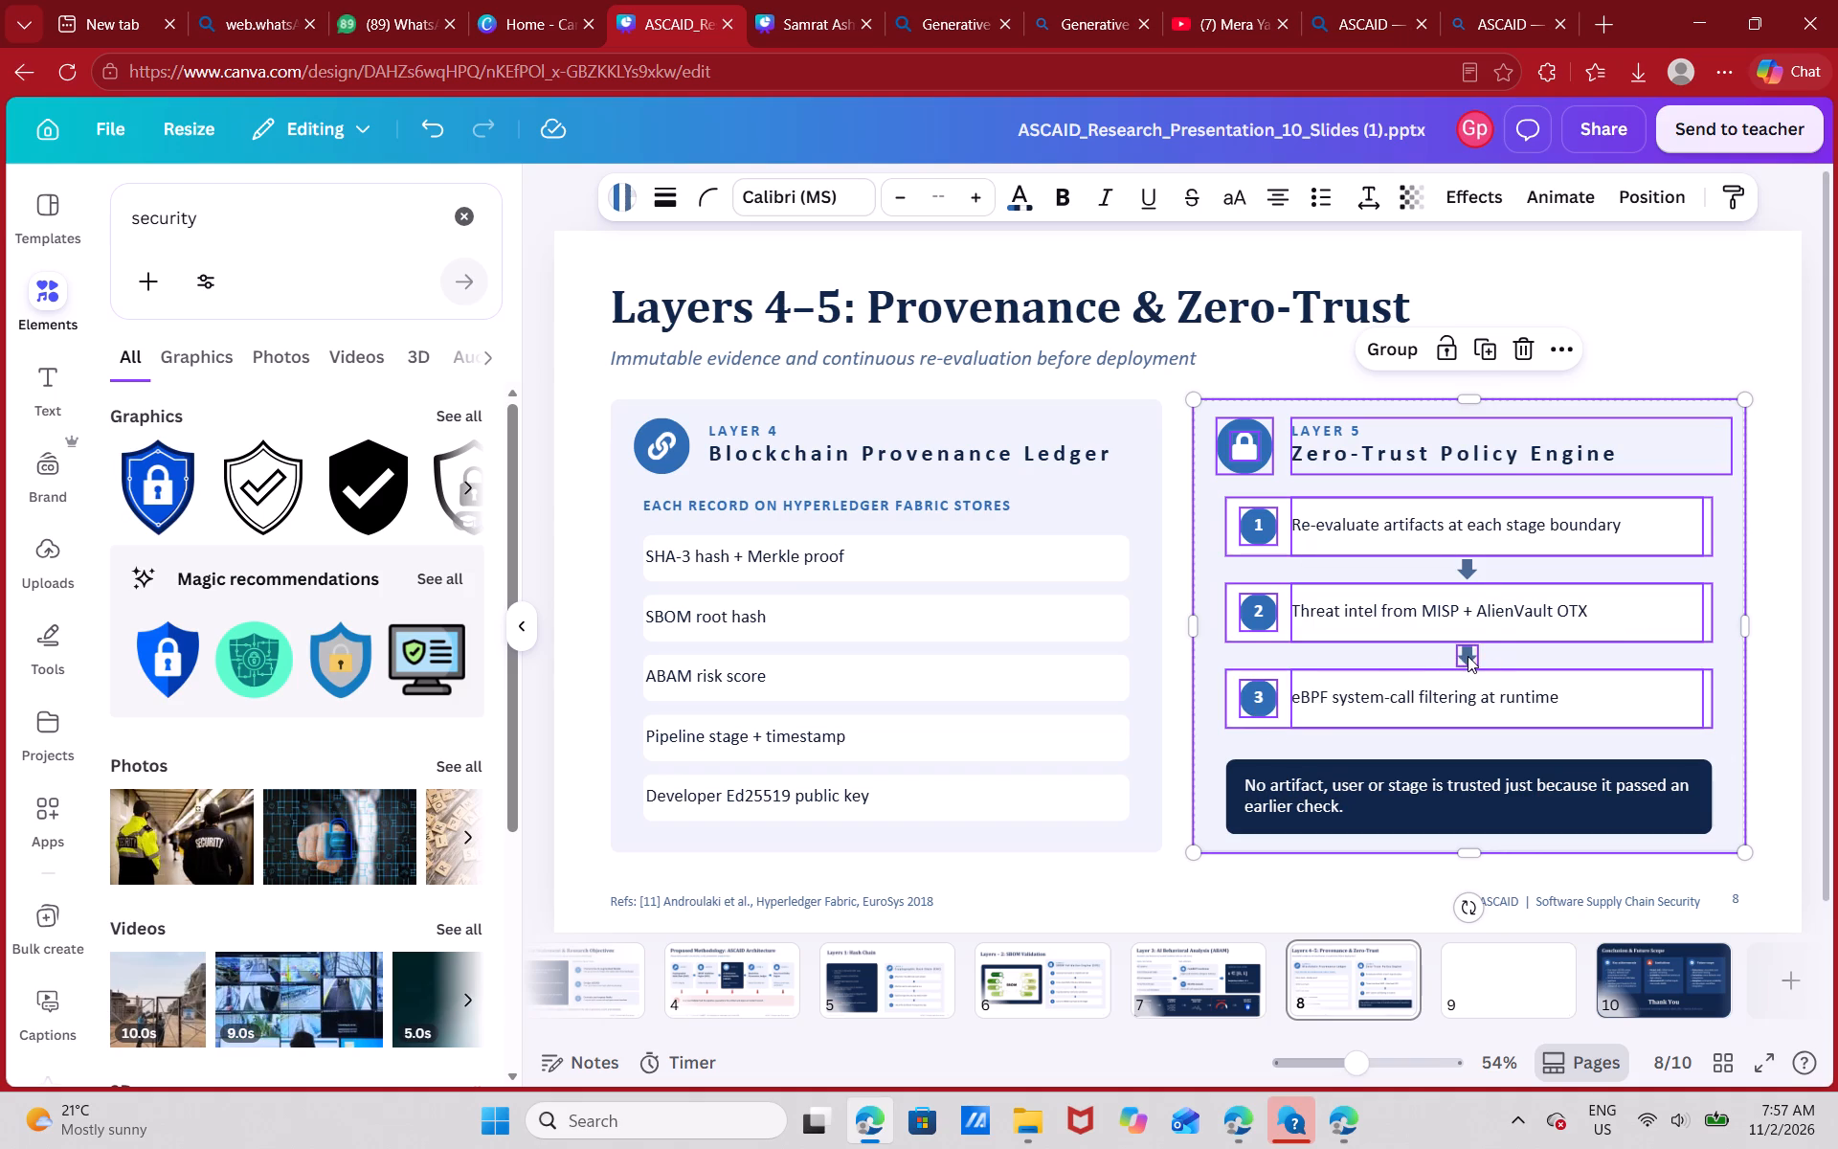
{"action": "left_click", "coordinate": [1470, 560], "text": "shift"}
{"action": "left_click", "coordinate": [1246, 795], "text": "shift"}
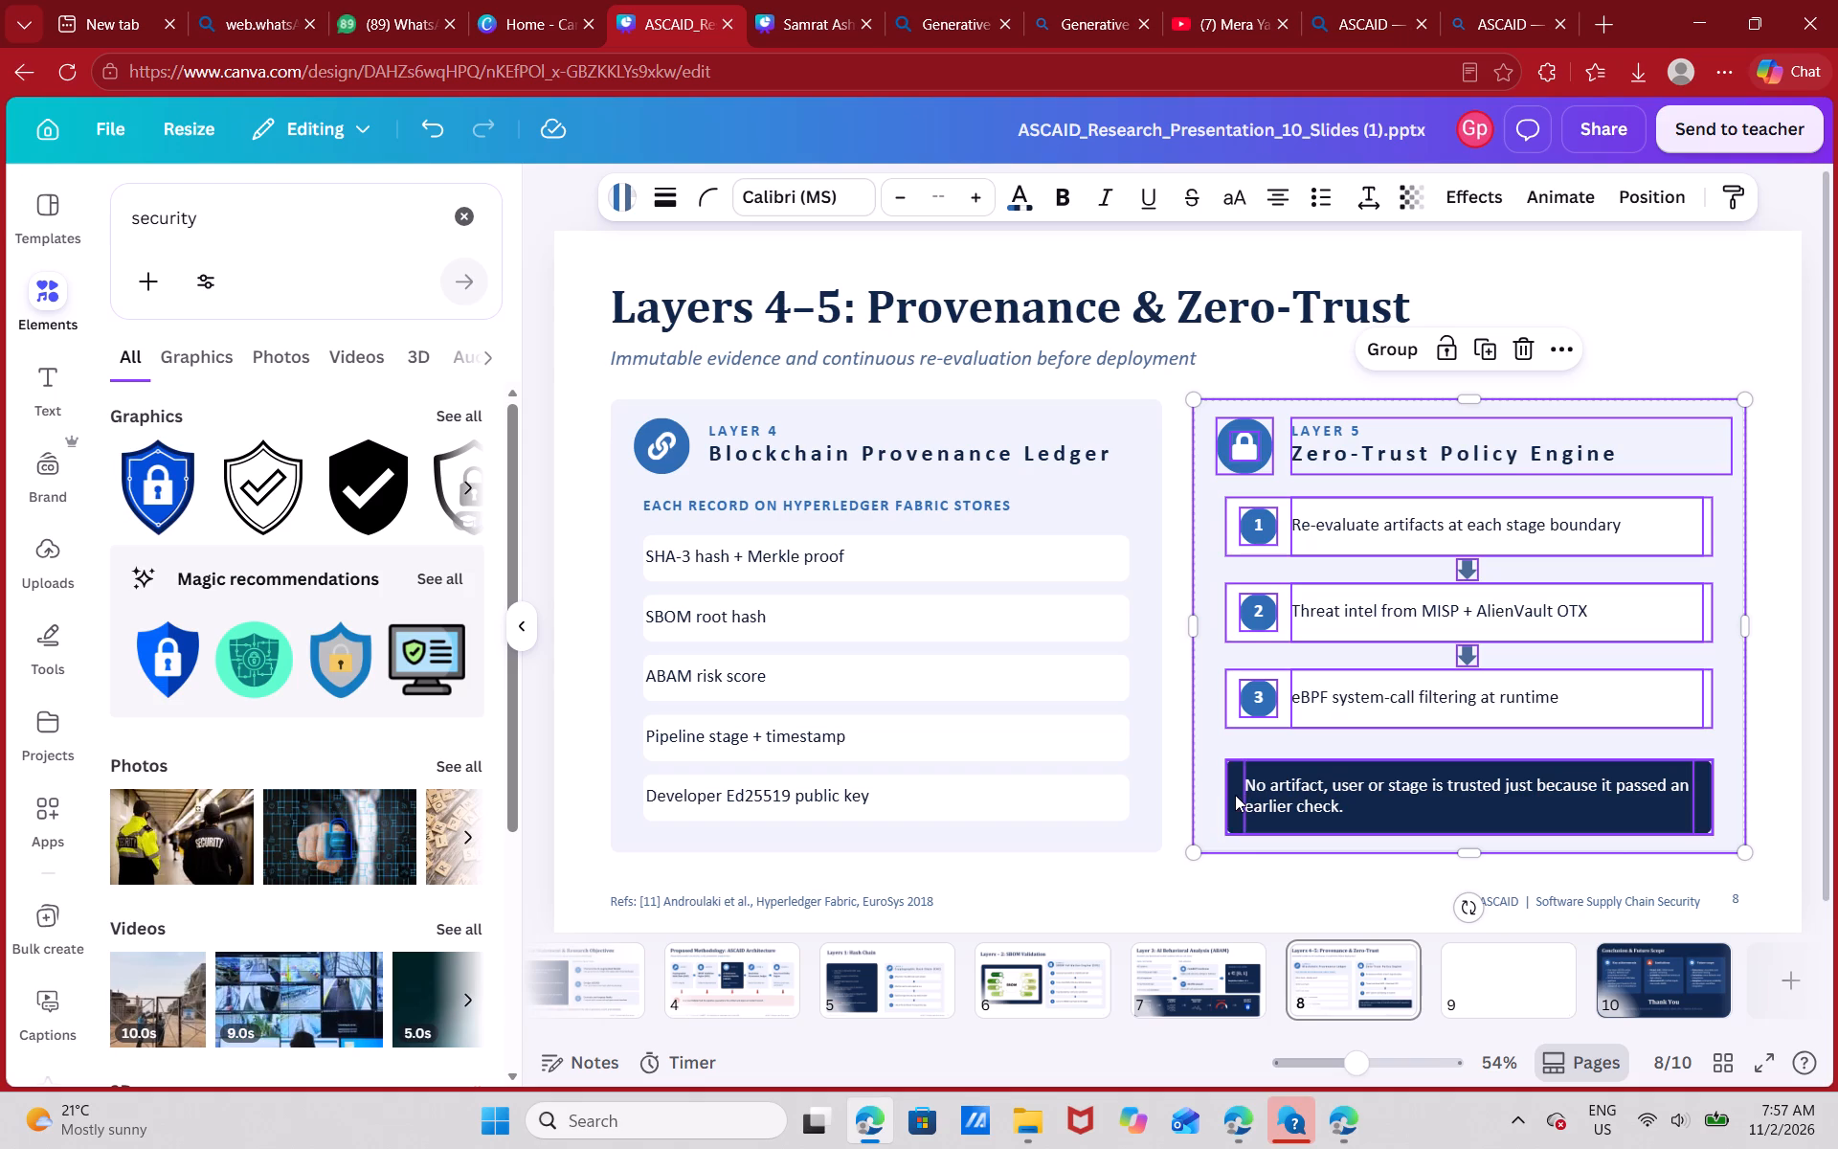
{"action": "left_click", "coordinate": [1235, 795], "text": "shift"}
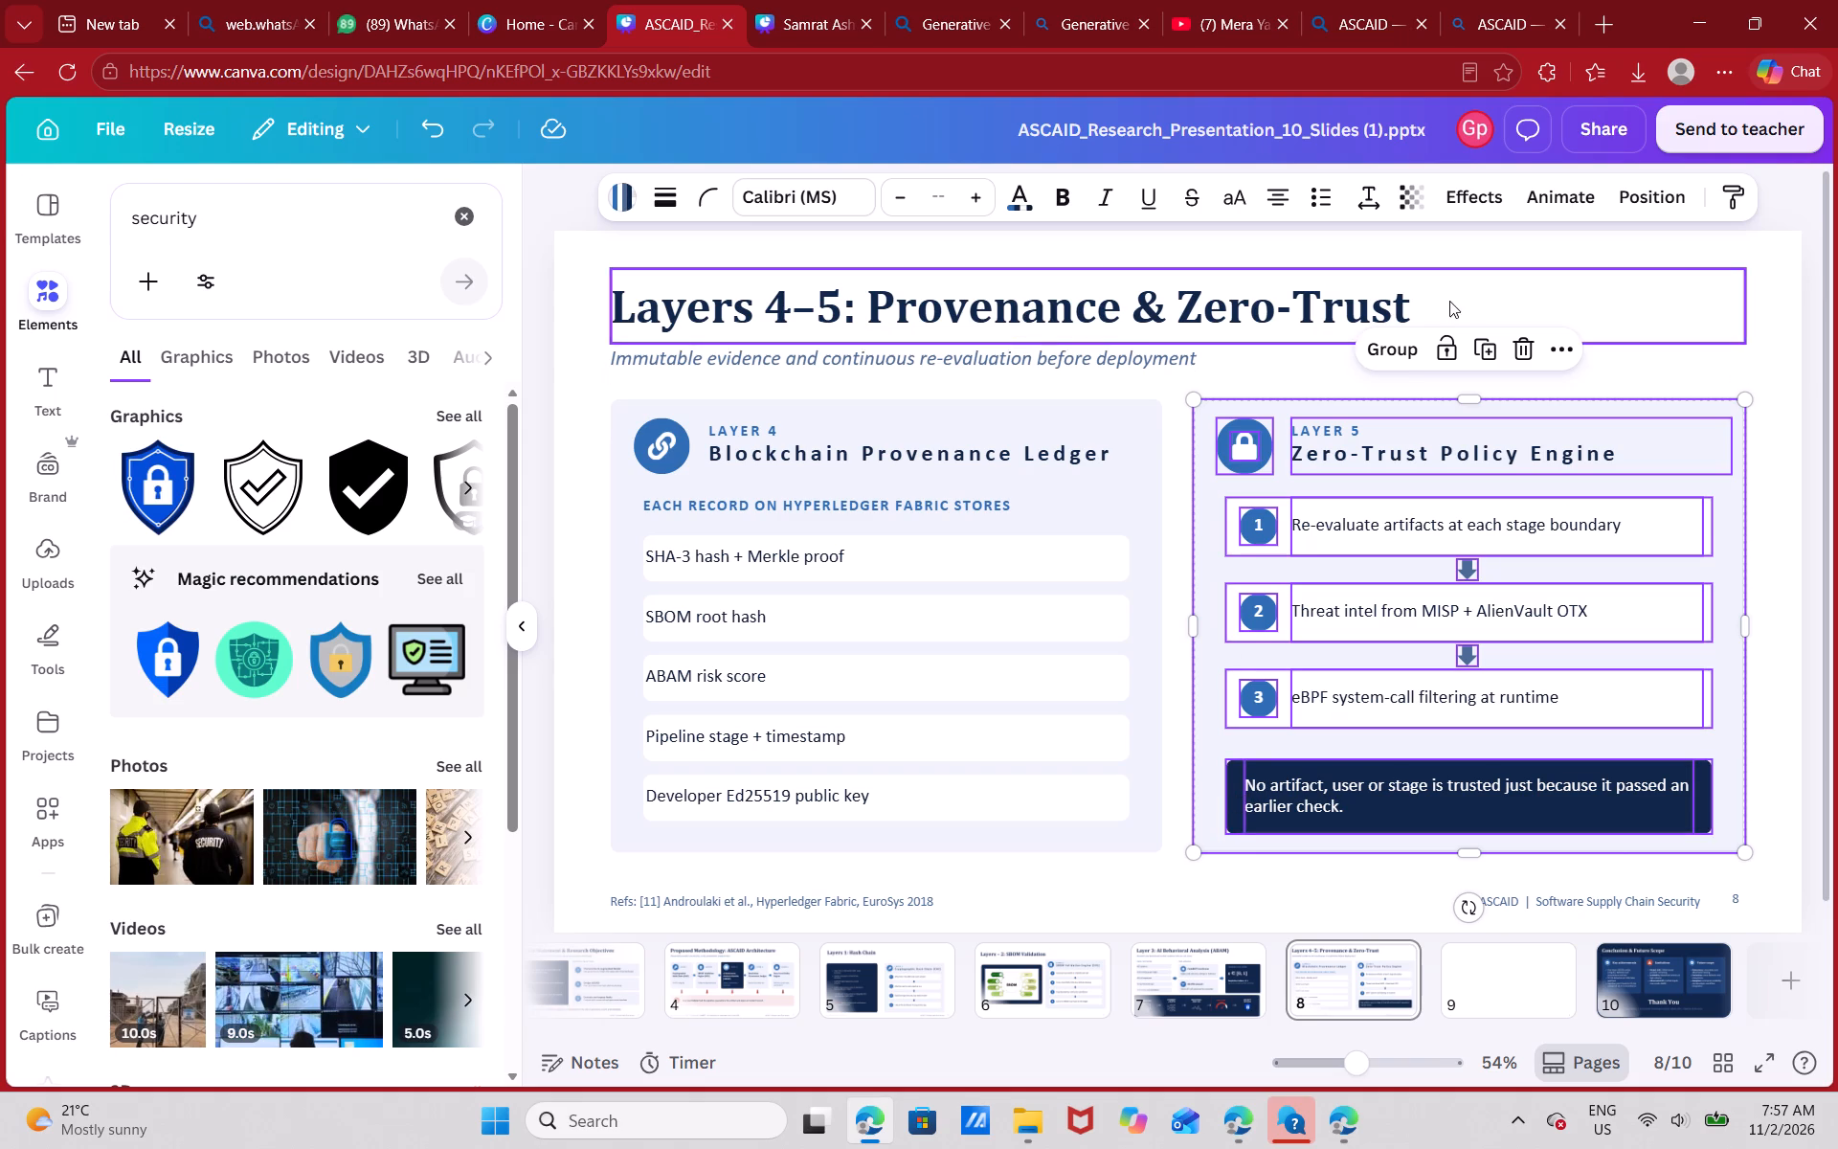
{"action": "left_click", "coordinate": [1390, 352], "text": "shift"}
{"action": "left_click", "coordinate": [1710, 306]}
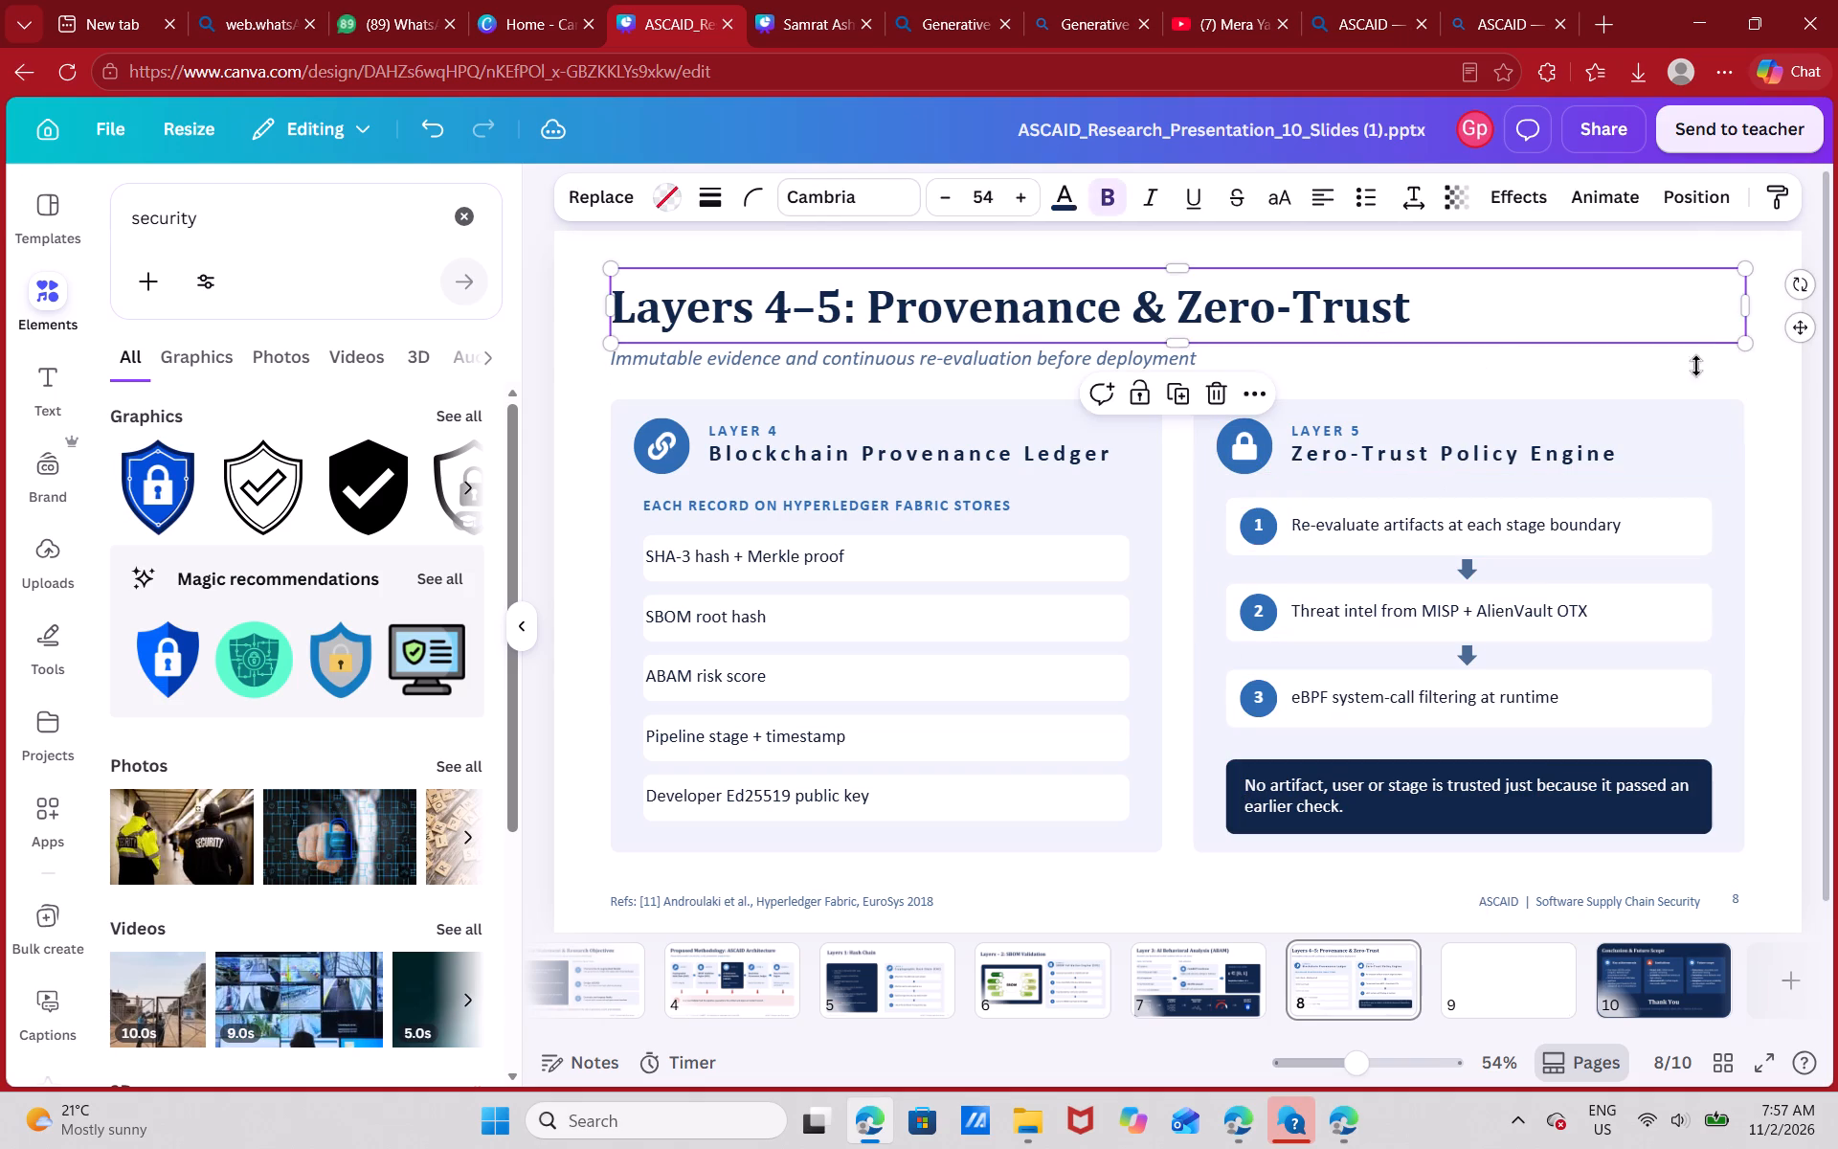
Copy the grouped Layer 5 Zero-Trust Policy Engine card from slide 8 onto the blank slide 9.
{"action": "left_click", "coordinate": [1695, 432]}
{"action": "key", "text": "ctrl+c"}
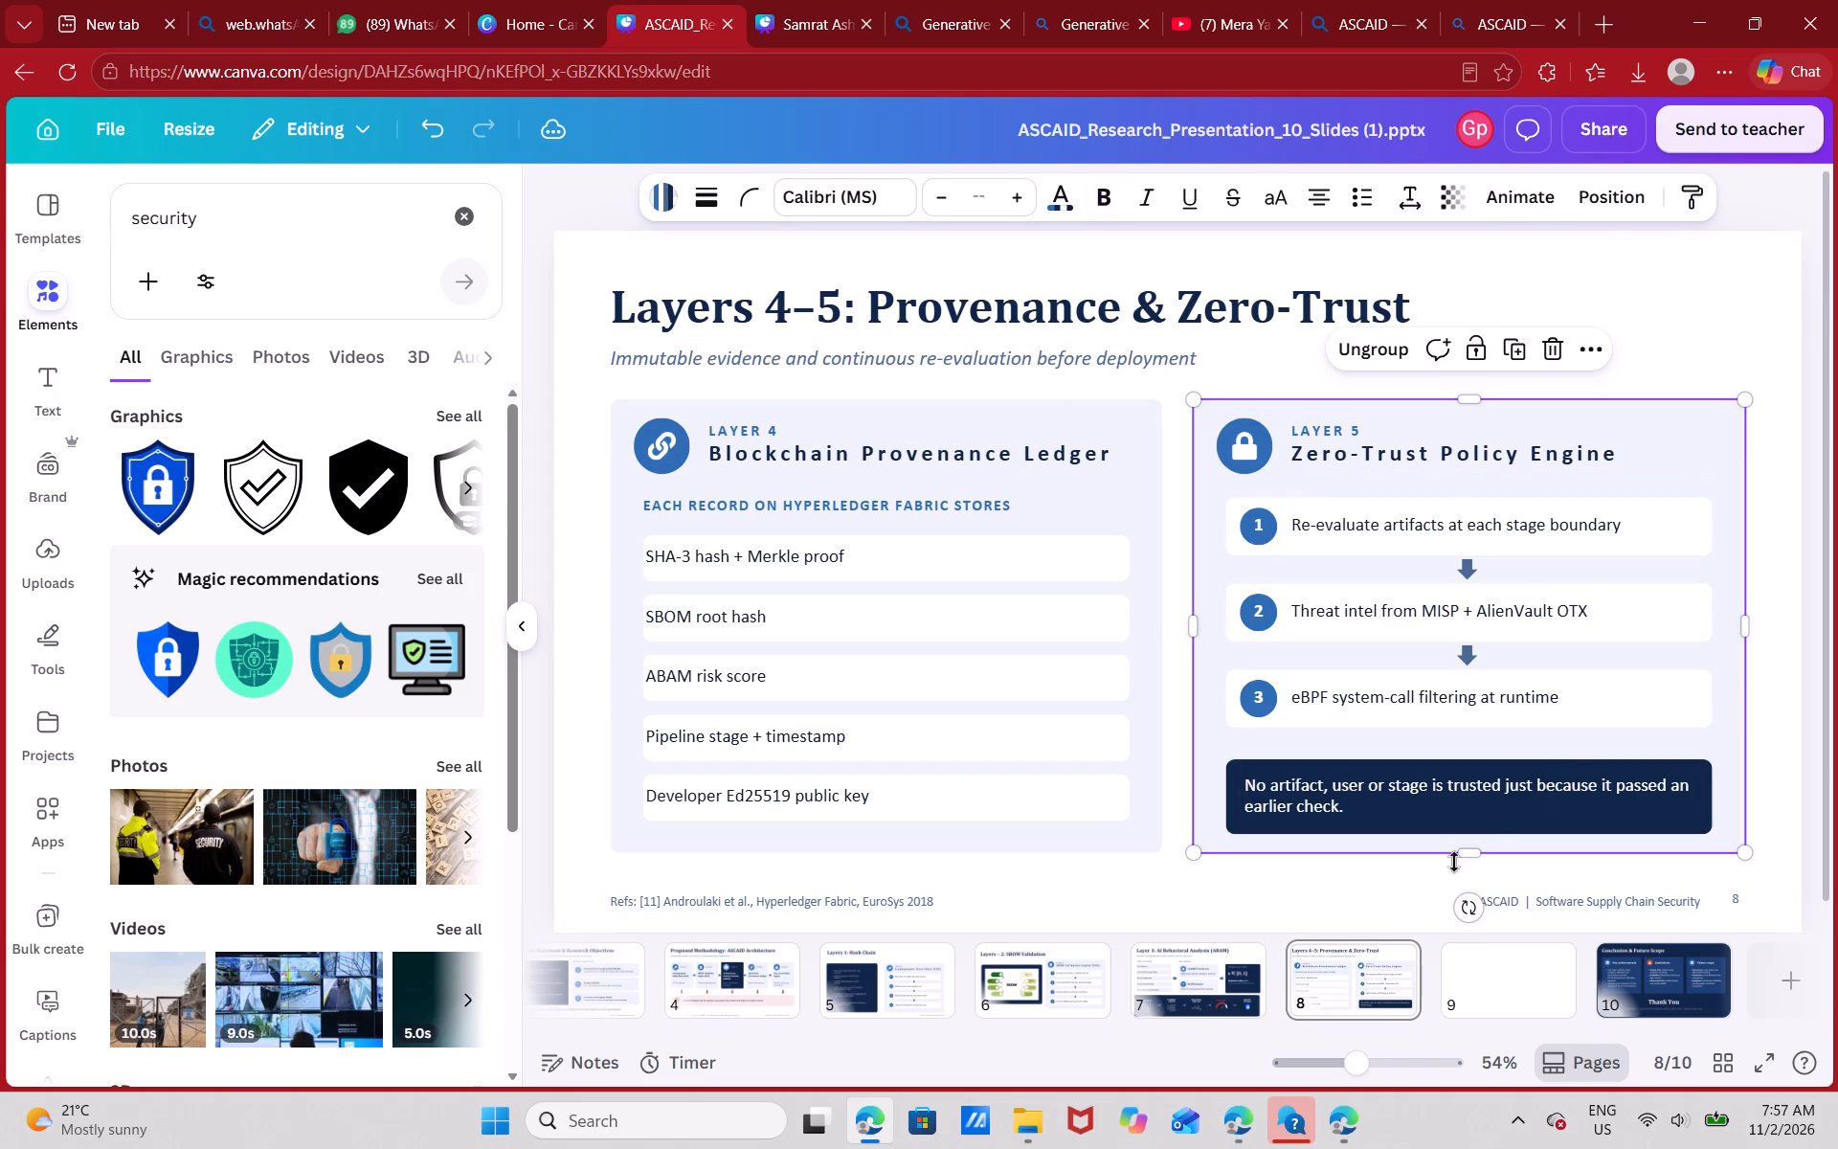
{"action": "left_click", "coordinate": [1510, 954]}
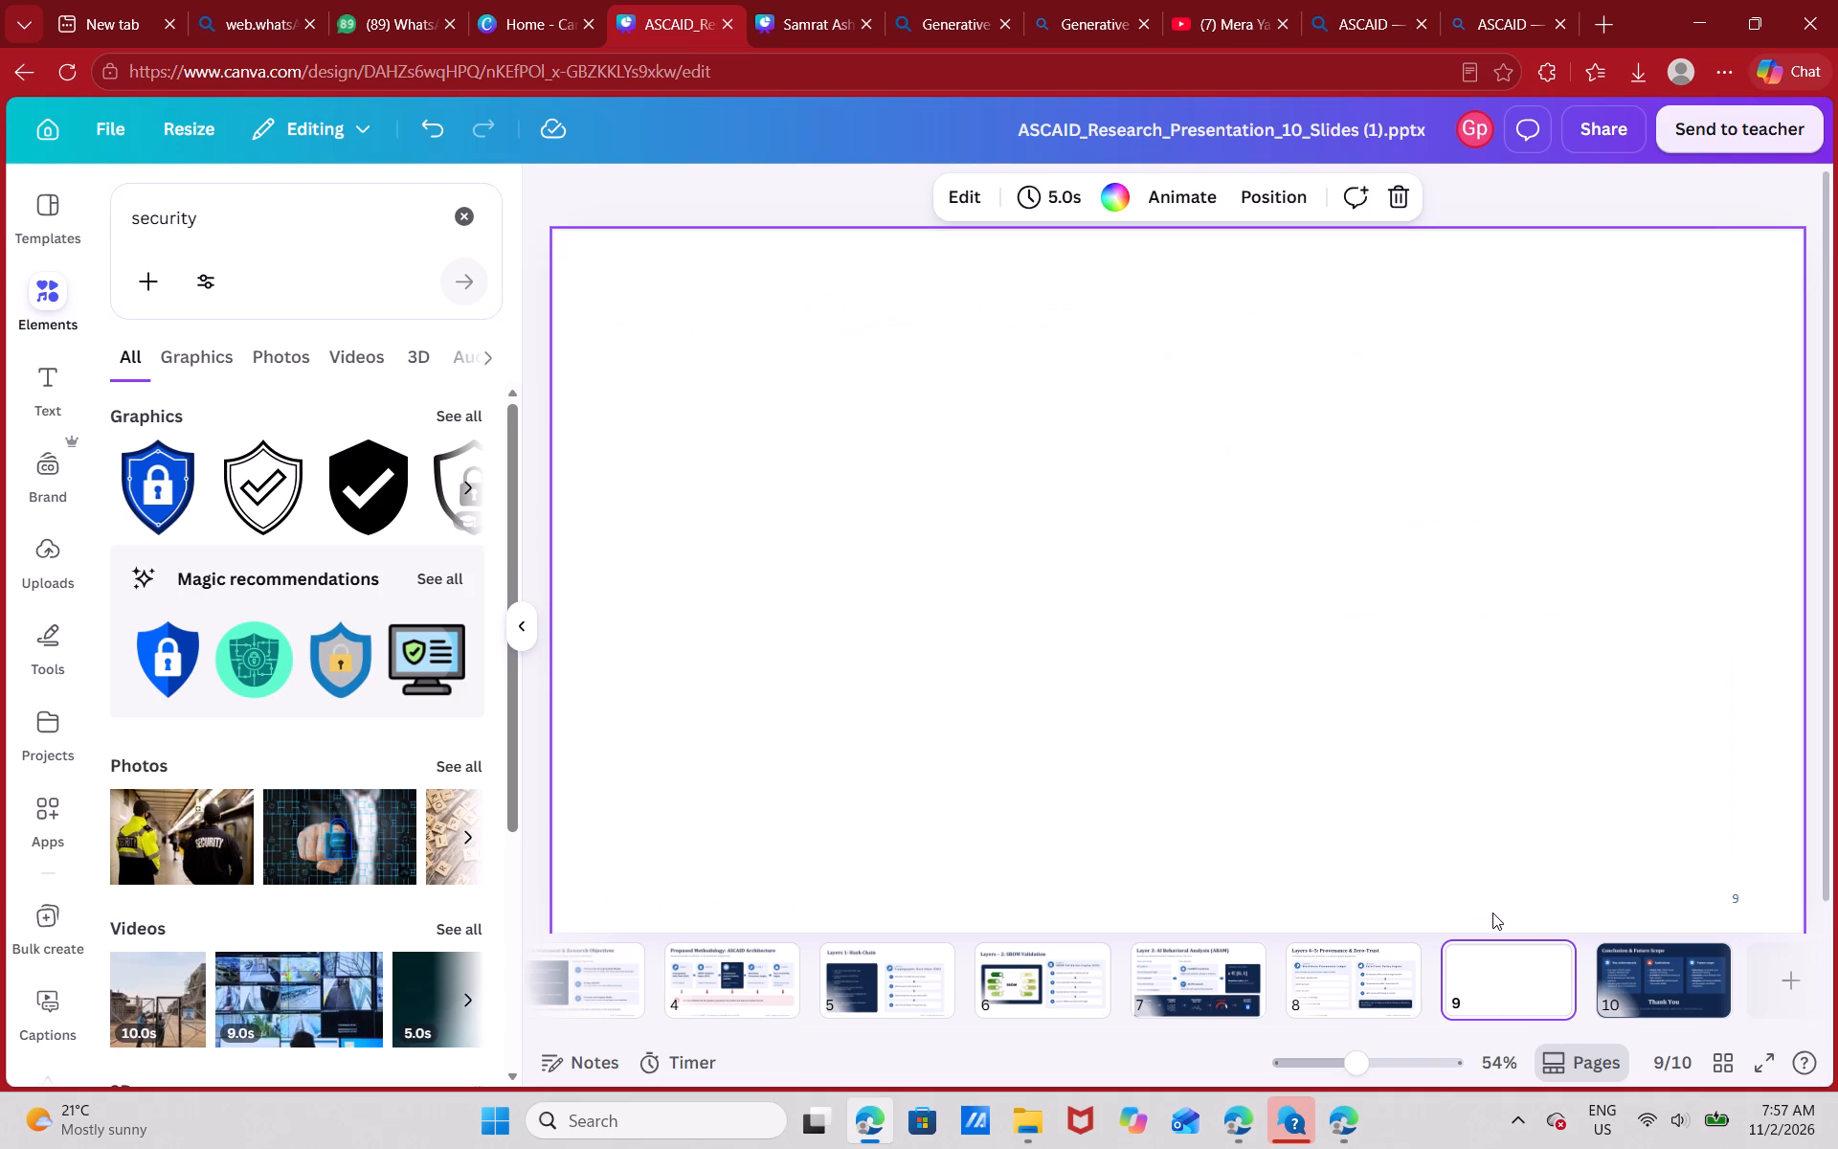
{"action": "key", "text": "ctrl+v"}
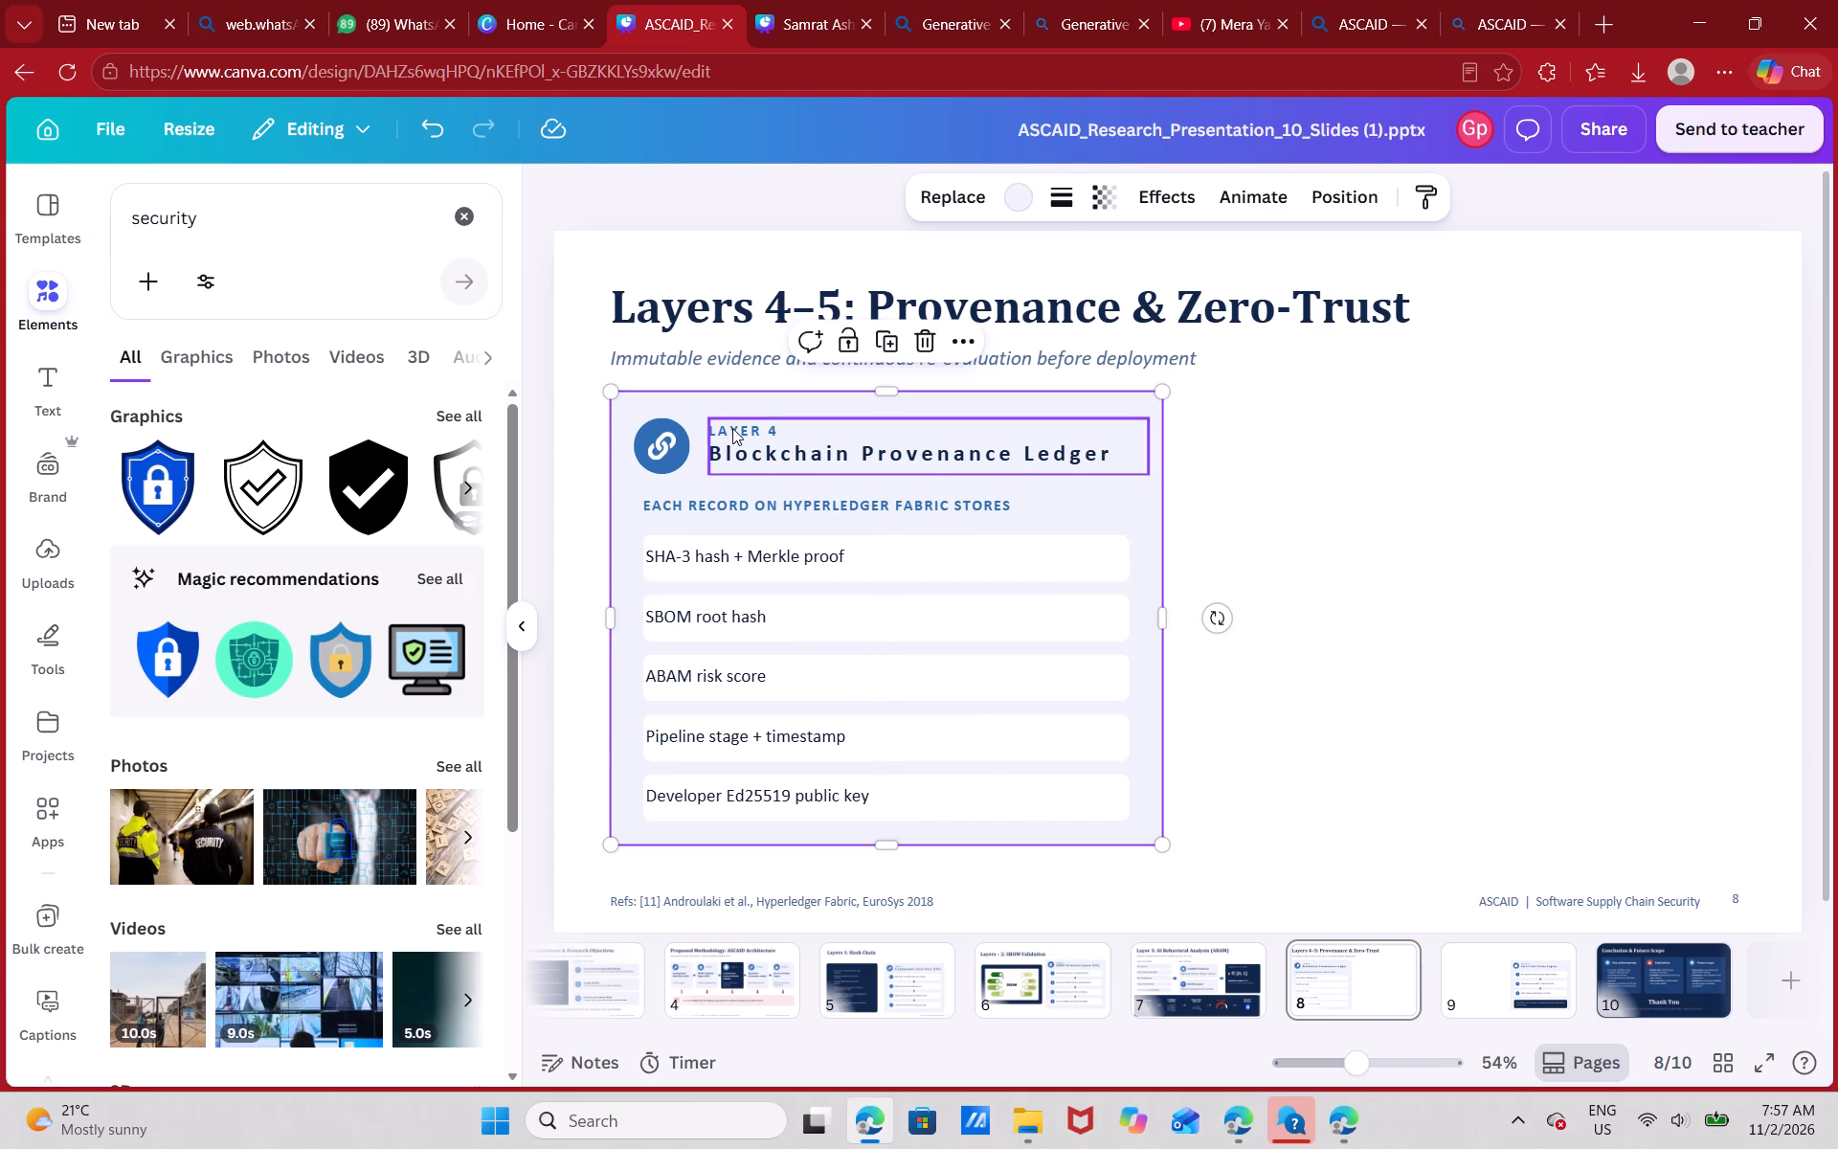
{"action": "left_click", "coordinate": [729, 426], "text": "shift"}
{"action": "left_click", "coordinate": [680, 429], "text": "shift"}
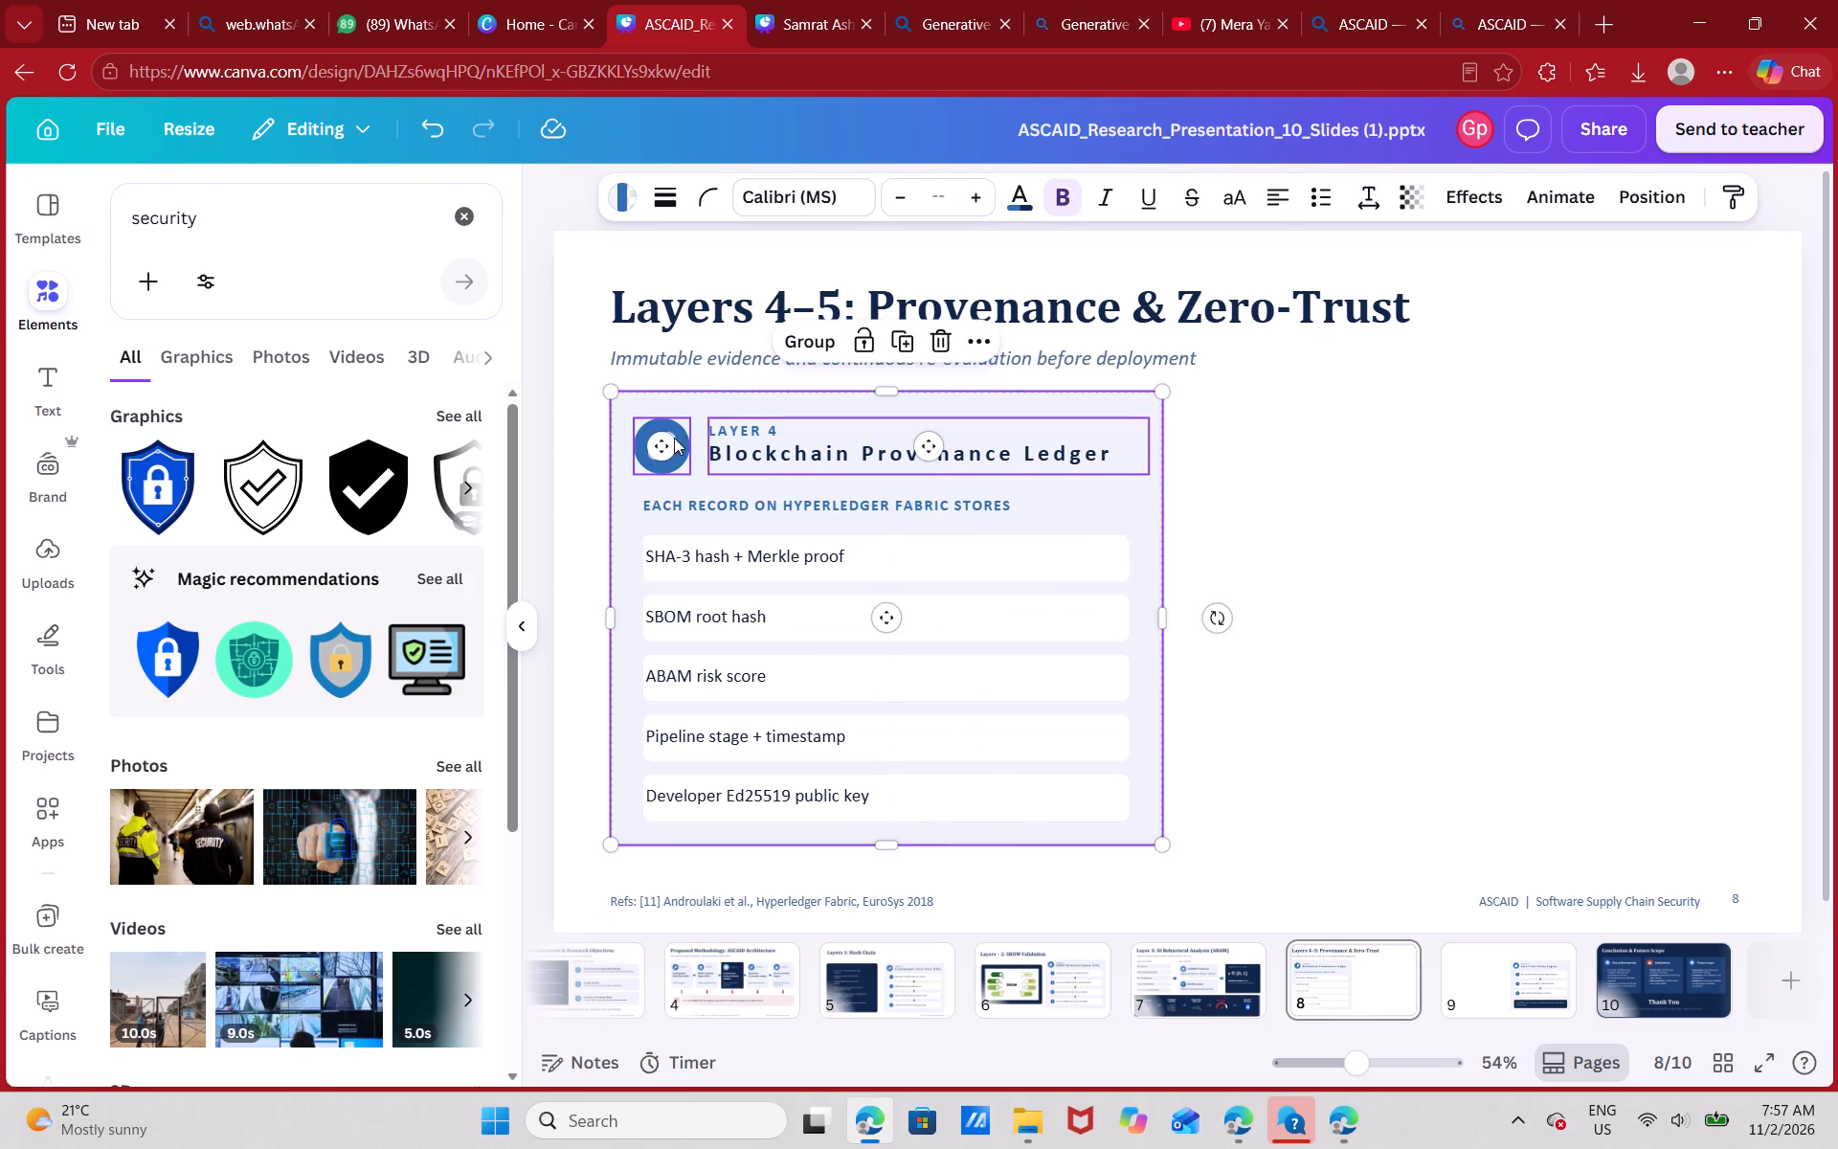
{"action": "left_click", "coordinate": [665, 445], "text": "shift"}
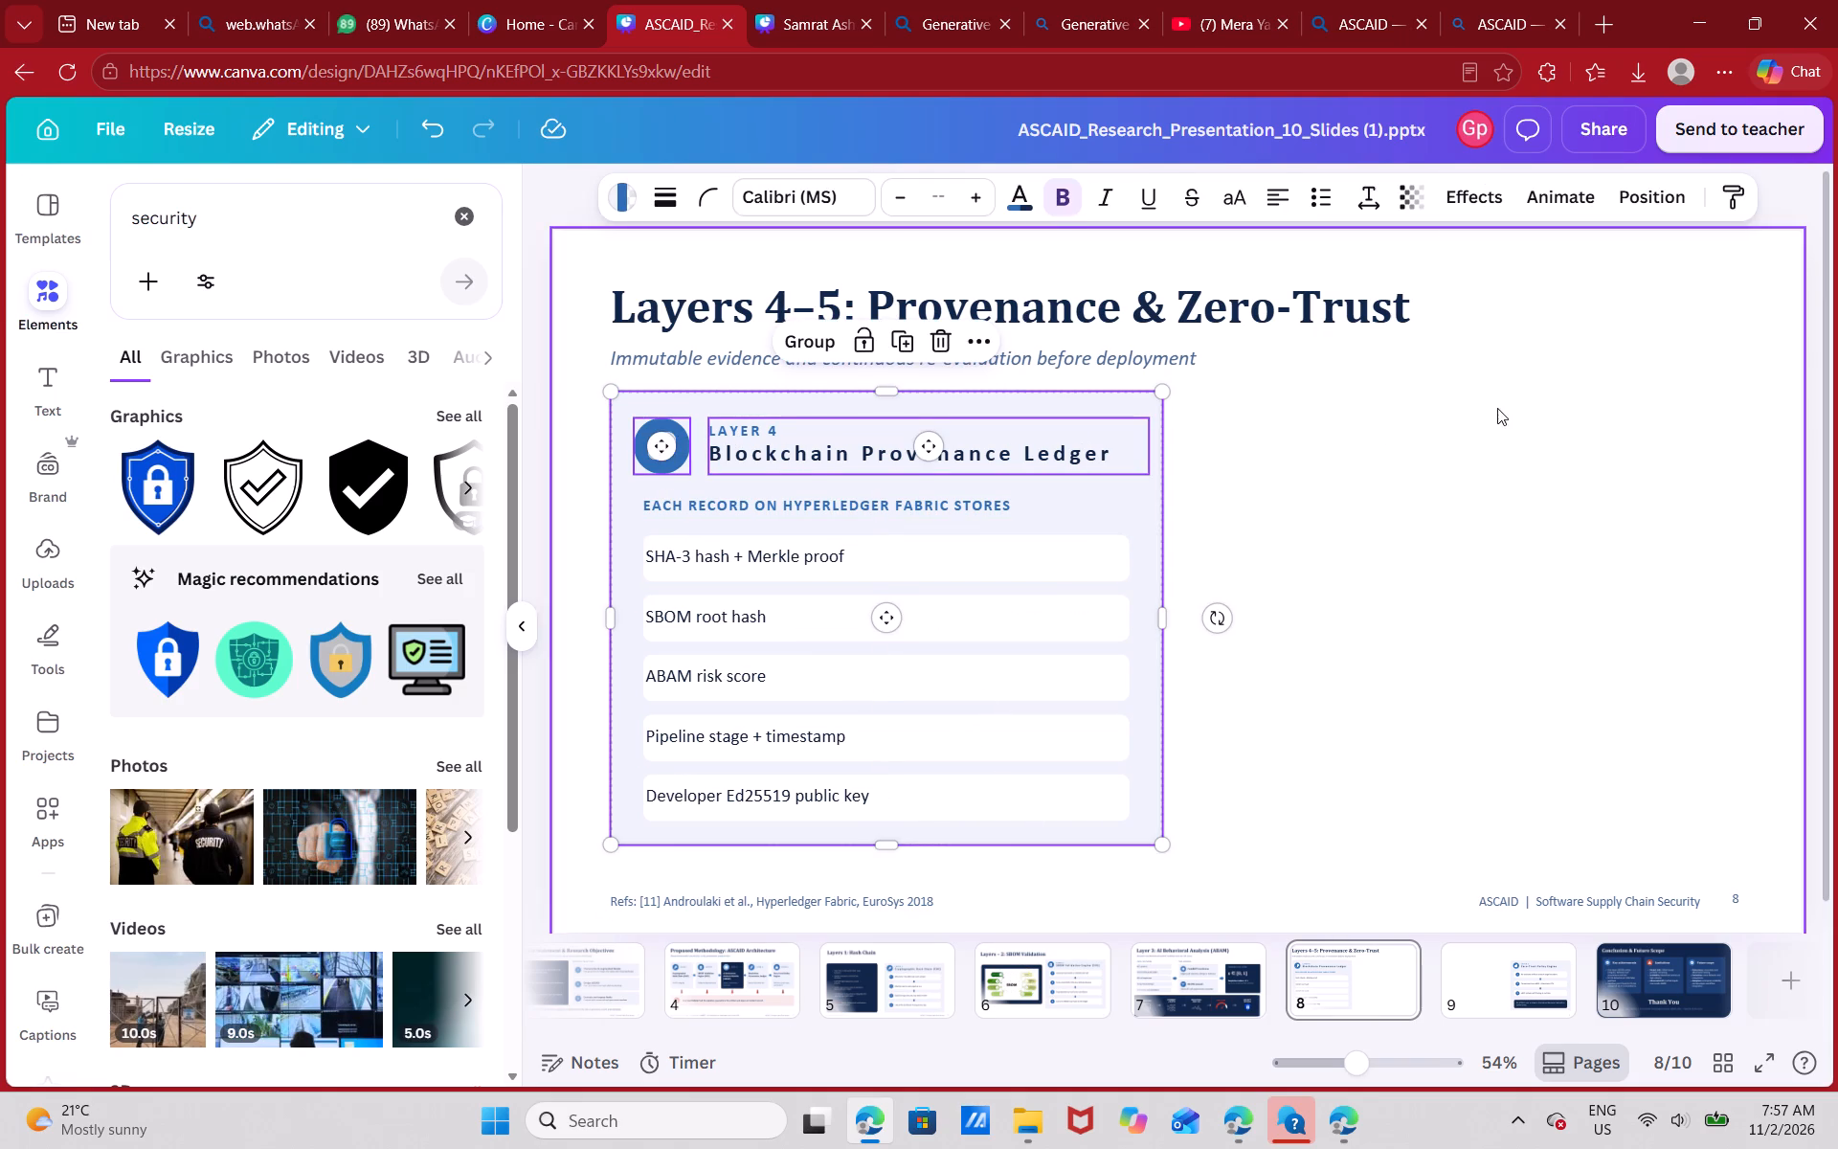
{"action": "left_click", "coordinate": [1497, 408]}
Group the Layer 4 Blockchain Provenance Ledger card with its link icon, heading, Hyperledger Fabric caption and five record rows.
{"action": "left_click", "coordinate": [664, 443]}
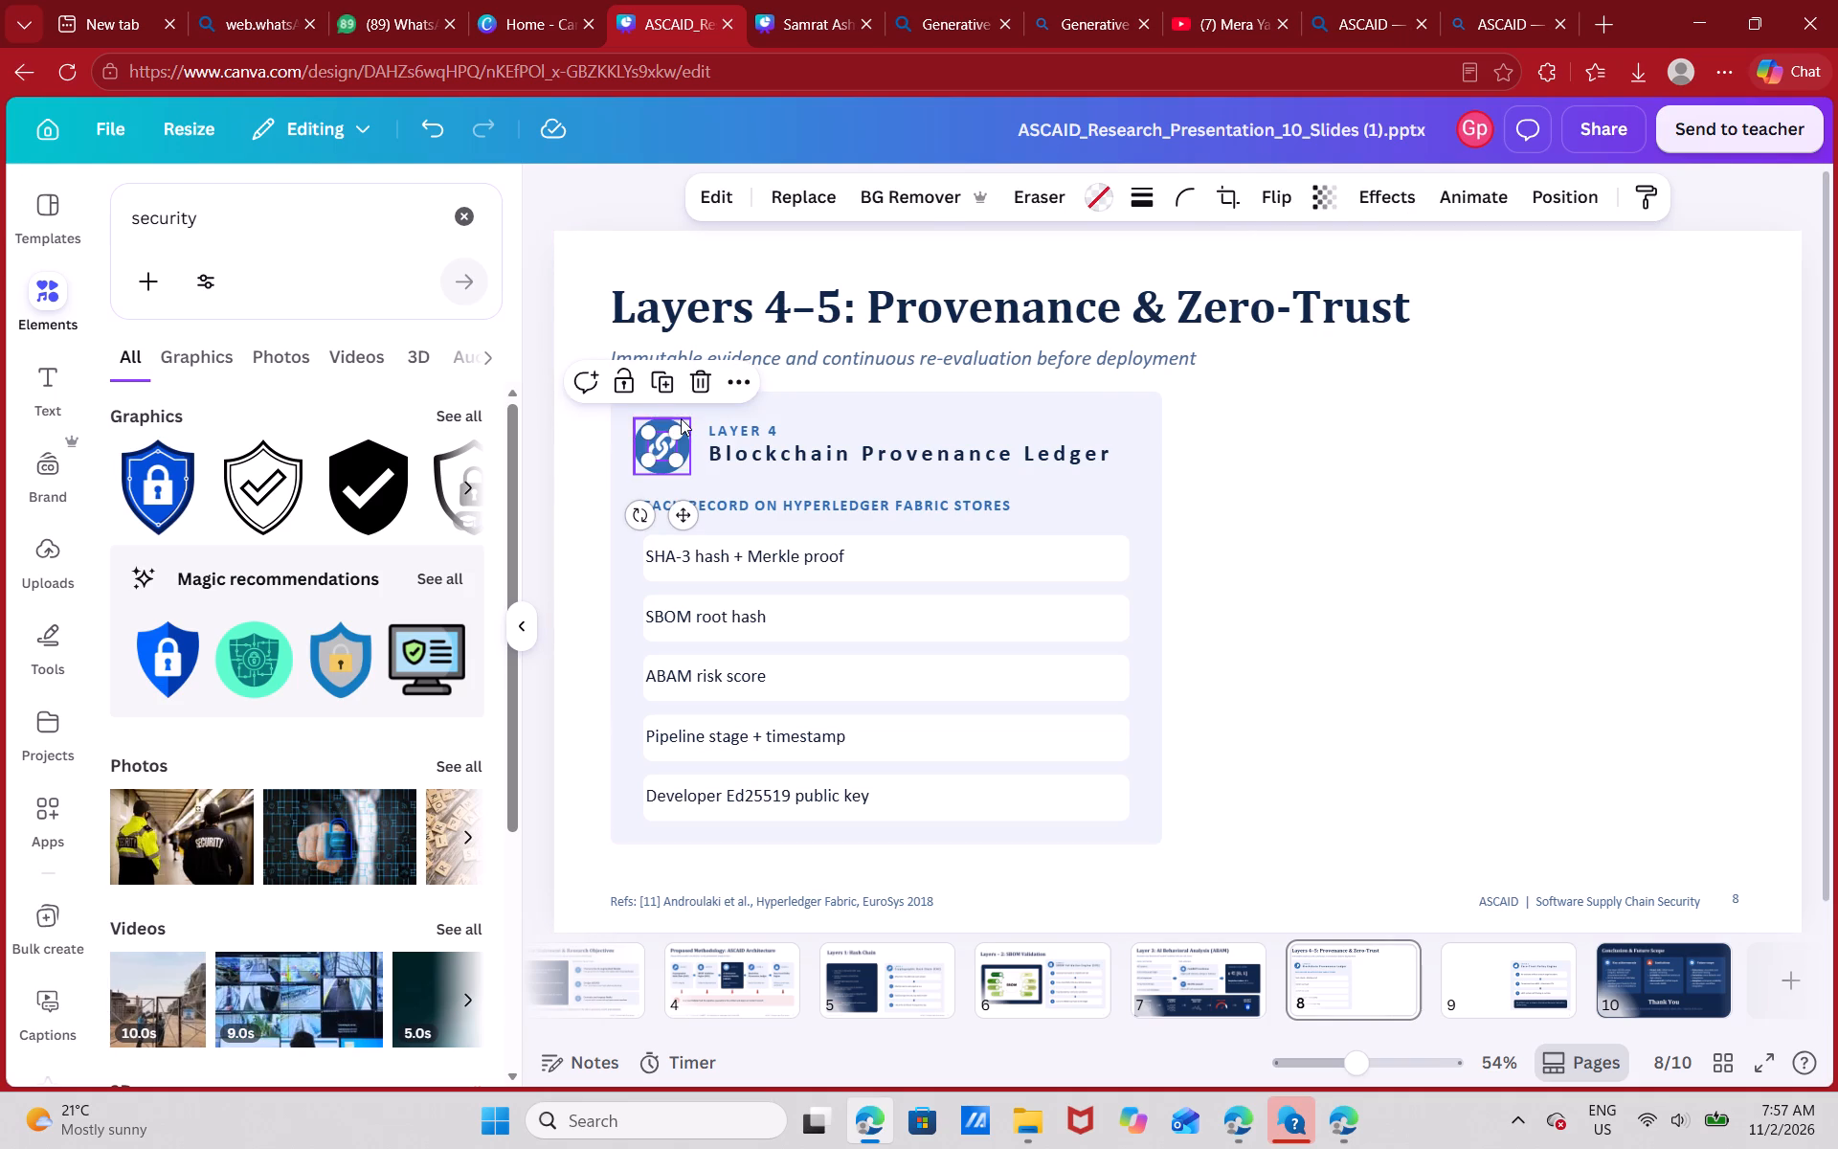
{"action": "left_click", "coordinate": [681, 418], "text": "shift"}
{"action": "left_click", "coordinate": [732, 432], "text": "shift"}
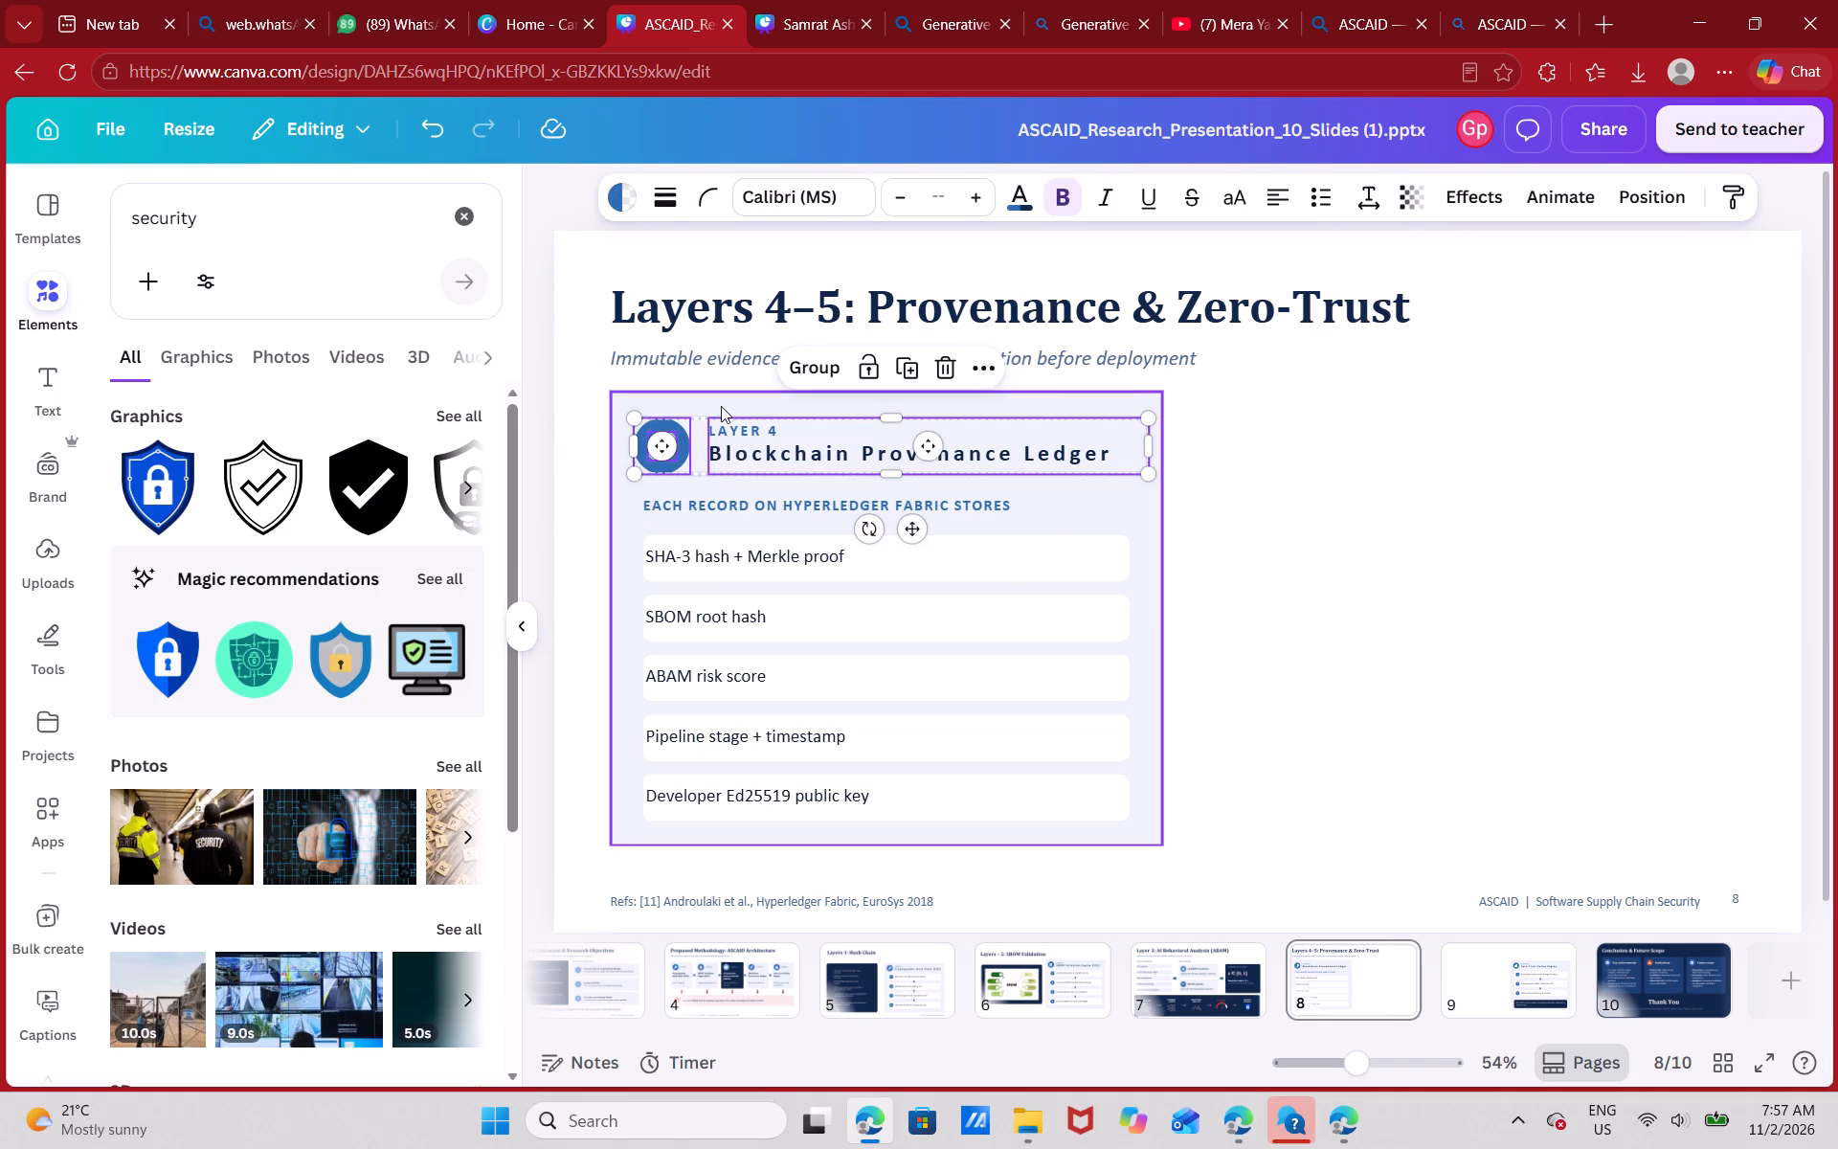
{"action": "left_click", "coordinate": [721, 406], "text": "shift"}
{"action": "left_click", "coordinate": [730, 500], "text": "shift"}
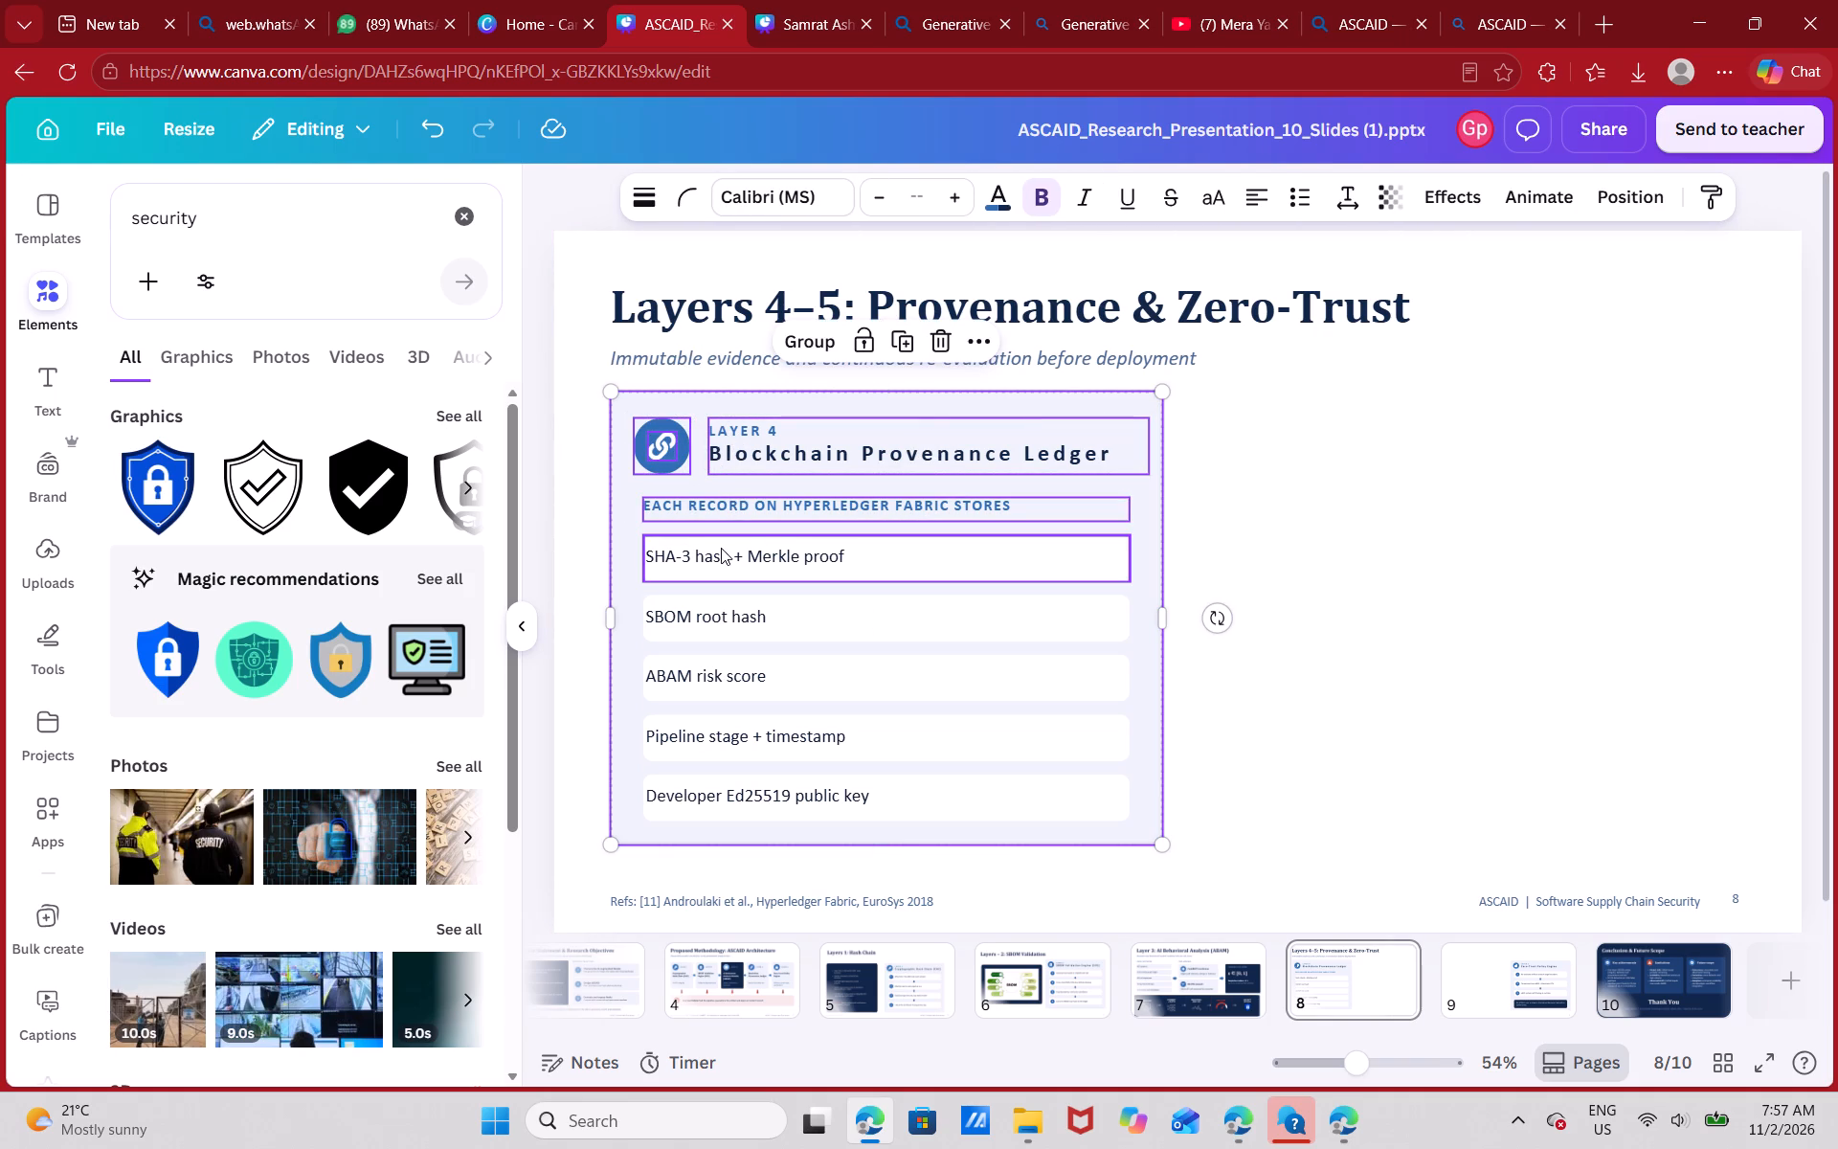
{"action": "left_click", "coordinate": [722, 548], "text": "shift"}
{"action": "left_click", "coordinate": [818, 611], "text": "shift"}
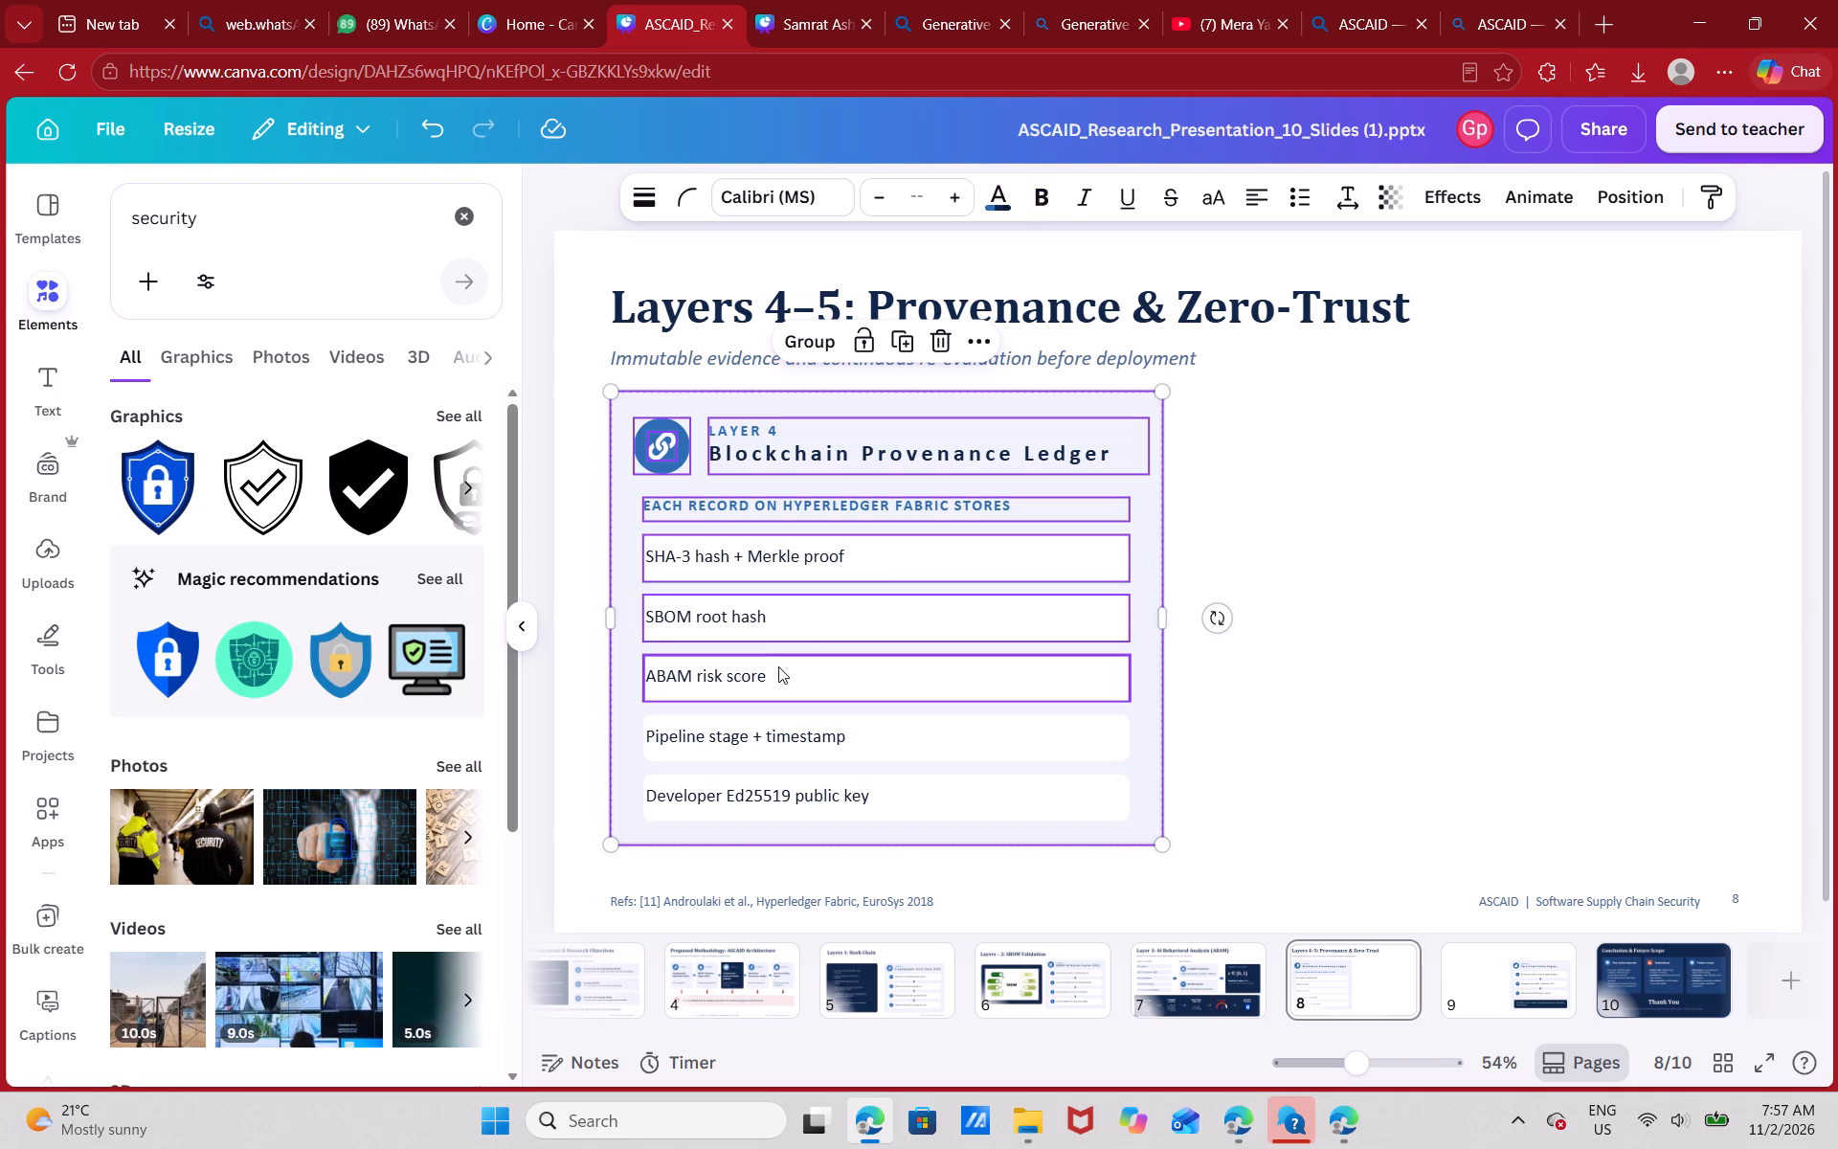
{"action": "left_click", "coordinate": [782, 665], "text": "shift"}
{"action": "left_click", "coordinate": [796, 719], "text": "shift"}
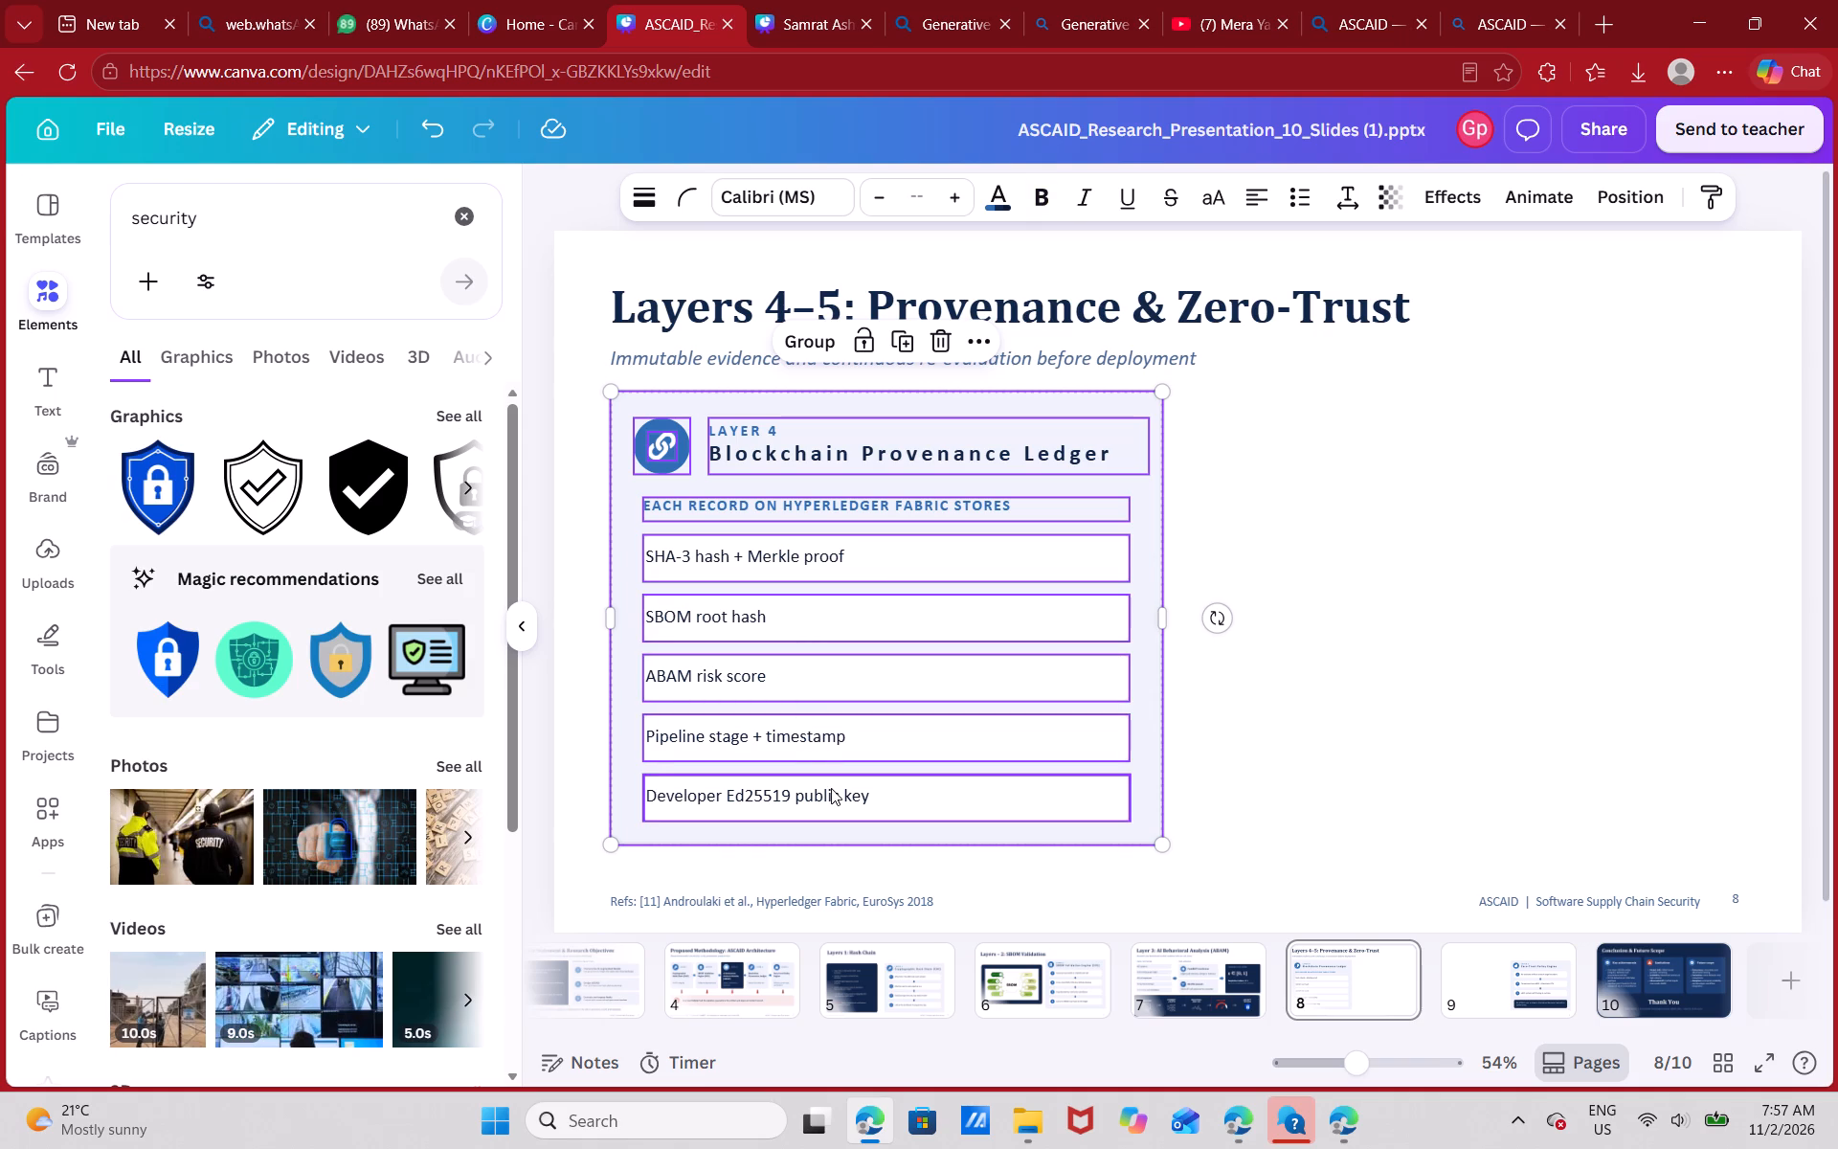
{"action": "left_click", "coordinate": [831, 788], "text": "shift"}
{"action": "left_click", "coordinate": [816, 336], "text": "shift"}
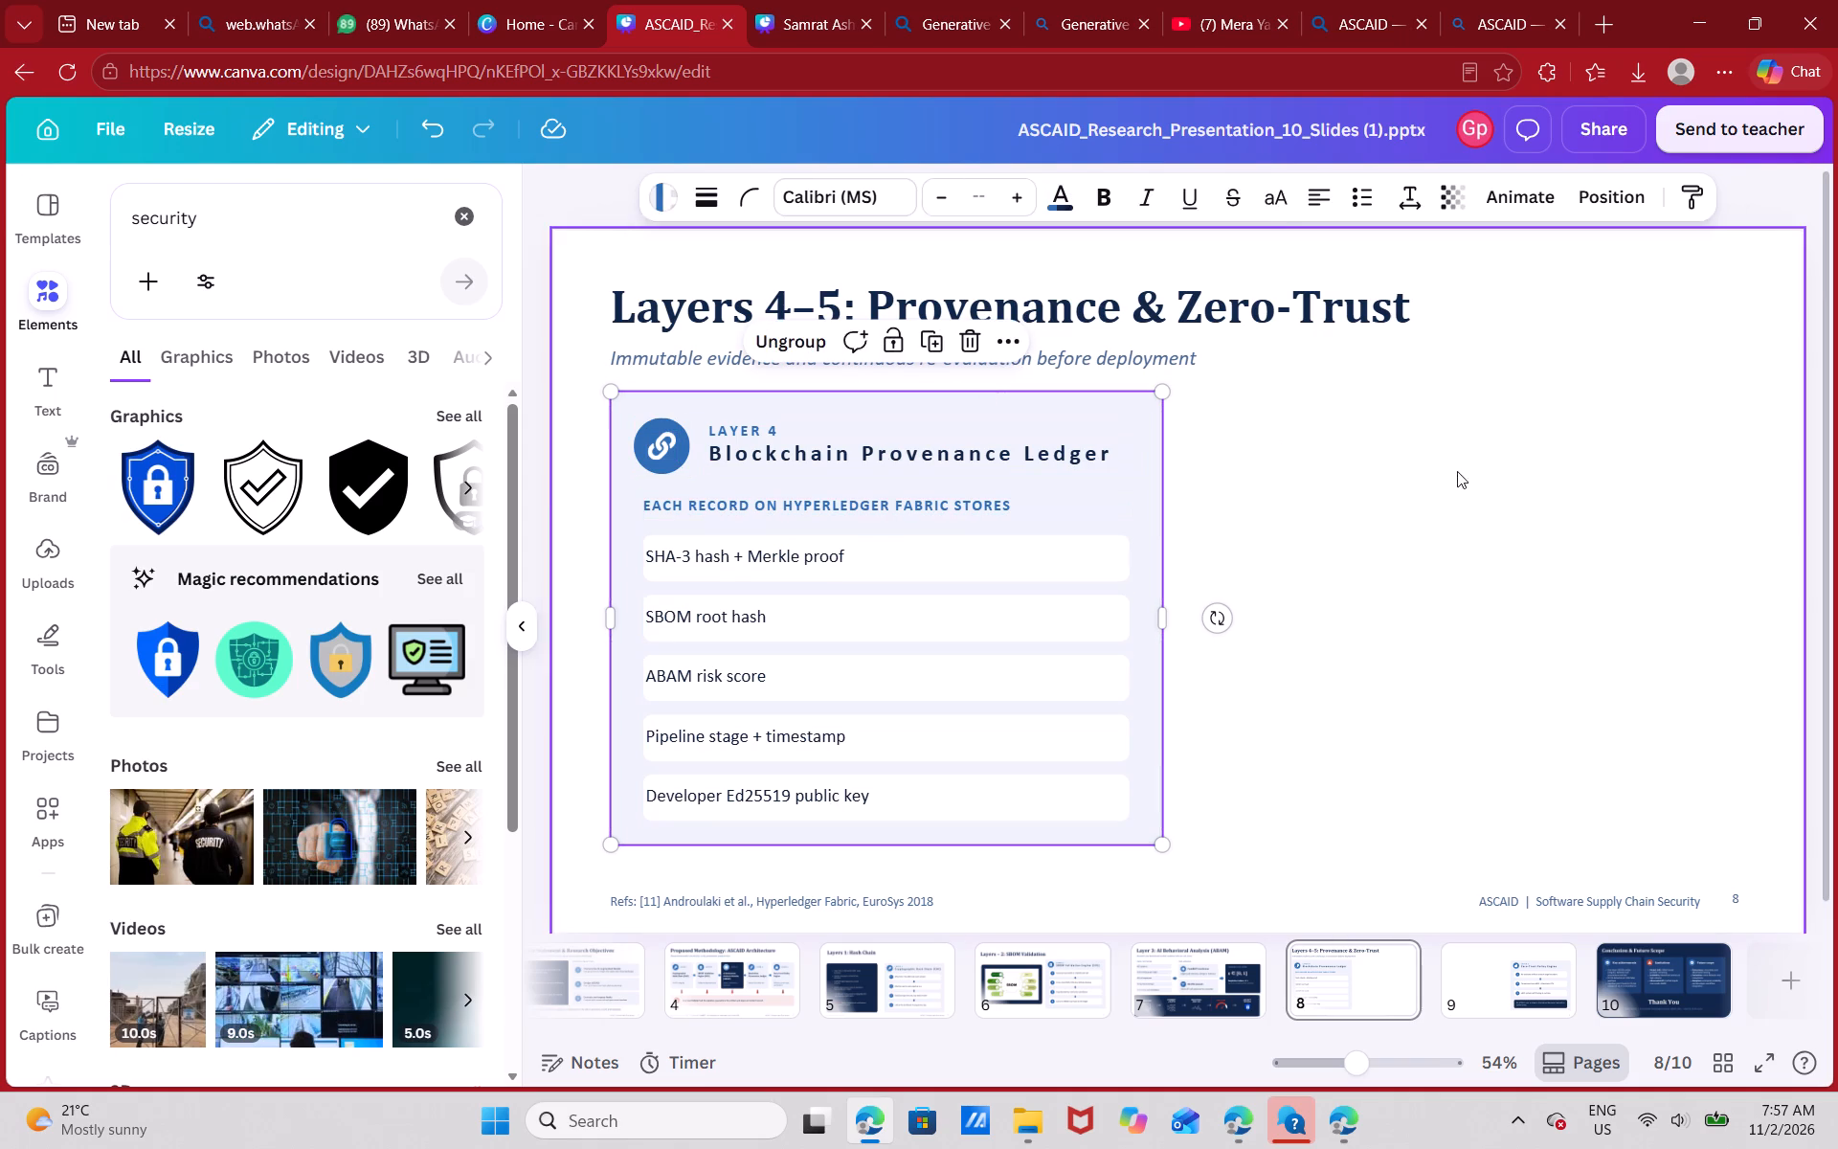
{"action": "left_click", "coordinate": [1458, 471]}
Move the grouped Layer 4 card into the right half of slide 8, where the Layer 5 card was.
{"action": "left_click_drag", "start_coordinate": [894, 545], "coordinate": [1028, 545]}
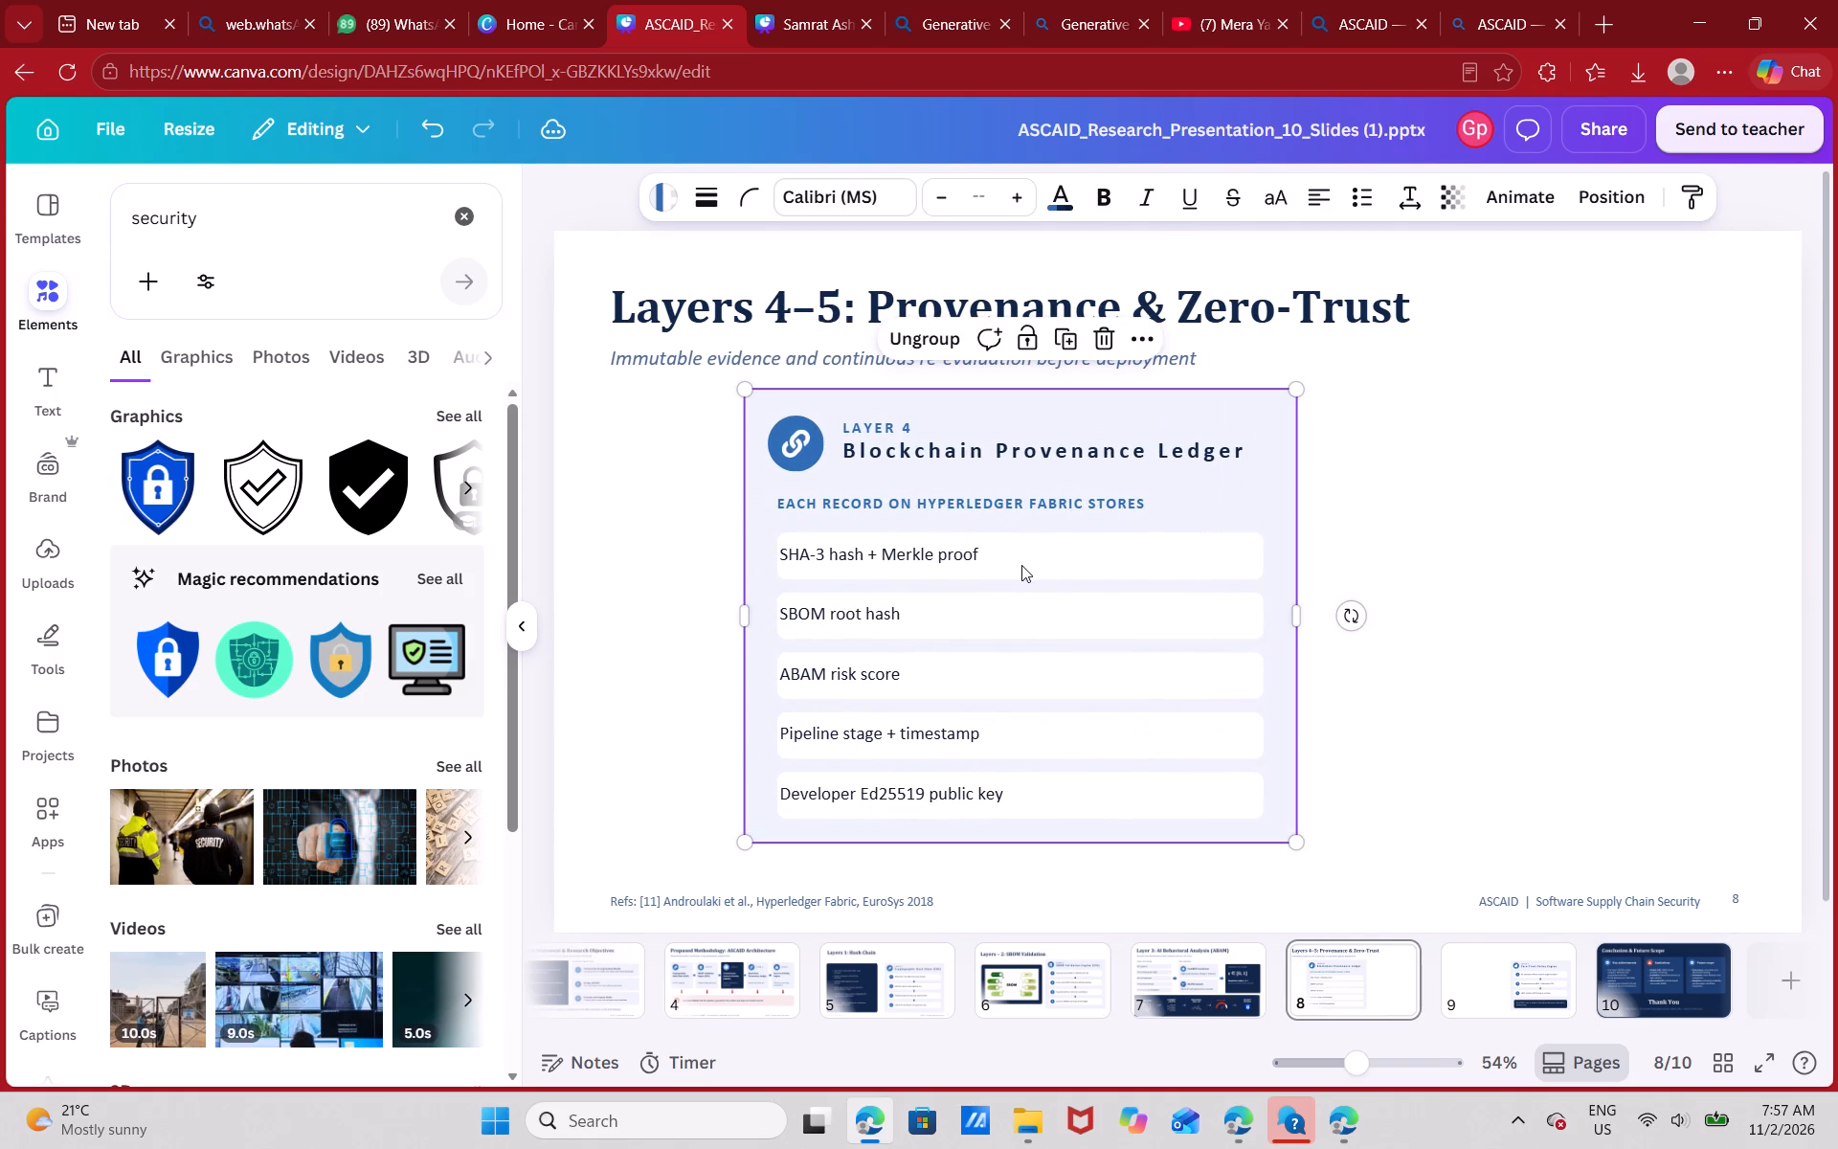
{"action": "left_click_drag", "start_coordinate": [1019, 563], "coordinate": [1499, 575]}
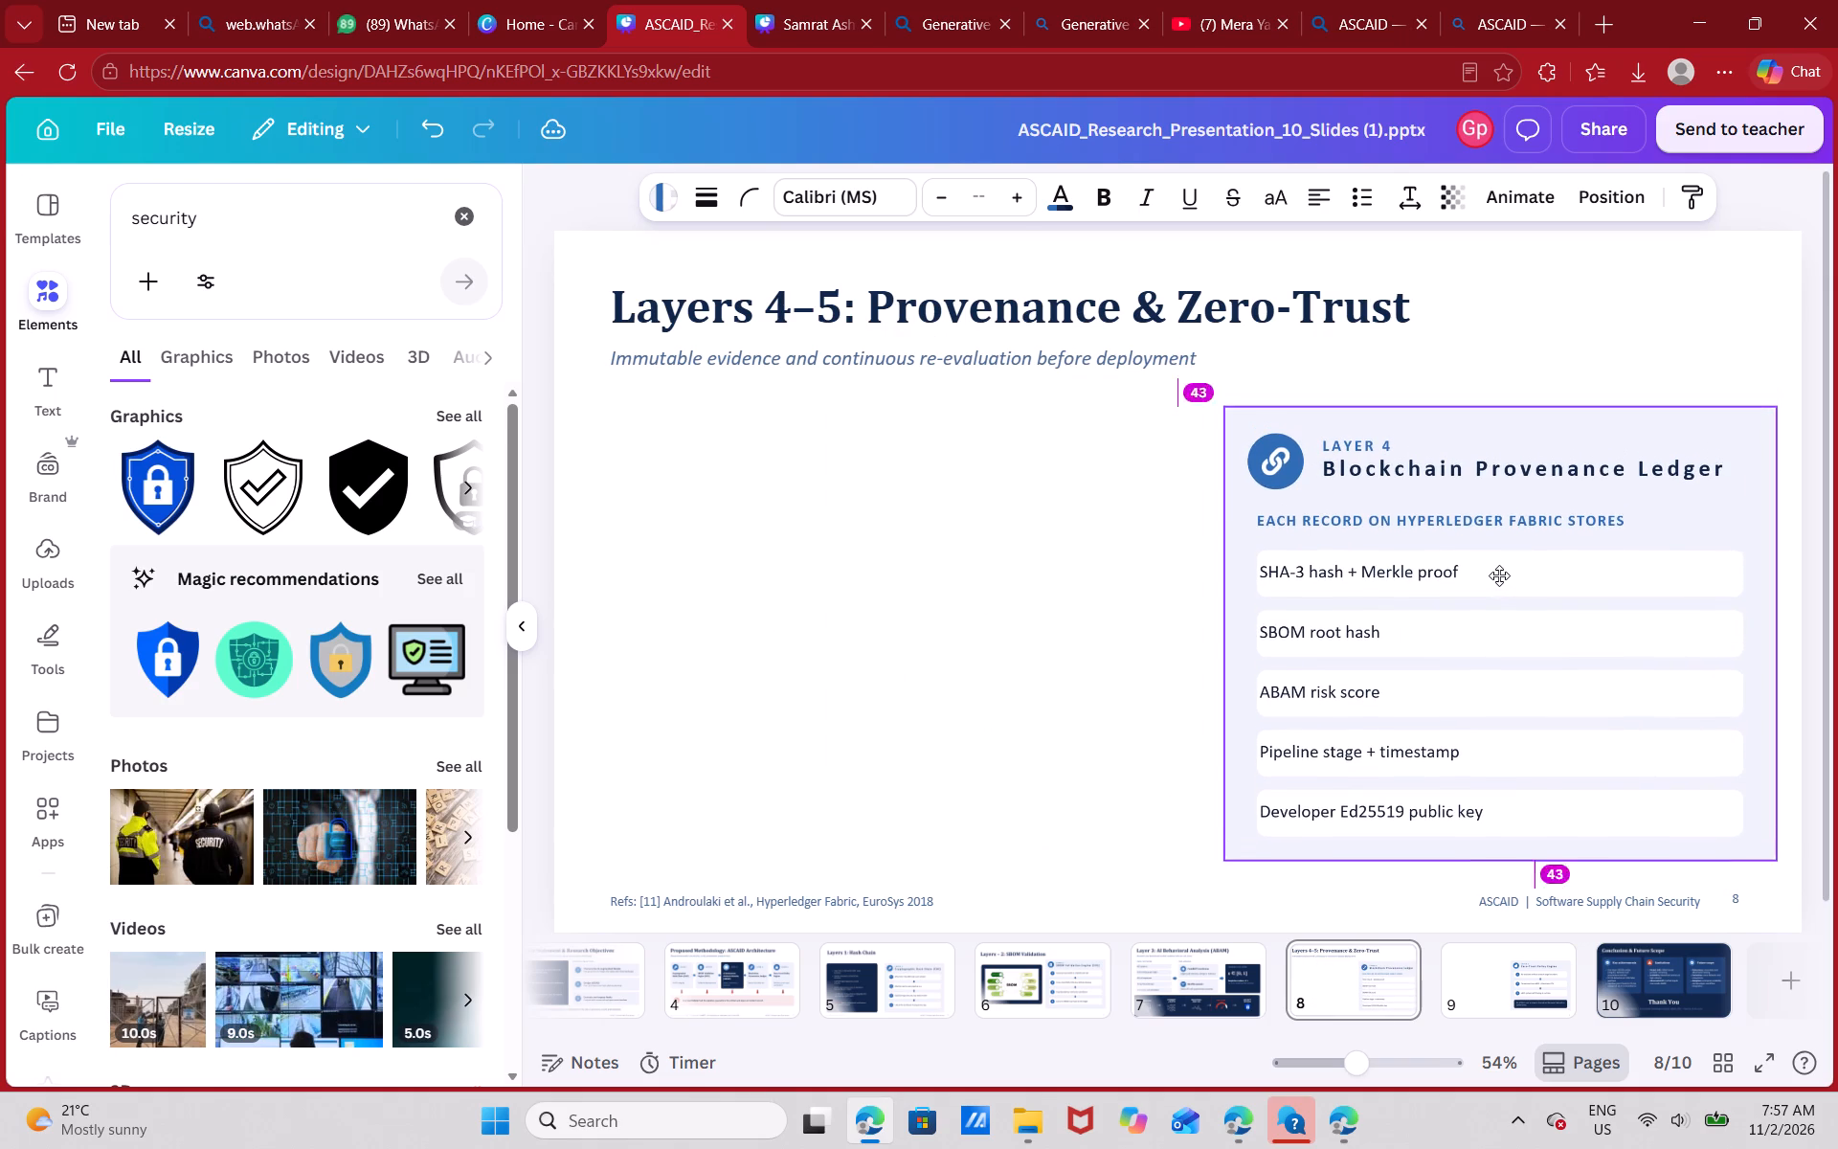
{"action": "left_click_drag", "start_coordinate": [1499, 575], "coordinate": [1498, 589]}
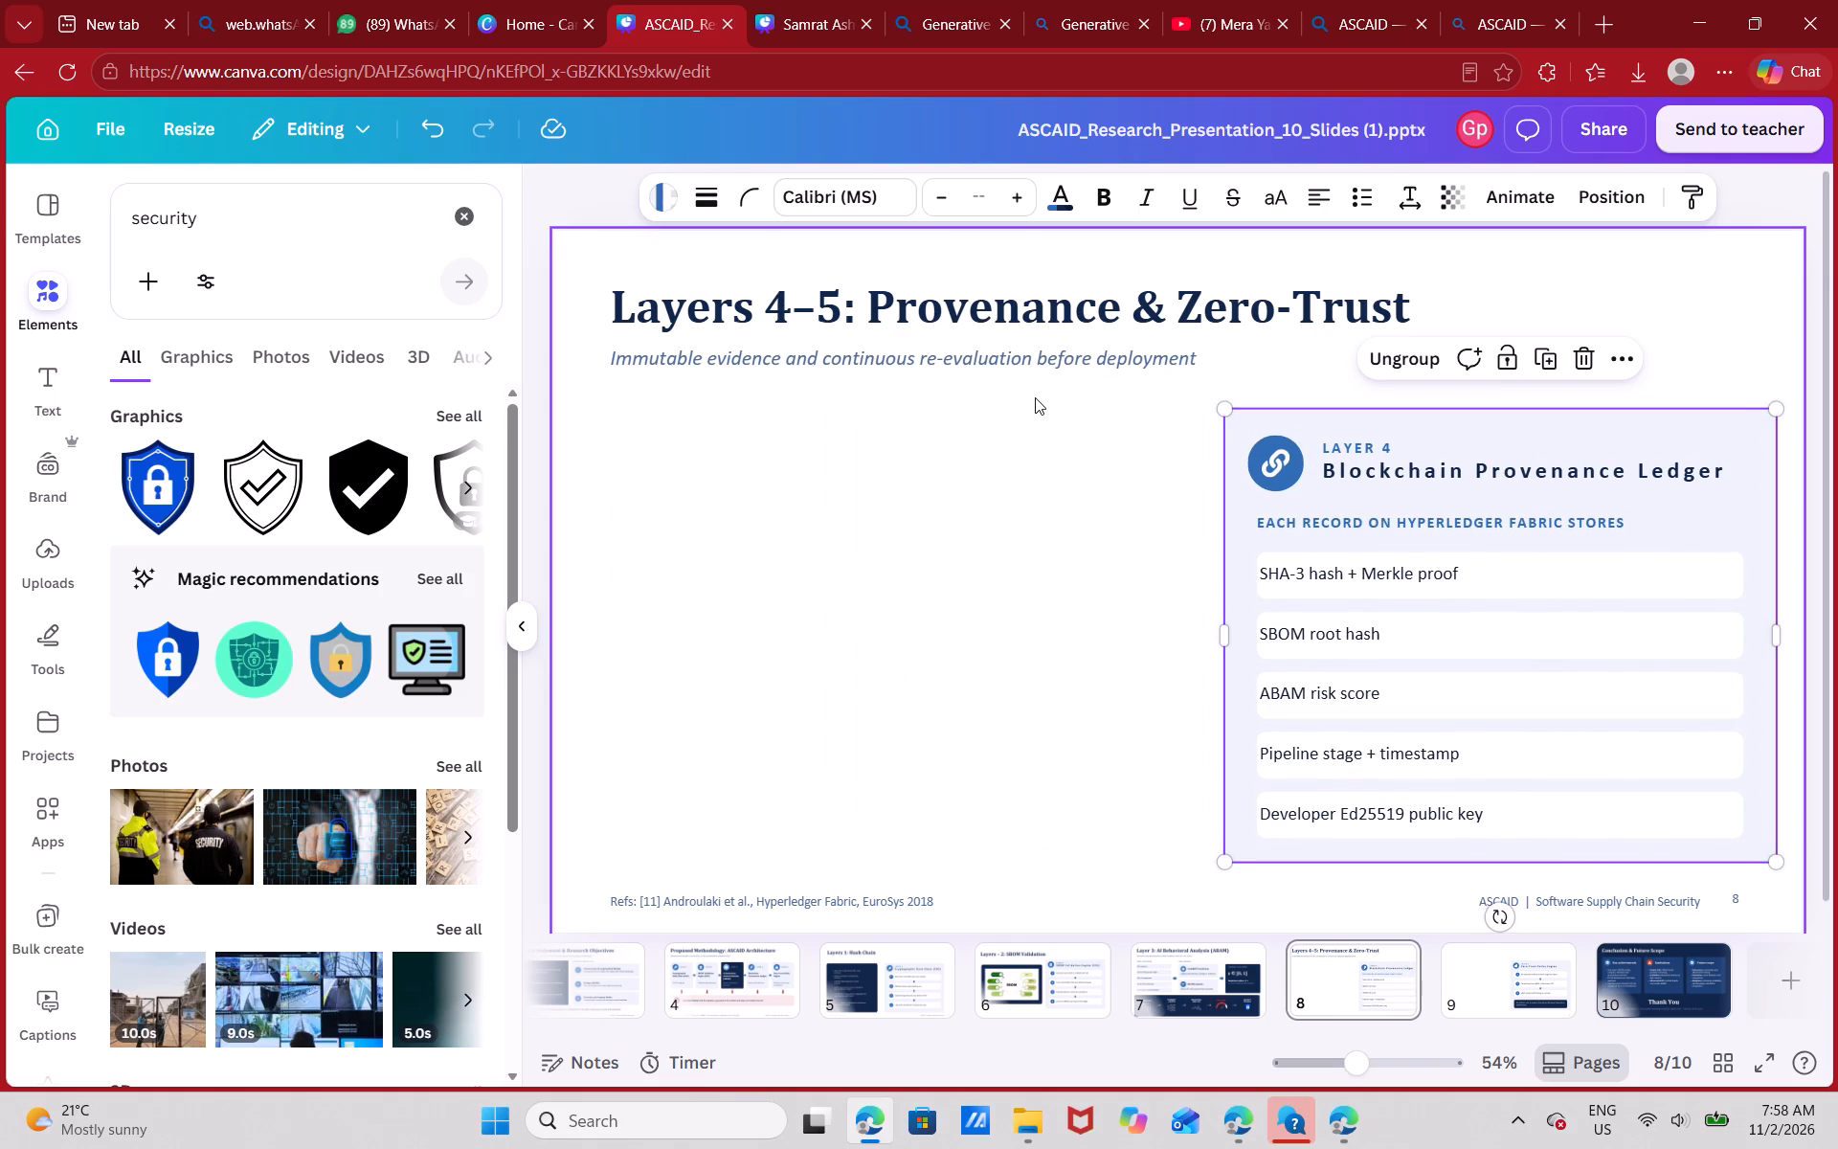
{"action": "left_click_drag", "start_coordinate": [1505, 536], "coordinate": [1474, 543]}
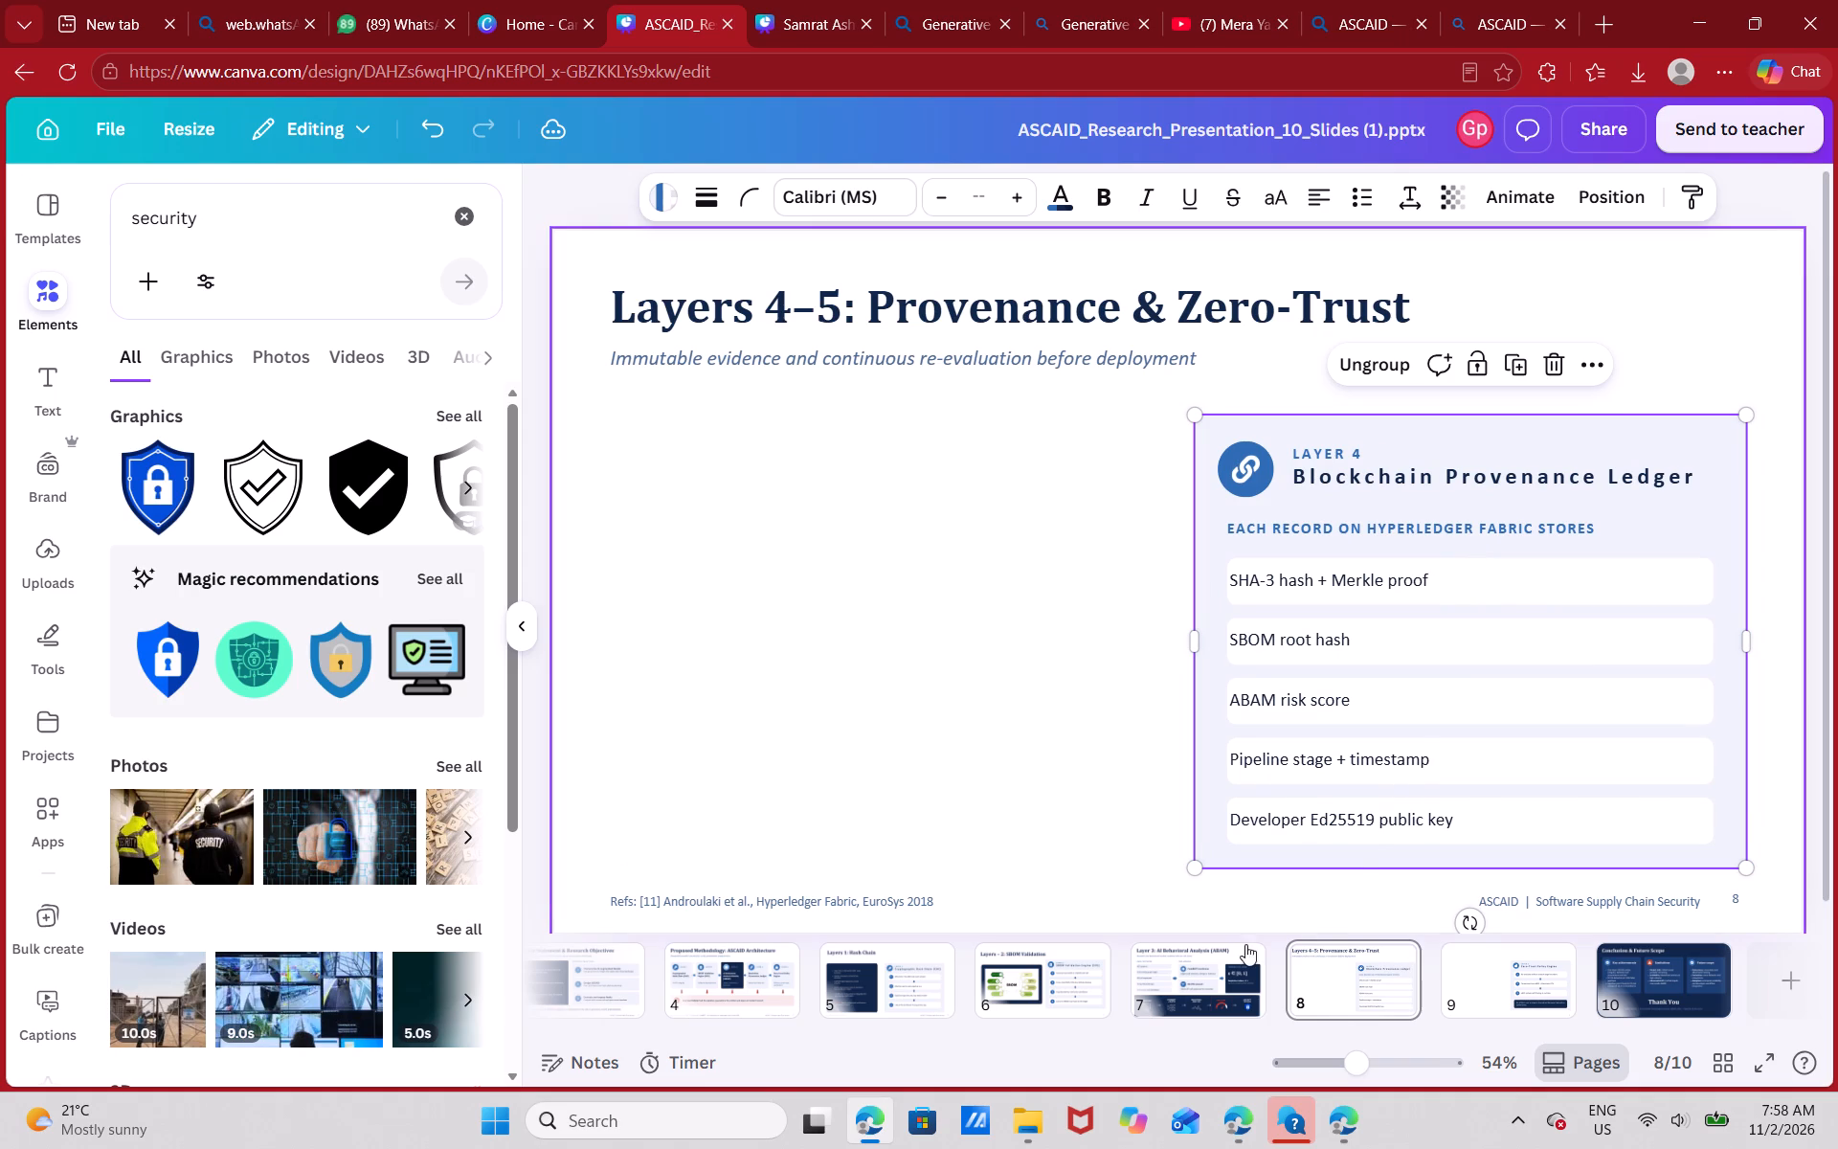
Switch to the Samrat Ashok deck and look through slides 7 to 9 for provenance ledger and zero-trust content.
{"action": "left_click_drag", "start_coordinate": [802, 0], "coordinate": [821, 0]}
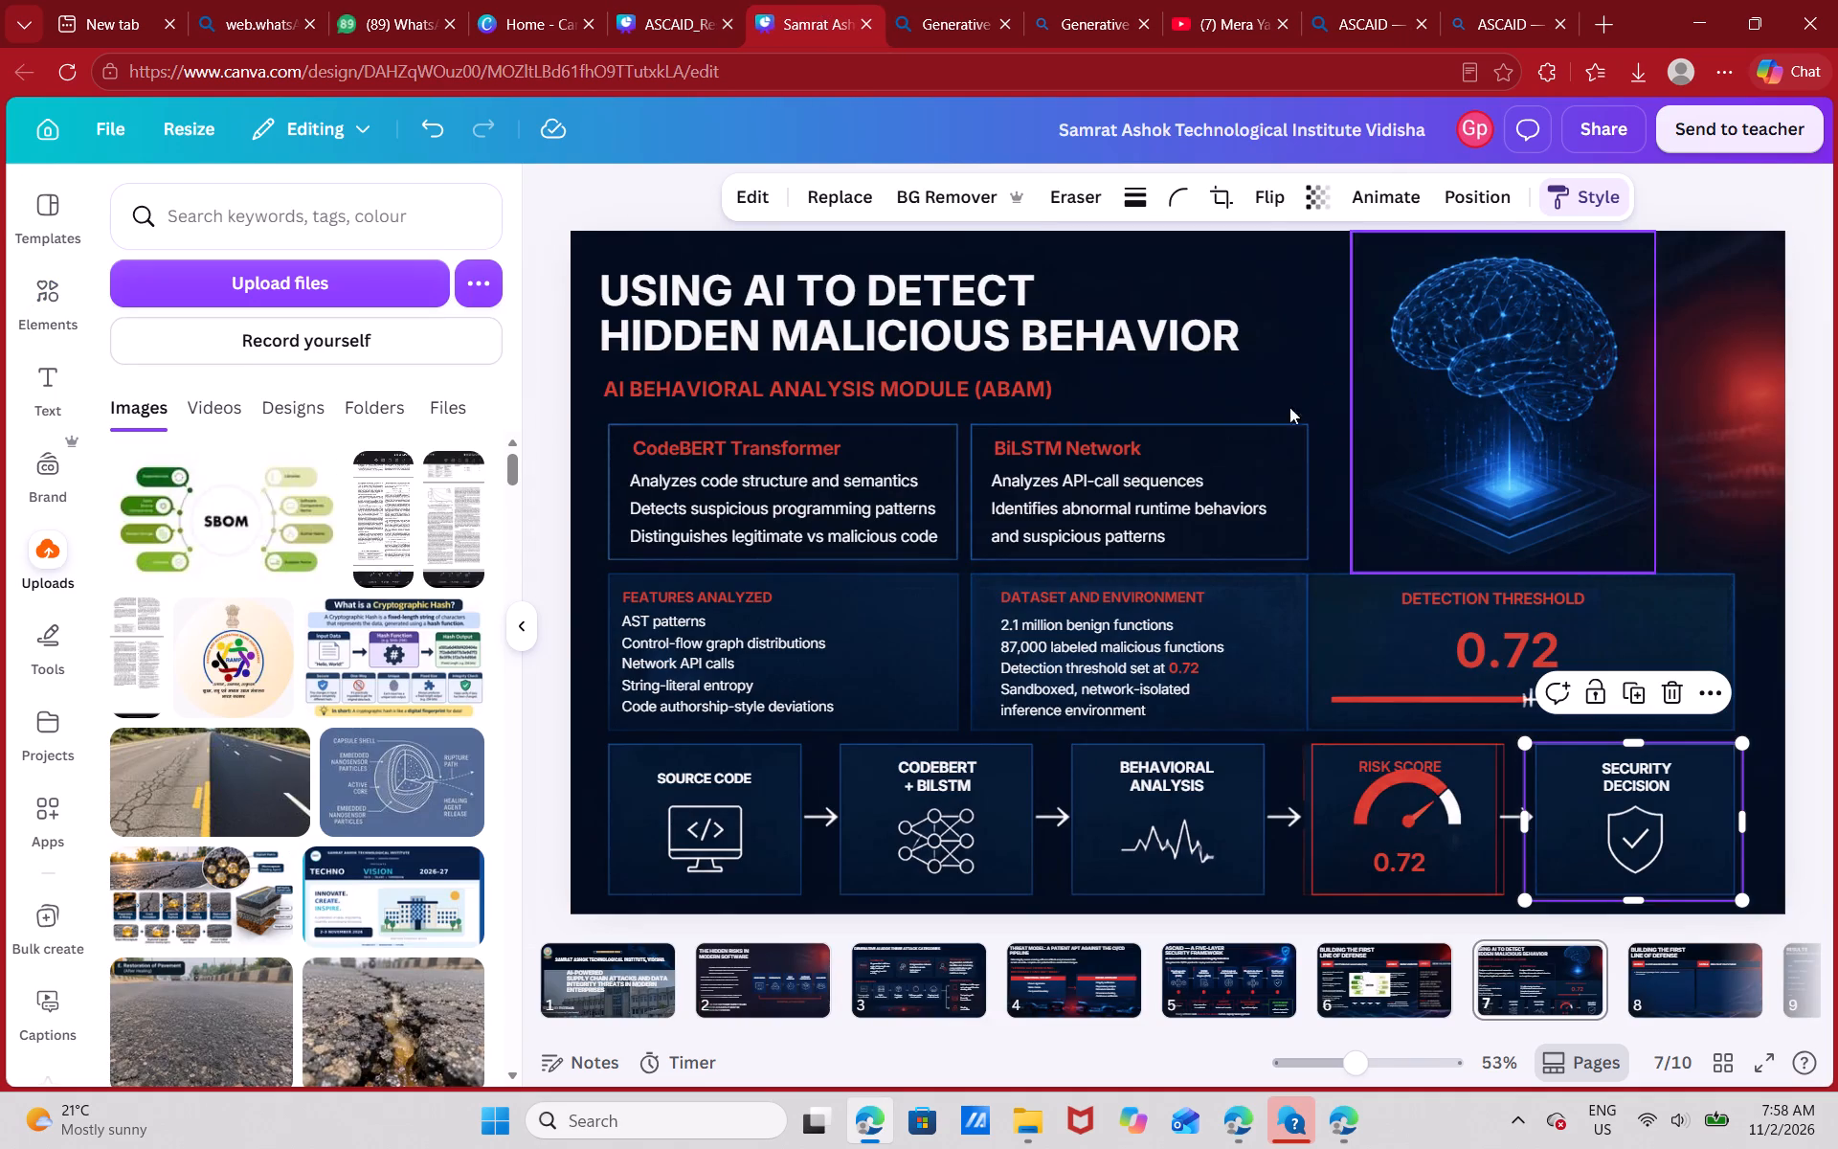
{"action": "left_click", "coordinate": [1548, 969]}
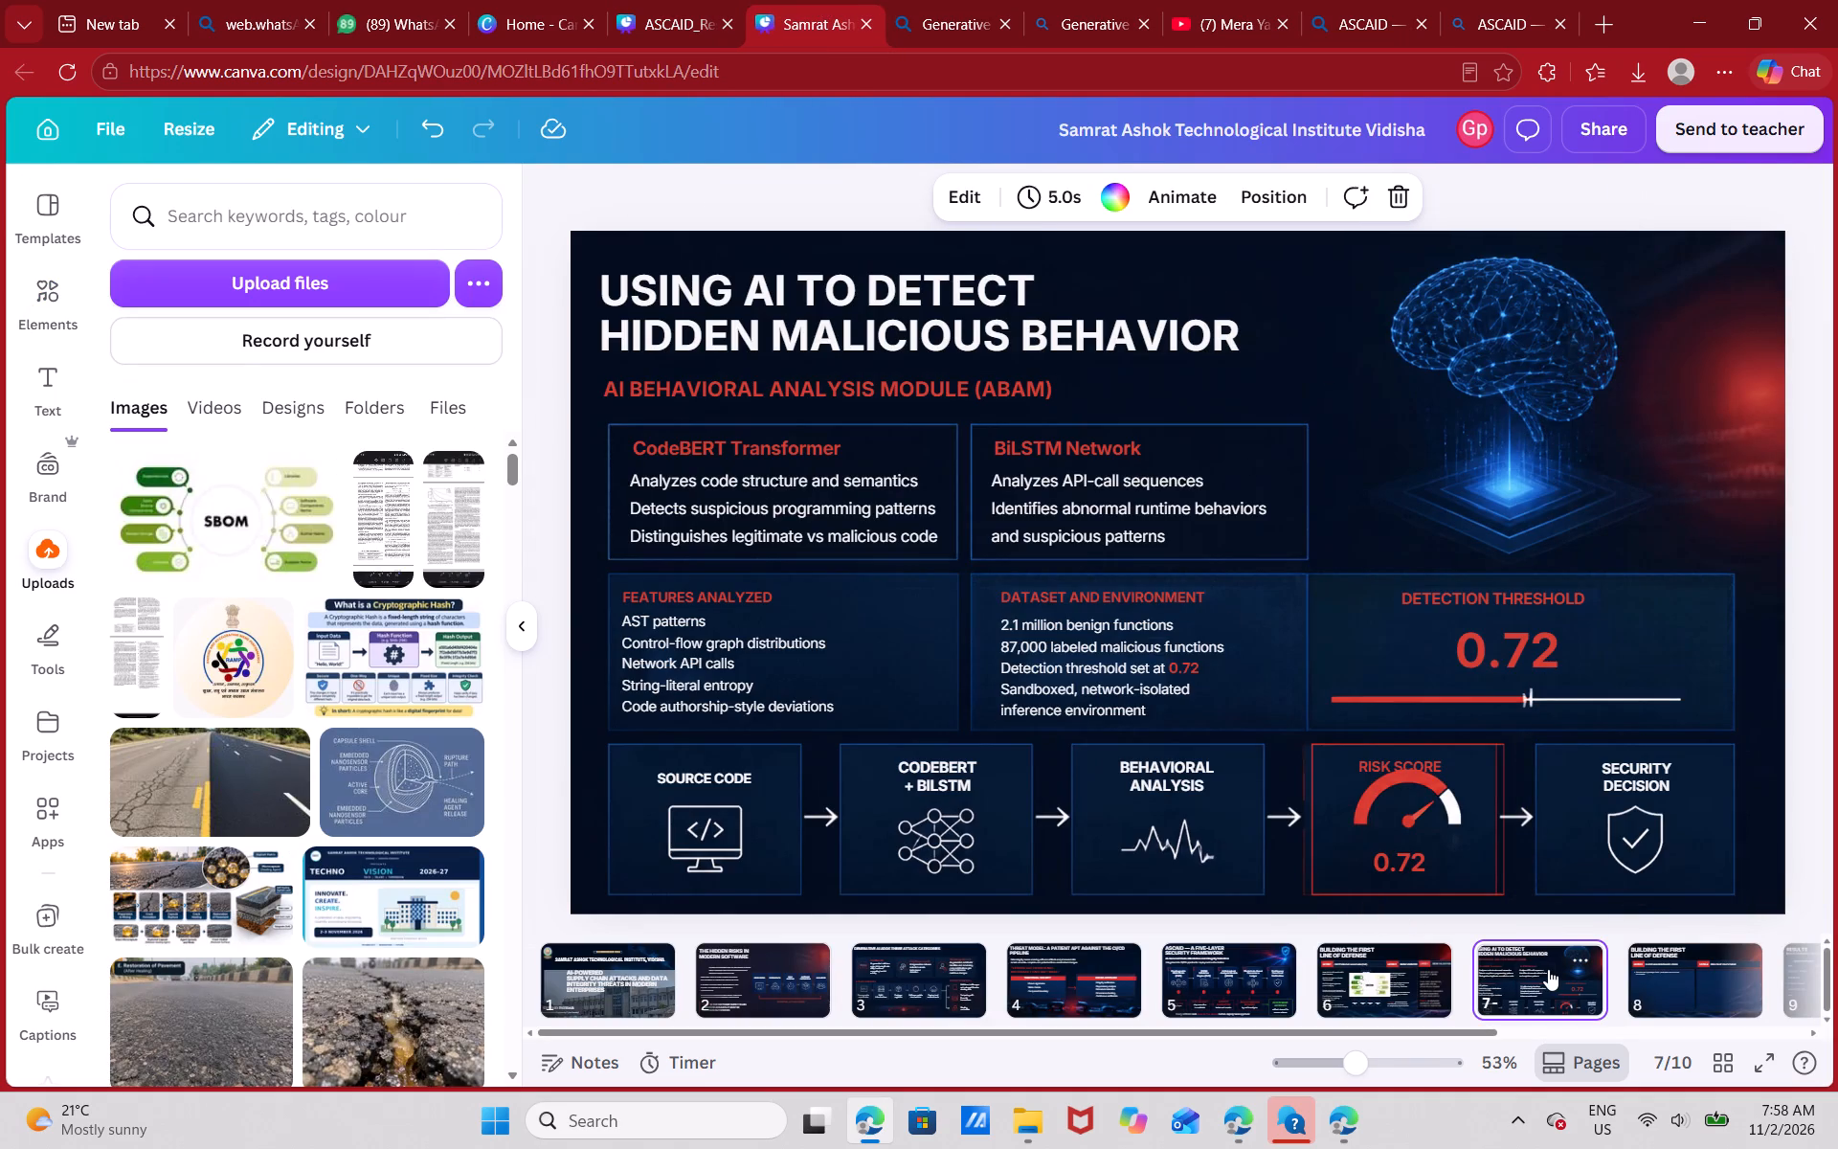
{"action": "left_click", "coordinate": [1455, 973]}
{"action": "left_click", "coordinate": [1421, 969]}
{"action": "left_click", "coordinate": [1558, 978]}
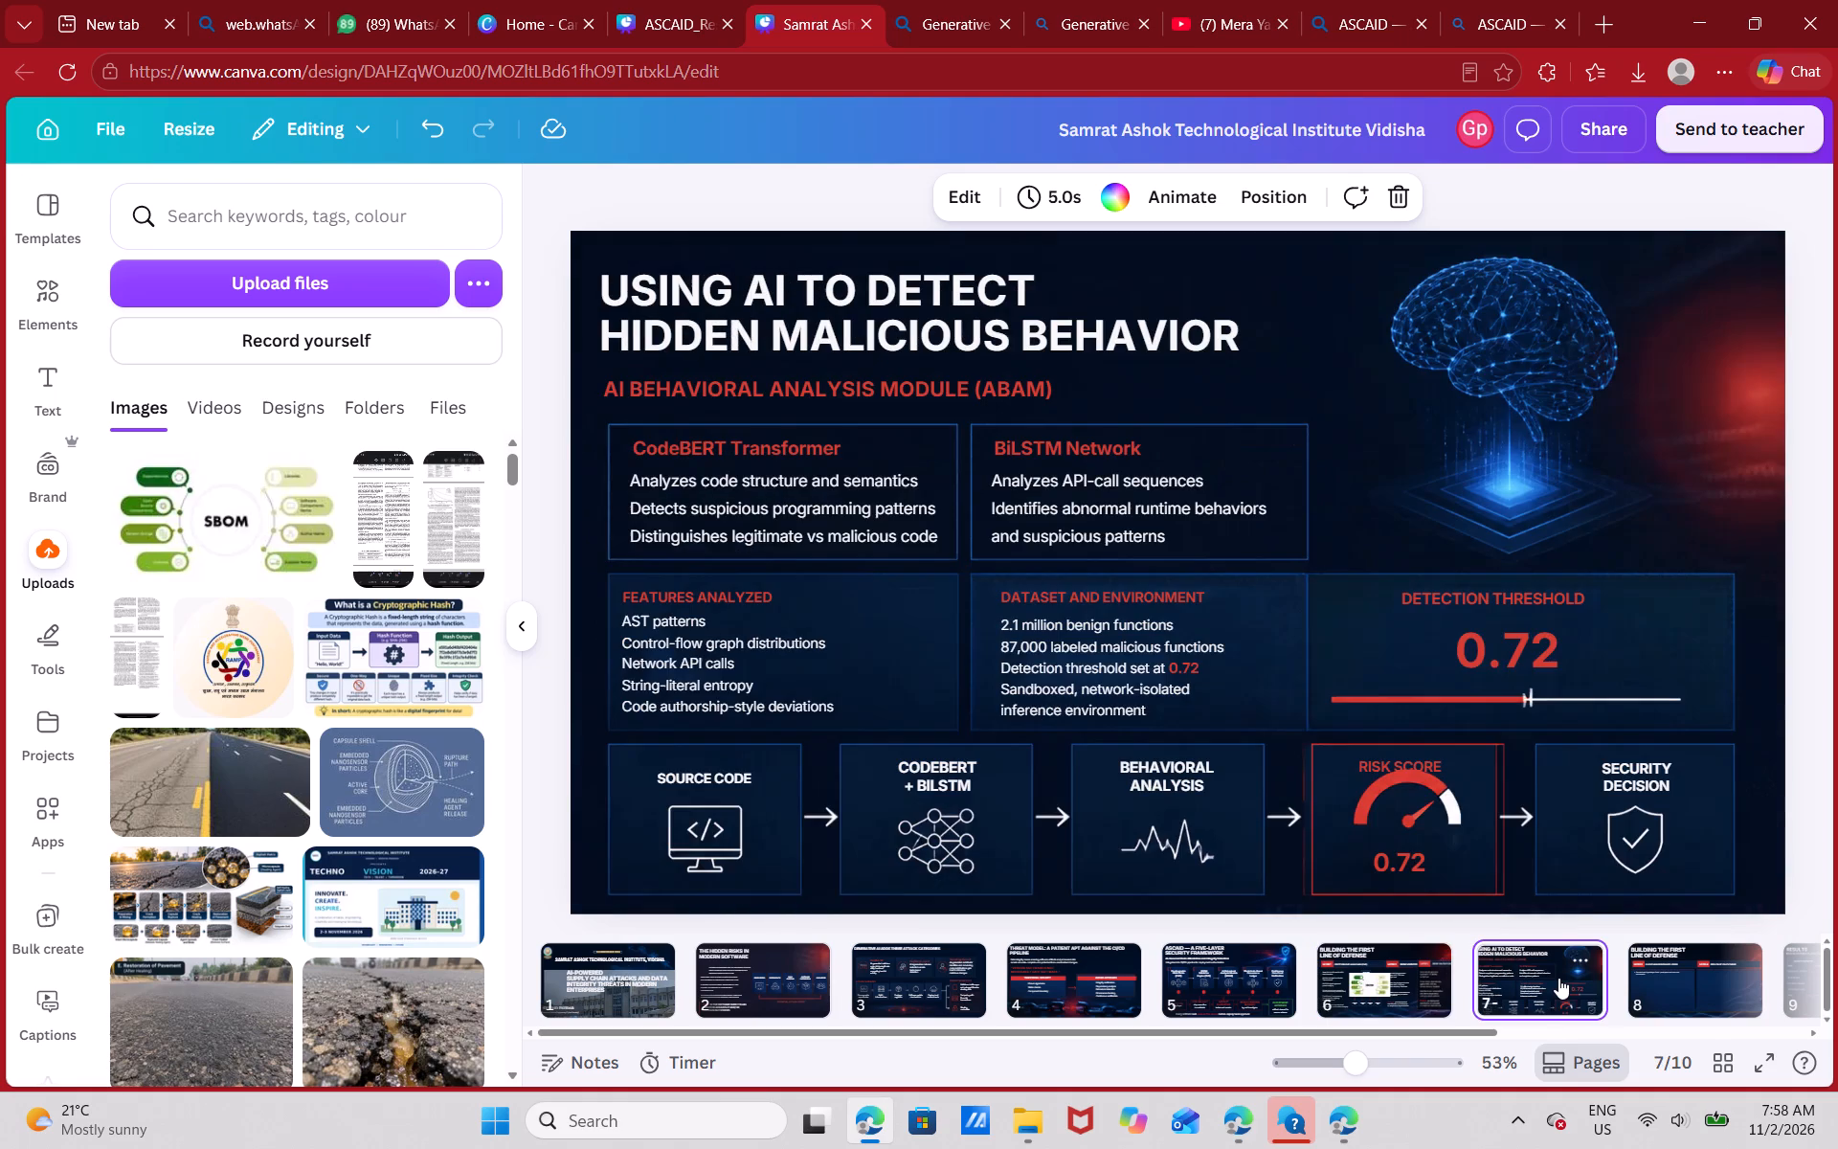
{"action": "left_click", "coordinate": [1678, 977]}
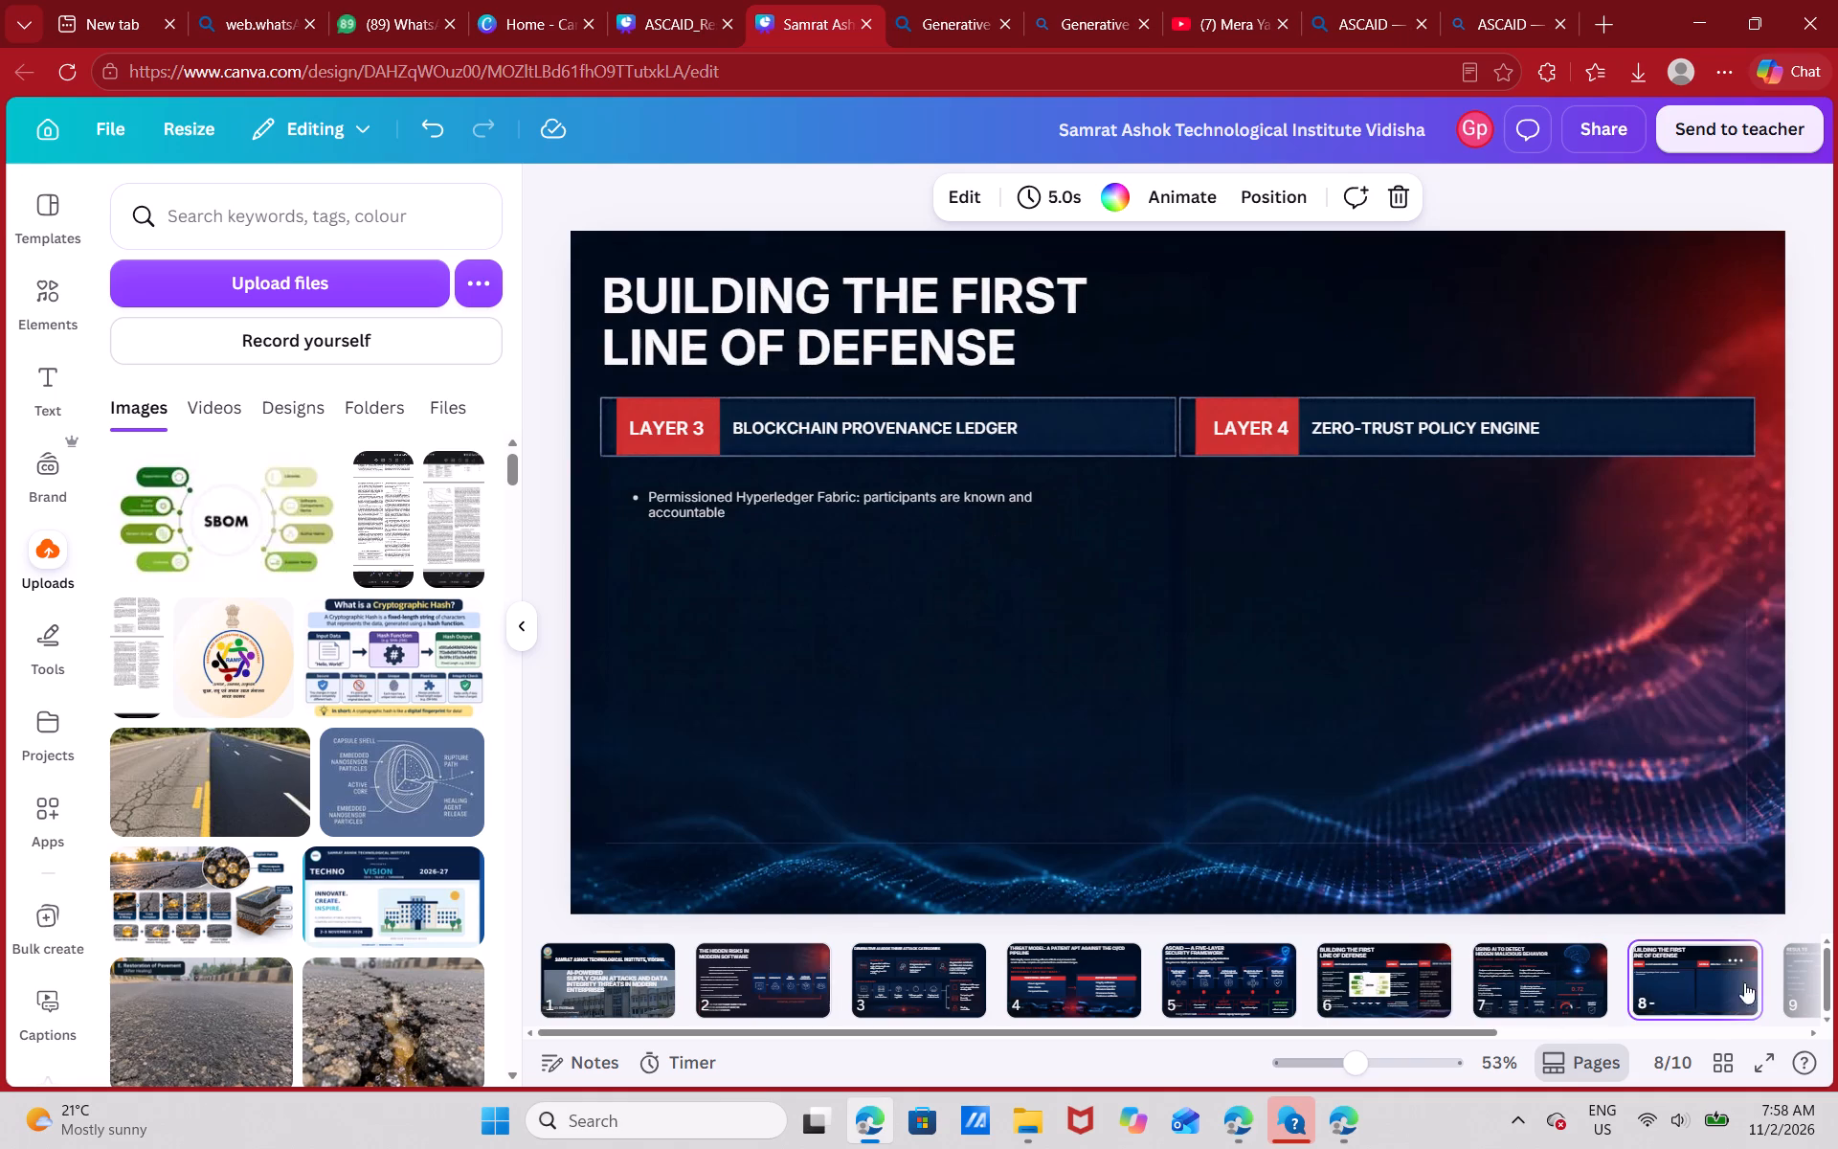
{"action": "left_click", "coordinate": [1802, 968]}
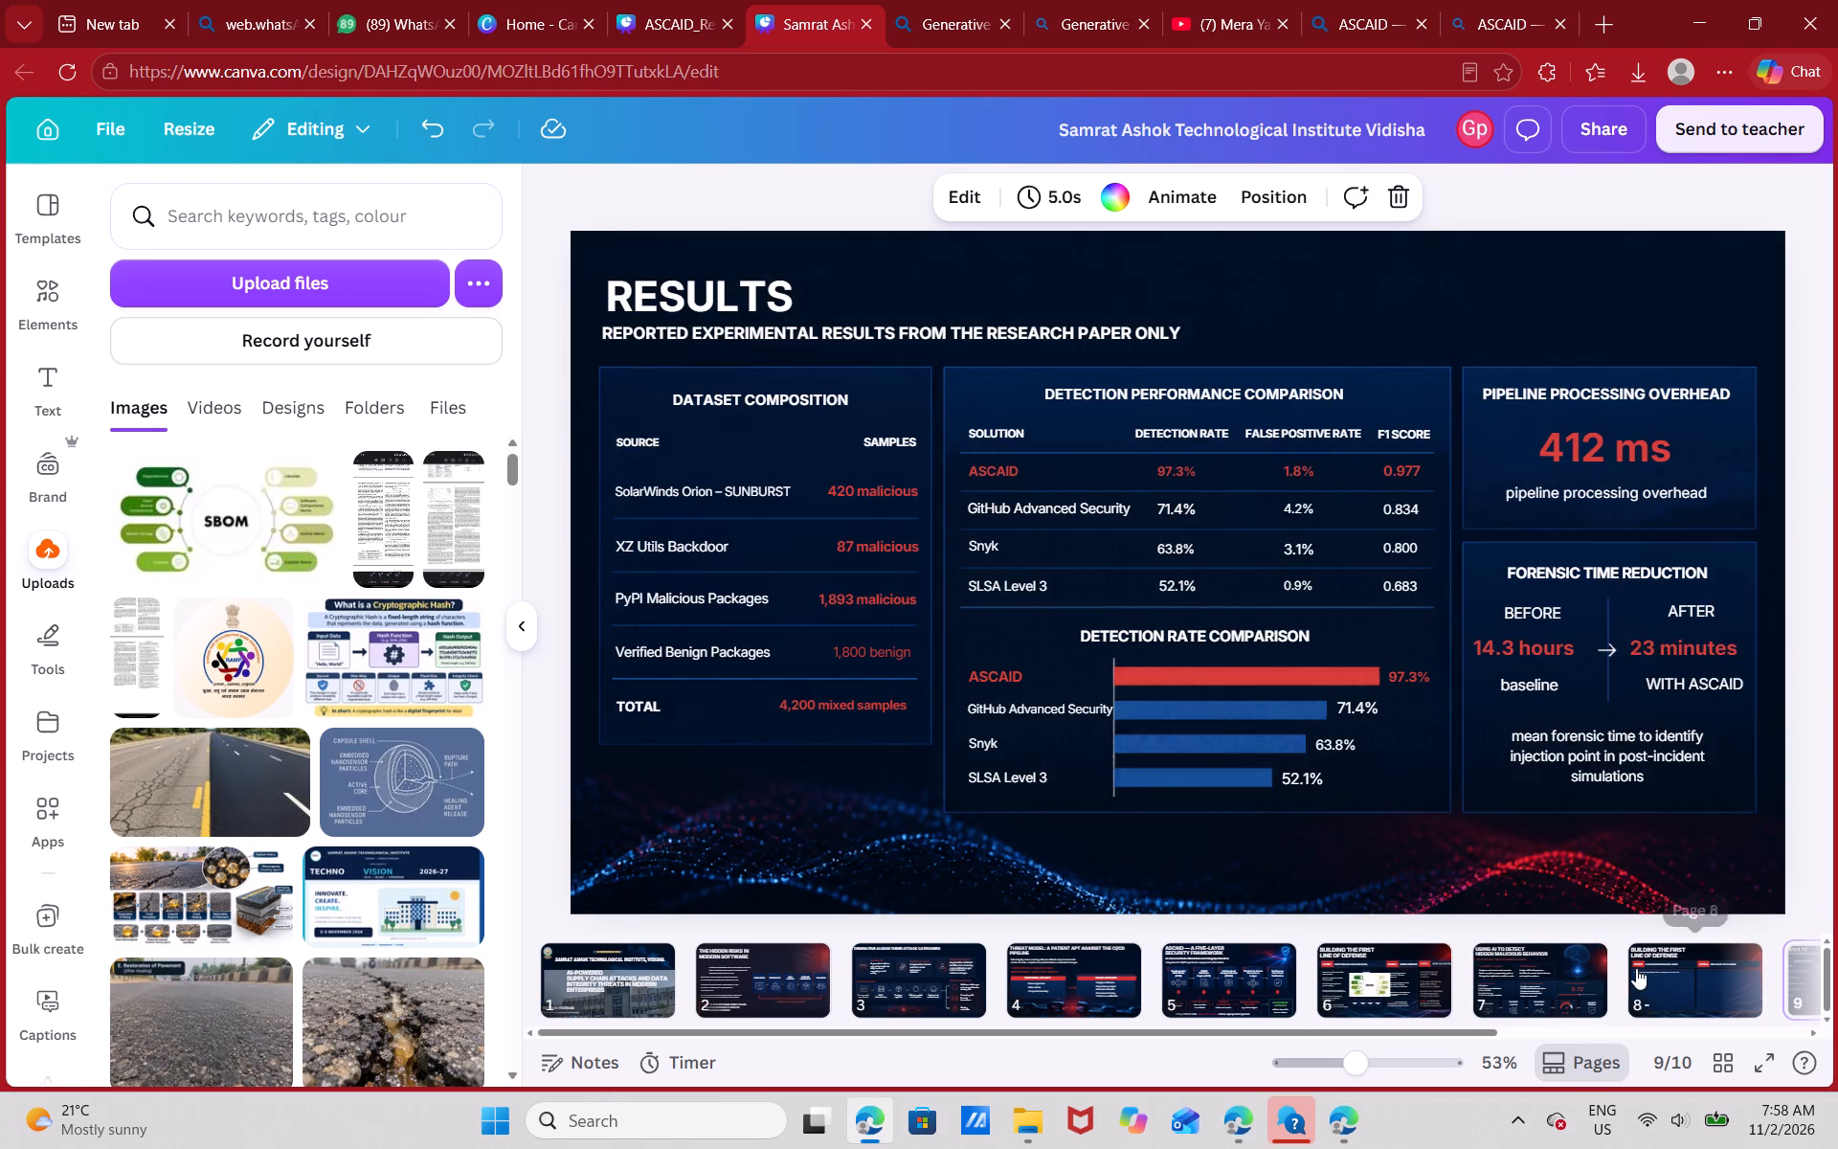
{"action": "left_click", "coordinate": [1570, 970]}
{"action": "key", "text": "alt+Tab"}
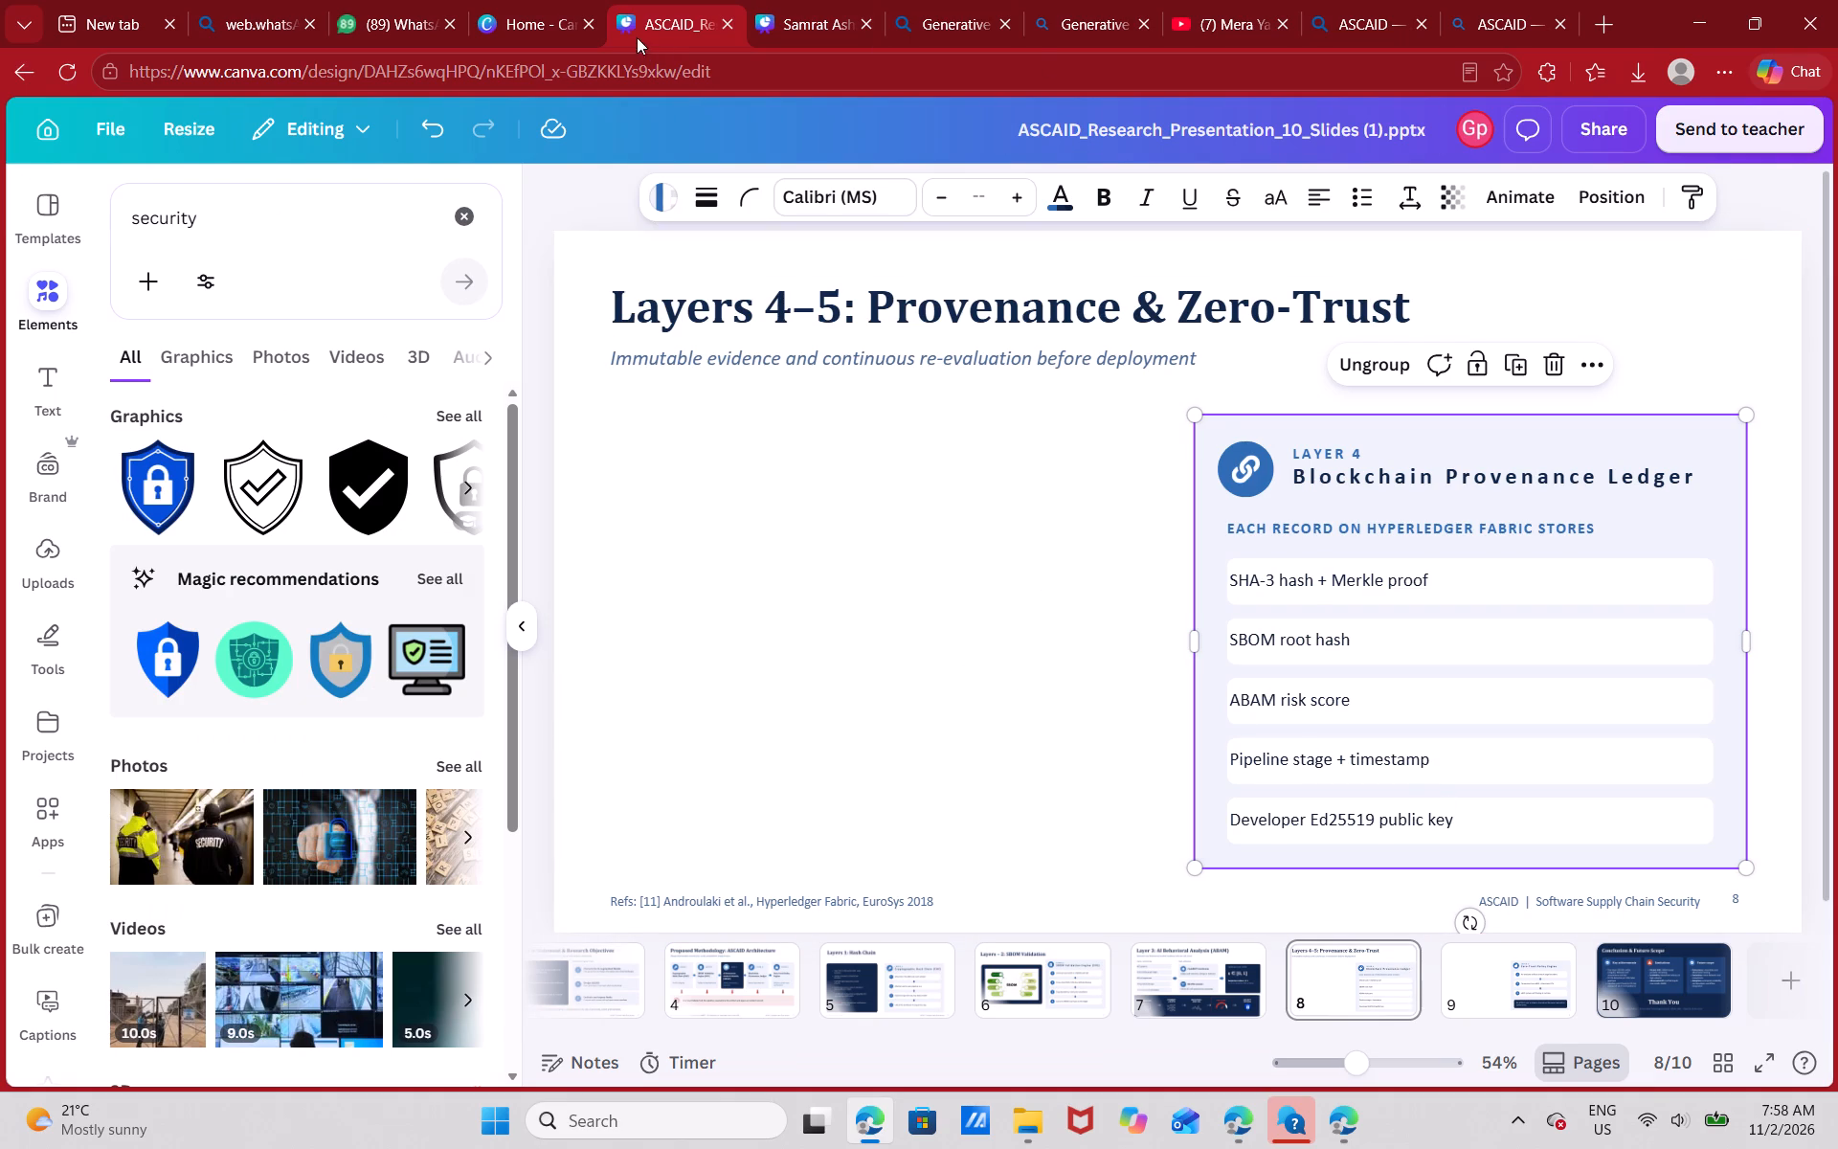
{"action": "left_click", "coordinate": [1332, 1112]}
{"action": "scroll", "coordinate": [1274, 621], "scroll_direction": "down", "scroll_amount": 5}
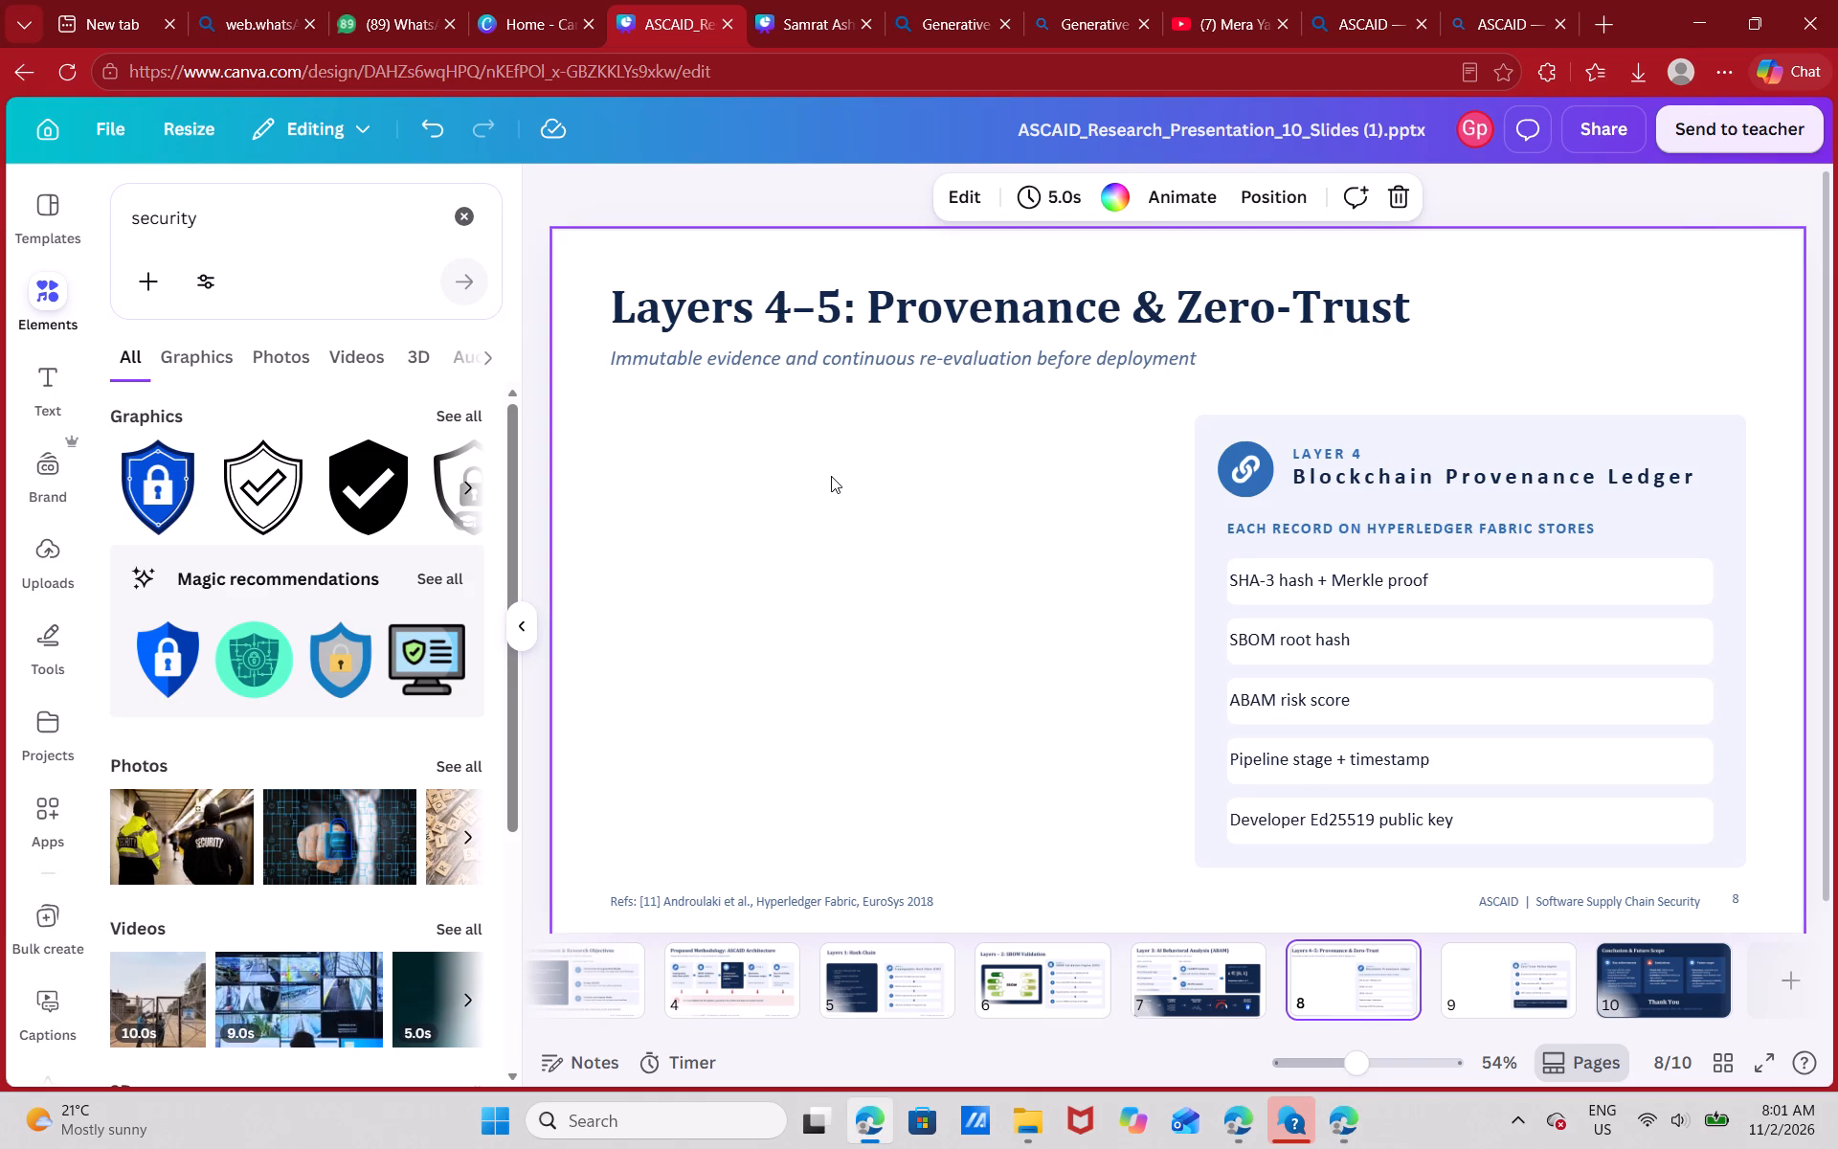
{"action": "key", "text": "ctrl+v"}
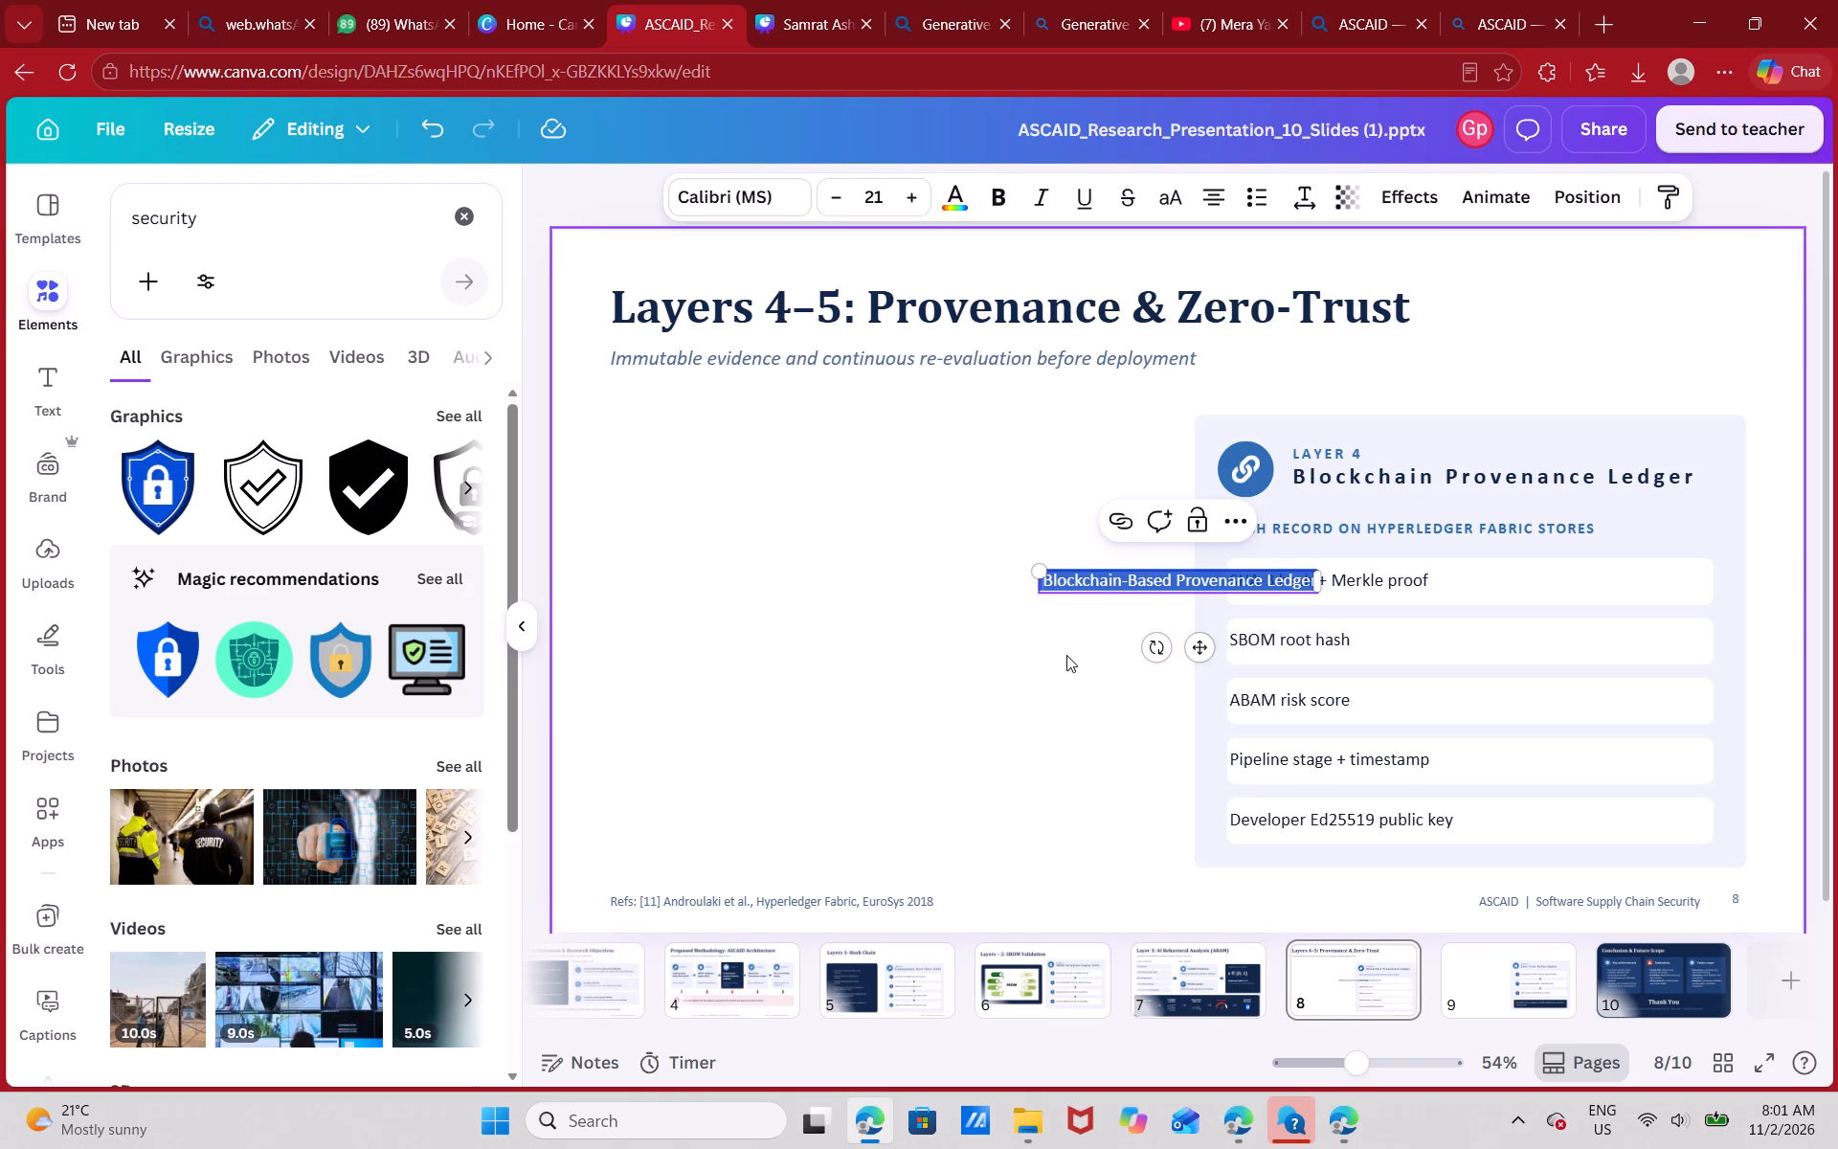
{"action": "left_click_drag", "start_coordinate": [1195, 644], "coordinate": [849, 559]}
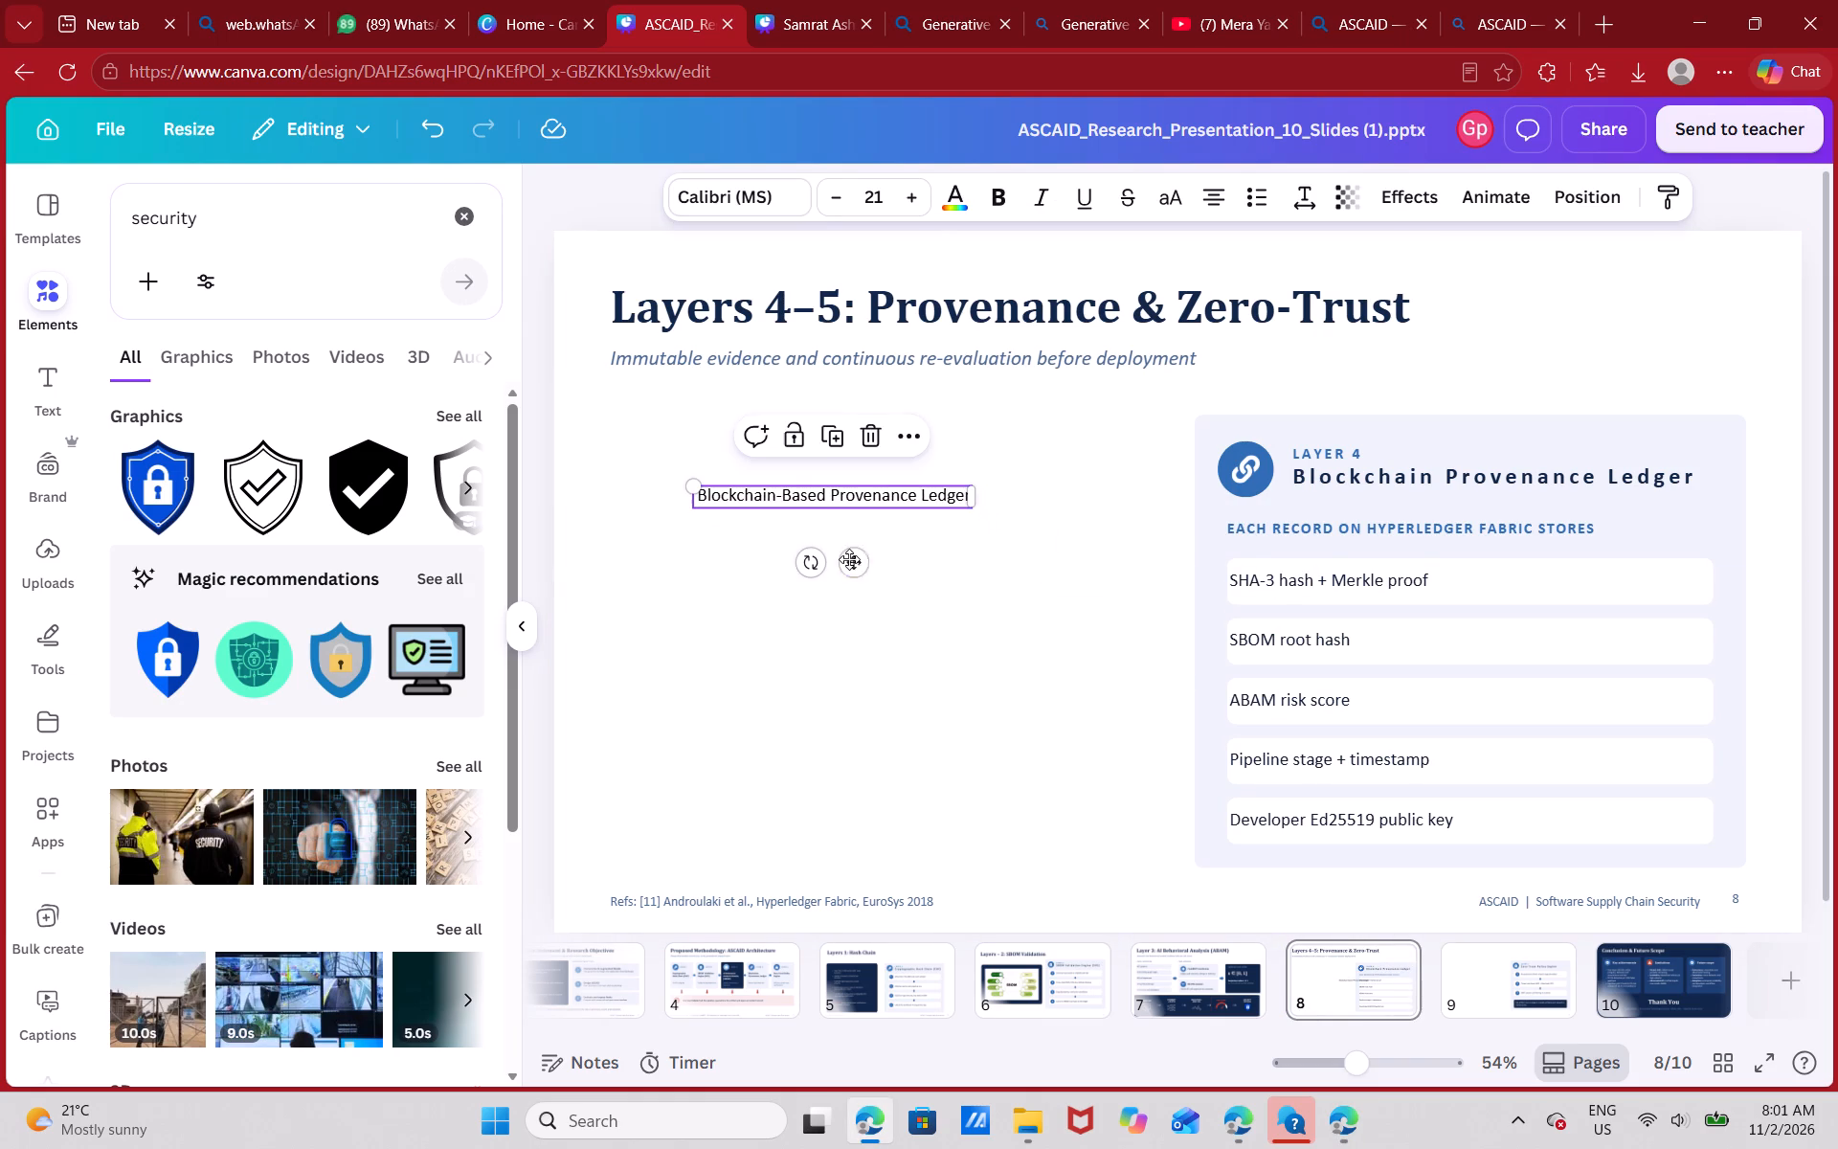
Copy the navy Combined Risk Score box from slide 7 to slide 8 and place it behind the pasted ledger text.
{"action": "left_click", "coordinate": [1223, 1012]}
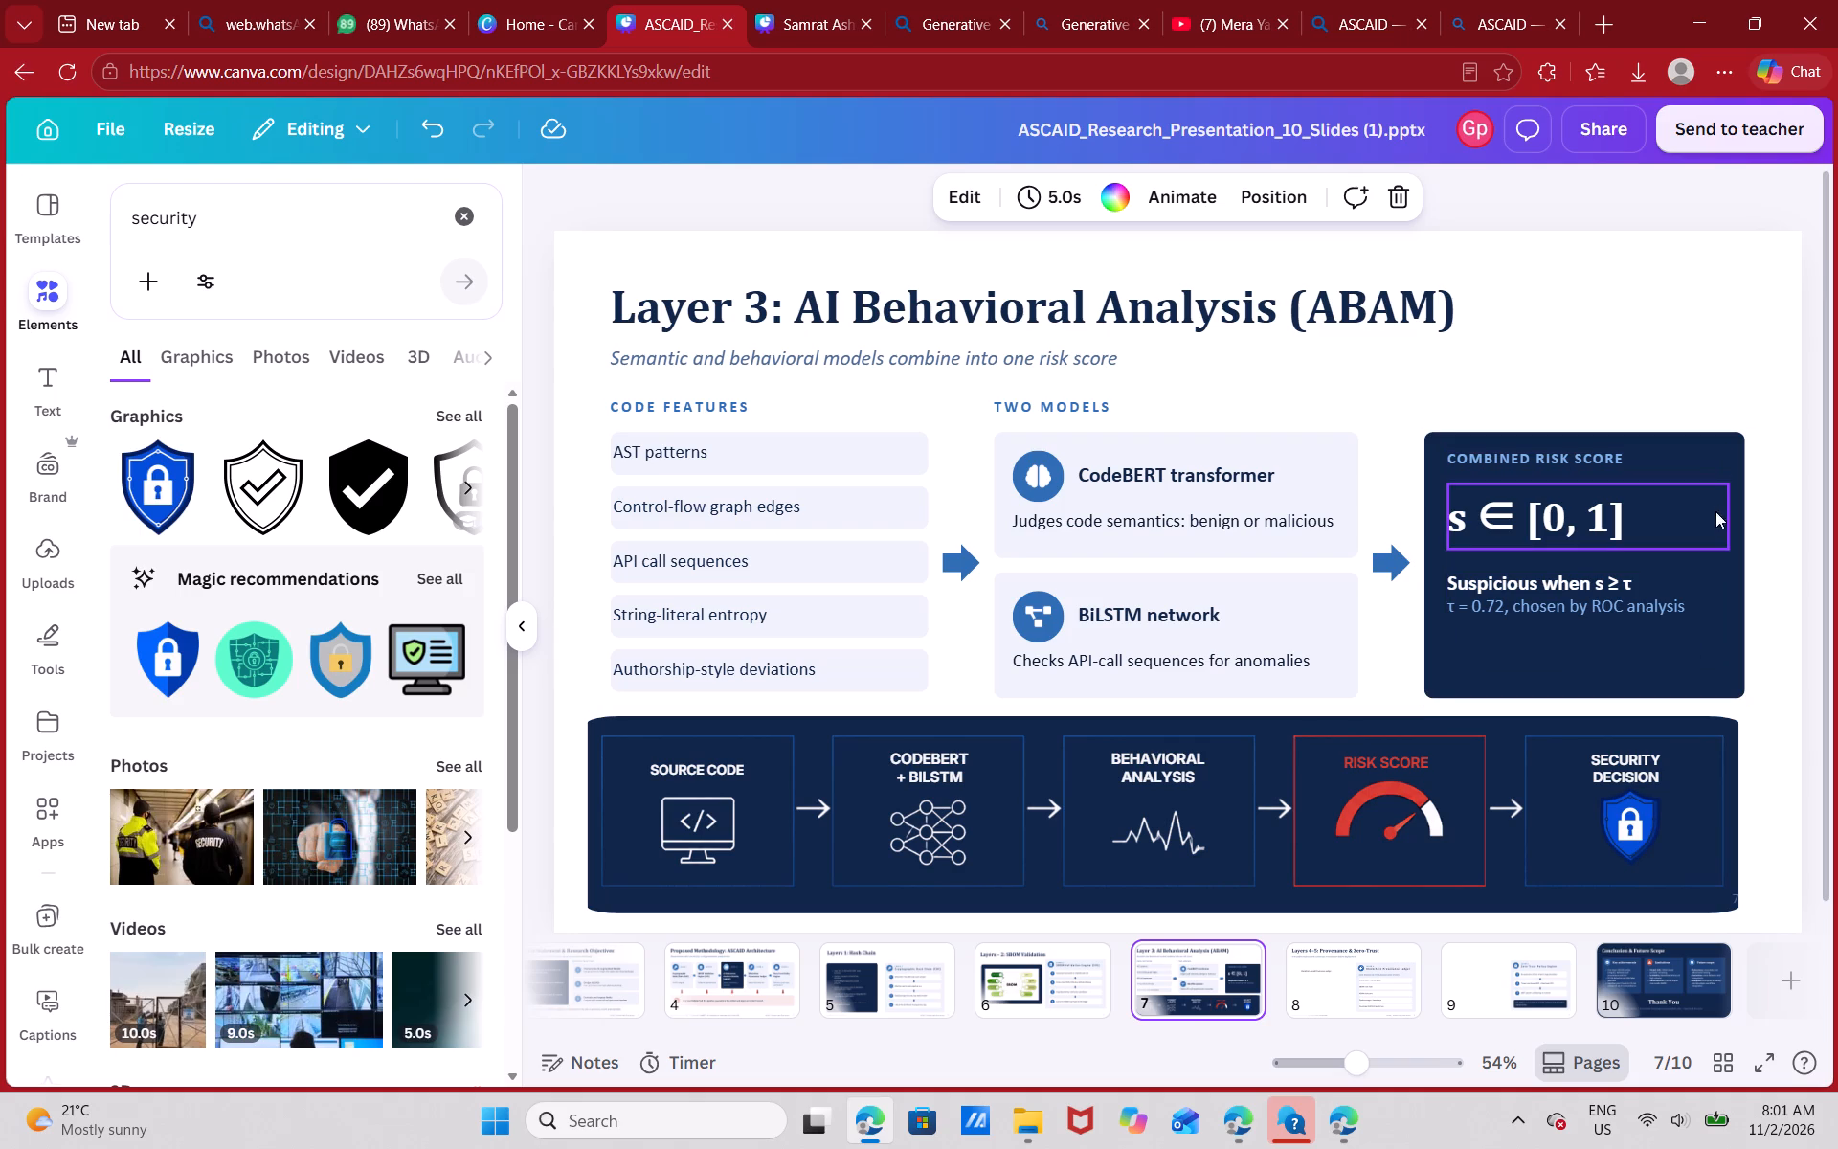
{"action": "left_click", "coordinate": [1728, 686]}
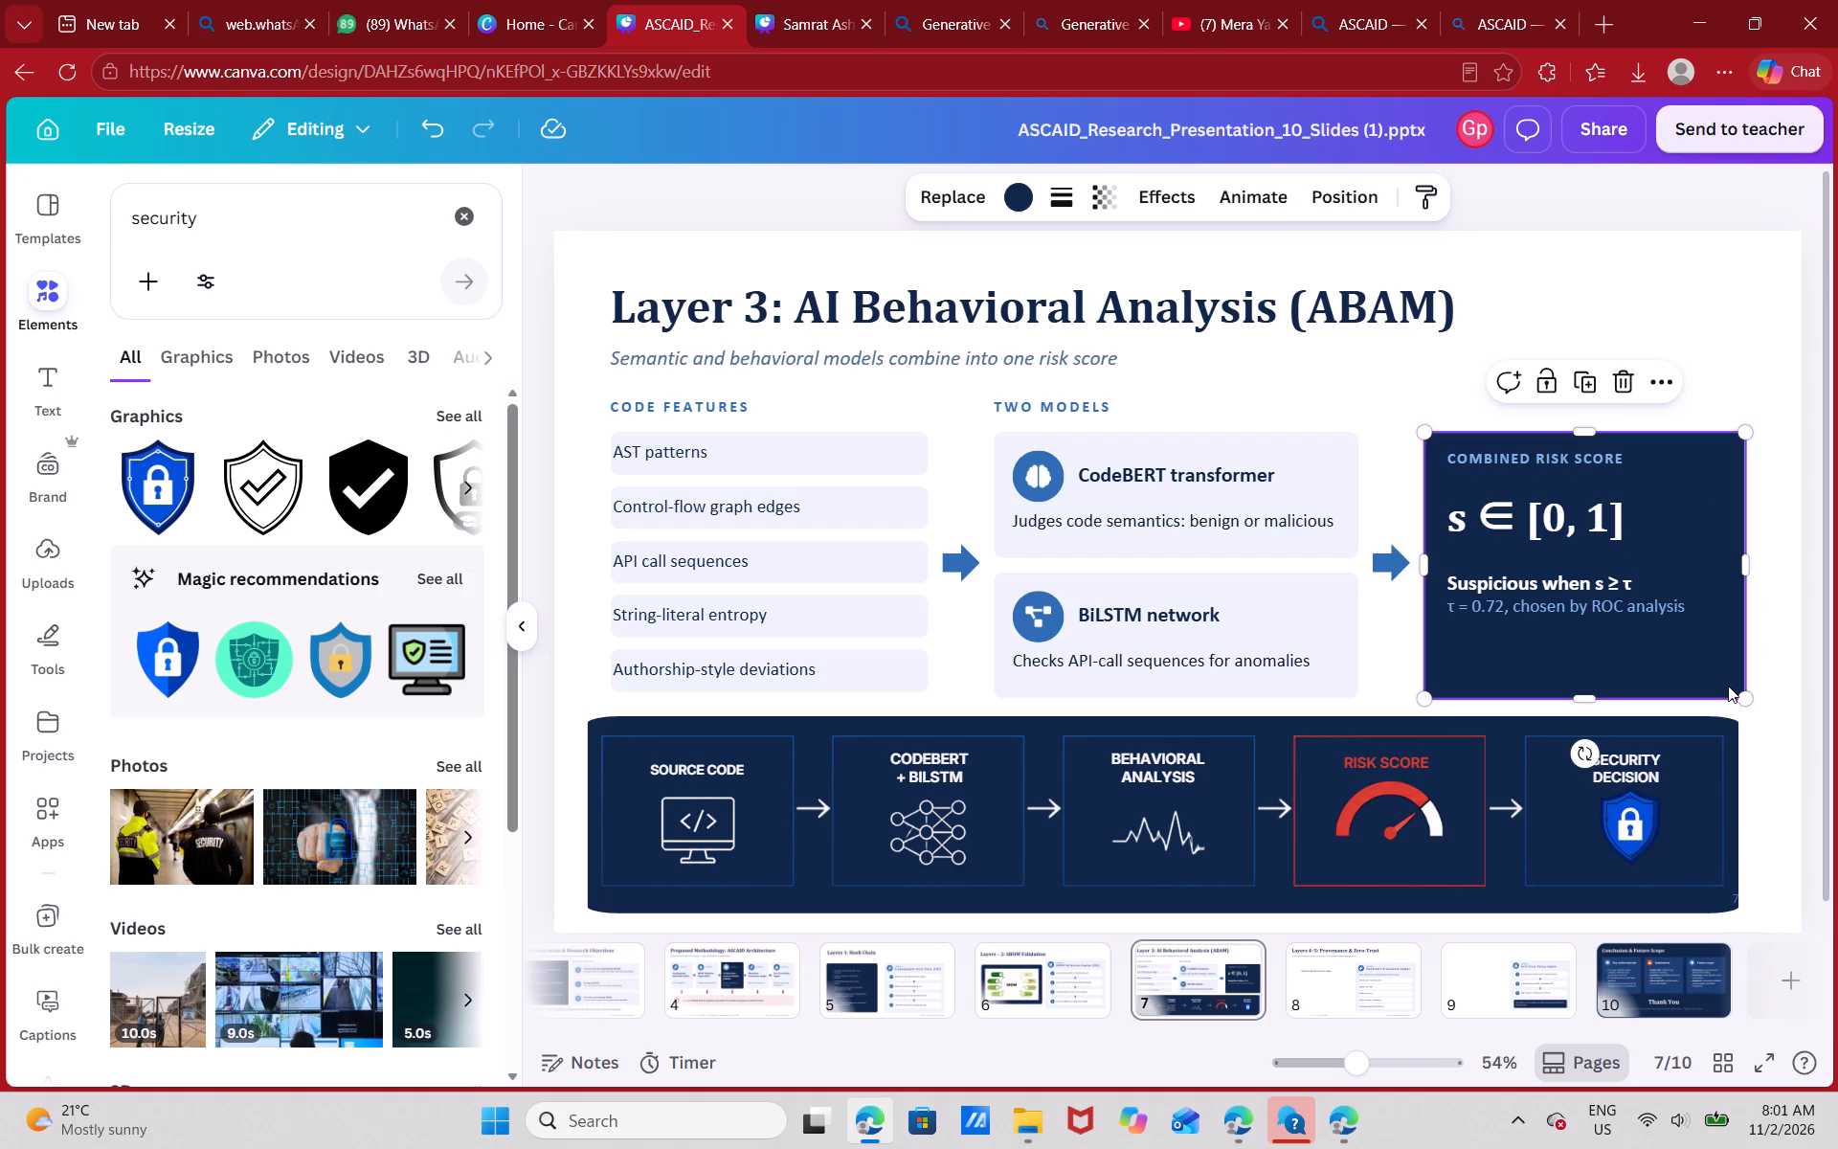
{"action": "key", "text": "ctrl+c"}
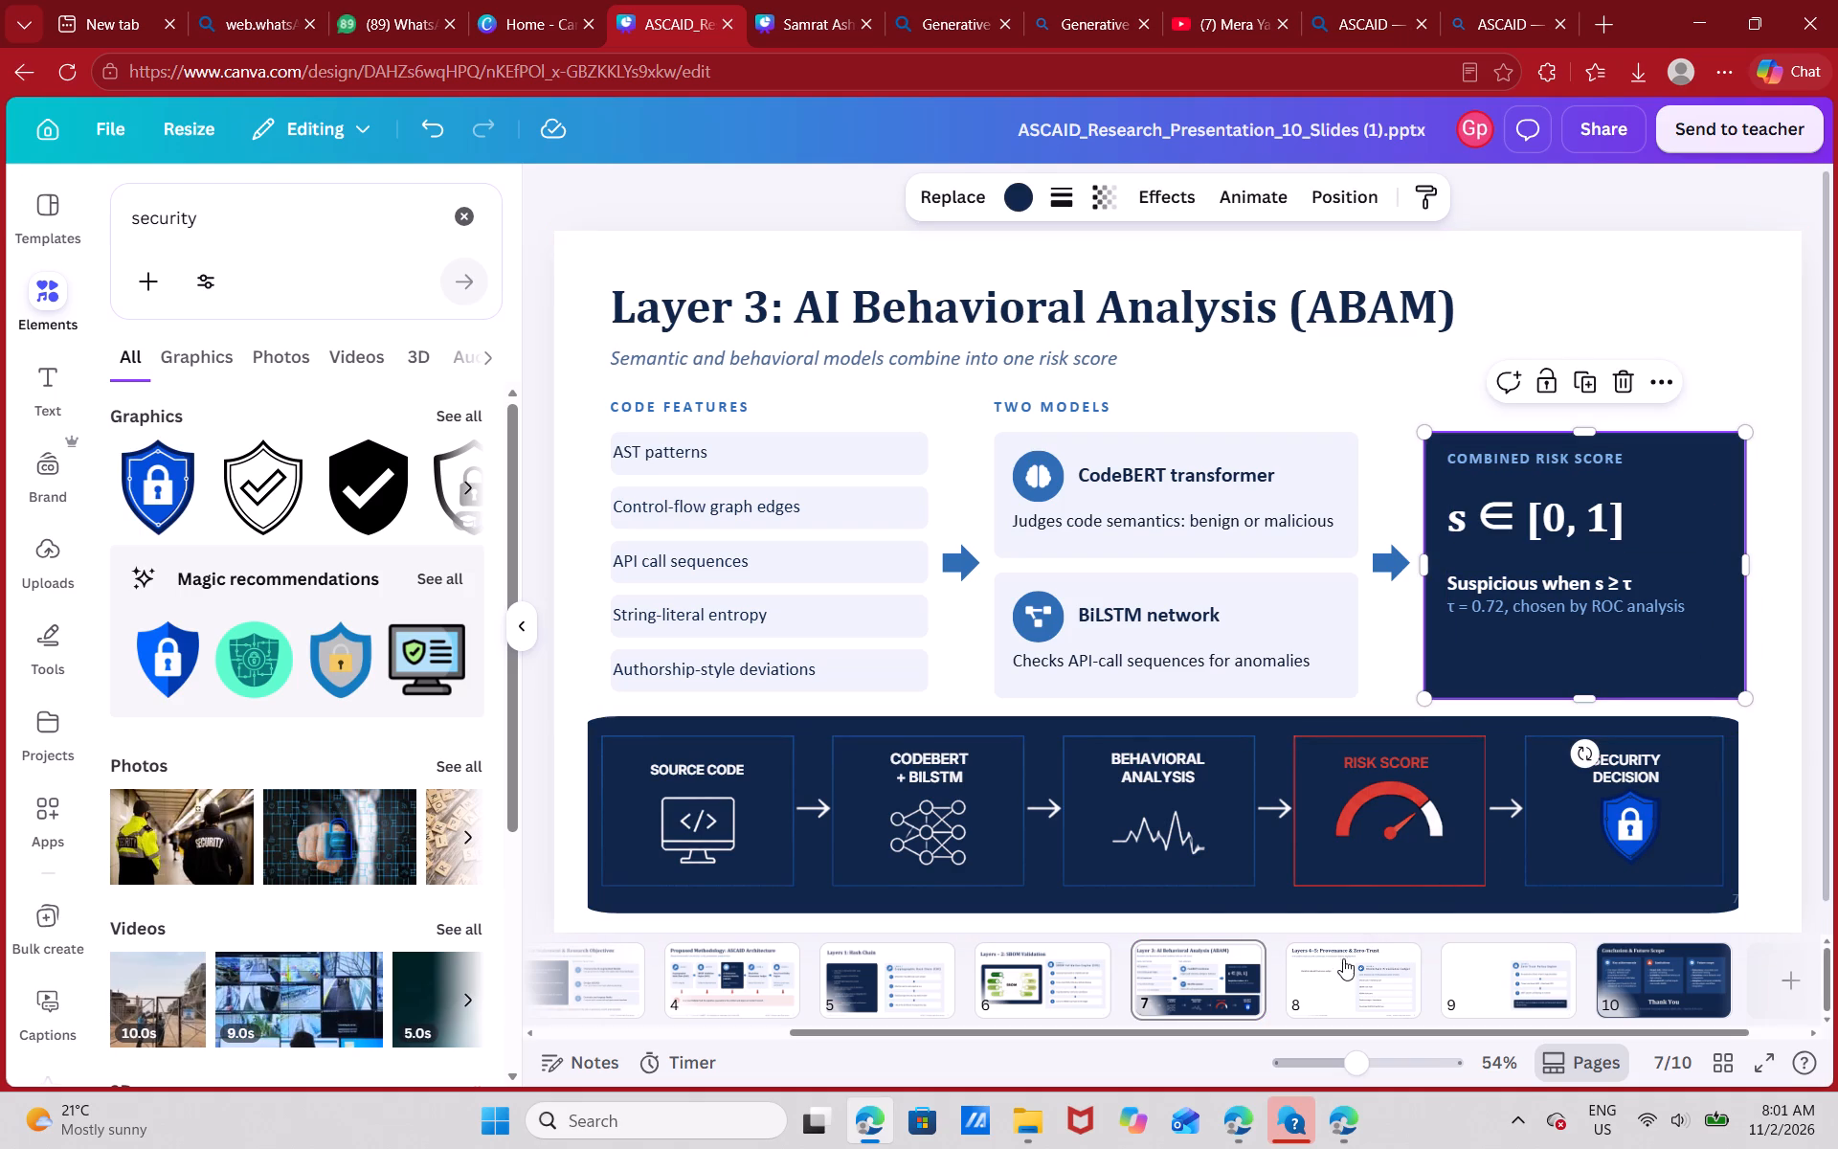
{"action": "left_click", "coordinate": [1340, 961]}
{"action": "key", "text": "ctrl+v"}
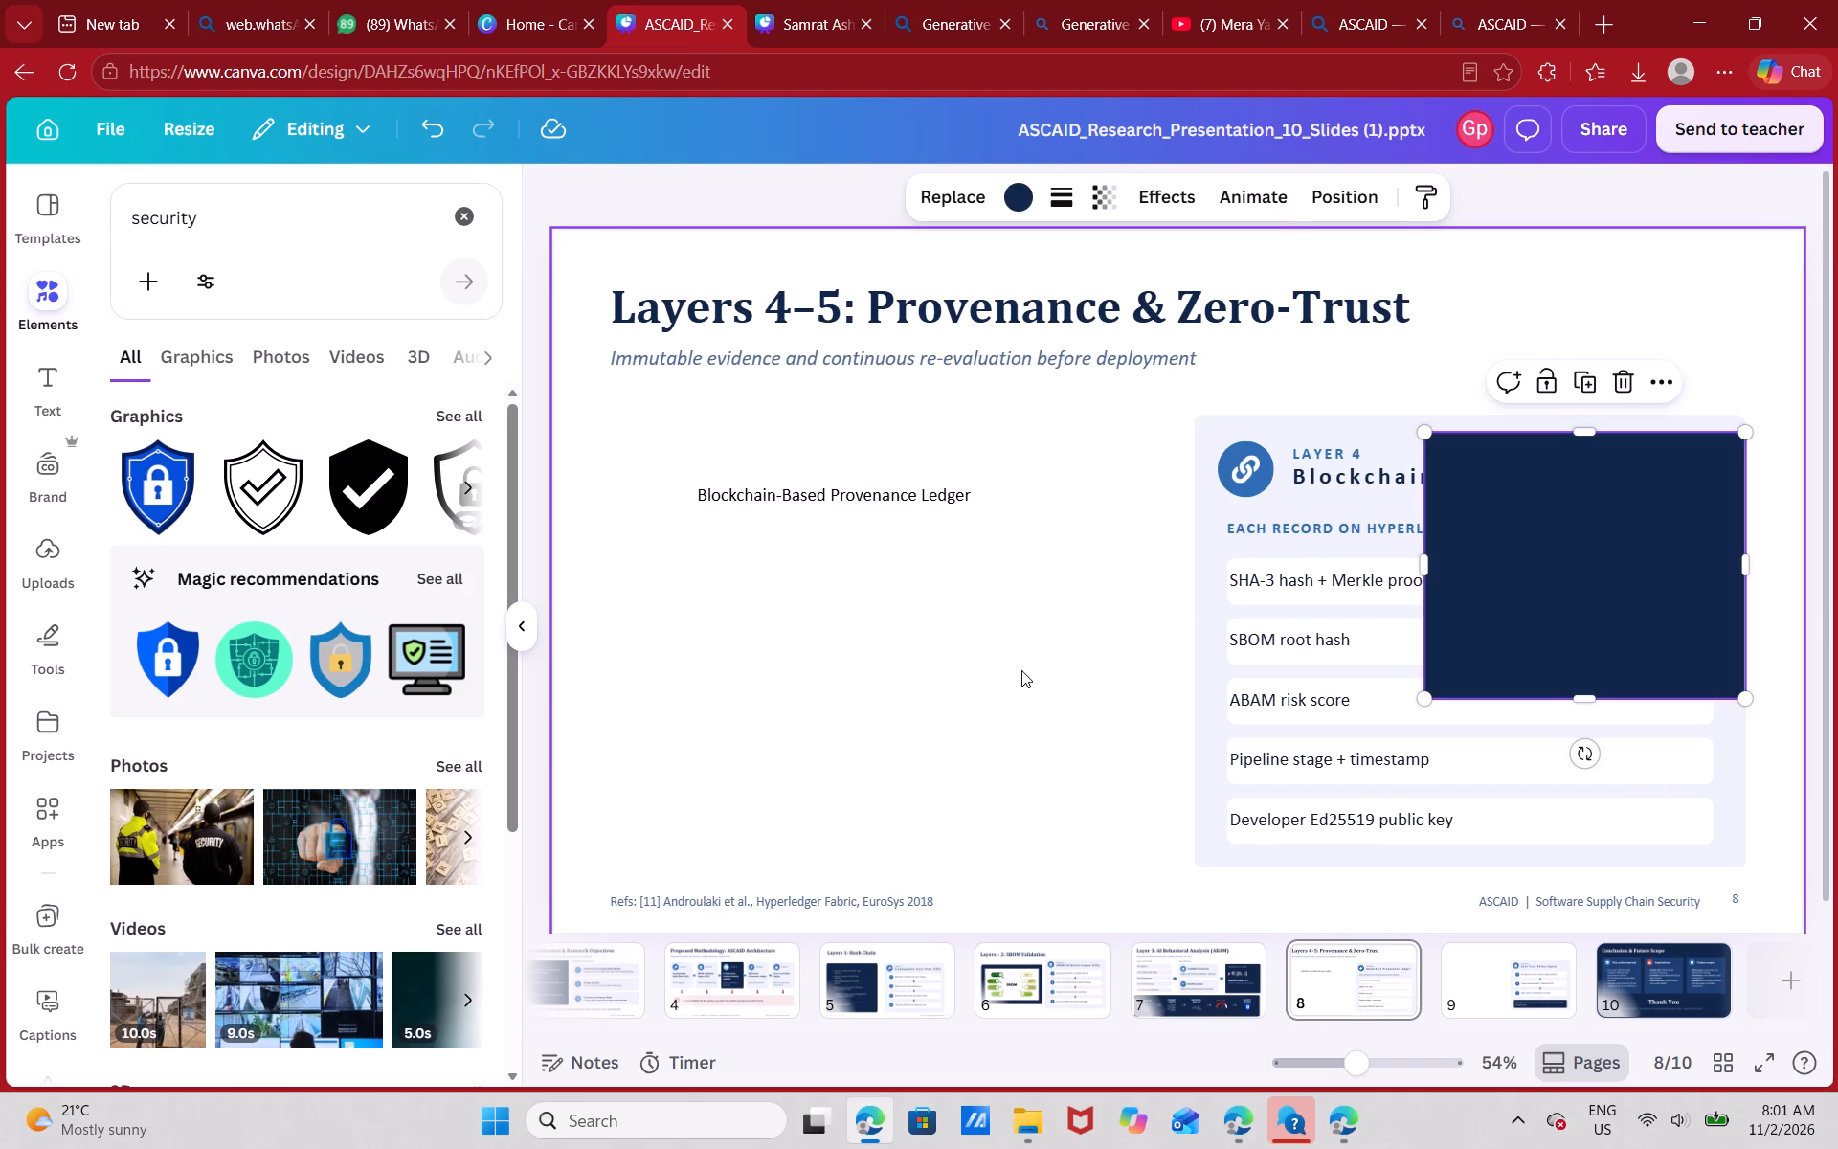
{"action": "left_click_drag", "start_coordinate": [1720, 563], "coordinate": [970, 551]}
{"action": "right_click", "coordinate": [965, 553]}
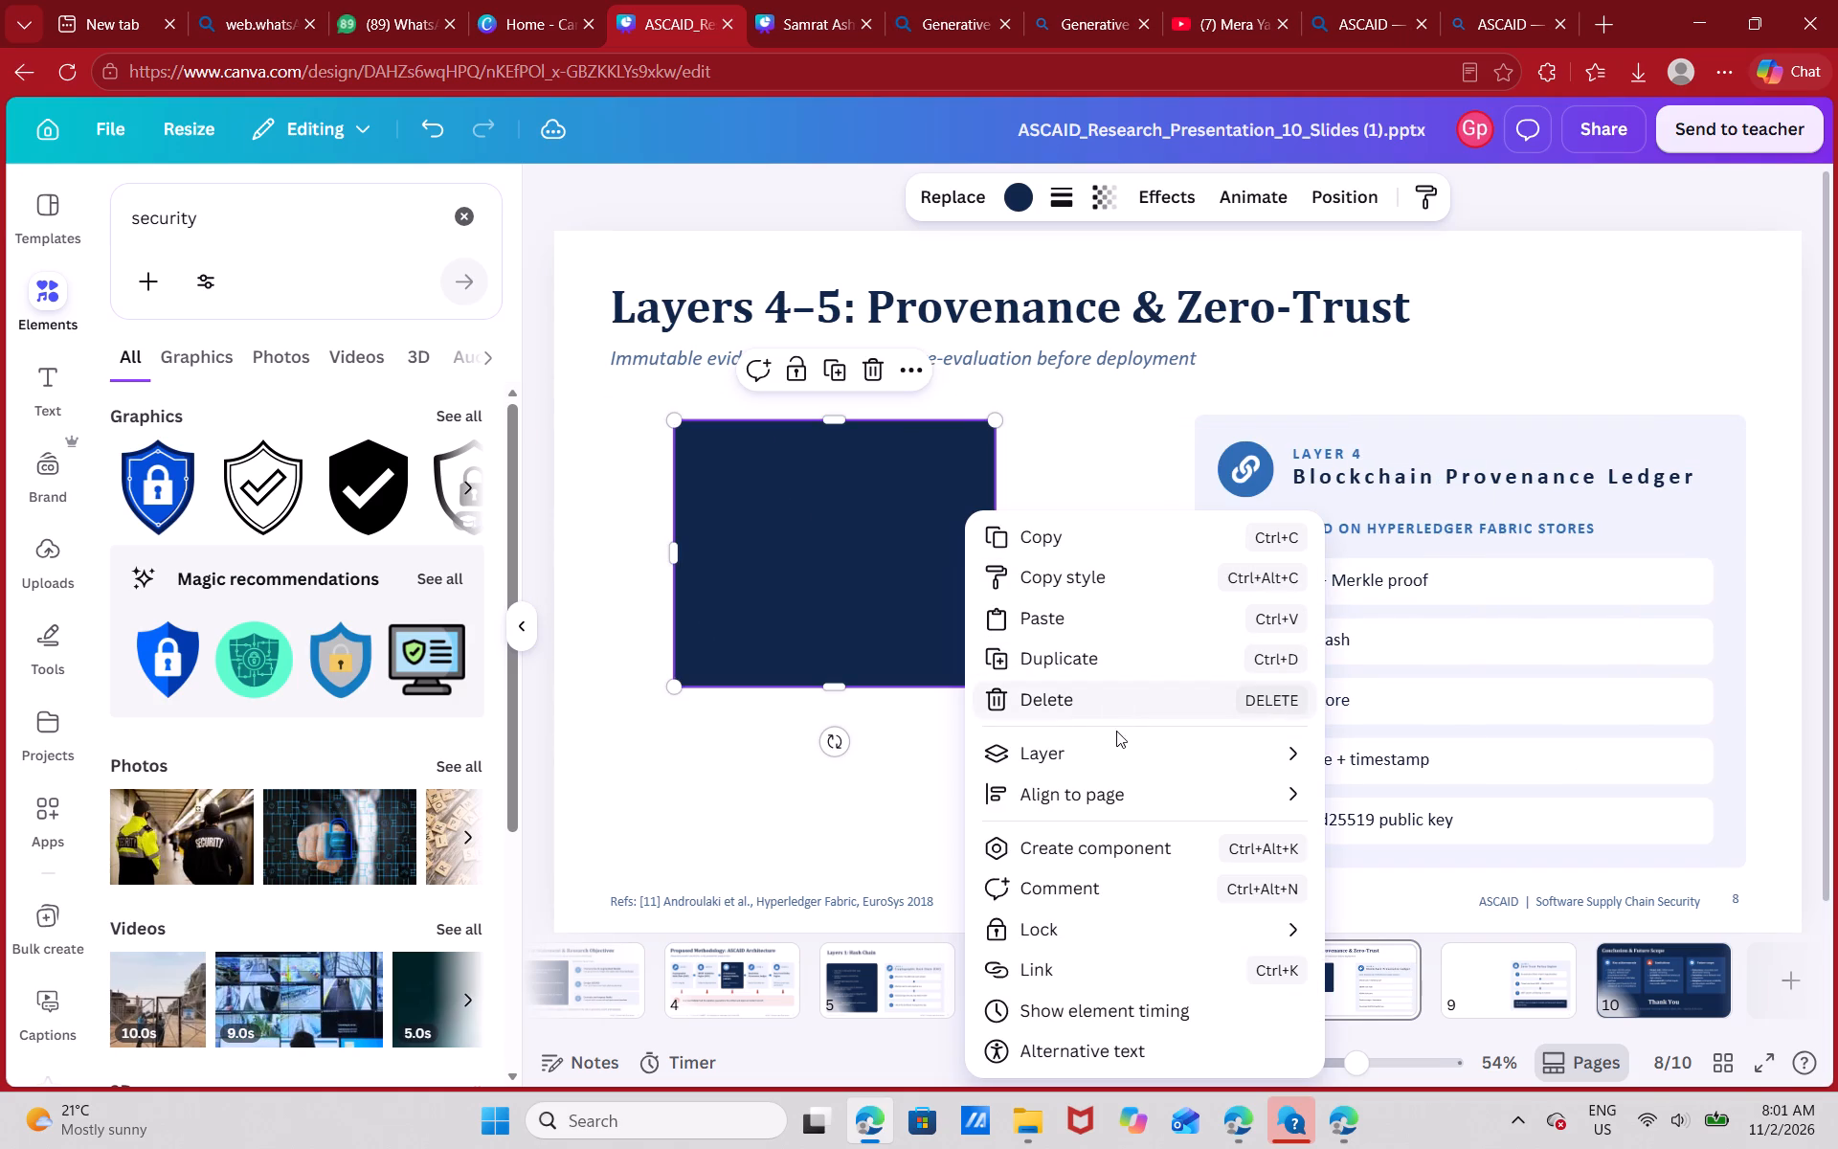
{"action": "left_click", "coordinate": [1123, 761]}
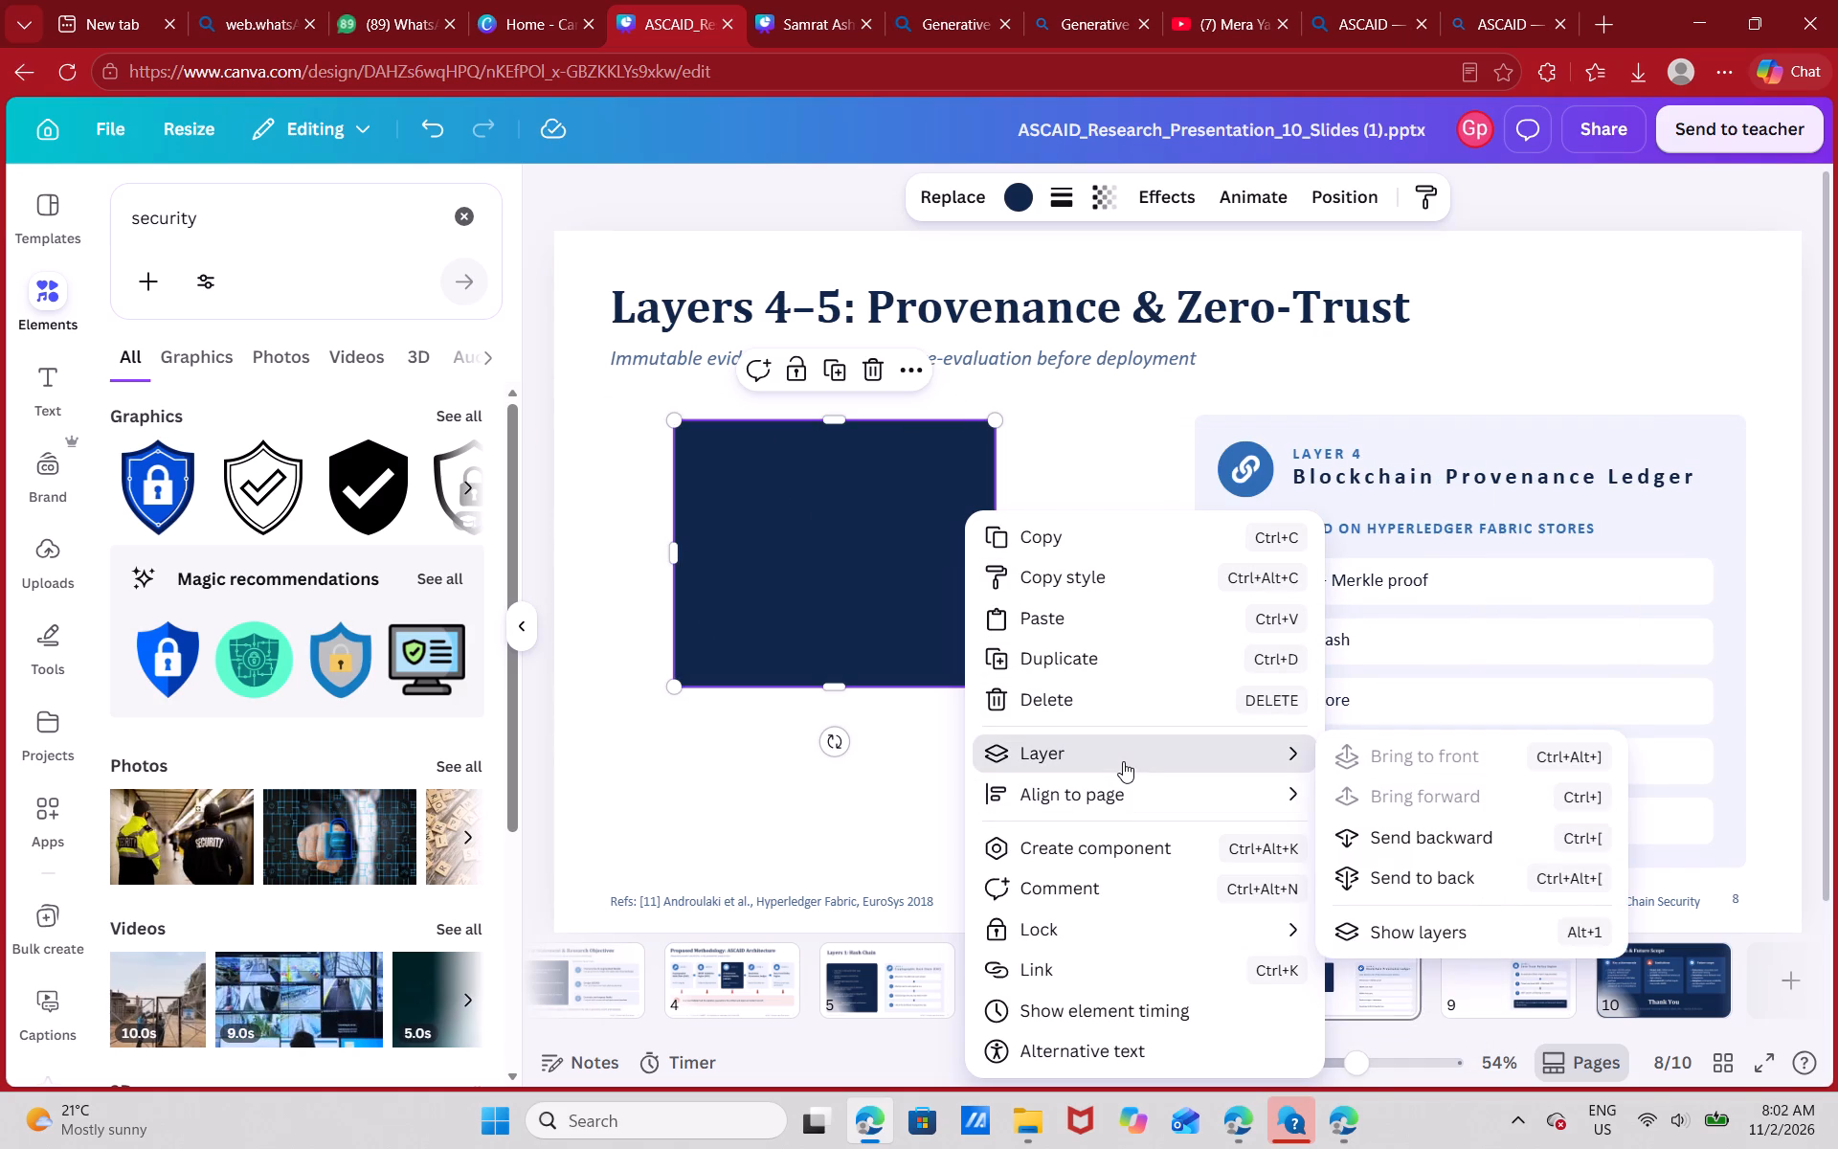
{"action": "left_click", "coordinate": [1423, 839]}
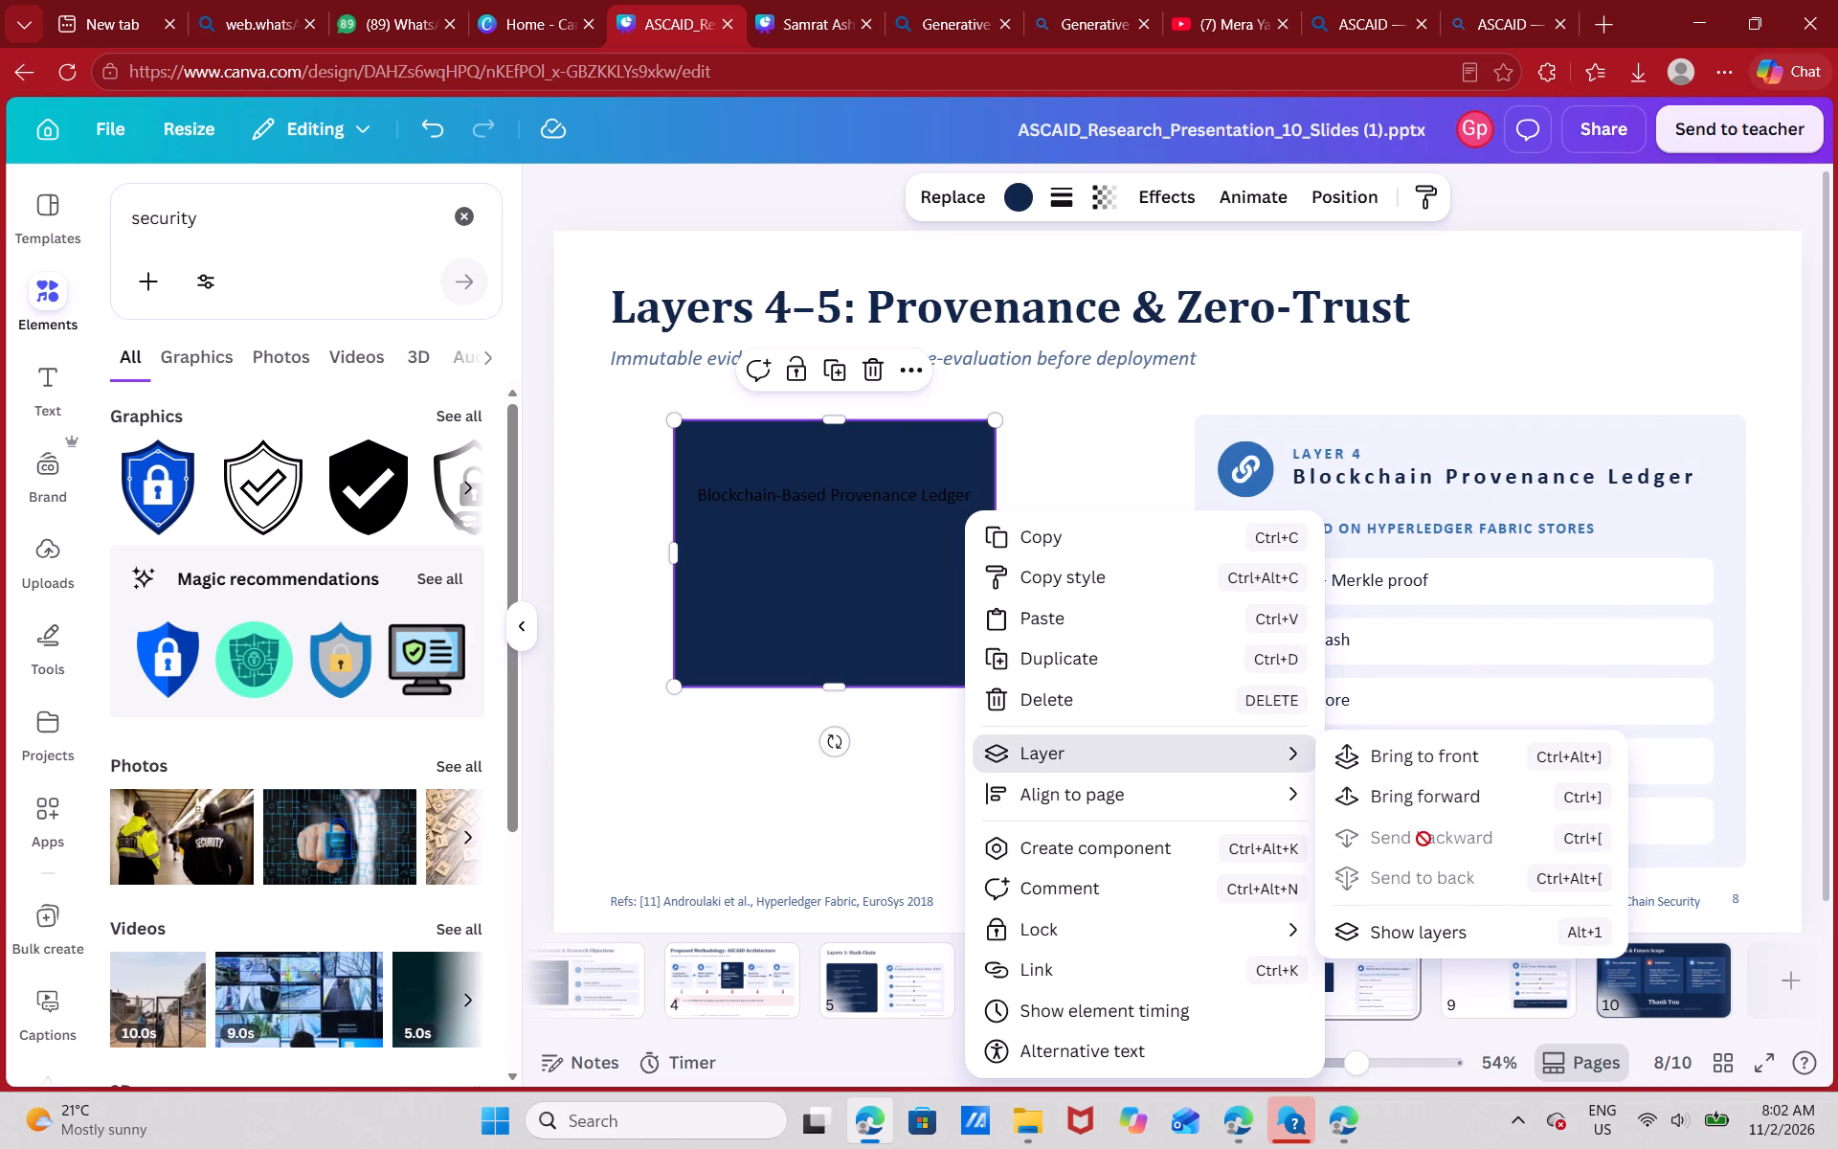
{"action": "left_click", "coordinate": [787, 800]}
Set the colour of the "Blockchain-Based Provenance Ledger" text on slide 8 to white.
{"action": "double_click", "coordinate": [945, 497]}
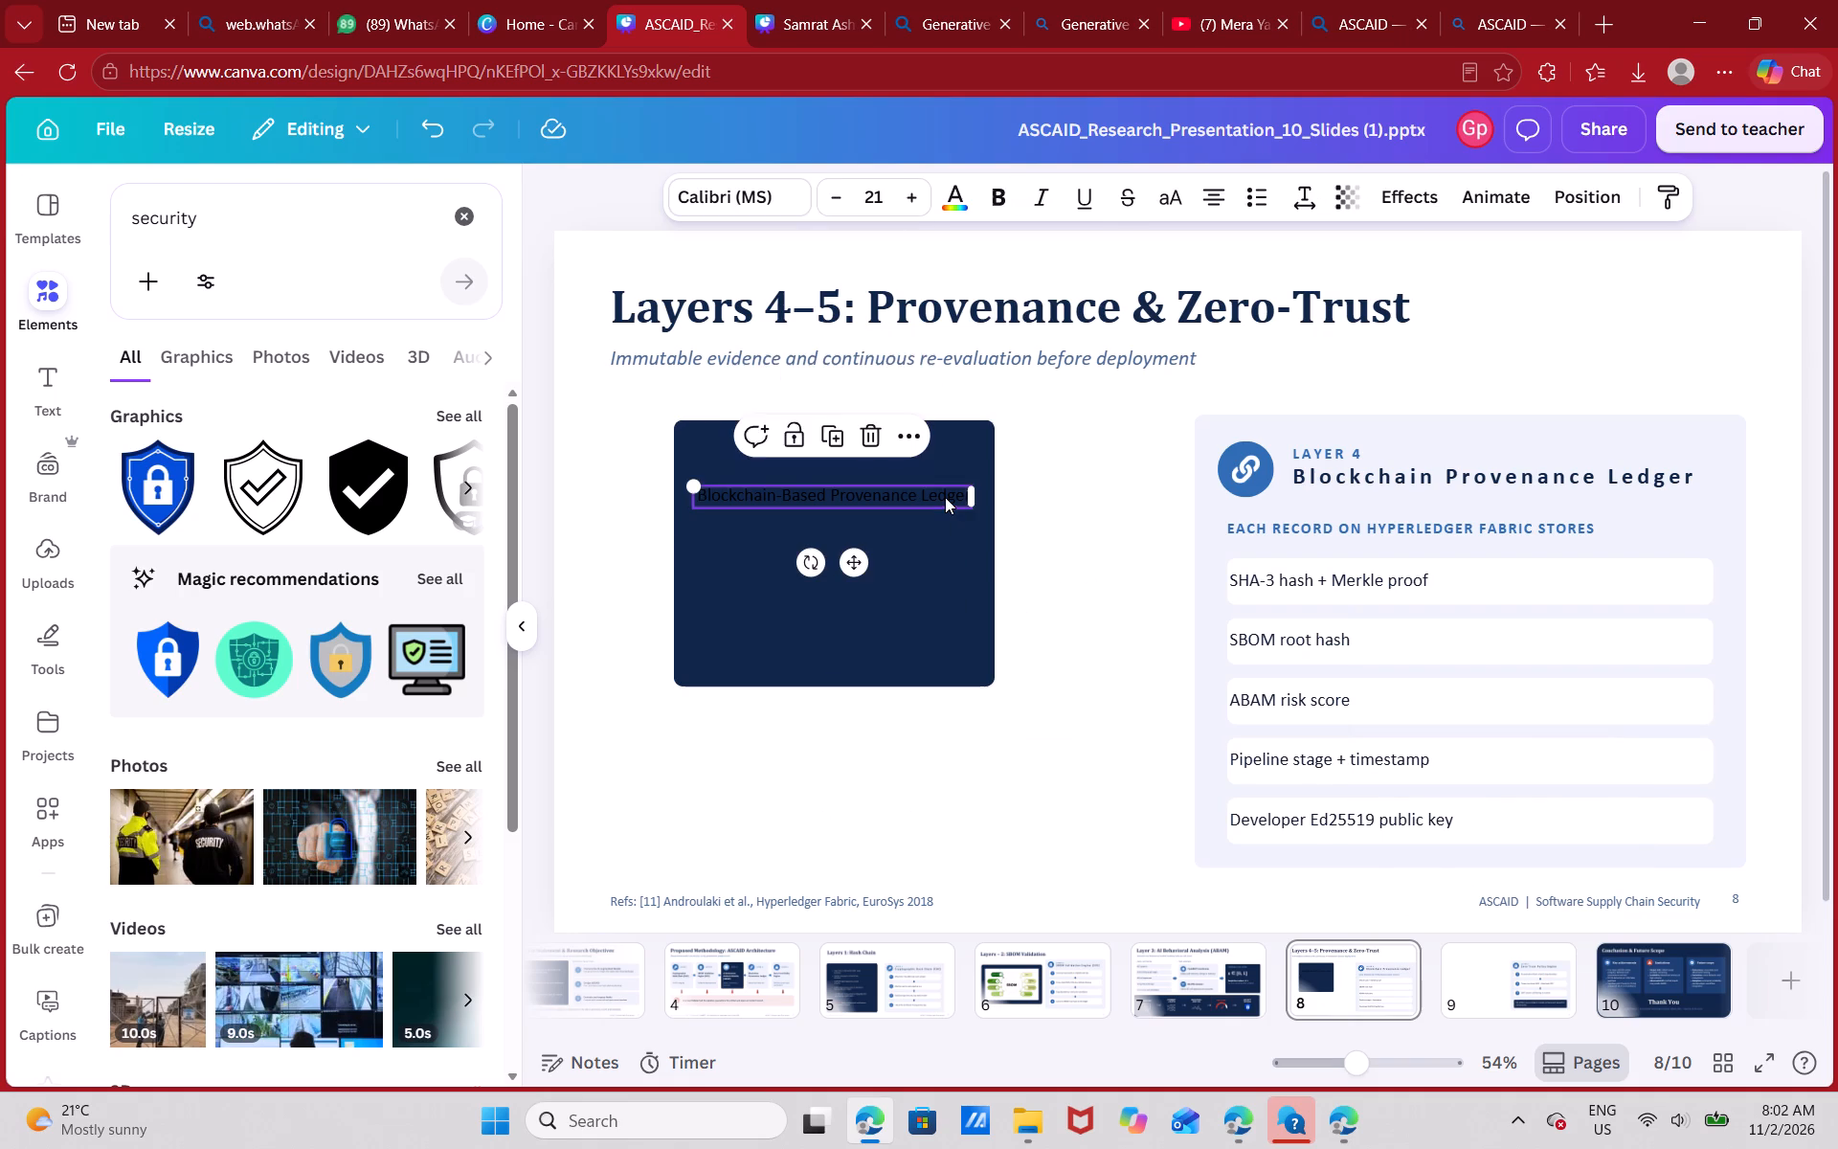
{"action": "left_click", "coordinate": [955, 188]}
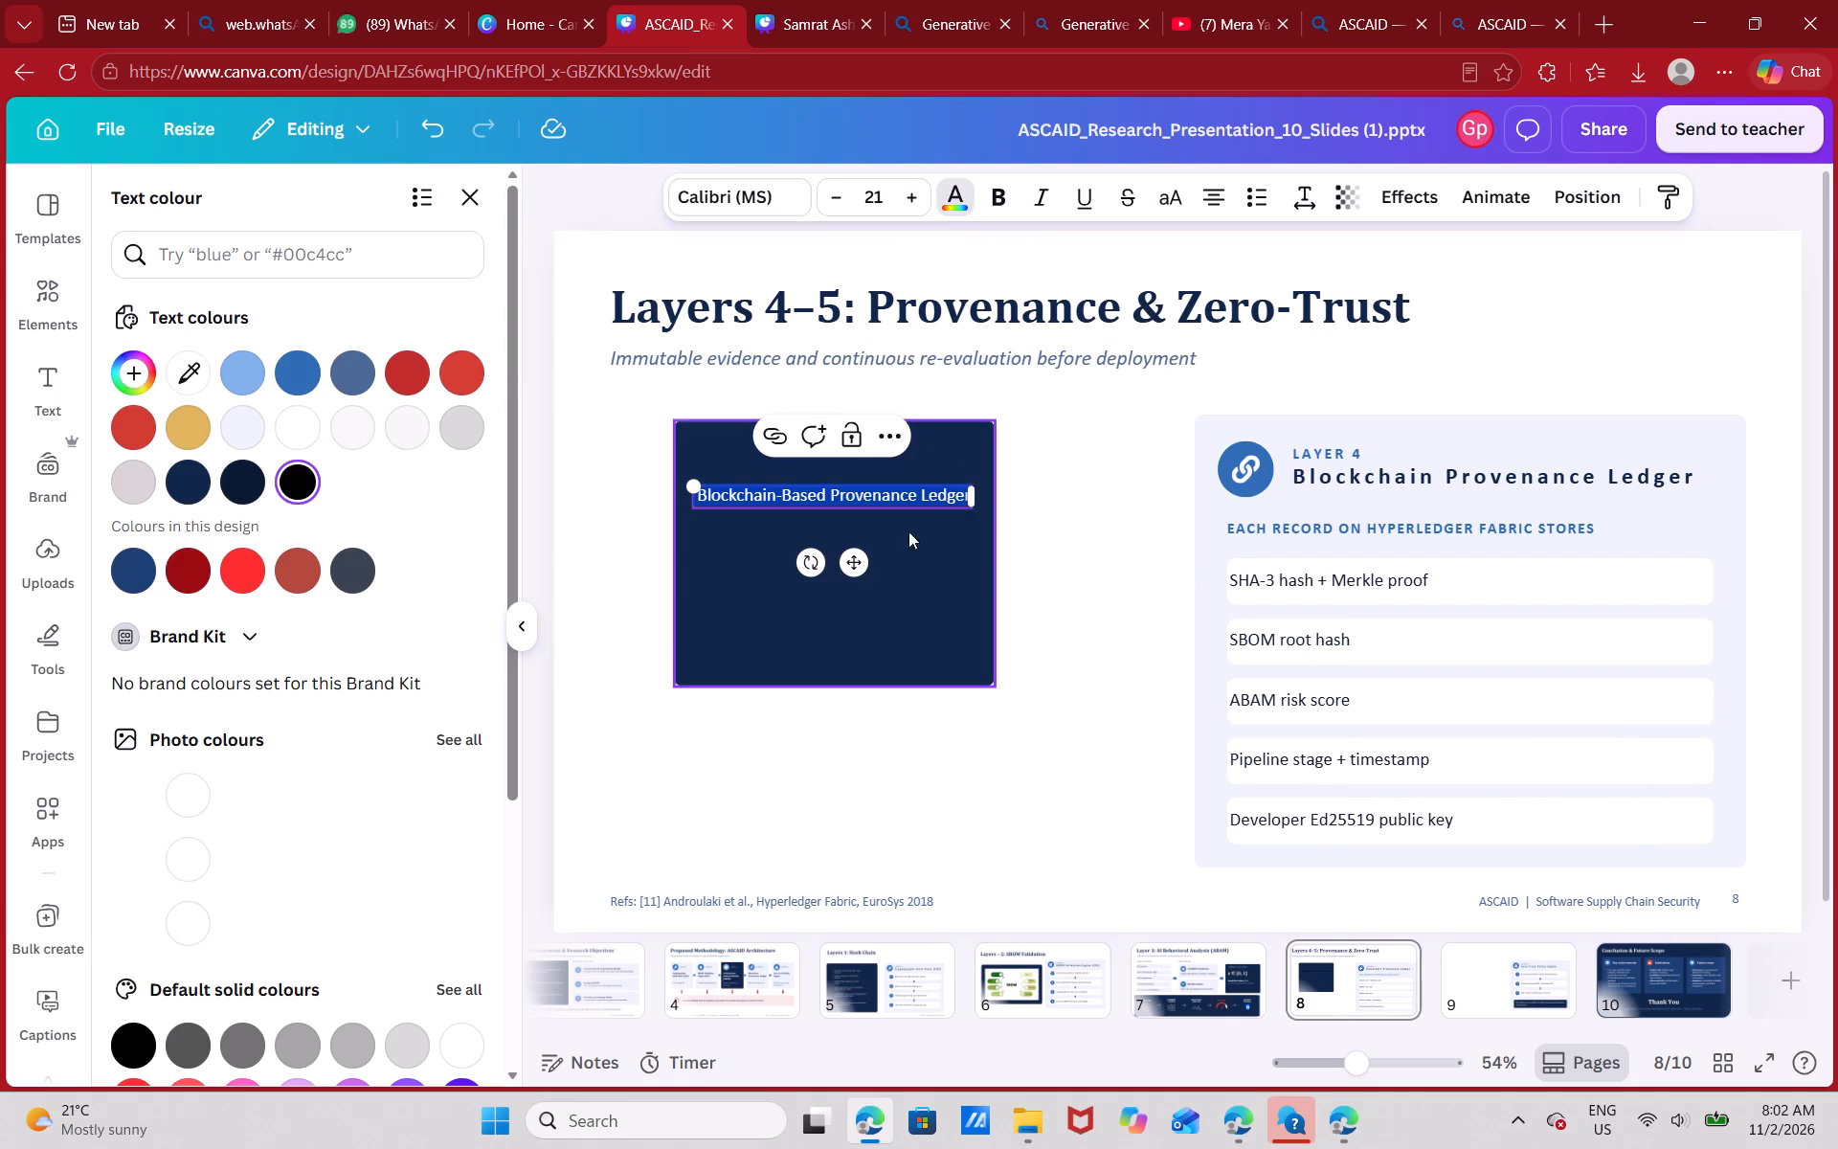
{"action": "left_click", "coordinate": [310, 437]}
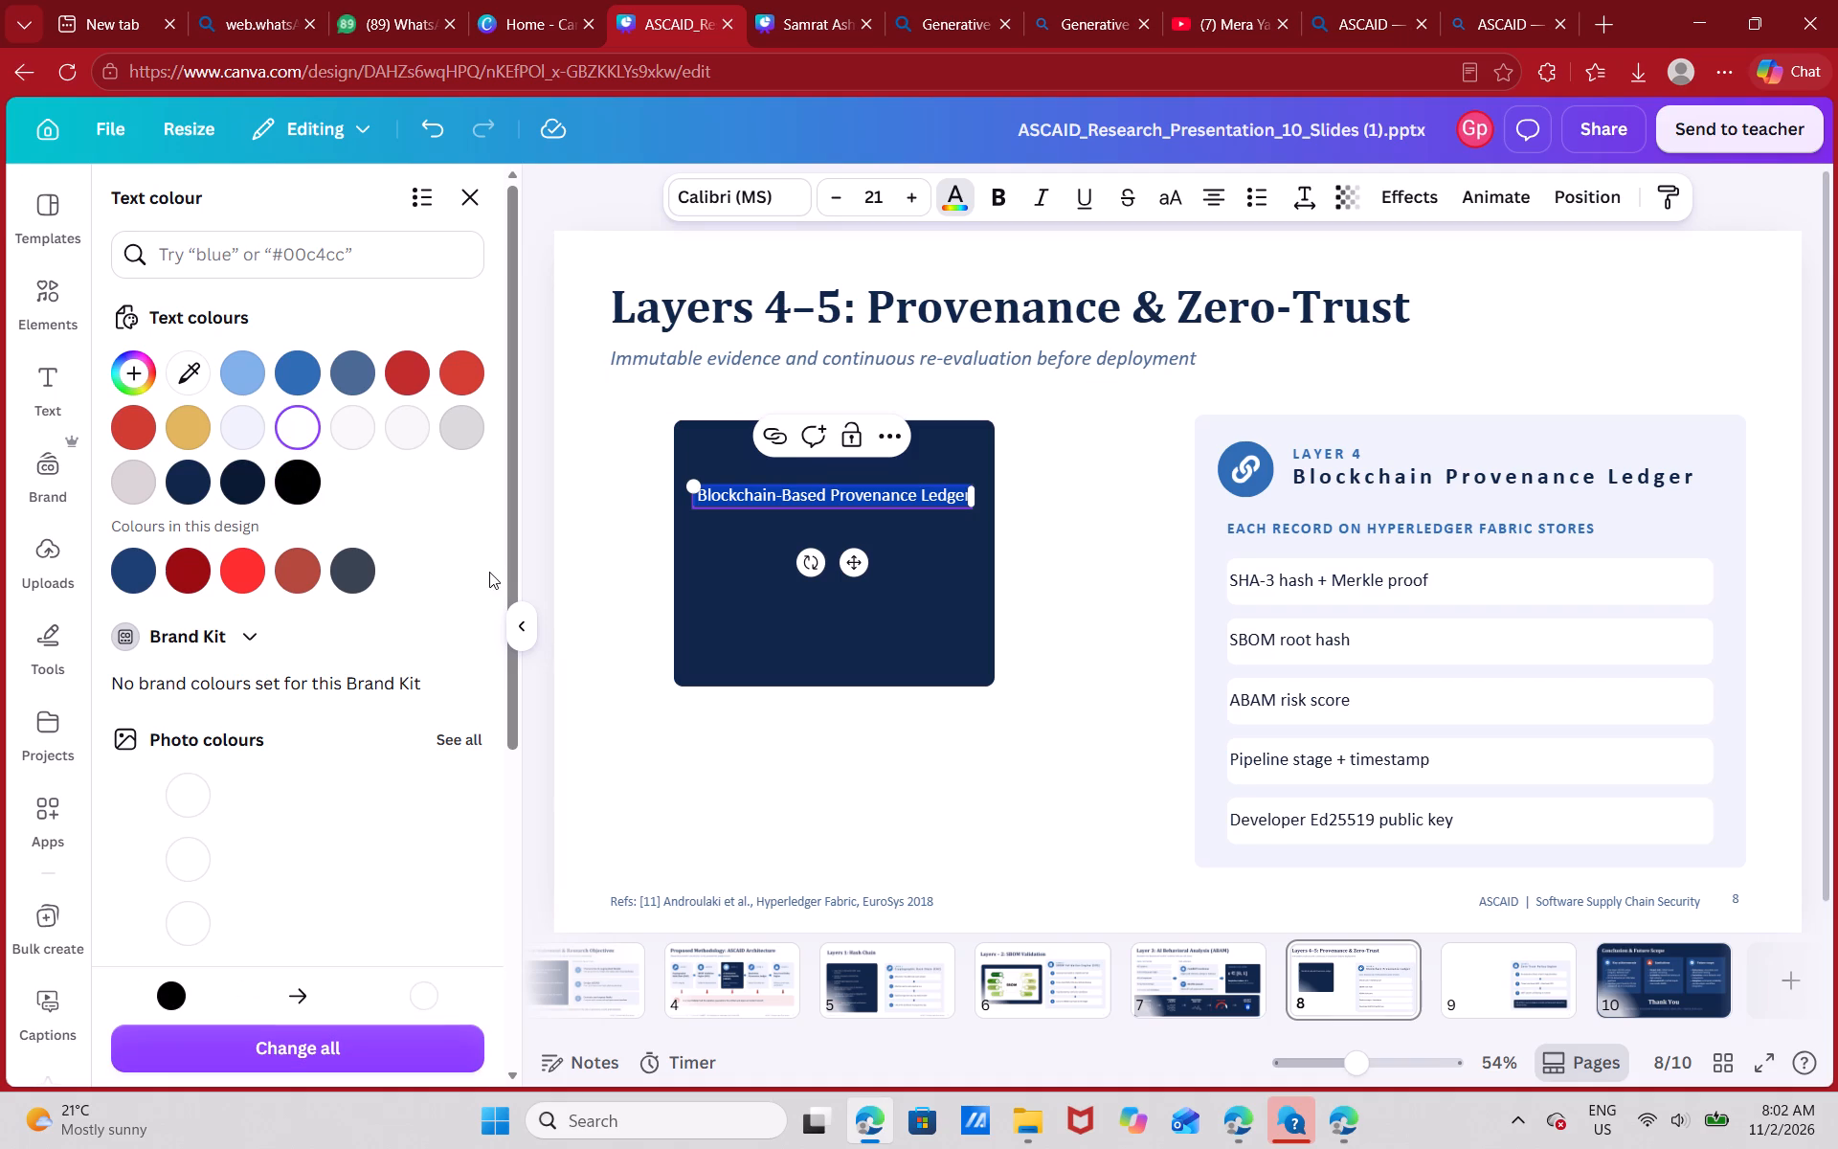
{"action": "double_click", "coordinate": [603, 627]}
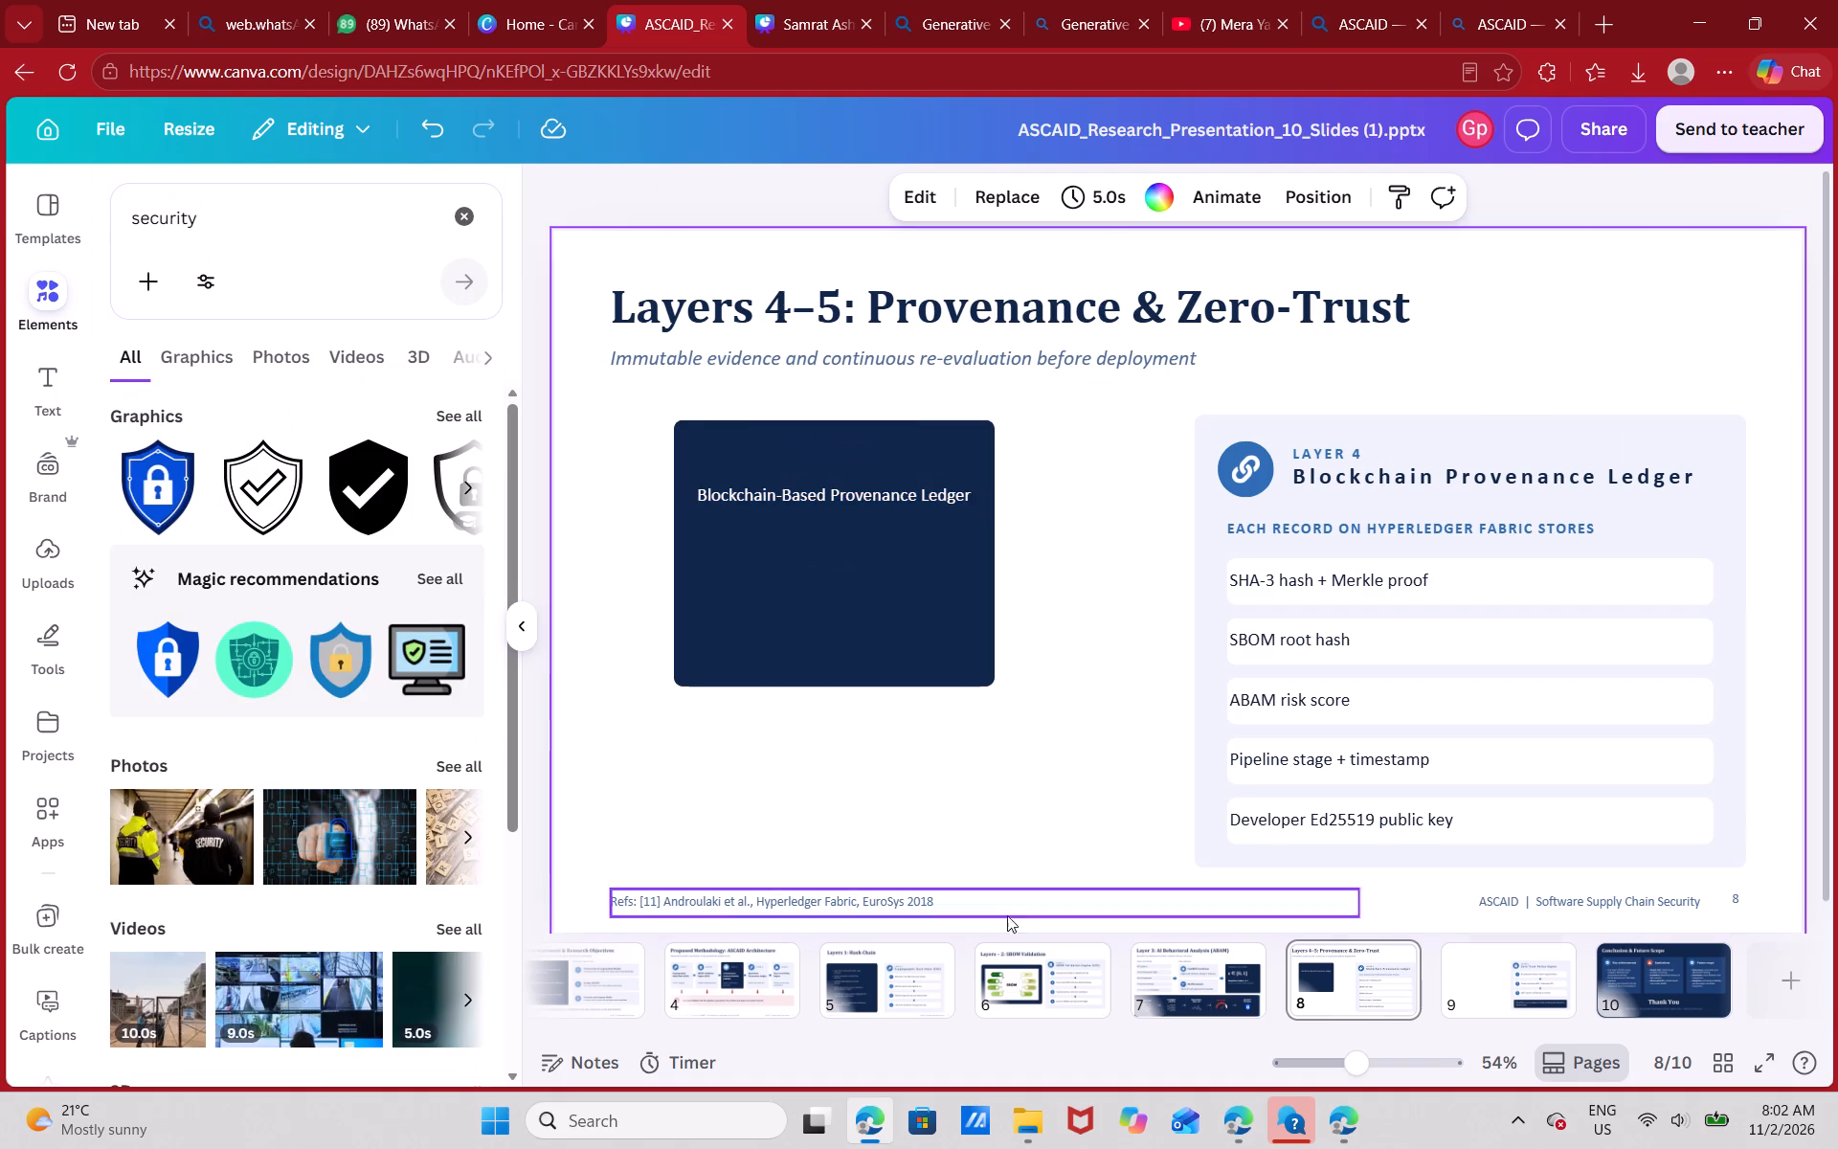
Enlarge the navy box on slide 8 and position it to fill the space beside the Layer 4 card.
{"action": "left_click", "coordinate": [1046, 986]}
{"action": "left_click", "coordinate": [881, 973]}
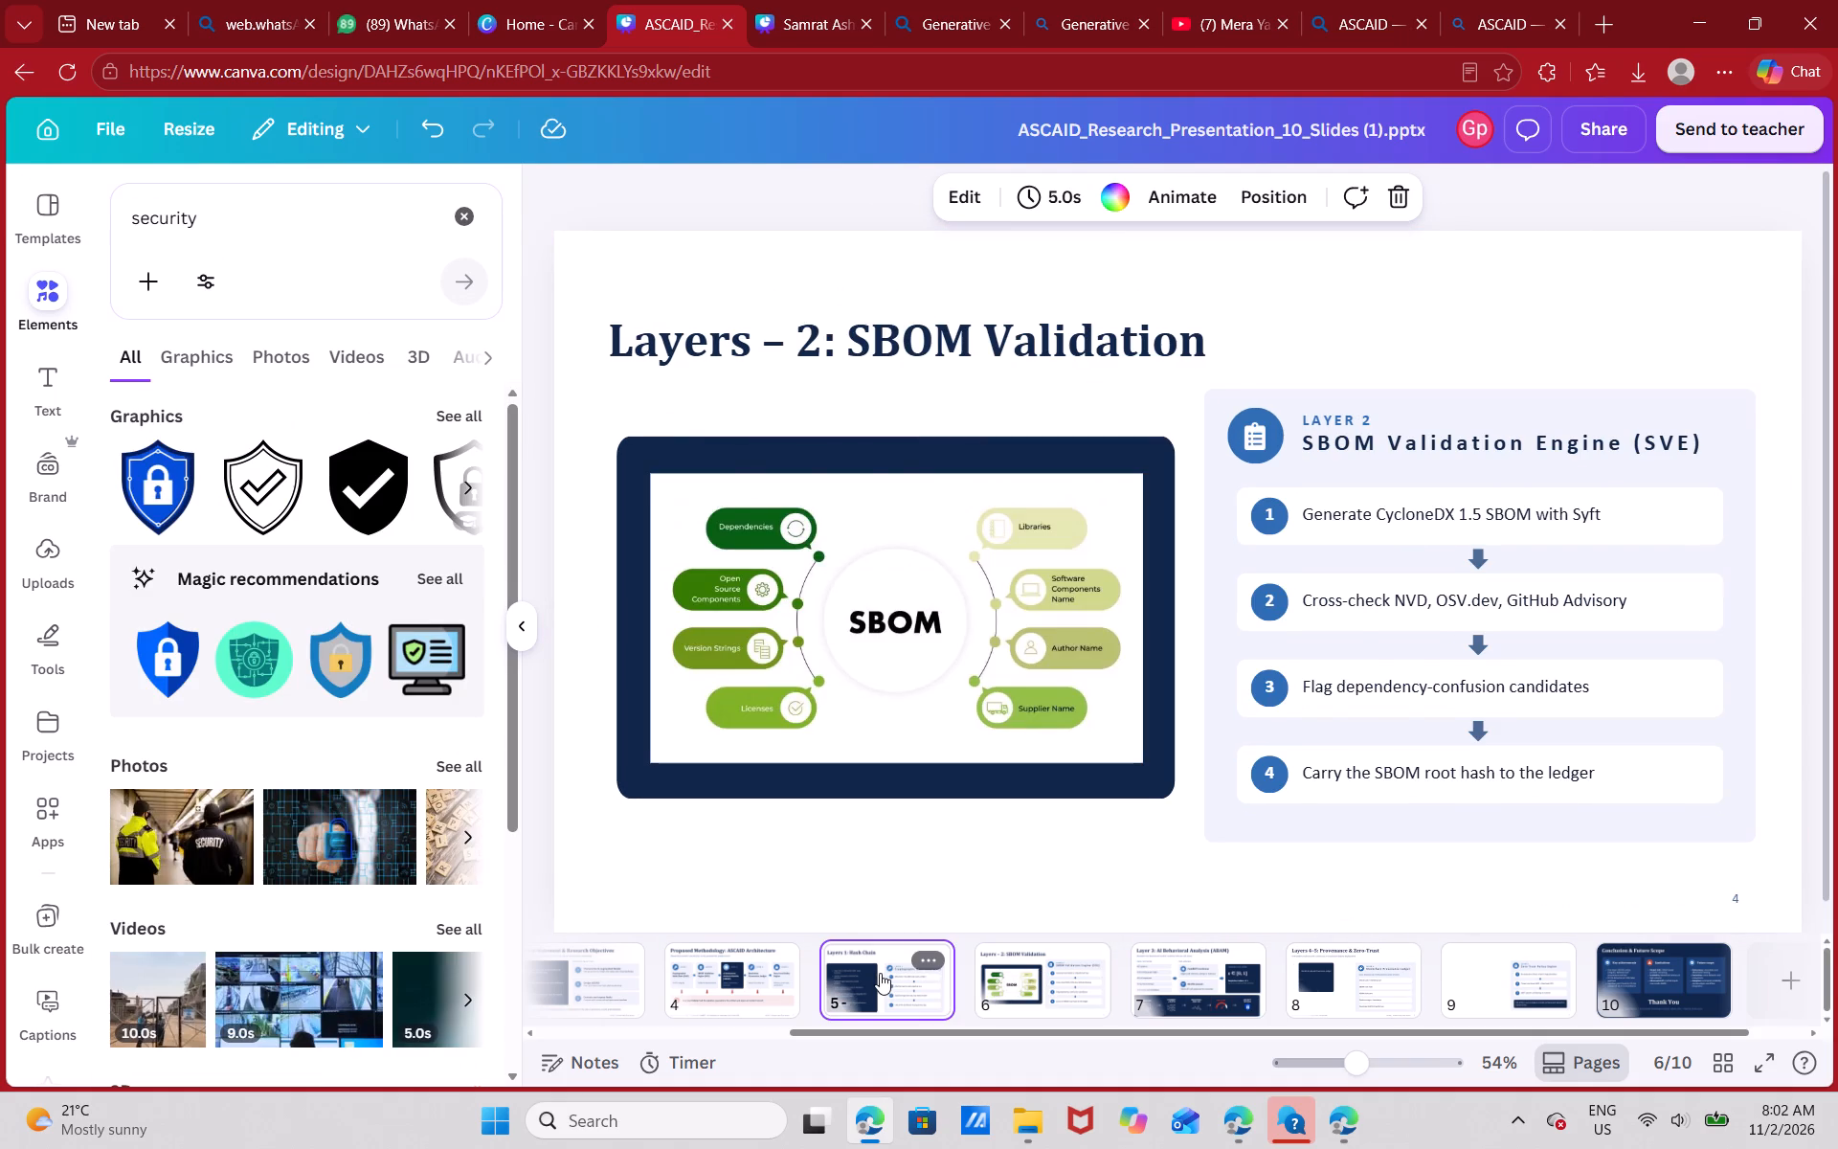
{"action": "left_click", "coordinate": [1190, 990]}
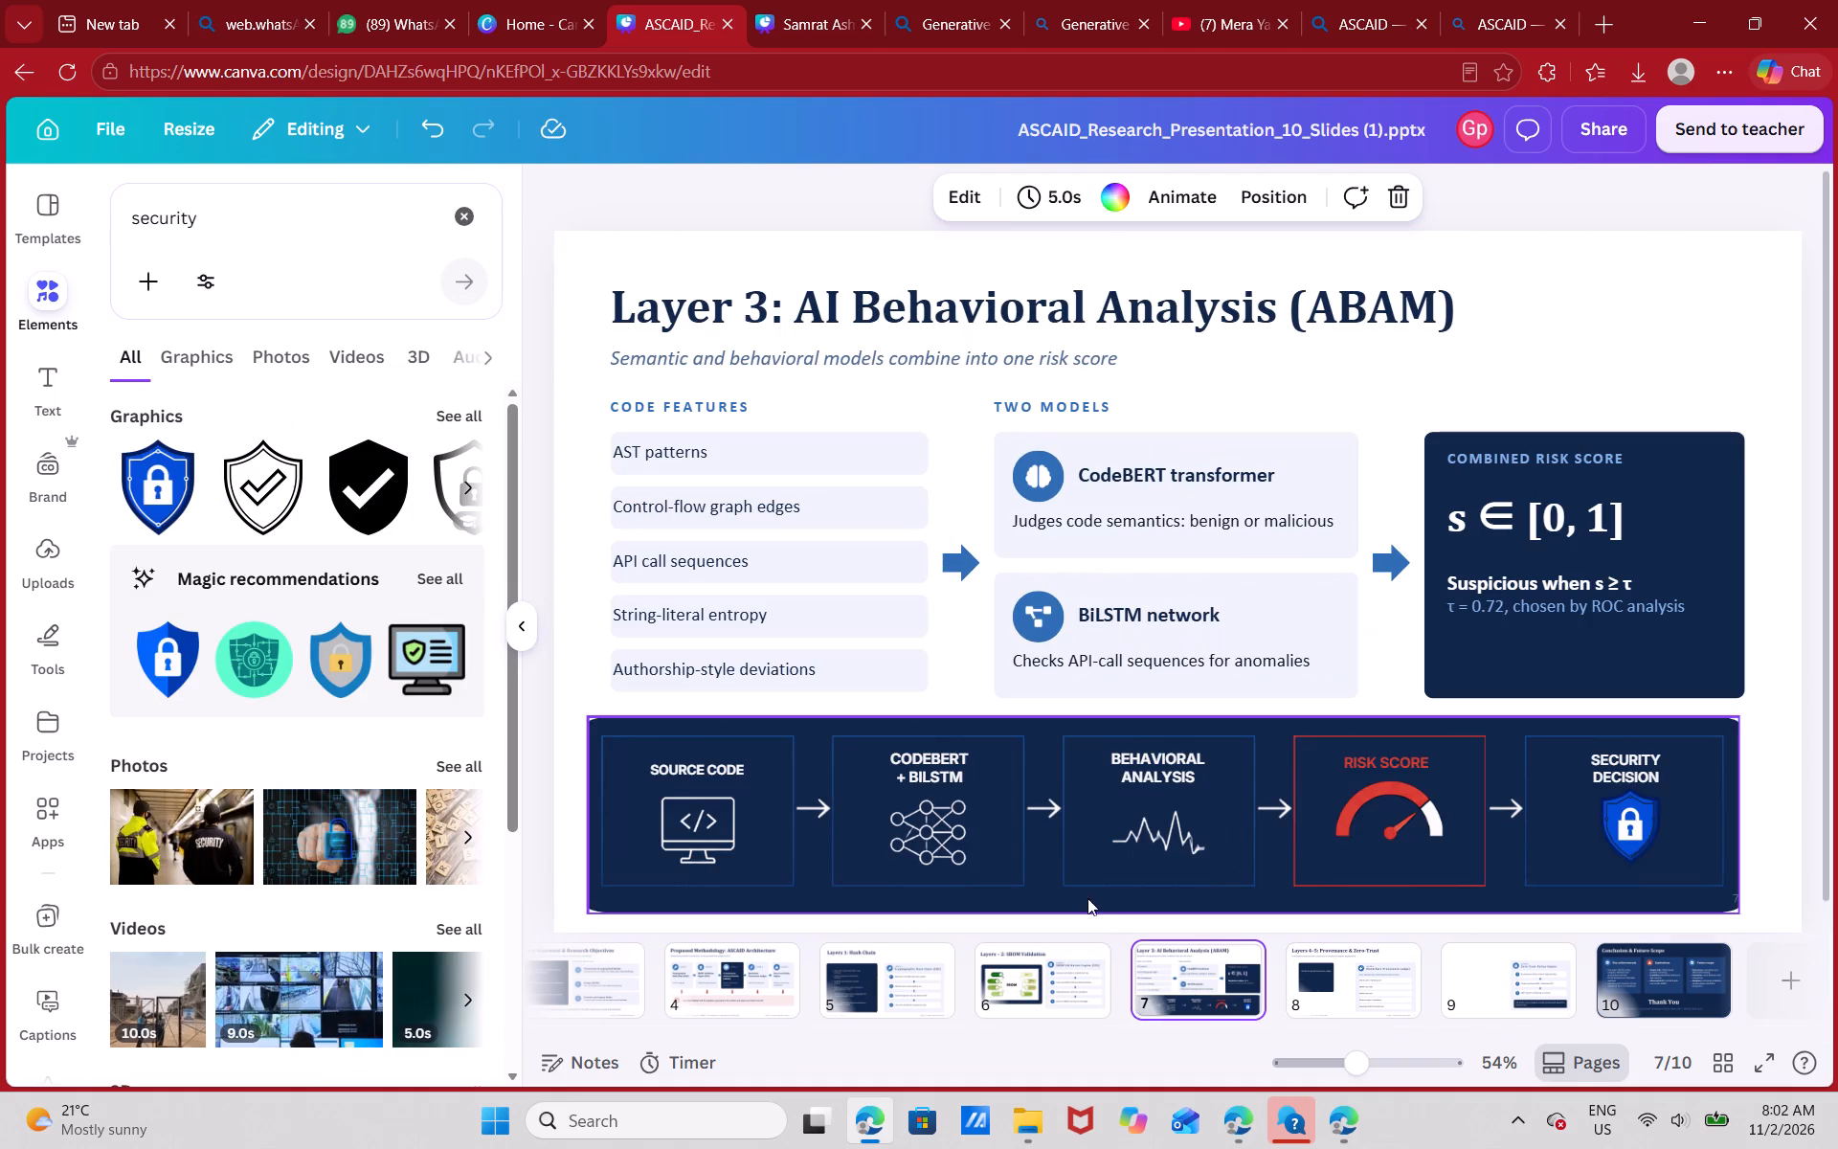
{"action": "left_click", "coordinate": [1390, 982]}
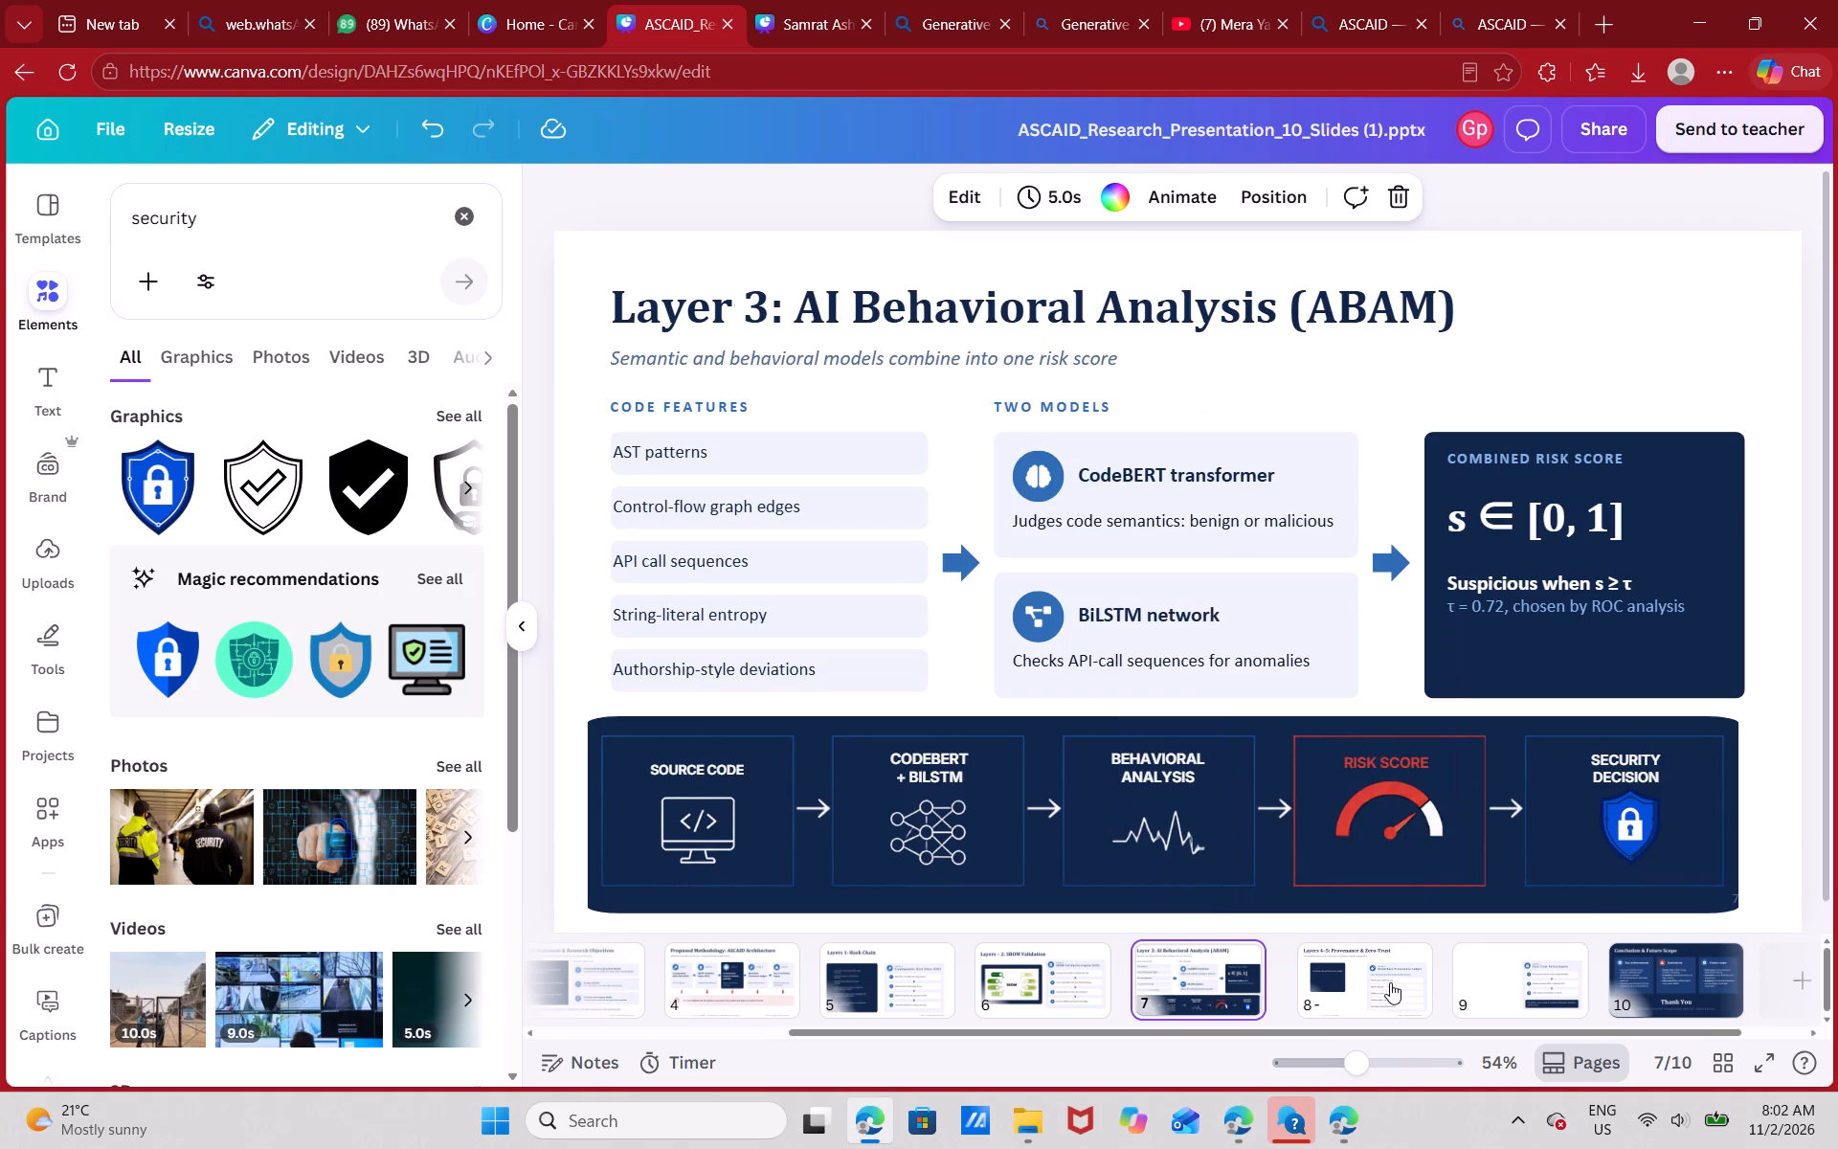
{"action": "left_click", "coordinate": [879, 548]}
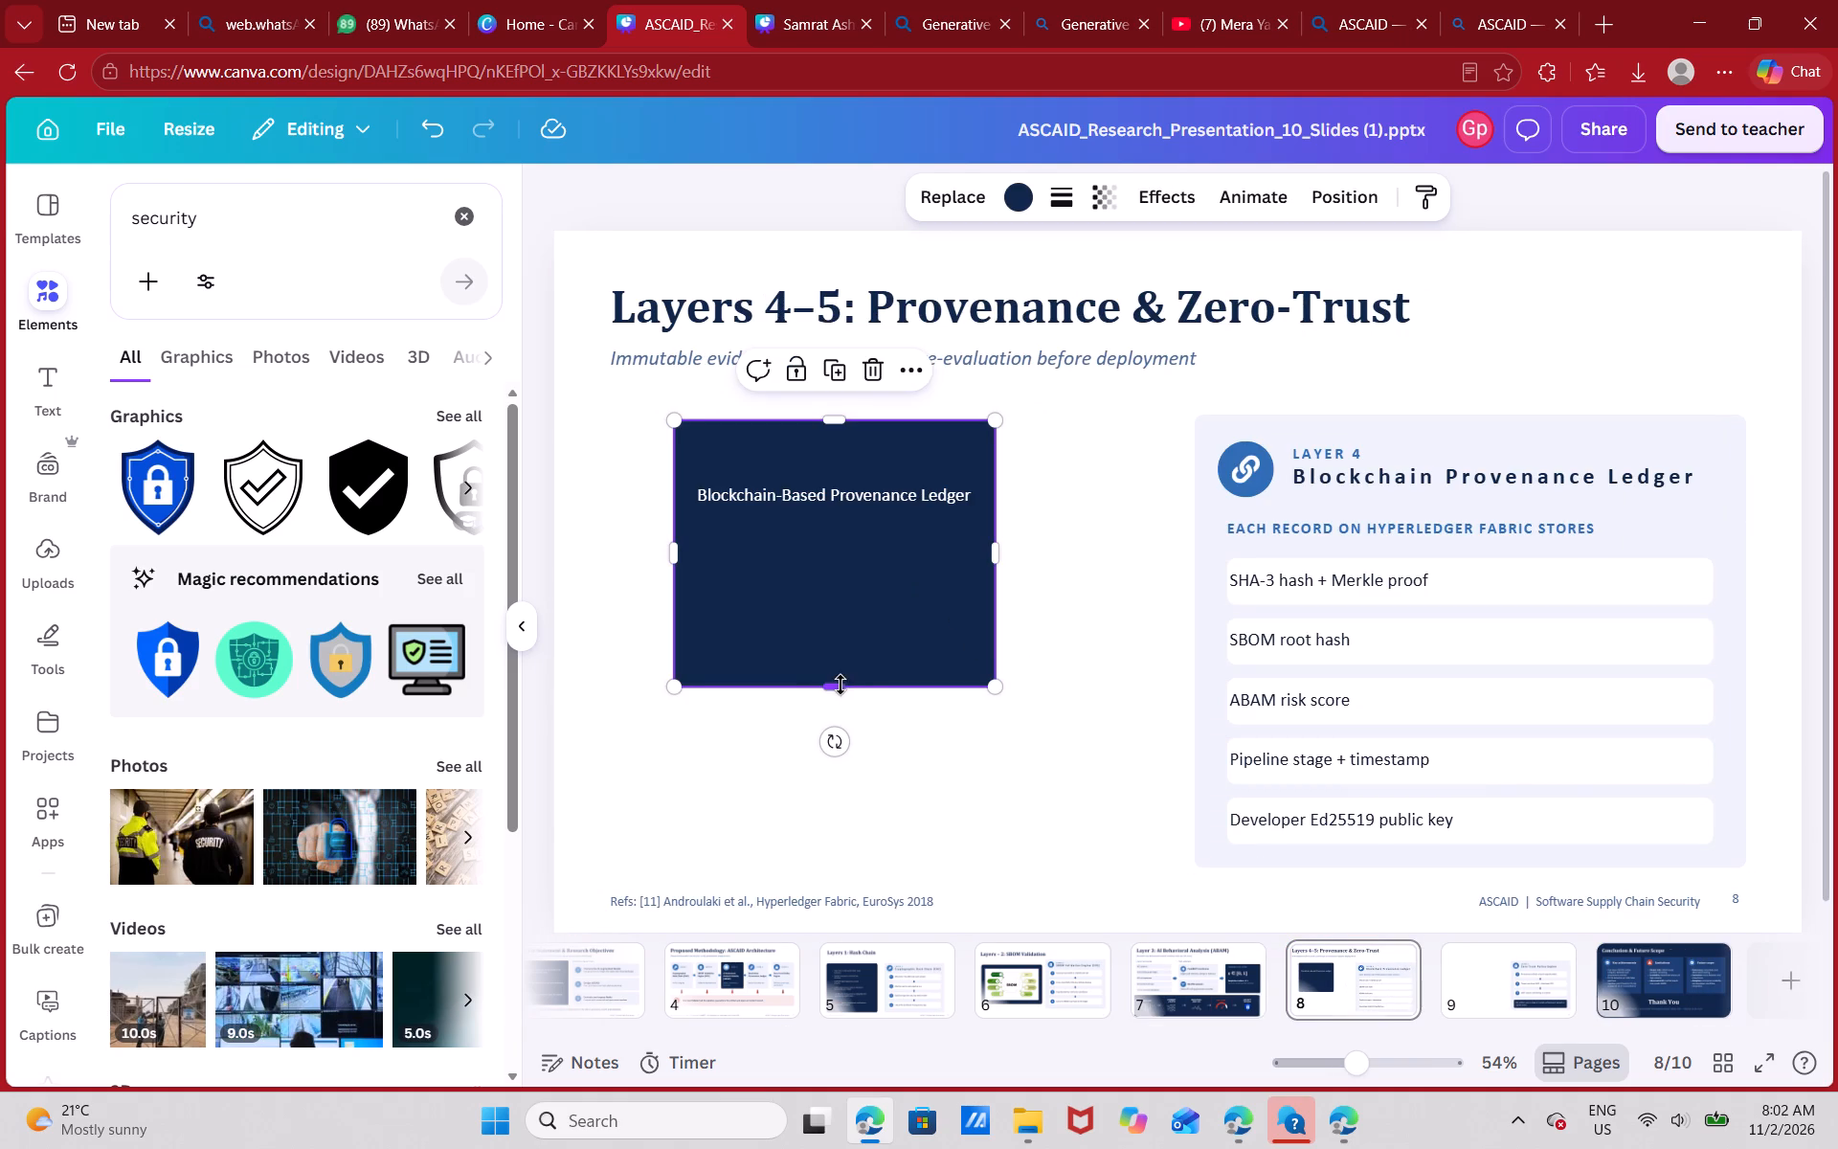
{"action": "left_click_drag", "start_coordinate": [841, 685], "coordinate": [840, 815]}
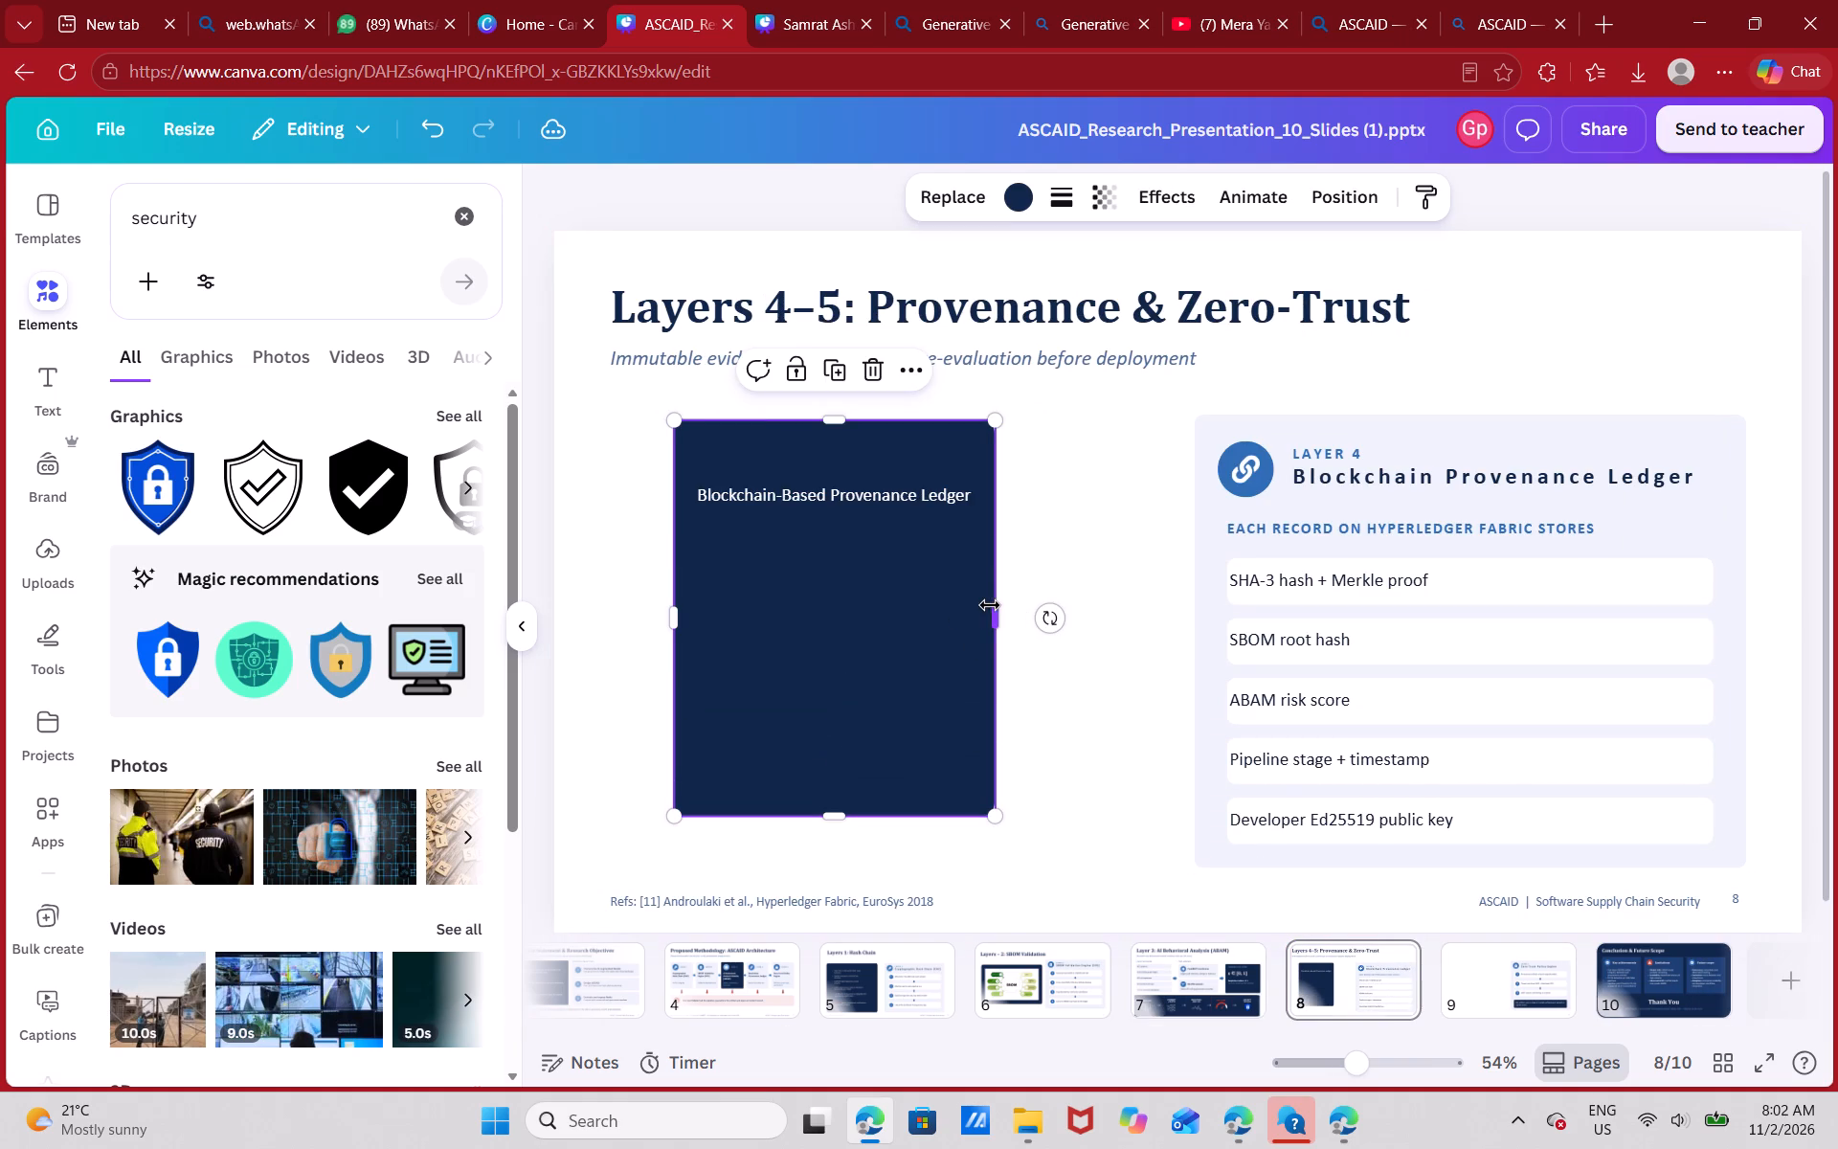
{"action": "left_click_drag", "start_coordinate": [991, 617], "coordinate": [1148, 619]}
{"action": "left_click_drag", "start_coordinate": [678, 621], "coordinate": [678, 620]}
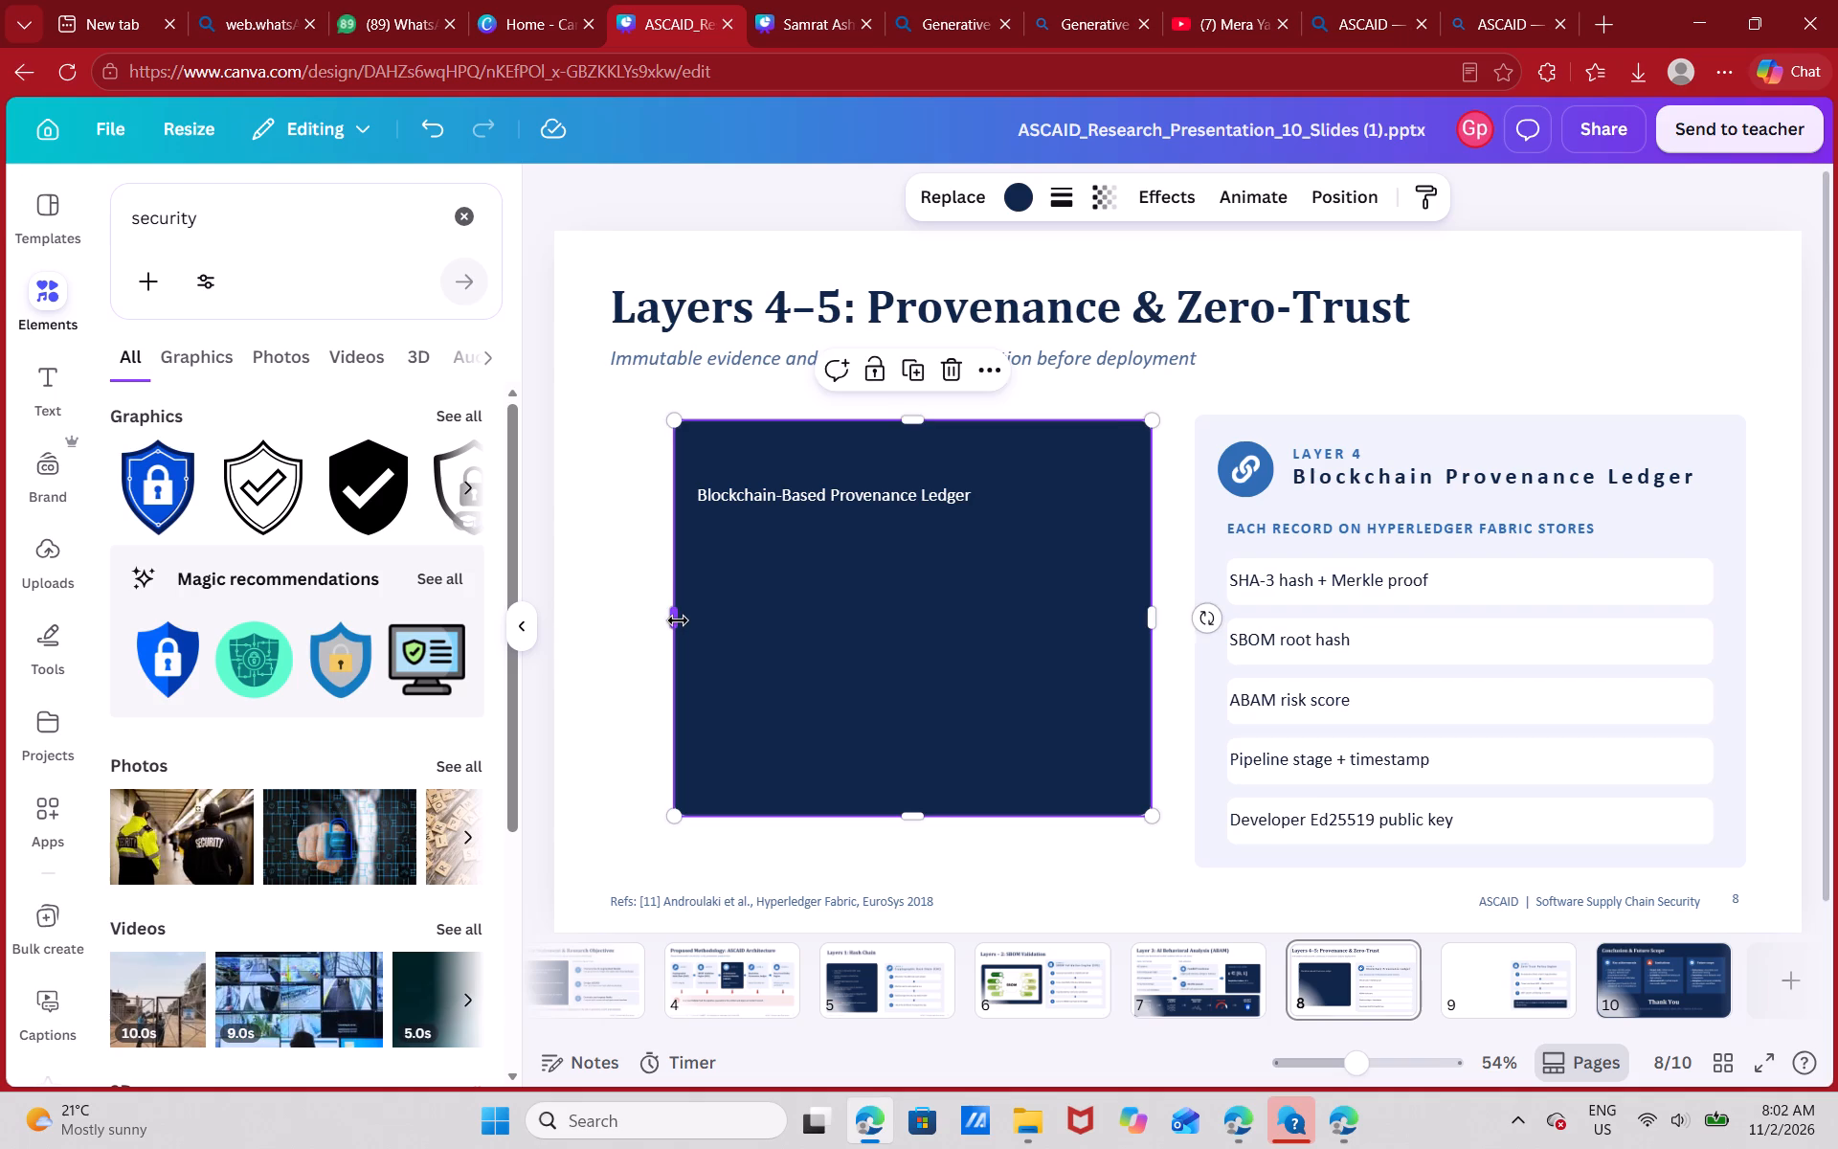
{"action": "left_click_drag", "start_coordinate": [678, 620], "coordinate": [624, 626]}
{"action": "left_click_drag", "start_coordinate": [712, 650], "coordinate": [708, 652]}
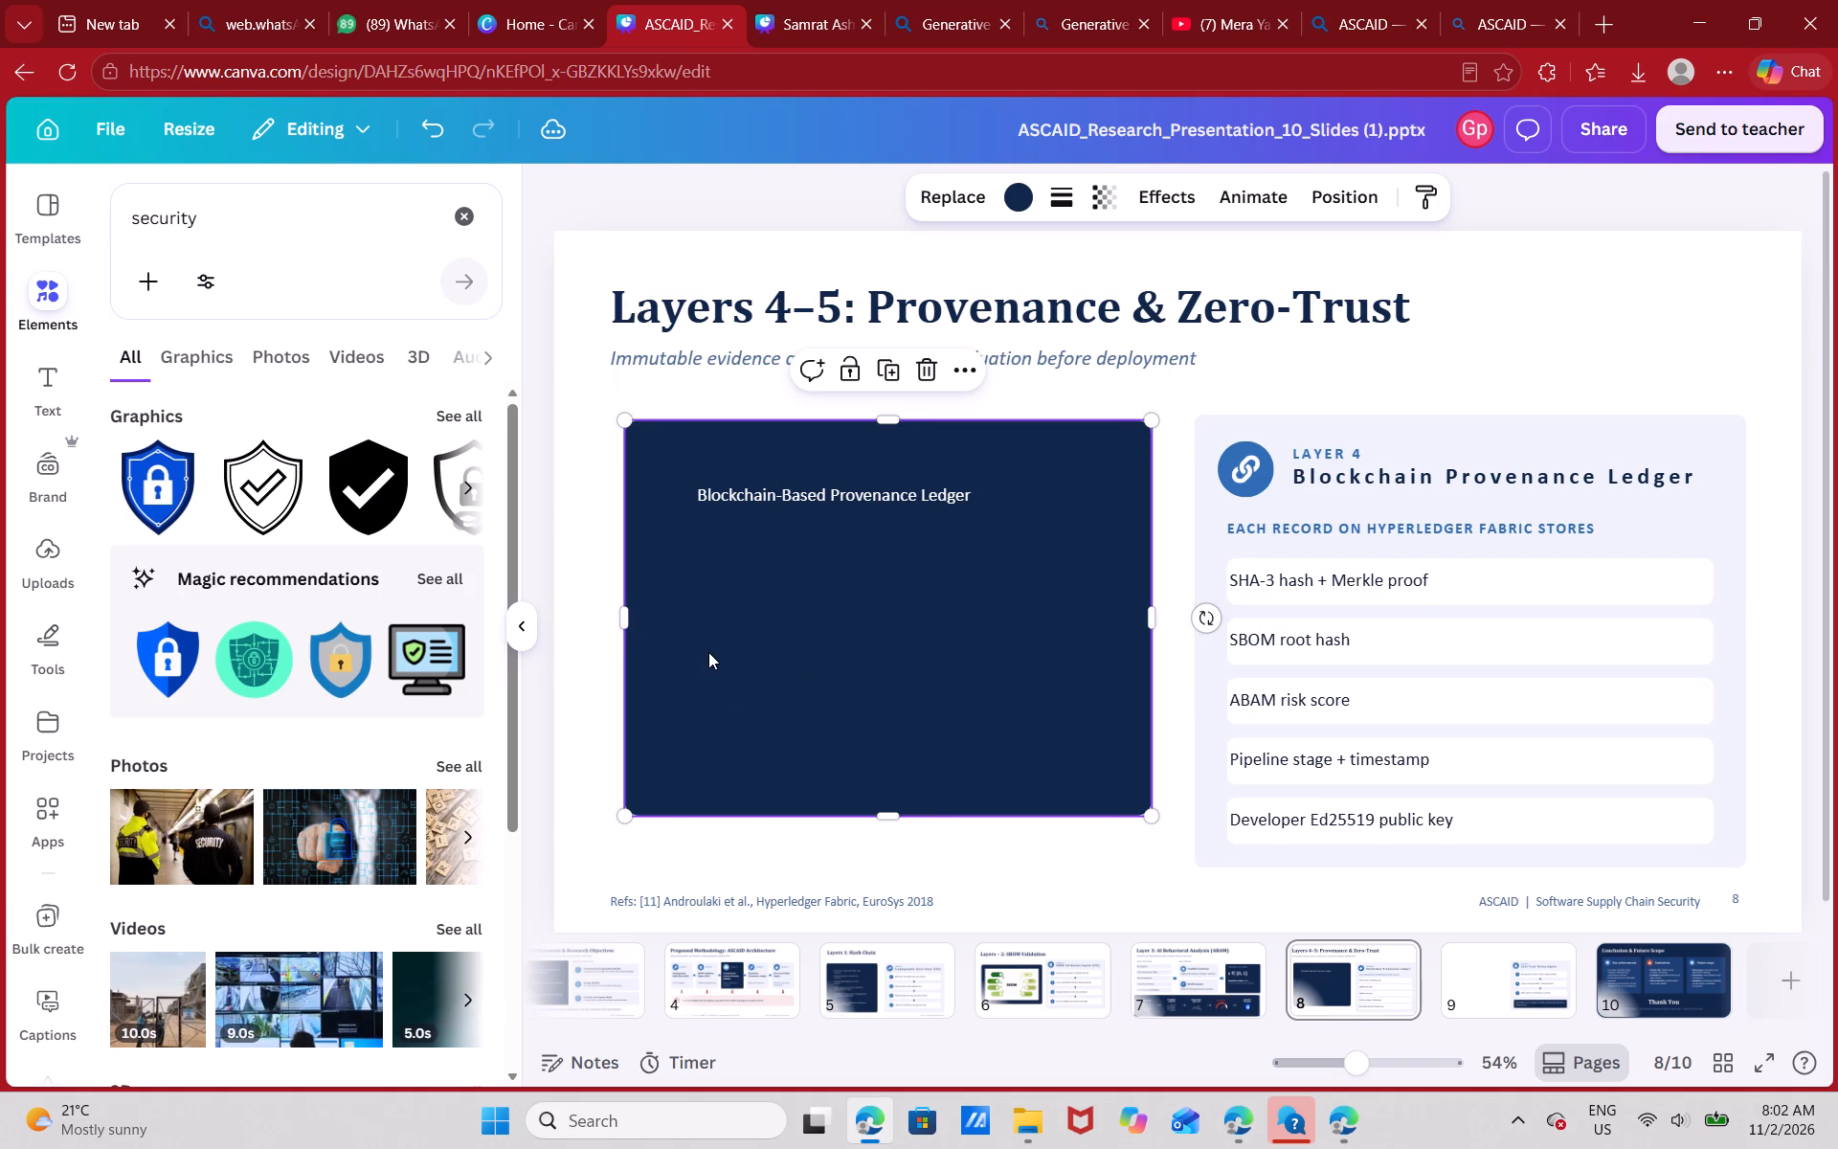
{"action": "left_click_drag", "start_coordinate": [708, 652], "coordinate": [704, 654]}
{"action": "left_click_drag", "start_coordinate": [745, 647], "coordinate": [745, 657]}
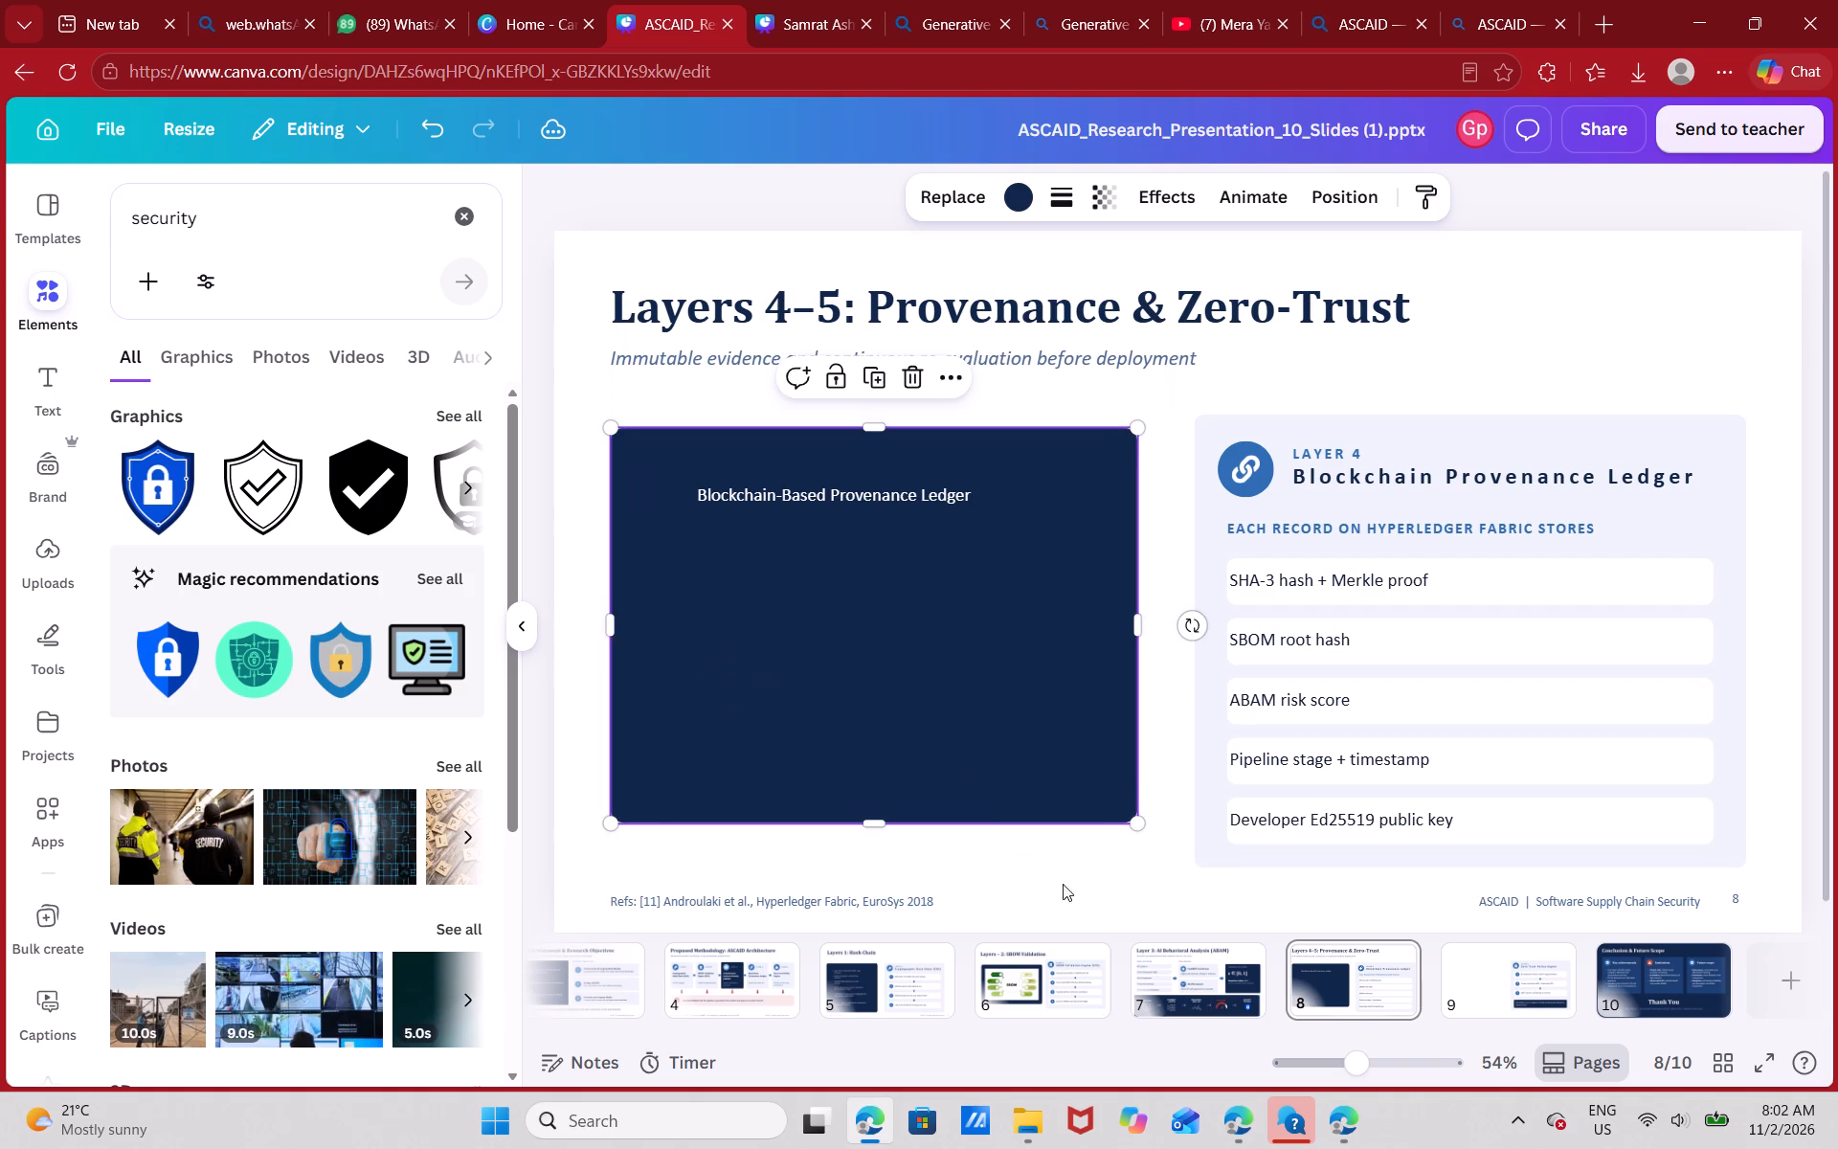
Replace slide 8's navy box with a copy of the navy panel from slide 5, sent behind the ledger text.
{"action": "left_click", "coordinate": [888, 962]}
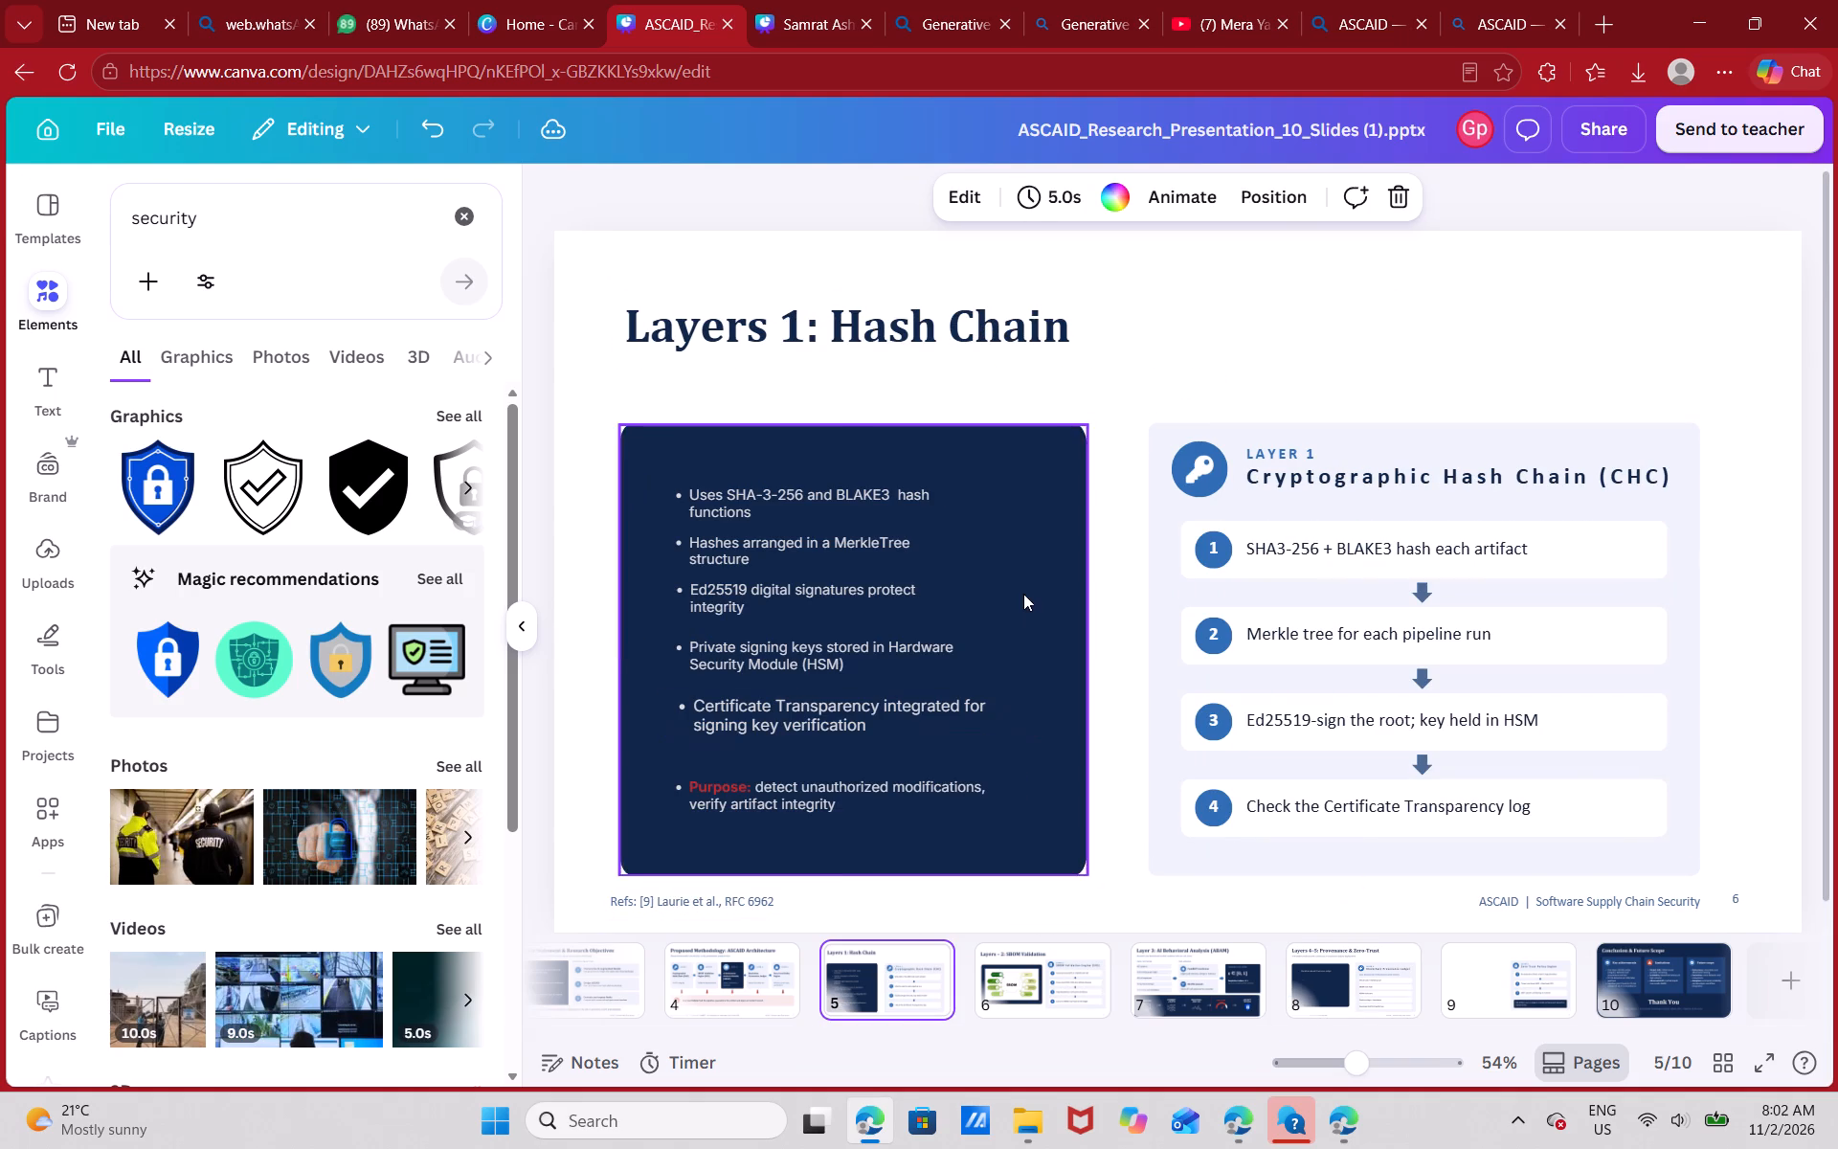
{"action": "left_click", "coordinate": [1023, 594]}
{"action": "key", "text": "ctrl+c"}
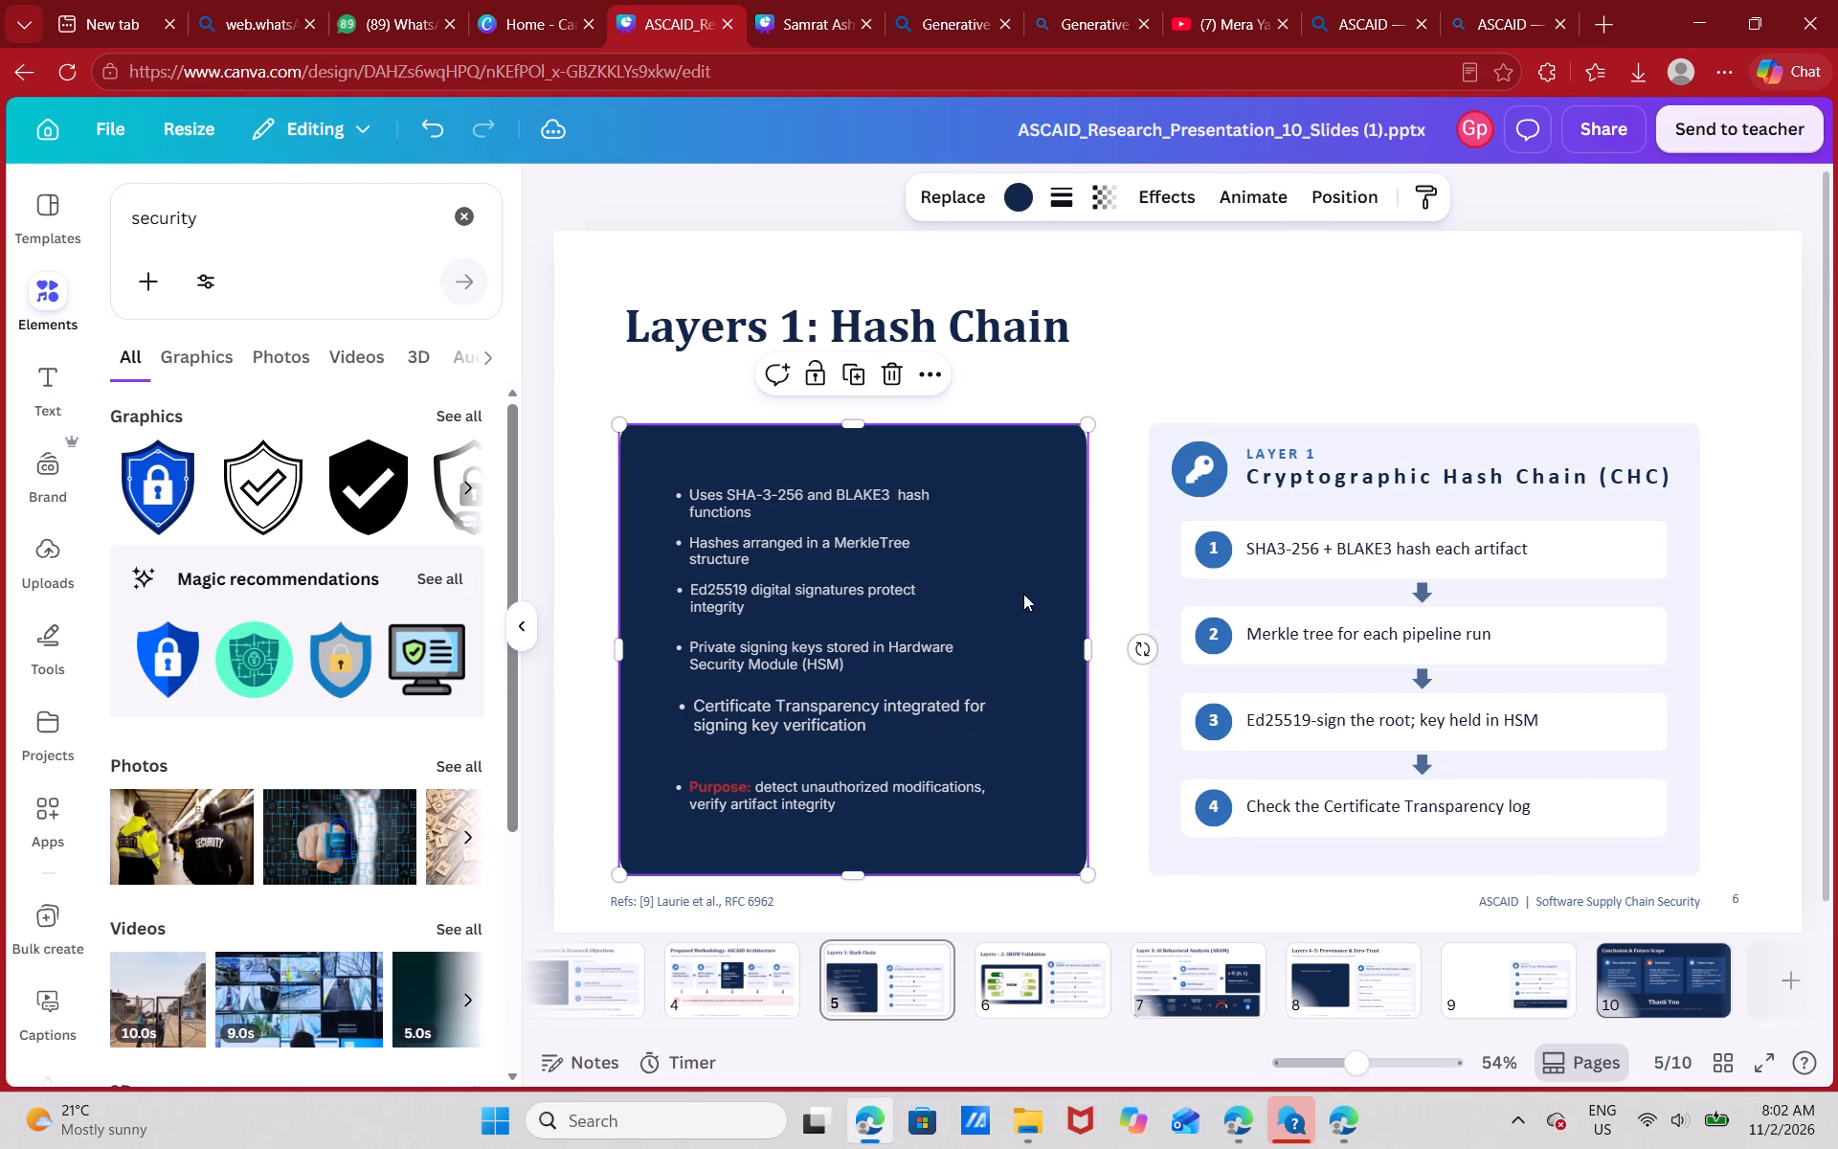
{"action": "left_click", "coordinate": [1332, 957]}
{"action": "left_click", "coordinate": [1059, 629]}
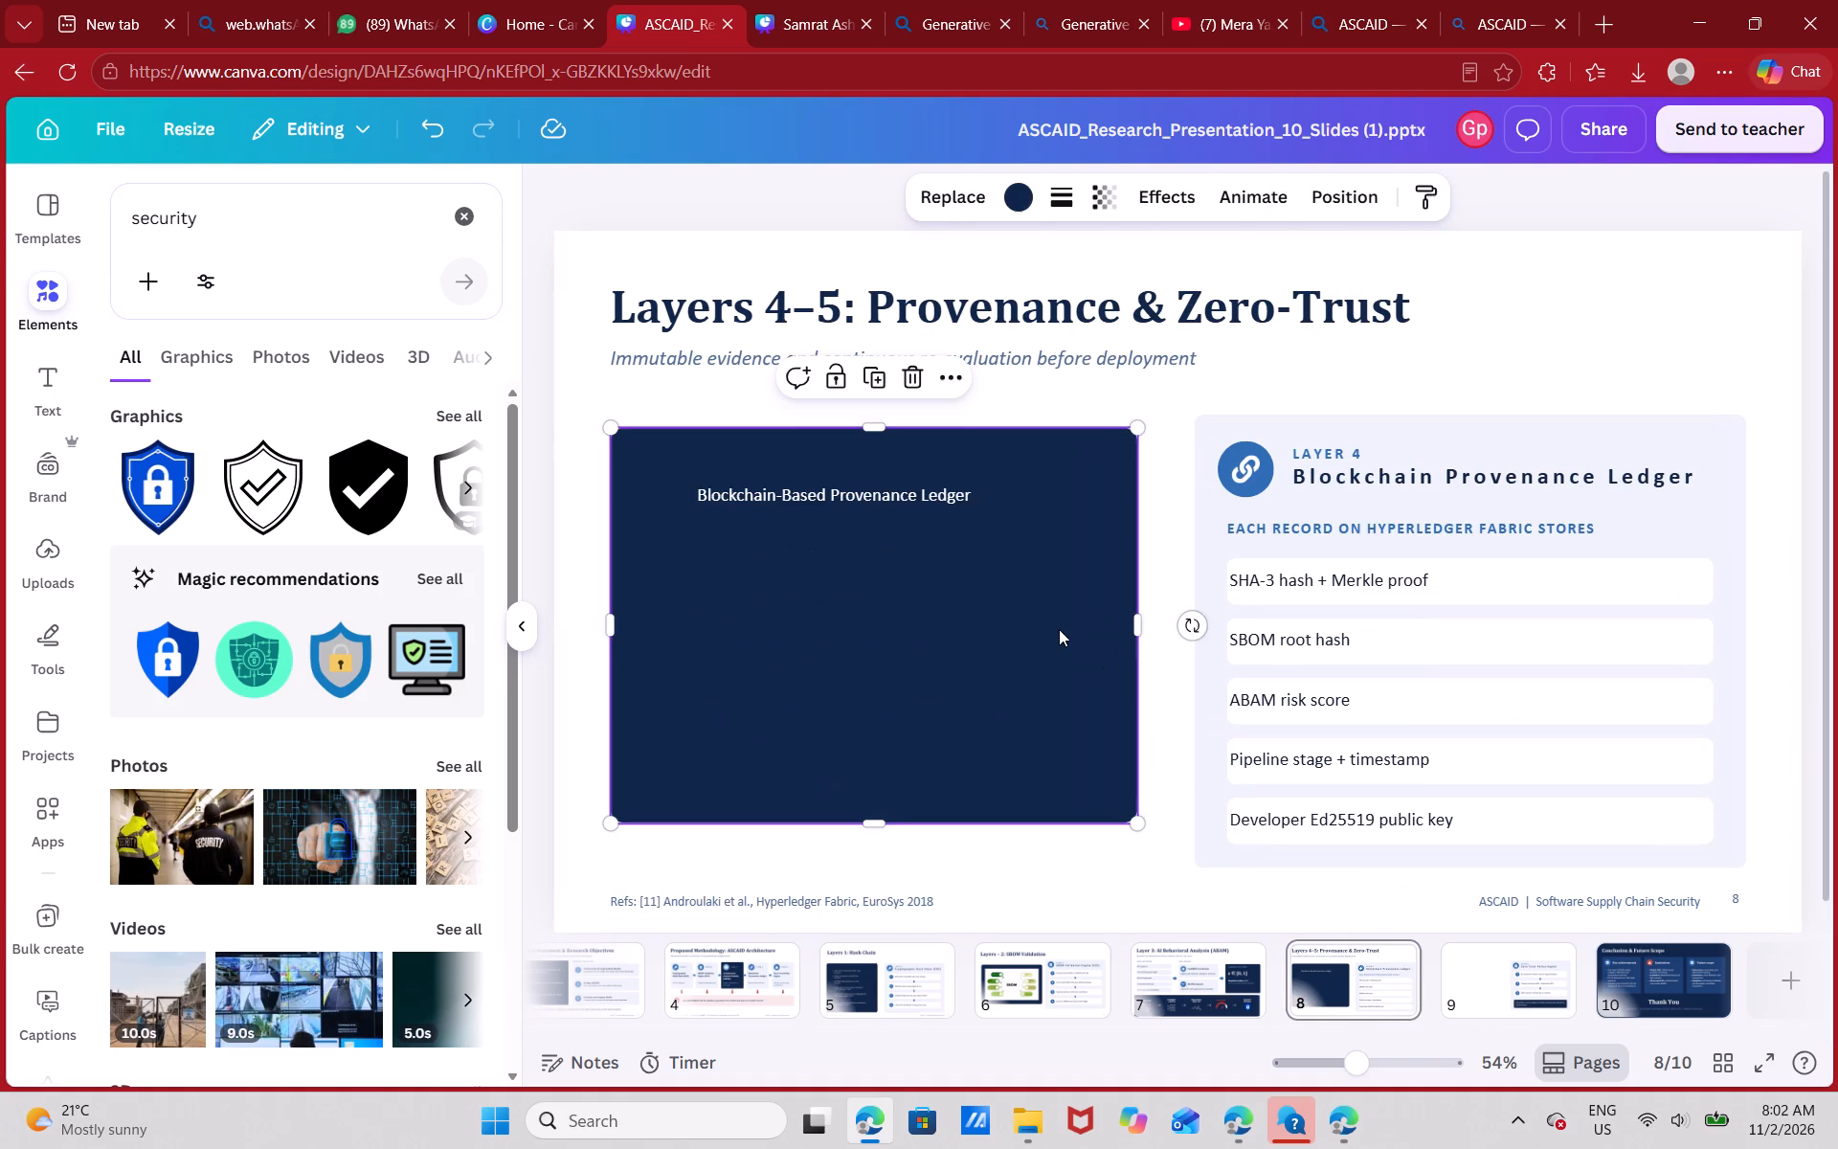
{"action": "key", "text": "BackSpace"}
{"action": "key", "text": "ctrl+v"}
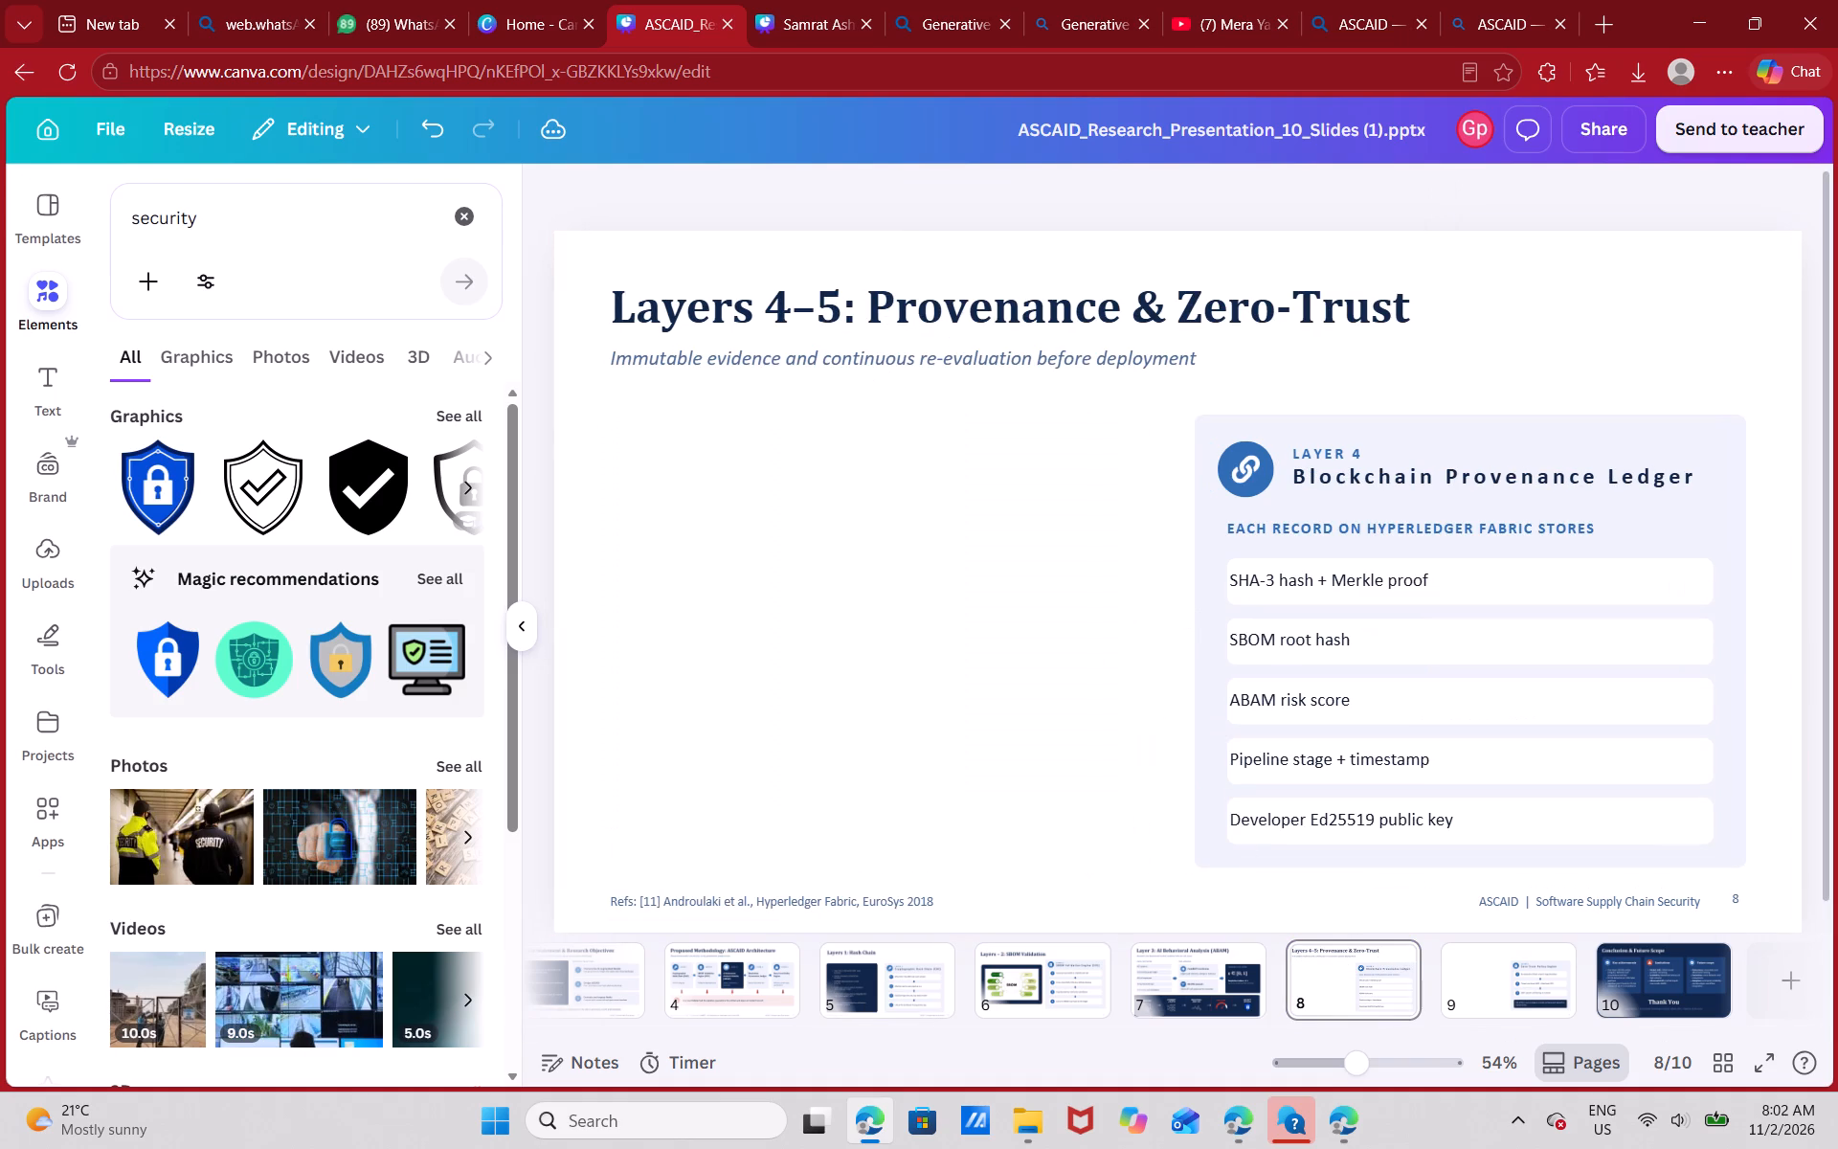
{"action": "right_click", "coordinate": [1000, 612]}
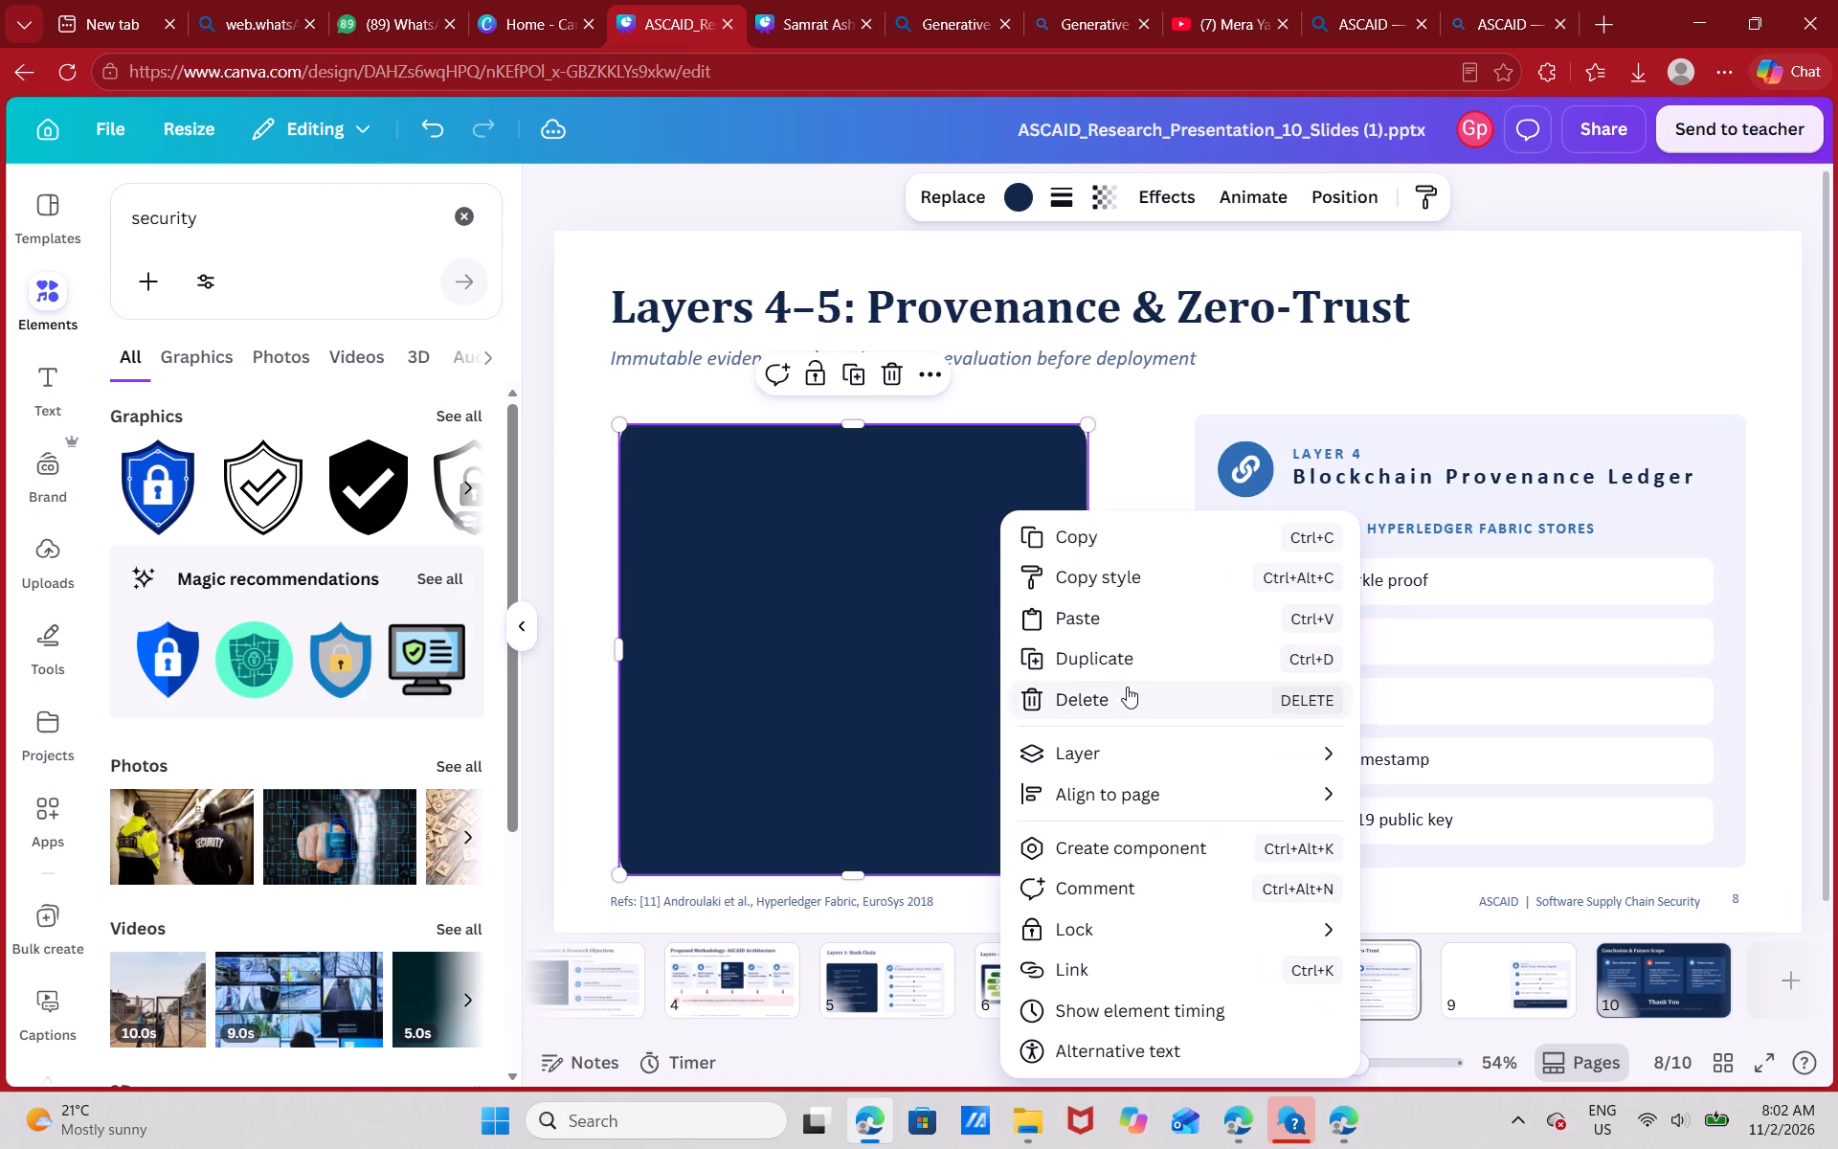
{"action": "left_click", "coordinate": [1146, 752]}
{"action": "left_click", "coordinate": [1421, 844]}
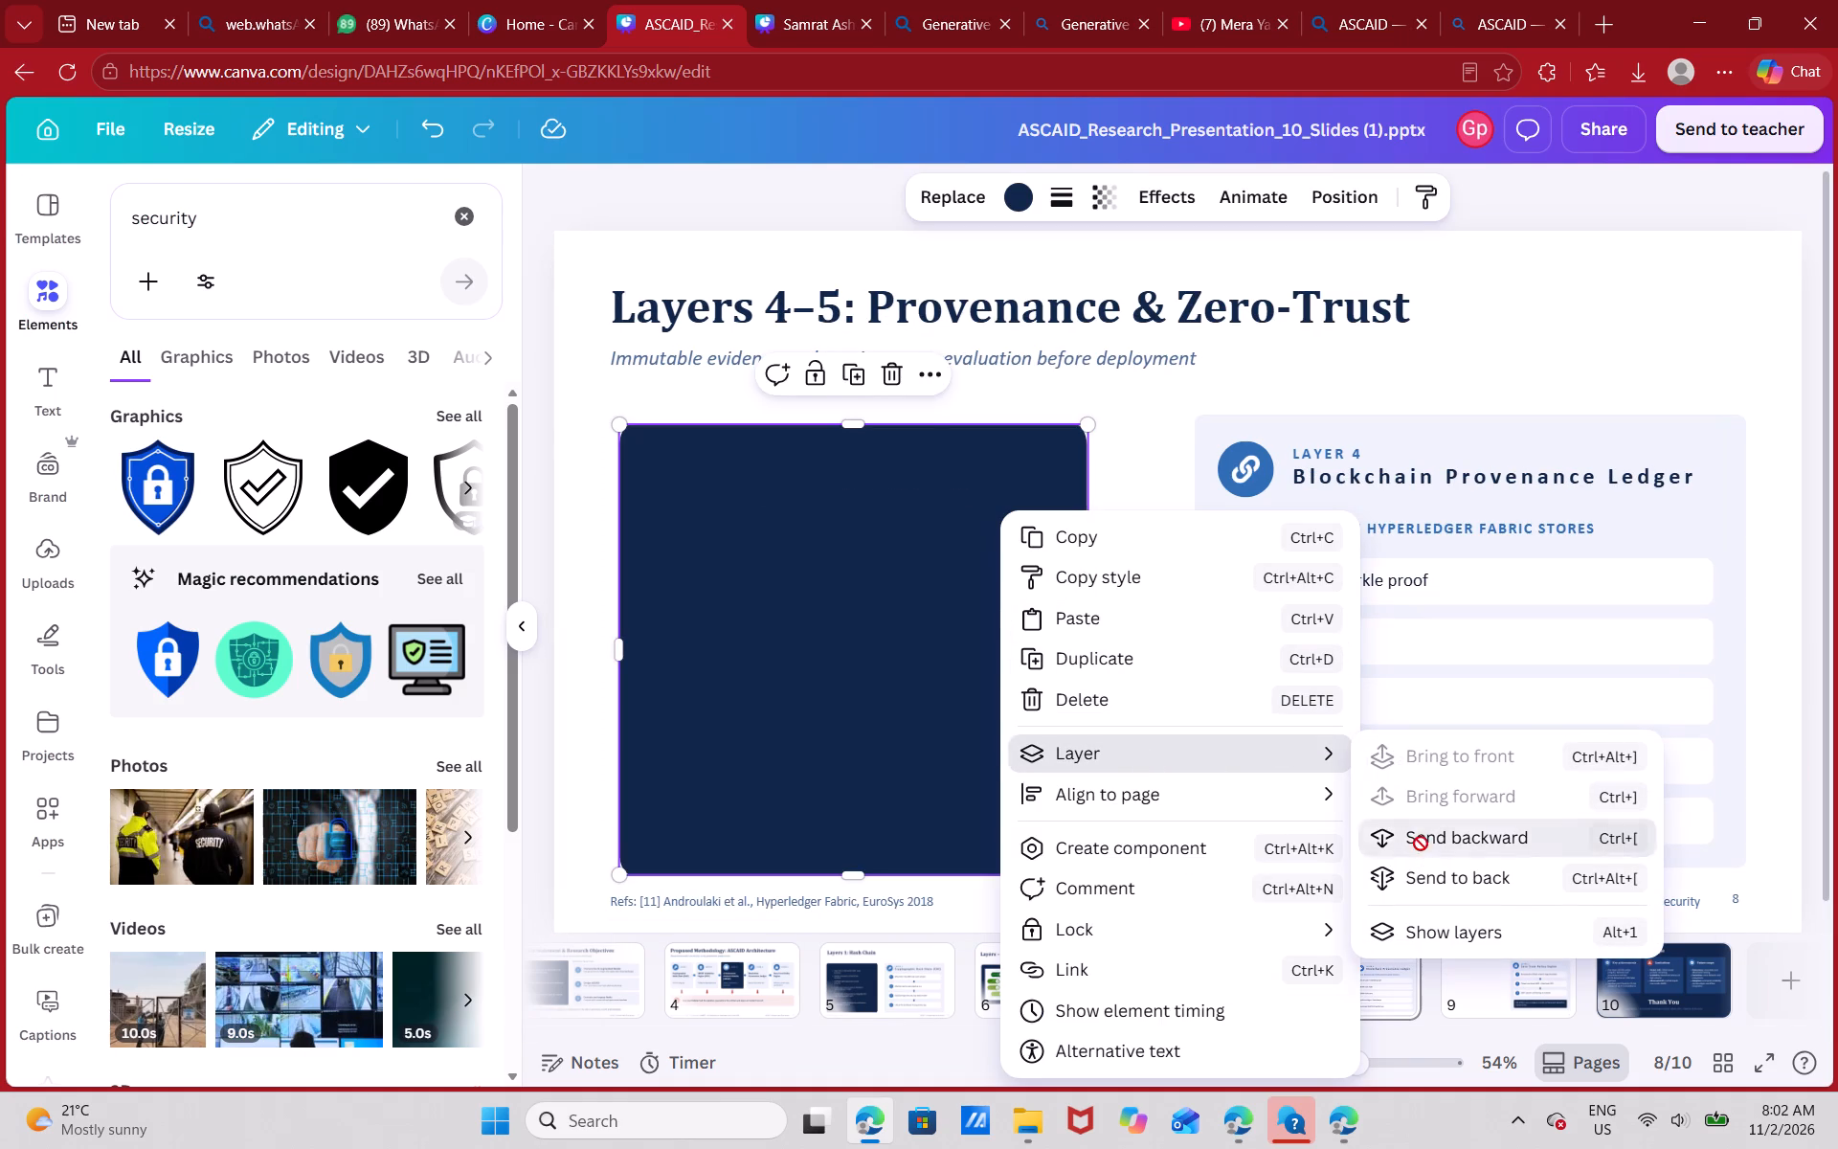
{"action": "left_click", "coordinate": [1724, 314]}
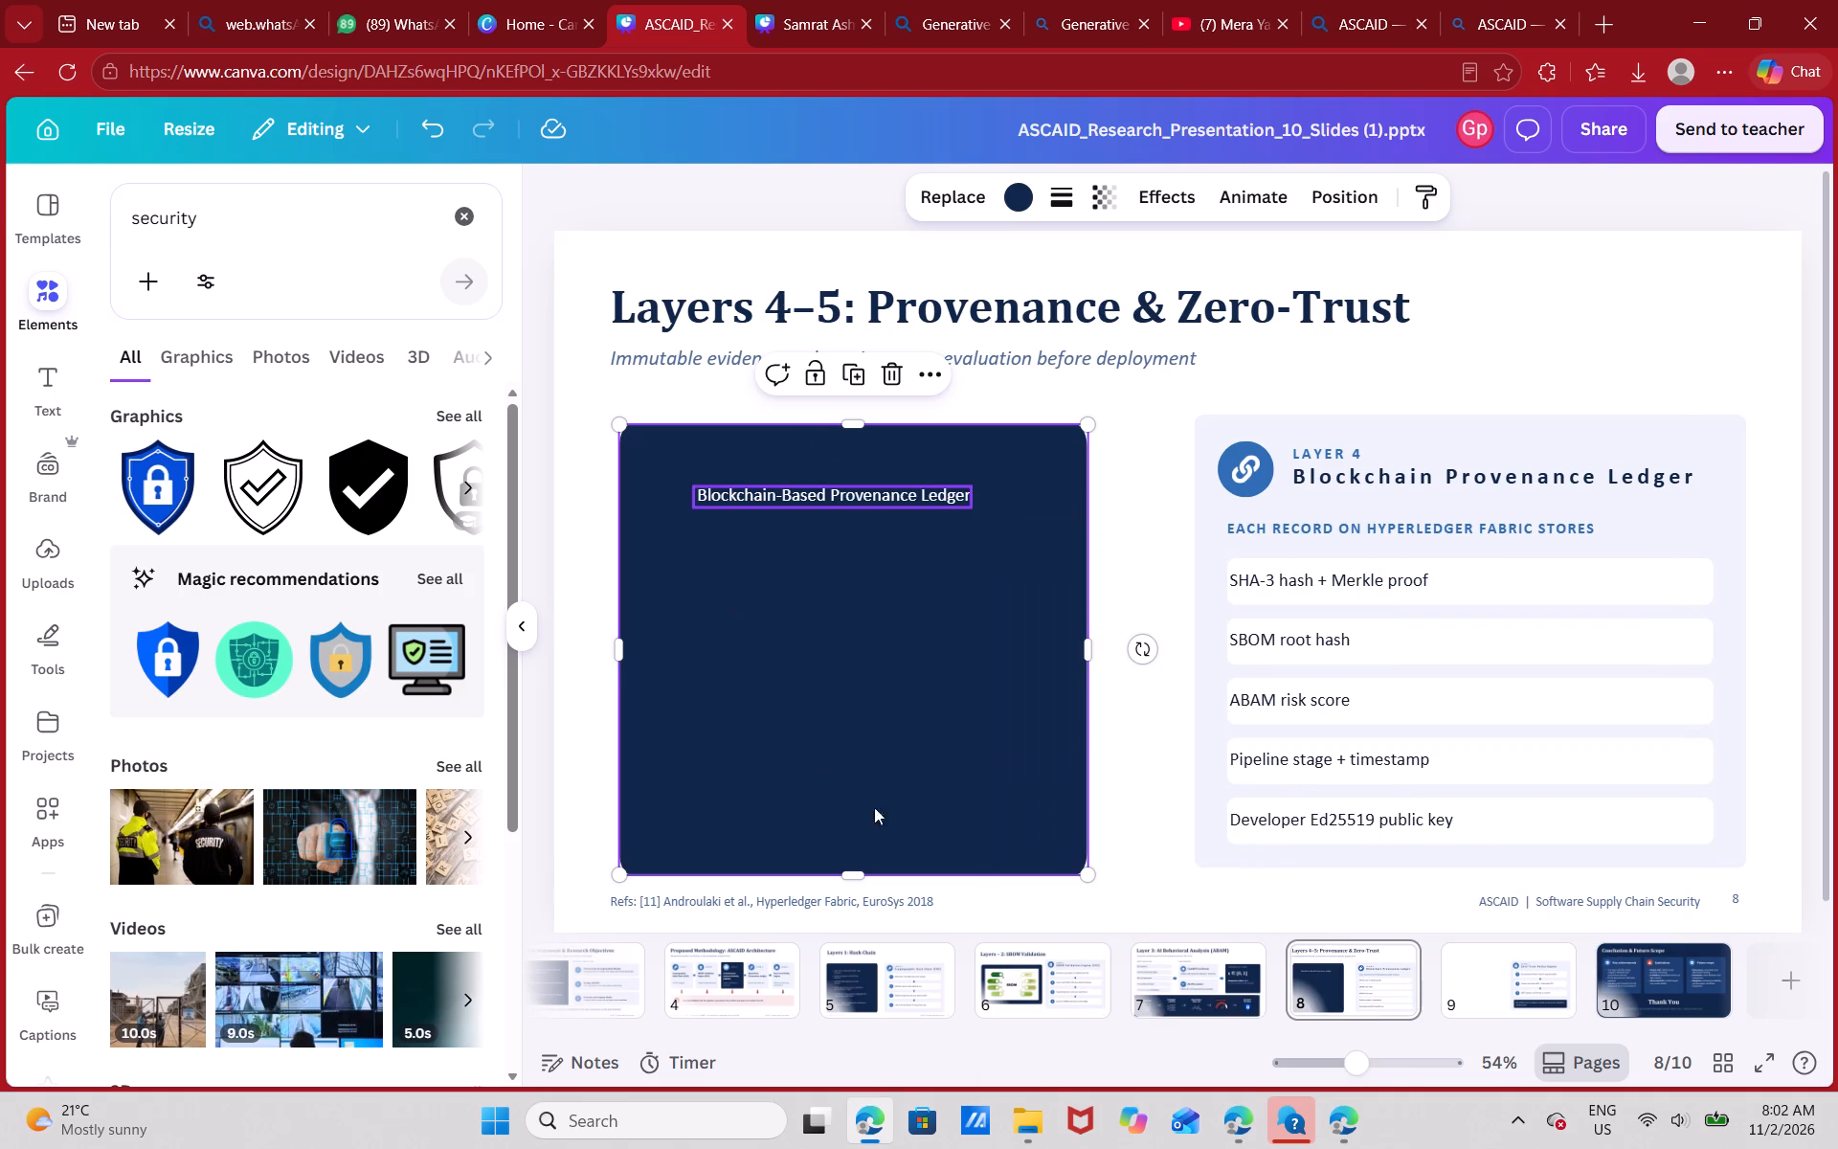
Format the "Blockchain-Based Provenance Ledger" text on slide 8 as a bullet, checking slide 5's bulleted panel for reference.
{"action": "left_click", "coordinate": [903, 955]}
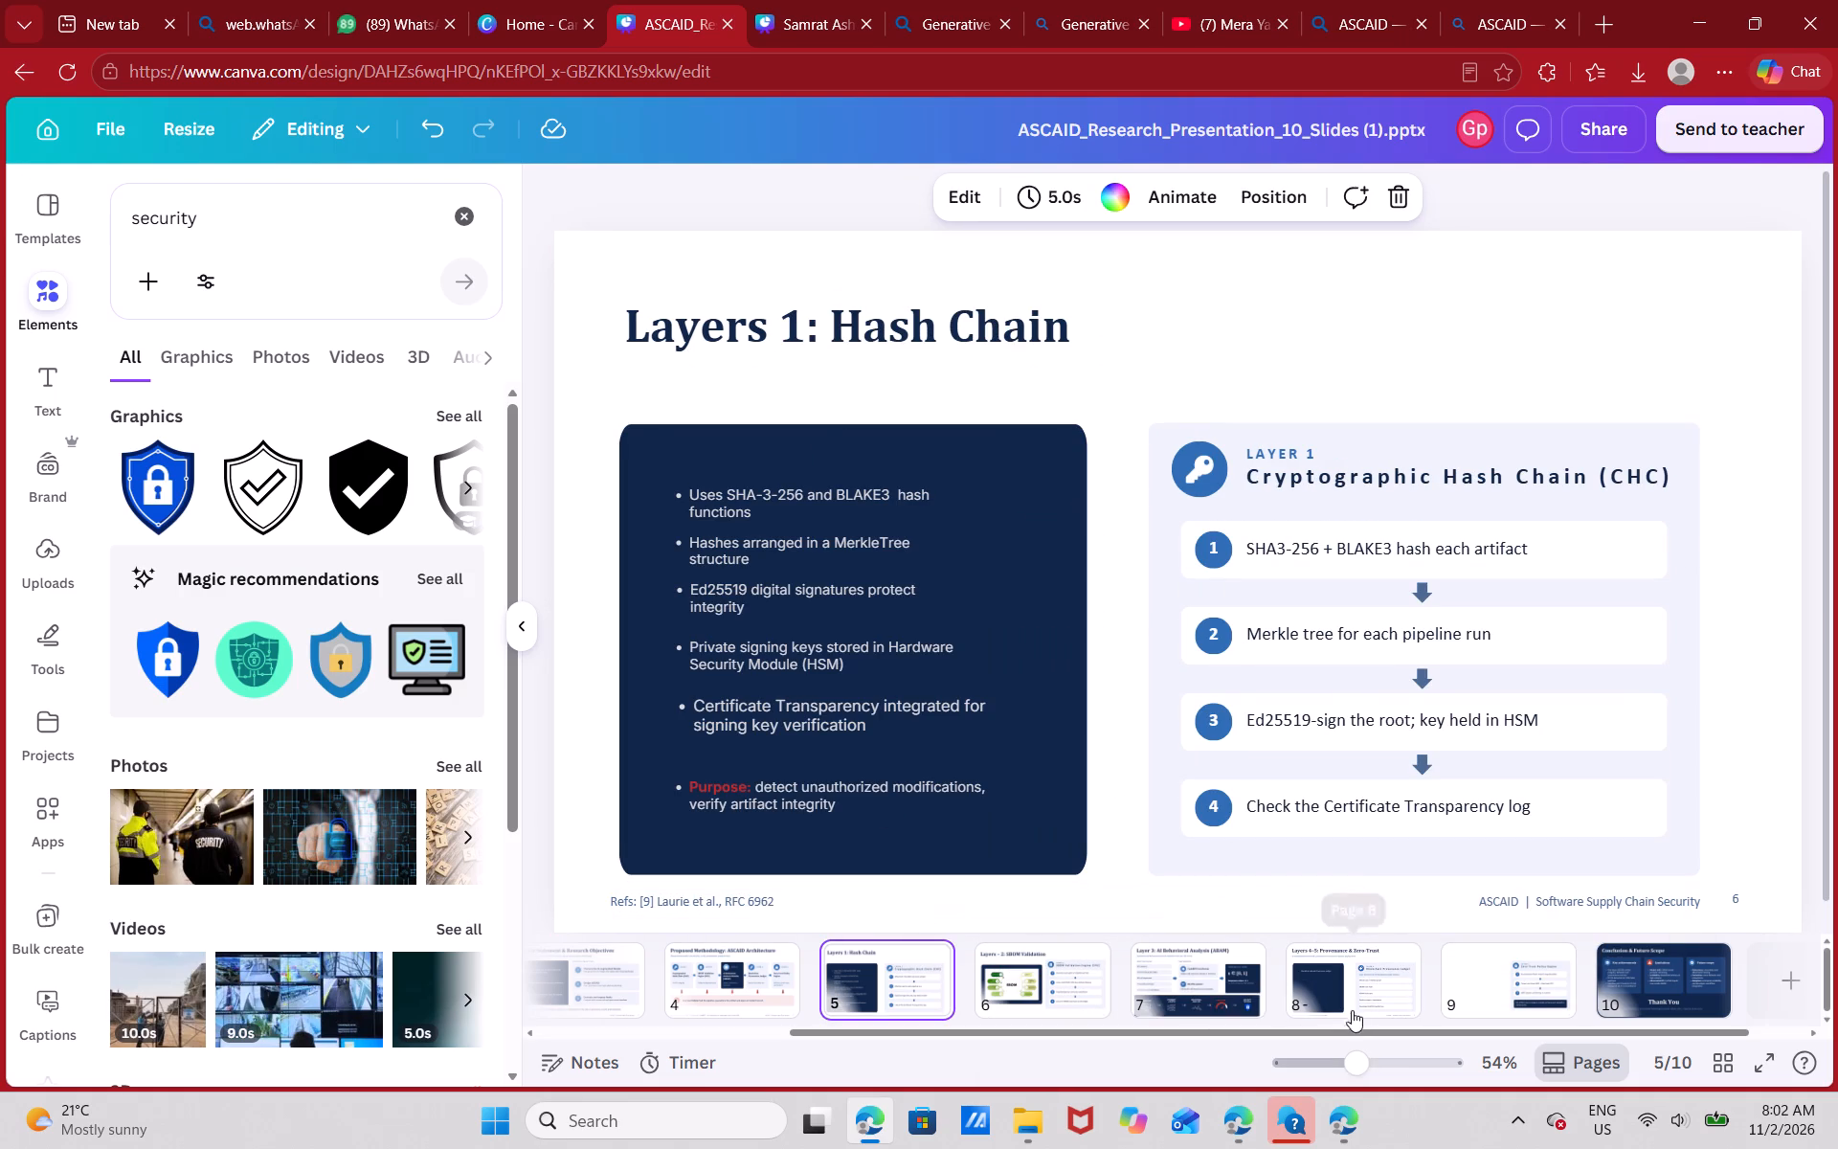
{"action": "left_click", "coordinate": [1333, 989]}
{"action": "left_click", "coordinate": [842, 506]}
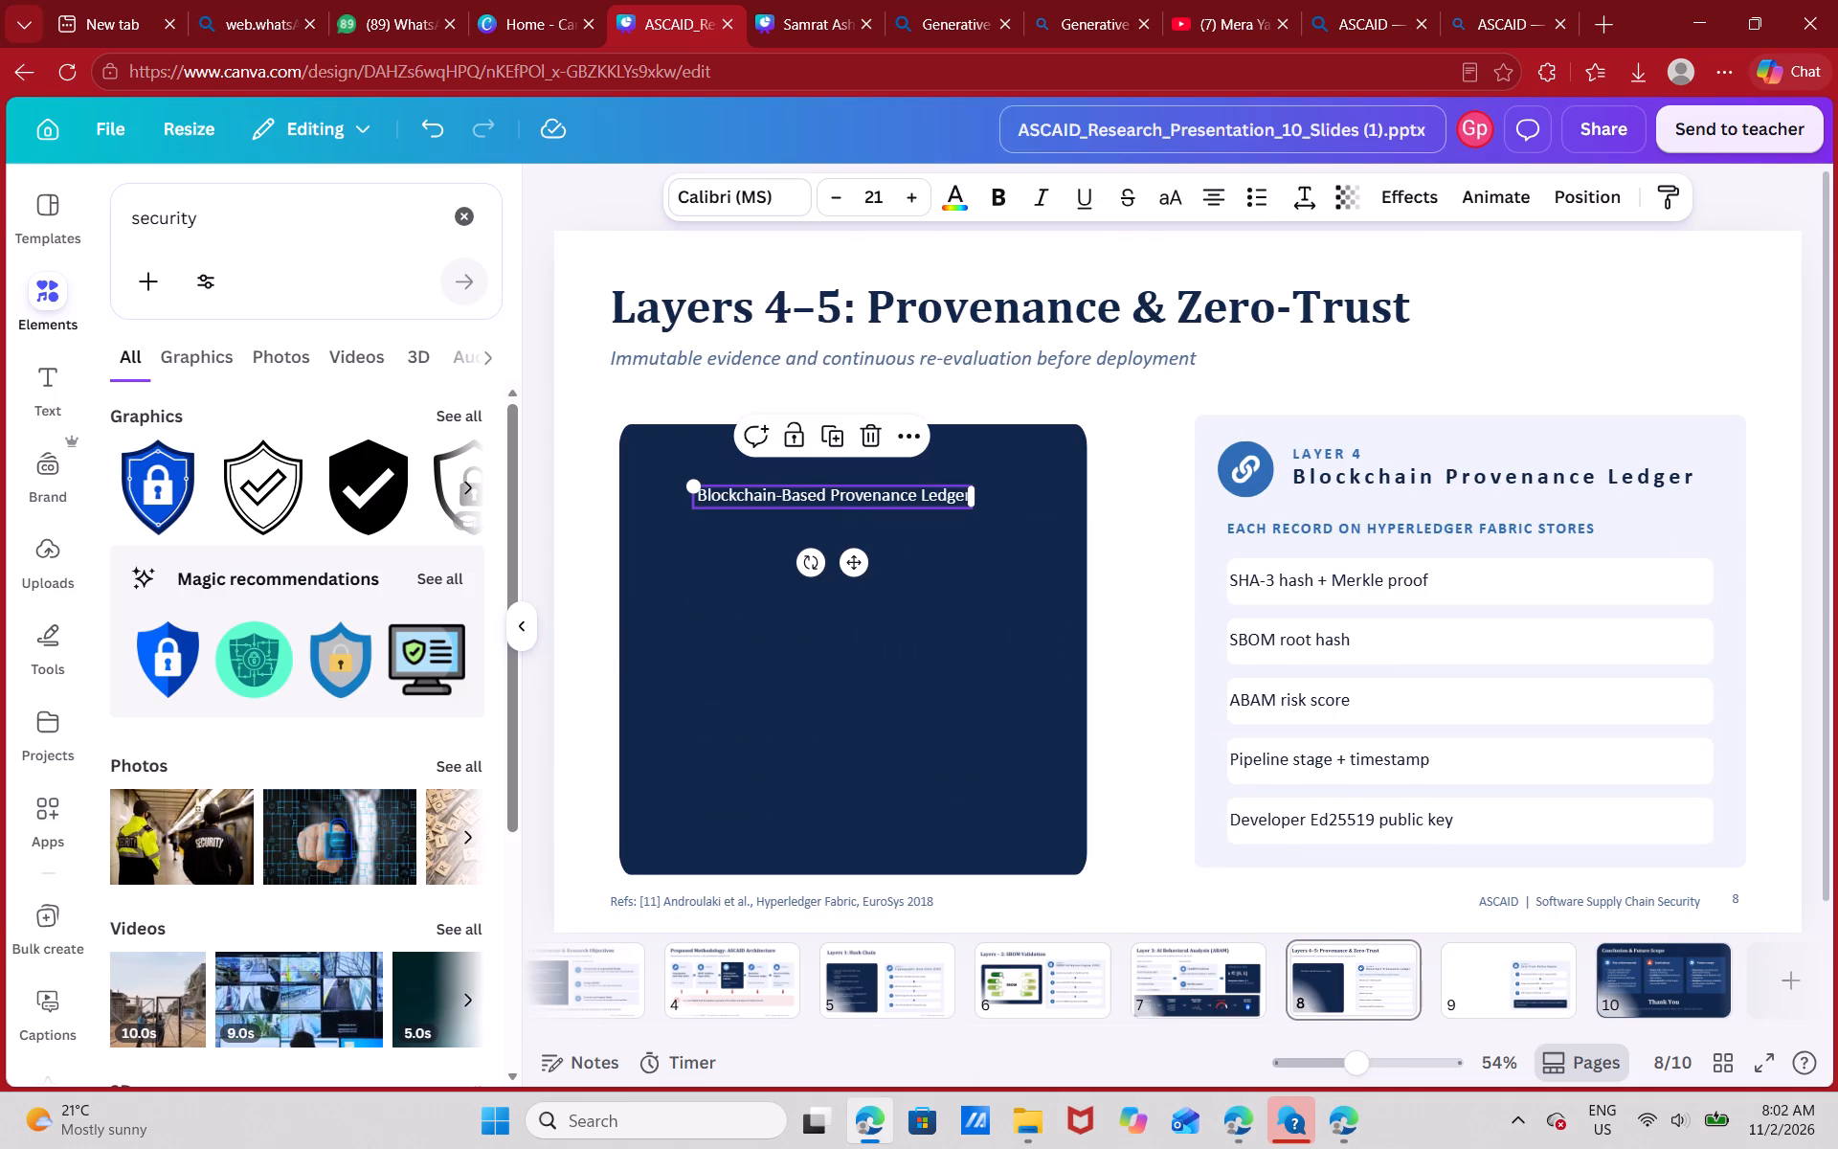
{"action": "left_click", "coordinate": [1266, 210]}
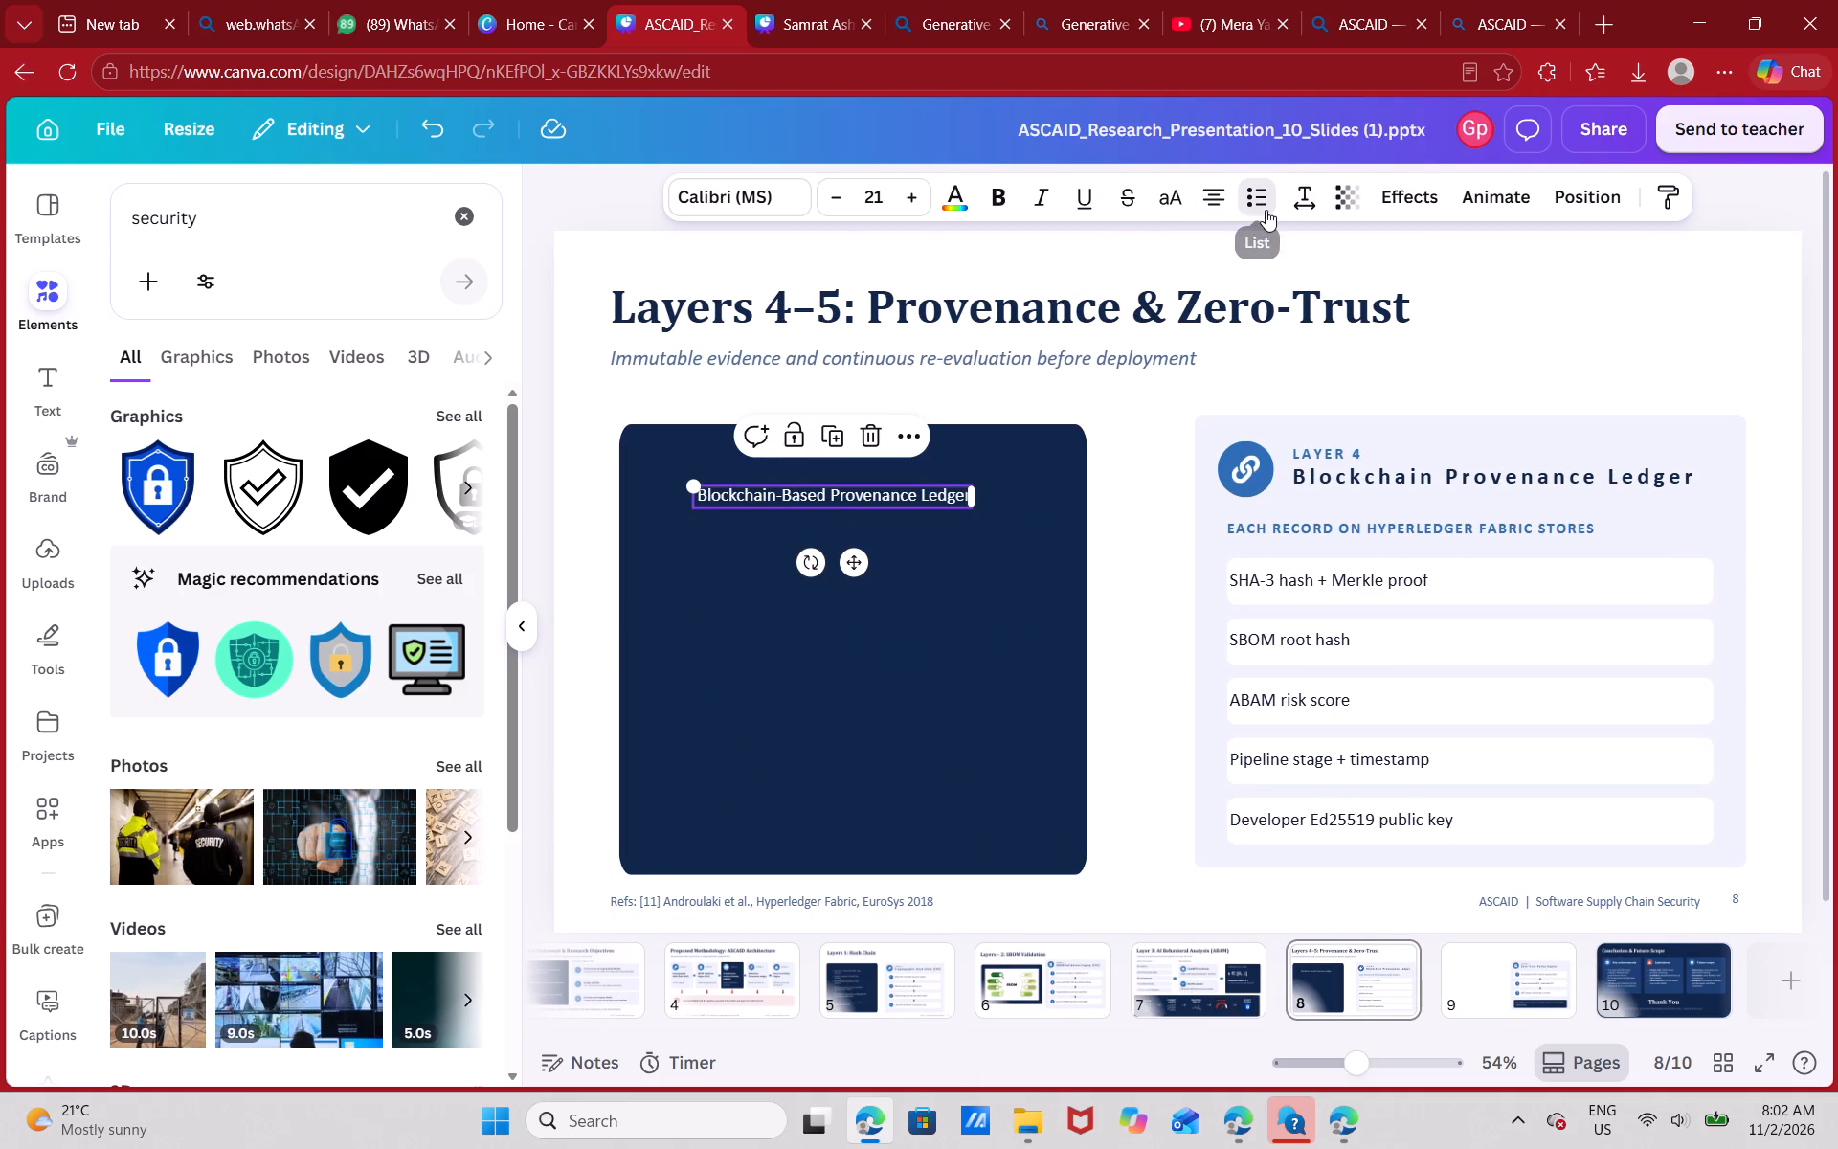
{"action": "left_click", "coordinate": [946, 573]}
Position the "Blockchain-Based Provenance Ledger" bullet near the top of slide 8's navy panel, close to its left side.
{"action": "left_click_drag", "start_coordinate": [875, 496], "coordinate": [842, 486]}
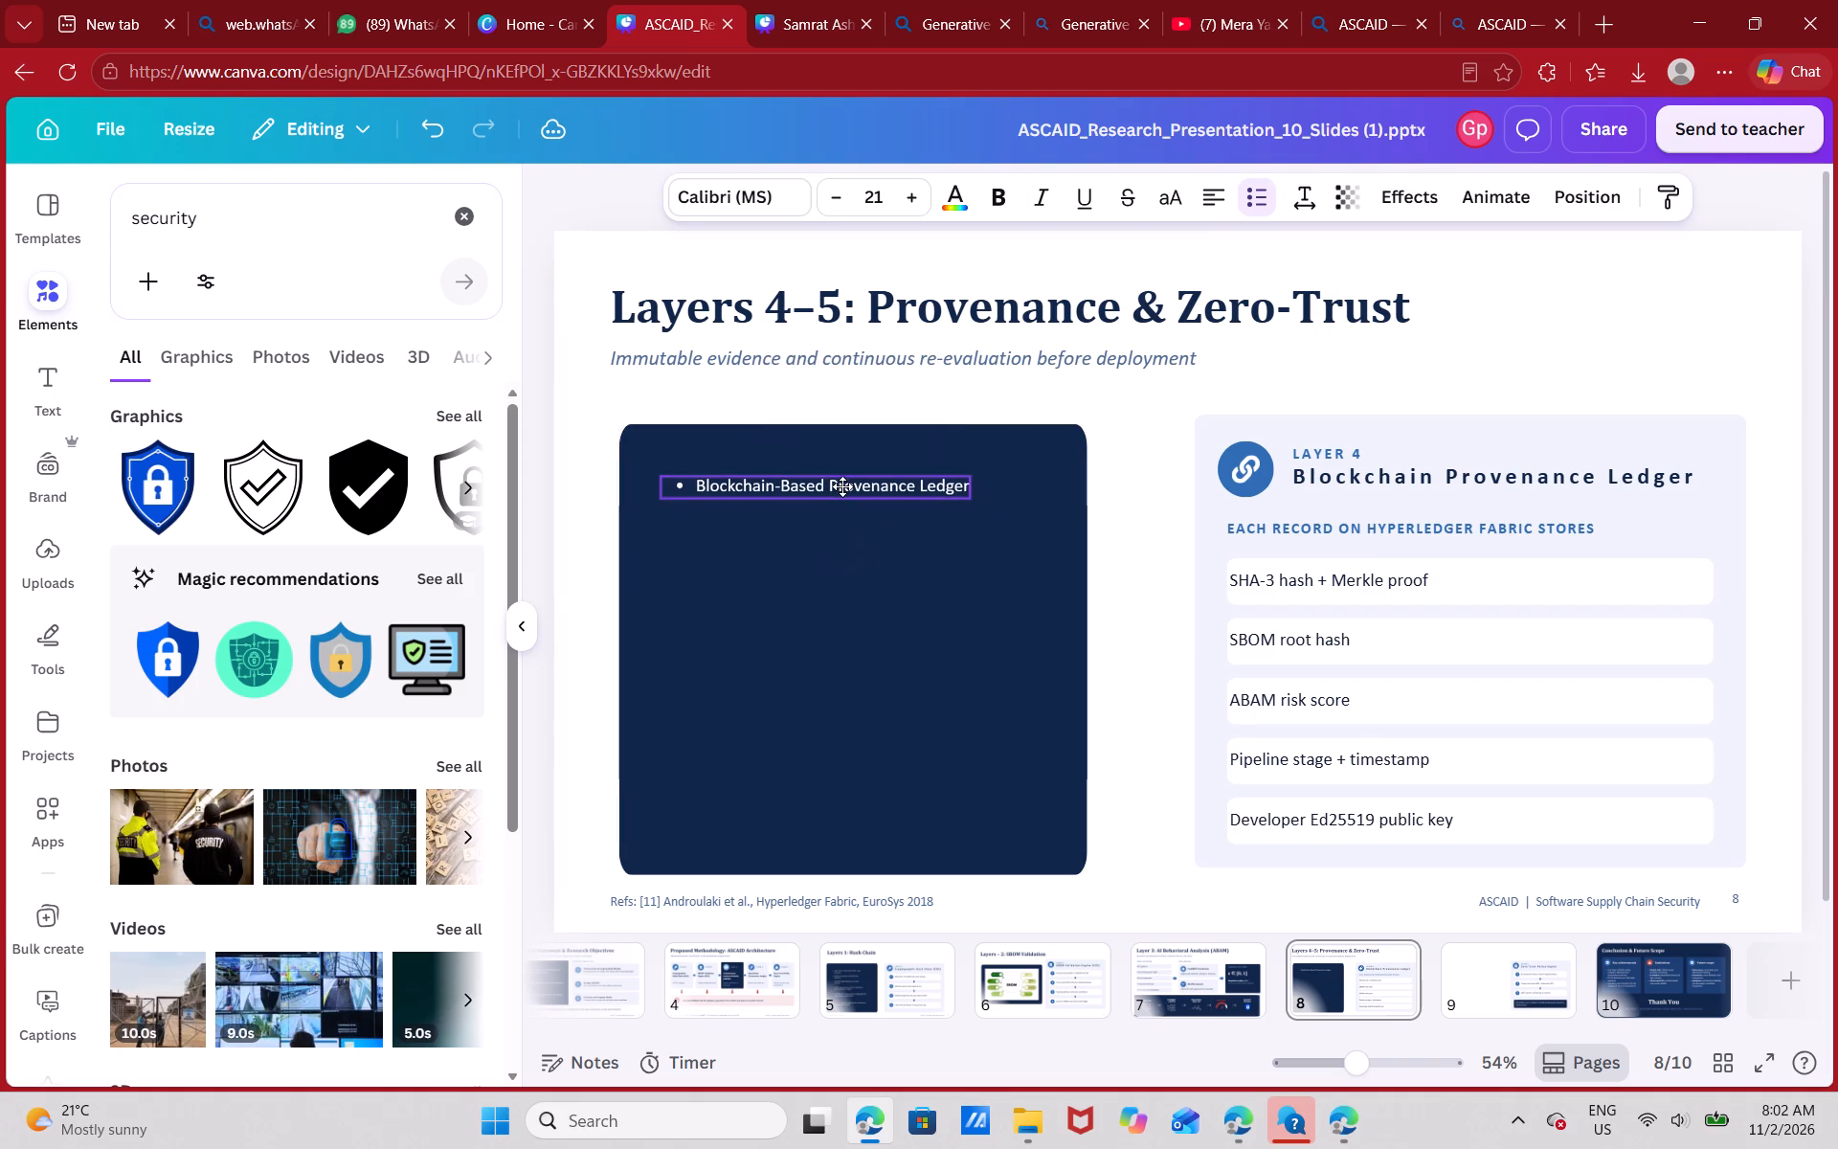
{"action": "left_click_drag", "start_coordinate": [842, 486], "coordinate": [843, 426]}
{"action": "left_click_drag", "start_coordinate": [837, 490], "coordinate": [855, 527]}
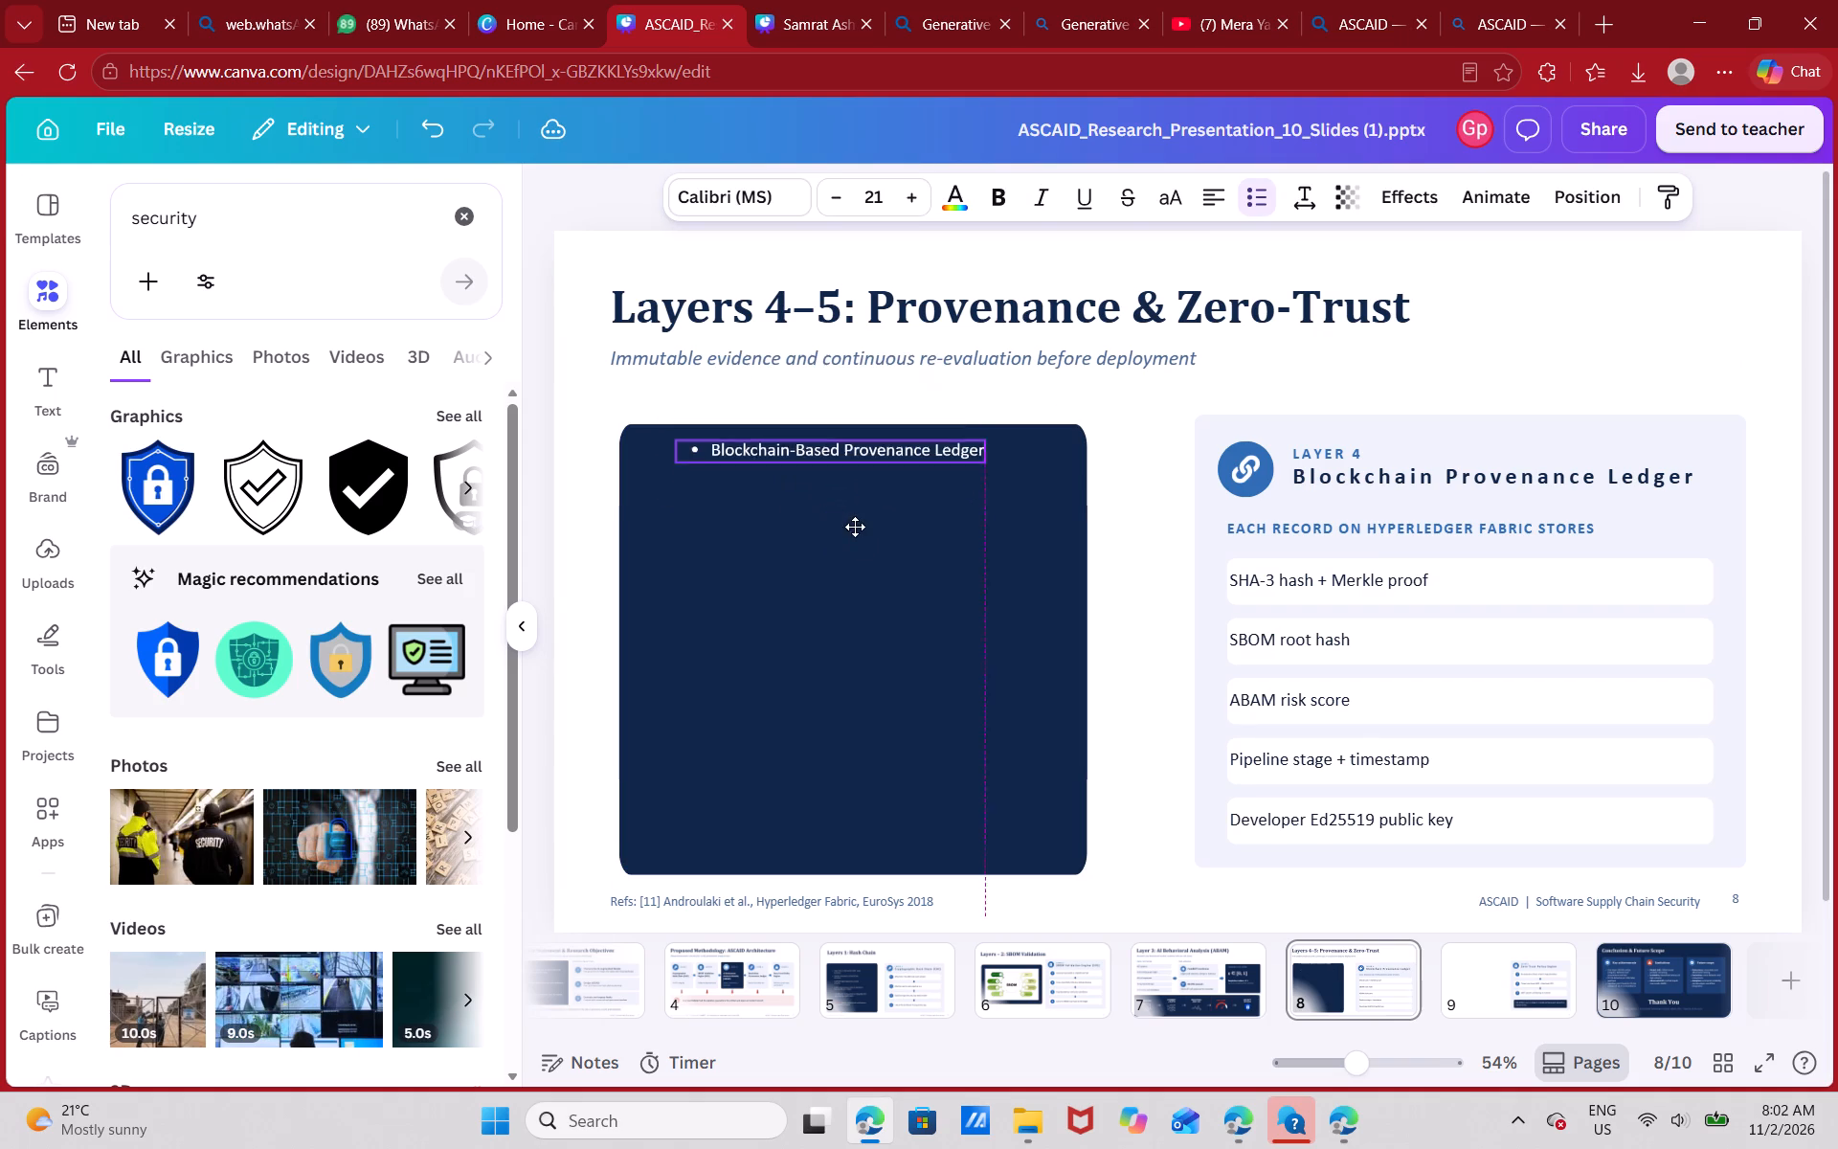
{"action": "left_click_drag", "start_coordinate": [855, 527], "coordinate": [845, 537]}
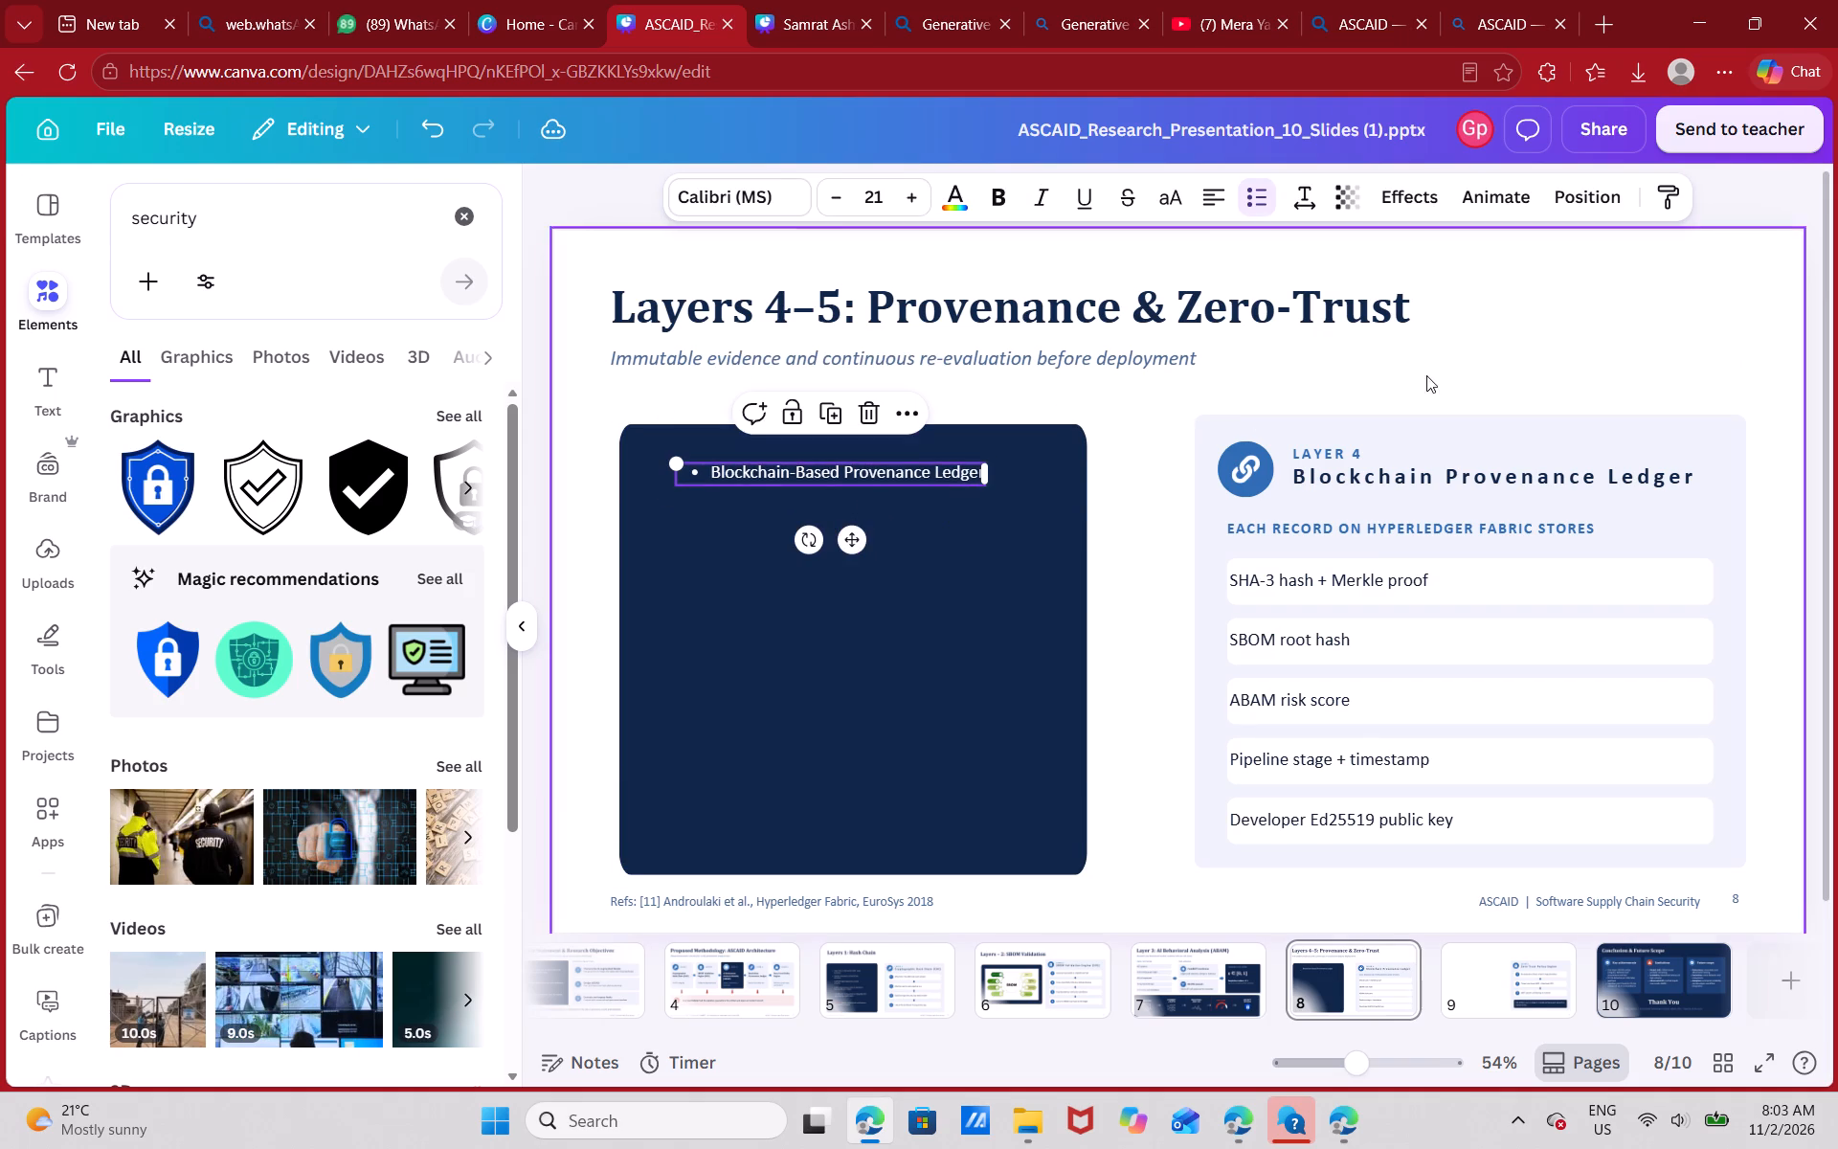
{"action": "left_click", "coordinate": [1439, 371]}
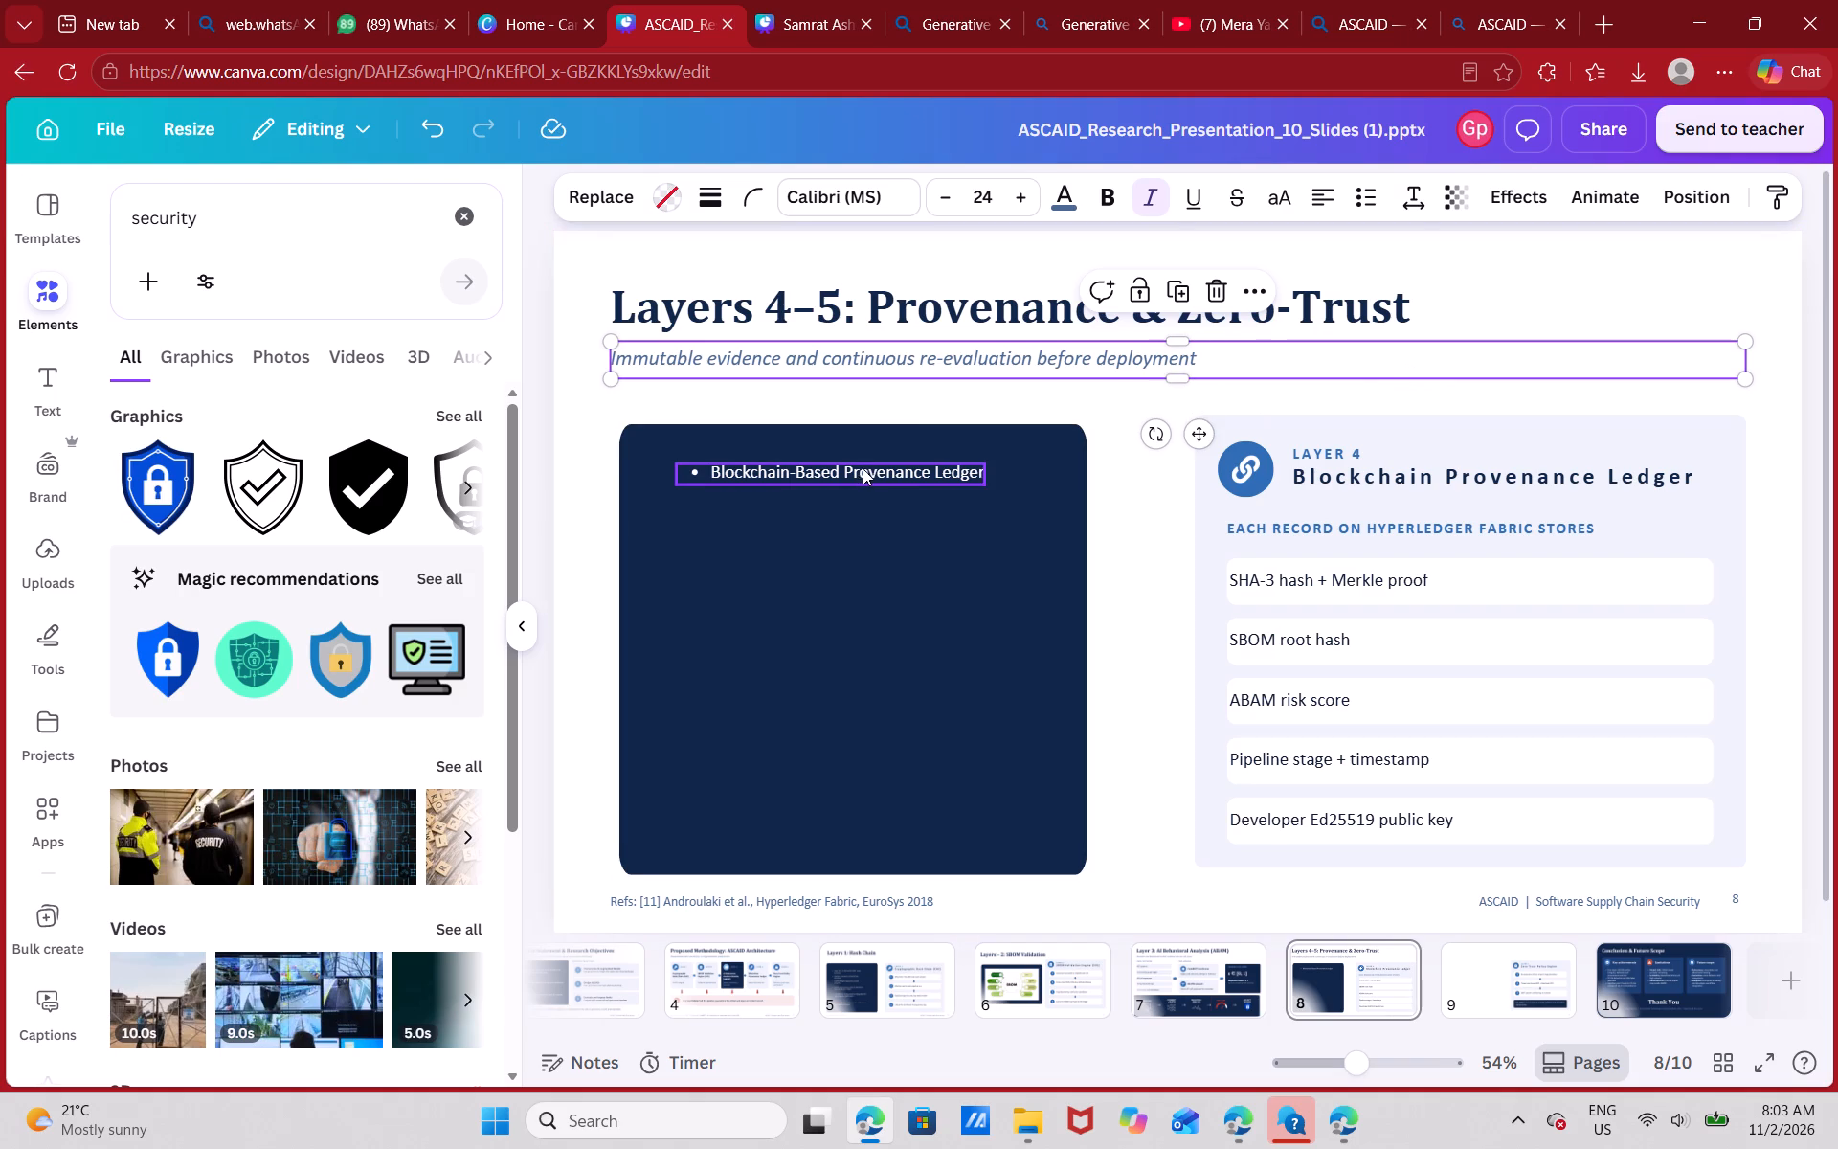
{"action": "left_click", "coordinate": [867, 468]}
{"action": "key", "text": "Left"}
{"action": "key", "text": "Left"}
{"action": "key", "text": "Left"}
{"action": "key", "text": "Left"}
{"action": "key", "text": "Left"}
{"action": "key", "text": "Left"}
{"action": "key", "text": "Left"}
{"action": "key", "text": "Left"}
{"action": "key", "text": "Left"}
{"action": "key", "text": "Left"}
{"action": "key", "text": "Left"}
{"action": "key", "text": "Left"}
{"action": "key", "text": "Left"}
{"action": "key", "text": "Left"}
{"action": "key", "text": "Left"}
{"action": "key", "text": "Left"}
{"action": "key", "text": "Left"}
{"action": "key", "text": "Left"}
{"action": "key", "text": "Left"}
{"action": "key", "text": "Left"}
{"action": "key", "text": "Left"}
{"action": "key", "text": "Left"}
{"action": "key", "text": "Left"}
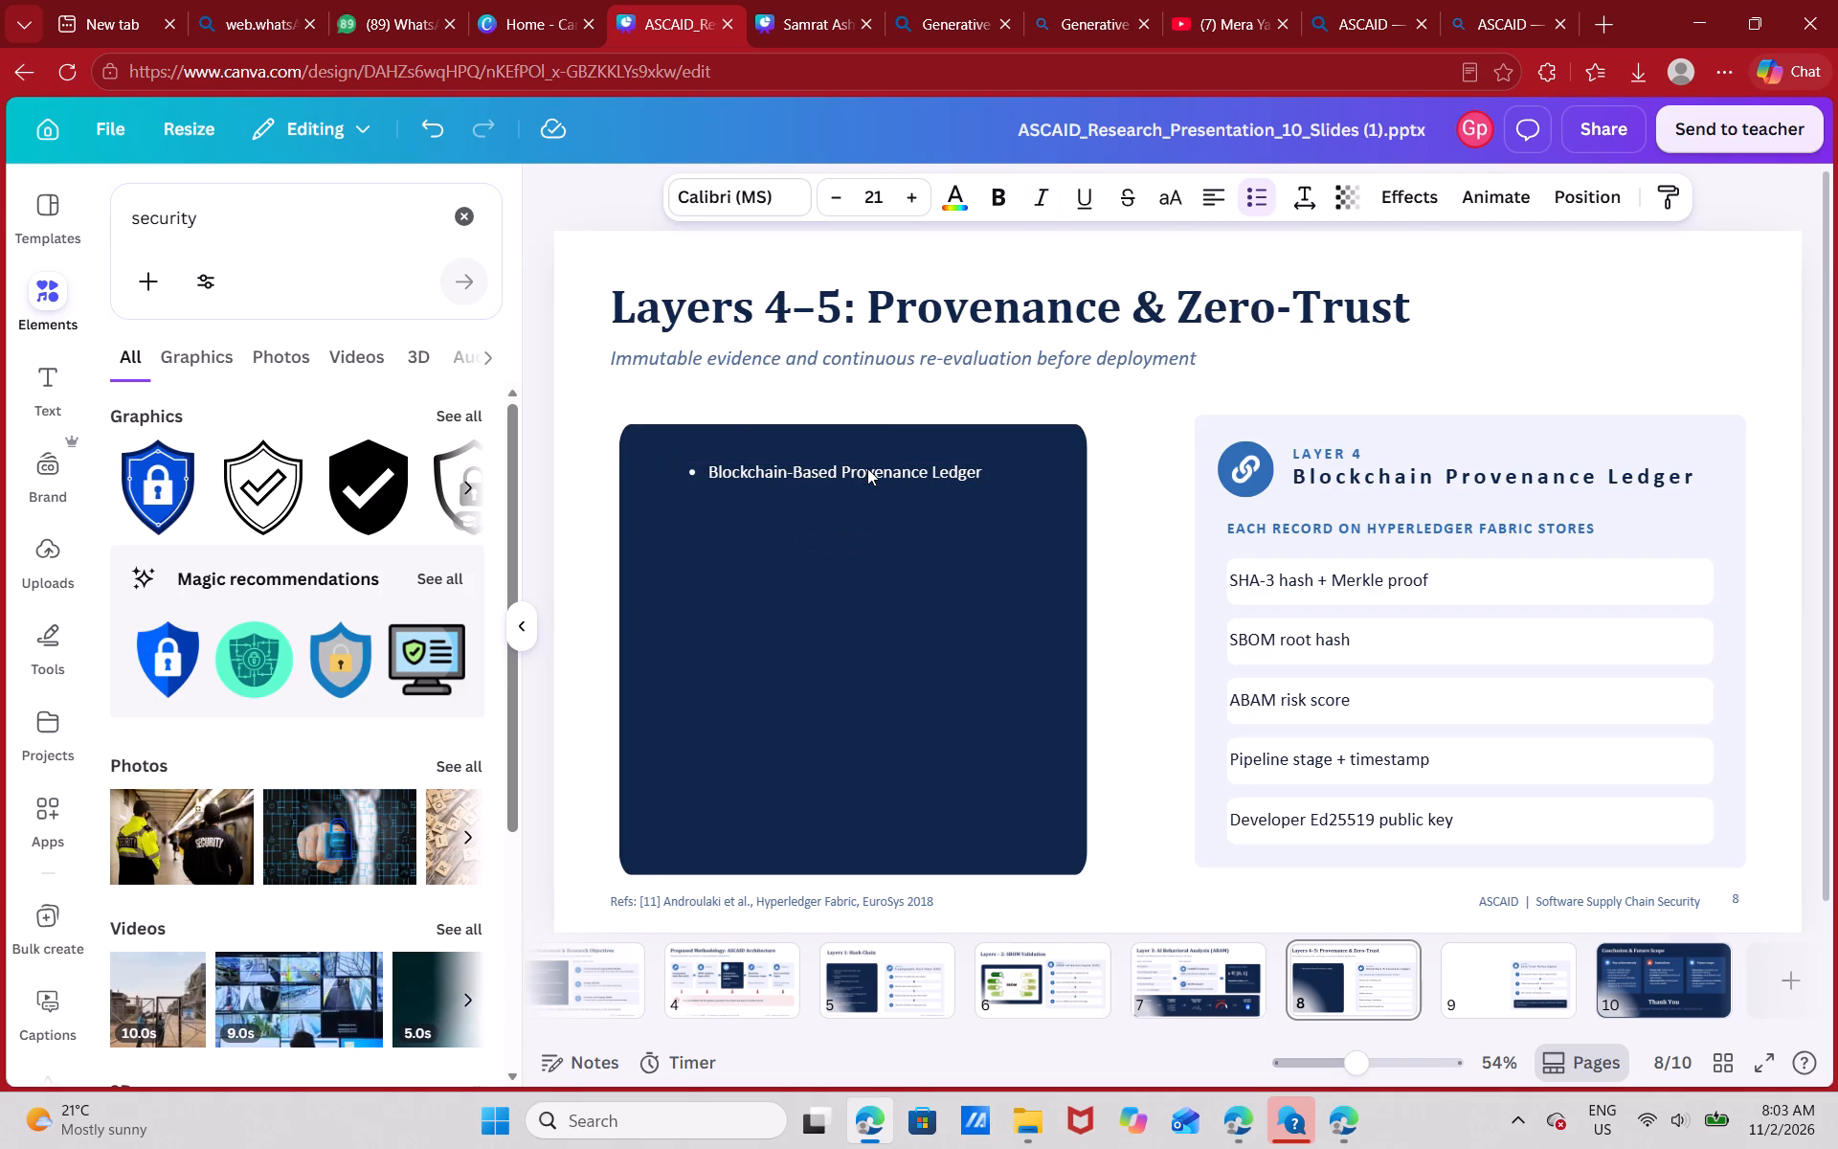
{"action": "key", "text": "Down"}
{"action": "key", "text": "Down"}
{"action": "key", "text": "Down"}
{"action": "key", "text": "Down"}
{"action": "key", "text": "Down"}
{"action": "key", "text": "Down"}
{"action": "key", "text": "Down"}
{"action": "key", "text": "Down"}
{"action": "key", "text": "Down"}
{"action": "key", "text": "Down"}
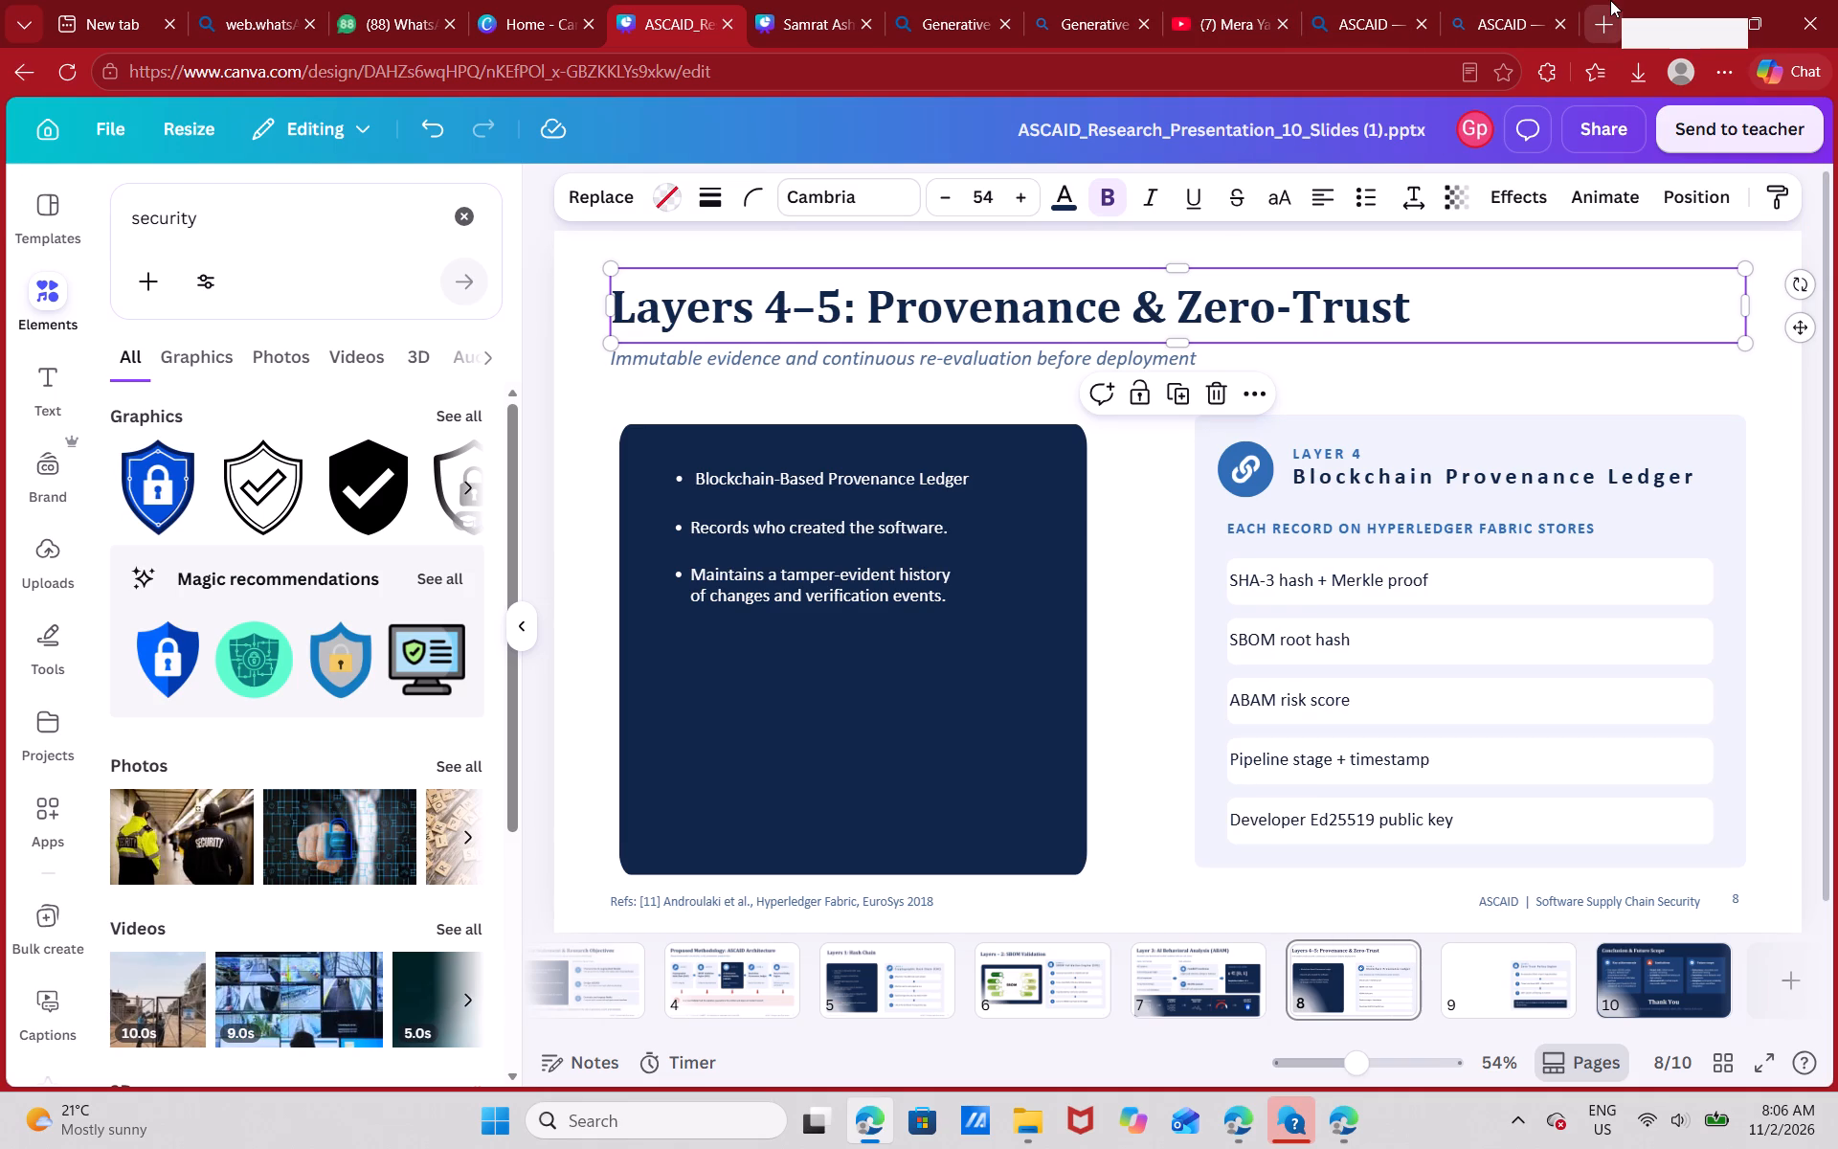
{"action": "double_click", "coordinate": [866, 470]}
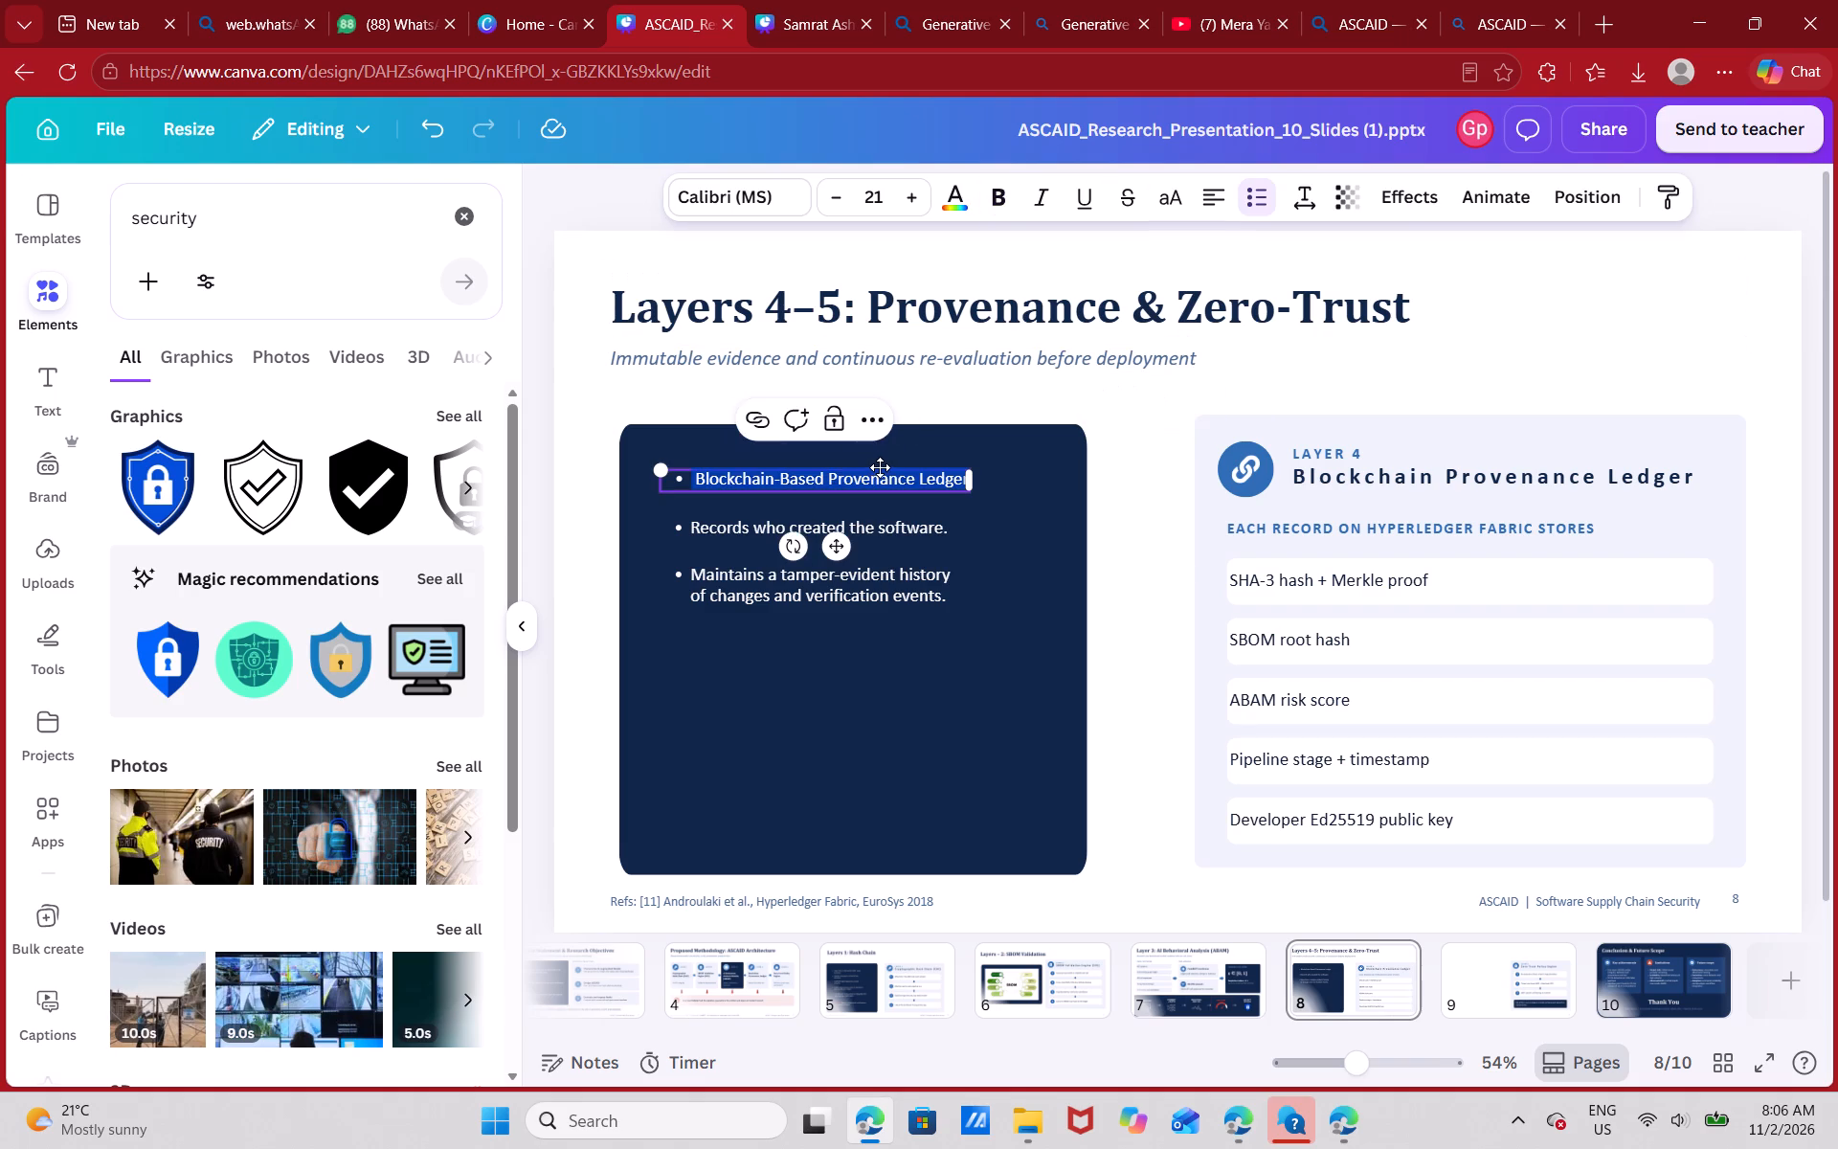
{"action": "key", "text": "ctrl+c"}
{"action": "left_click", "coordinate": [1601, 0]}
{"action": "left_click", "coordinate": [1001, 269]}
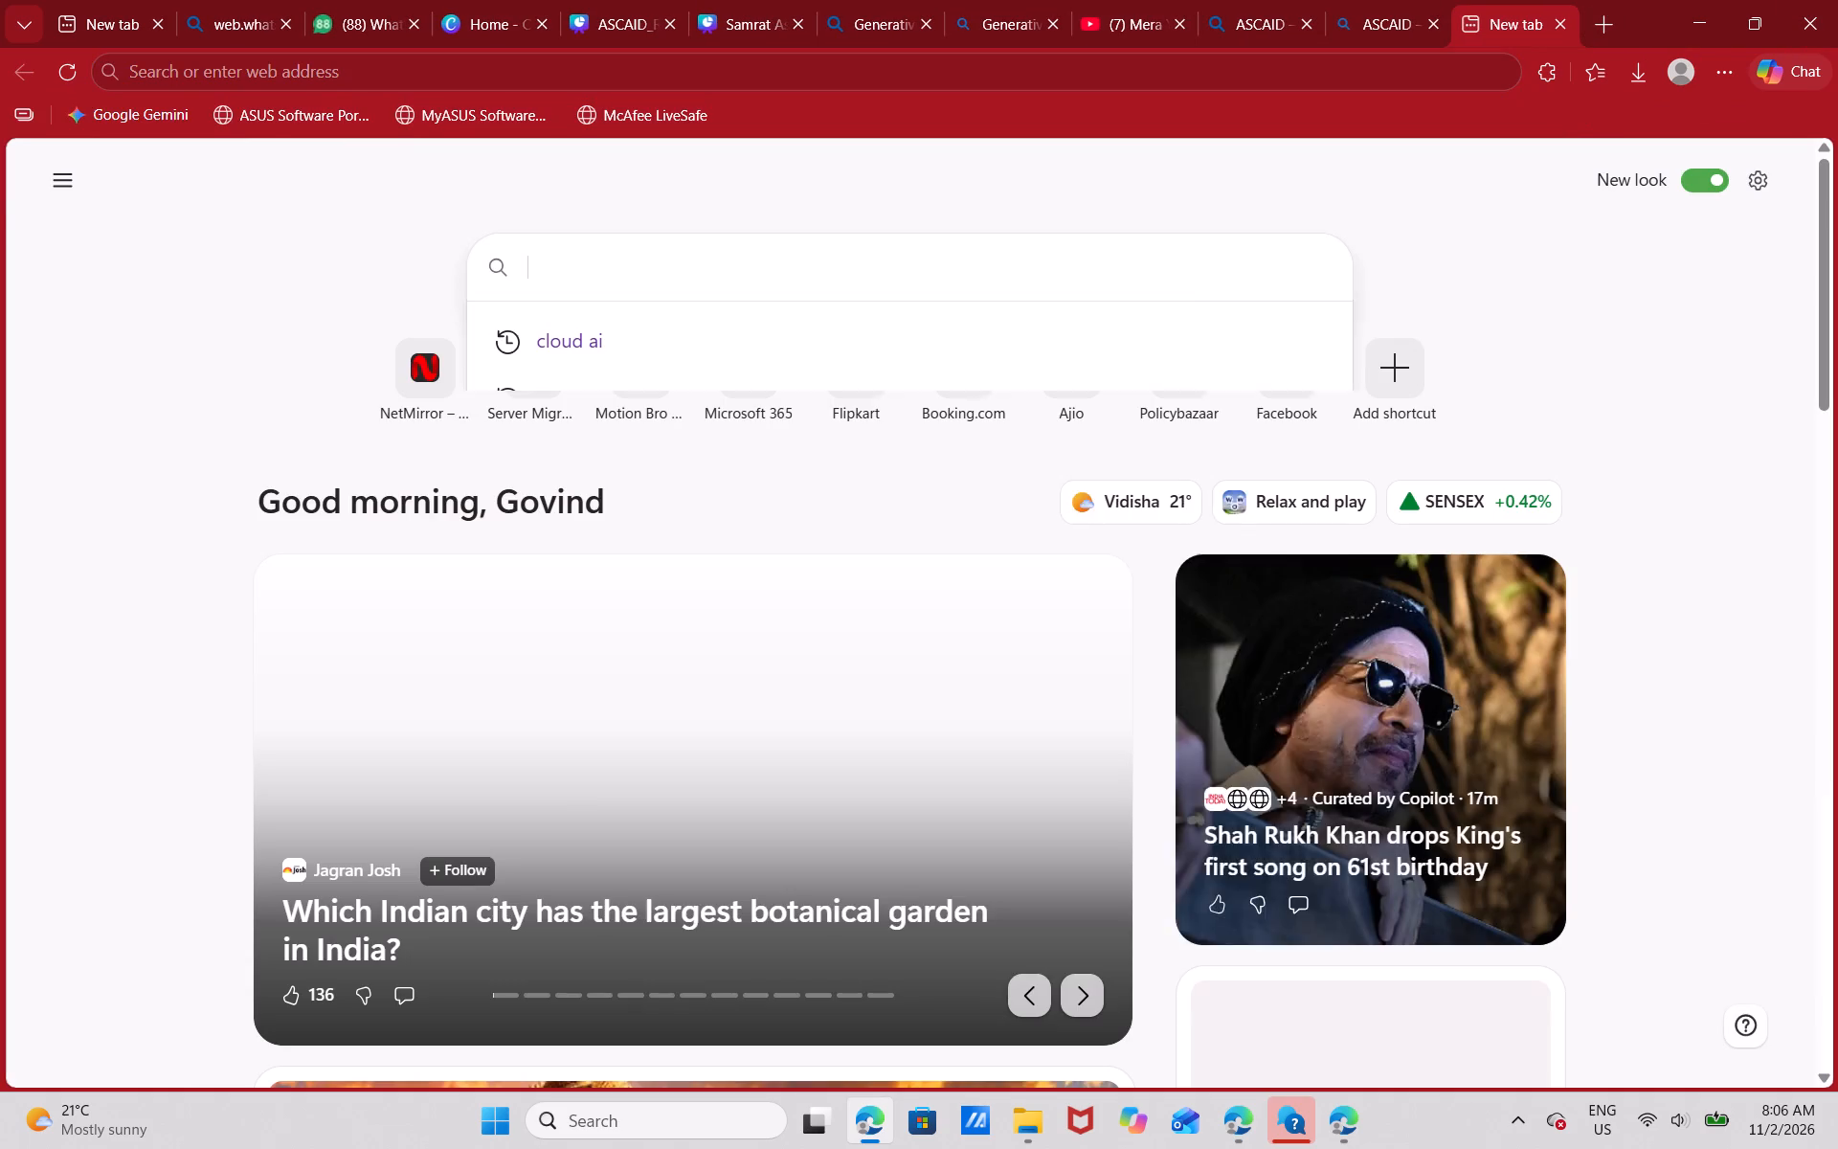
{"action": "key", "text": "ctrl+v"}
{"action": "key", "text": "Return"}
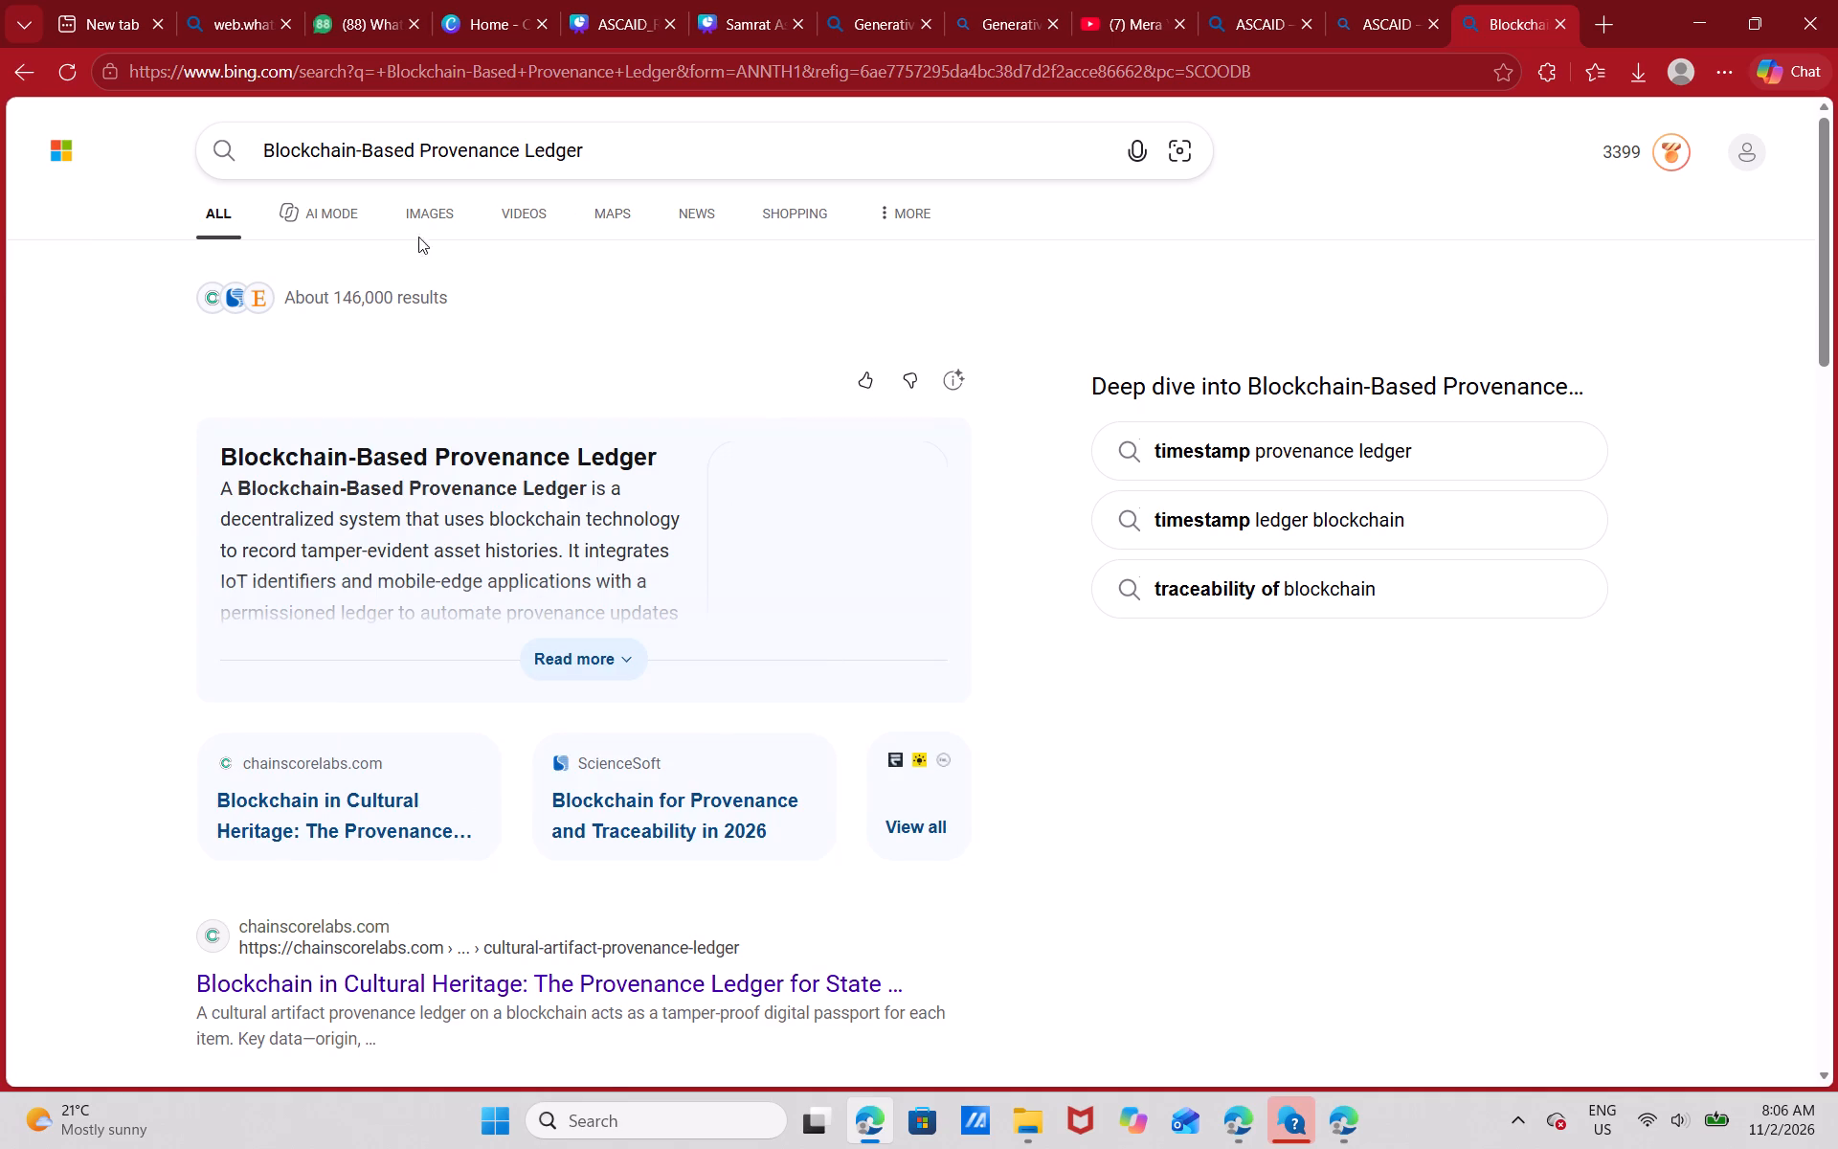
{"action": "left_click", "coordinate": [417, 201]}
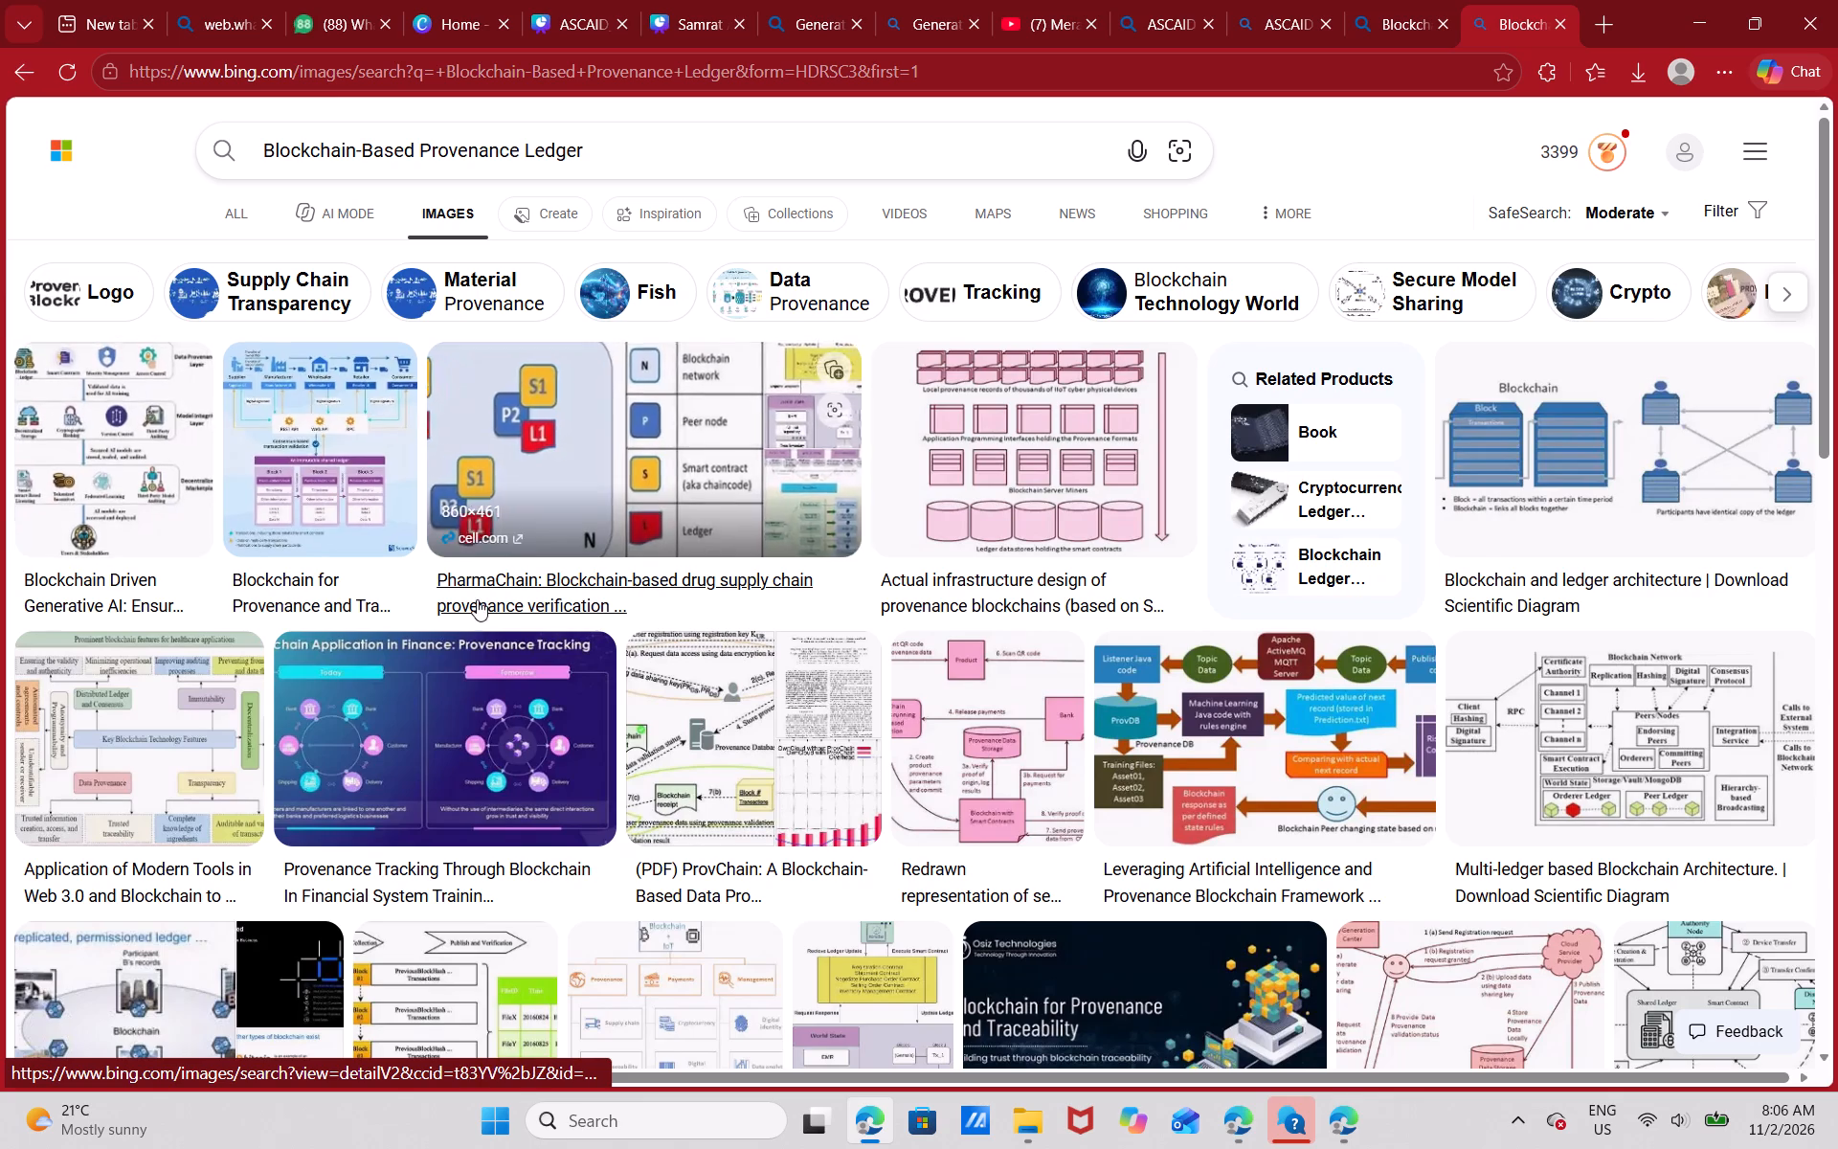
Examine the provenance ledger image results for a suitable illustration and open the related Technology Icon image search.
{"action": "scroll", "coordinate": [477, 599], "scroll_direction": "down", "scroll_amount": 7}
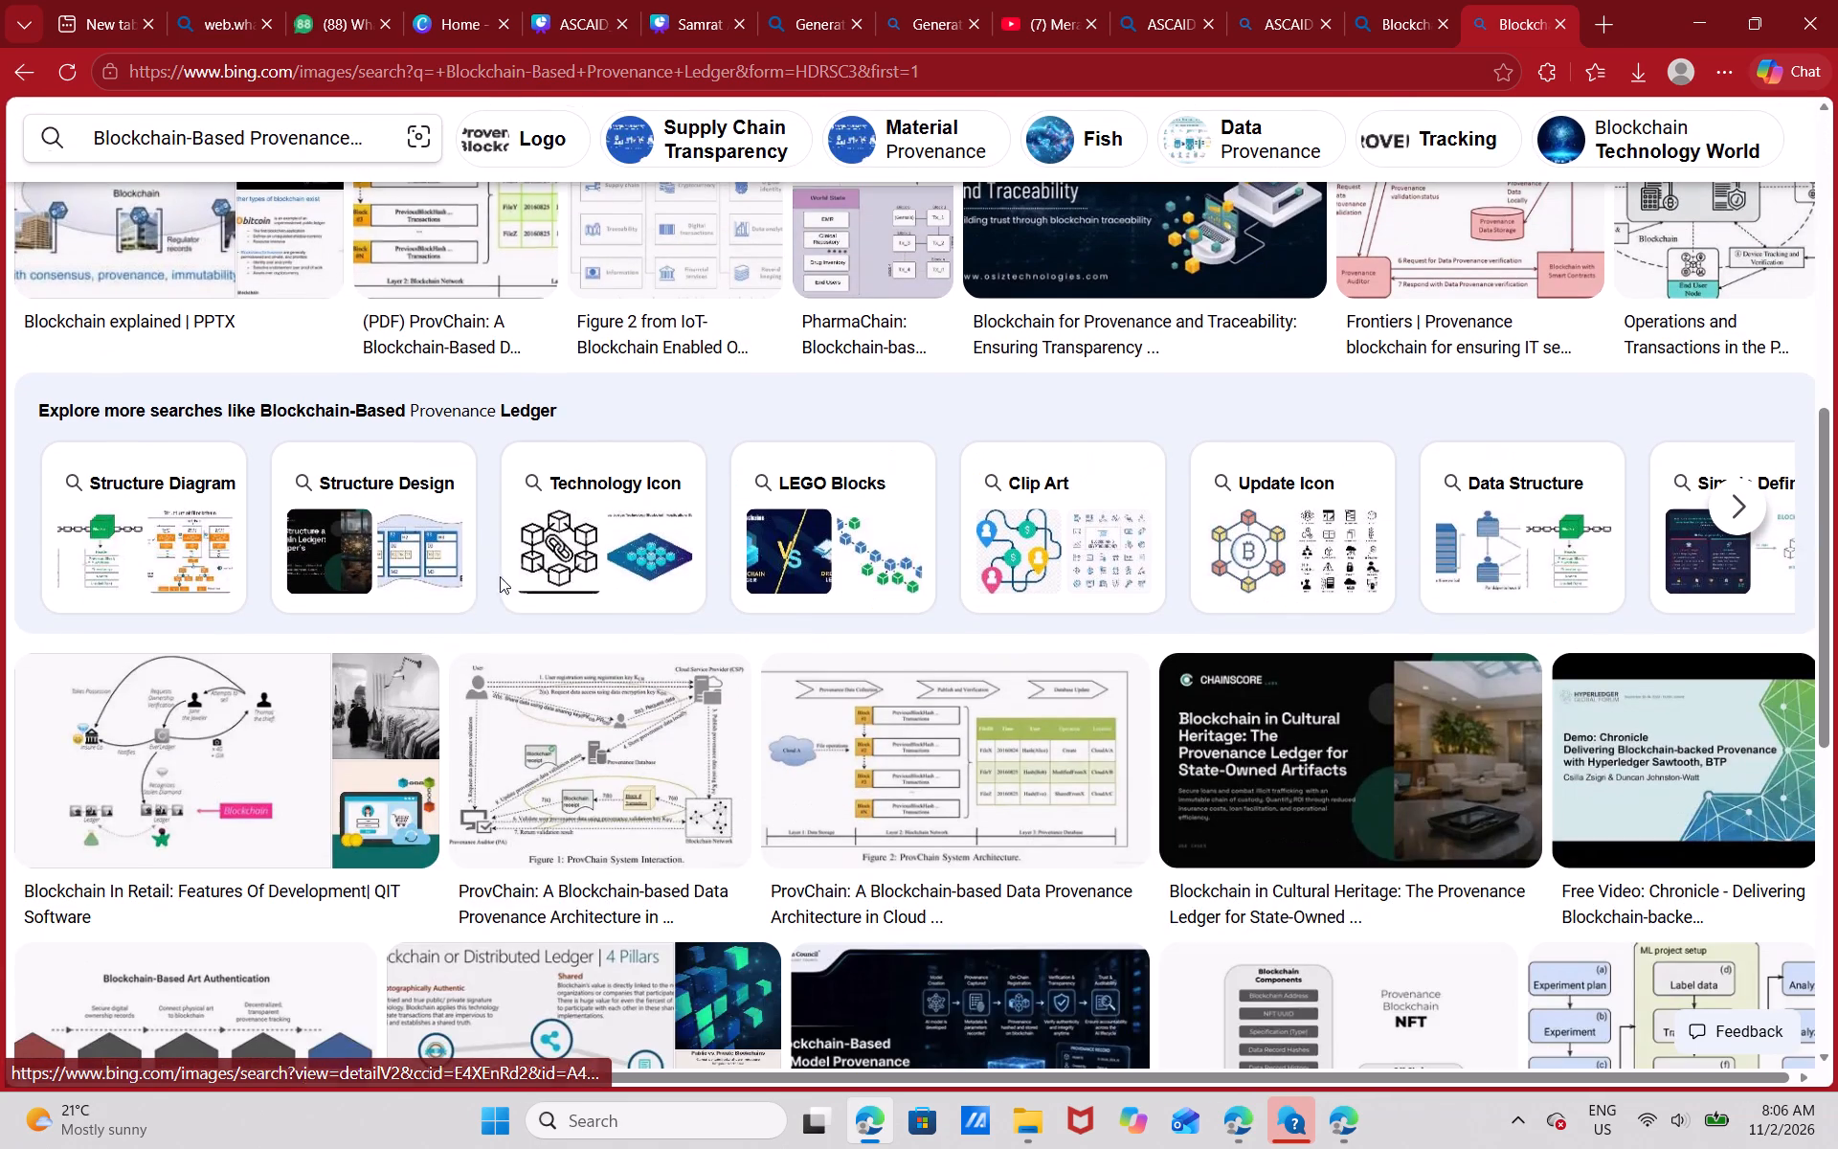
{"action": "scroll", "coordinate": [1003, 541], "scroll_direction": "up", "scroll_amount": 3}
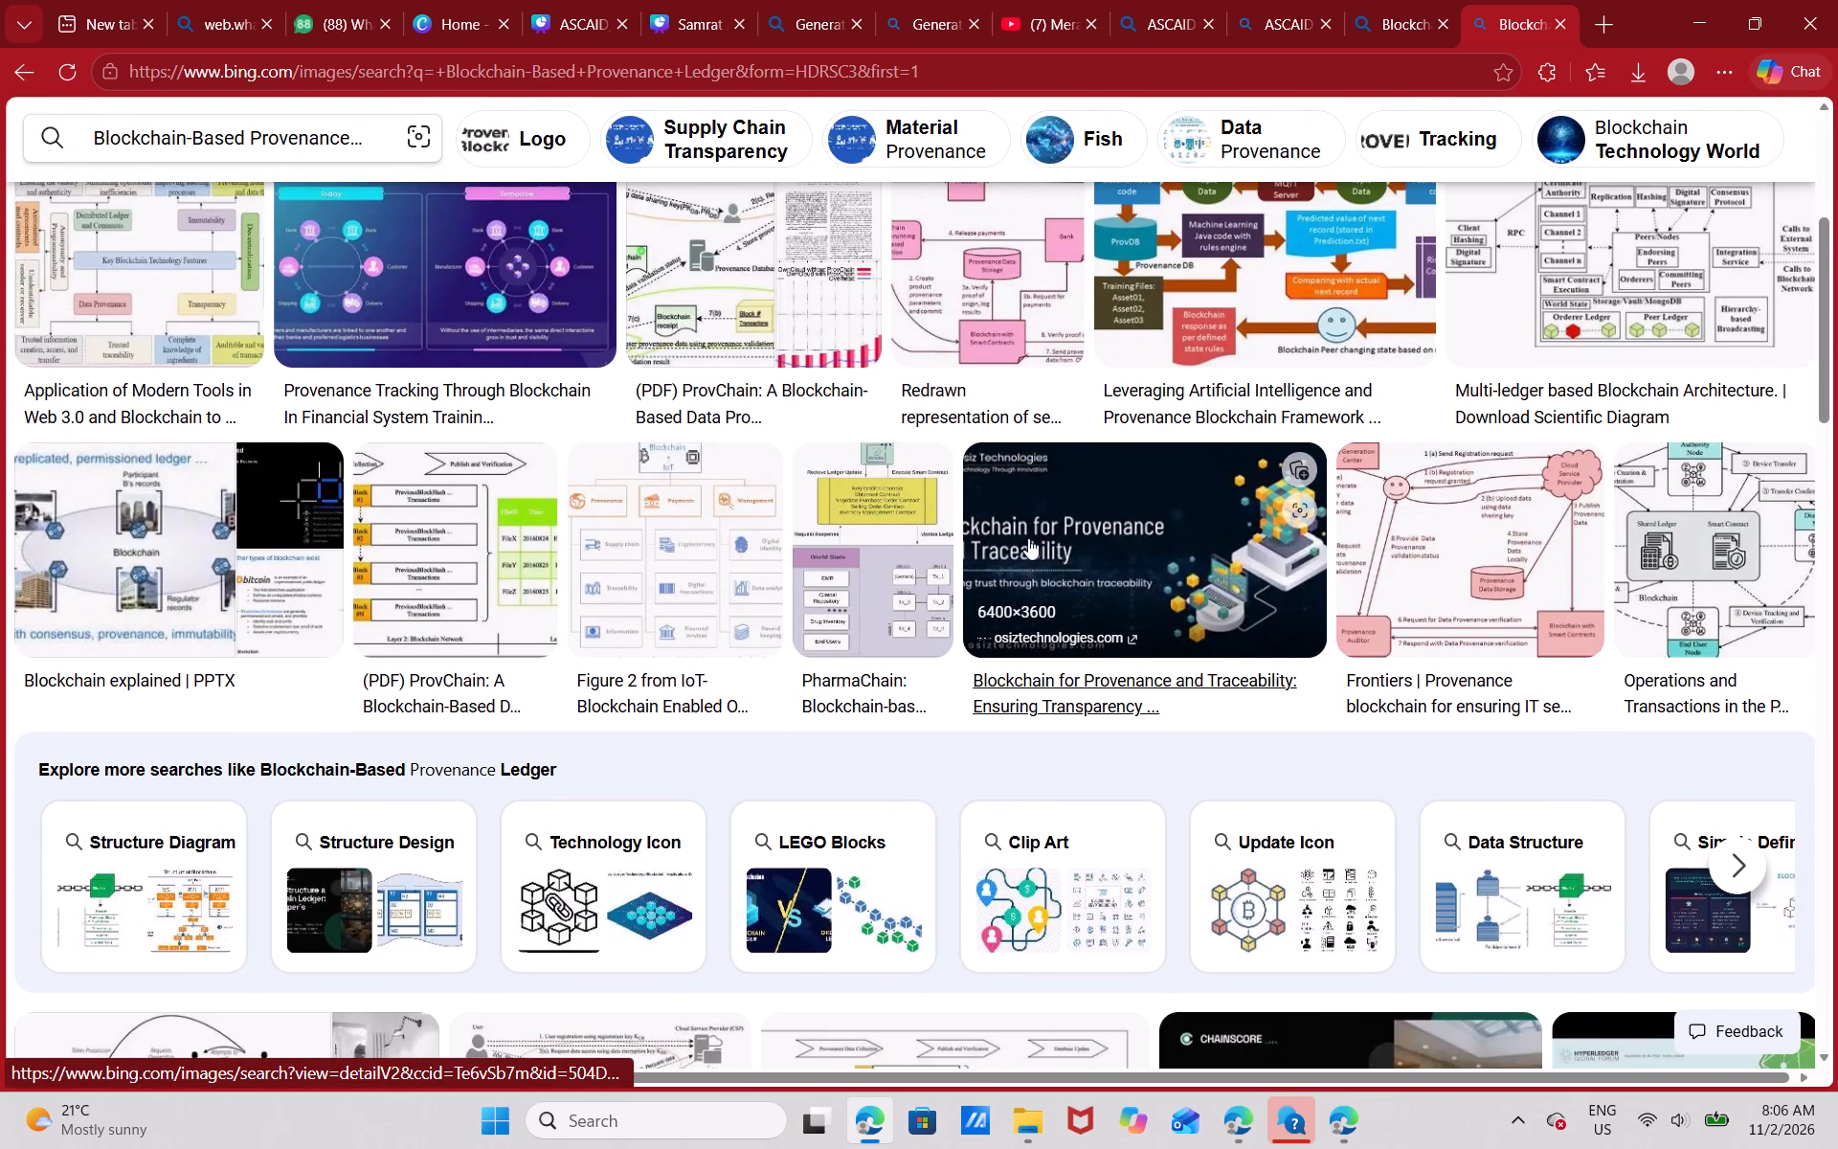
{"action": "scroll", "coordinate": [1028, 538], "scroll_direction": "up", "scroll_amount": 4}
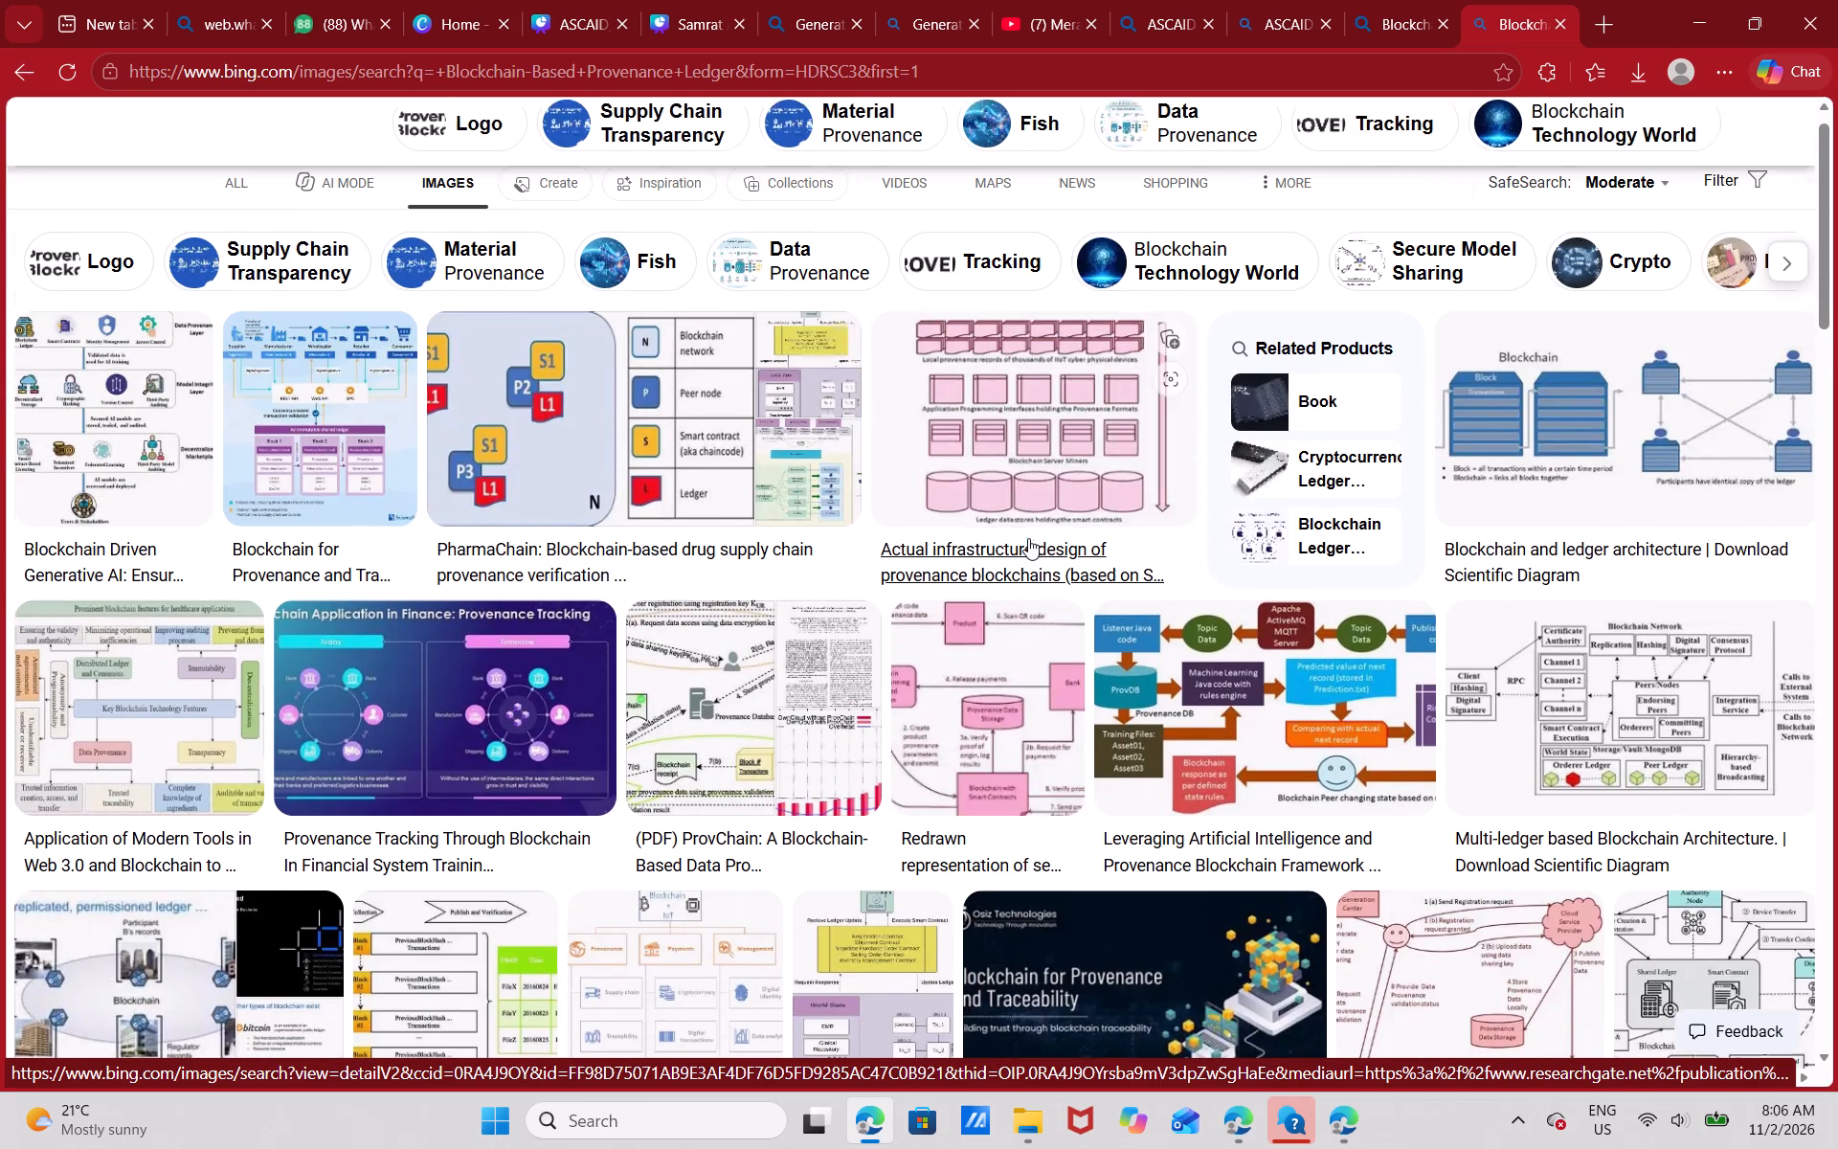
{"action": "scroll", "coordinate": [1028, 538], "scroll_direction": "up", "scroll_amount": 2}
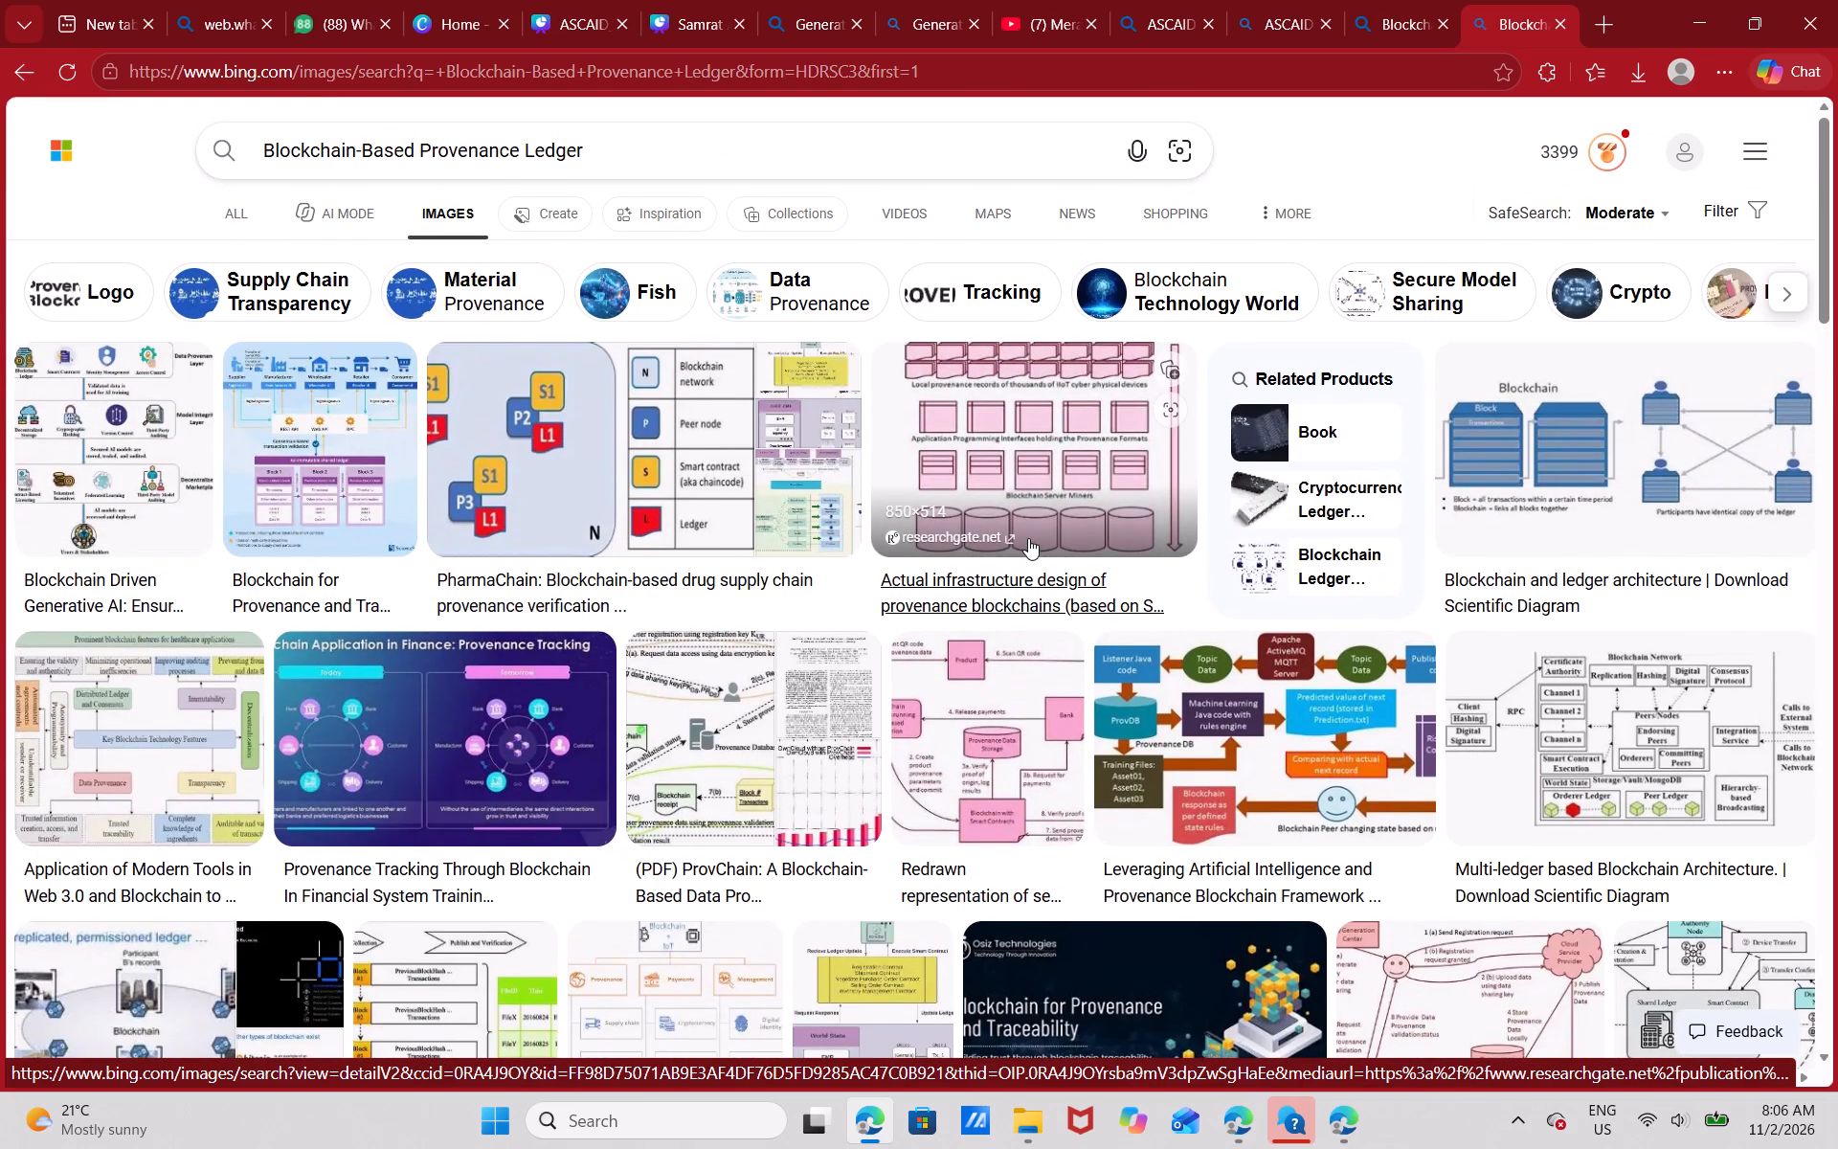
{"action": "scroll", "coordinate": [1028, 538], "scroll_direction": "down", "scroll_amount": 8}
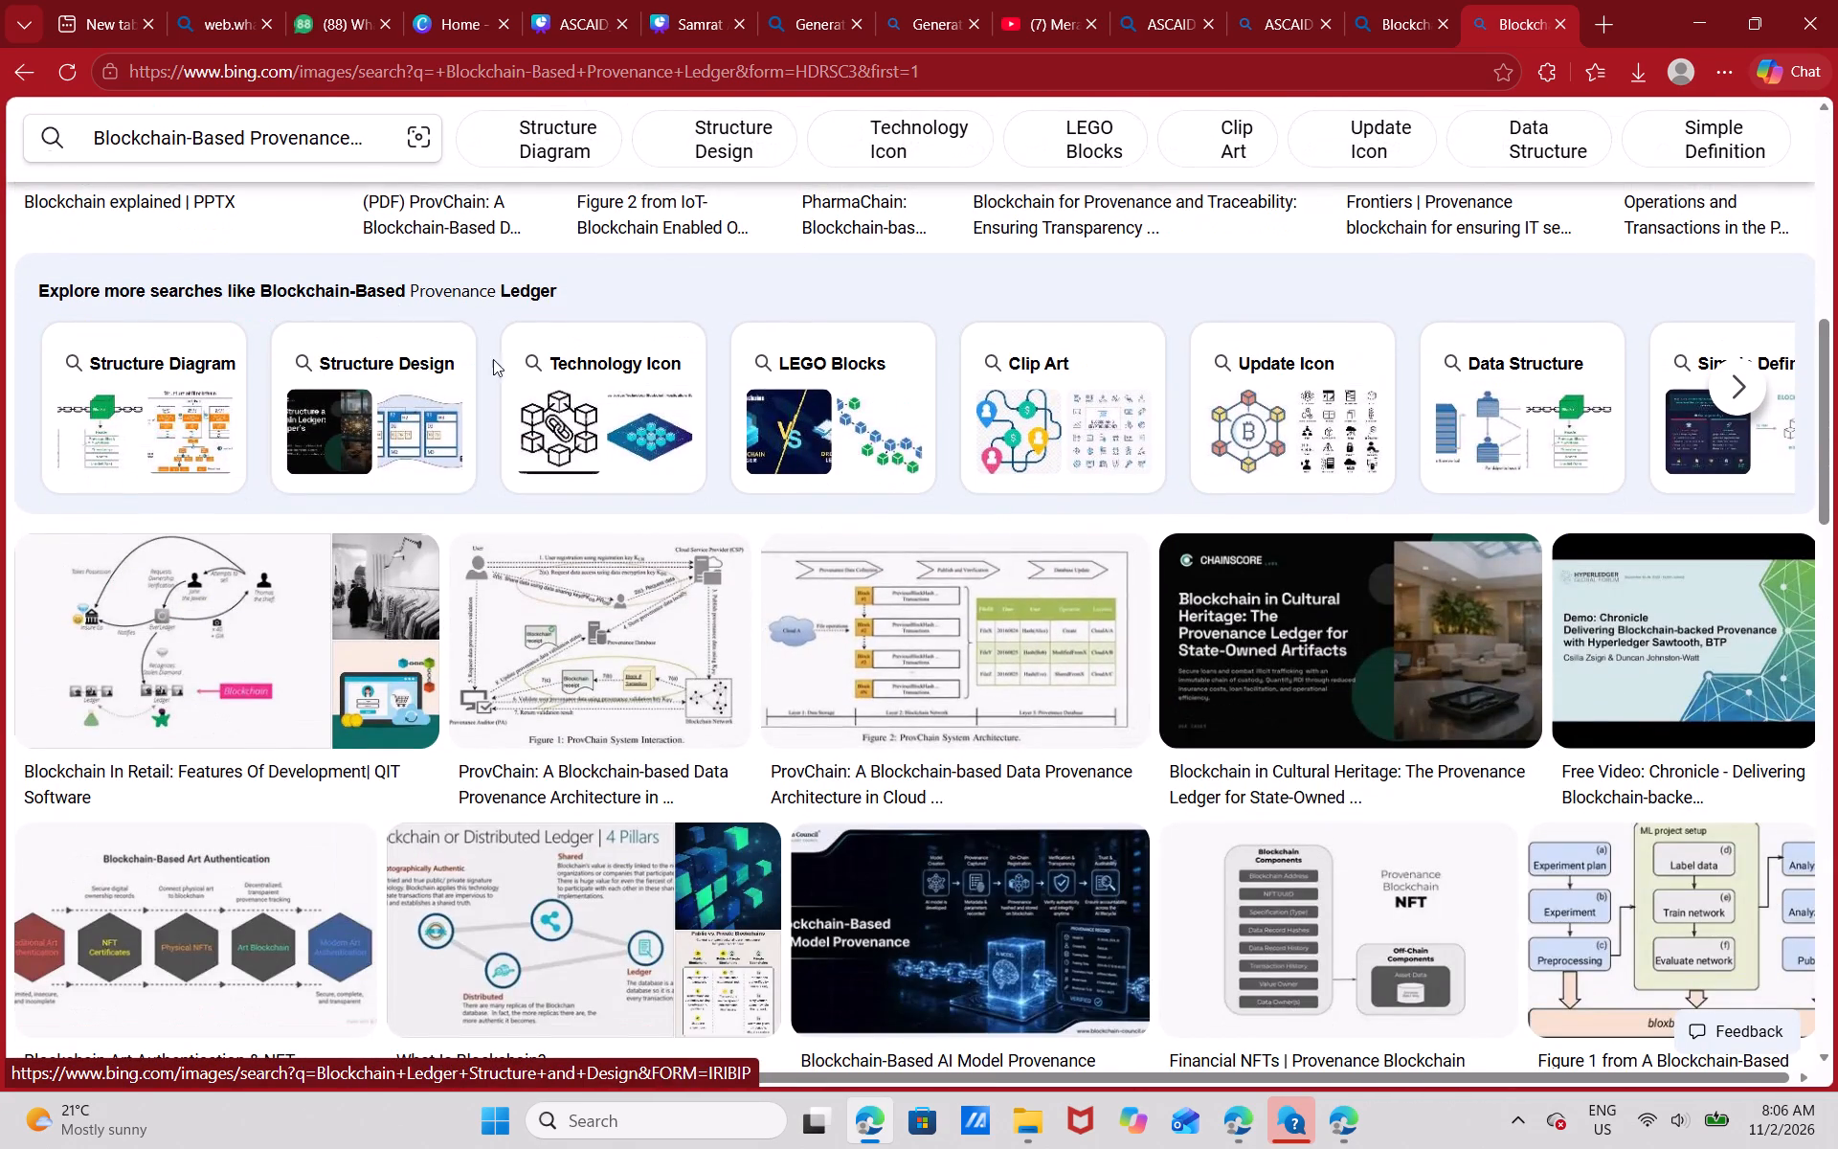
{"action": "left_click", "coordinate": [553, 394]}
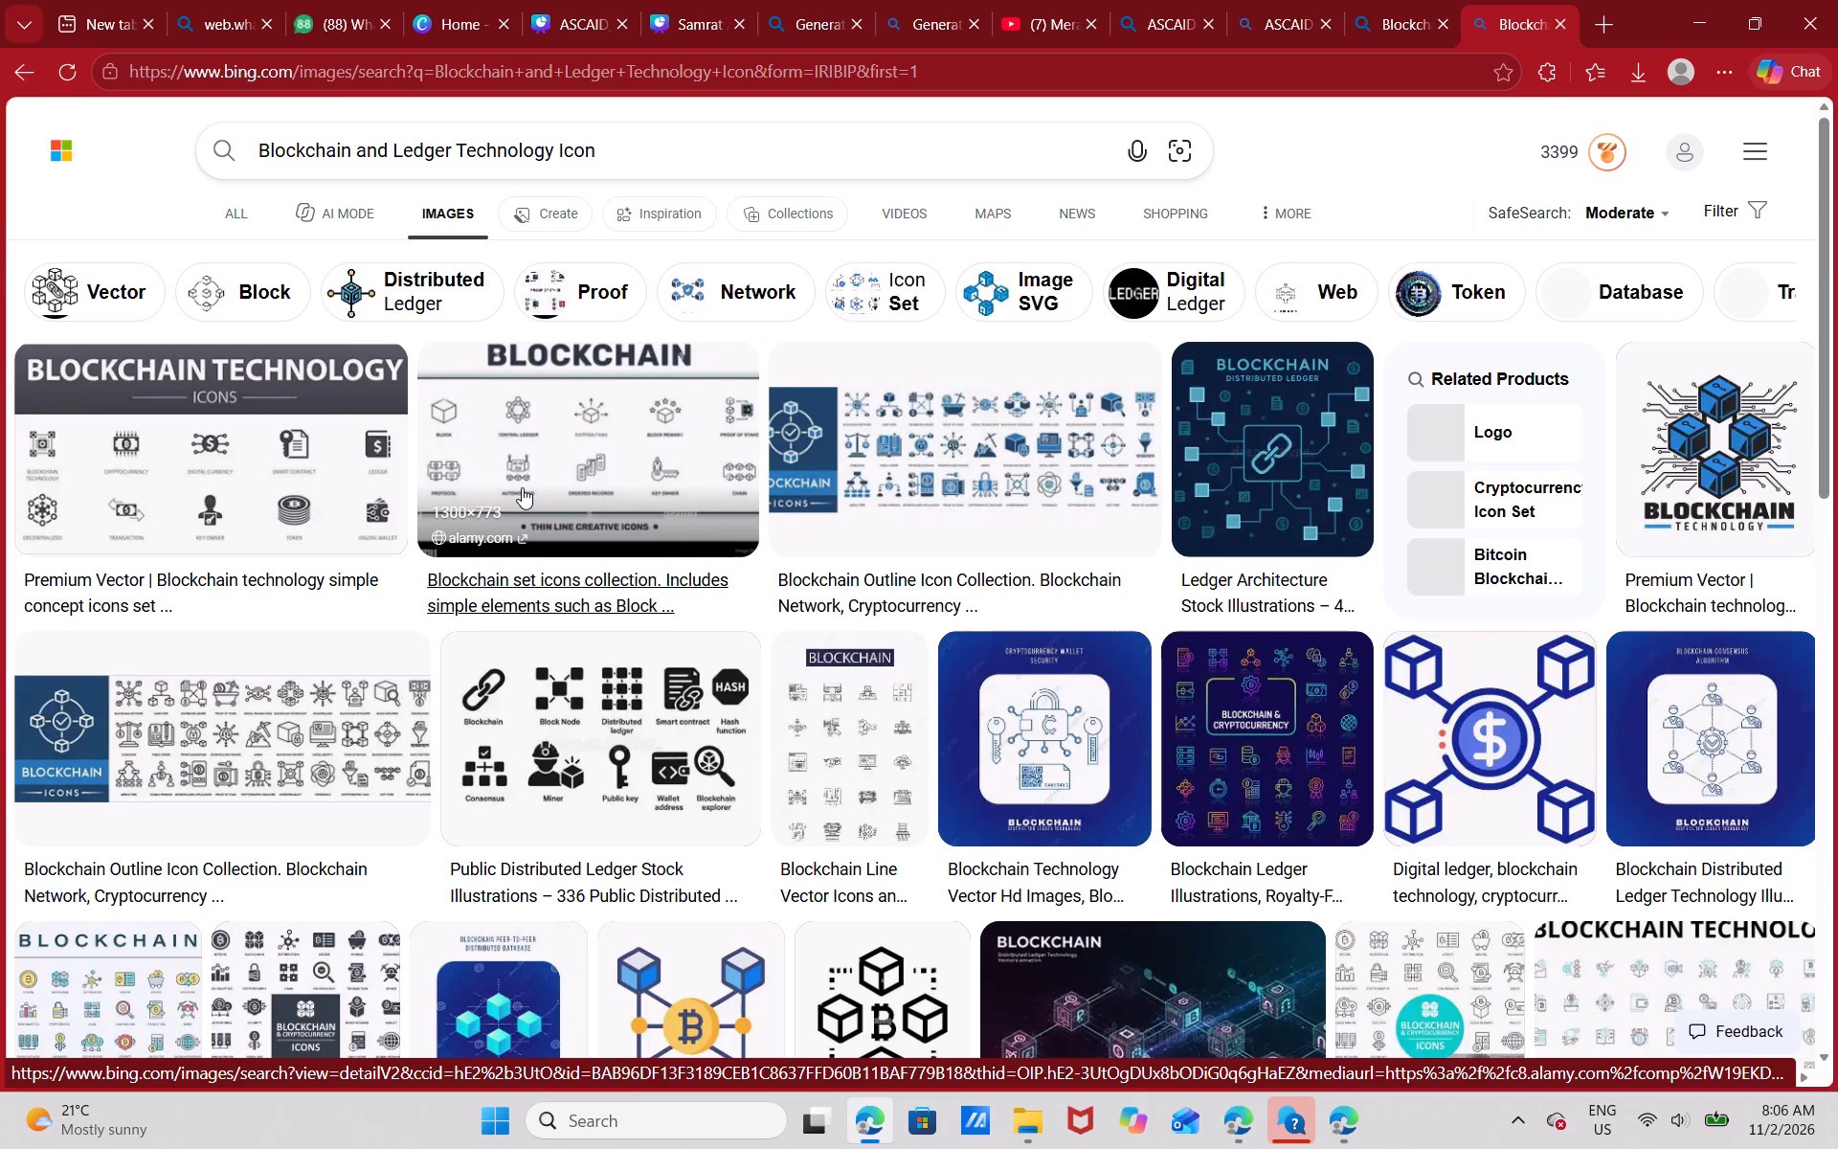
Check the Samrat Ashok presentation's ABAM slide, then return to slide 8 of the ASCAID presentation and deselect the ledger bullet.
{"action": "key", "text": "alt+Tab"}
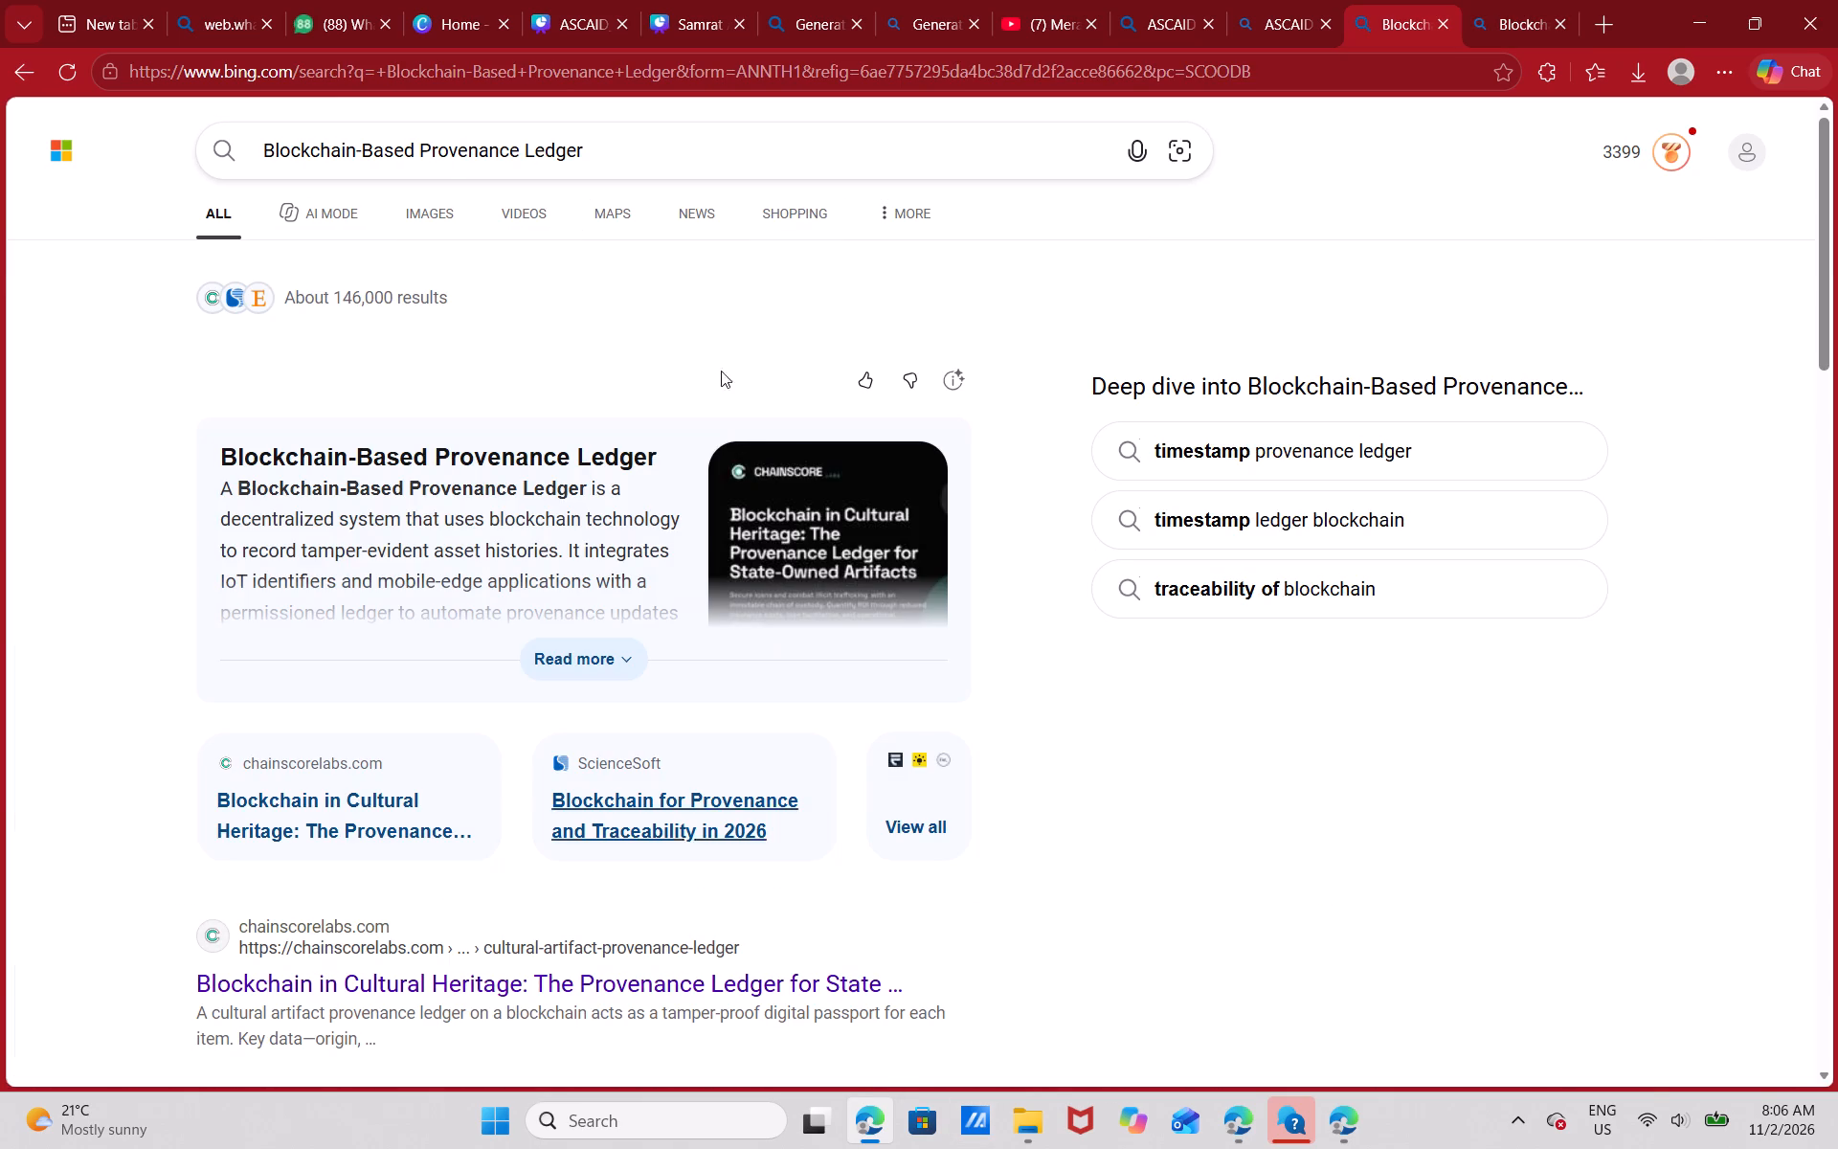
{"action": "left_click", "coordinate": [577, 0]}
{"action": "left_click", "coordinate": [680, 0]}
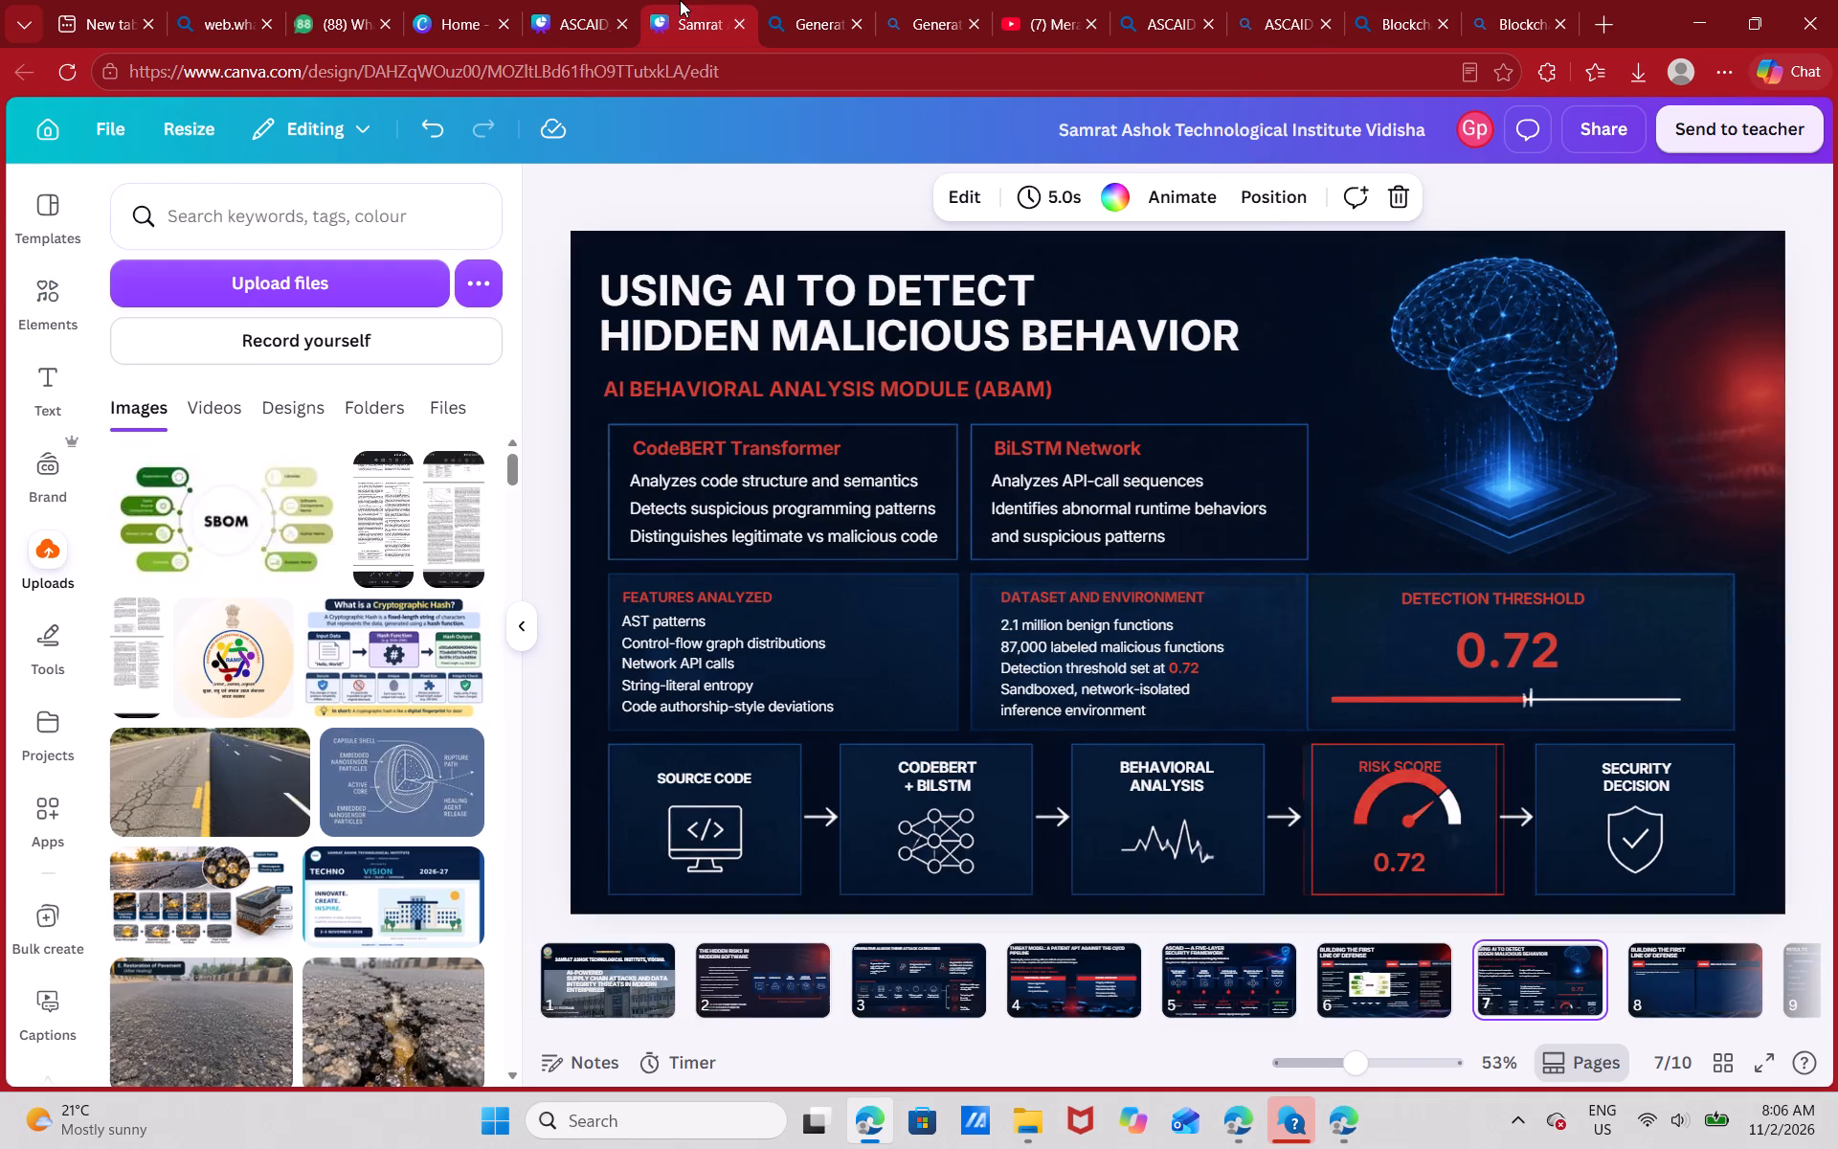
{"action": "left_click", "coordinate": [555, 0]}
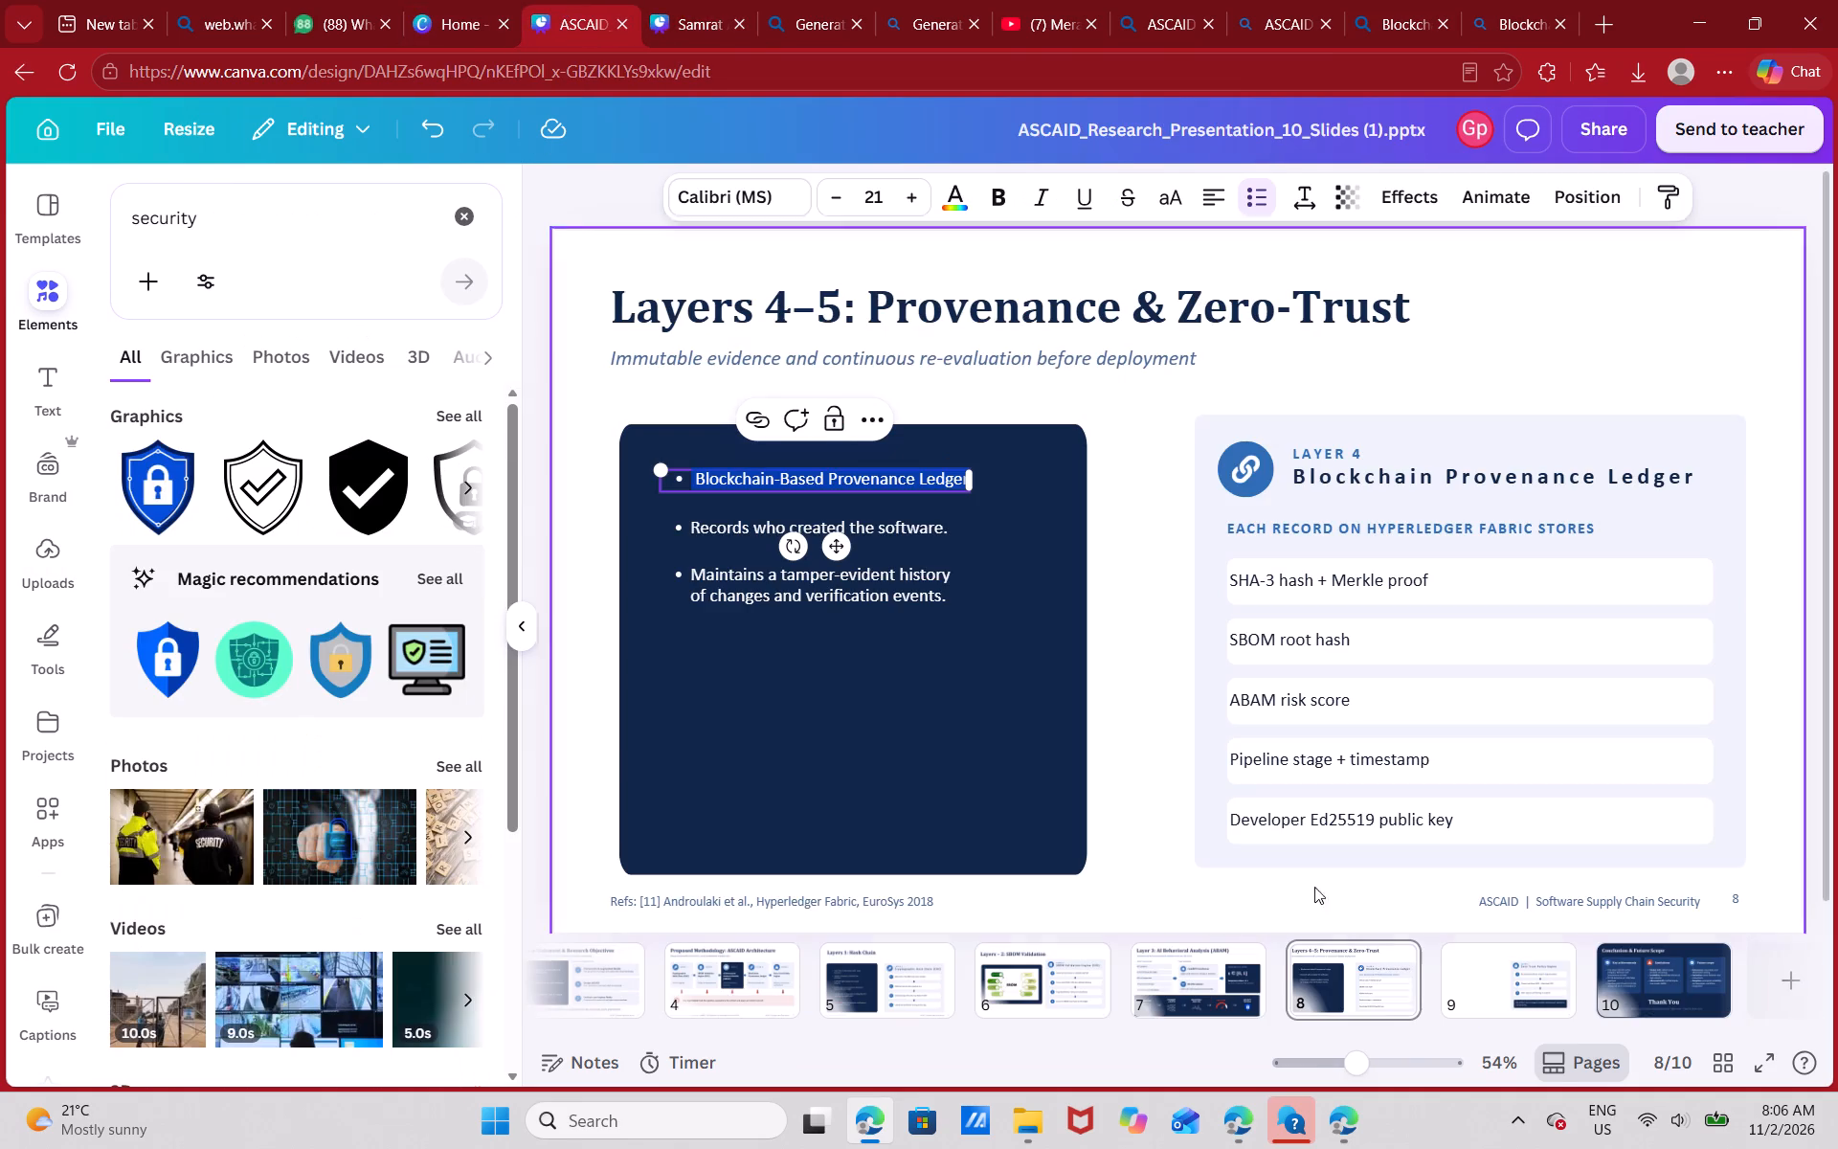
{"action": "left_click", "coordinate": [1746, 302]}
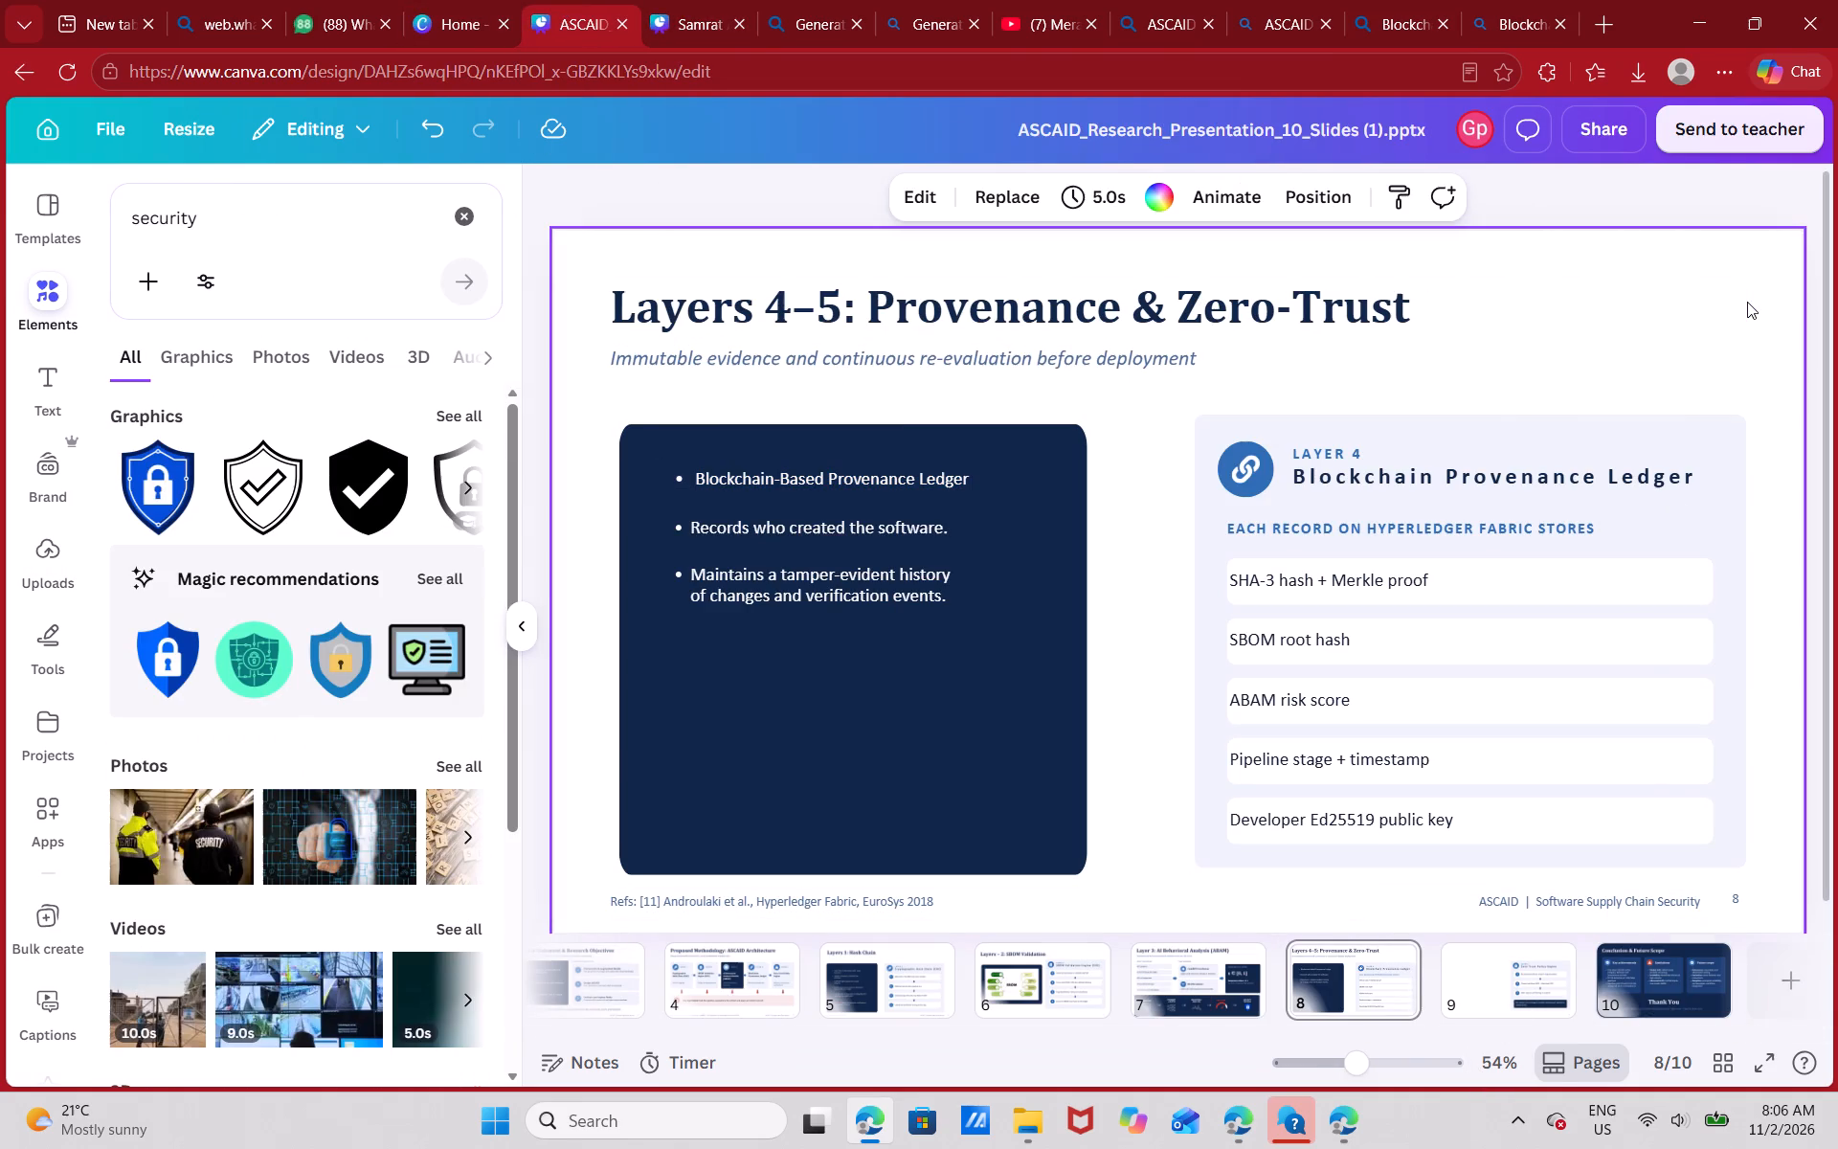
{"action": "left_click", "coordinate": [1486, 962]}
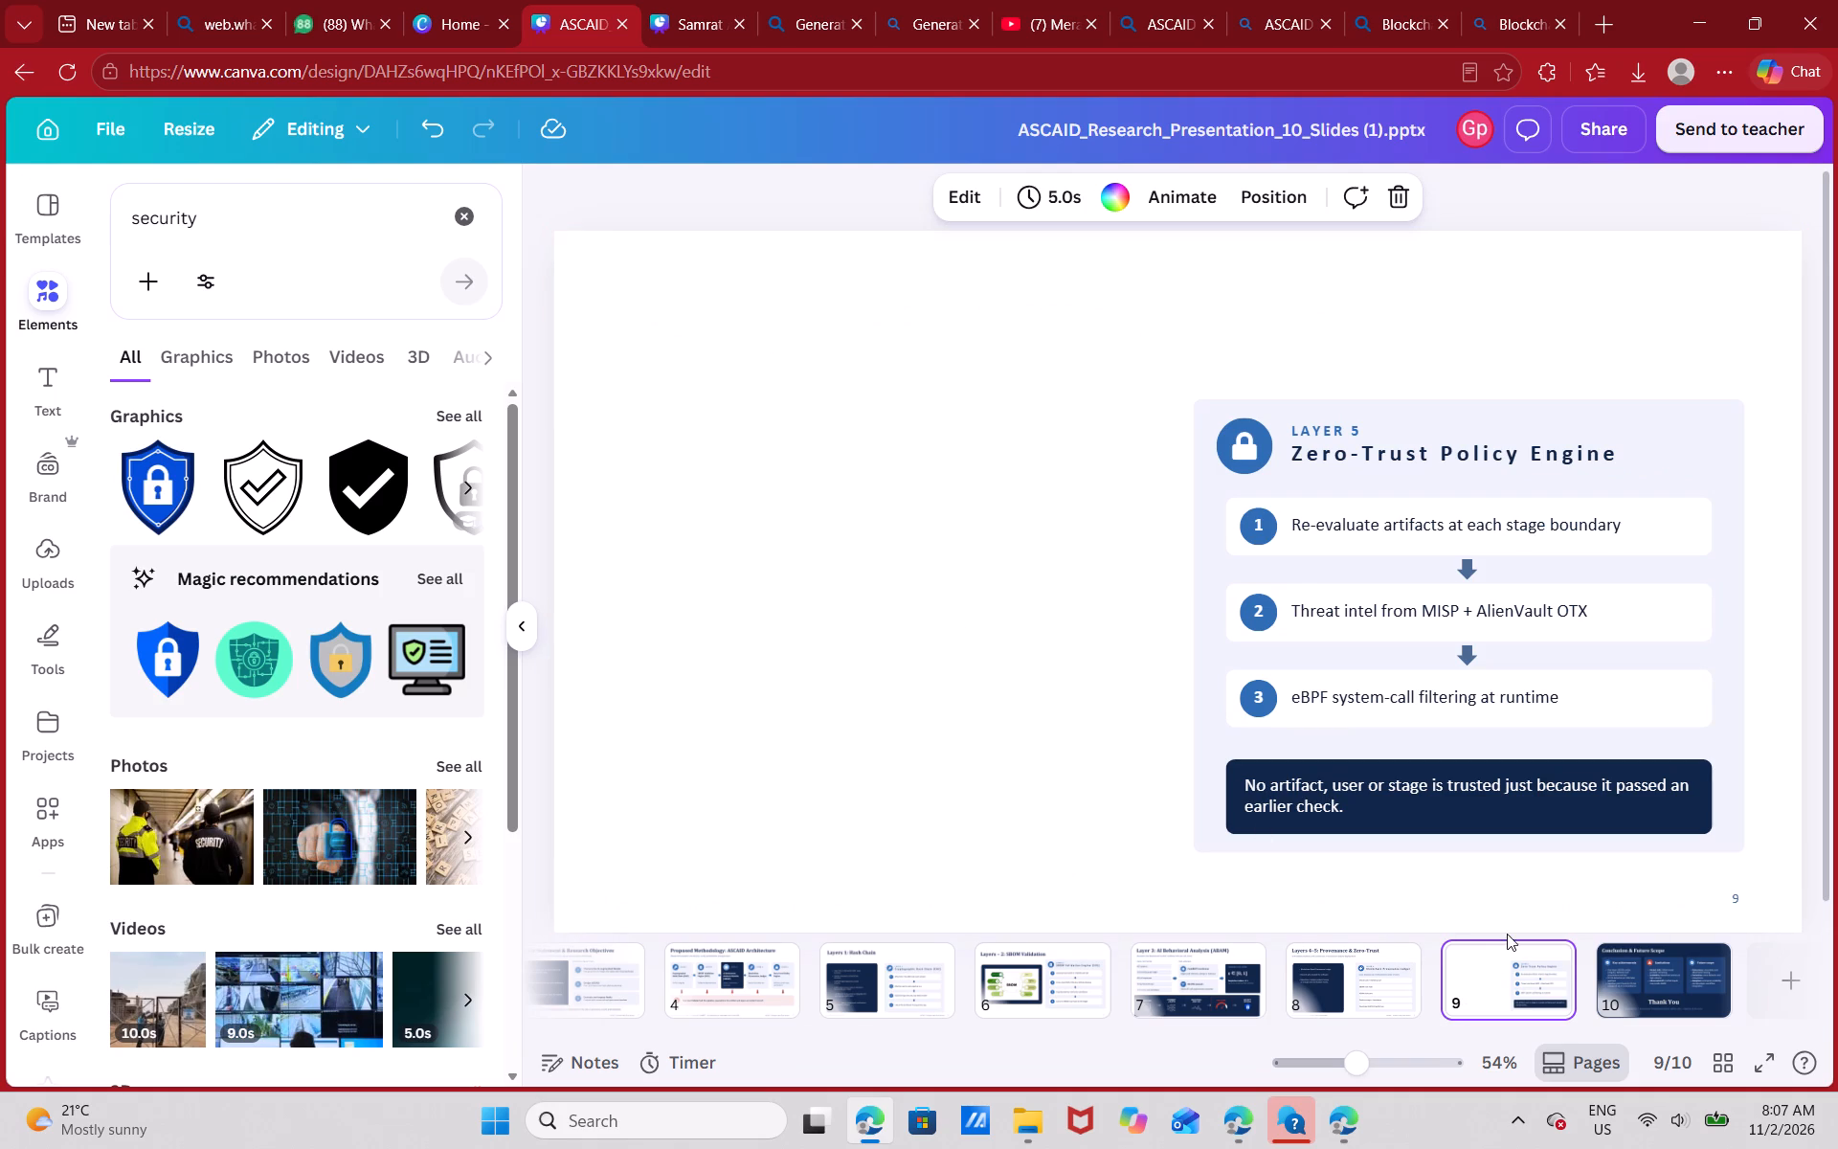
{"action": "left_click", "coordinate": [1328, 1117]}
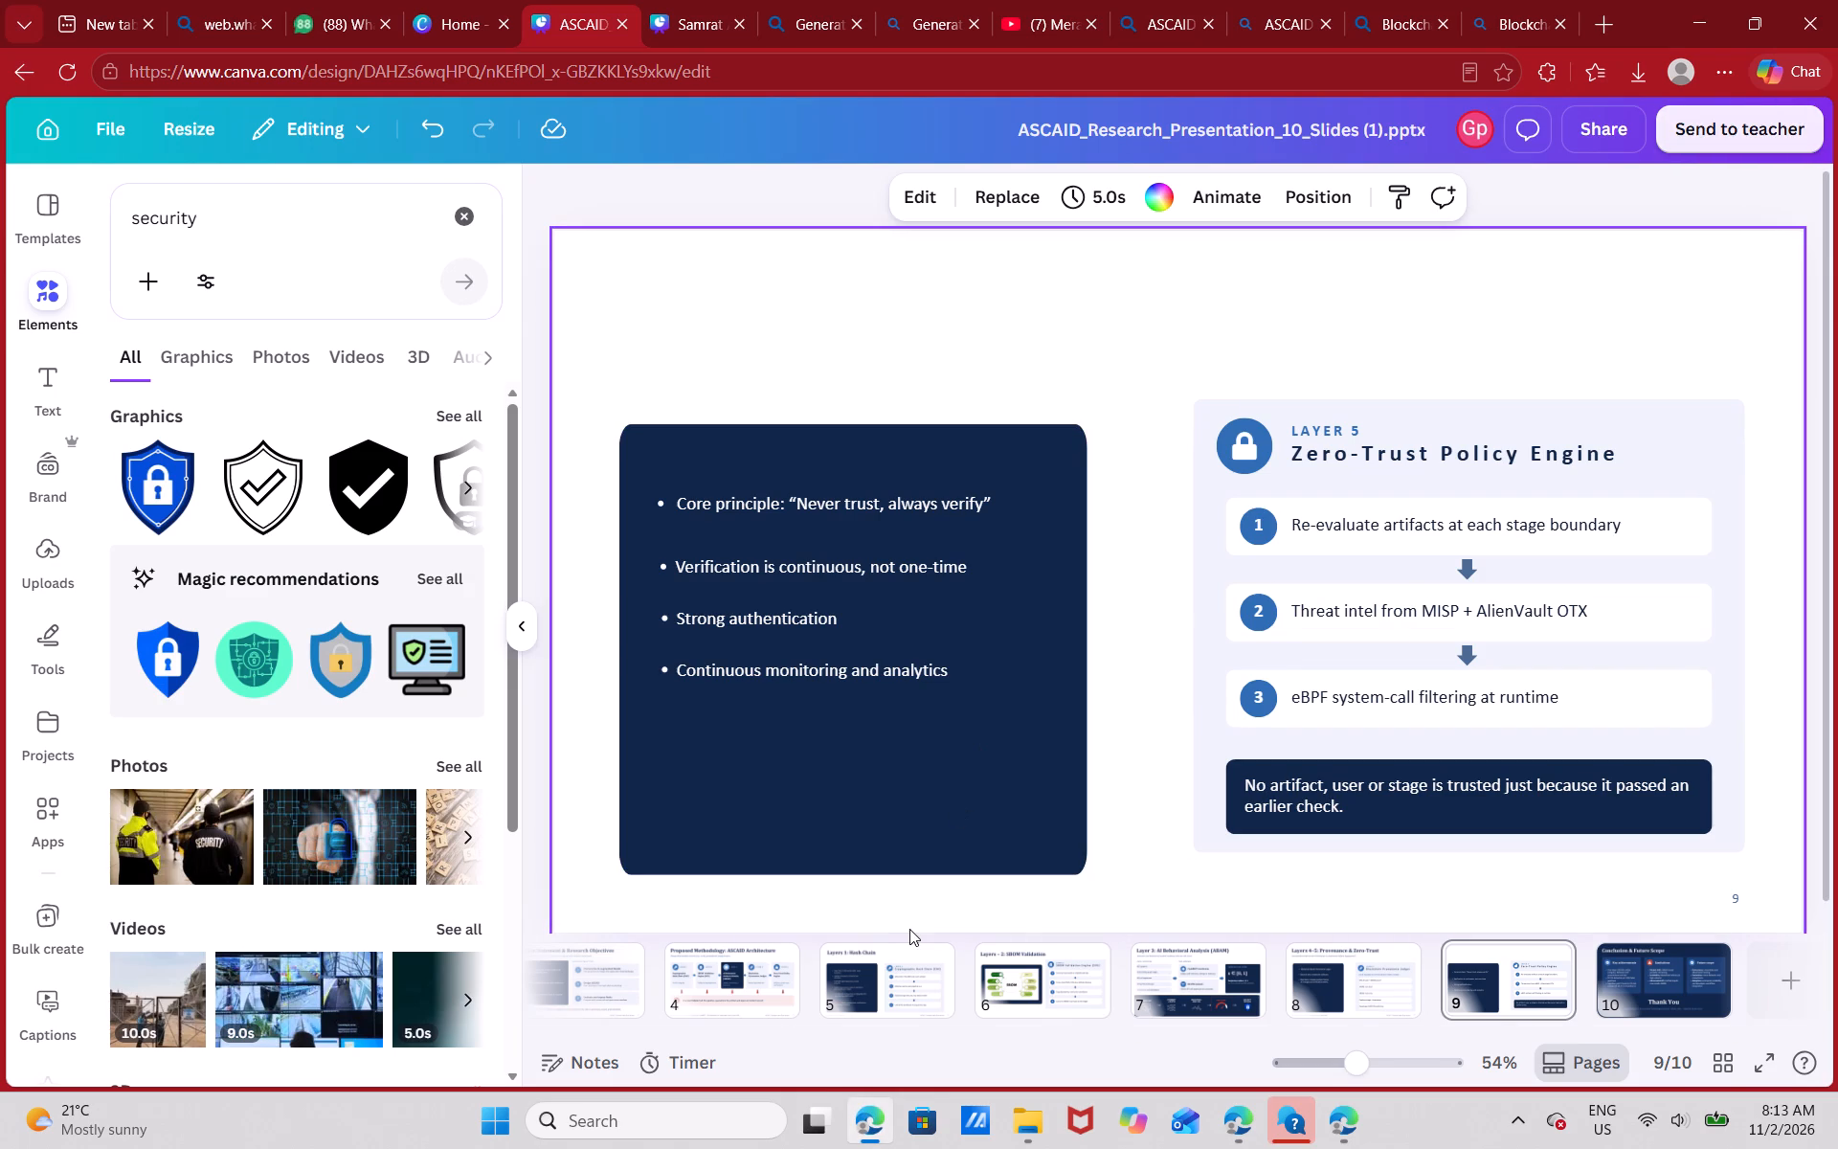
On slide 8, edit the layer range at the start of the title so it reads "Layers 4 :".
{"action": "left_click", "coordinate": [1340, 944]}
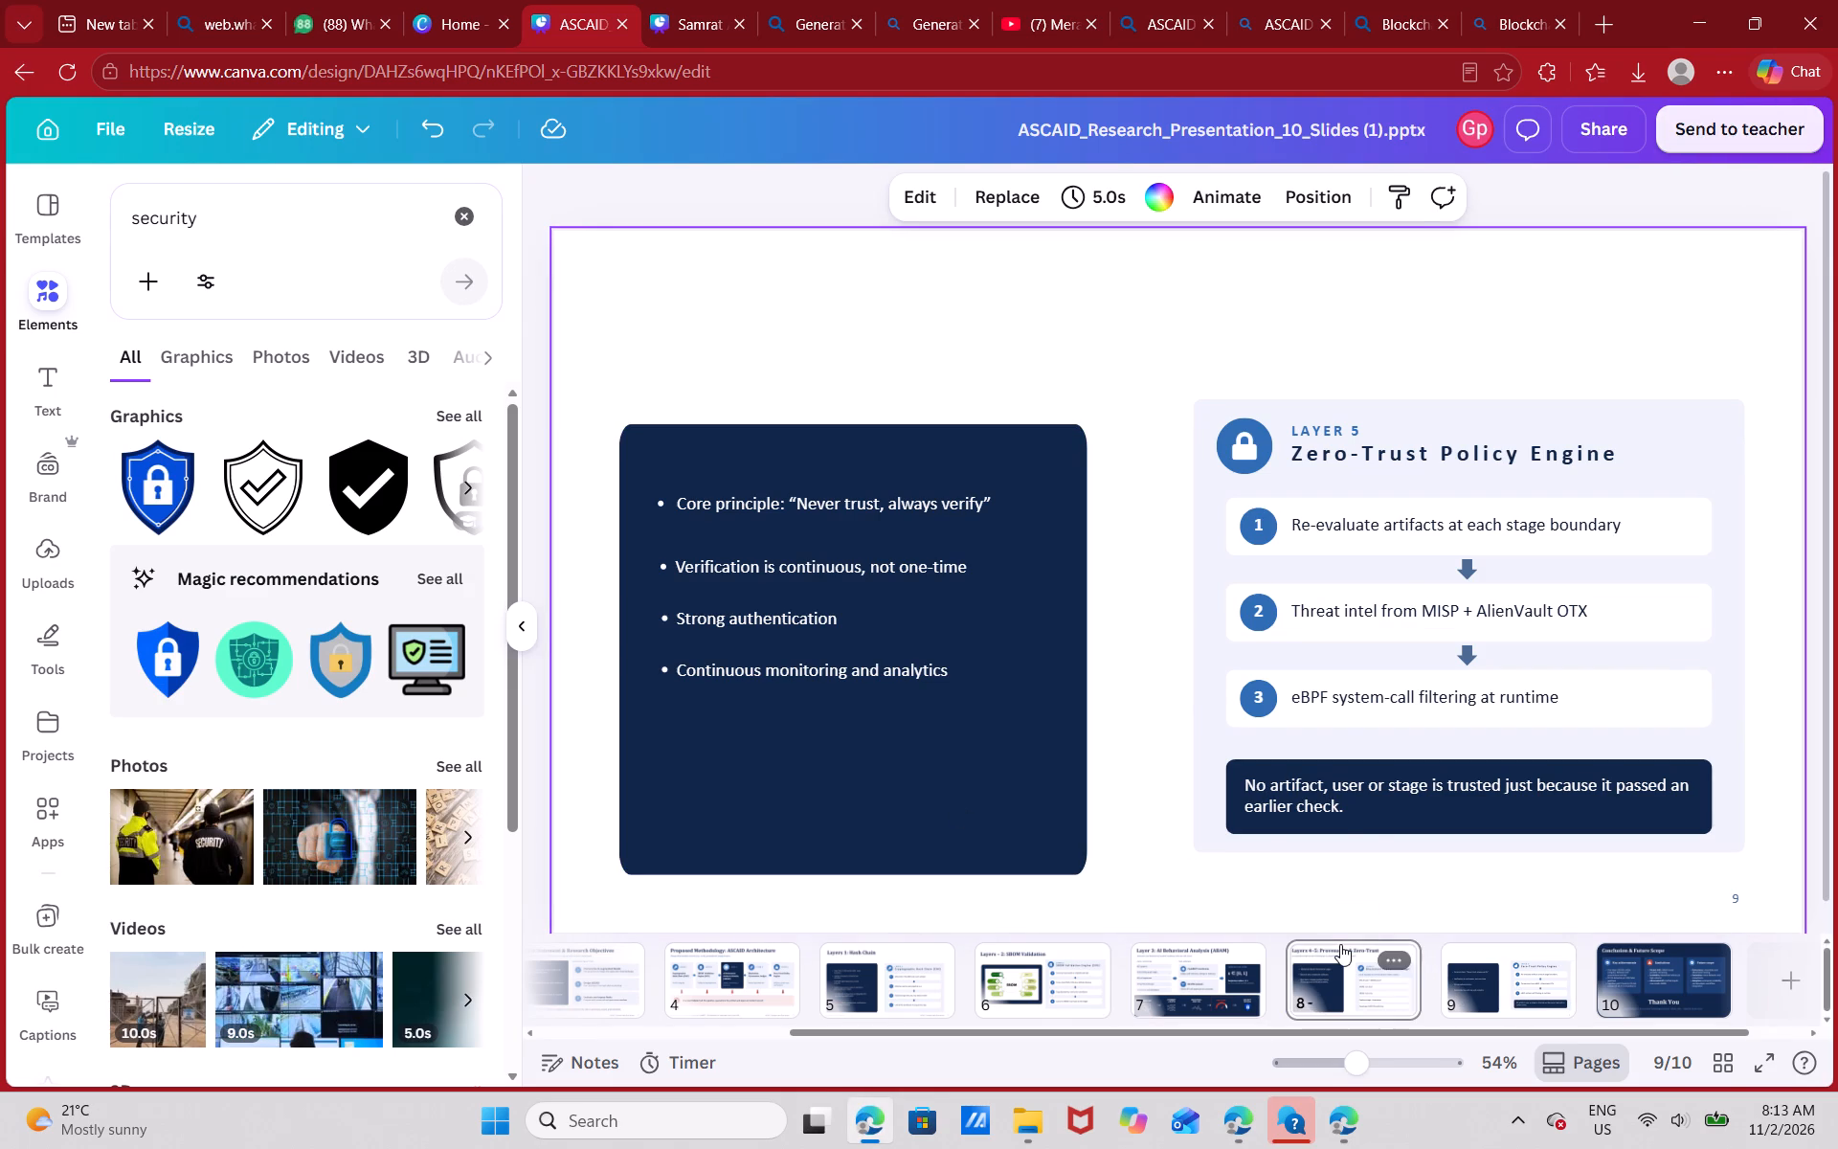
{"action": "left_click", "coordinate": [834, 316]}
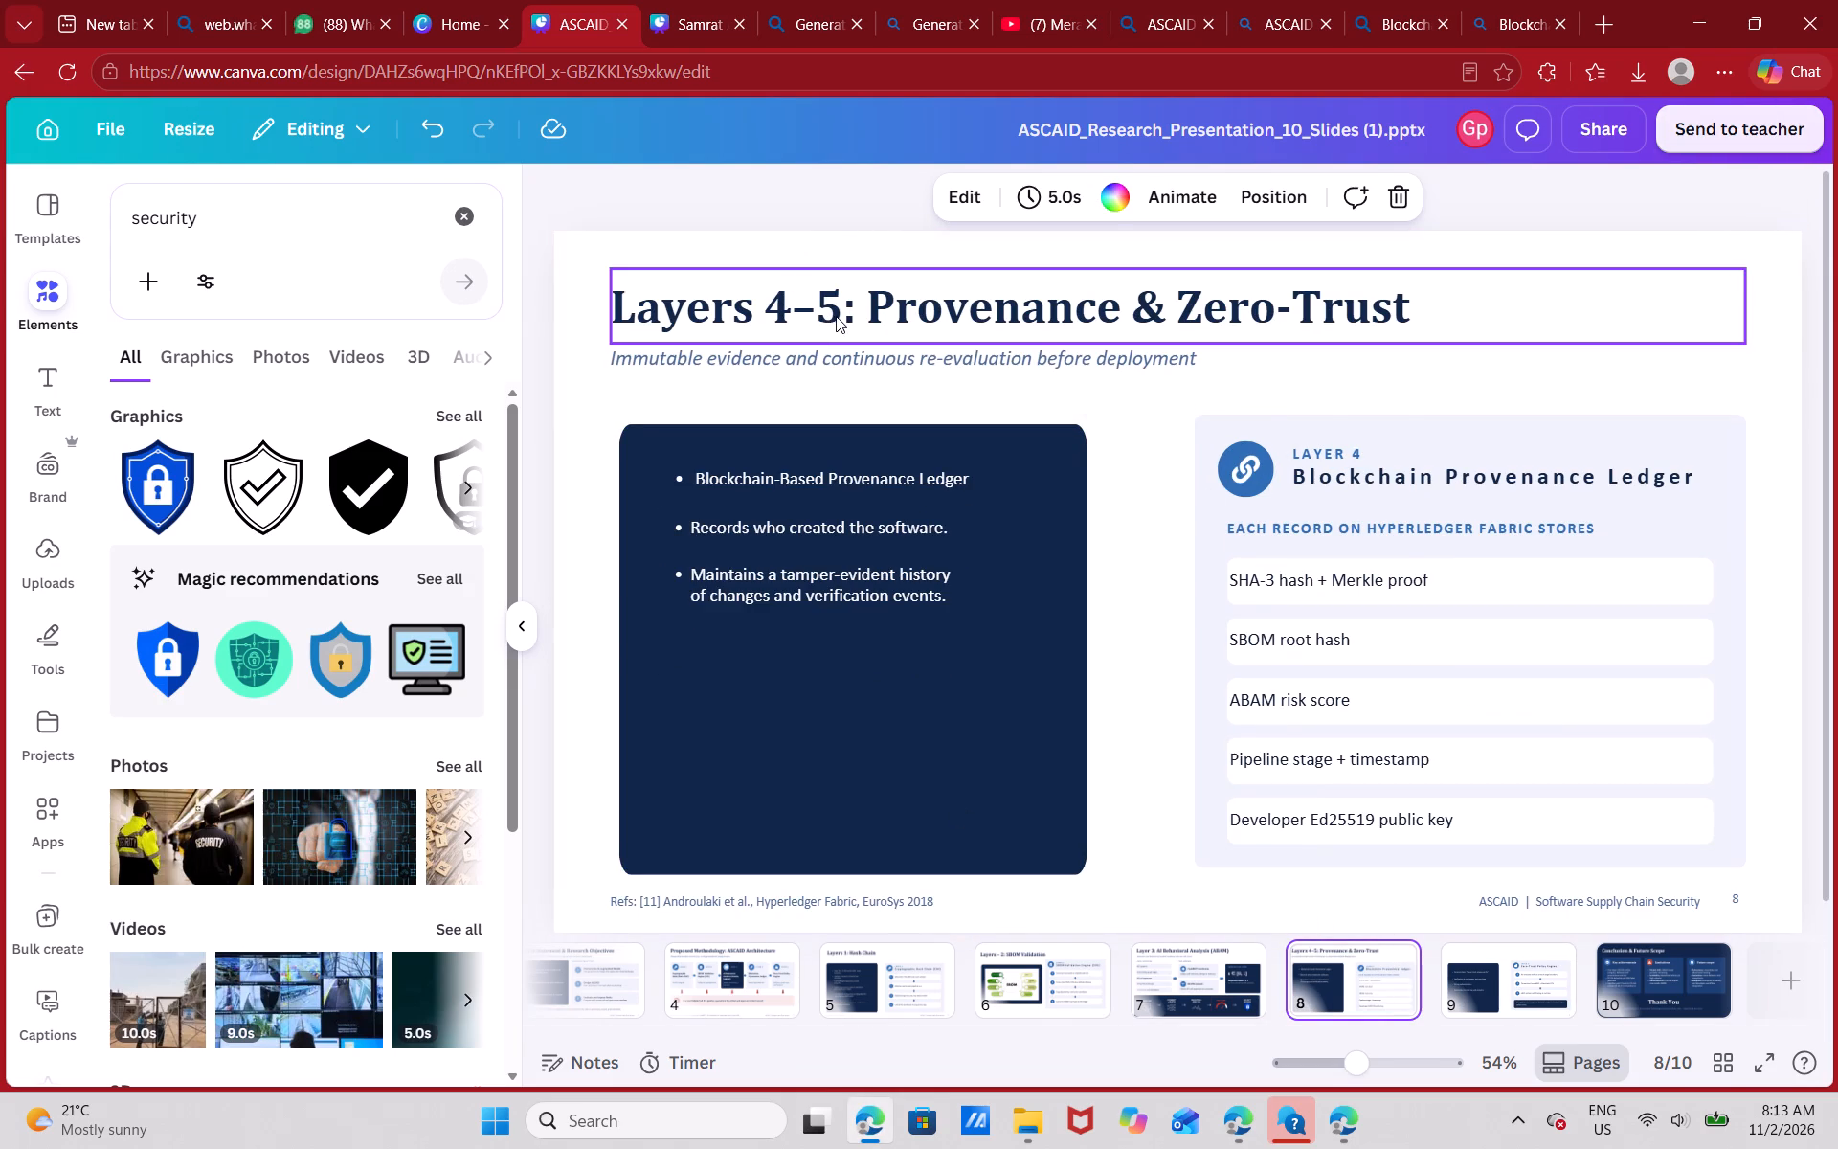
{"action": "left_click", "coordinate": [834, 313]}
{"action": "key", "text": "BackSpace"}
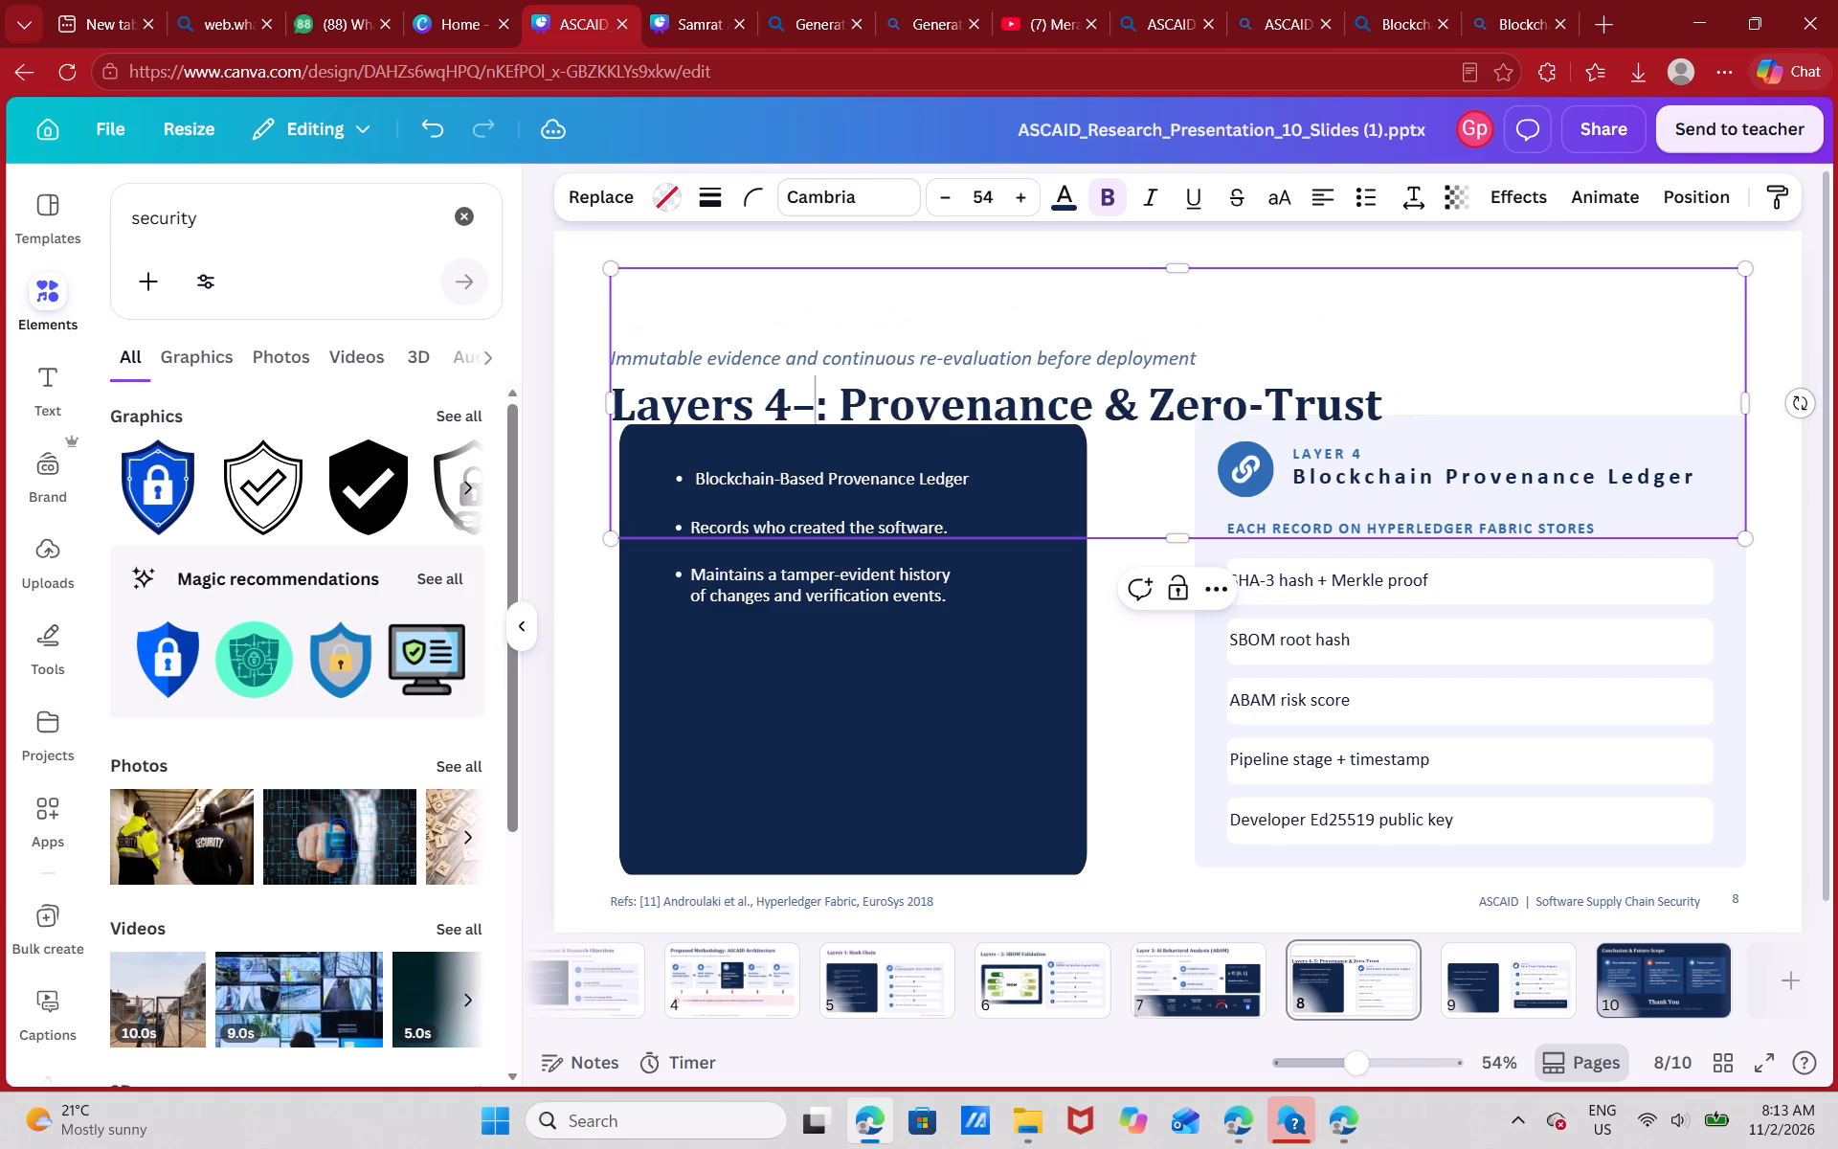
{"action": "key", "text": "BackSpace"}
{"action": "key", "text": "space"}
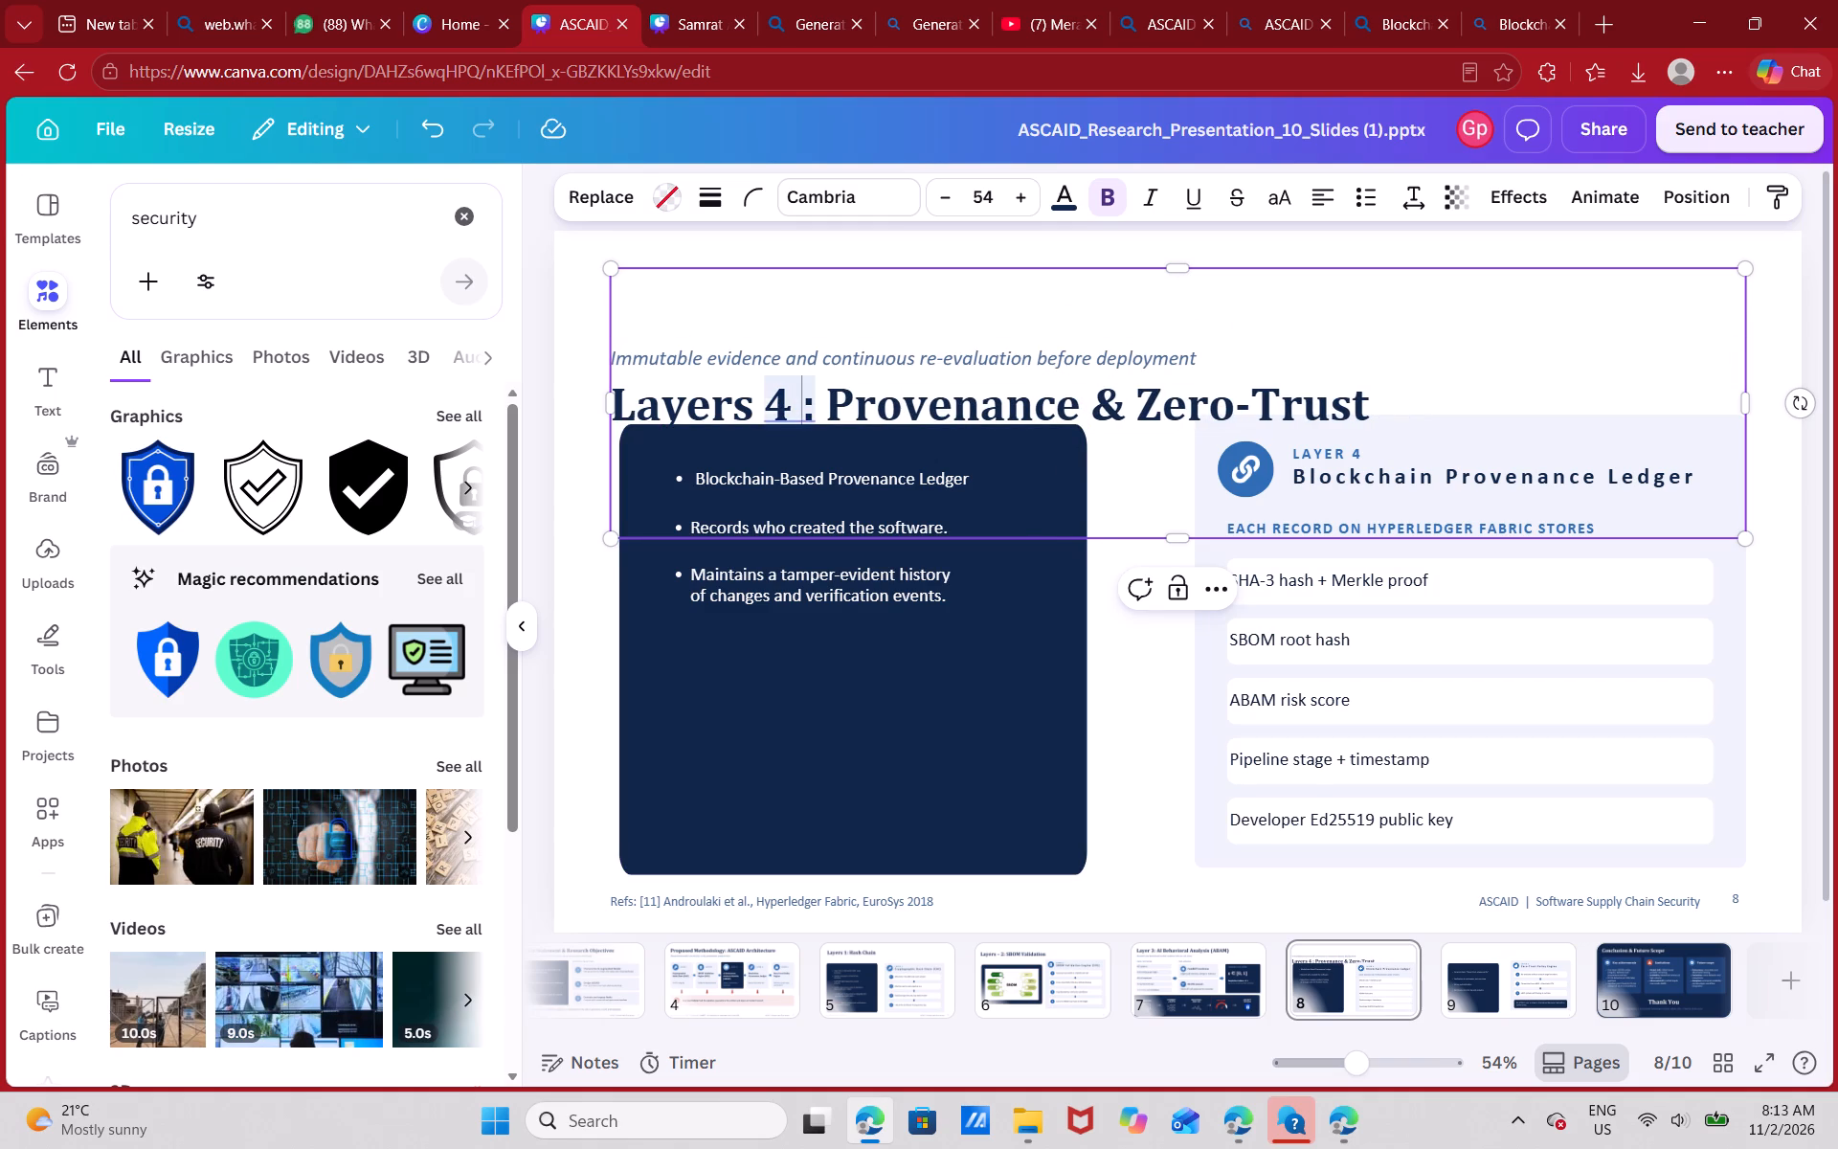
Delete the words "Provenance & Zero-Trust" from slide 8's title, keeping only "Layers 4 :".
{"action": "triple_click", "coordinate": [764, 478]}
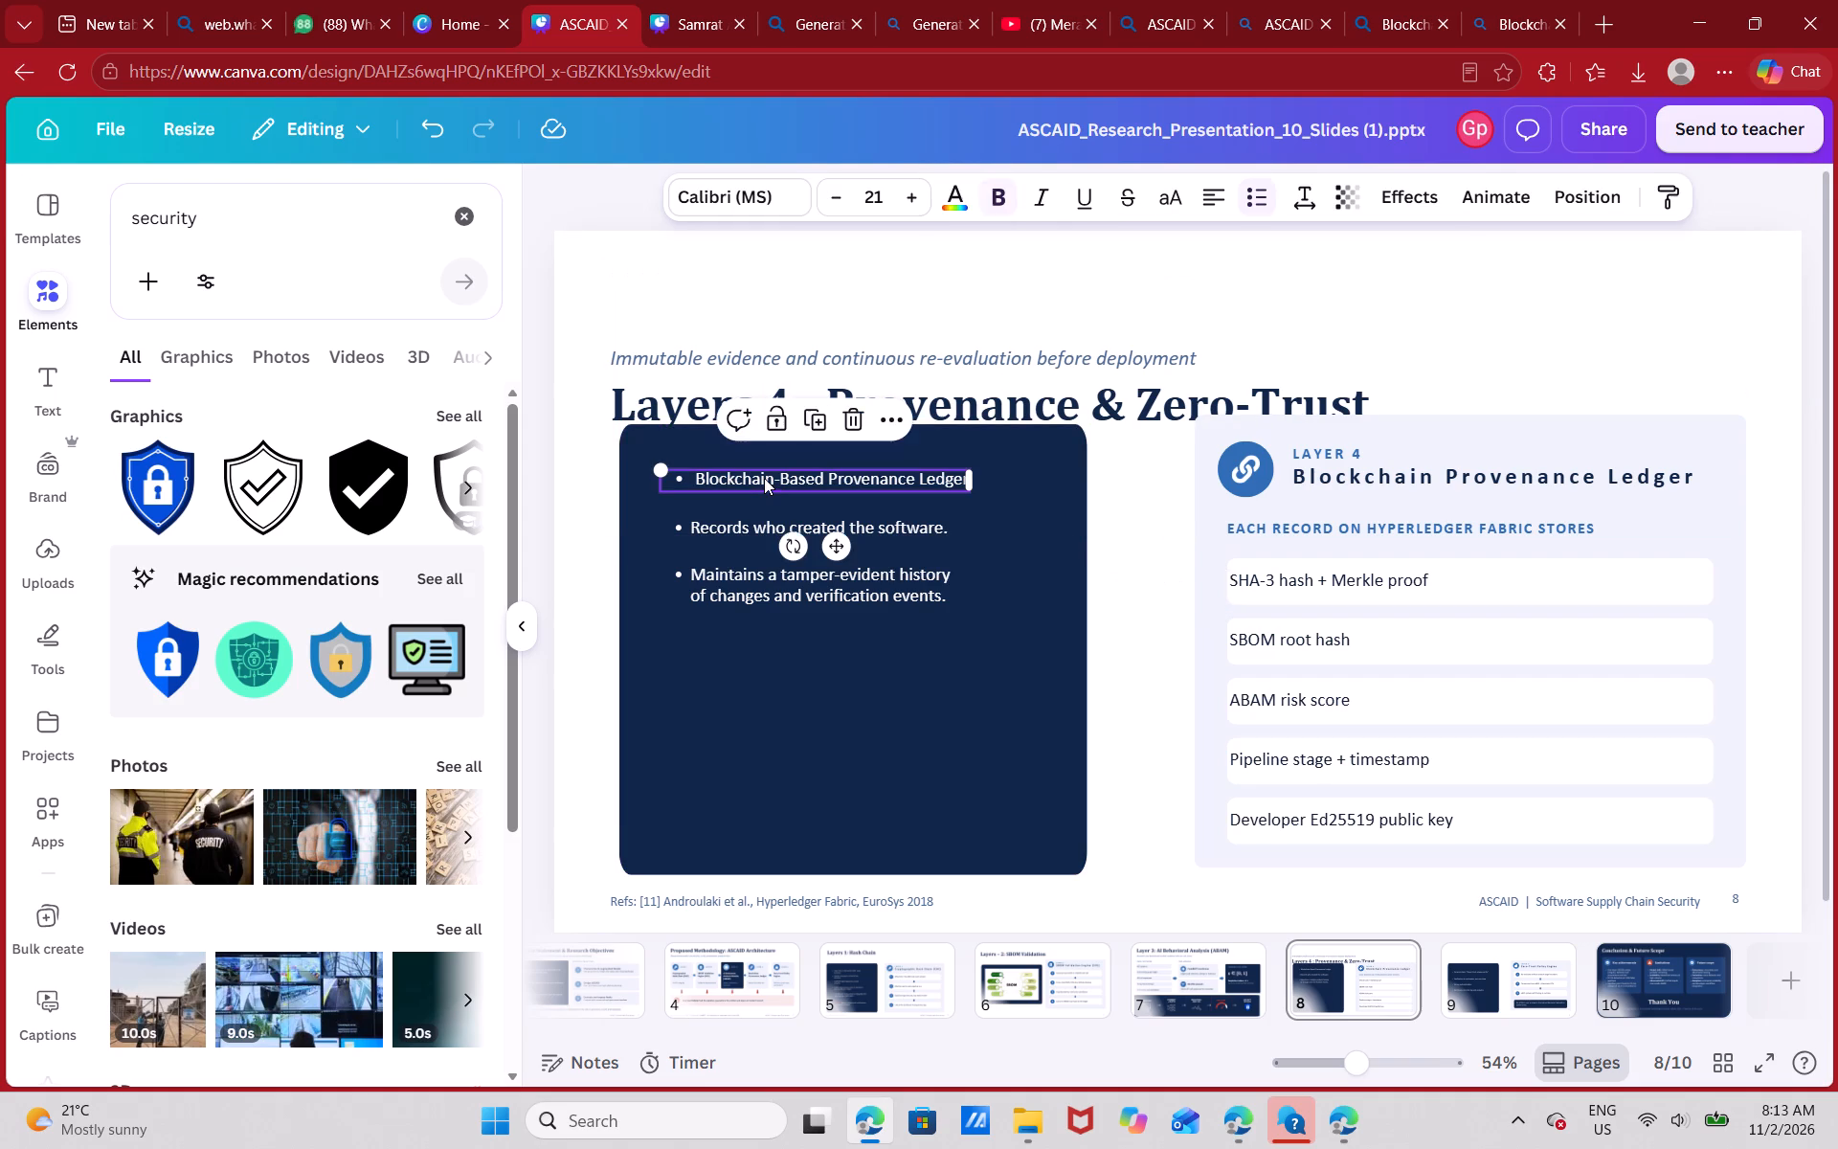
{"action": "triple_click", "coordinate": [763, 477]}
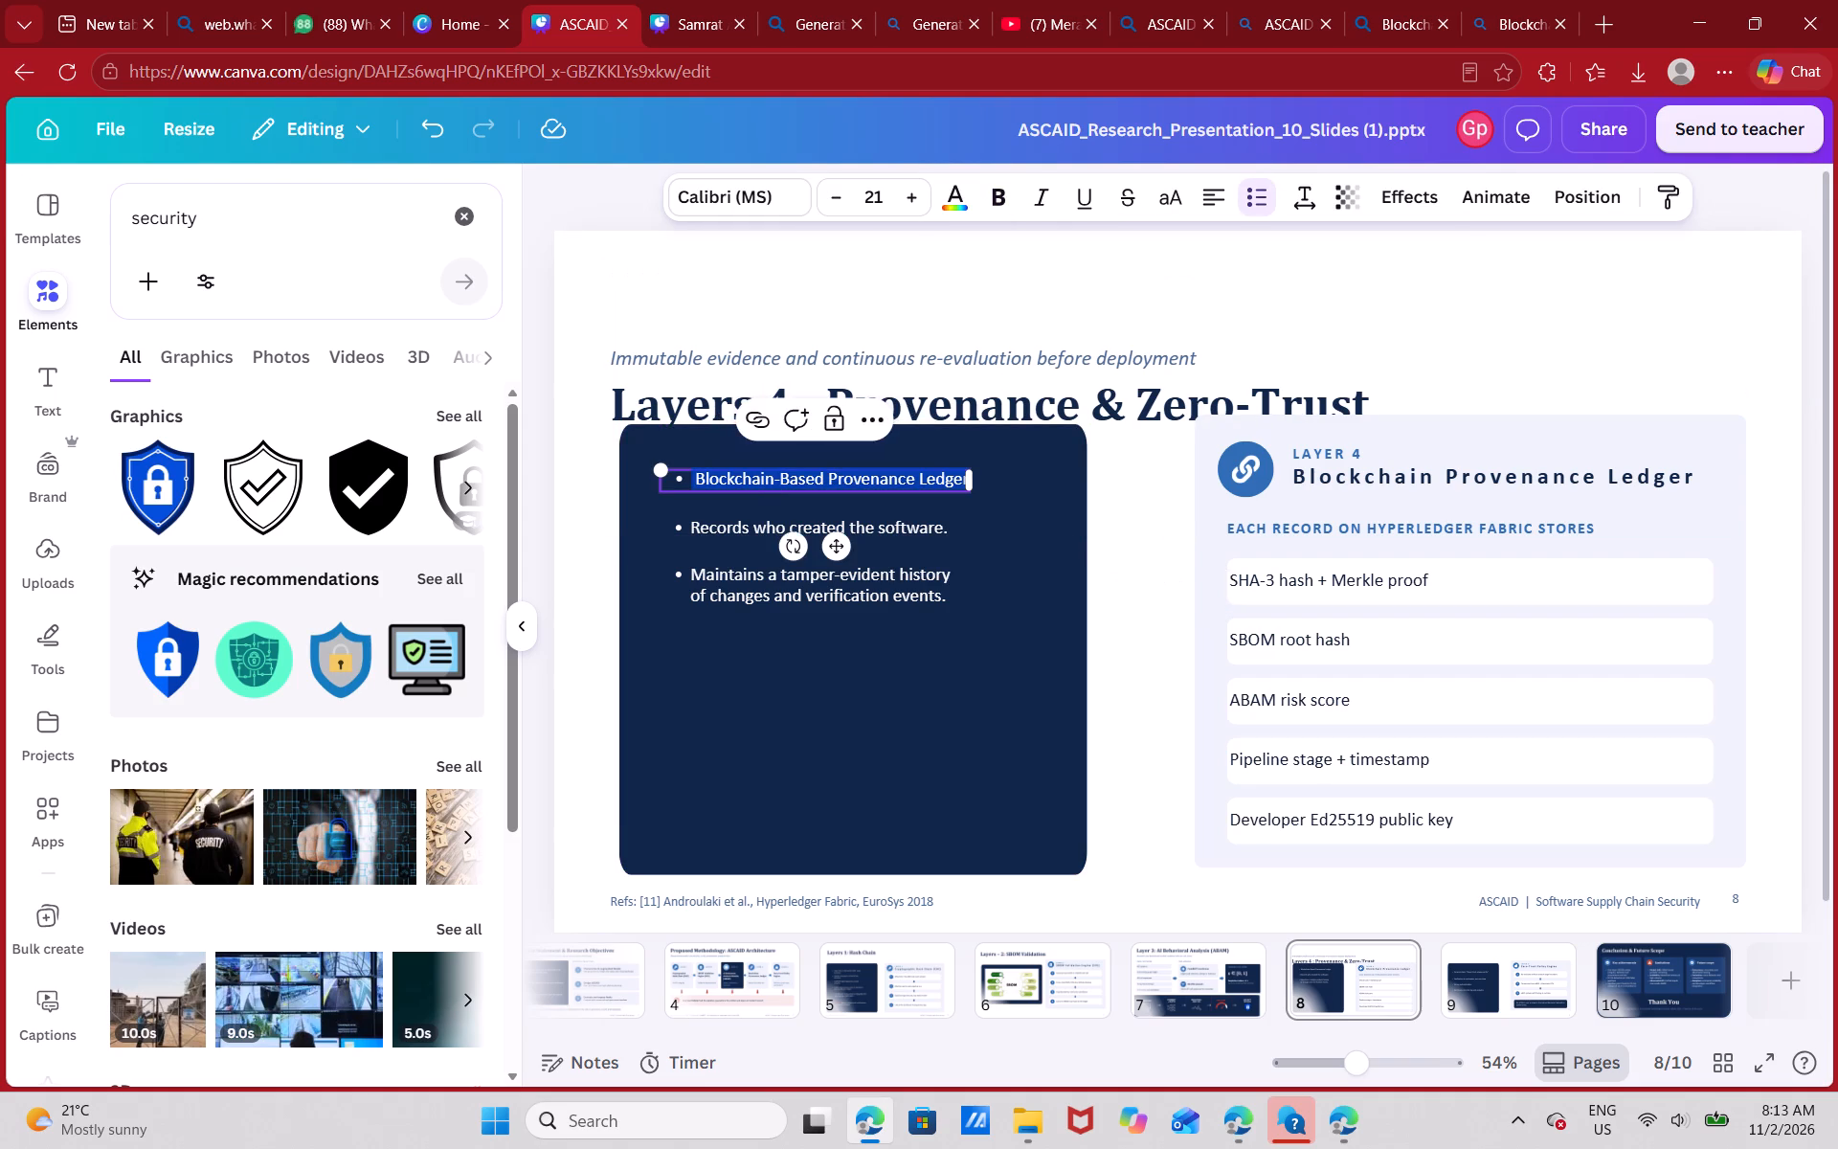
{"action": "left_click", "coordinate": [698, 291]}
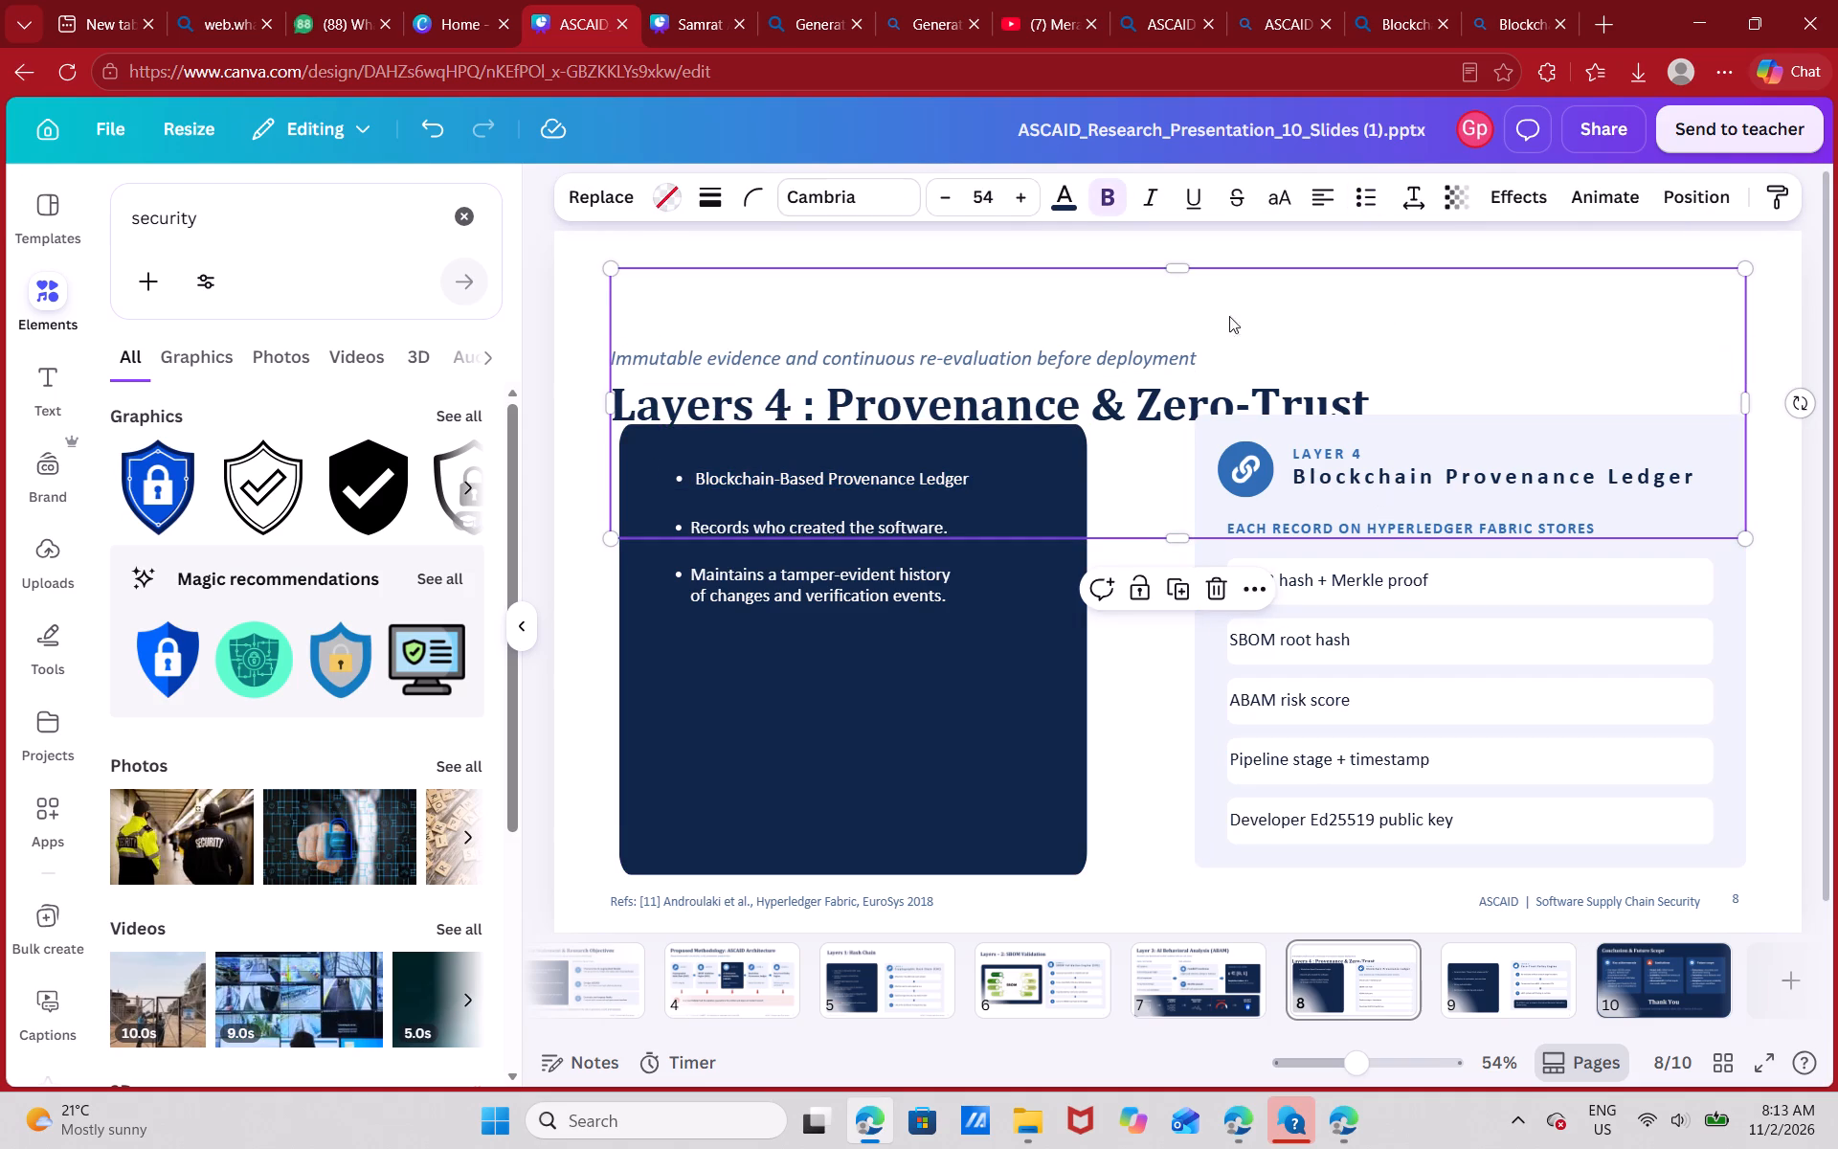
{"action": "left_click", "coordinate": [1349, 390]}
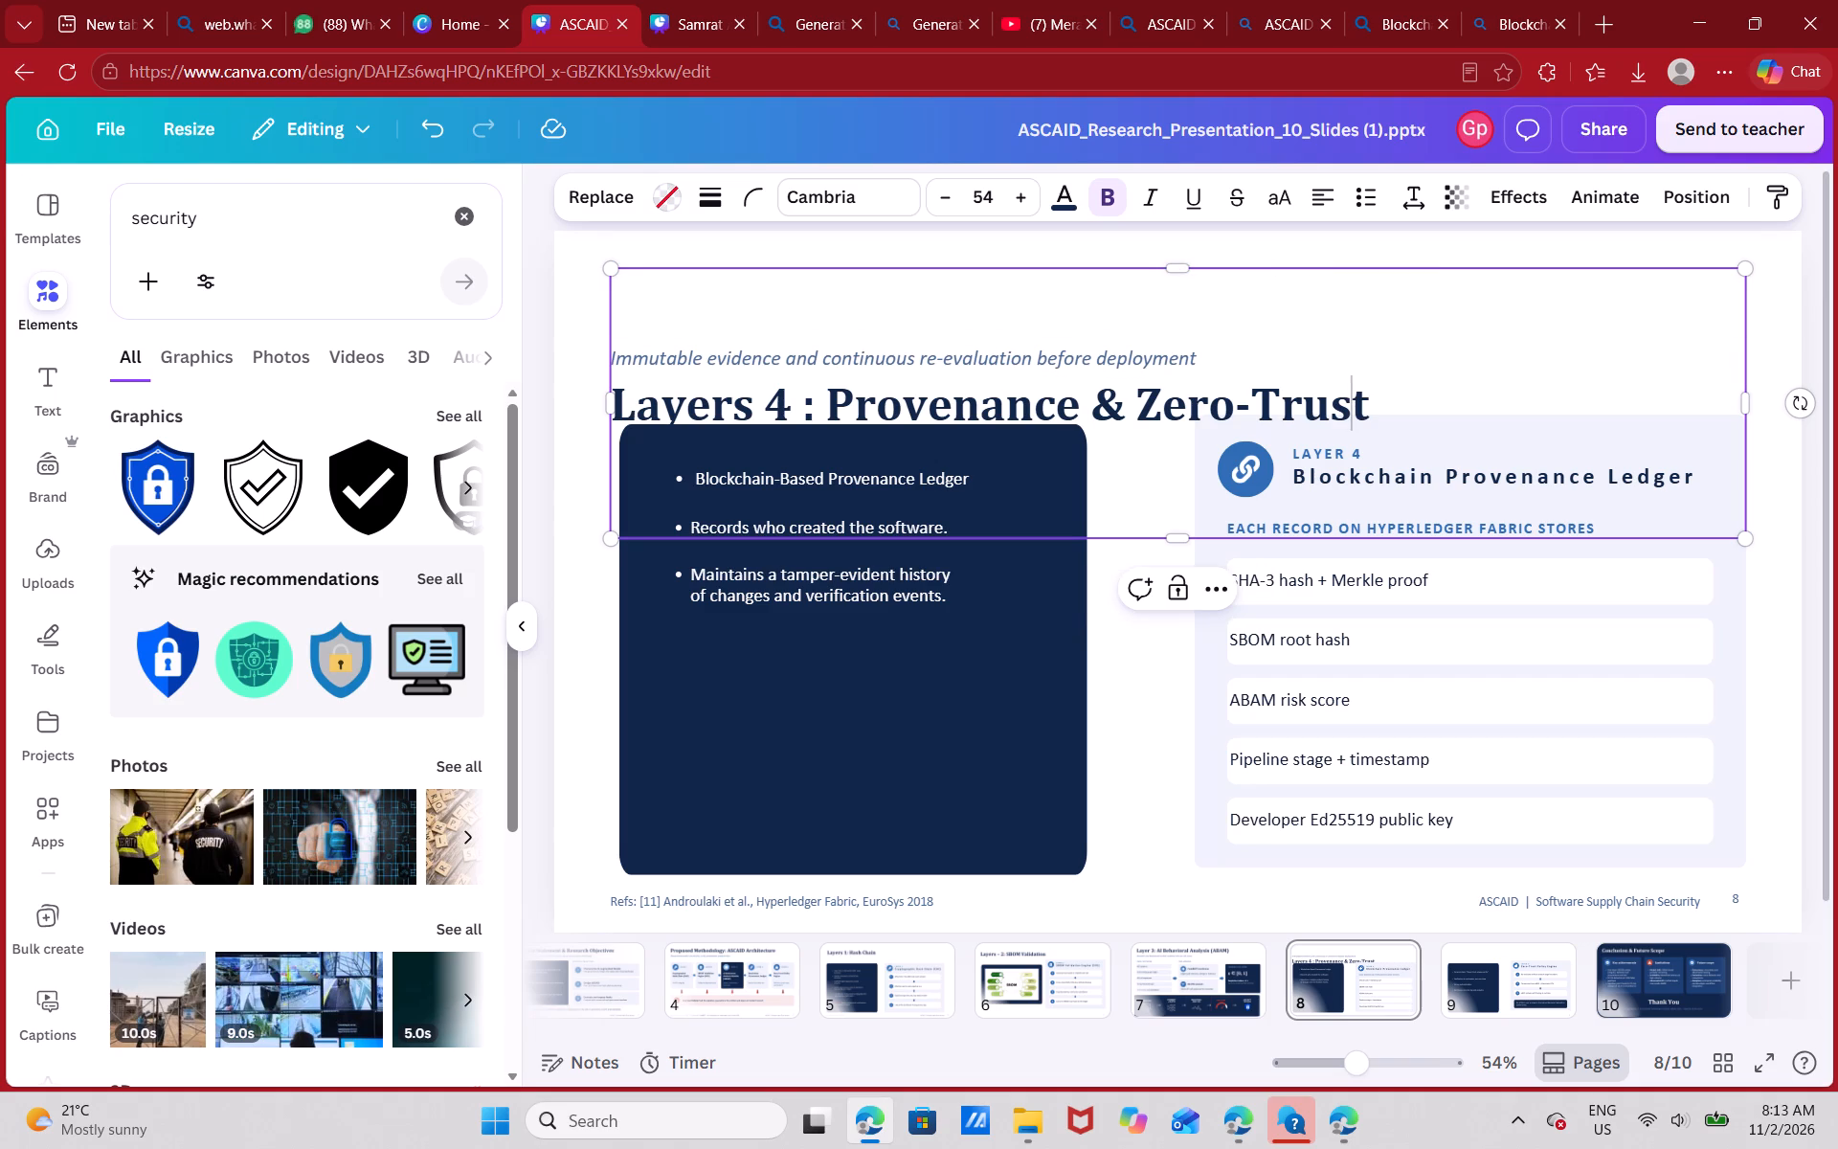
{"action": "left_click", "coordinate": [1378, 408]}
{"action": "key", "text": "BackSpace"}
{"action": "key", "text": "BackSpace"}
{"action": "key", "text": "BackSpace"}
{"action": "key", "text": "BackSpace"}
{"action": "key", "text": "BackSpace"}
{"action": "key", "text": "BackSpace"}
{"action": "key", "text": "BackSpace"}
{"action": "key", "text": "BackSpace"}
{"action": "key", "text": "BackSpace"}
{"action": "key", "text": "BackSpace"}
{"action": "key", "text": "BackSpace"}
{"action": "key", "text": "BackSpace"}
{"action": "key", "text": "BackSpace"}
{"action": "key", "text": "BackSpace"}
{"action": "key", "text": "BackSpace"}
{"action": "key", "text": "BackSpace"}
{"action": "key", "text": "BackSpace"}
{"action": "key", "text": "BackSpace"}
{"action": "key", "text": "BackSpace"}
{"action": "key", "text": "BackSpace"}
{"action": "key", "text": "BackSpace"}
{"action": "key", "text": "BackSpace"}
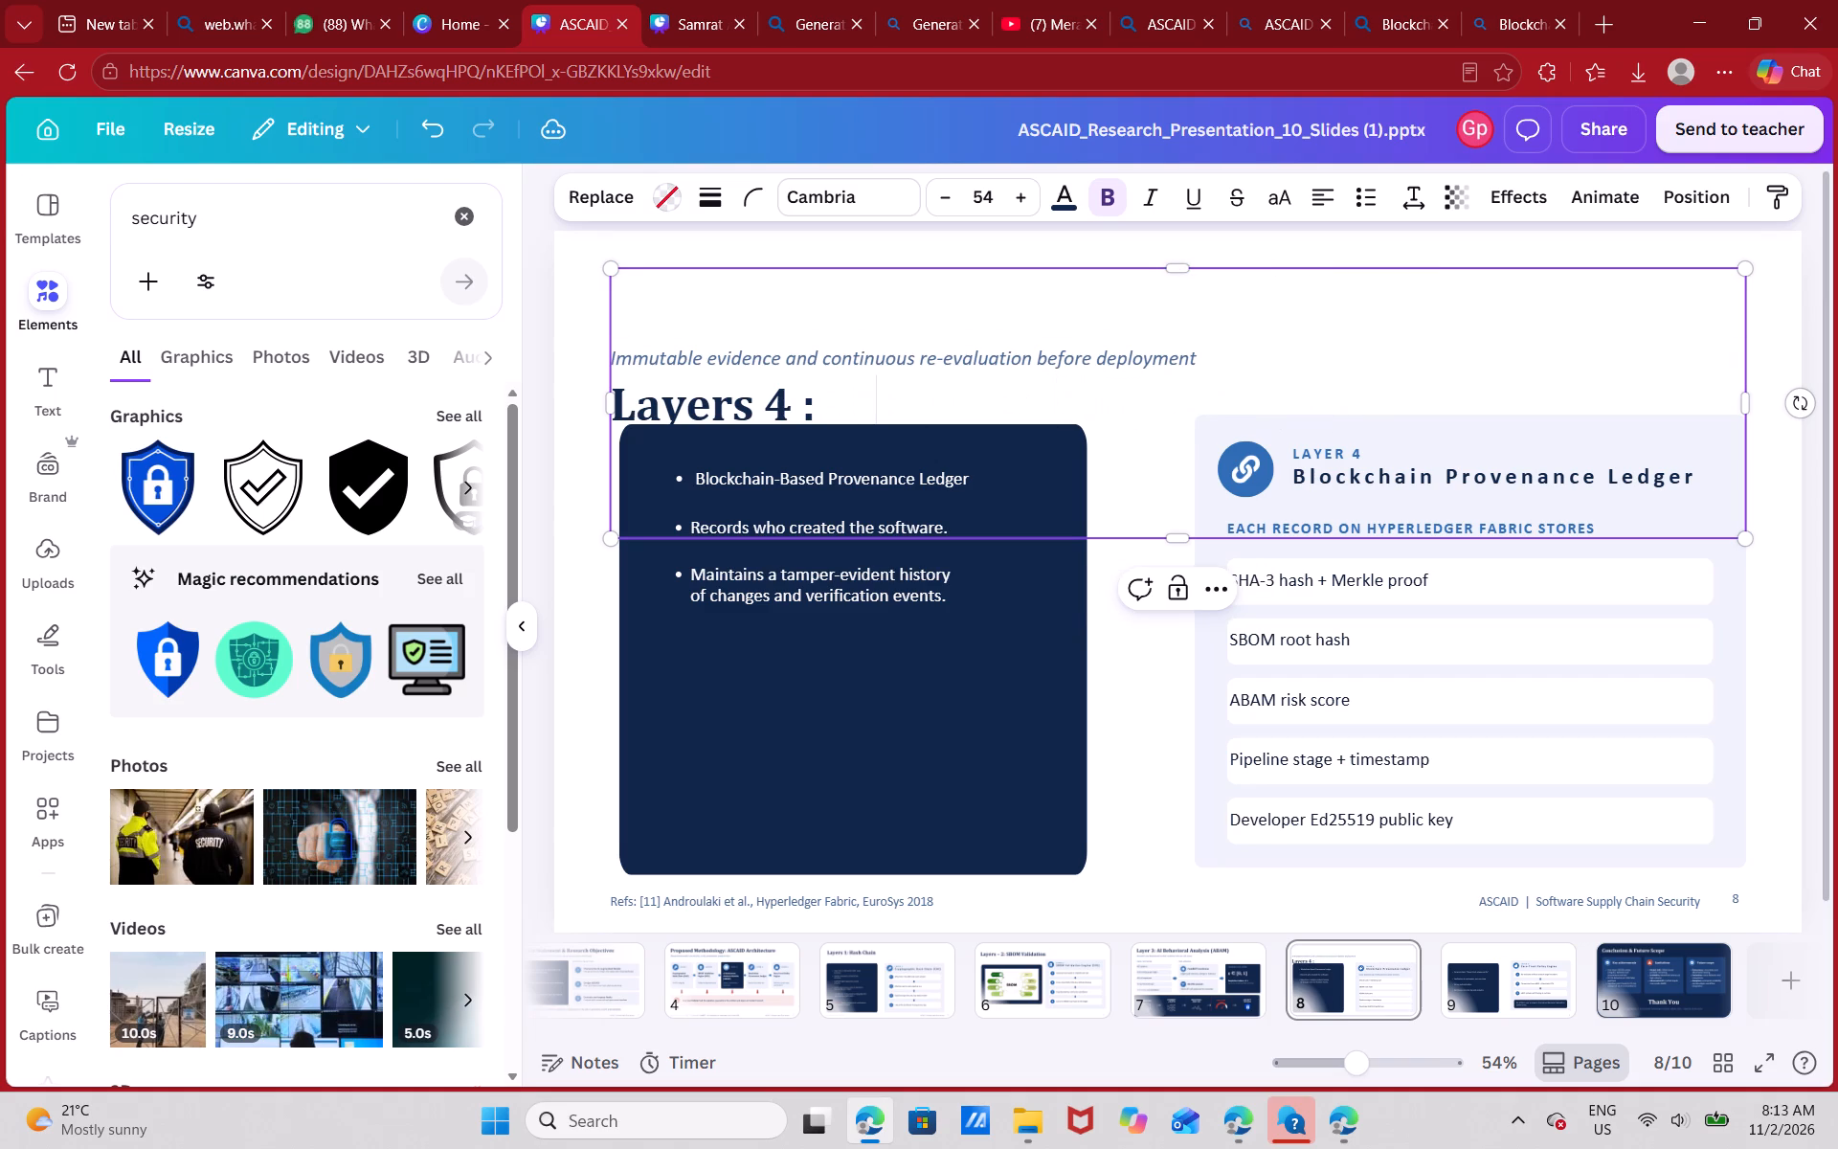
Move slide 8's title up so that it sits just above the italic subtitle.
{"action": "left_click_drag", "start_coordinate": [1637, 328], "coordinate": [1640, 229]}
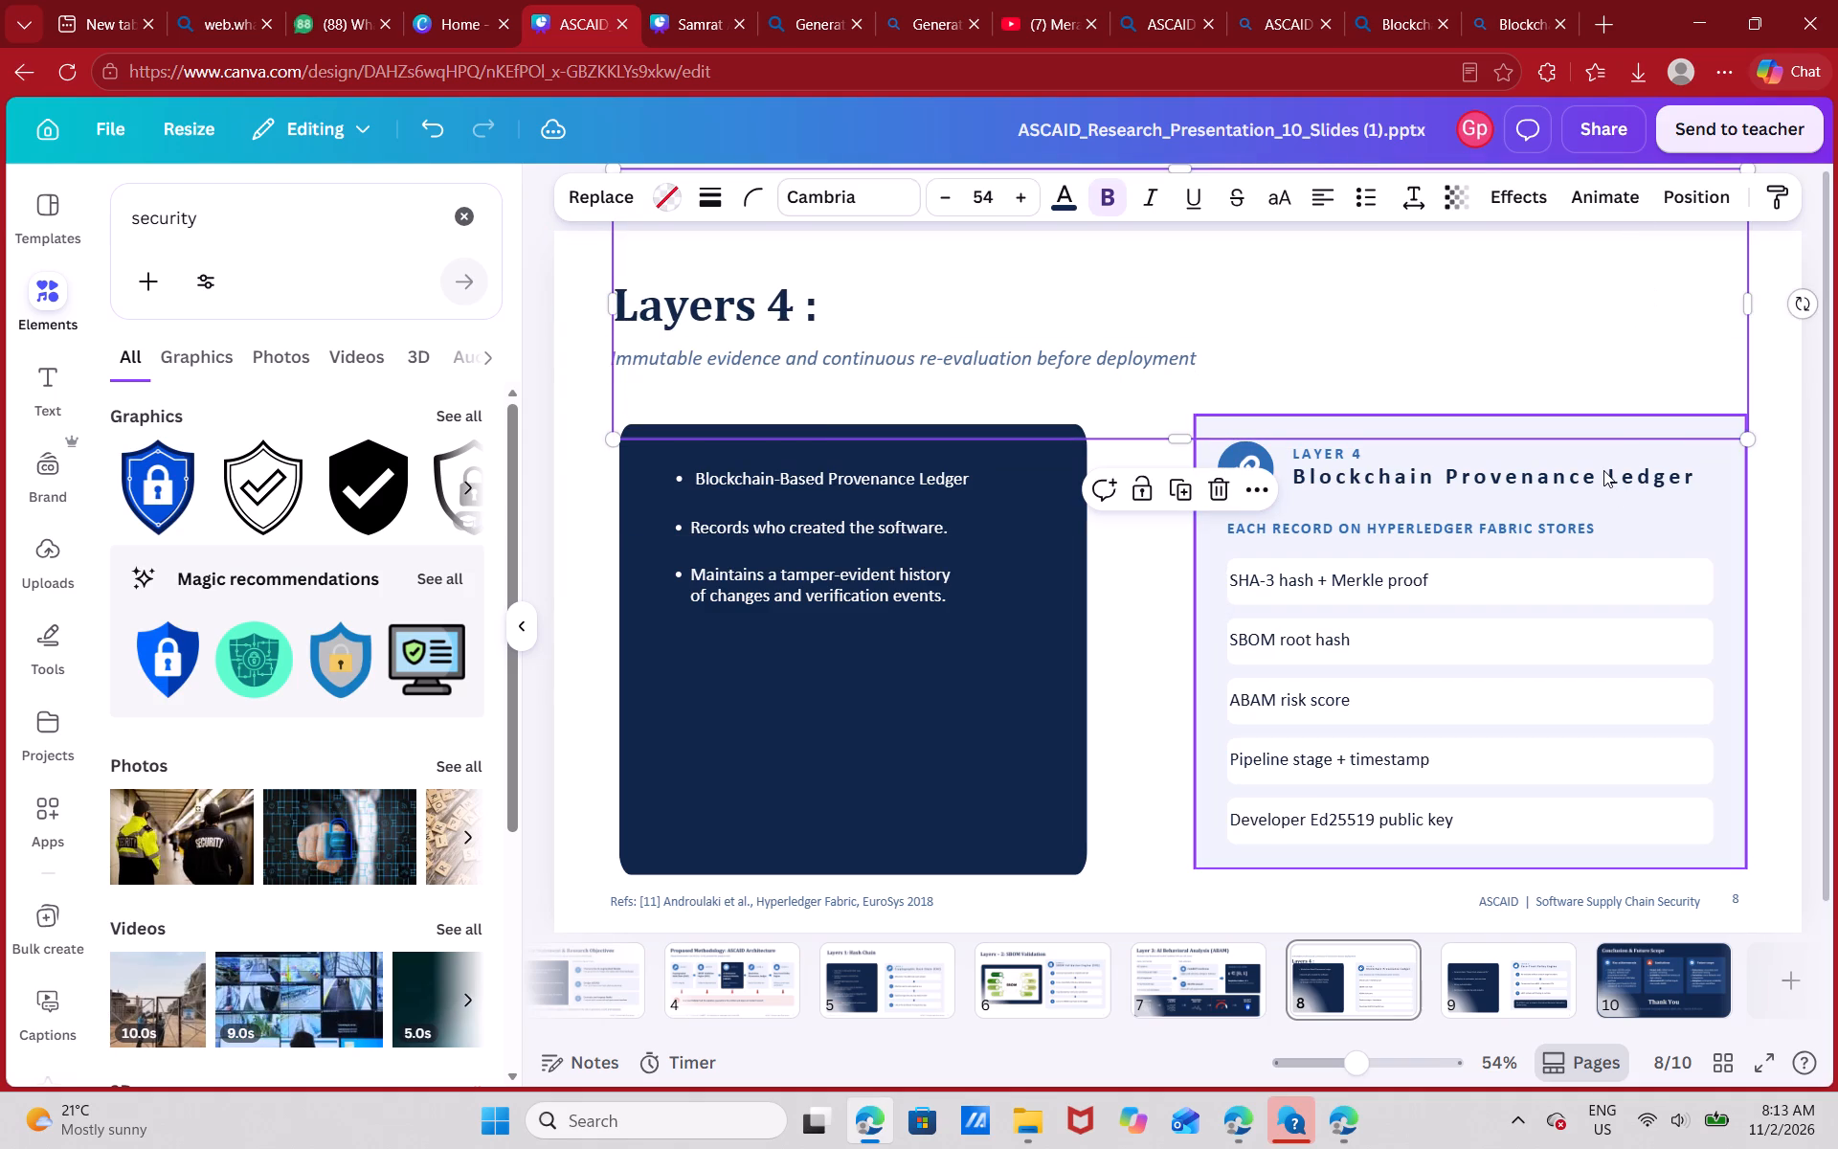
Copy the "LAYER 4 Blockchain Provenance Ledger" card heading and paste it at the end of slide 8's title.
{"action": "double_click", "coordinate": [1603, 470]}
{"action": "left_click", "coordinate": [1558, 460]}
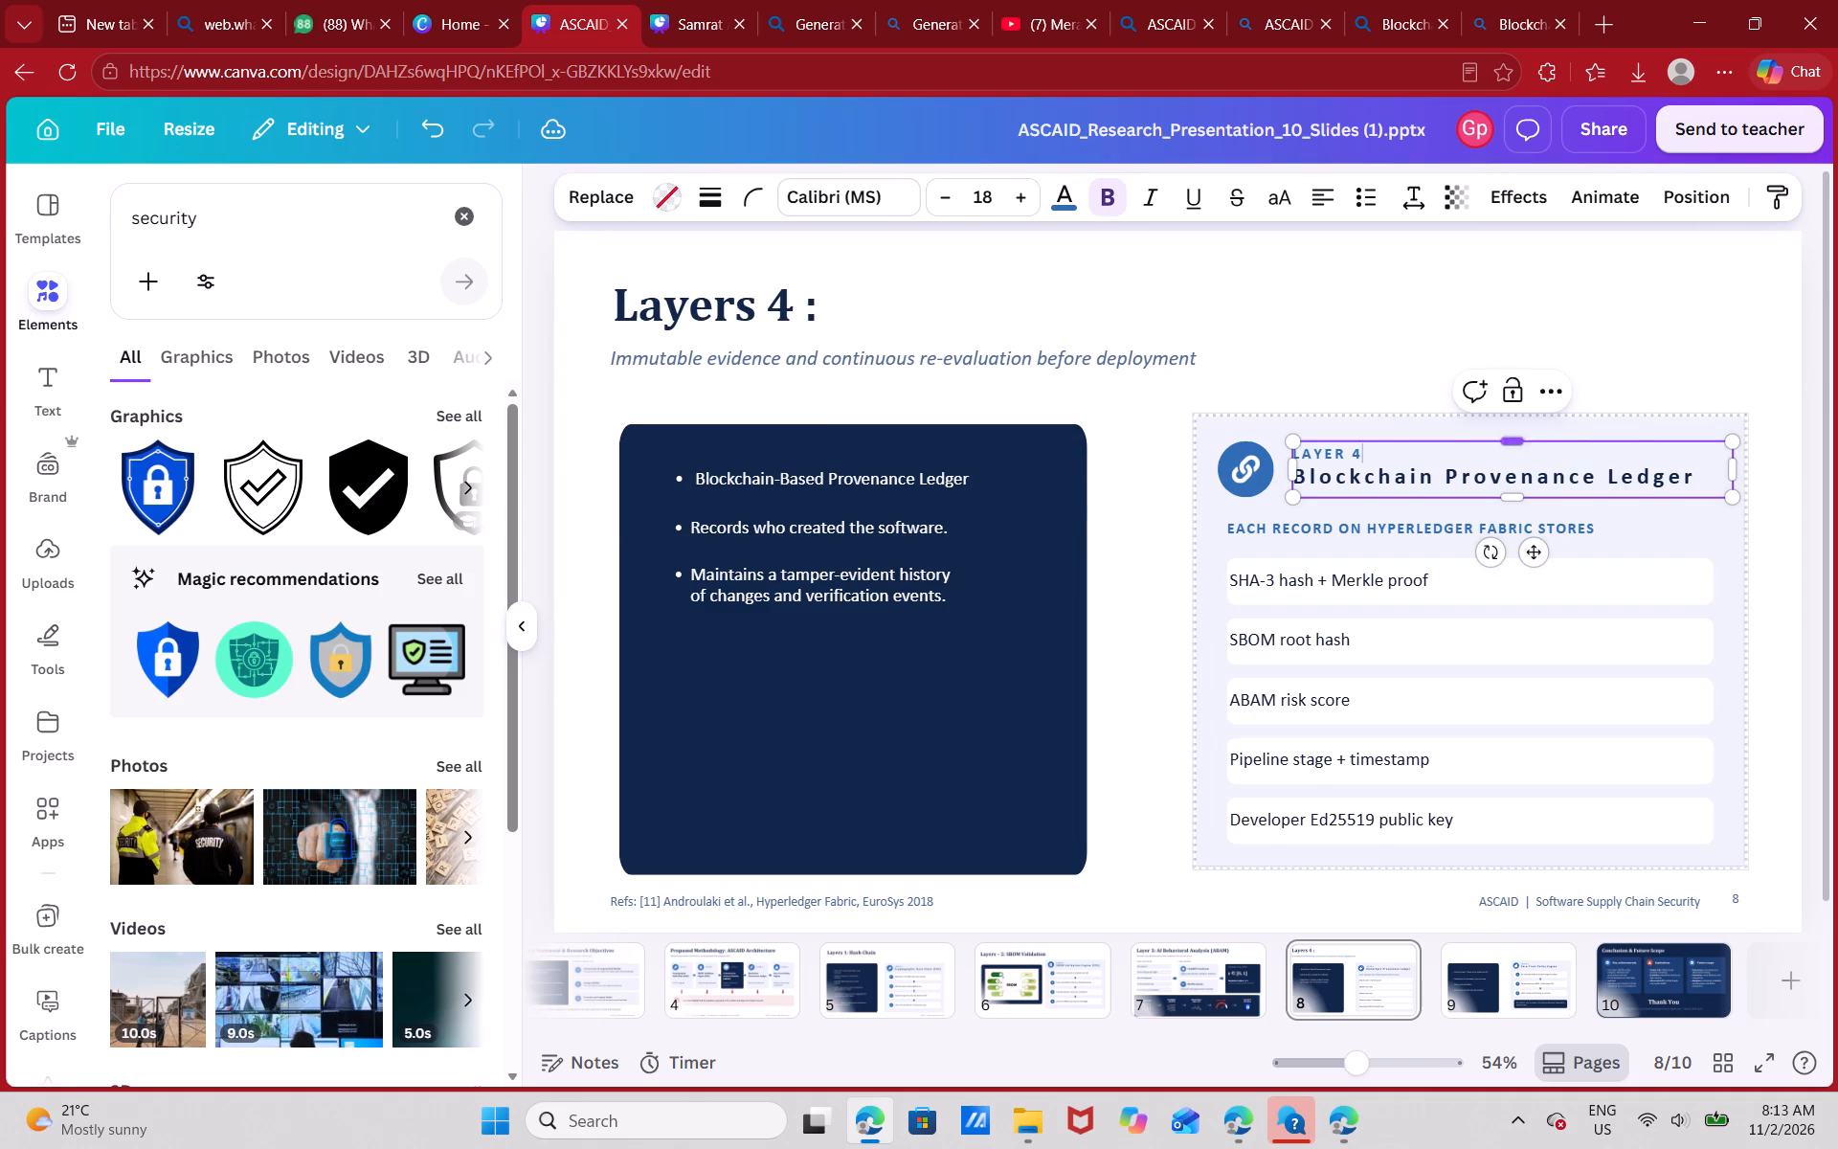
{"action": "left_click", "coordinate": [1554, 473]}
{"action": "key", "text": "ctrl+a"}
{"action": "key", "text": "ctrl+c"}
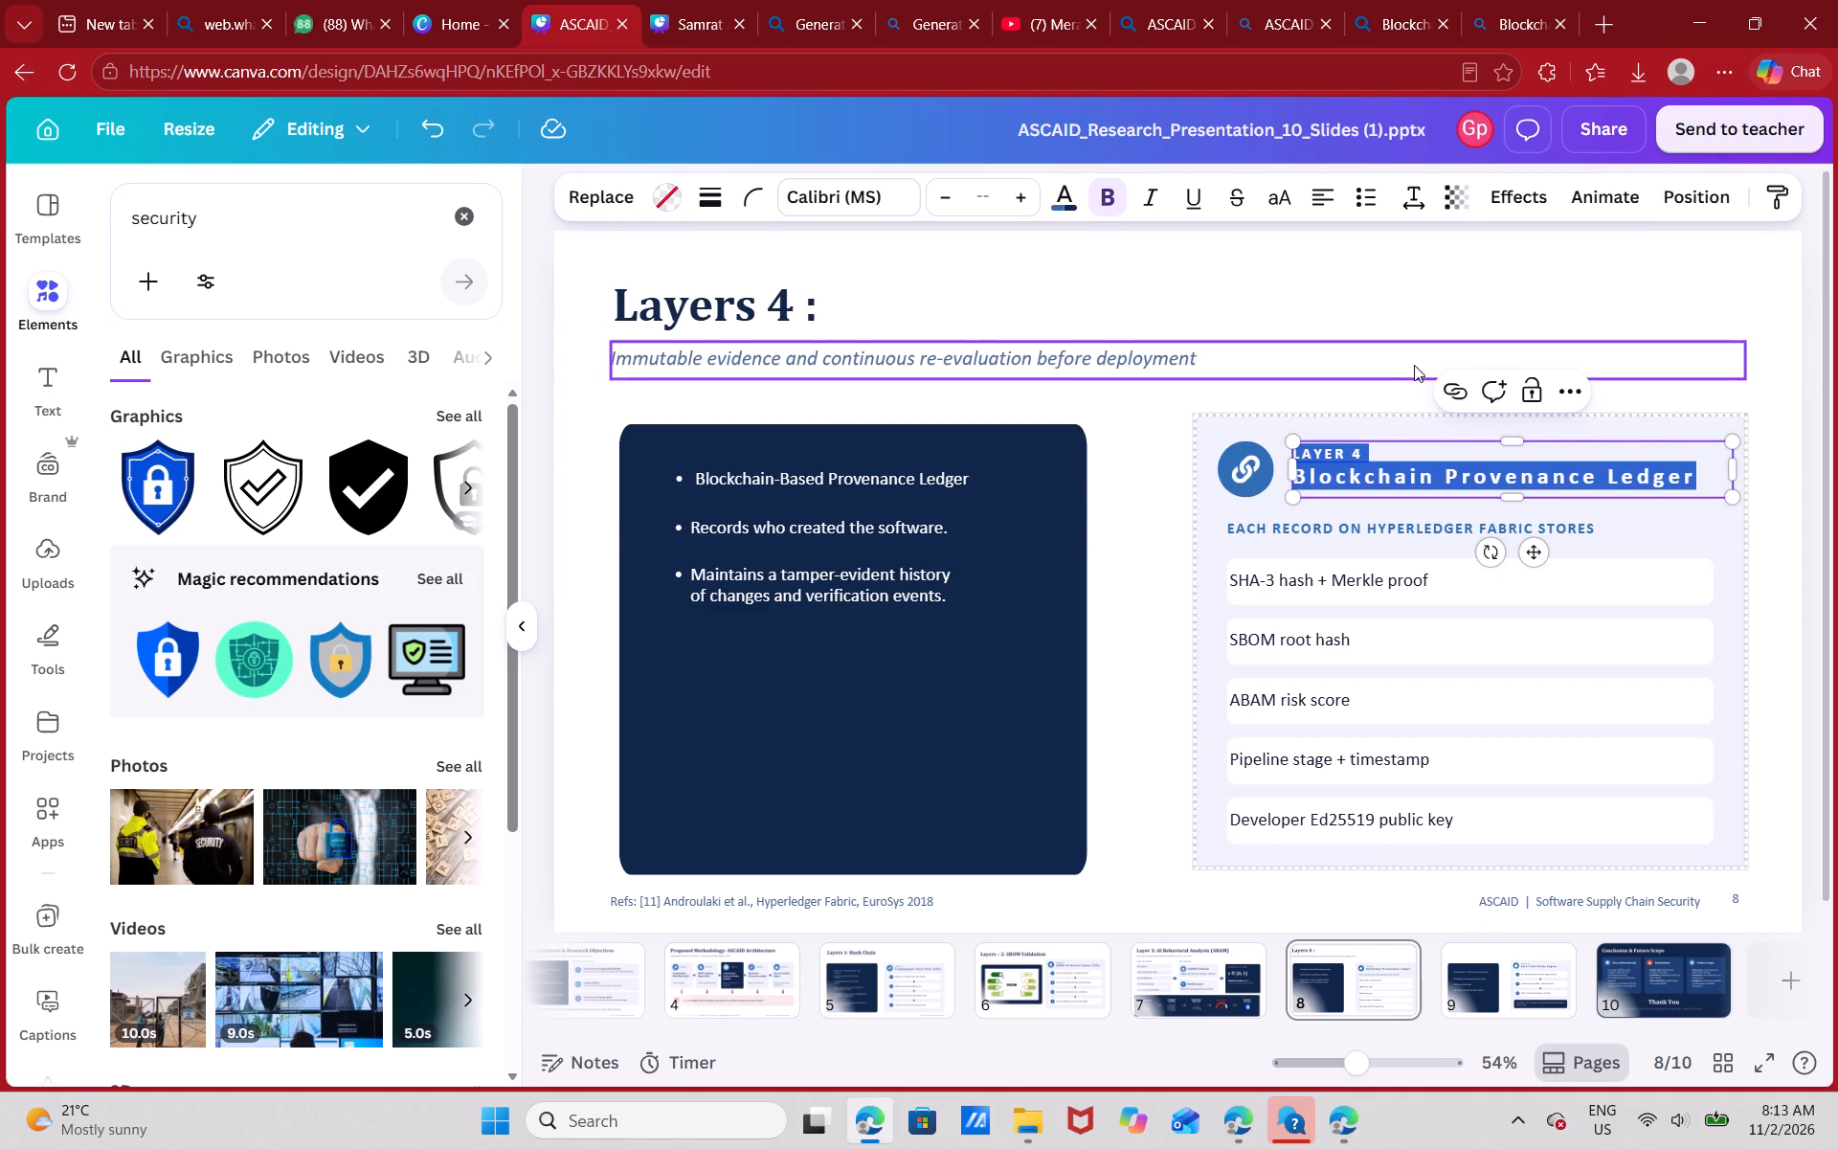
{"action": "double_click", "coordinate": [1085, 307]}
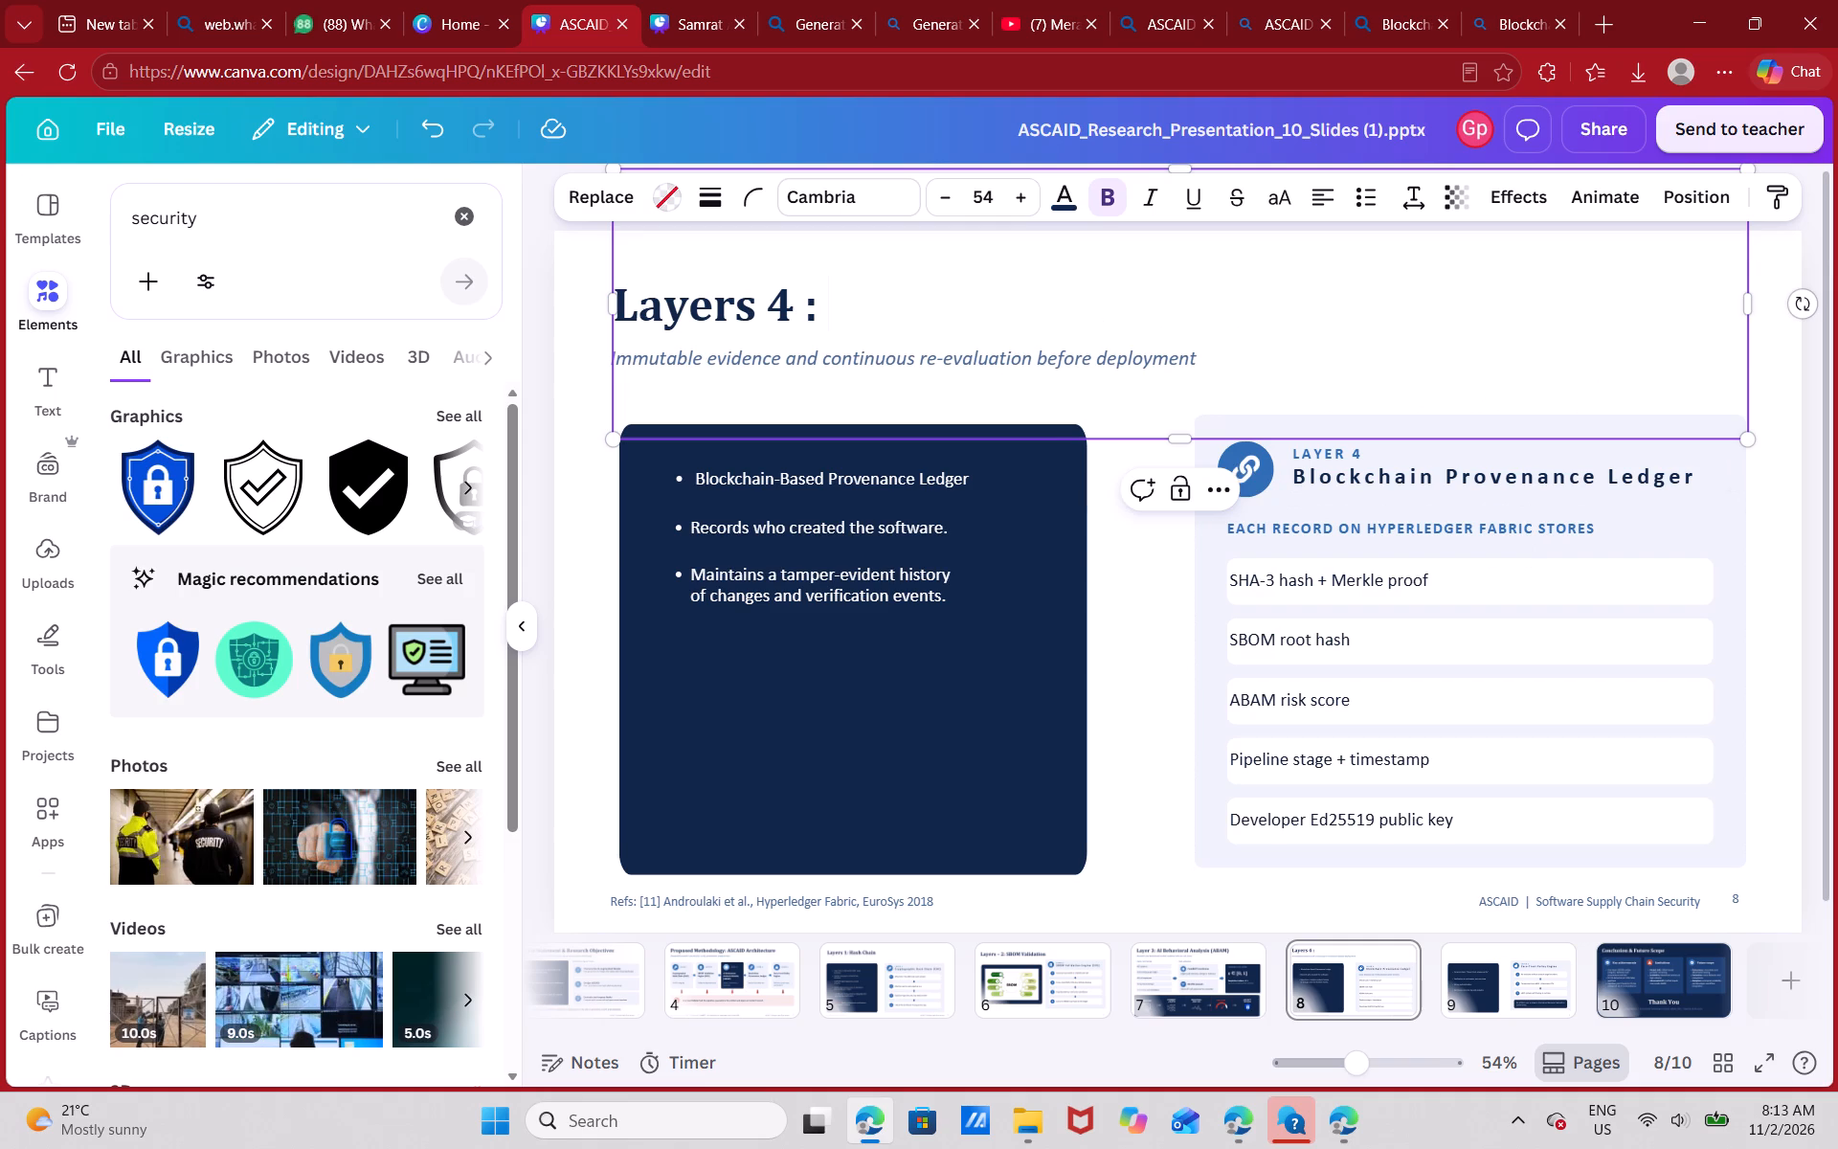
{"action": "key", "text": "ctrl+v"}
Remove the duplicated "LAYER 4" from the title's first line and end that line as "Layers 4:".
{"action": "left_click", "coordinate": [1146, 295]}
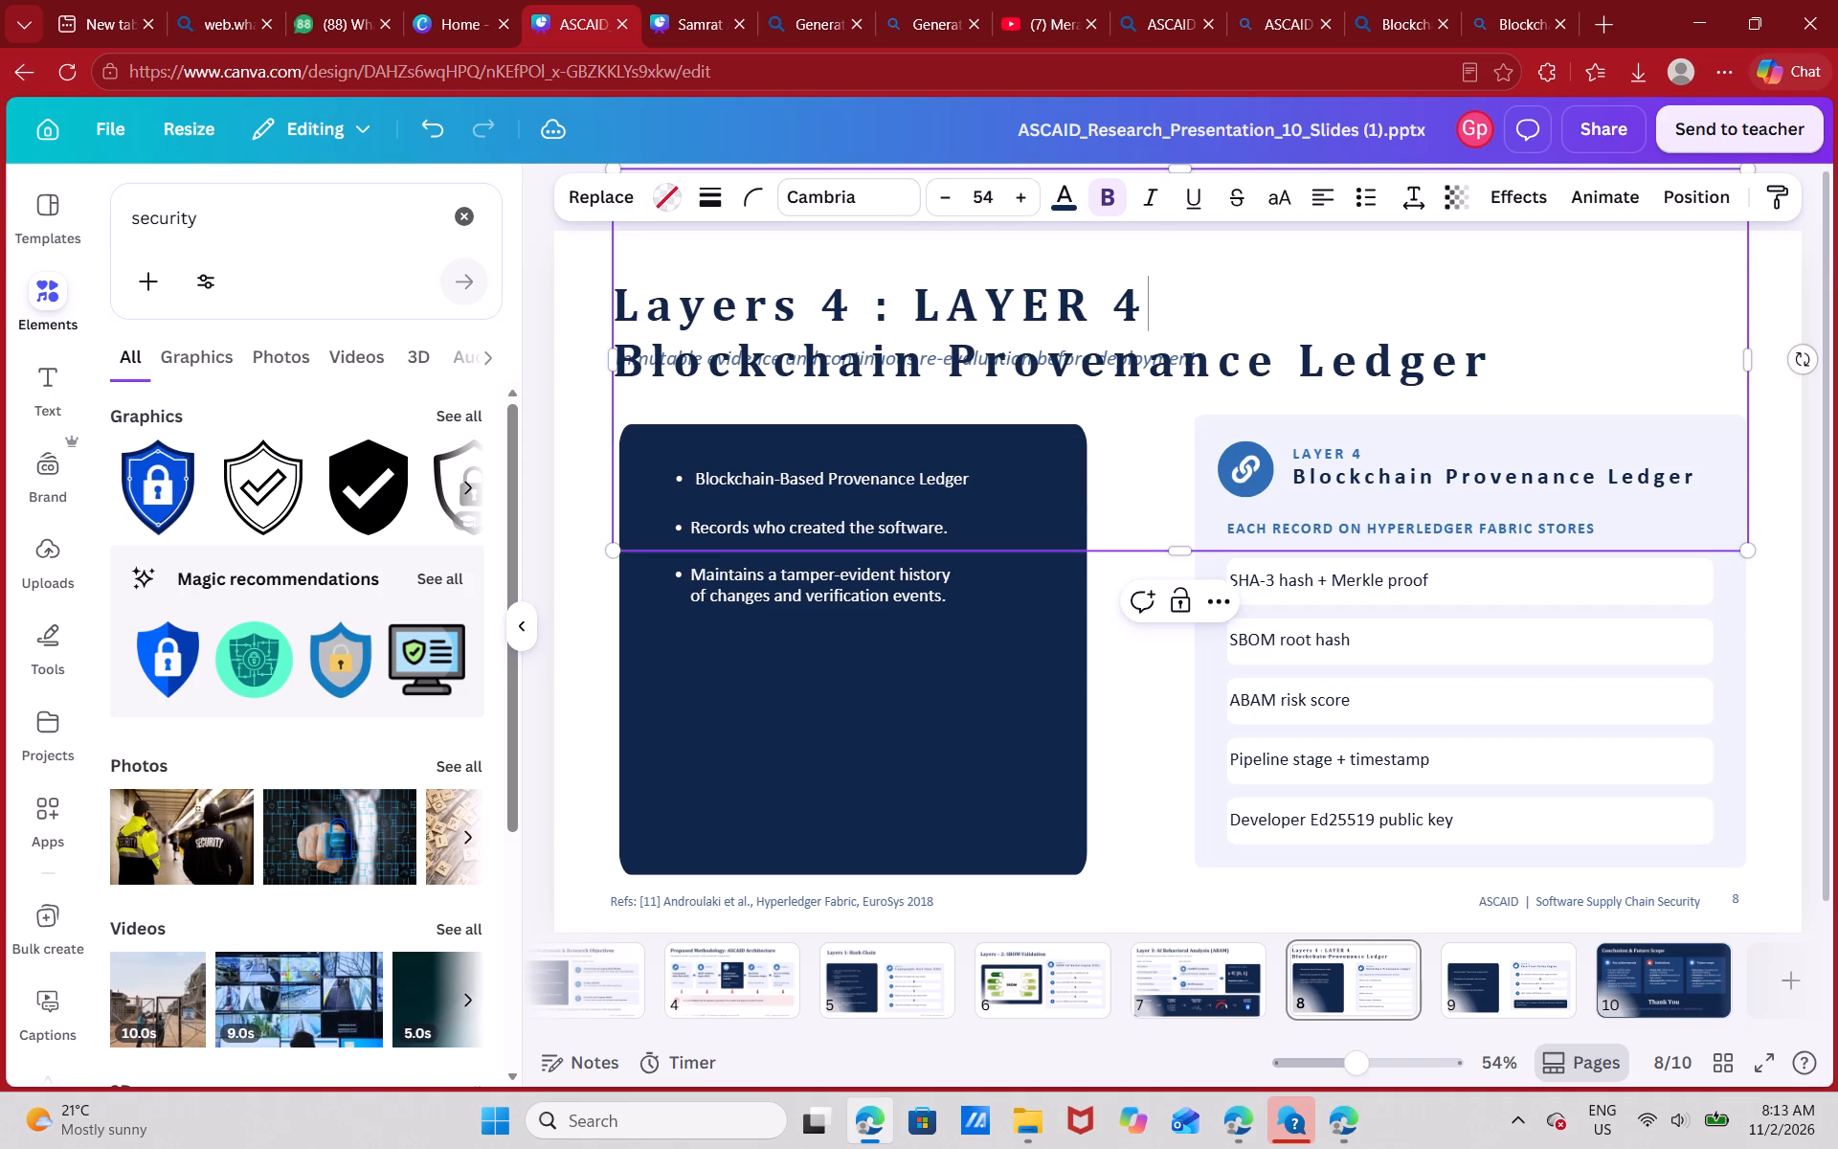
{"action": "key", "text": "BackSpace"}
{"action": "key", "text": "BackSpace"}
{"action": "key", "text": "BackSpace"}
{"action": "key", "text": "BackSpace"}
{"action": "key", "text": "BackSpace"}
{"action": "key", "text": "BackSpace"}
{"action": "key", "text": "BackSpace"}
{"action": "key", "text": "BackSpace"}
{"action": "key", "text": "BackSpace"}
{"action": "key", "text": "BackSpace"}
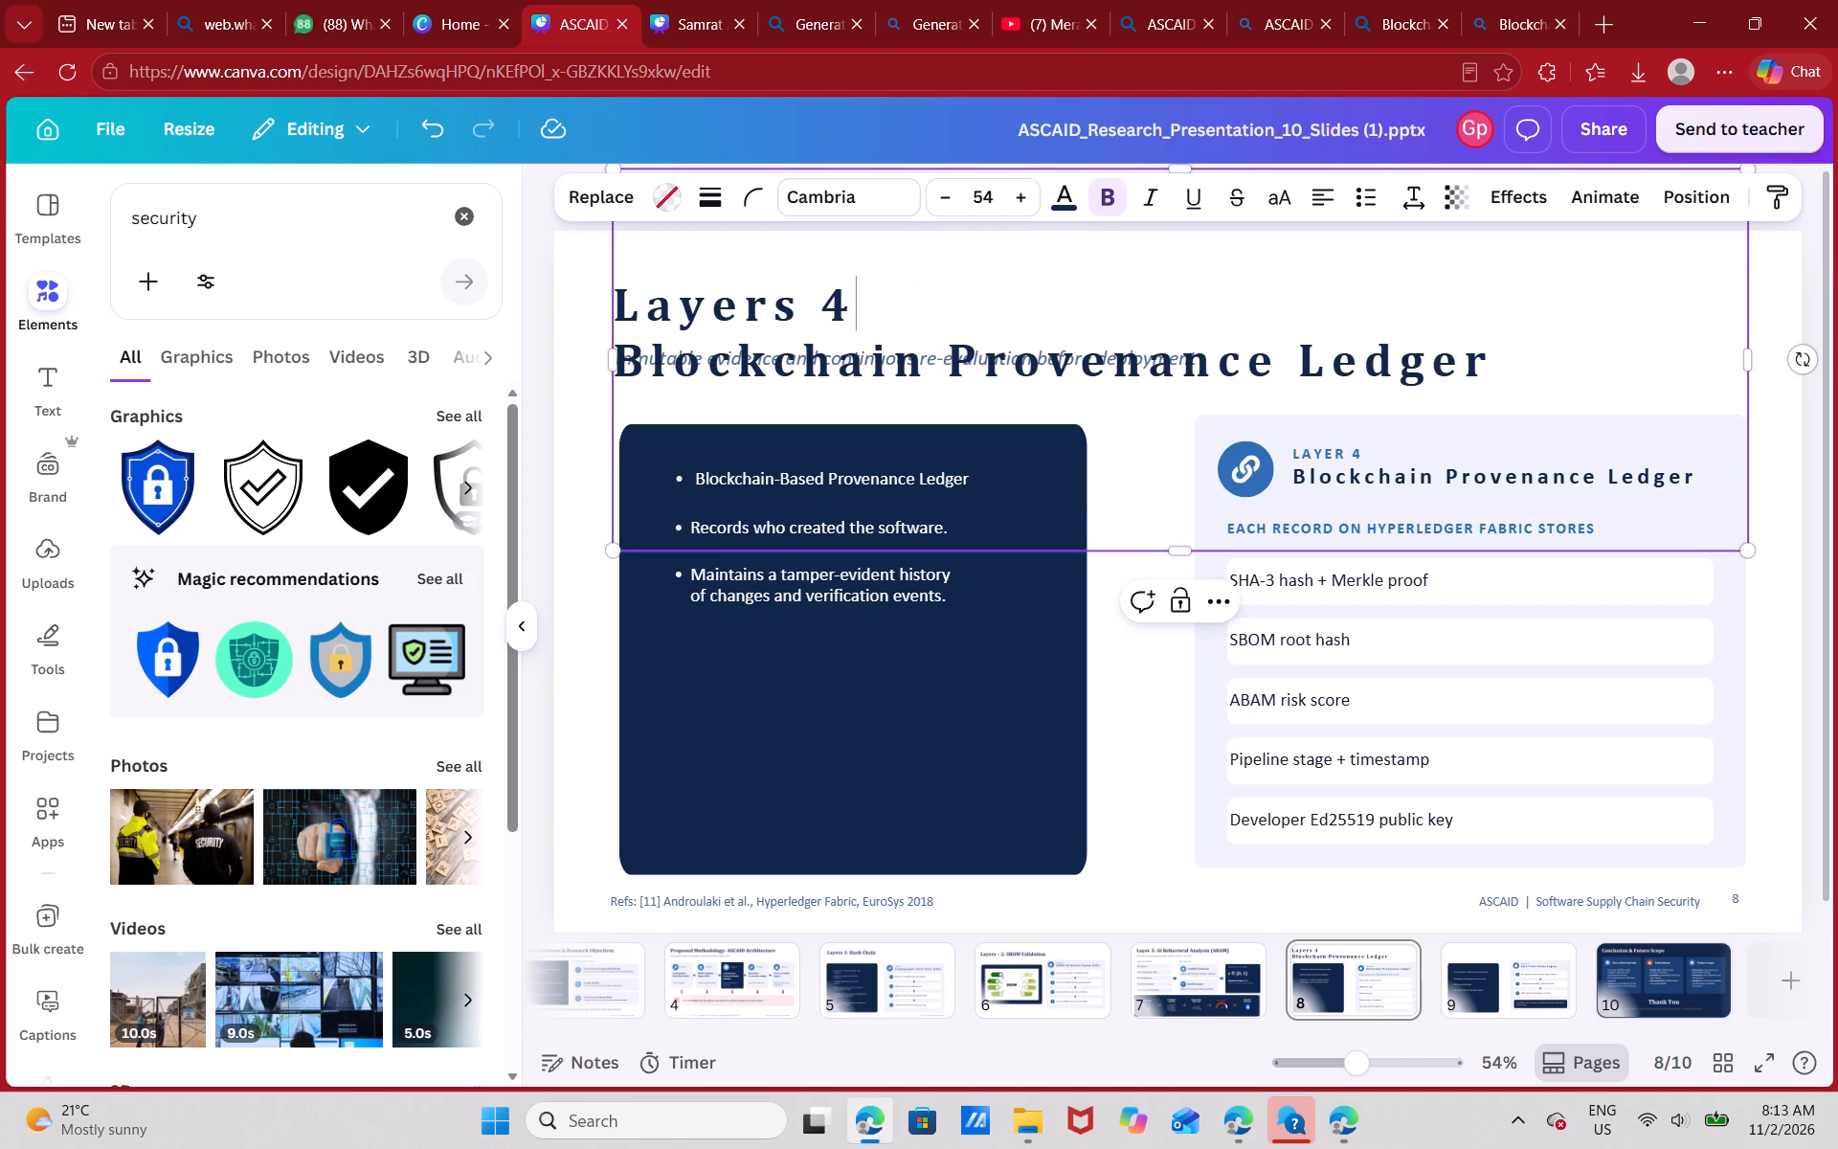
{"action": "key", "text": "shift+colon"}
Widen the title box and join its two lines into "Layers 4:Blockchain Provenance Ledger".
{"action": "left_click_drag", "start_coordinate": [1742, 360], "coordinate": [1805, 339]}
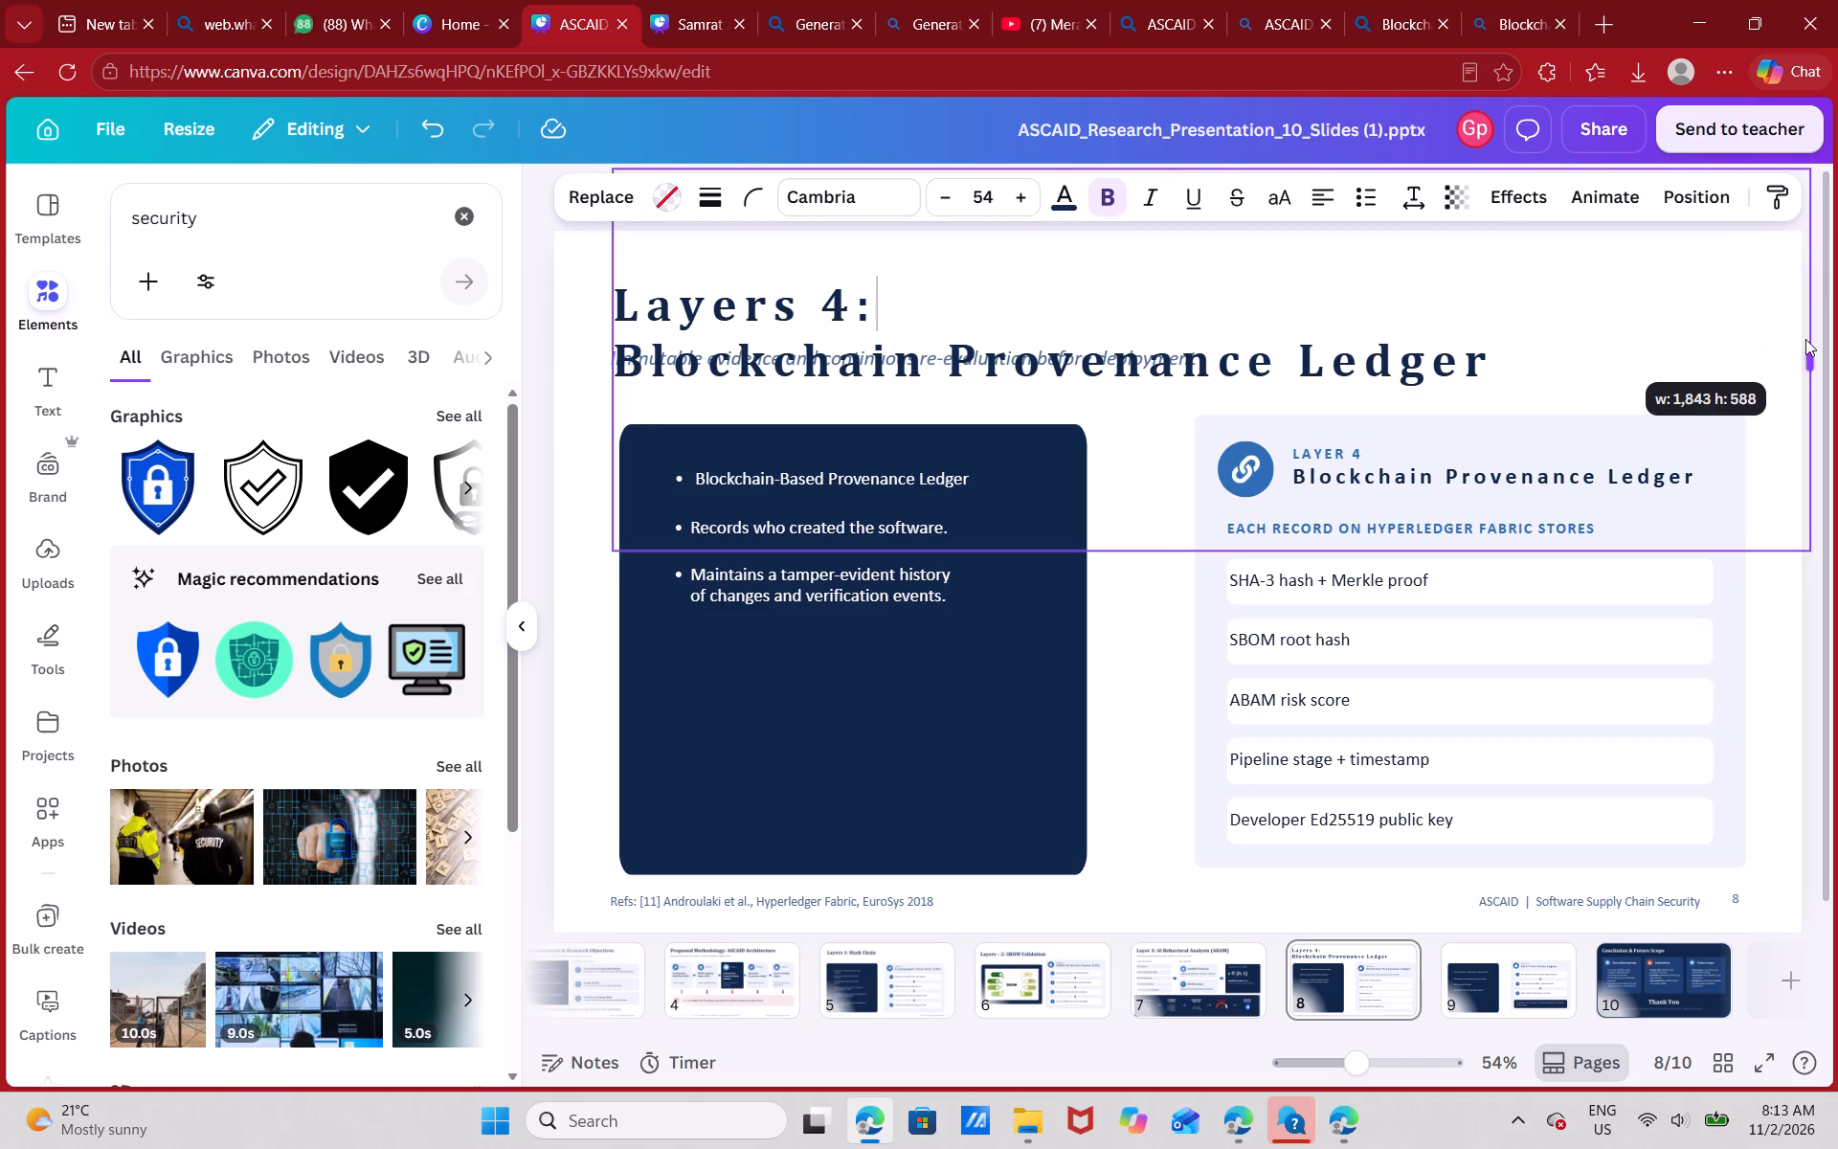
{"action": "left_click_drag", "start_coordinate": [1805, 339], "coordinate": [1837, 333]}
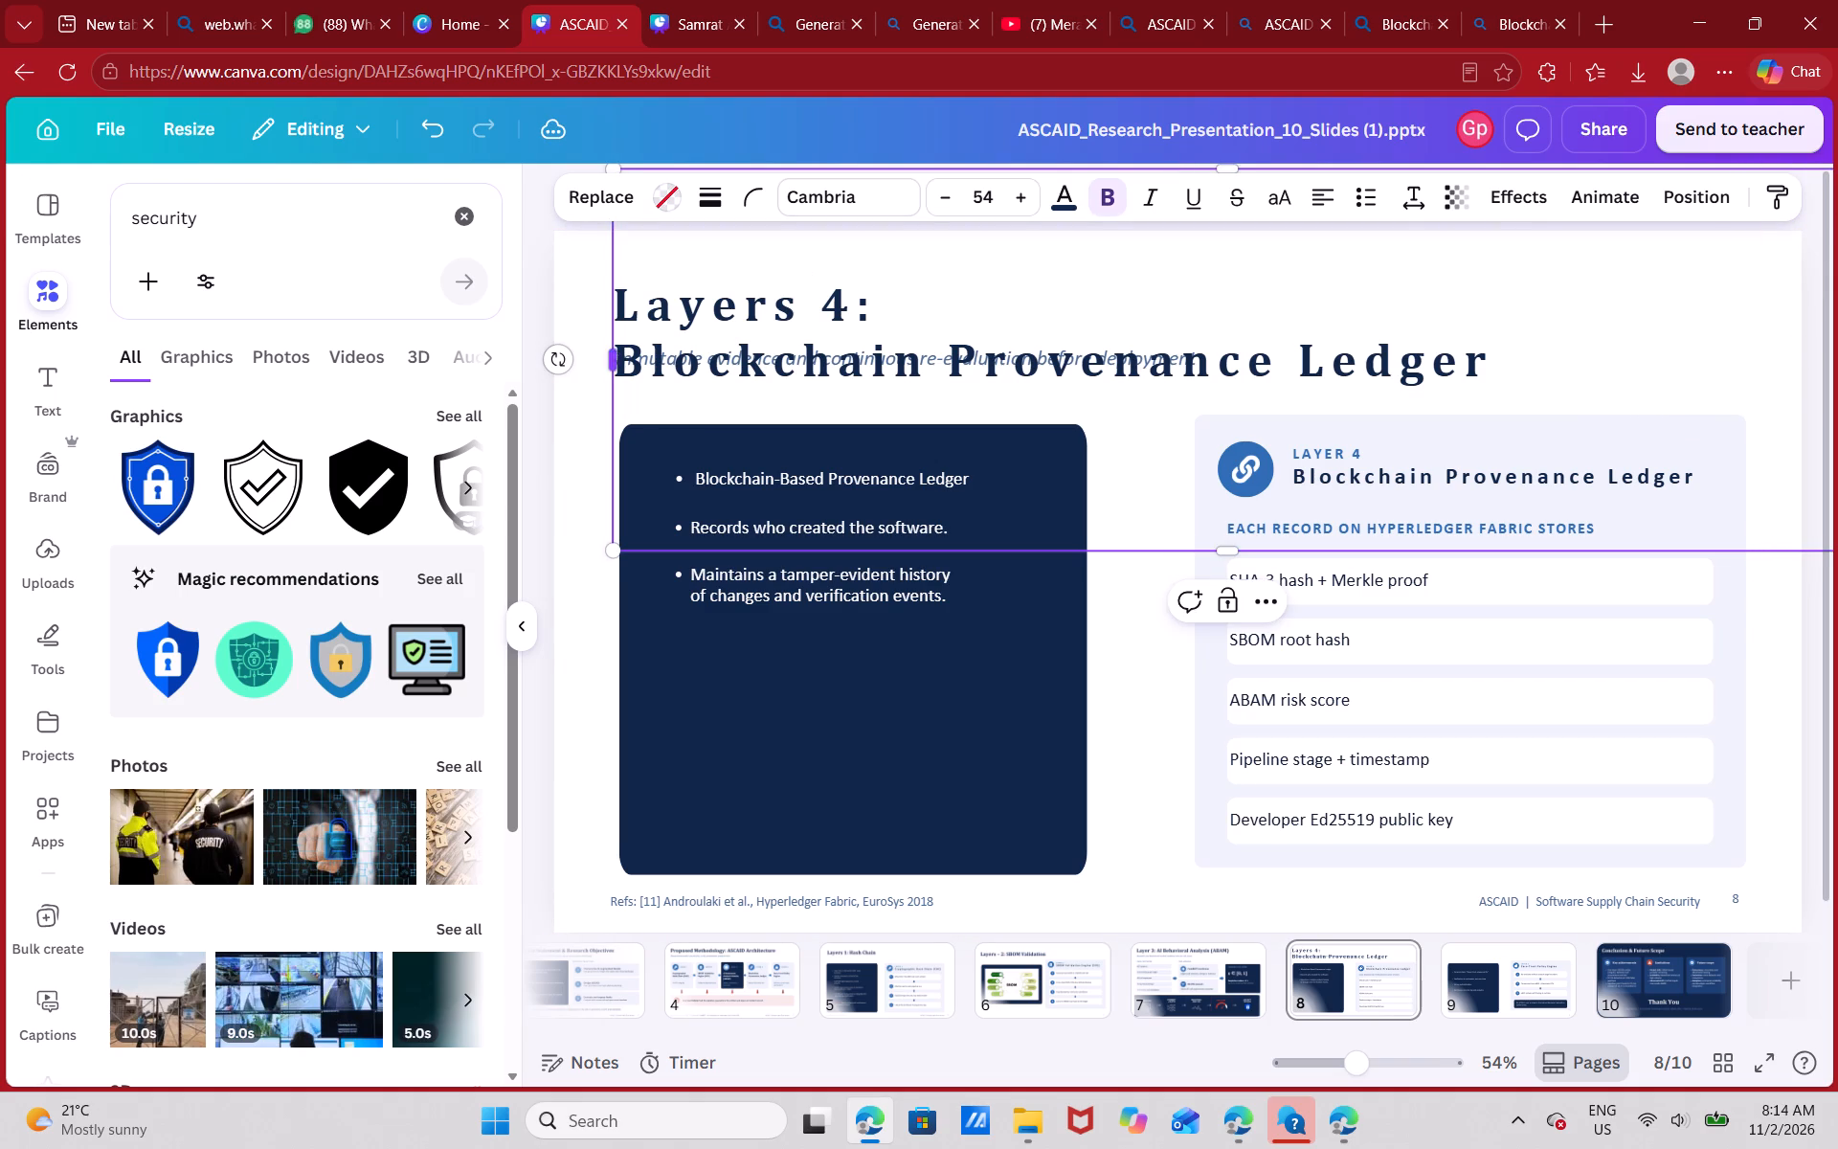
{"action": "left_click", "coordinate": [629, 358]}
{"action": "left_click", "coordinate": [655, 355]}
{"action": "key", "text": "Left"}
{"action": "key", "text": "BackSpace"}
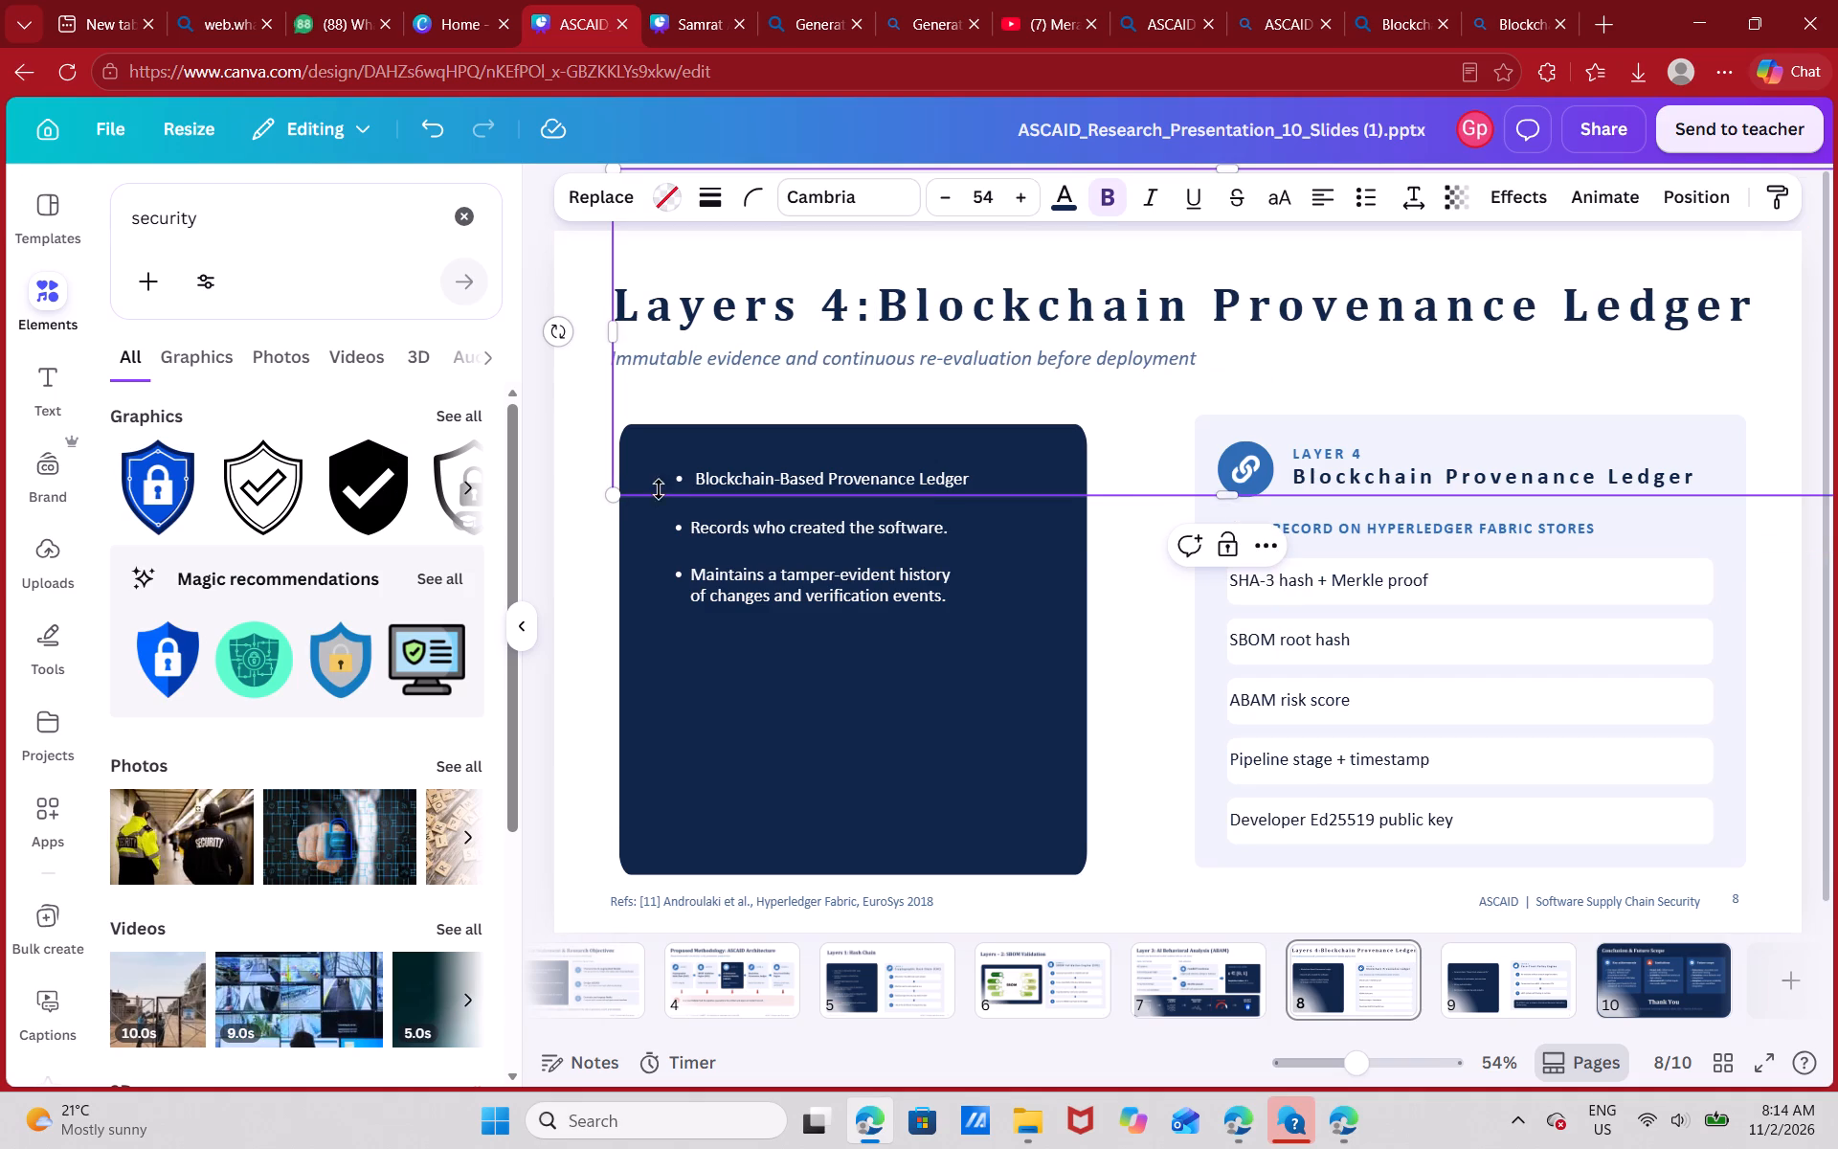
Reduce the font size of slide 8's title to 47.
{"action": "left_click_drag", "start_coordinate": [615, 495], "coordinate": [801, 398]}
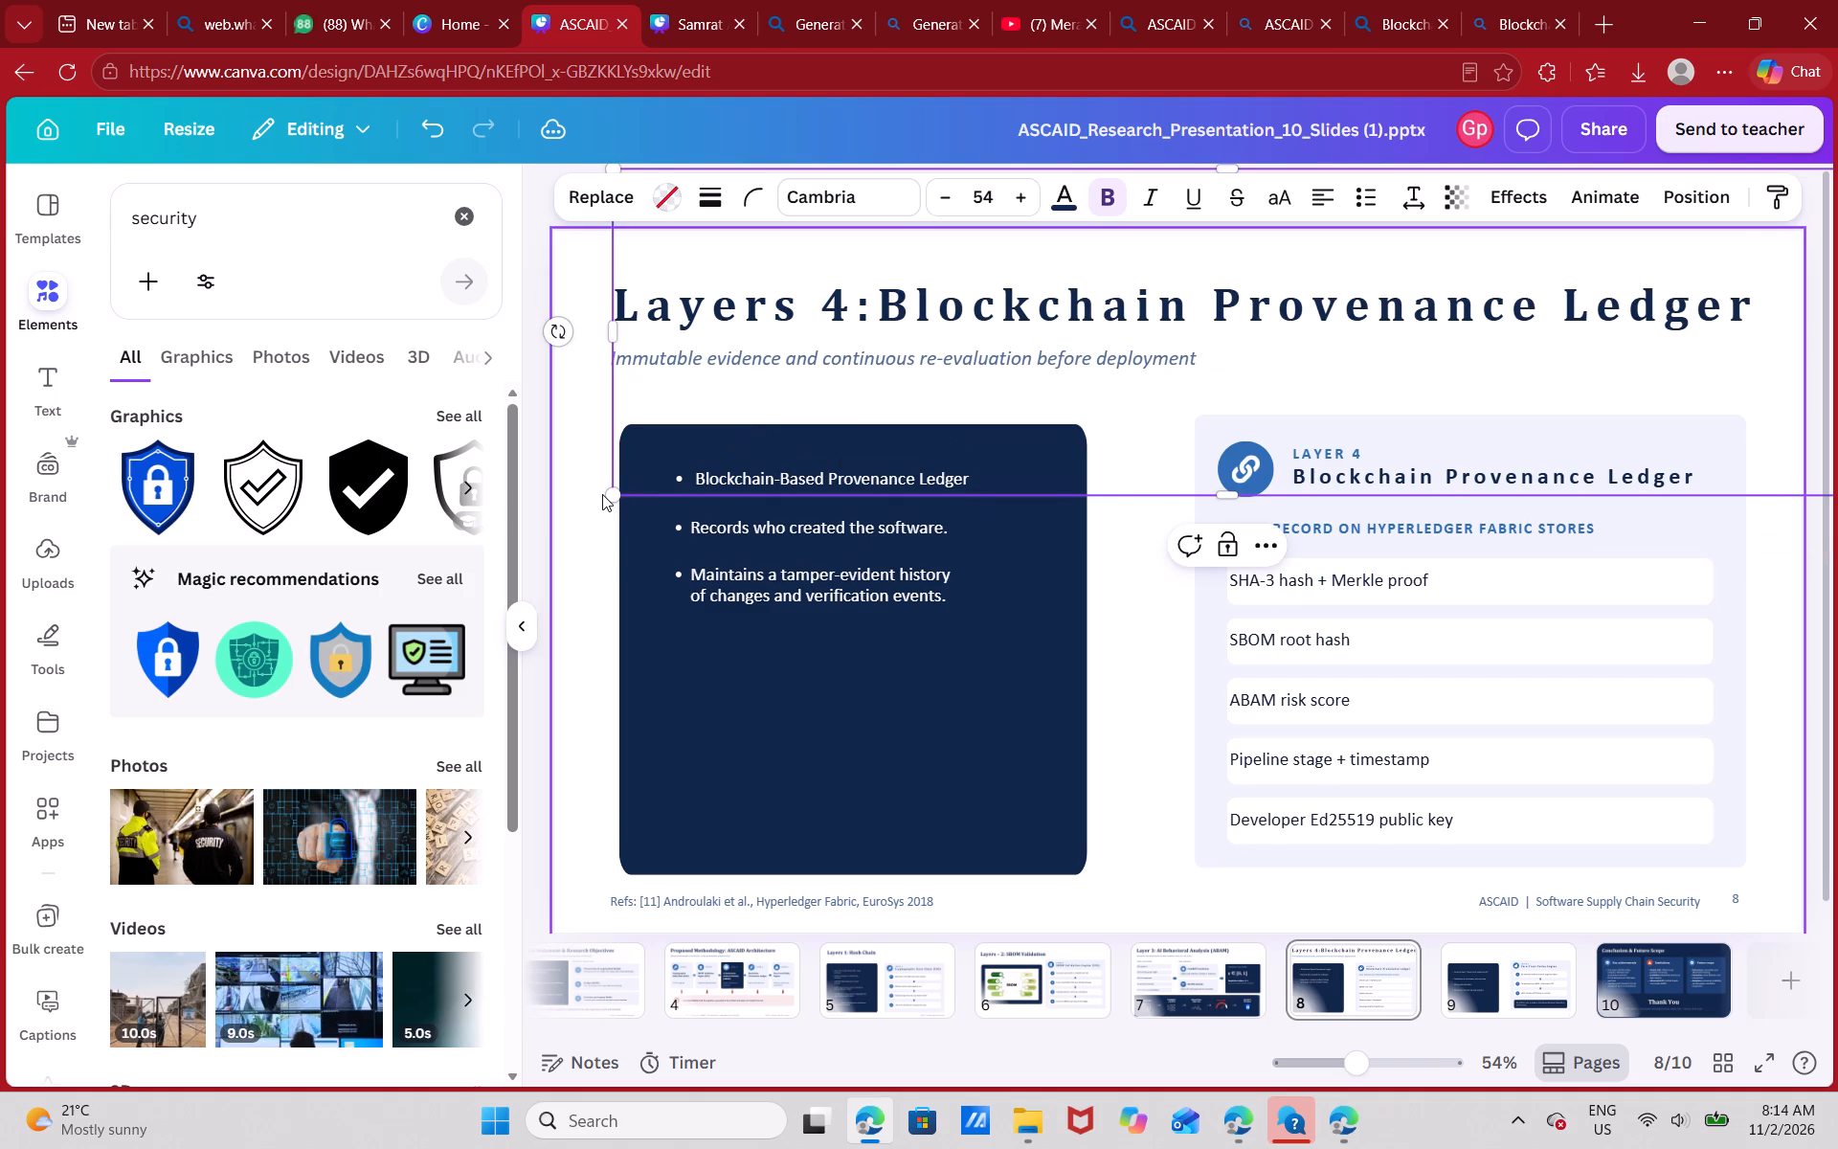
{"action": "triple_click", "coordinate": [944, 185]}
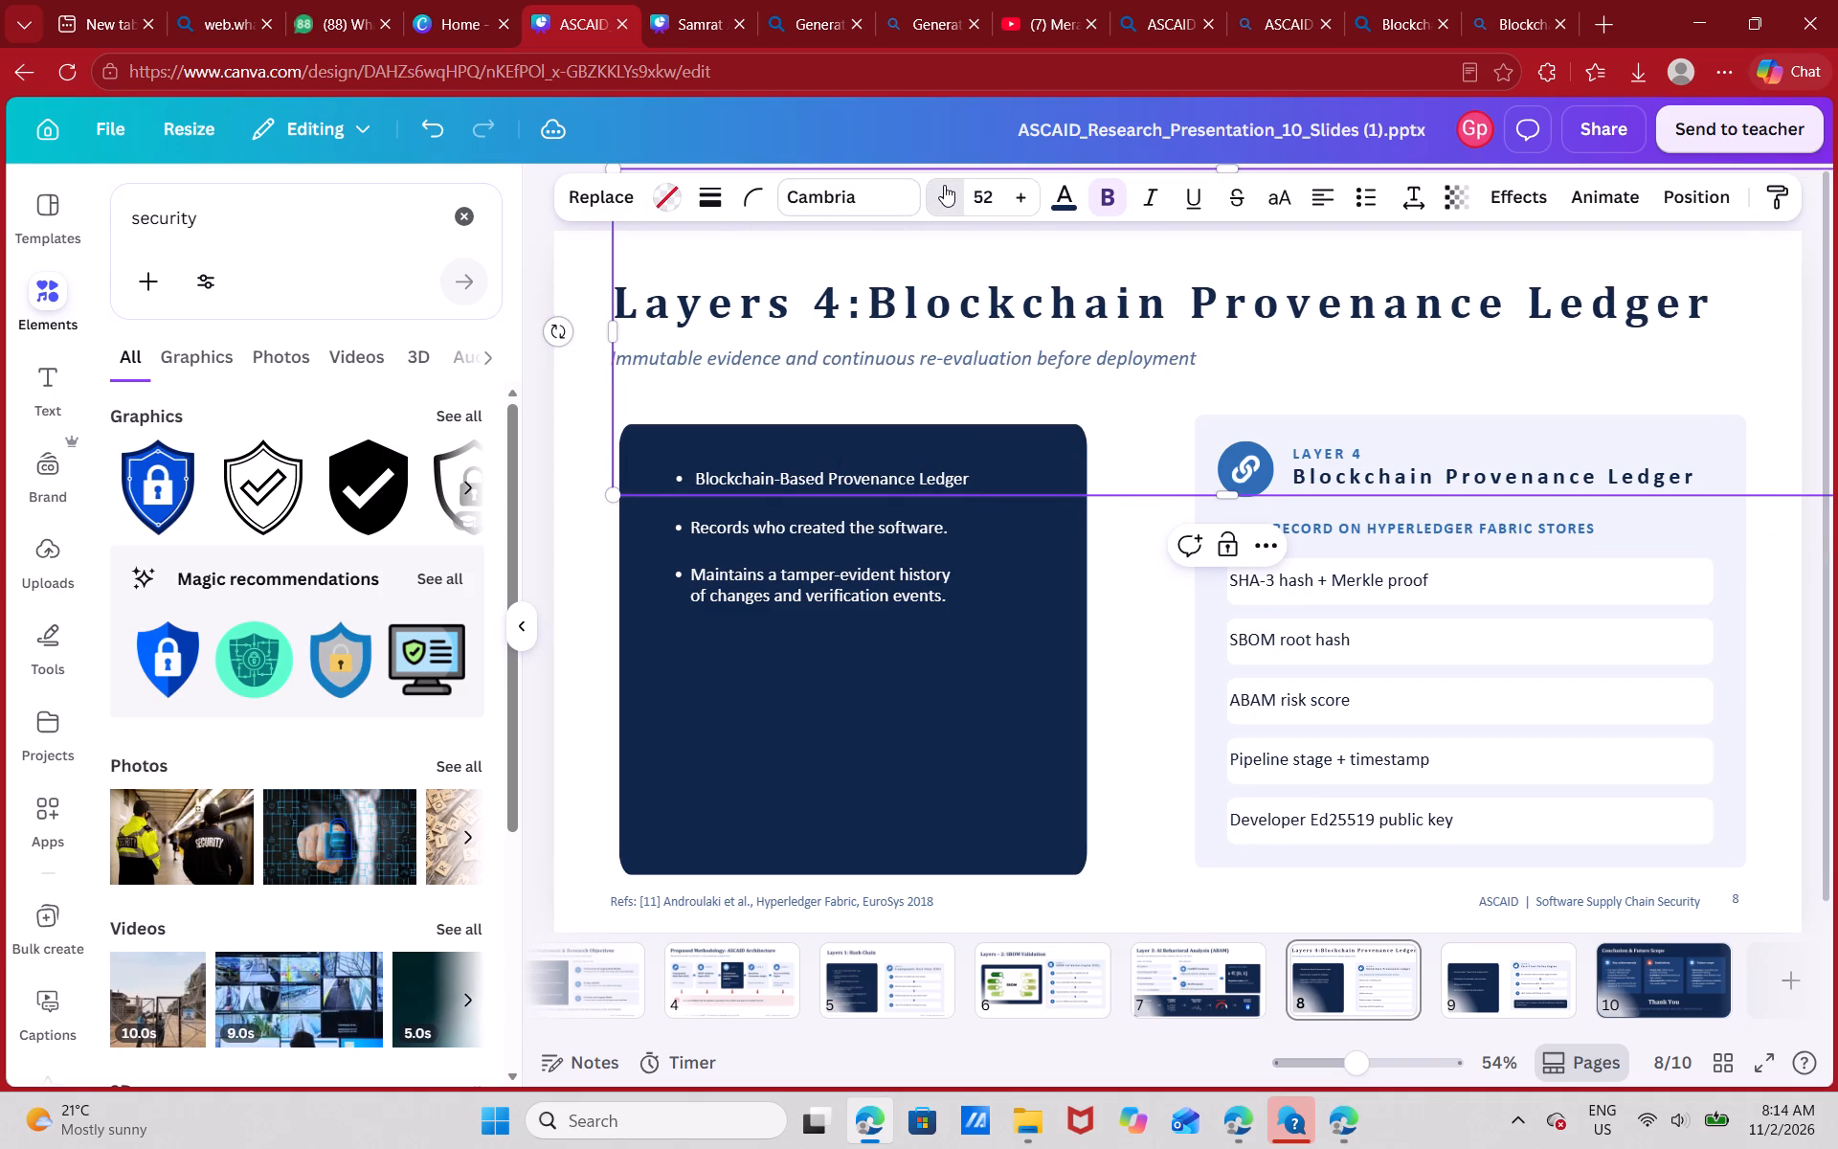
{"action": "left_click", "coordinate": [944, 185]}
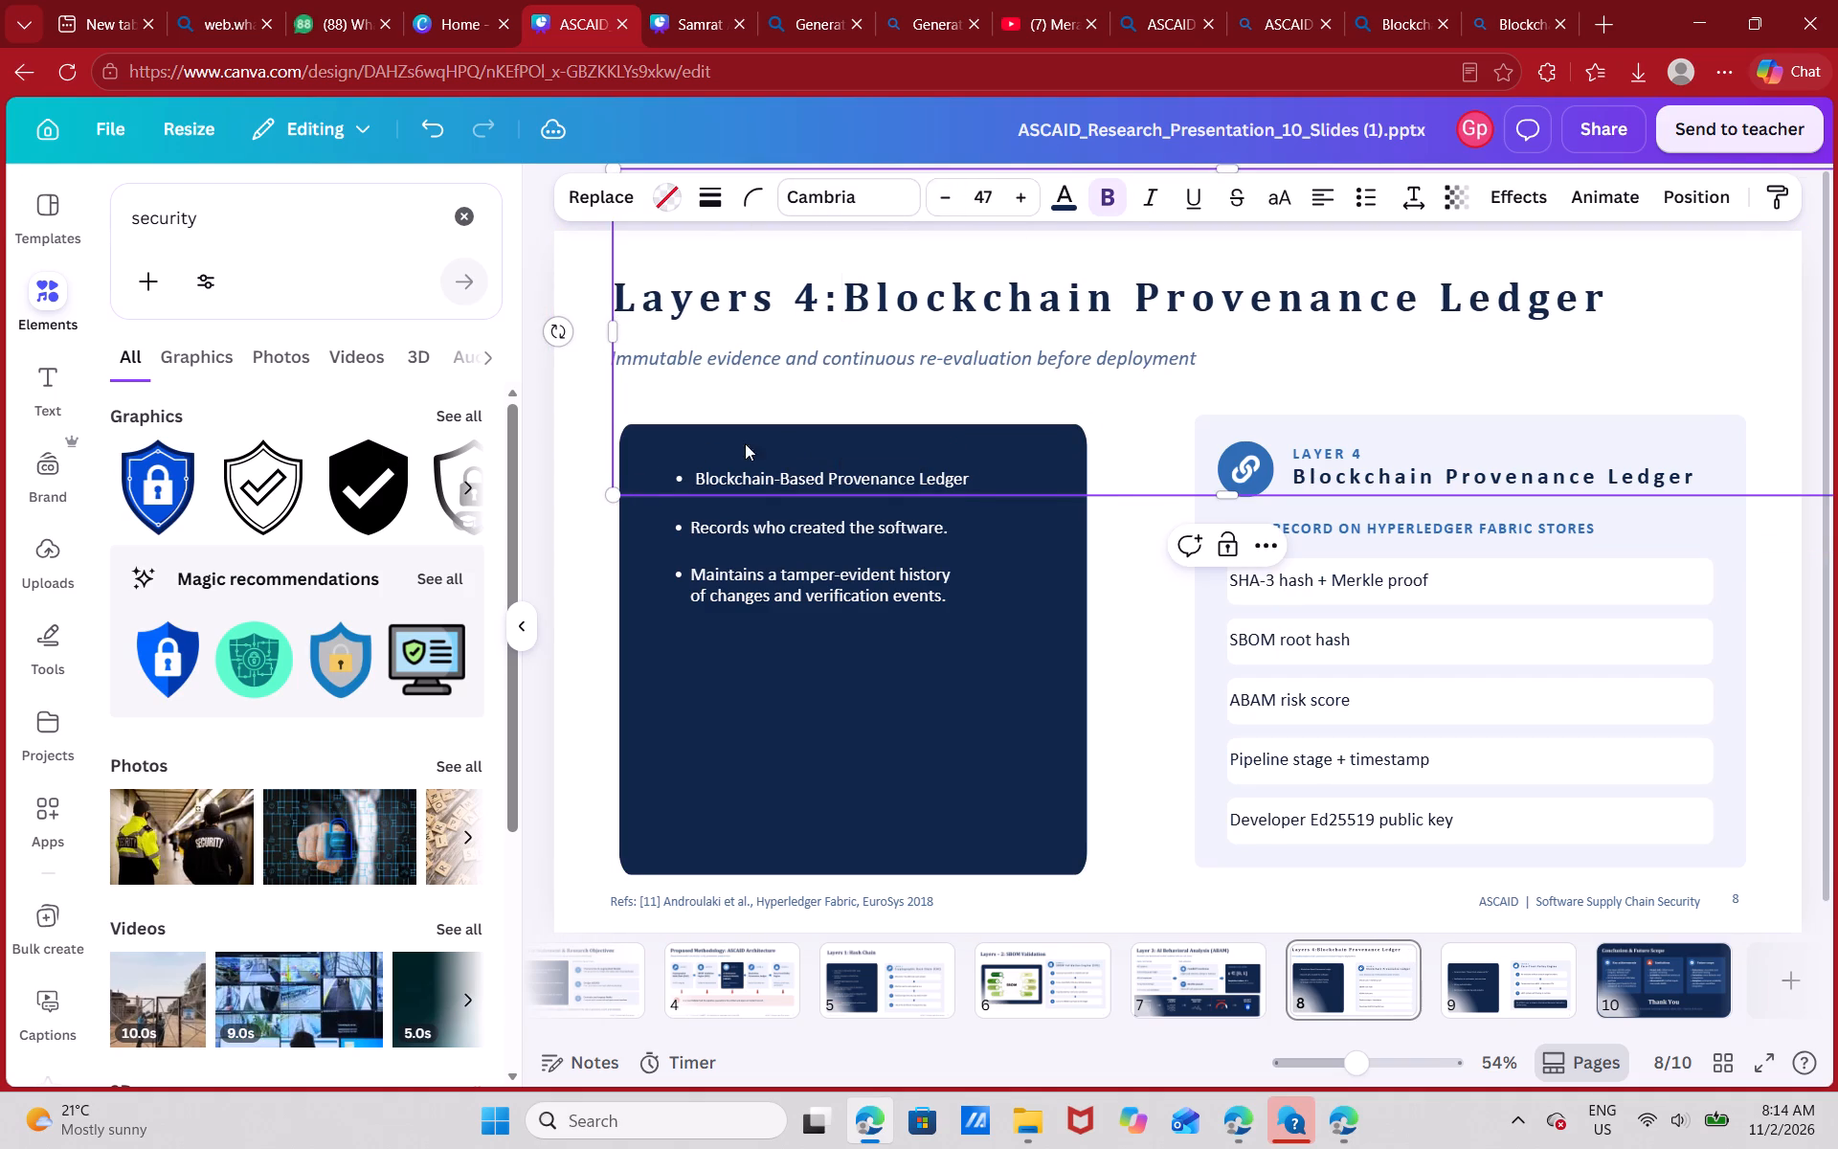
{"action": "left_click", "coordinate": [579, 607]}
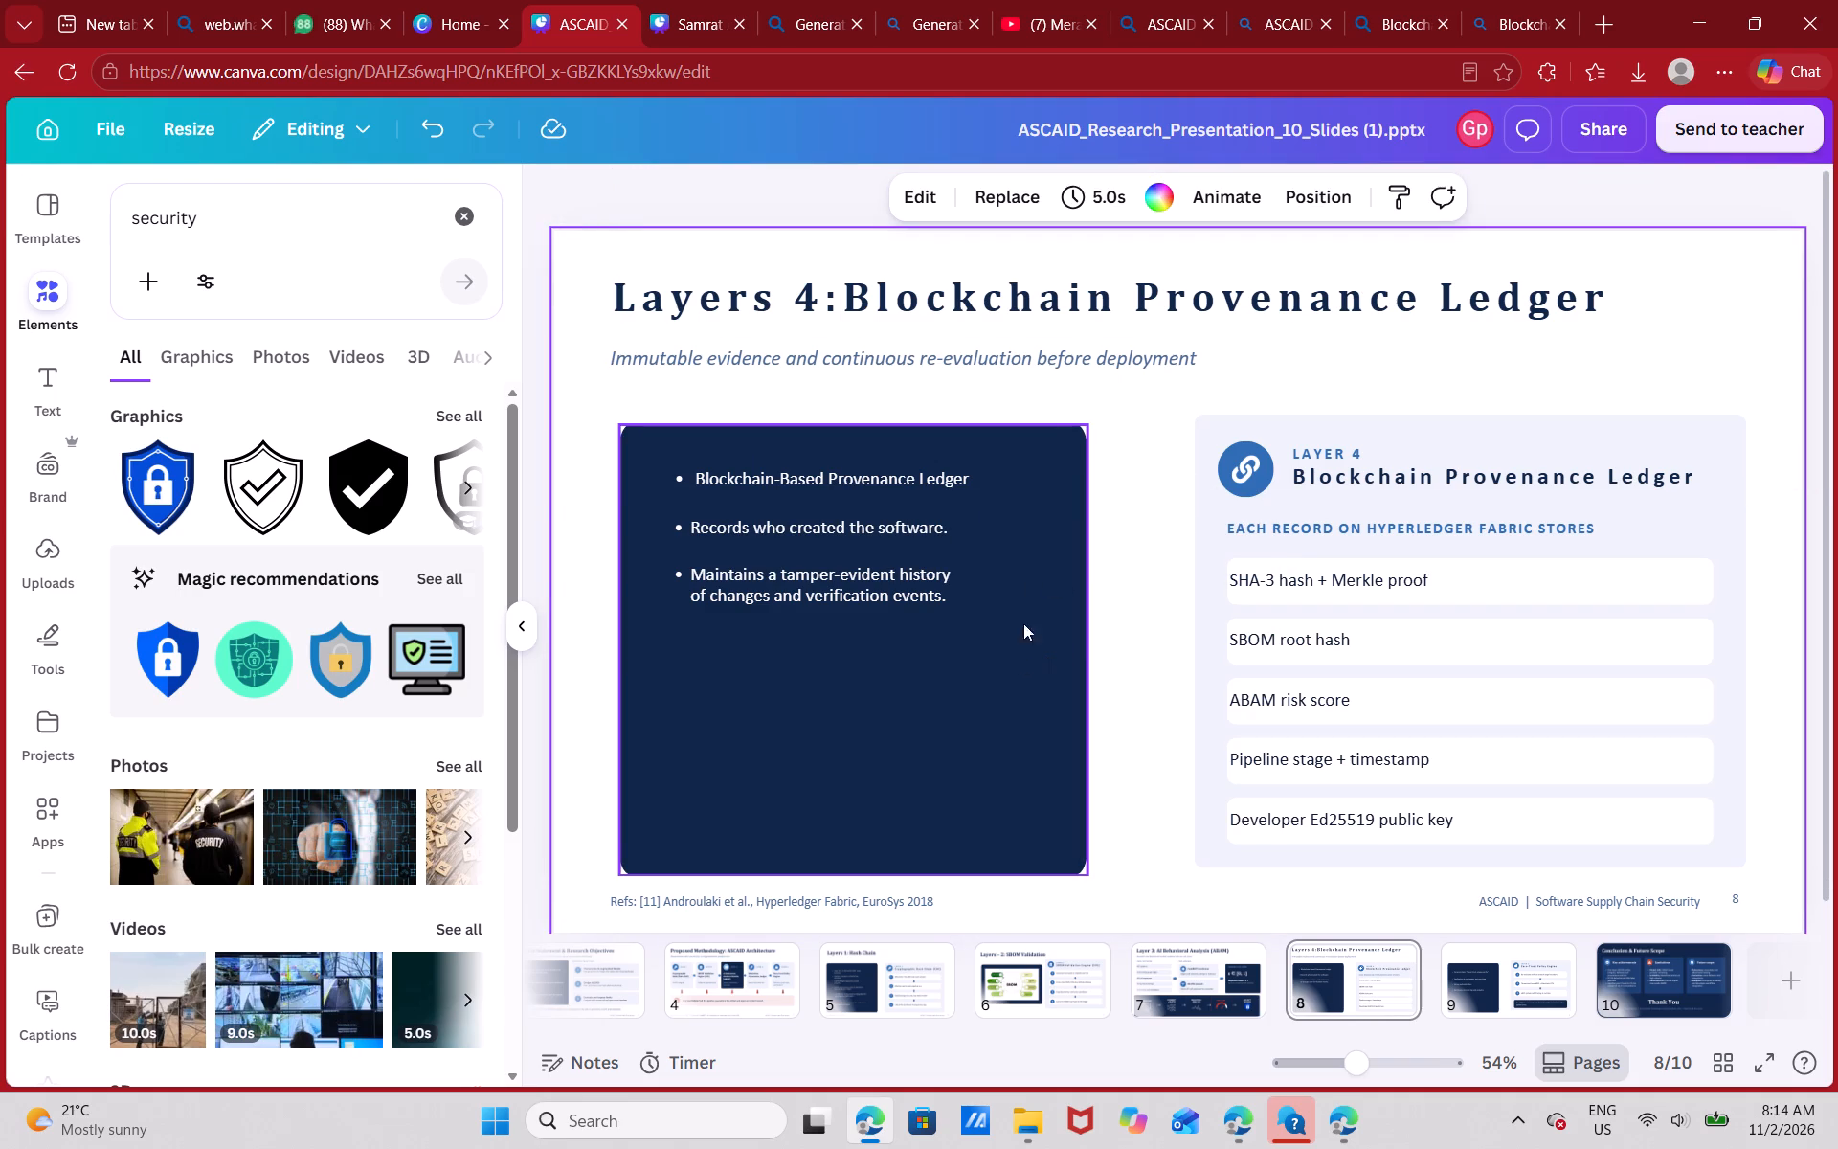
Lower slide 8's title slightly and move the italic subtitle down to just above the dark card.
{"action": "left_click", "coordinate": [1131, 304]}
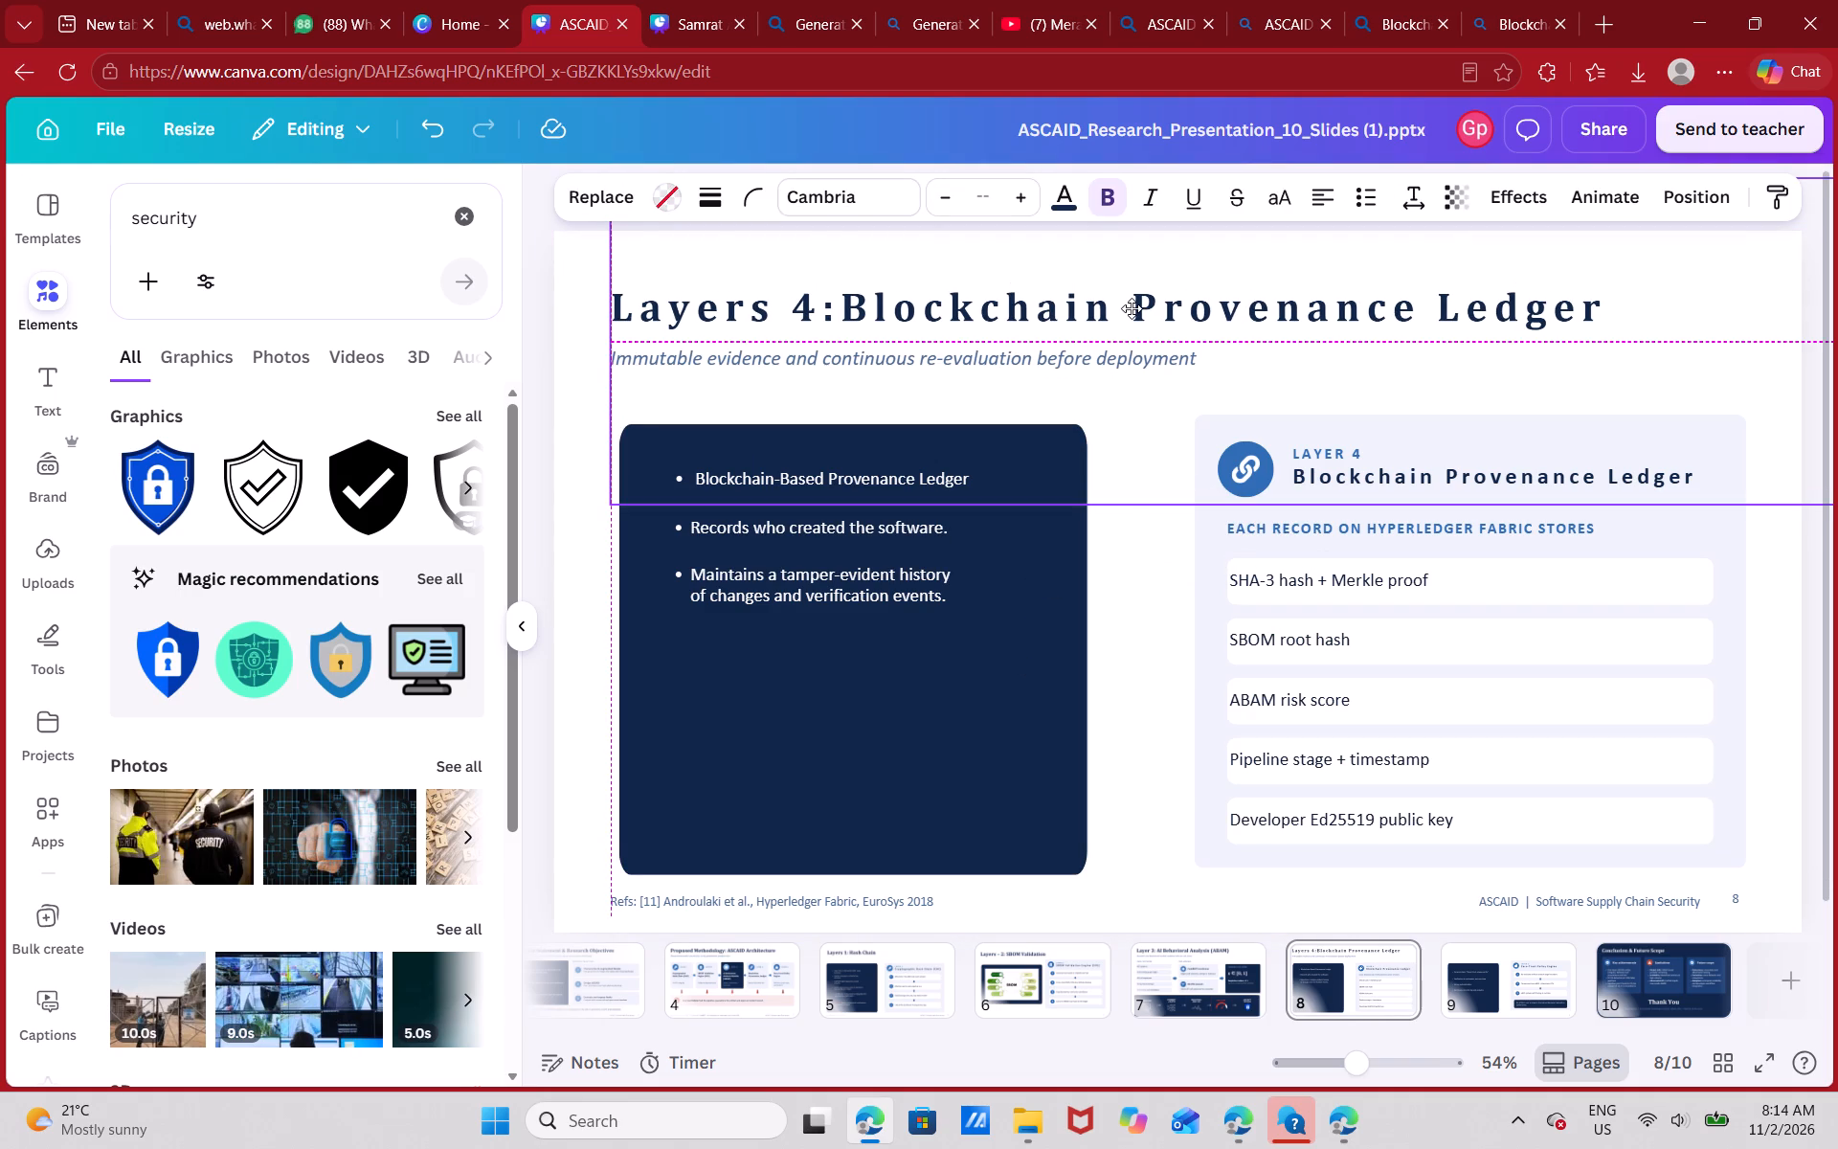
{"action": "left_click_drag", "start_coordinate": [1088, 347], "coordinate": [1088, 356]}
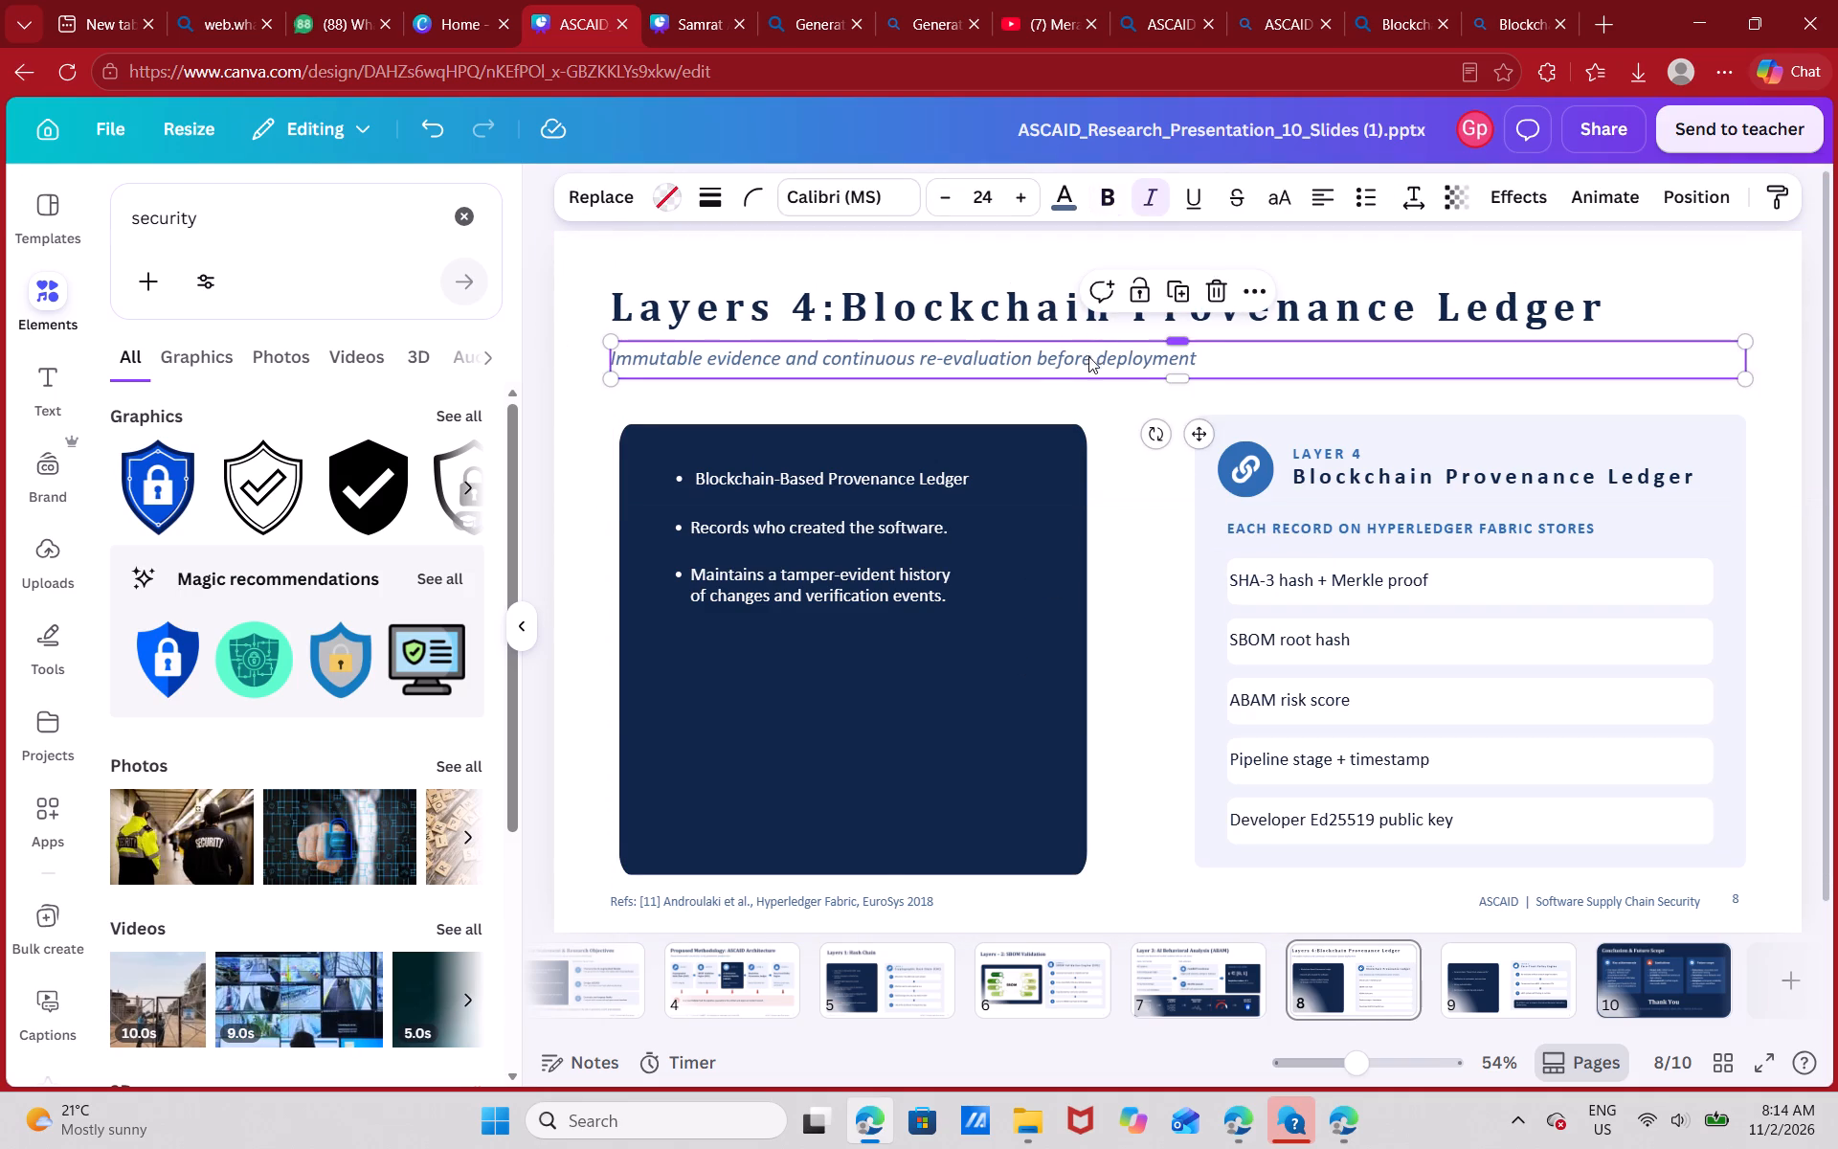
{"action": "left_click_drag", "start_coordinate": [1088, 356], "coordinate": [1081, 388]}
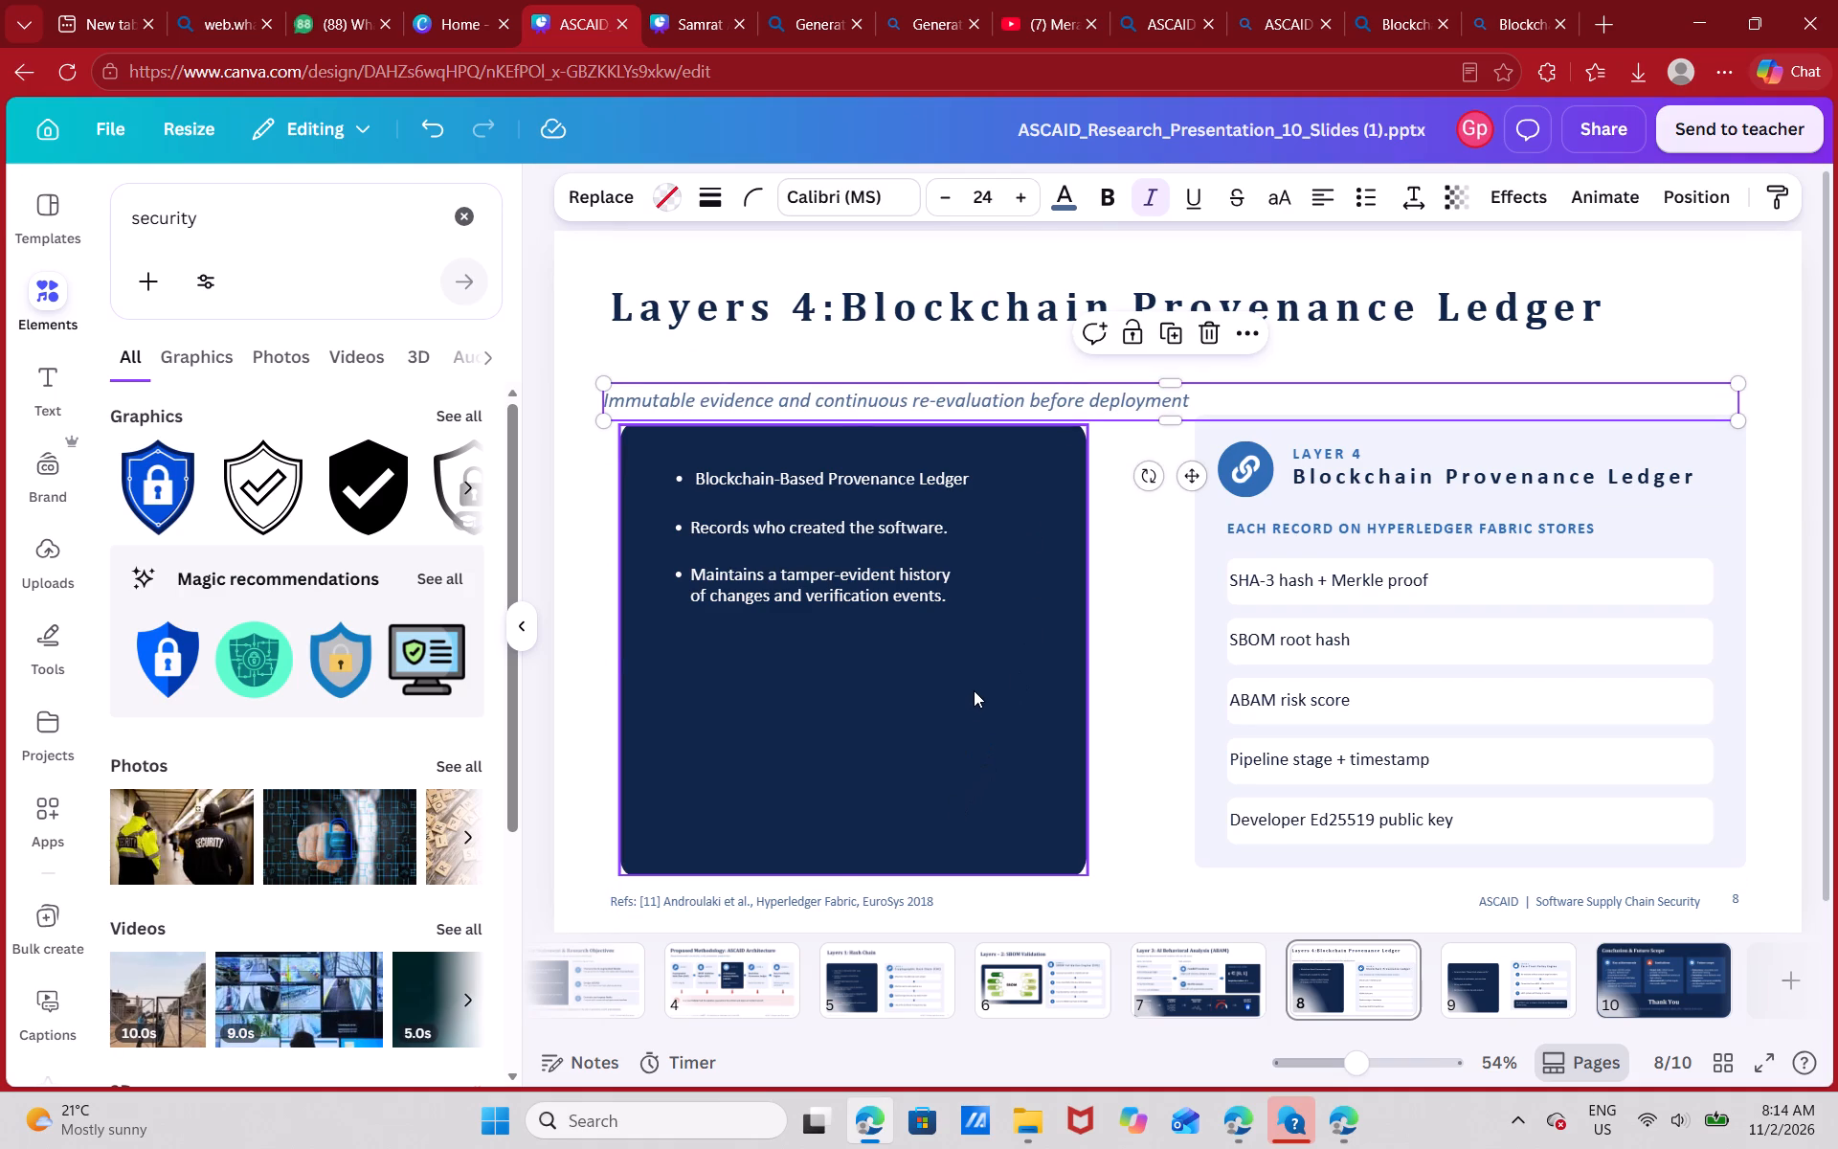
Group slide 8's dark card with its three bullet texts.
{"action": "left_click", "coordinate": [974, 670]}
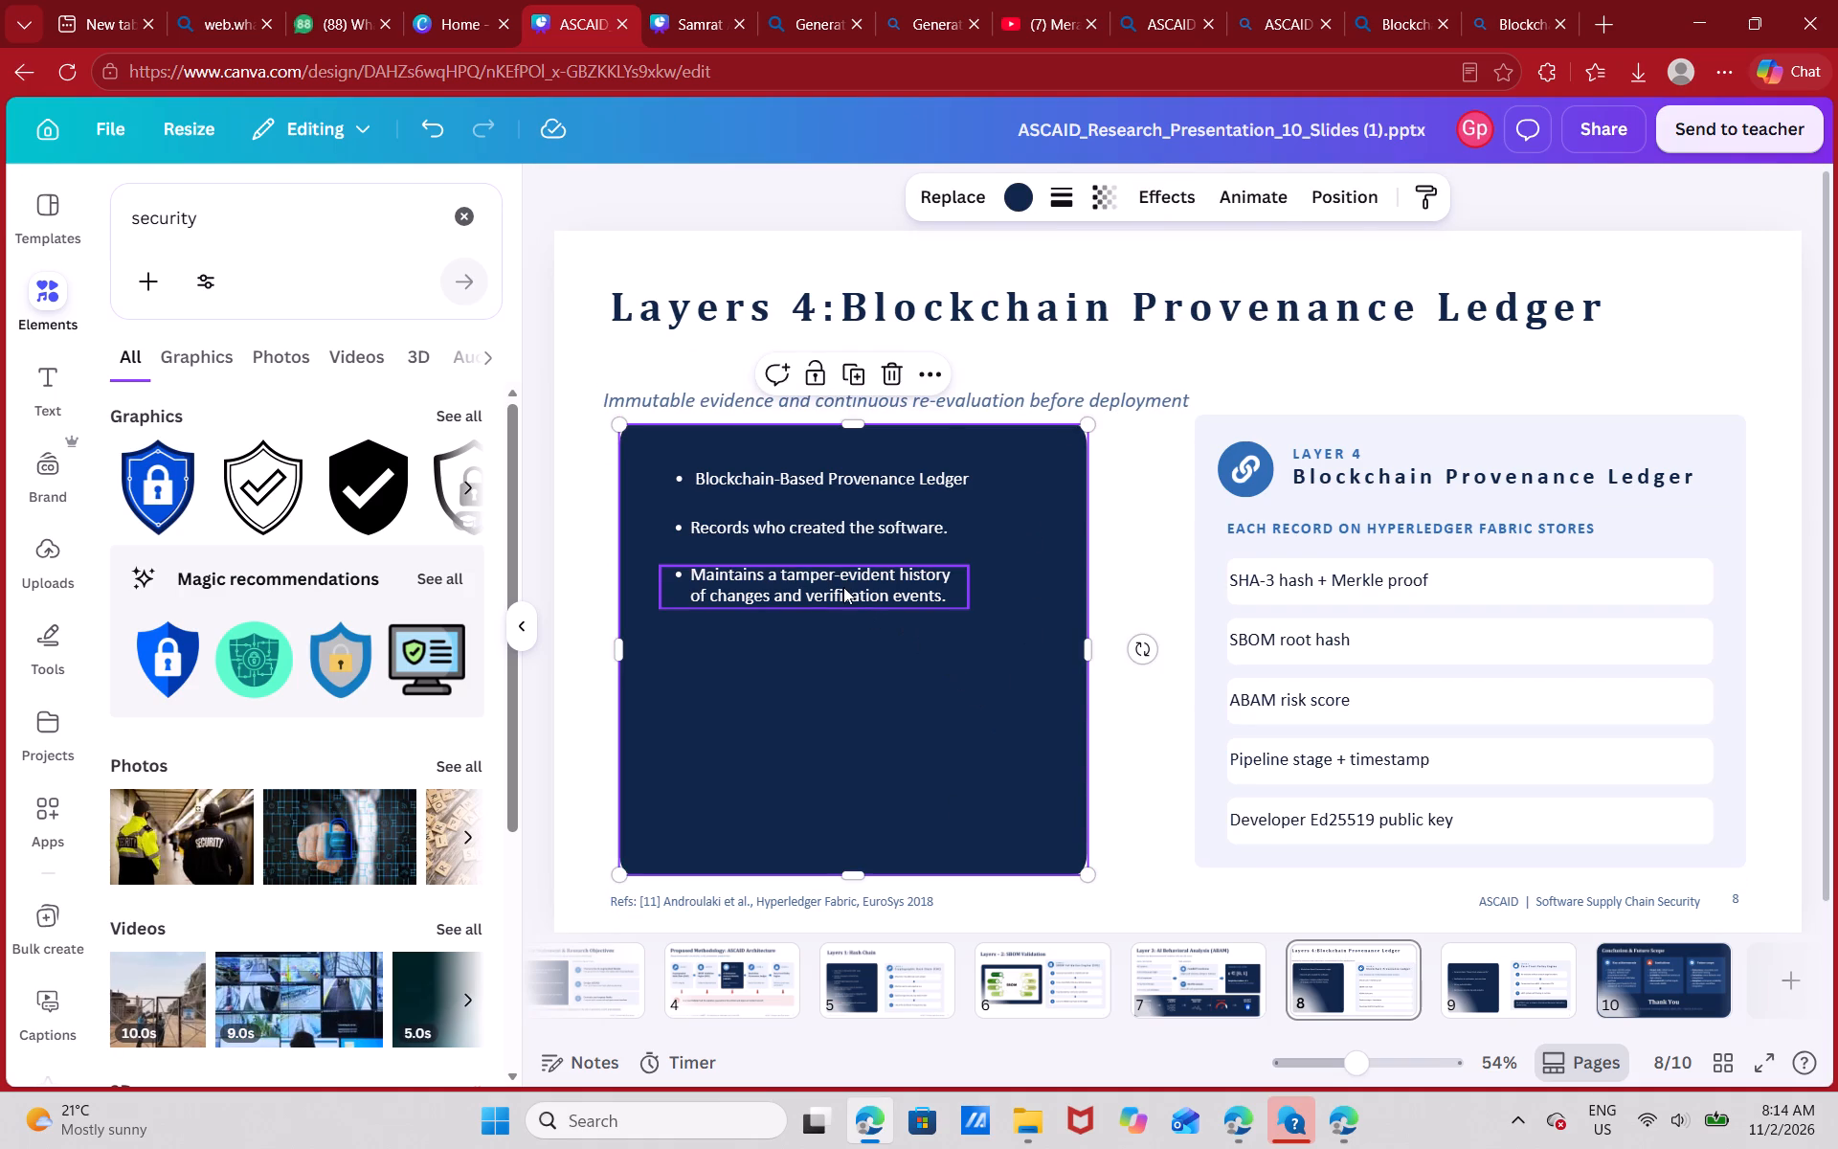
{"action": "left_click", "coordinate": [843, 587], "text": "shift"}
{"action": "left_click", "coordinate": [840, 528], "text": "shift"}
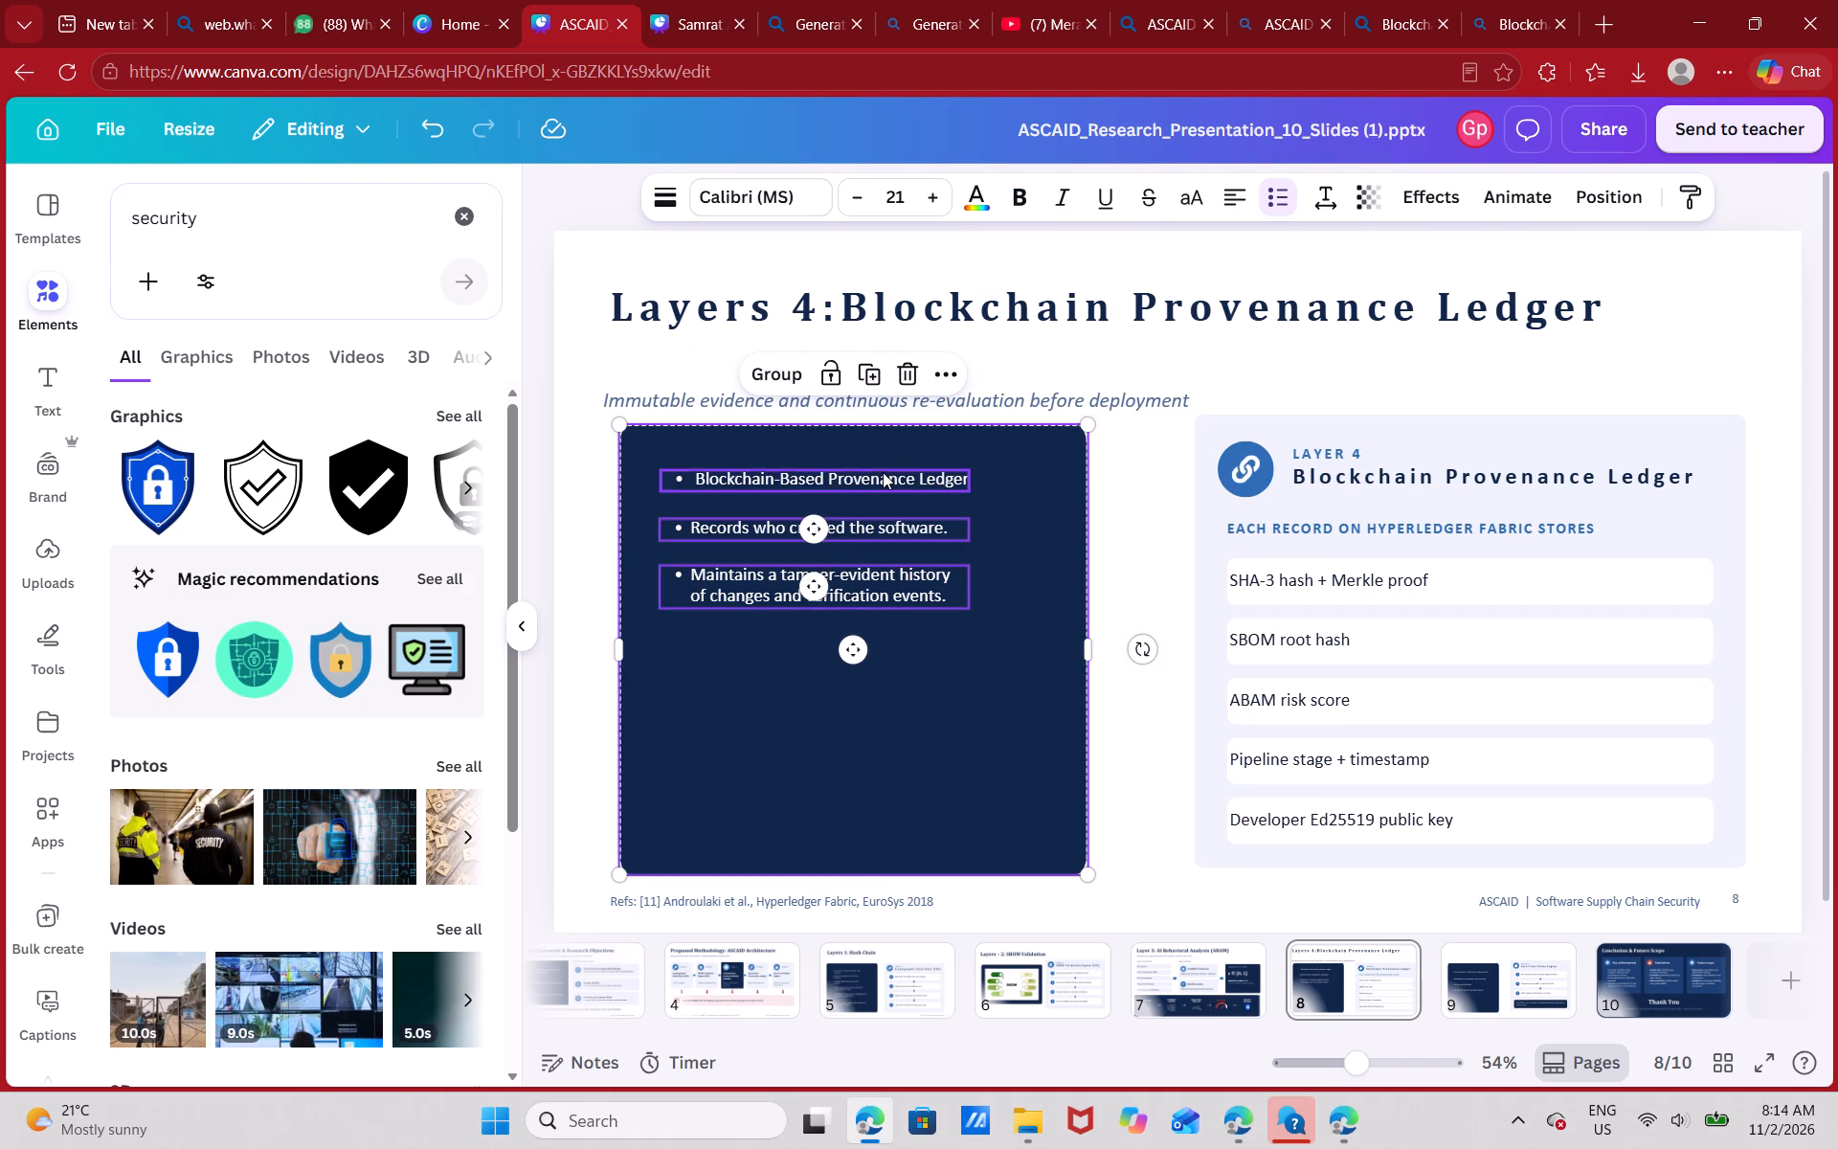
{"action": "left_click", "coordinate": [883, 472], "text": "shift"}
{"action": "left_click", "coordinate": [805, 367], "text": "shift"}
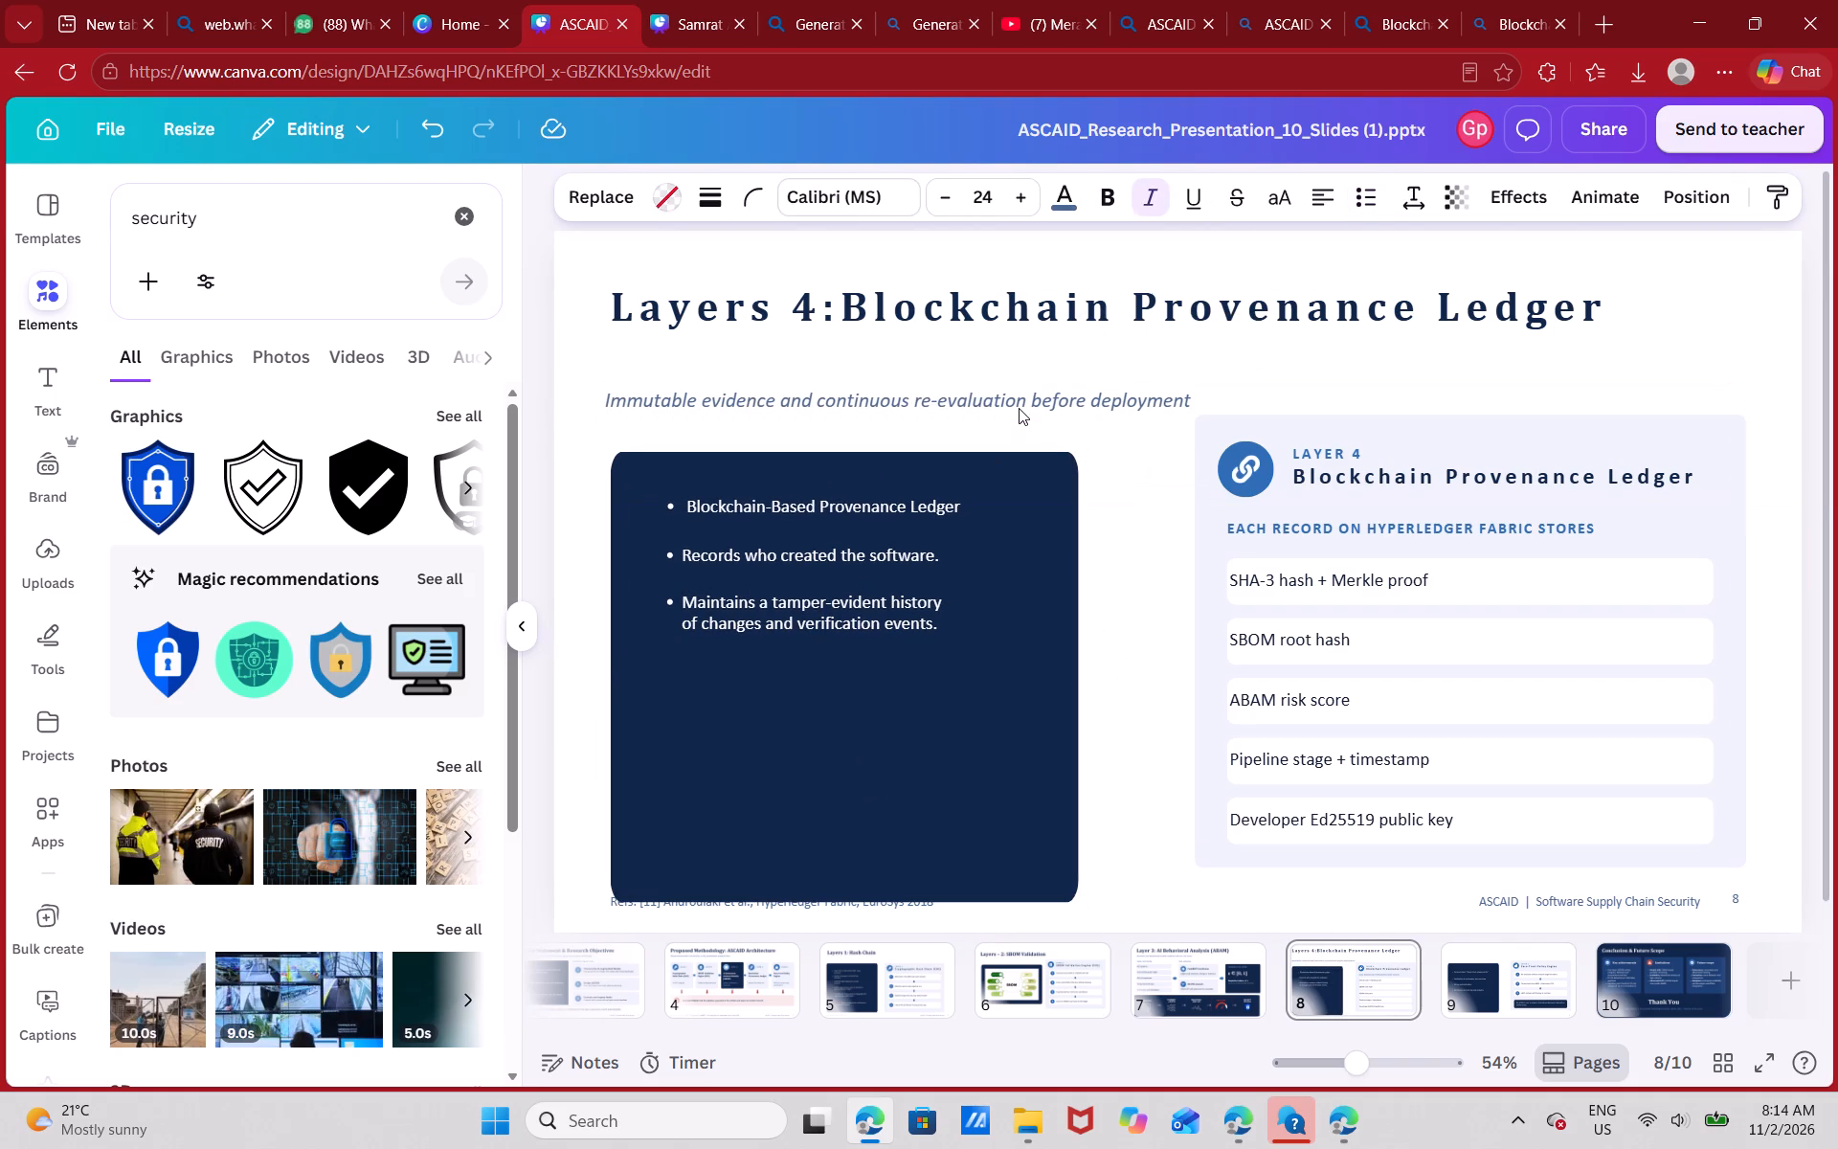
{"action": "key", "text": "Right"}
{"action": "key", "text": "Right"}
{"action": "key", "text": "Right"}
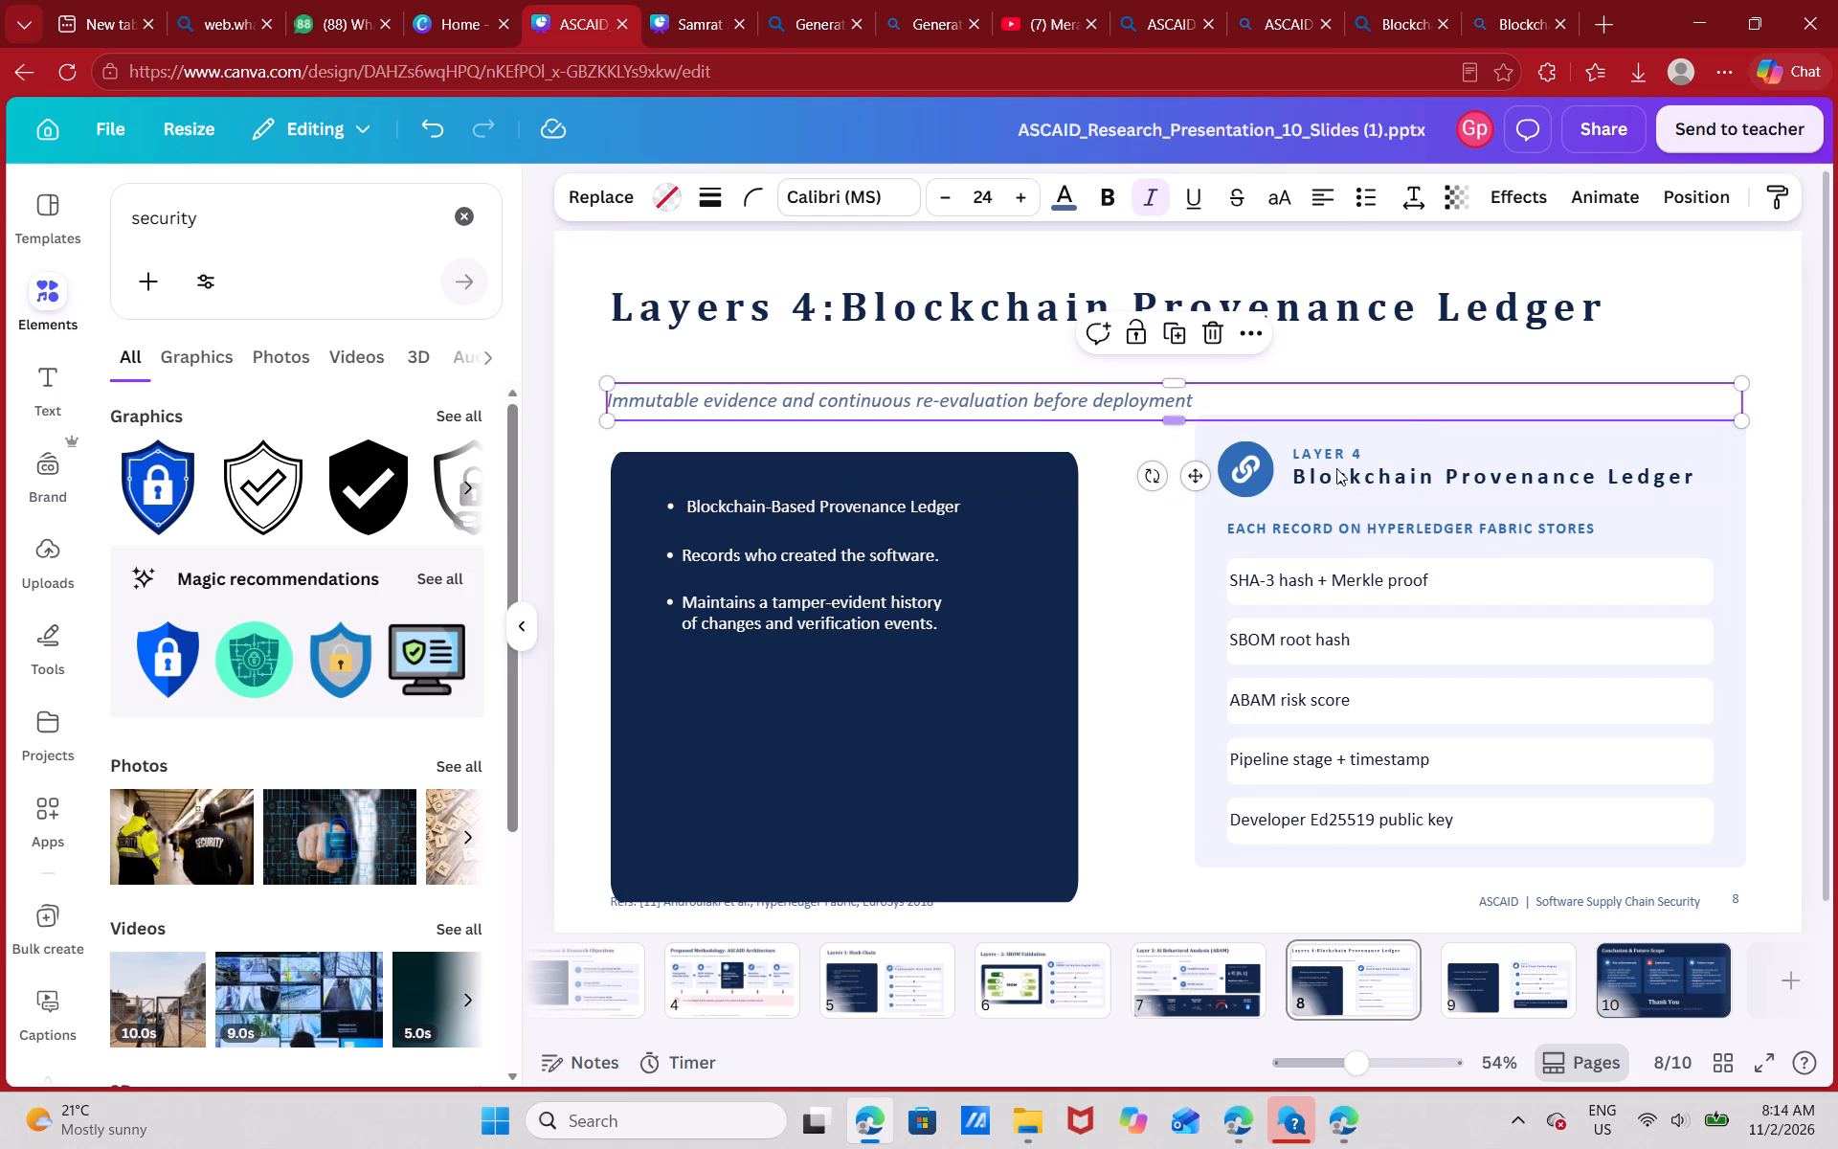
{"action": "left_click", "coordinate": [1150, 677]}
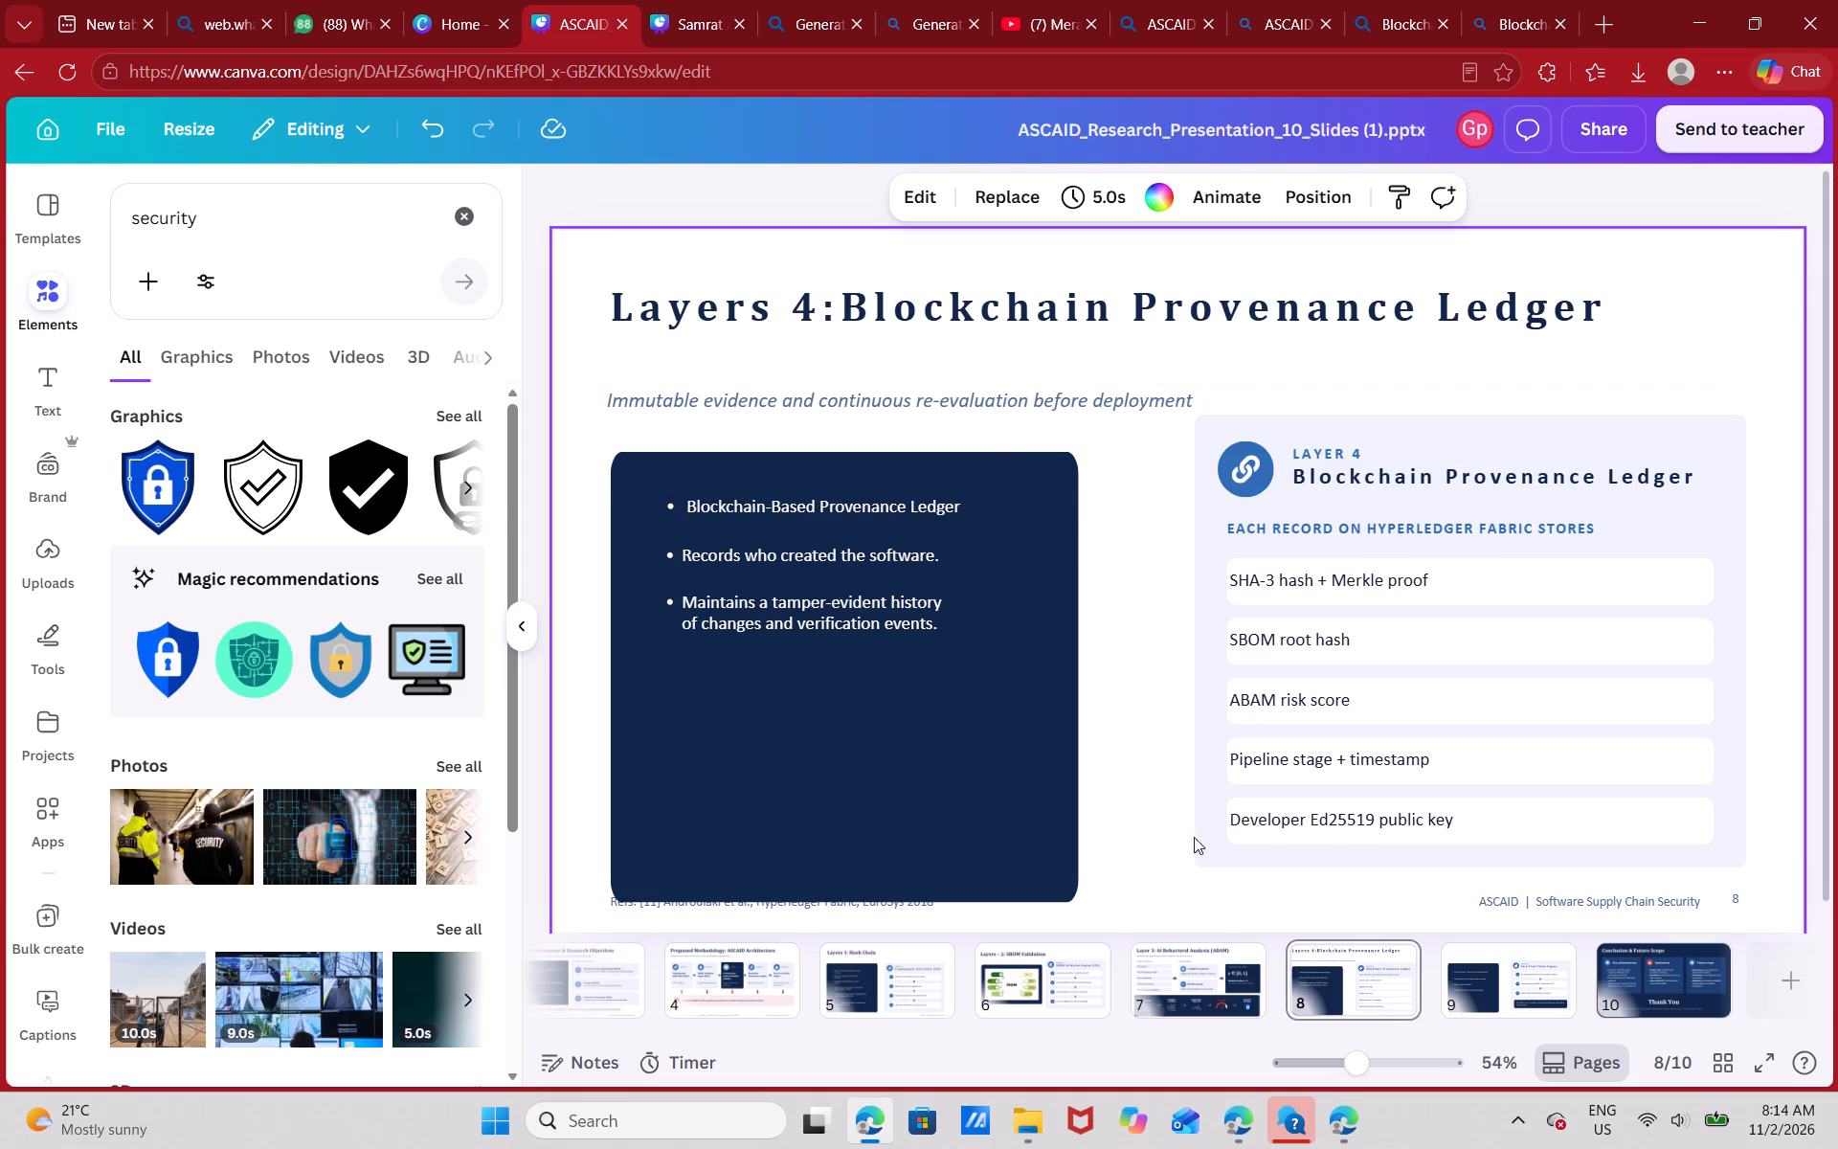
Copy the "Layer 3: AI Behavioral Analysis (ABAM)" title from slide 7 and paste it onto slide 9.
{"action": "left_click", "coordinate": [1215, 950]}
{"action": "left_click", "coordinate": [947, 287]}
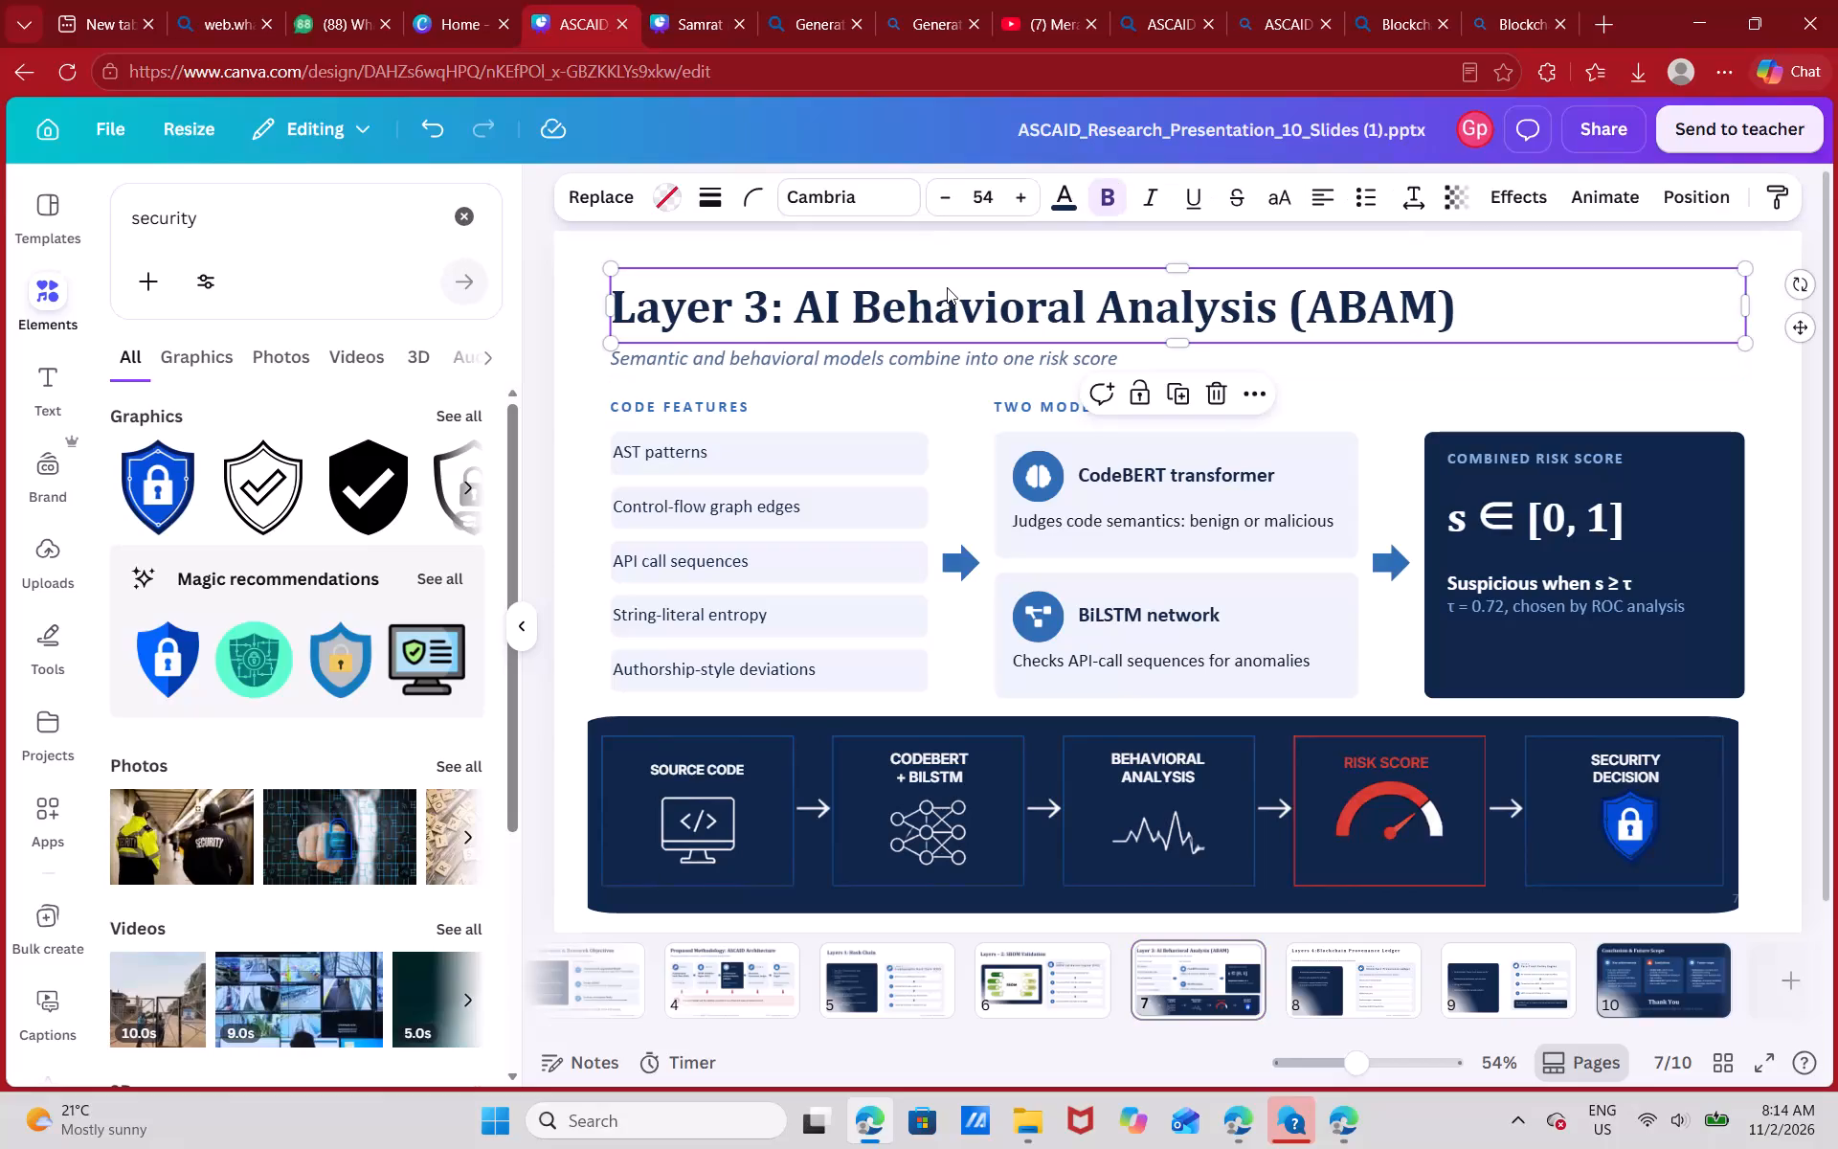
{"action": "key", "text": "ctrl+c"}
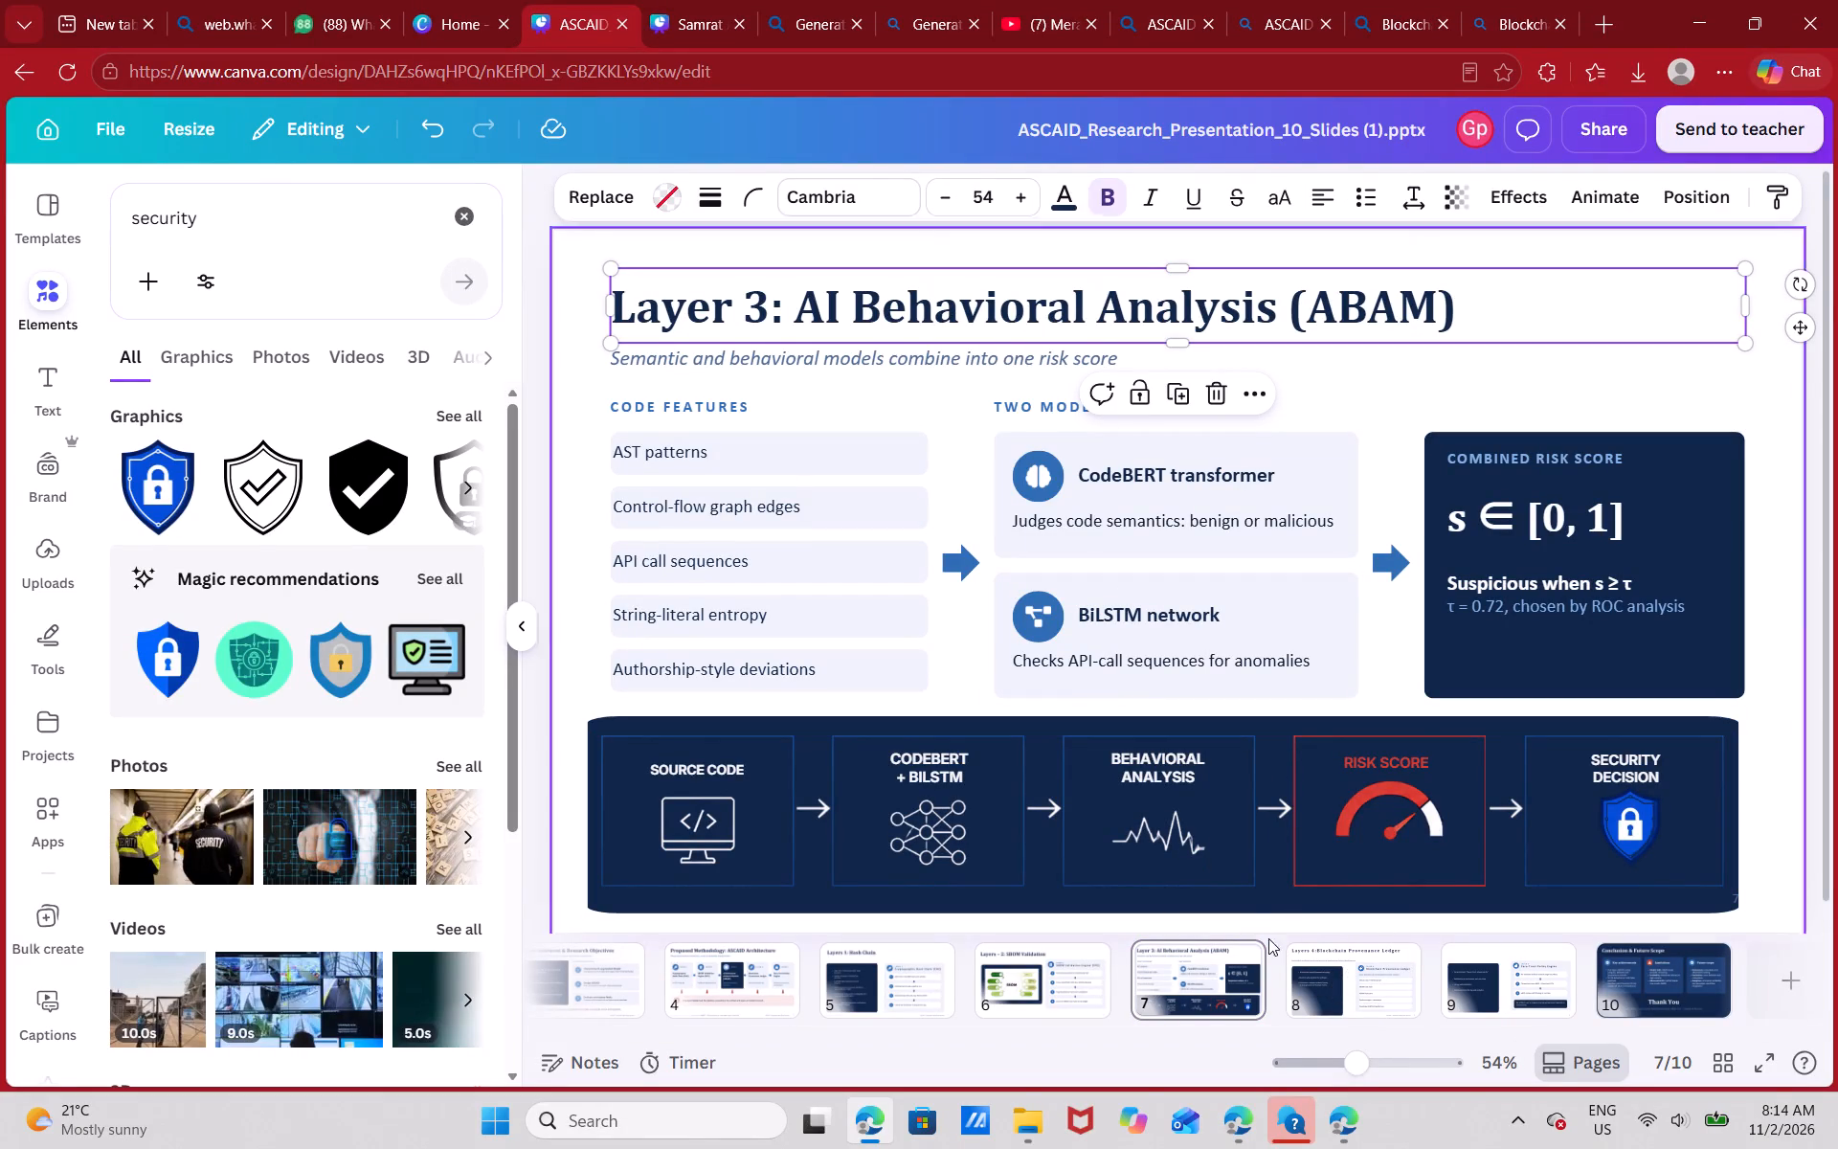
{"action": "left_click", "coordinate": [1386, 988]}
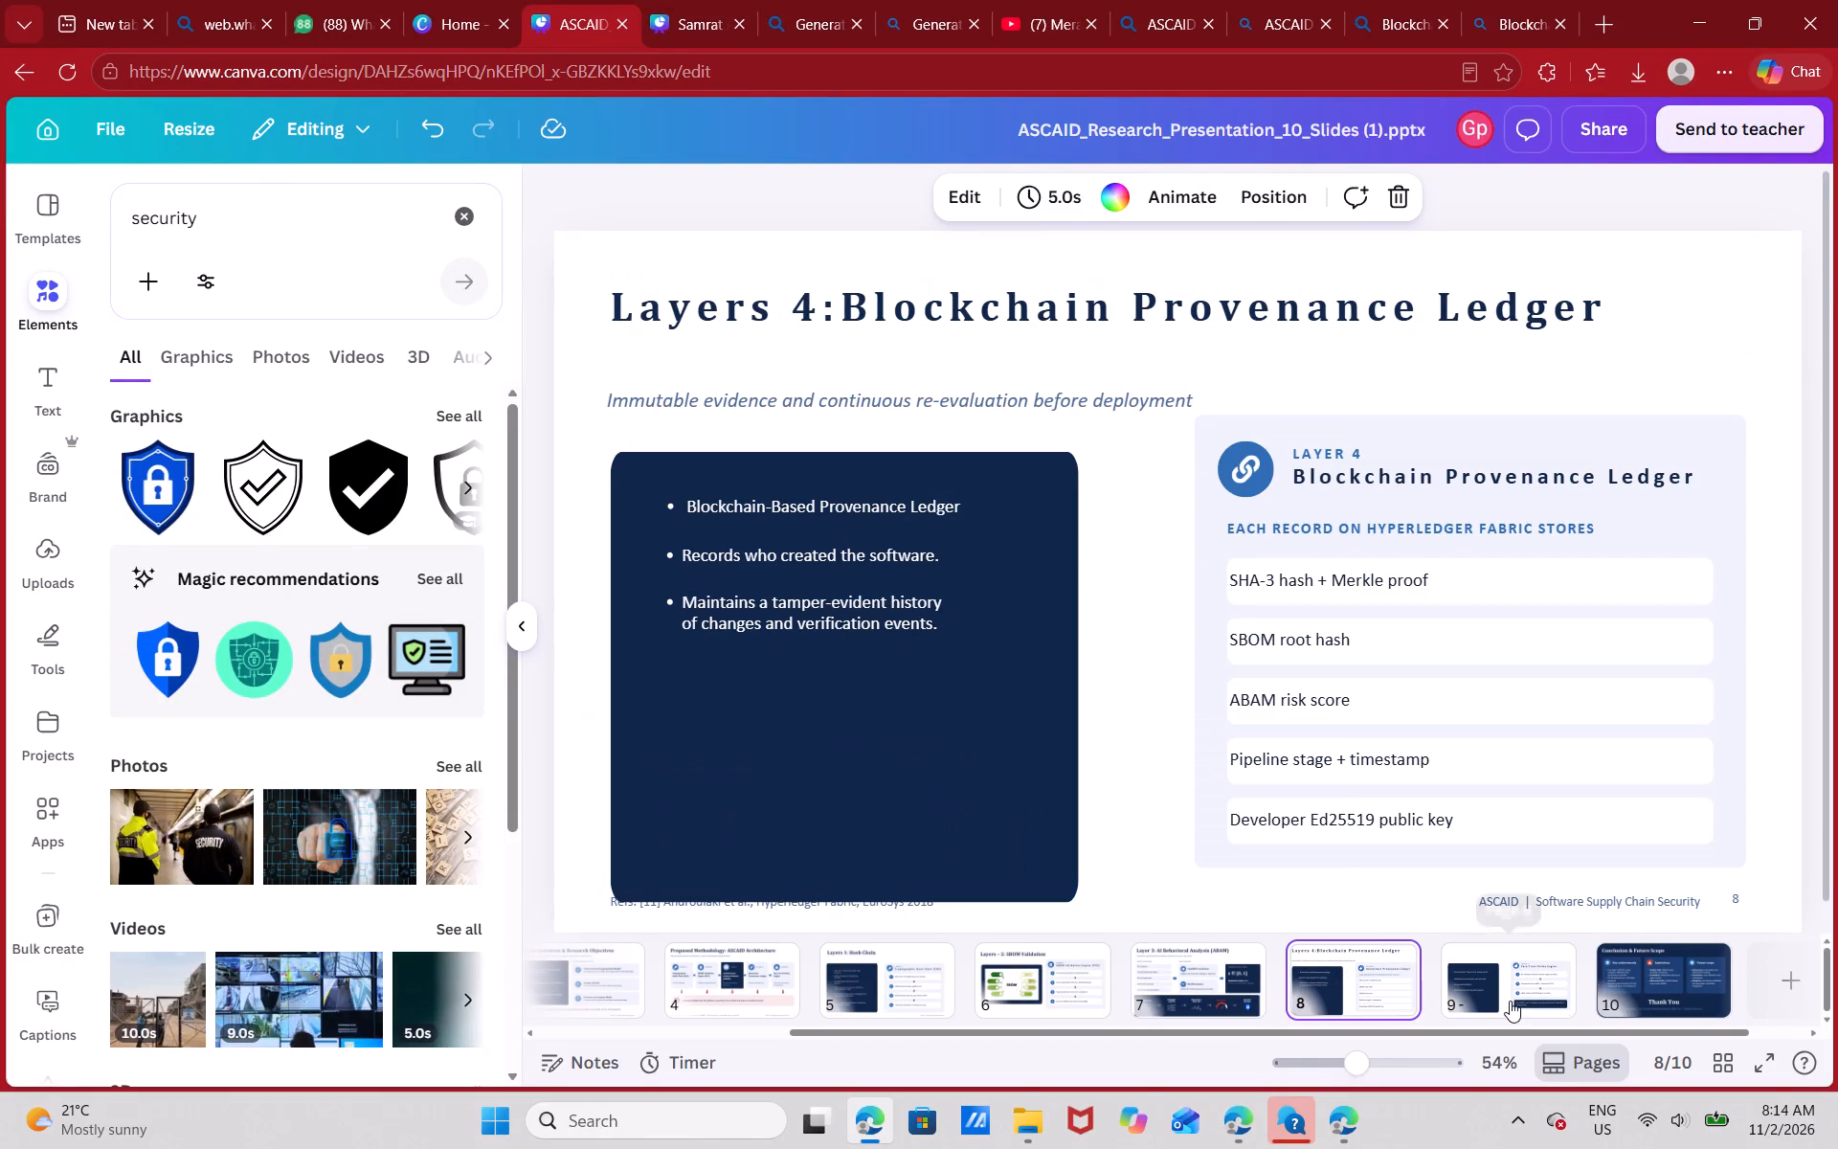
{"action": "left_click", "coordinate": [1510, 1001]}
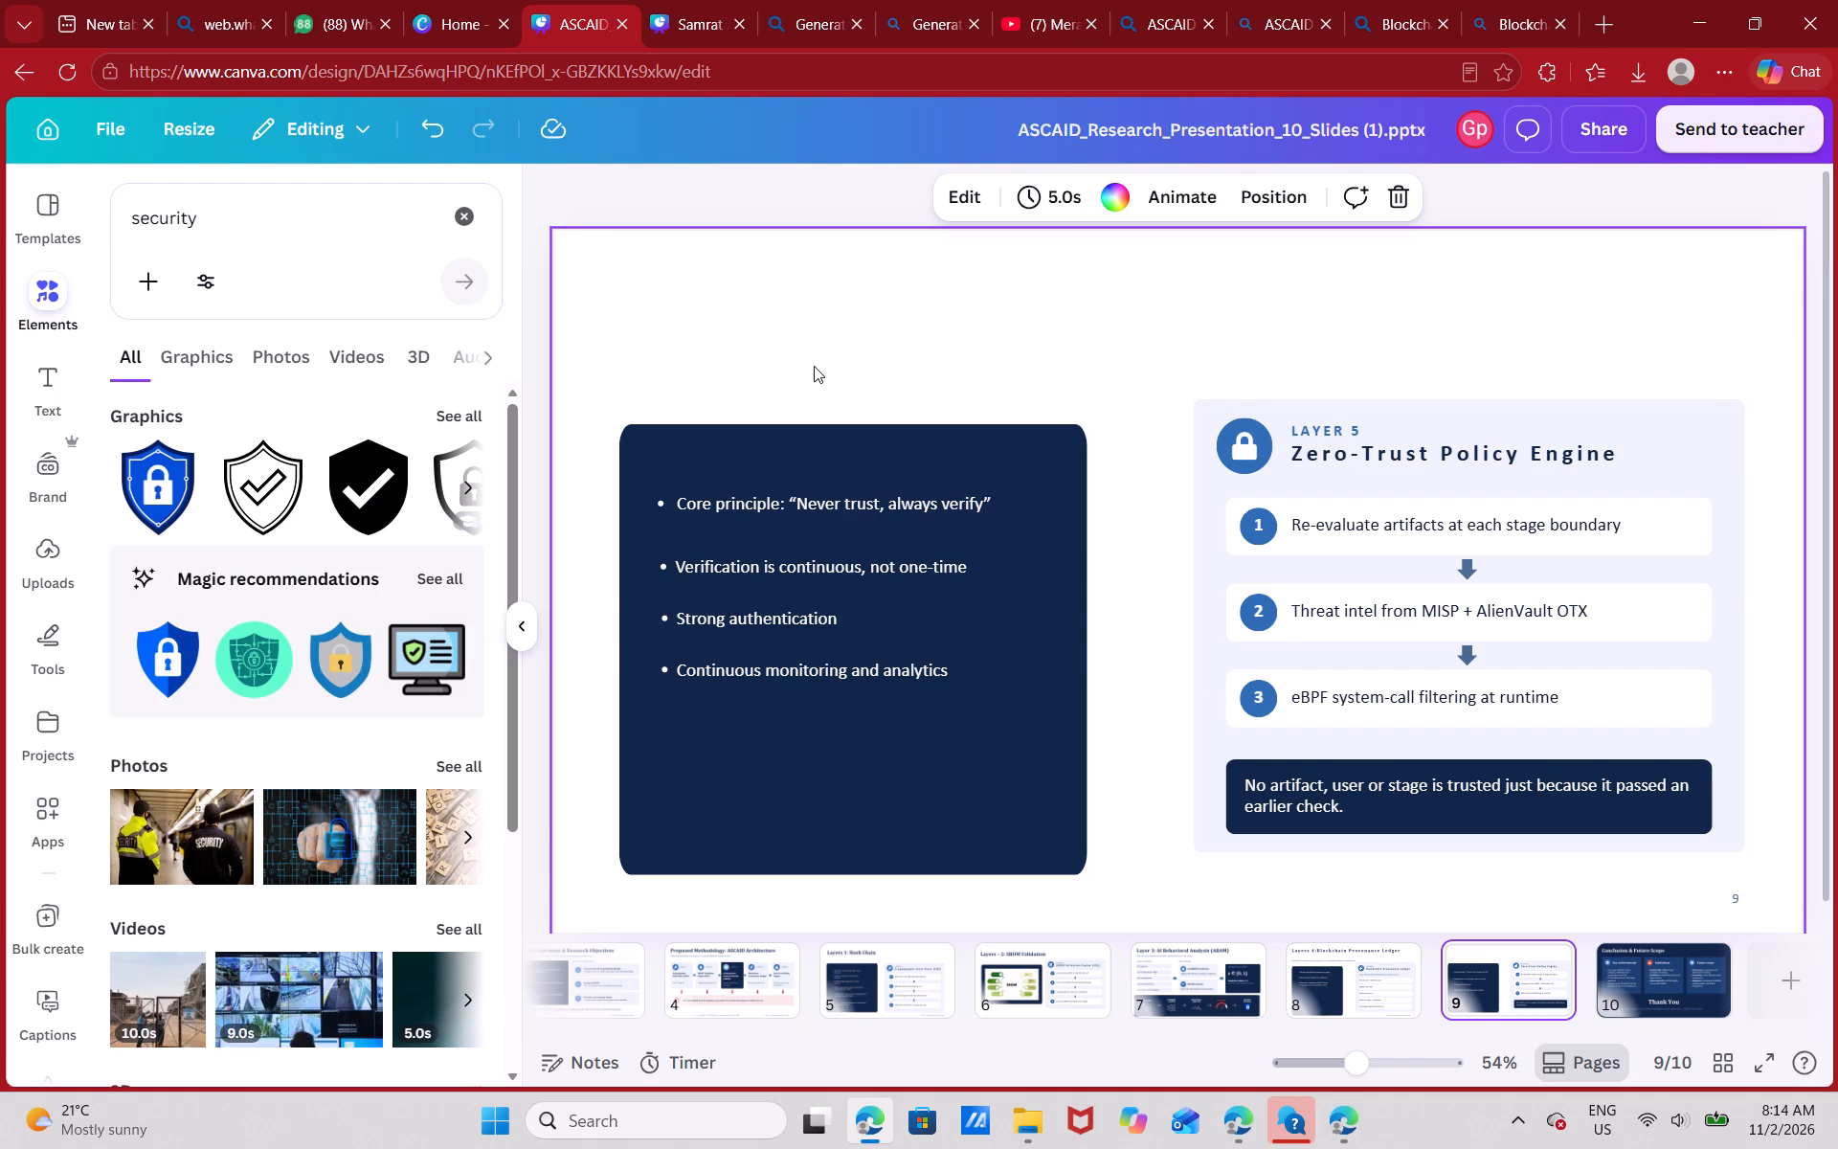
{"action": "key", "text": "ctrl+v"}
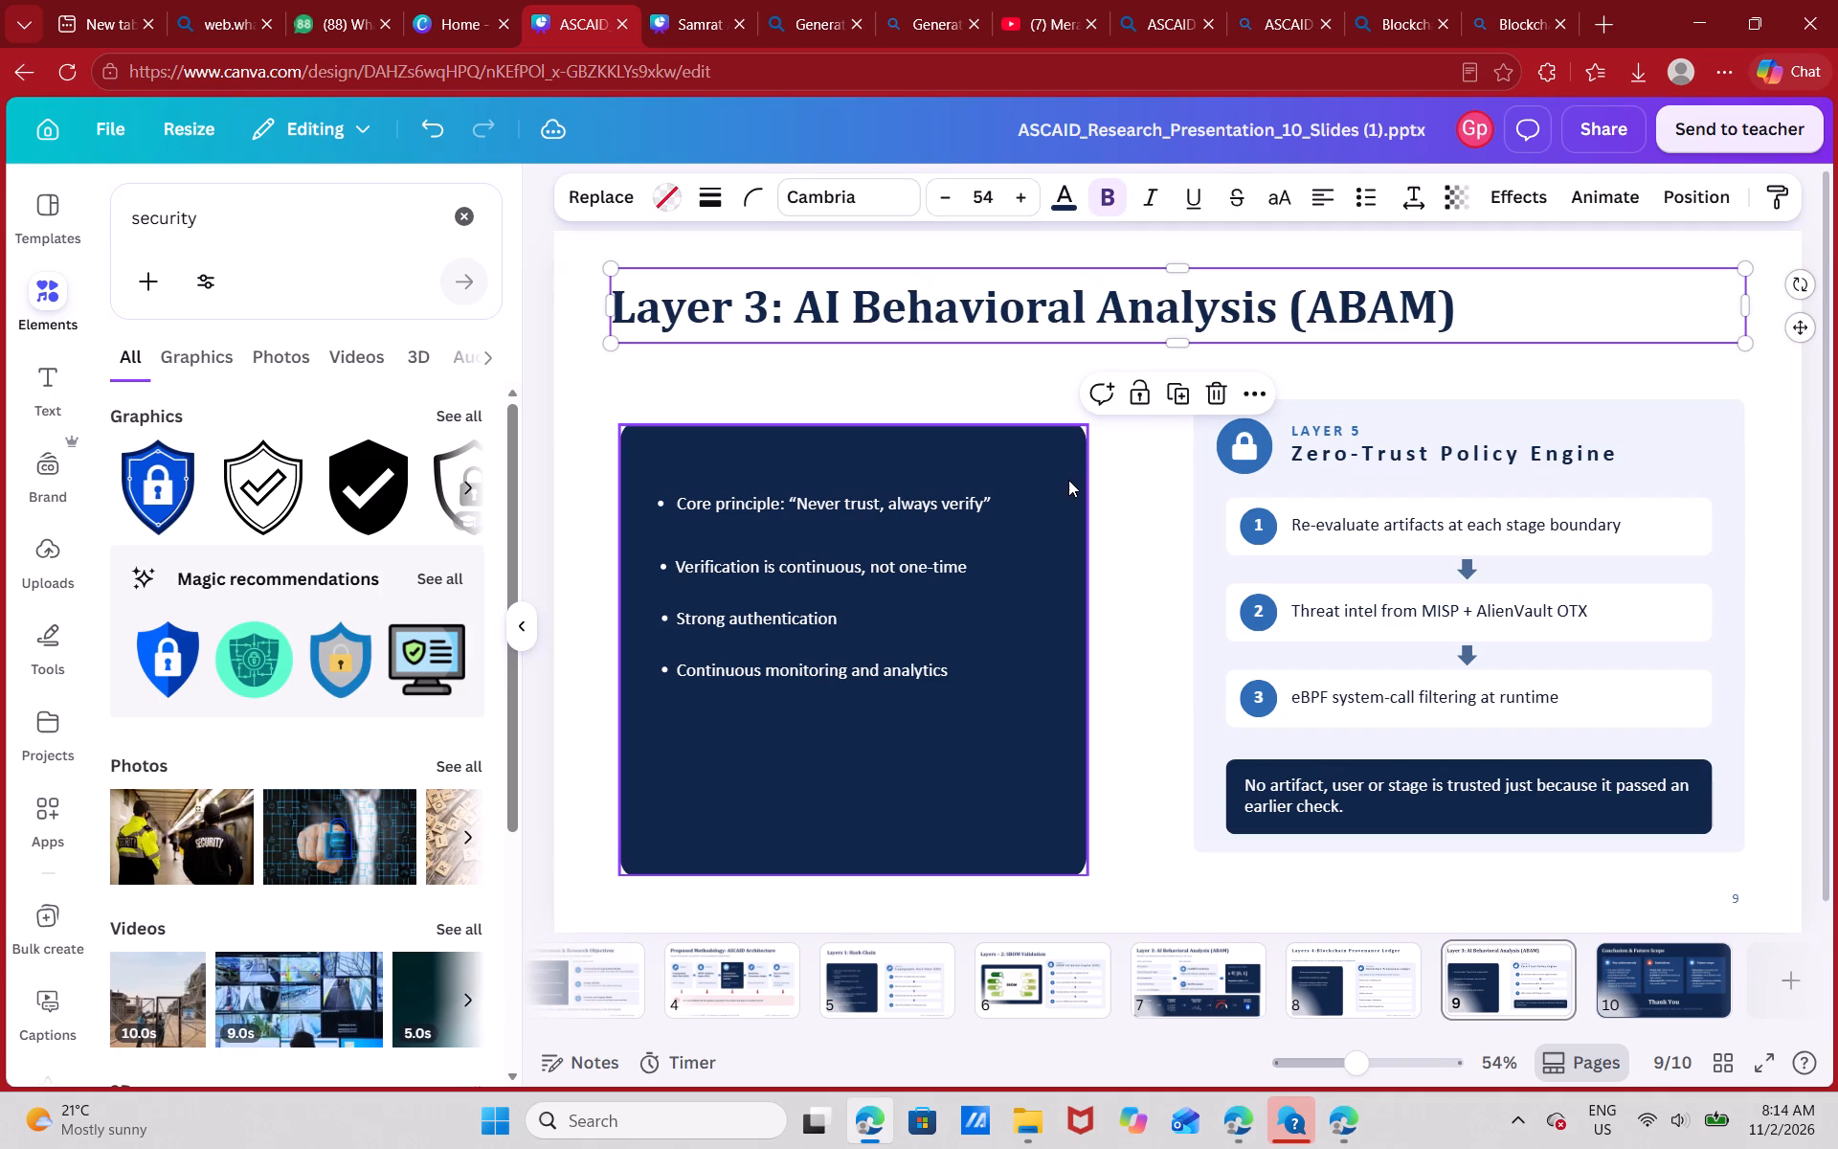
Replace "AI Behavioral Analysis (ABAM)" in slide 9's title with "Zero-Trust Policy Engine" copied from the Layer 5 card heading.
{"action": "triple_click", "coordinate": [1388, 457]}
{"action": "left_click", "coordinate": [1387, 457]}
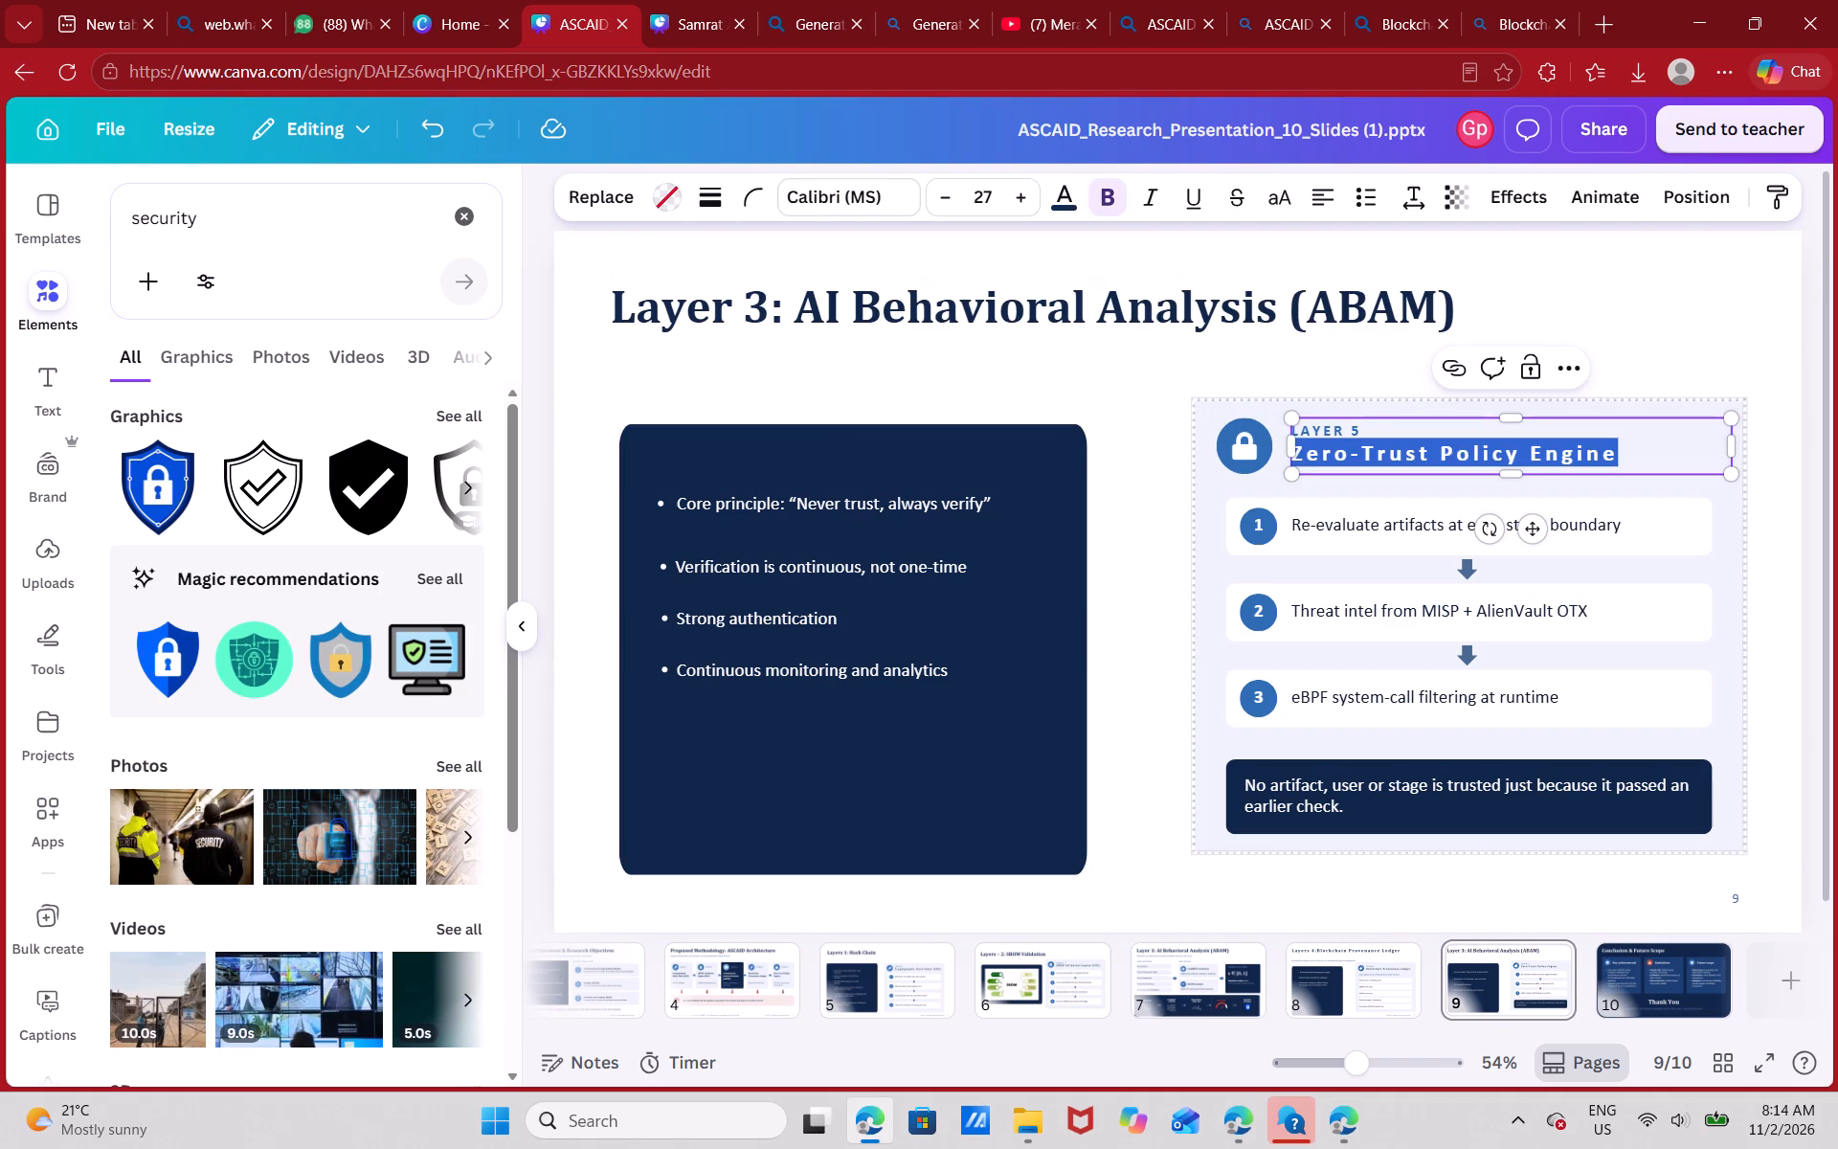
{"action": "key", "text": "ctrl+c"}
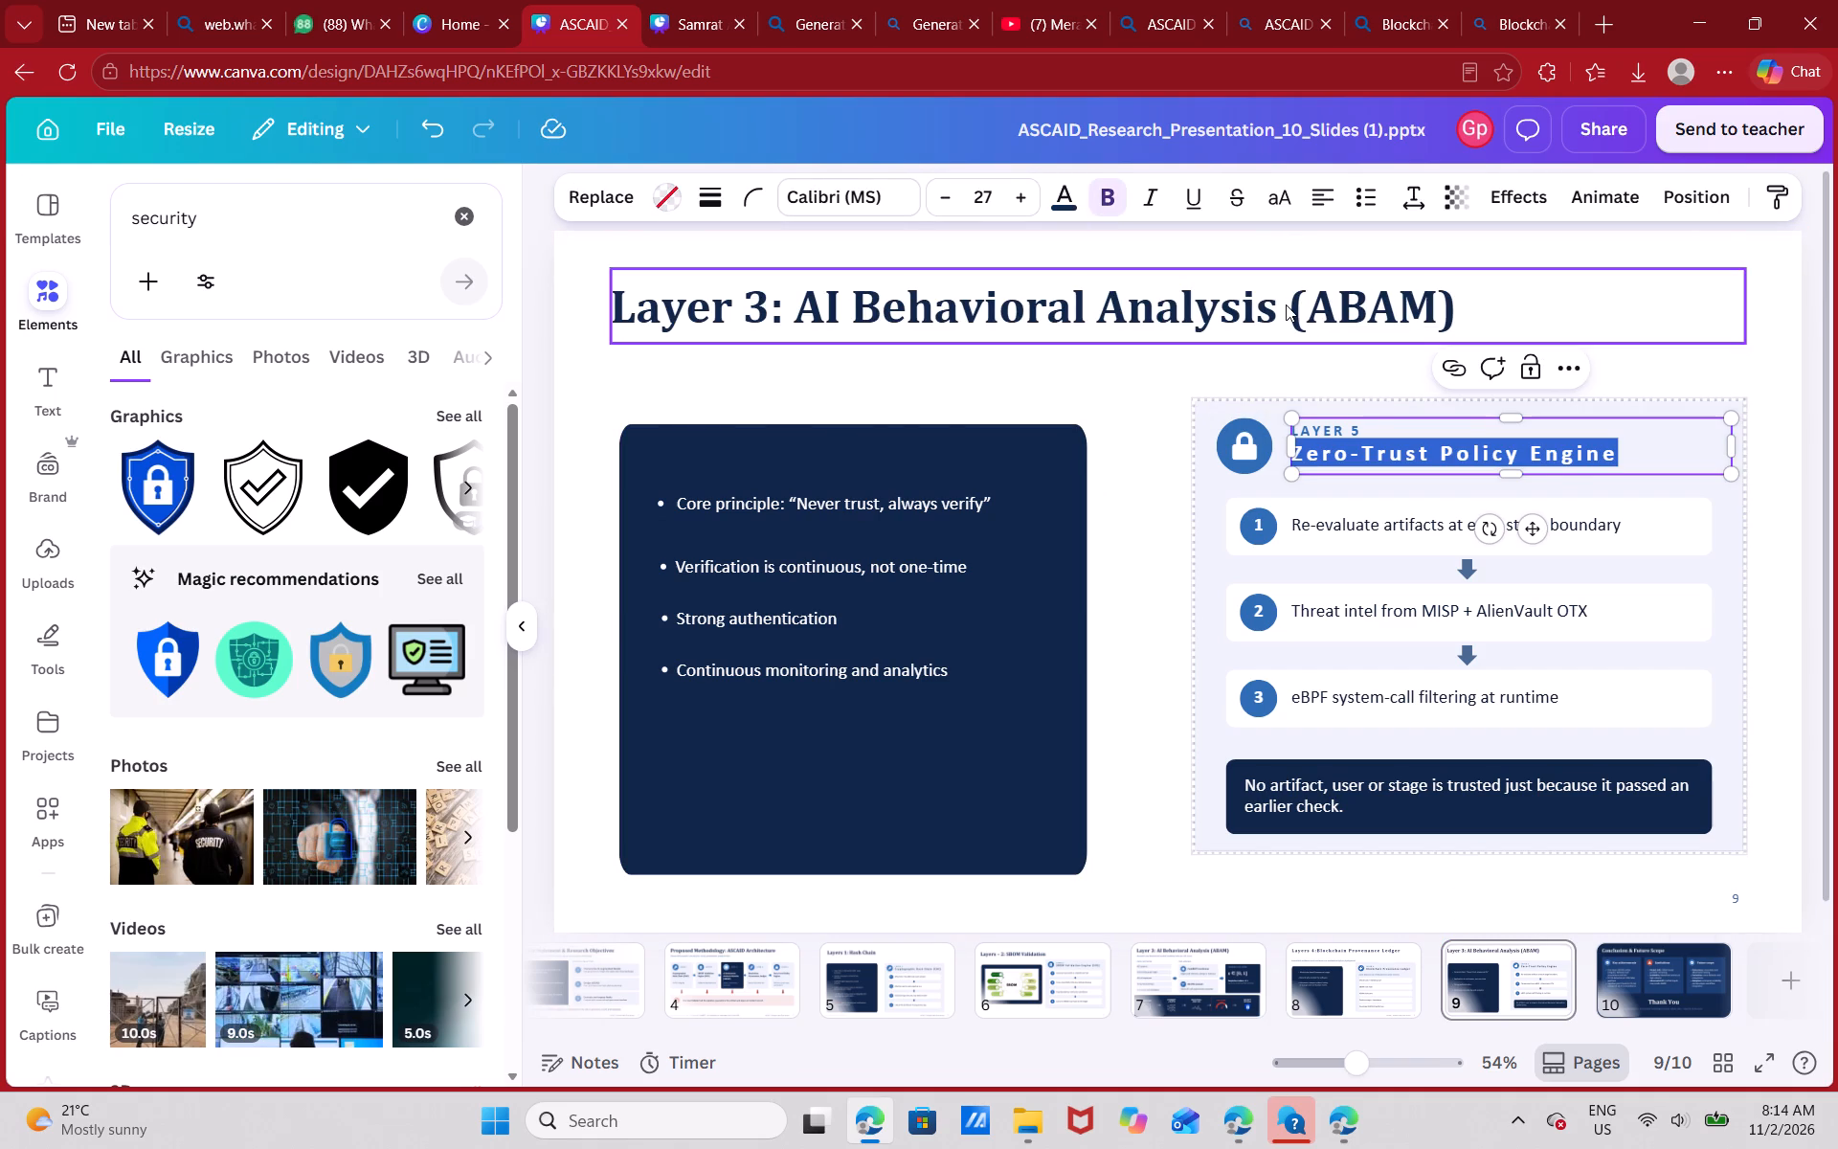
{"action": "double_click", "coordinate": [1286, 304]}
{"action": "left_click", "coordinate": [1286, 304]}
{"action": "double_click", "coordinate": [1448, 392]}
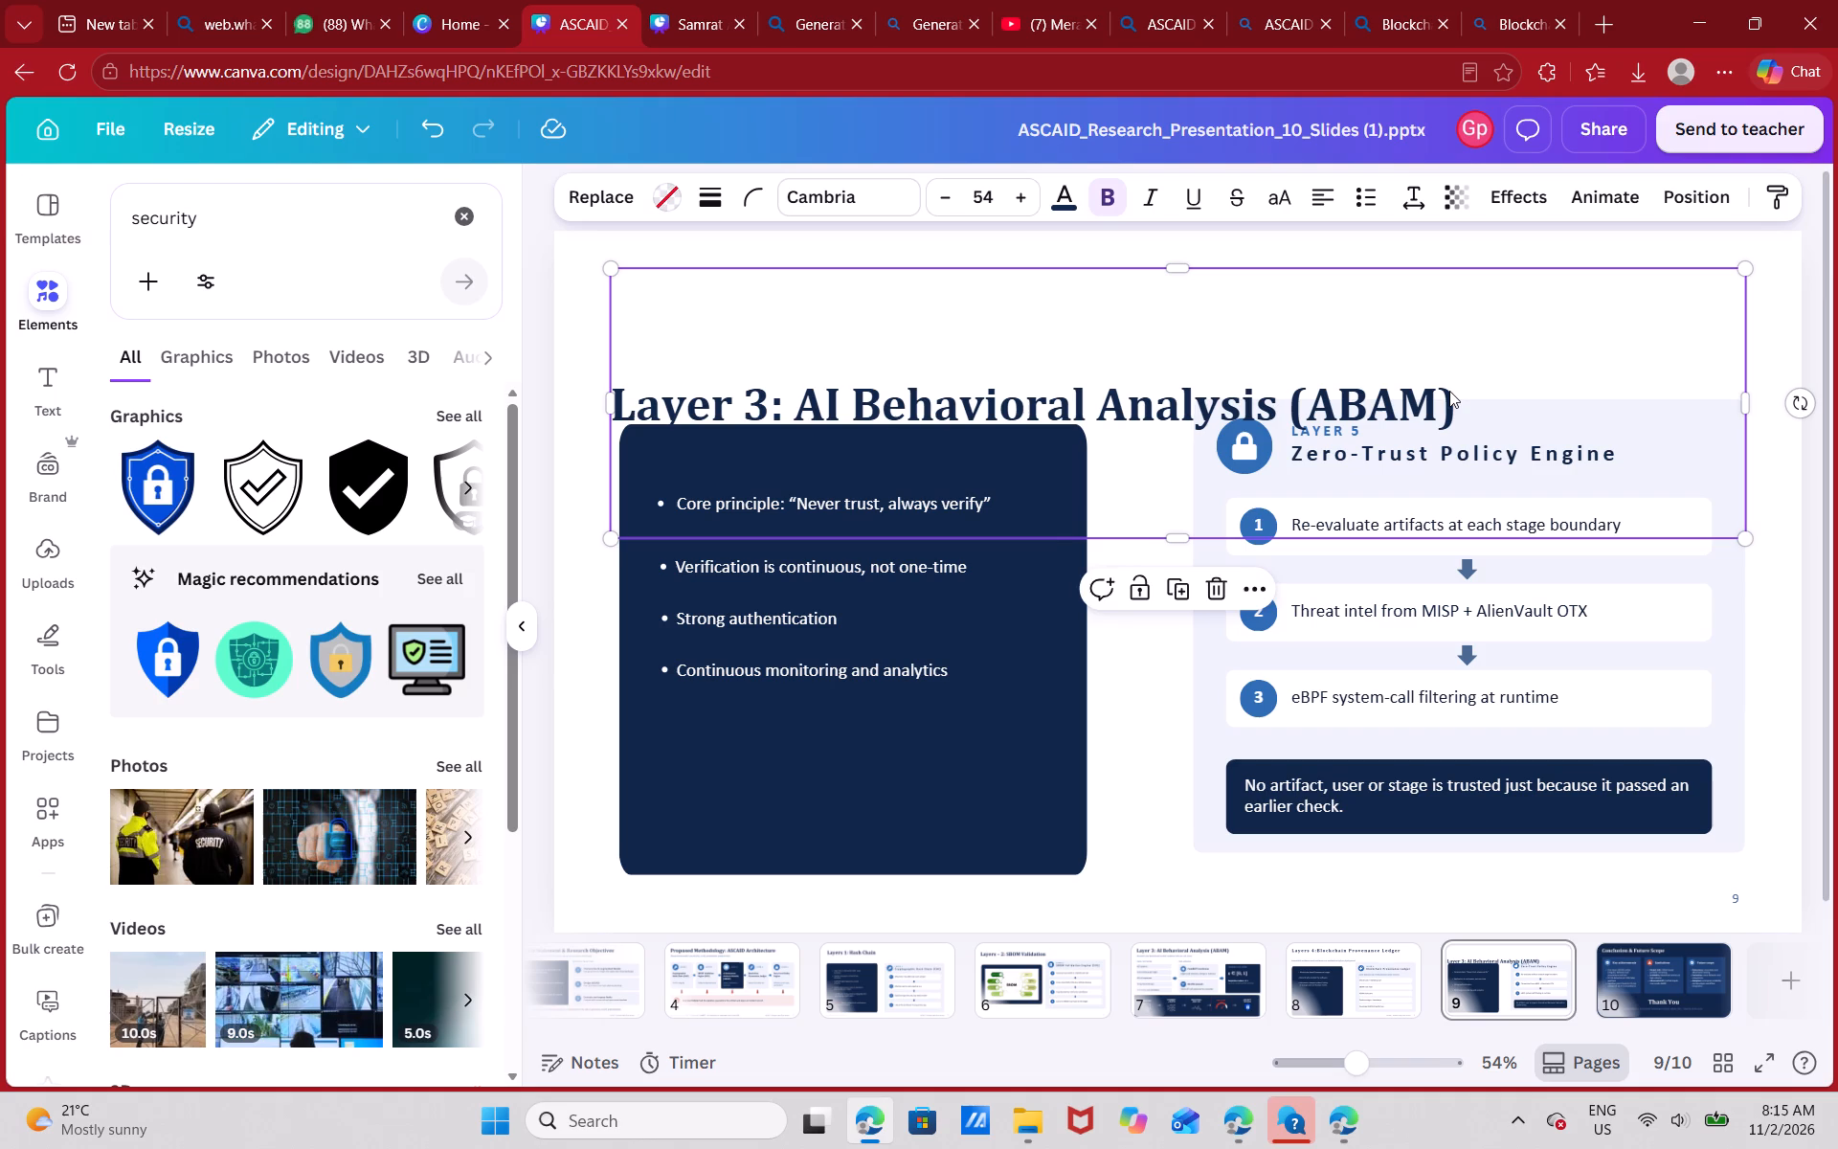
{"action": "key", "text": "BackSpace"}
{"action": "key", "text": "BackSpace"}
{"action": "key", "text": "BackSpace"}
{"action": "key", "text": "BackSpace"}
{"action": "key", "text": "BackSpace"}
{"action": "key", "text": "BackSpace"}
{"action": "key", "text": "BackSpace"}
{"action": "key", "text": "BackSpace"}
{"action": "key", "text": "BackSpace"}
{"action": "key", "text": "BackSpace"}
{"action": "key", "text": "BackSpace"}
{"action": "key", "text": "BackSpace"}
{"action": "key", "text": "BackSpace"}
{"action": "key", "text": "BackSpace"}
{"action": "key", "text": "BackSpace"}
{"action": "key", "text": "BackSpace"}
{"action": "key", "text": "BackSpace"}
{"action": "key", "text": "BackSpace"}
{"action": "key", "text": "BackSpace"}
{"action": "key", "text": "BackSpace"}
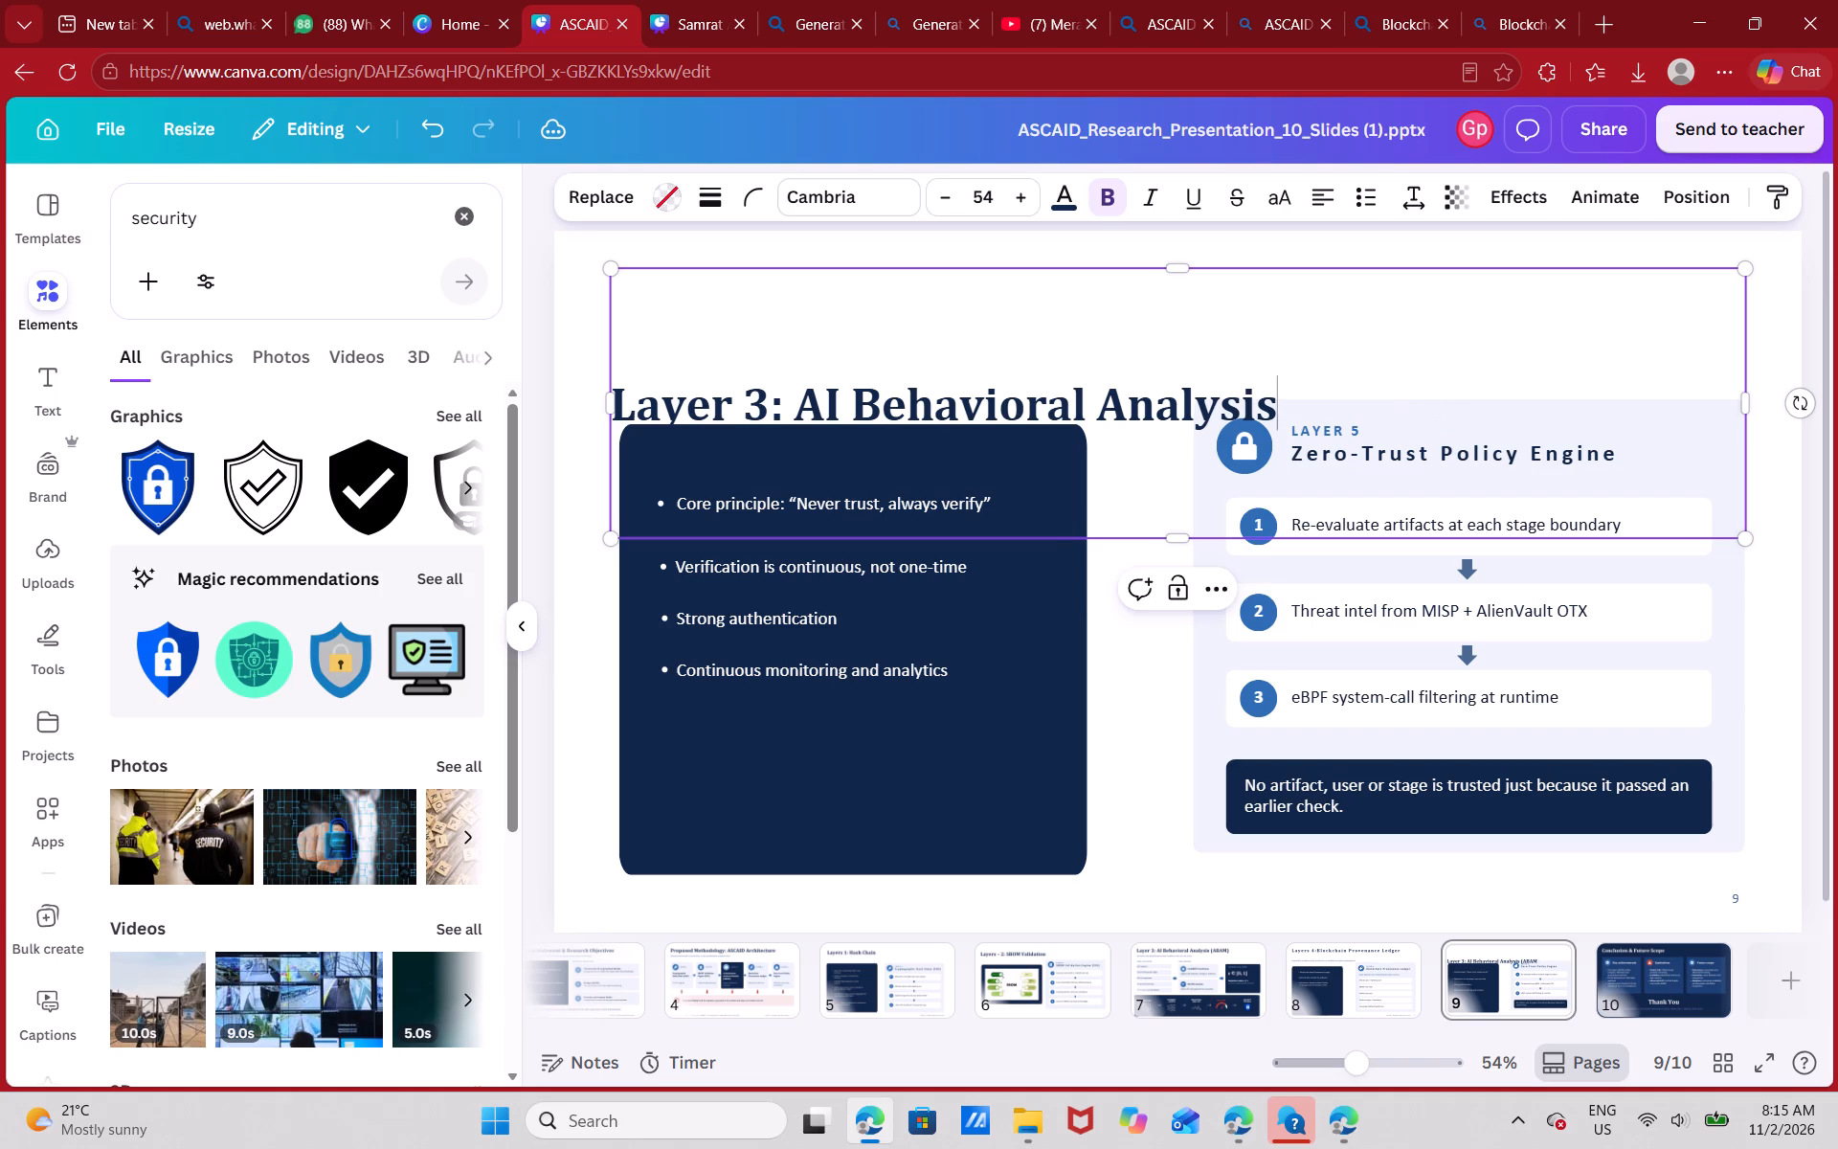
{"action": "key", "text": "BackSpace"}
{"action": "key", "text": "BackSpace"}
{"action": "key", "text": "BackSpace"}
{"action": "key", "text": "BackSpace"}
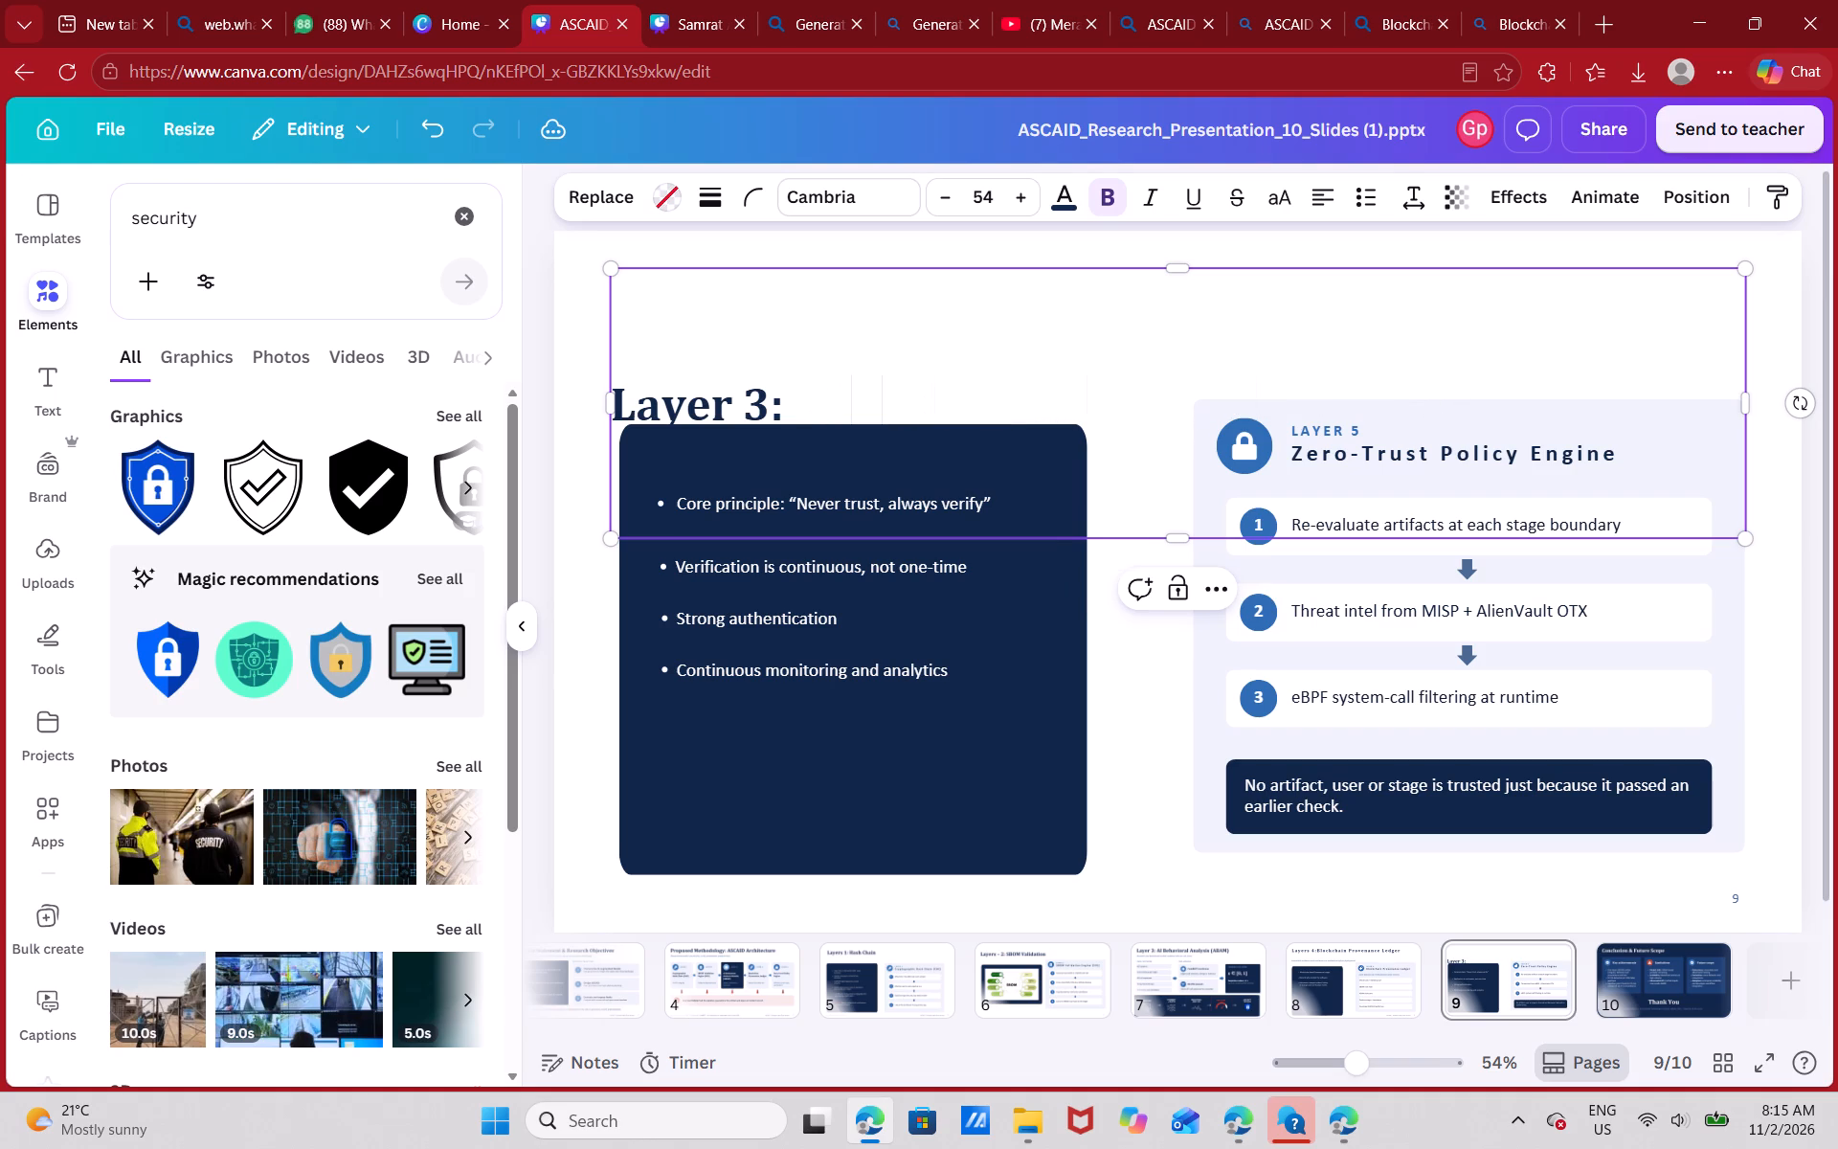
{"action": "key", "text": "ctrl+b"}
{"action": "key", "text": "ctrl+v"}
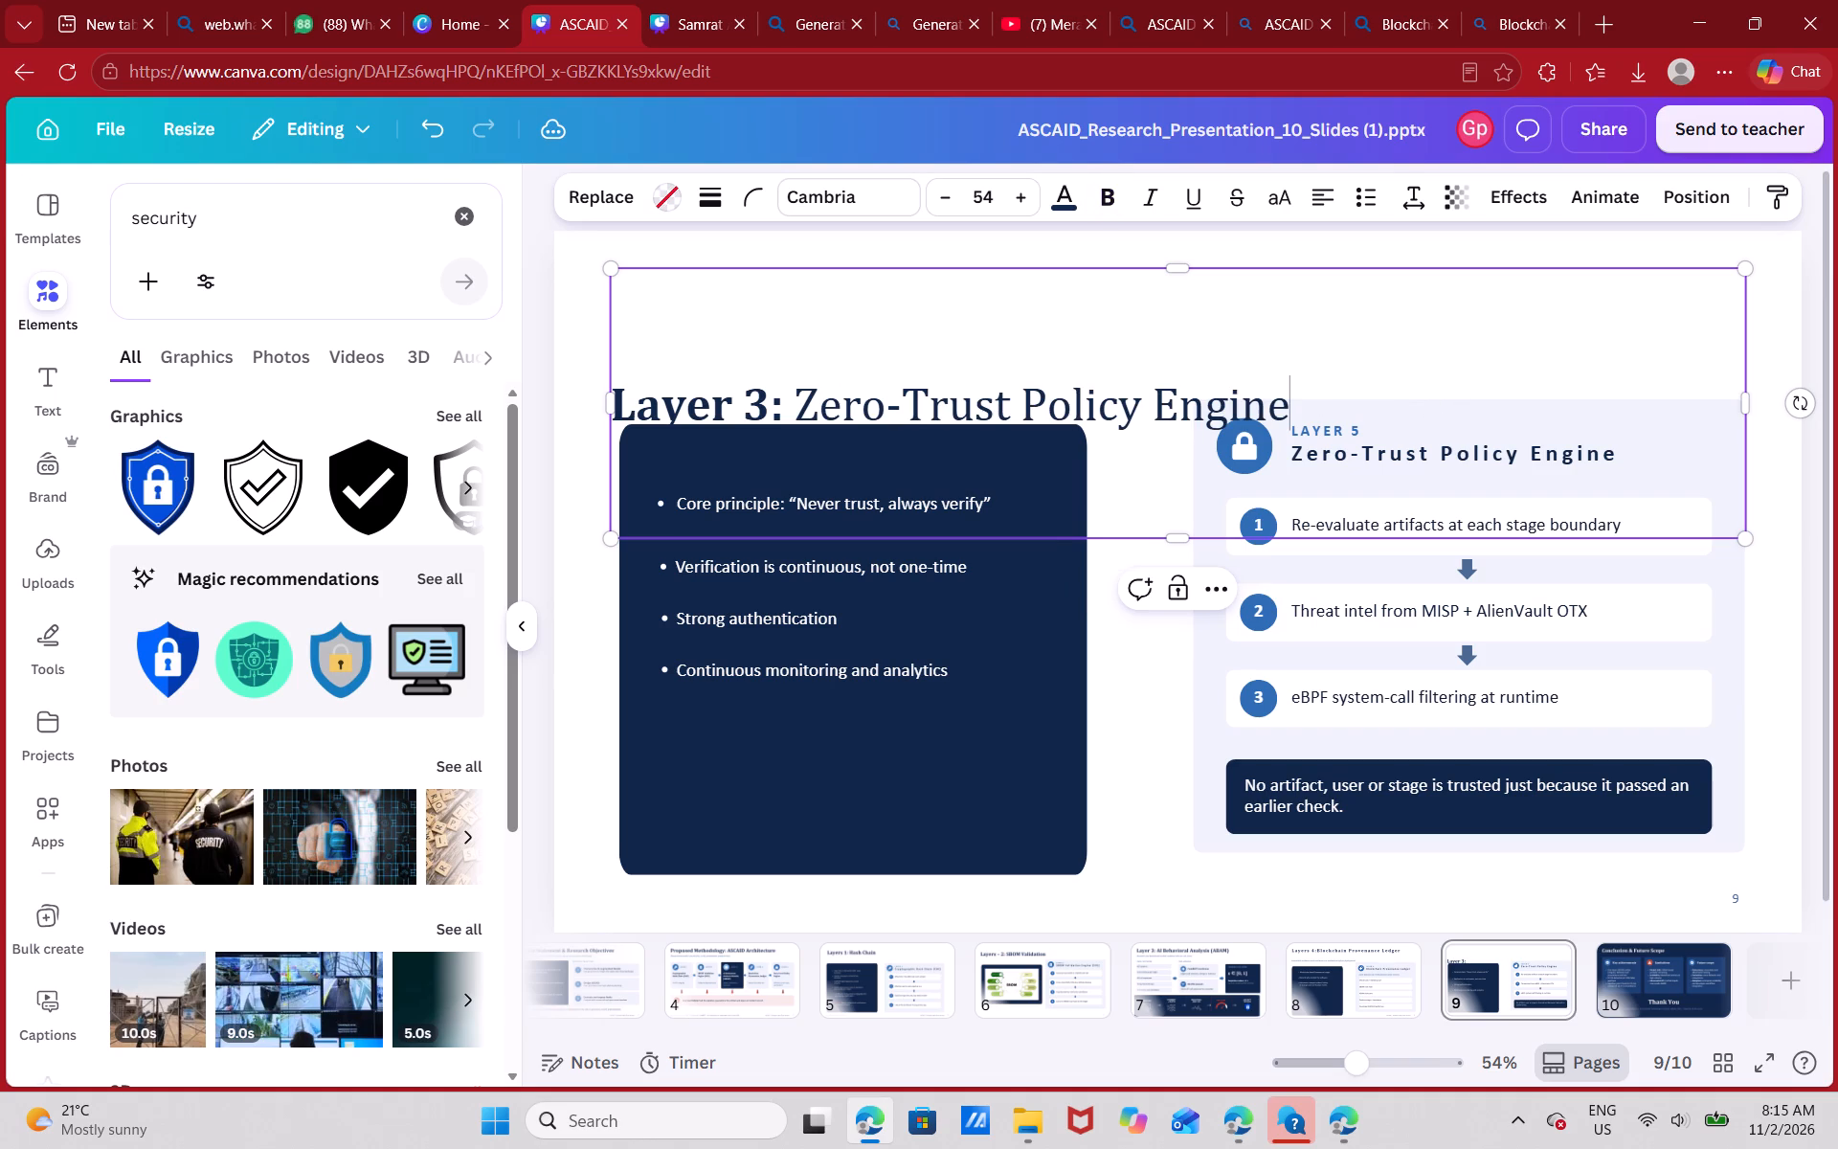
Change the layer number in slide 9's title to 5.
{"action": "key", "text": "Left"}
{"action": "key", "text": "Left"}
{"action": "key", "text": "Left"}
{"action": "key", "text": "Left"}
{"action": "key", "text": "Left"}
{"action": "key", "text": "Left"}
{"action": "key", "text": "Left"}
{"action": "key", "text": "Left"}
{"action": "key", "text": "Left"}
{"action": "key", "text": "Left"}
{"action": "key", "text": "Left"}
{"action": "key", "text": "Left"}
{"action": "key", "text": "Left"}
{"action": "key", "text": "Left"}
{"action": "key", "text": "Left"}
{"action": "key", "text": "Left"}
{"action": "key", "text": "Left"}
{"action": "key", "text": "Left"}
{"action": "key", "text": "Left"}
{"action": "key", "text": "Left"}
{"action": "key", "text": "Left"}
{"action": "key", "text": "Left"}
{"action": "key", "text": "Left"}
{"action": "key", "text": "Left"}
{"action": "key", "text": "Left"}
{"action": "key", "text": "Left"}
{"action": "key", "text": "Left"}
{"action": "key", "text": "Left"}
{"action": "key", "text": "Left"}
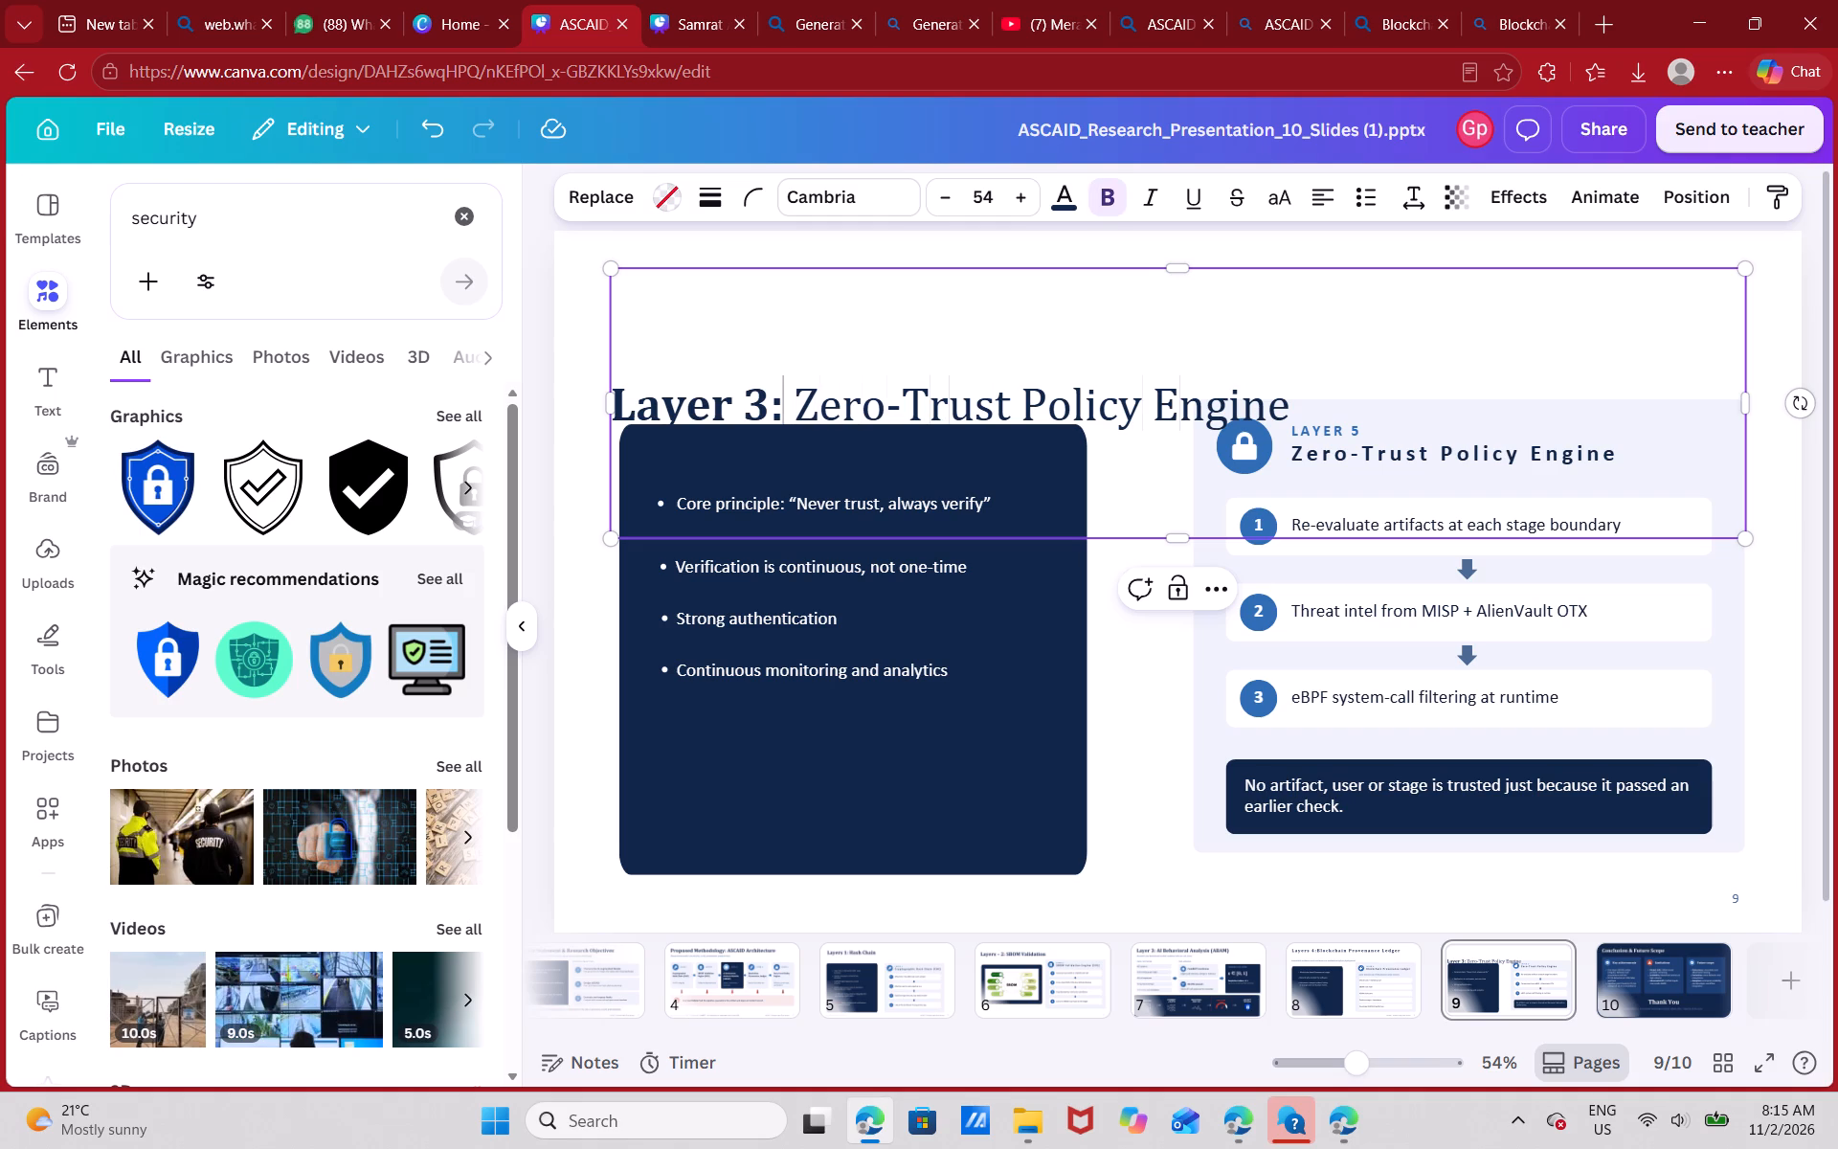
{"action": "key", "text": "Left"}
{"action": "key", "text": "BackSpace"}
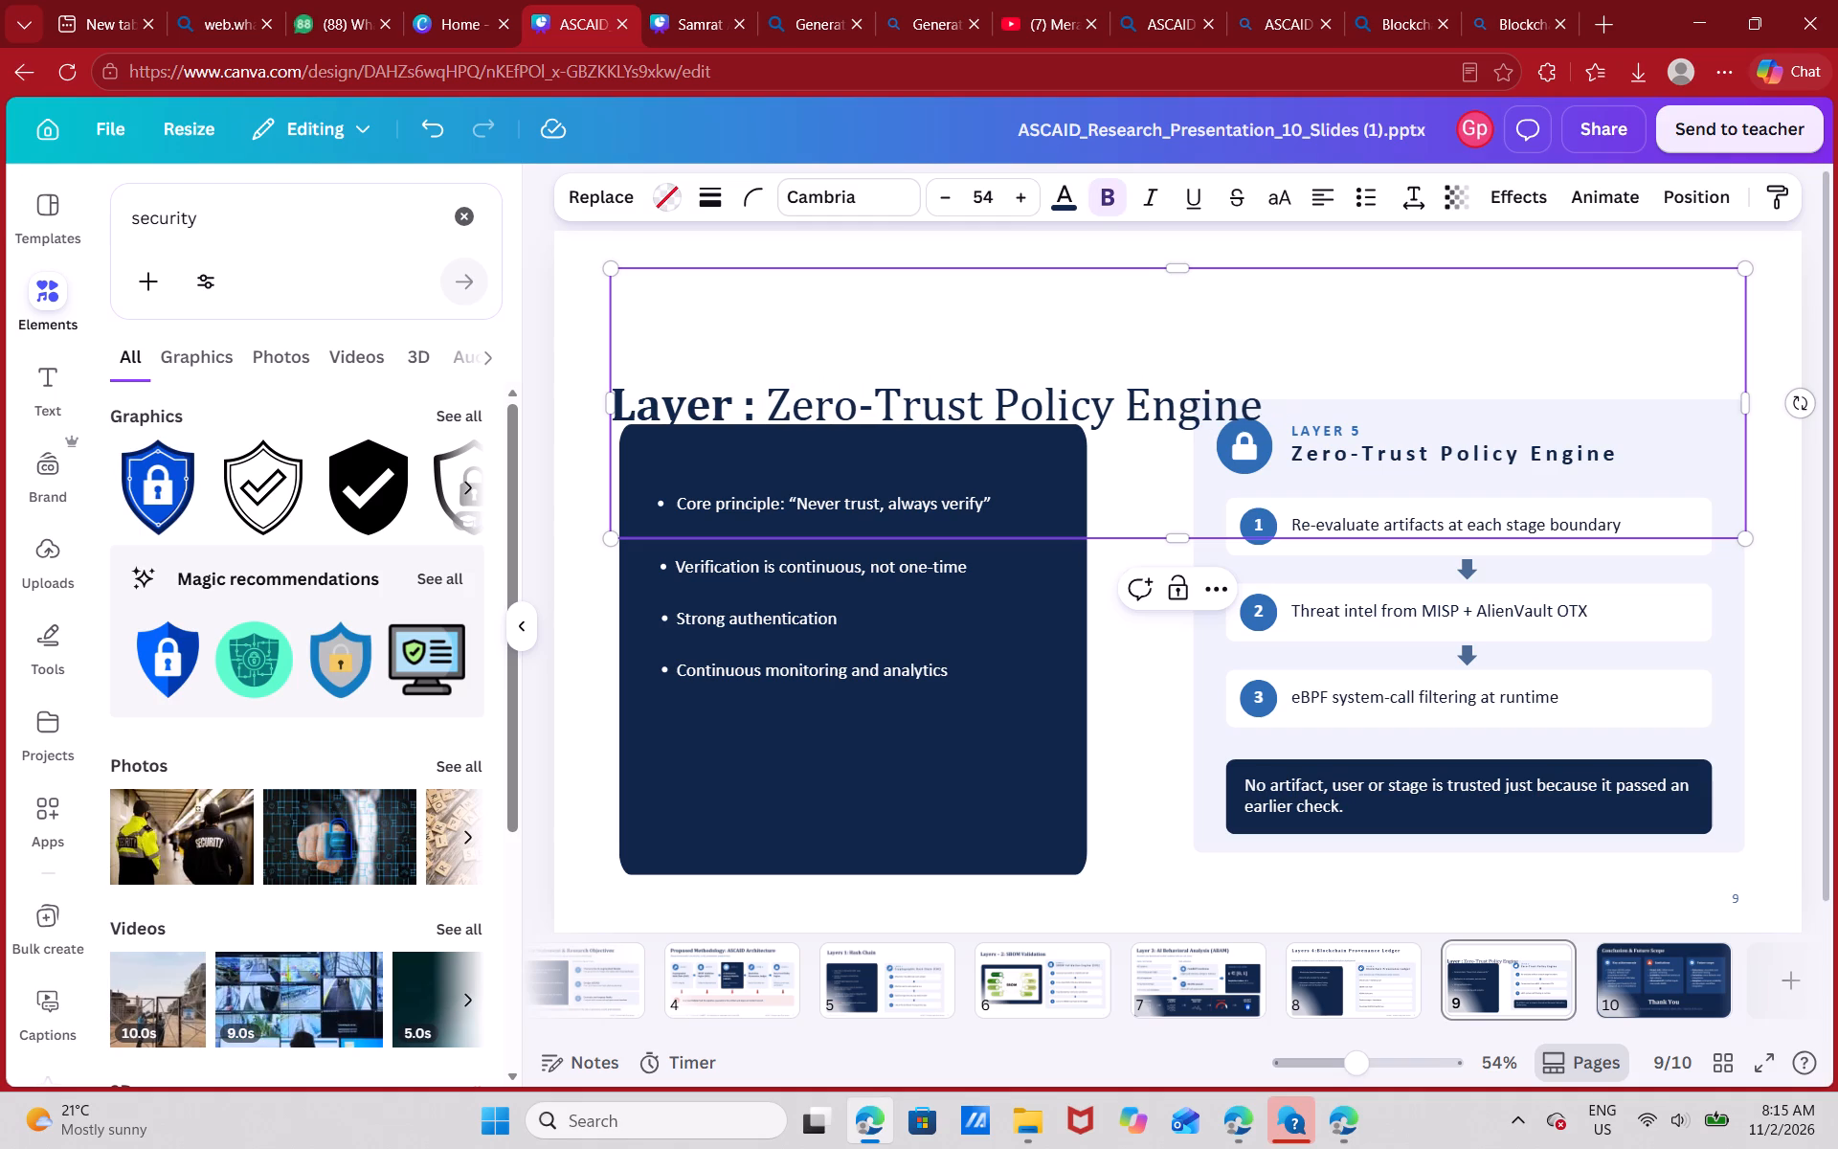
{"action": "key", "text": "5"}
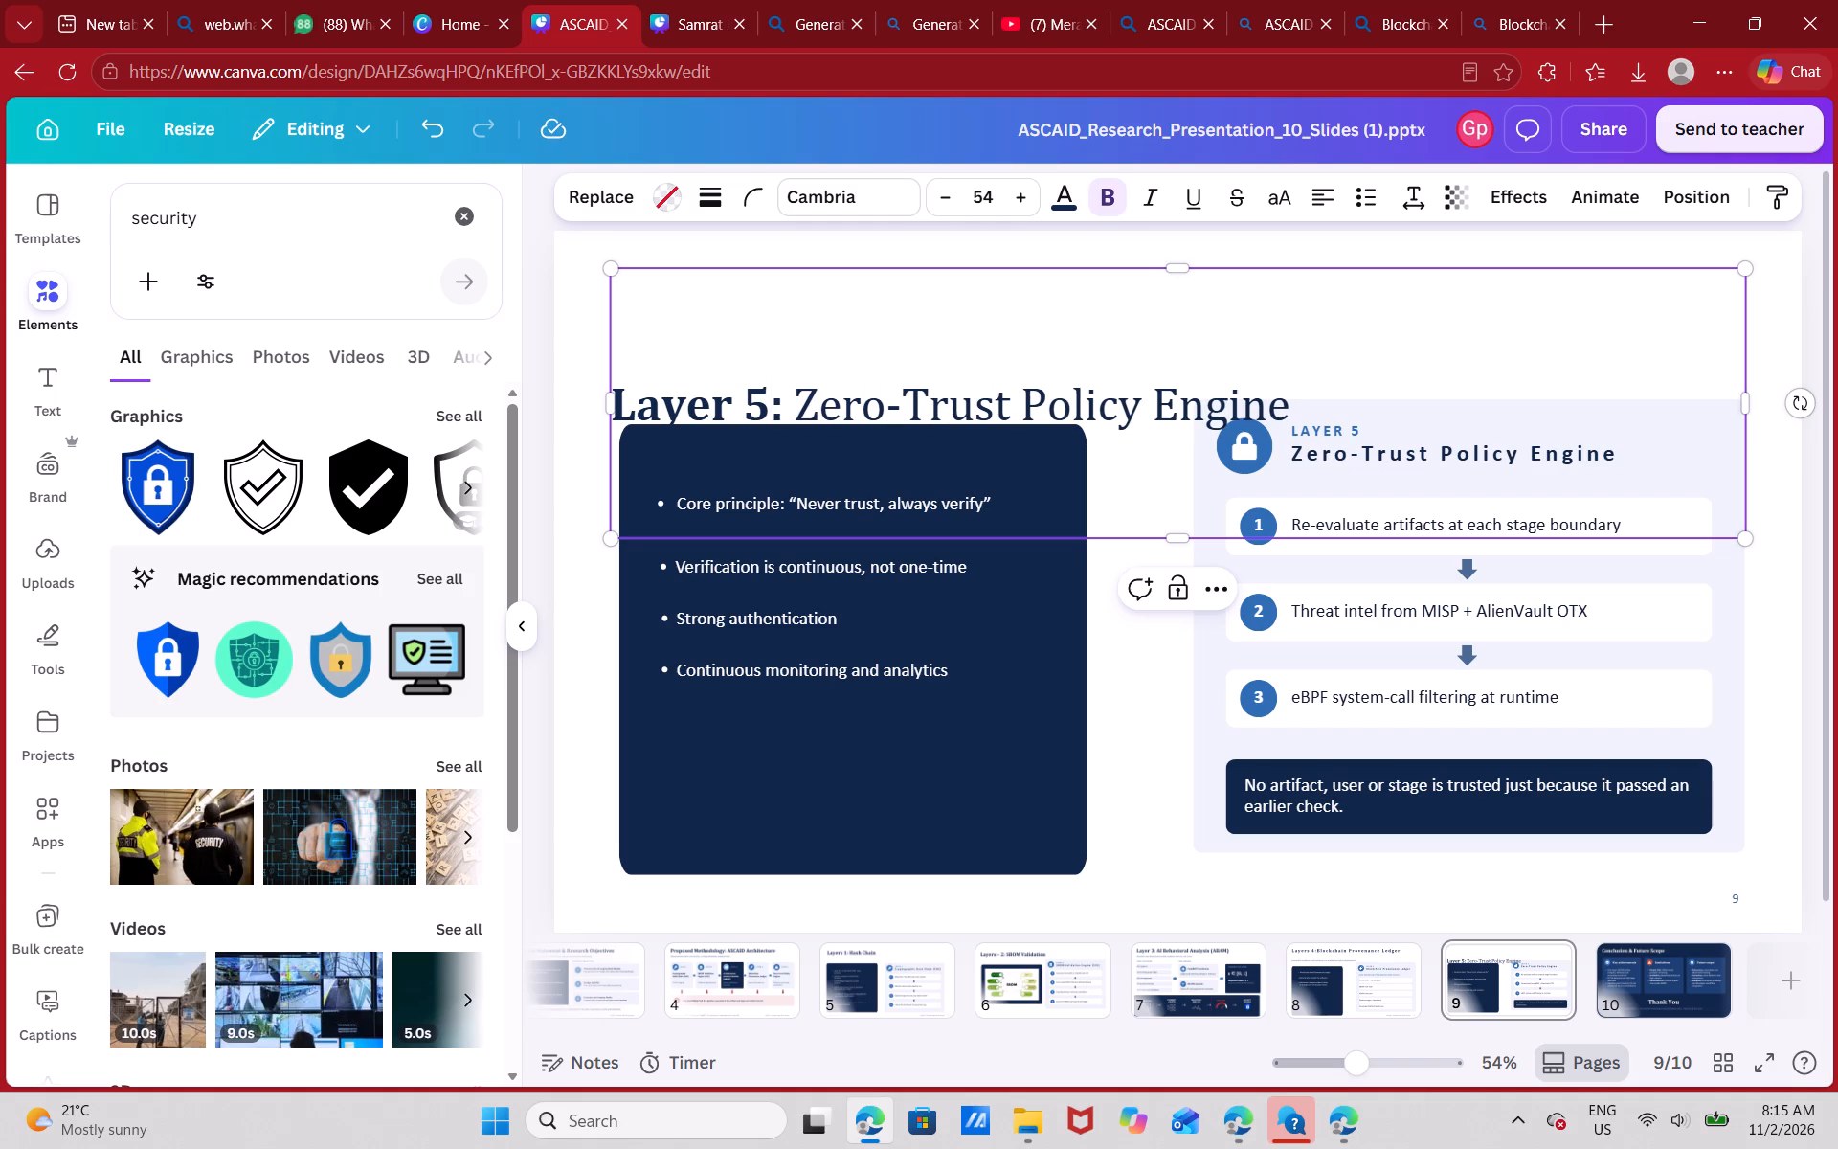
Make the whole "Layer 5: Zero-Trust Policy Engine" title on slide 9 bold.
{"action": "left_click", "coordinate": [1198, 393]}
{"action": "key", "text": "a"}
{"action": "key", "text": "BackSpace"}
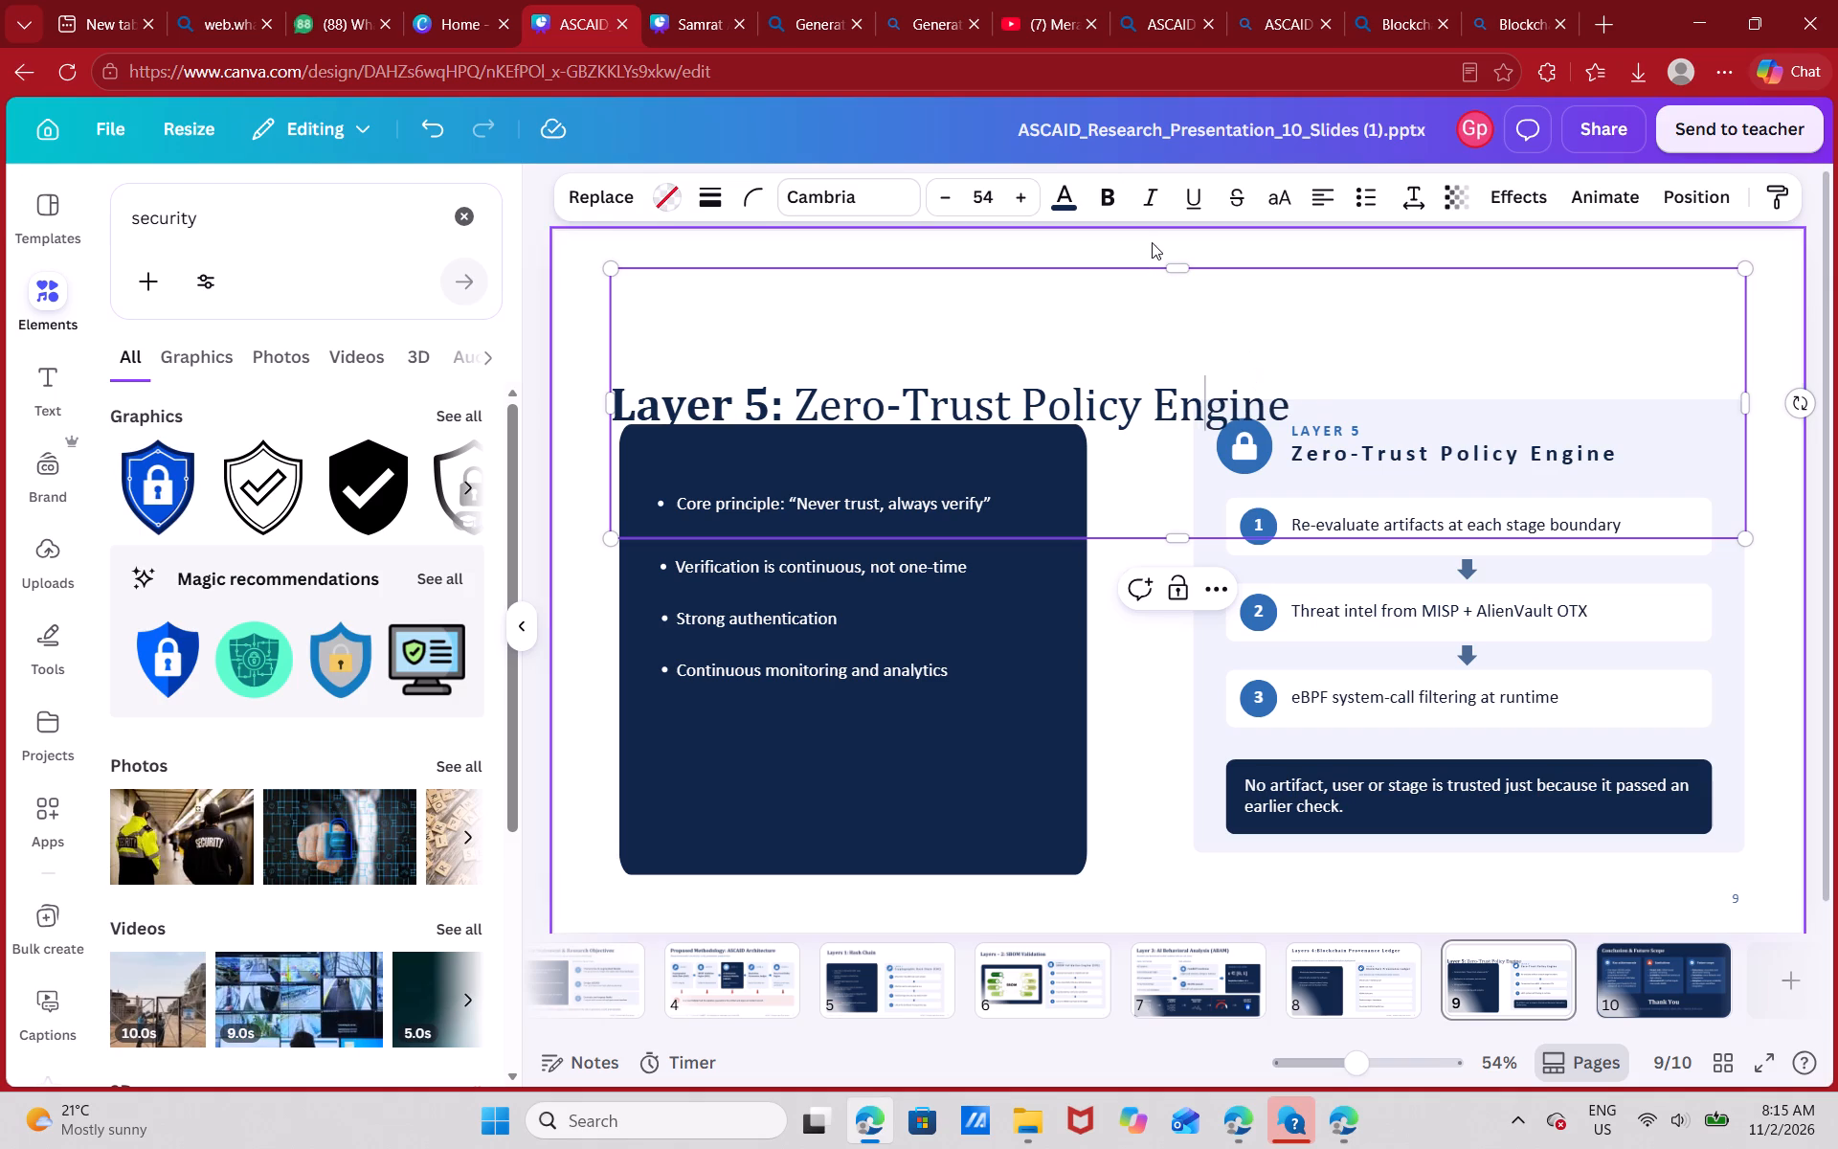
{"action": "left_click", "coordinate": [1116, 193]}
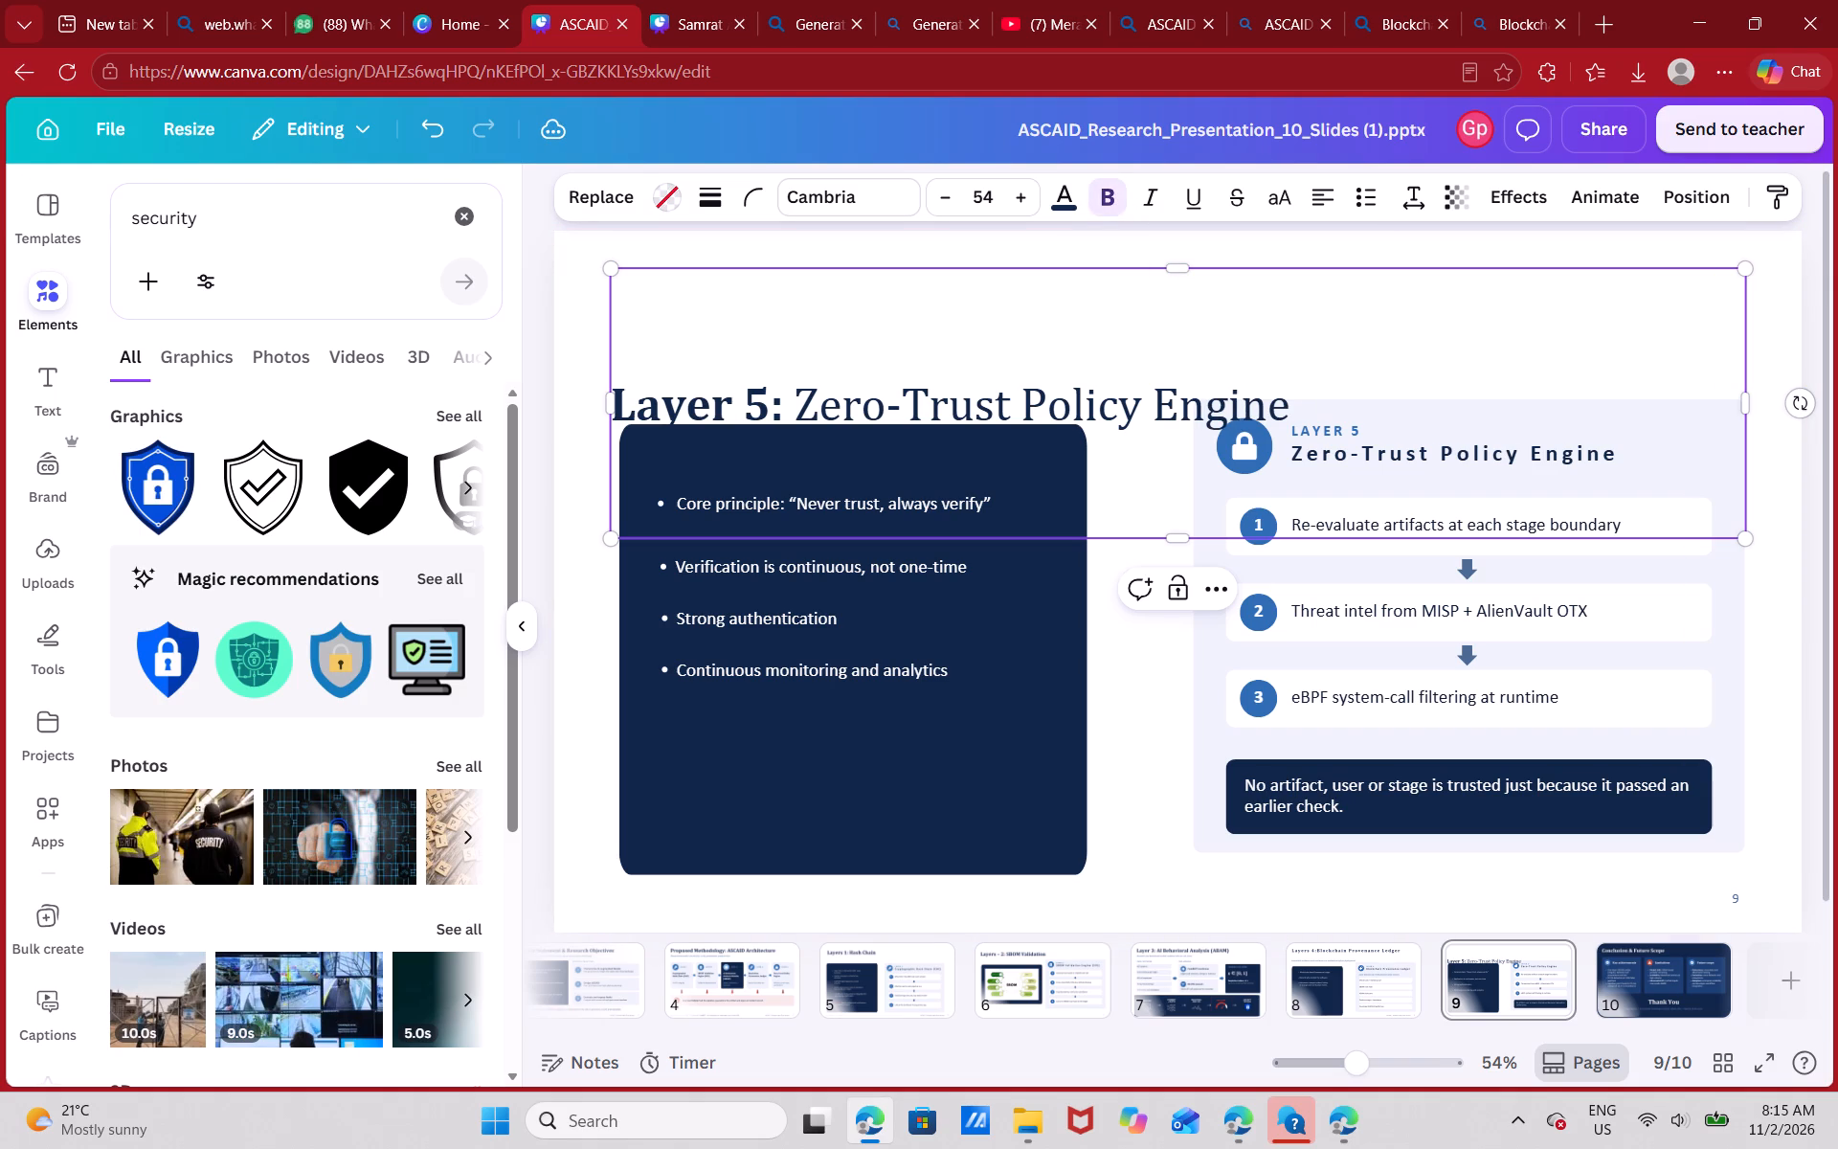
{"action": "double_click", "coordinate": [1290, 417]}
{"action": "left_click_drag", "start_coordinate": [1290, 417], "coordinate": [911, 372]}
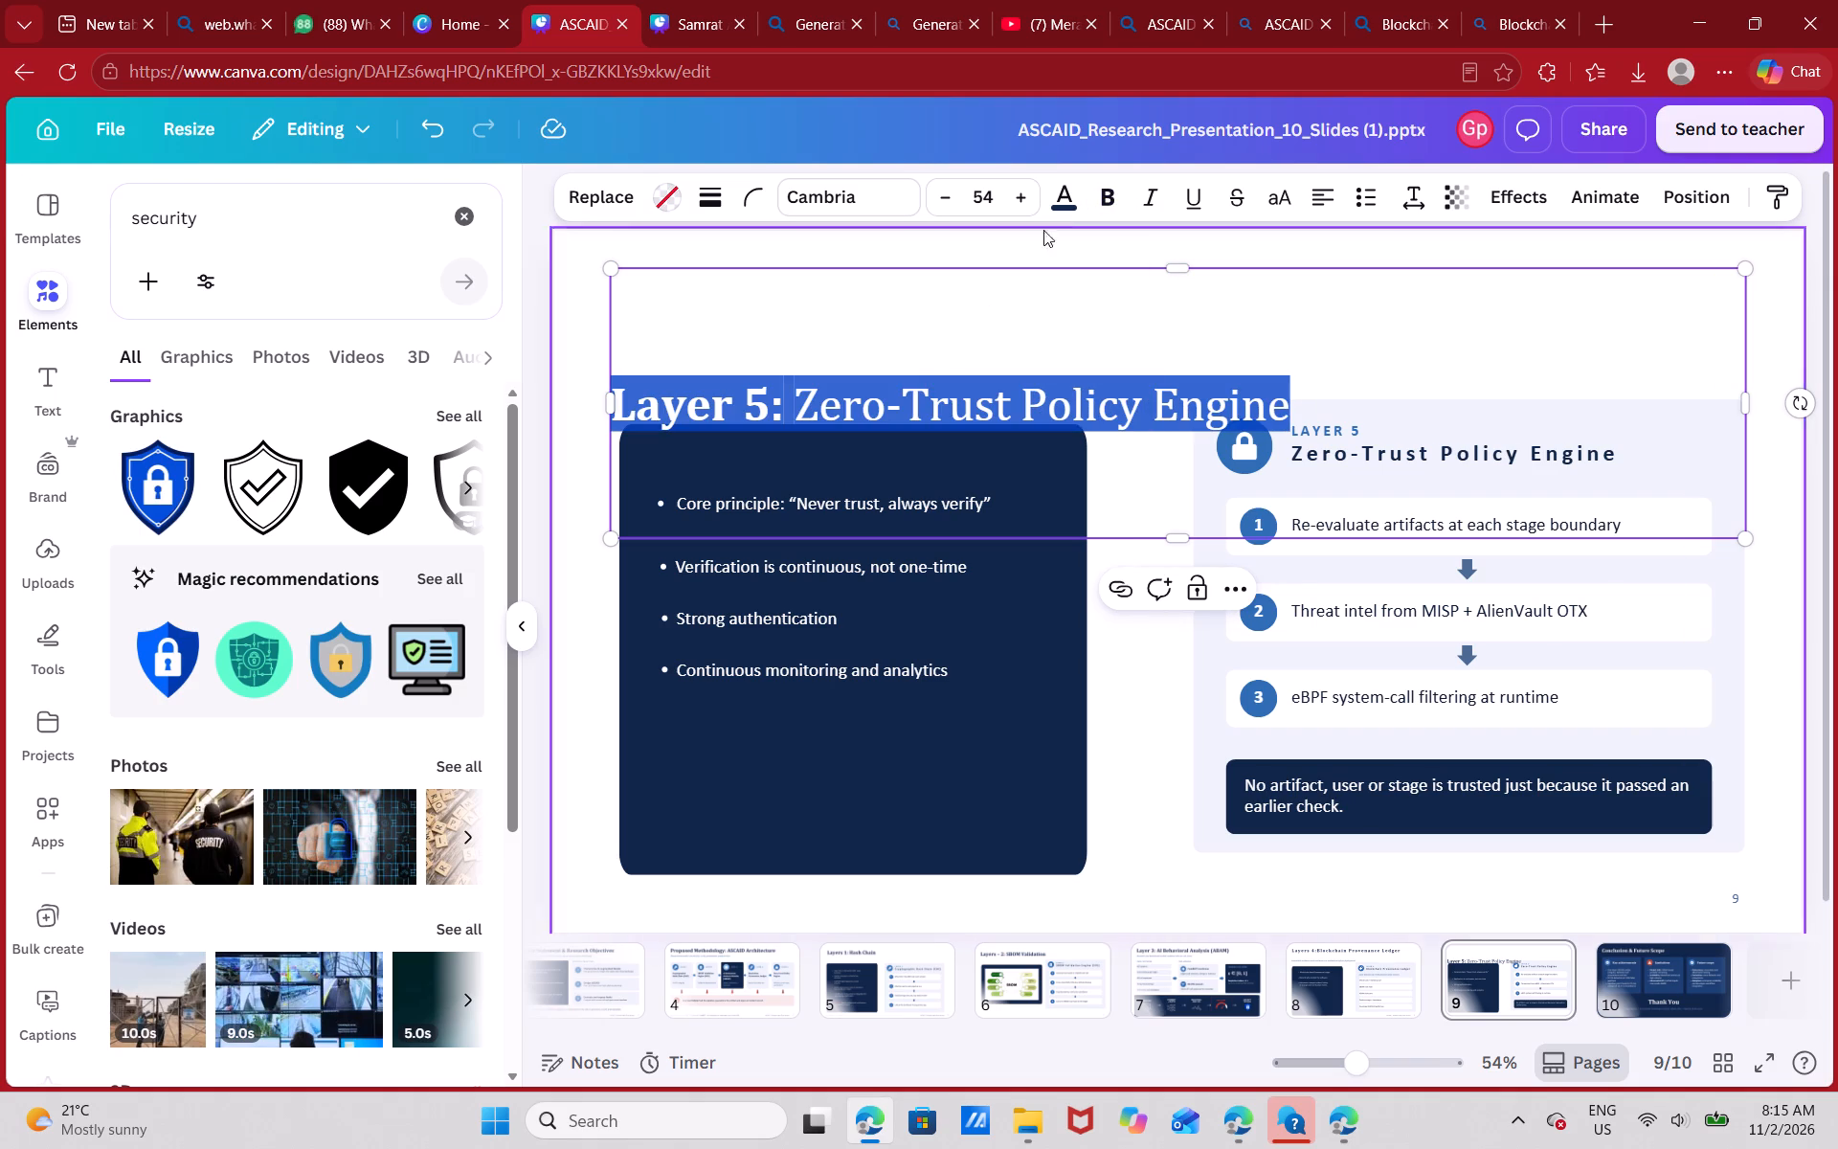
{"action": "left_click", "coordinate": [1107, 189]}
{"action": "left_click", "coordinate": [1052, 294]}
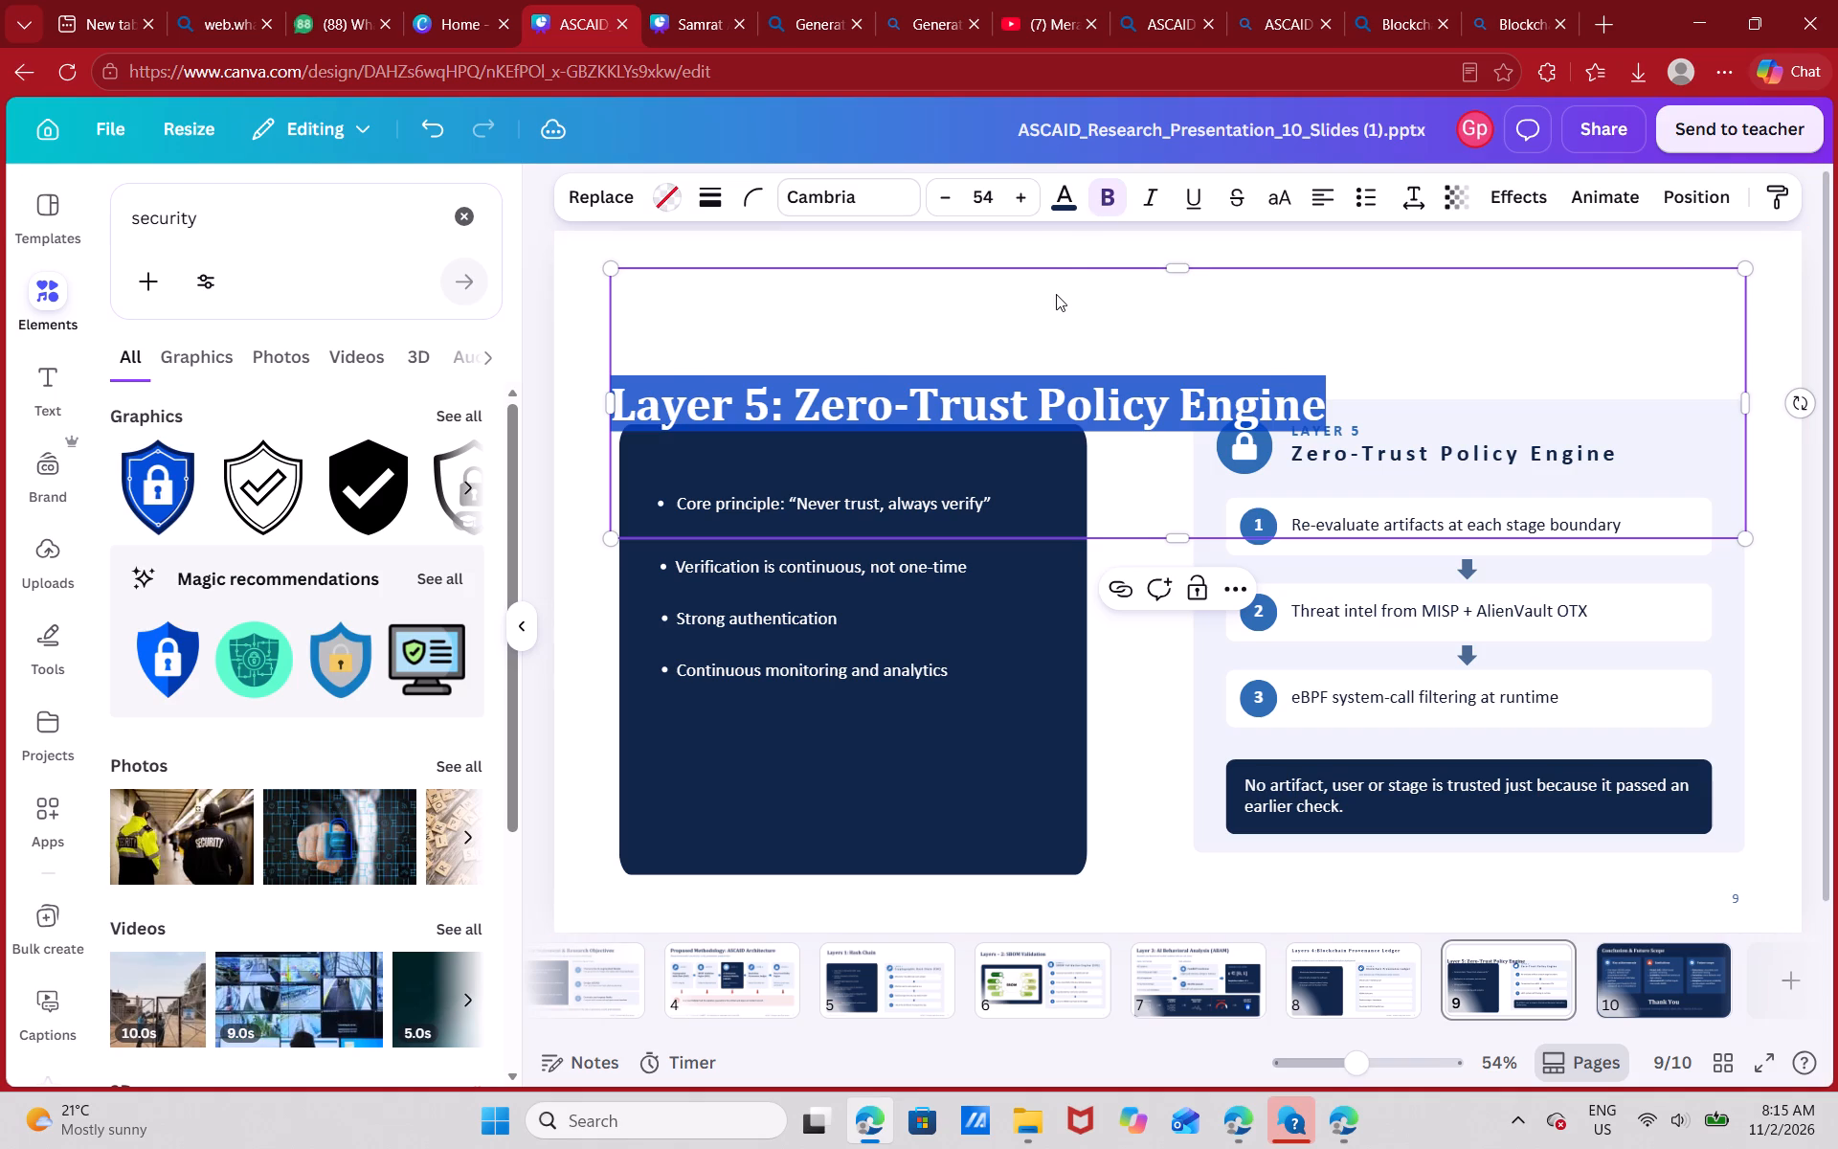
{"action": "left_click", "coordinate": [1732, 192]}
Move slide 9's title up so it sits clear above the two cards.
{"action": "left_click", "coordinate": [1195, 417]}
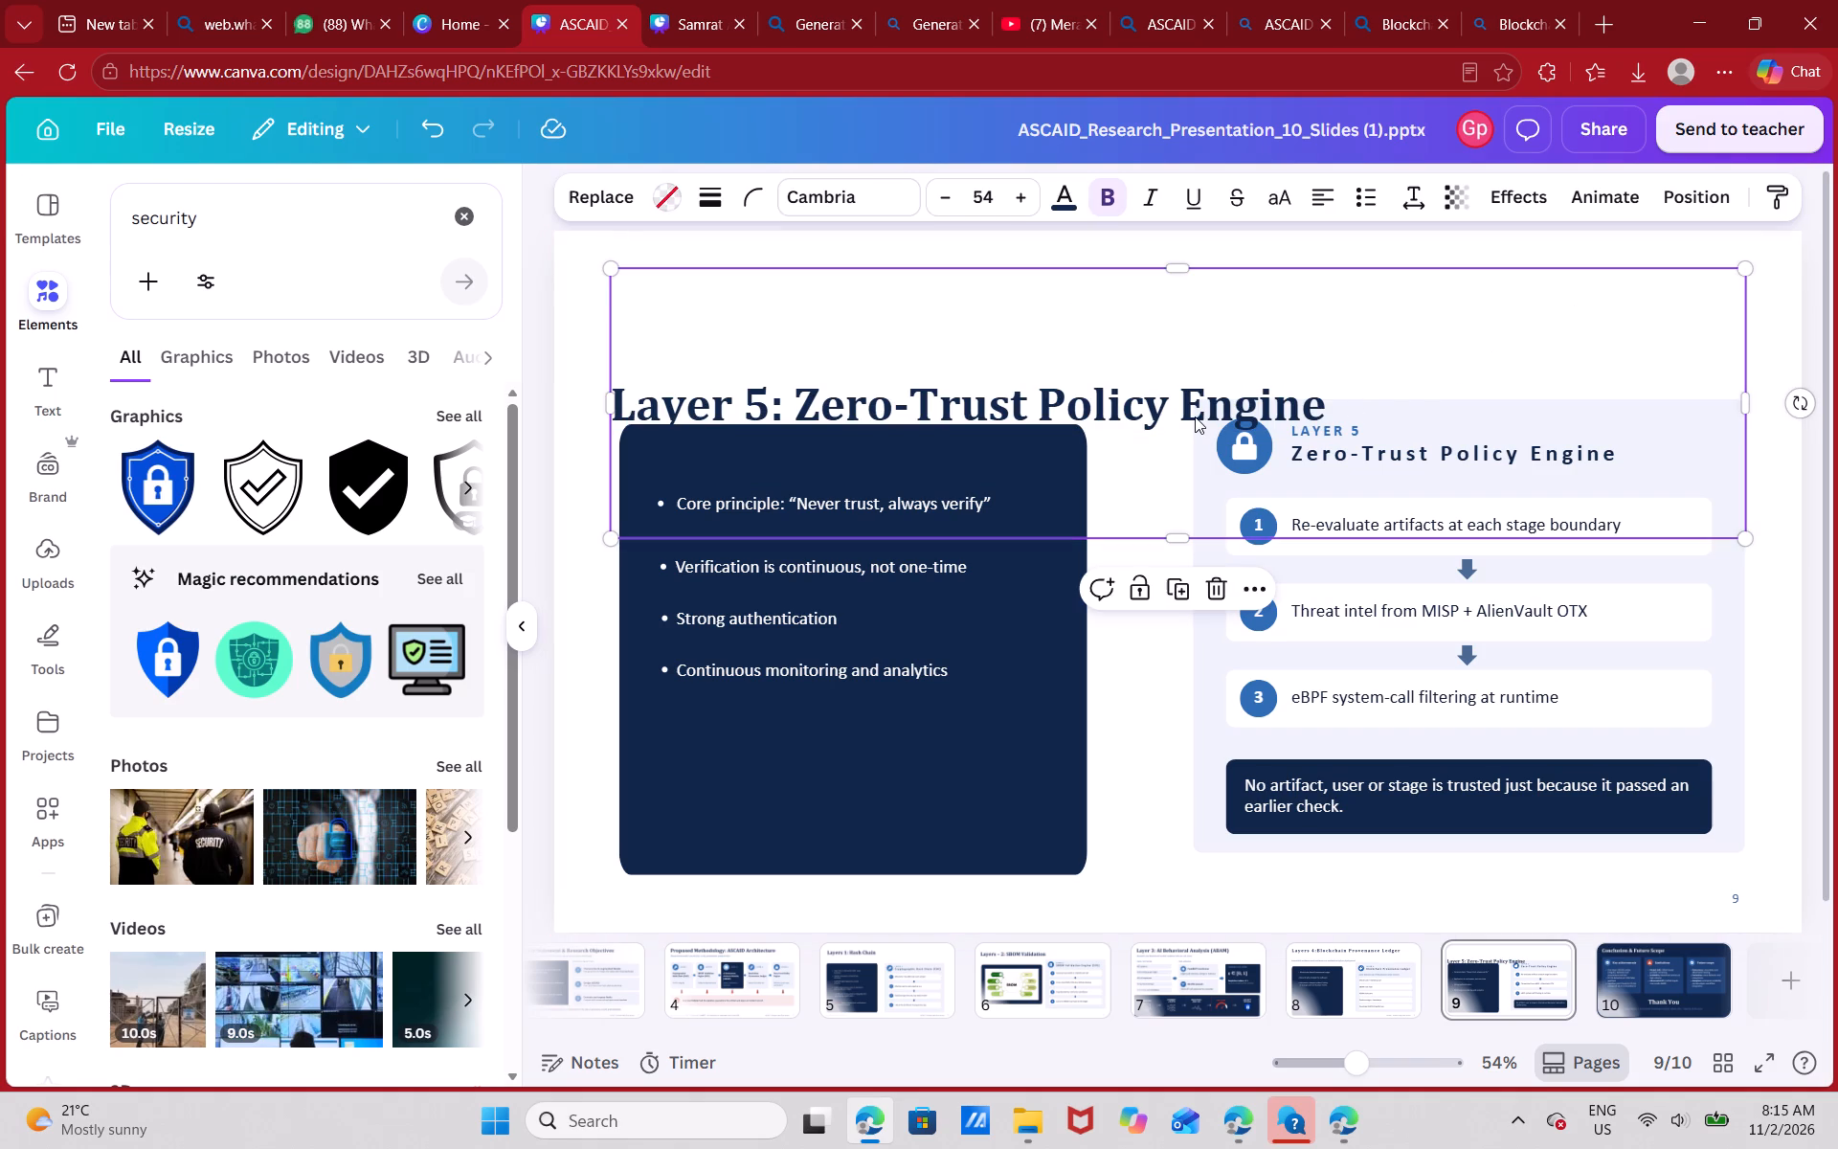
{"action": "left_click_drag", "start_coordinate": [1205, 457], "coordinate": [1206, 379]}
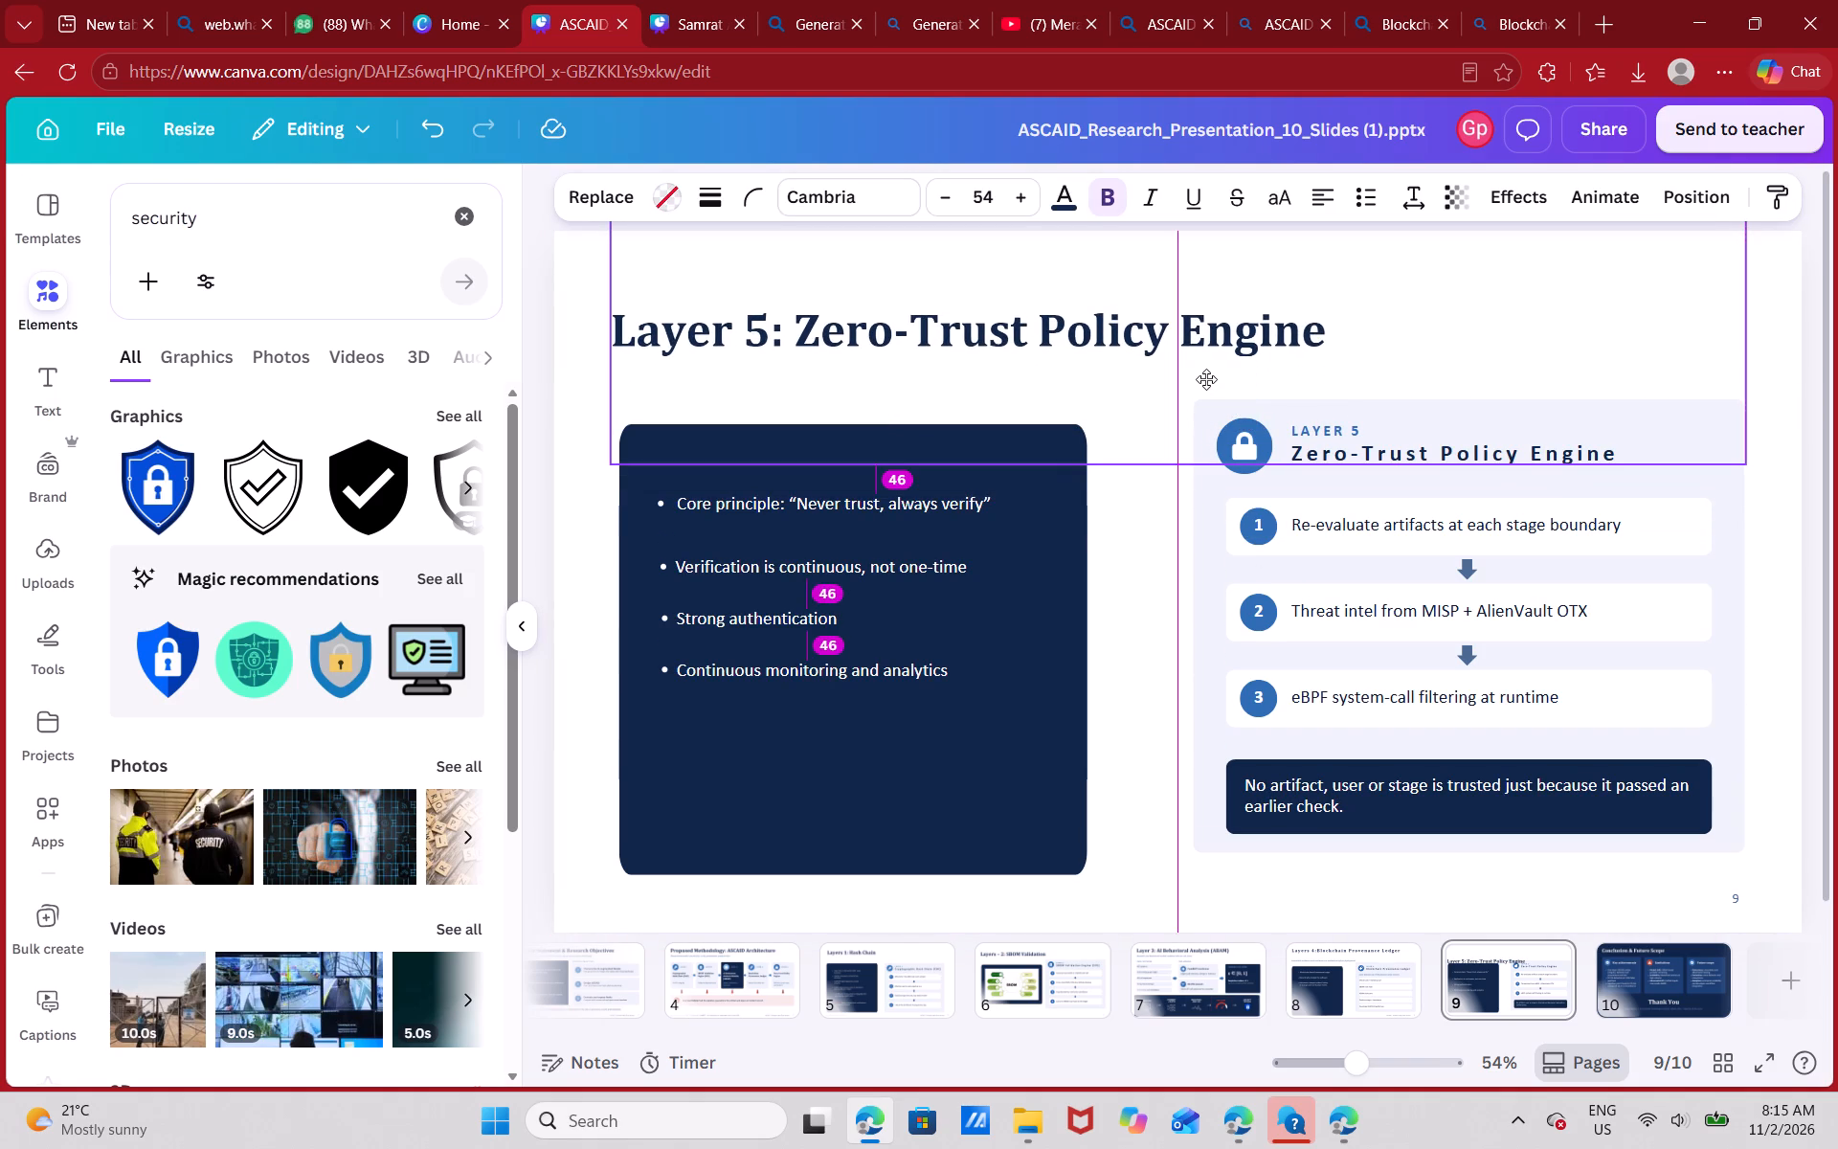
{"action": "left_click_drag", "start_coordinate": [1206, 379], "coordinate": [1203, 379]}
{"action": "left_click", "coordinate": [1110, 720]}
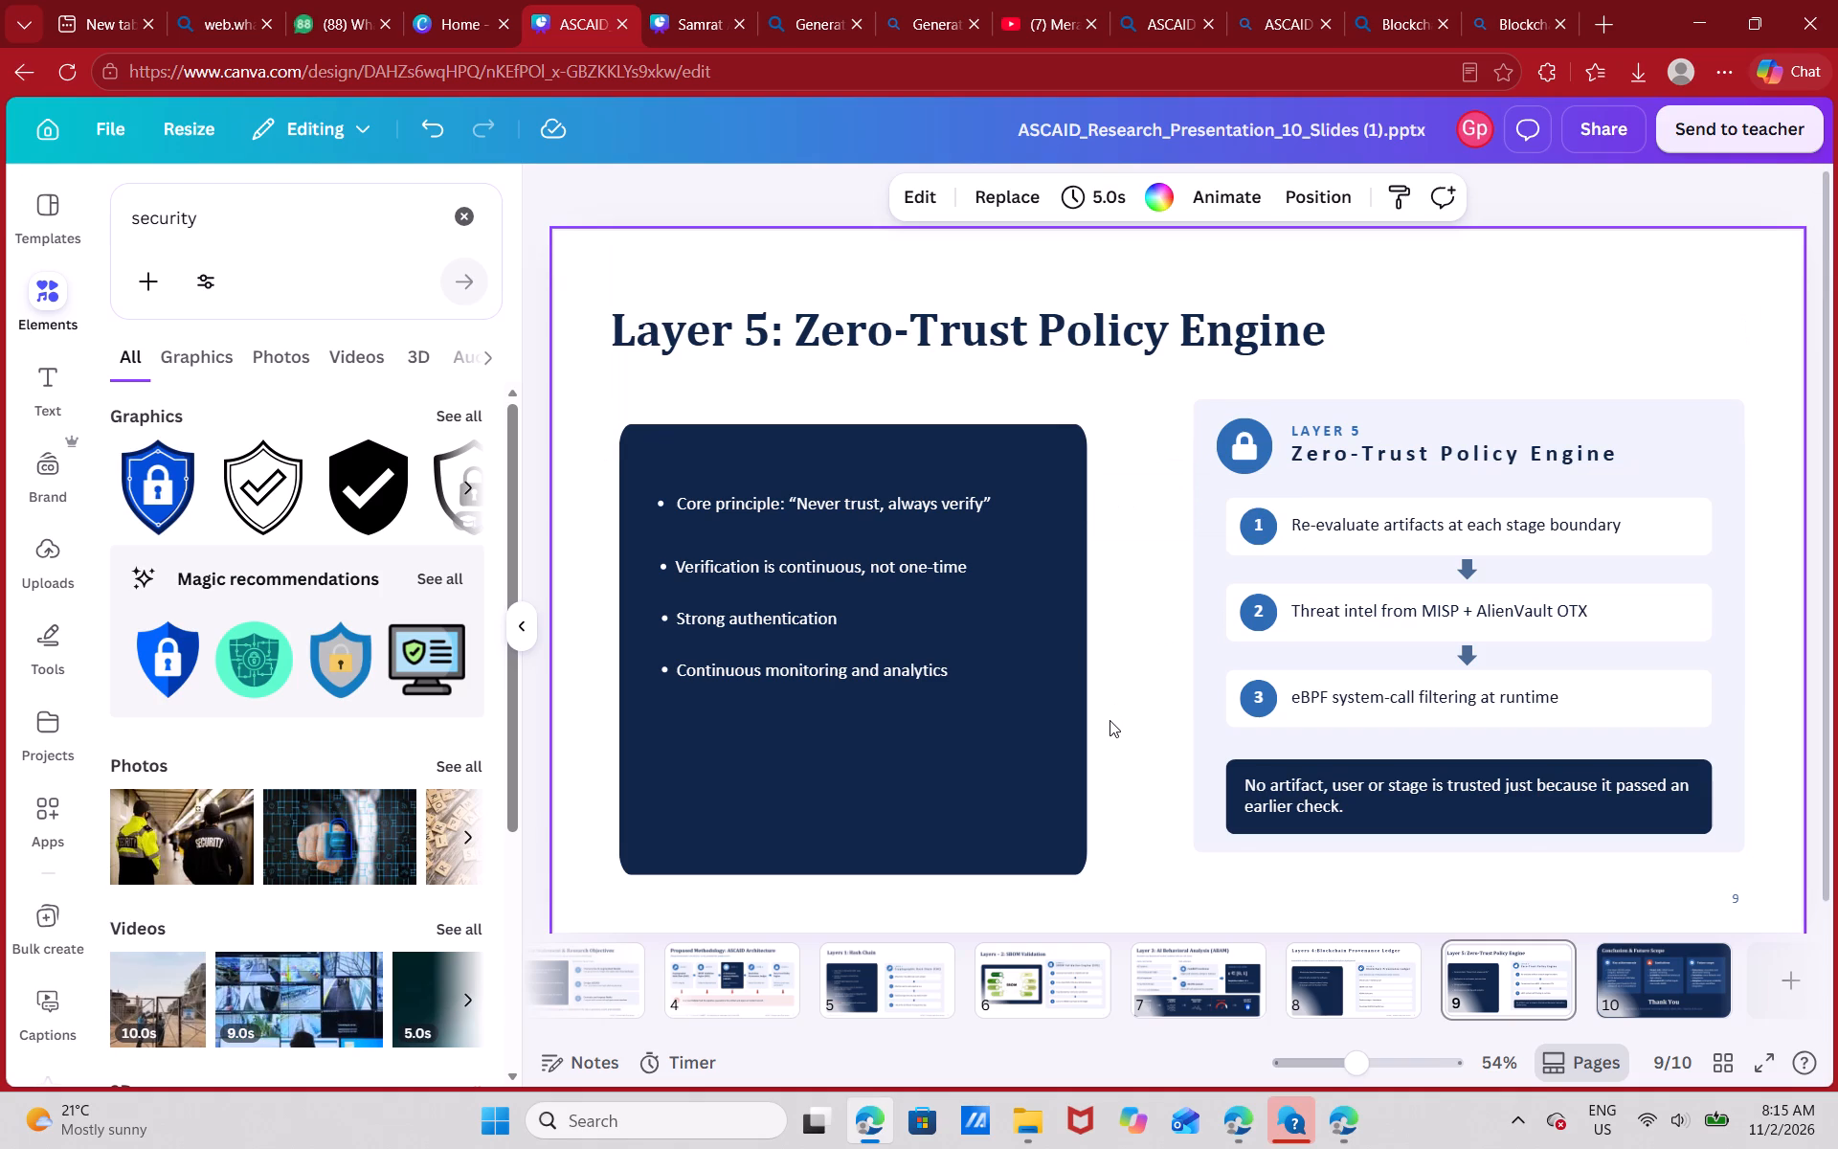
Check the Layer 4, Layer 5 and conclusion slides against each other, ending on the problem statement slide.
{"action": "key", "text": "alt+Tab"}
{"action": "key", "text": "alt+Tab"}
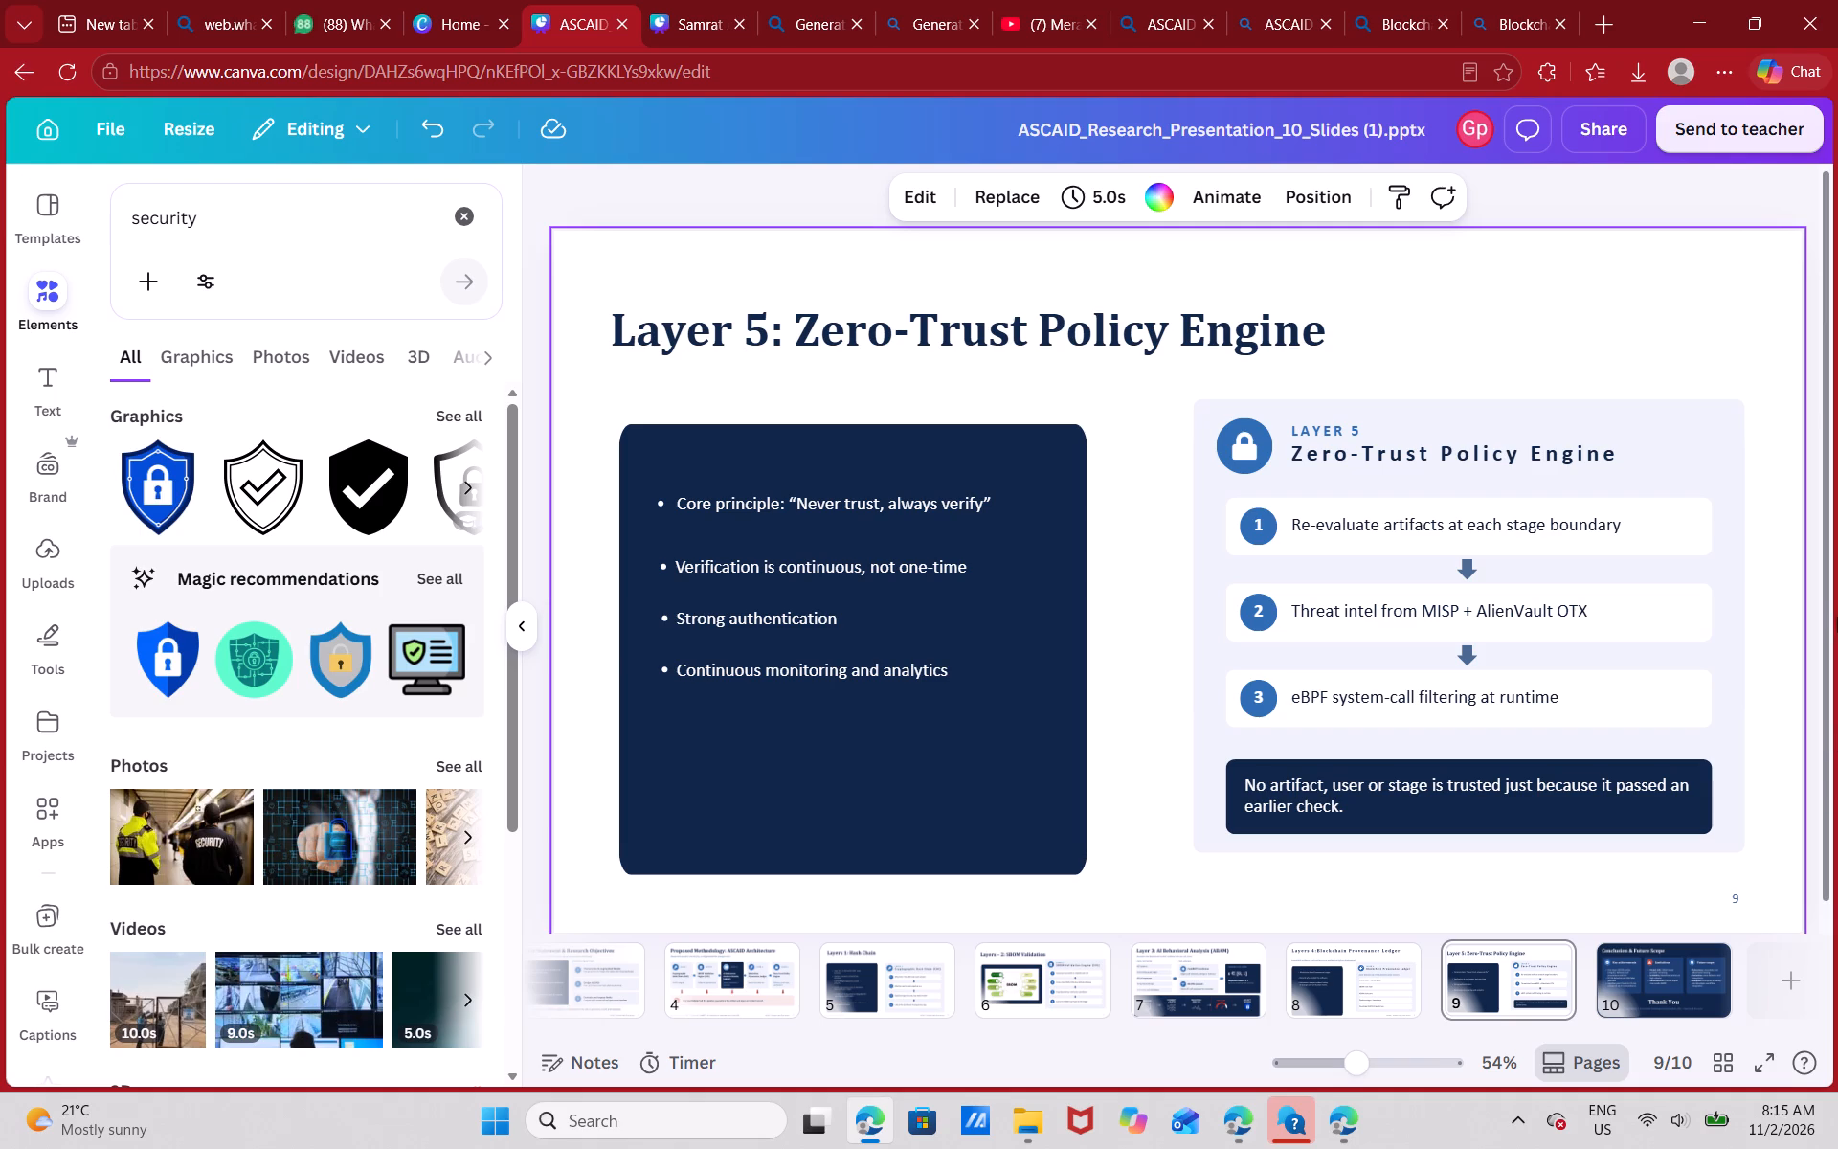
{"action": "left_click", "coordinate": [1688, 987]}
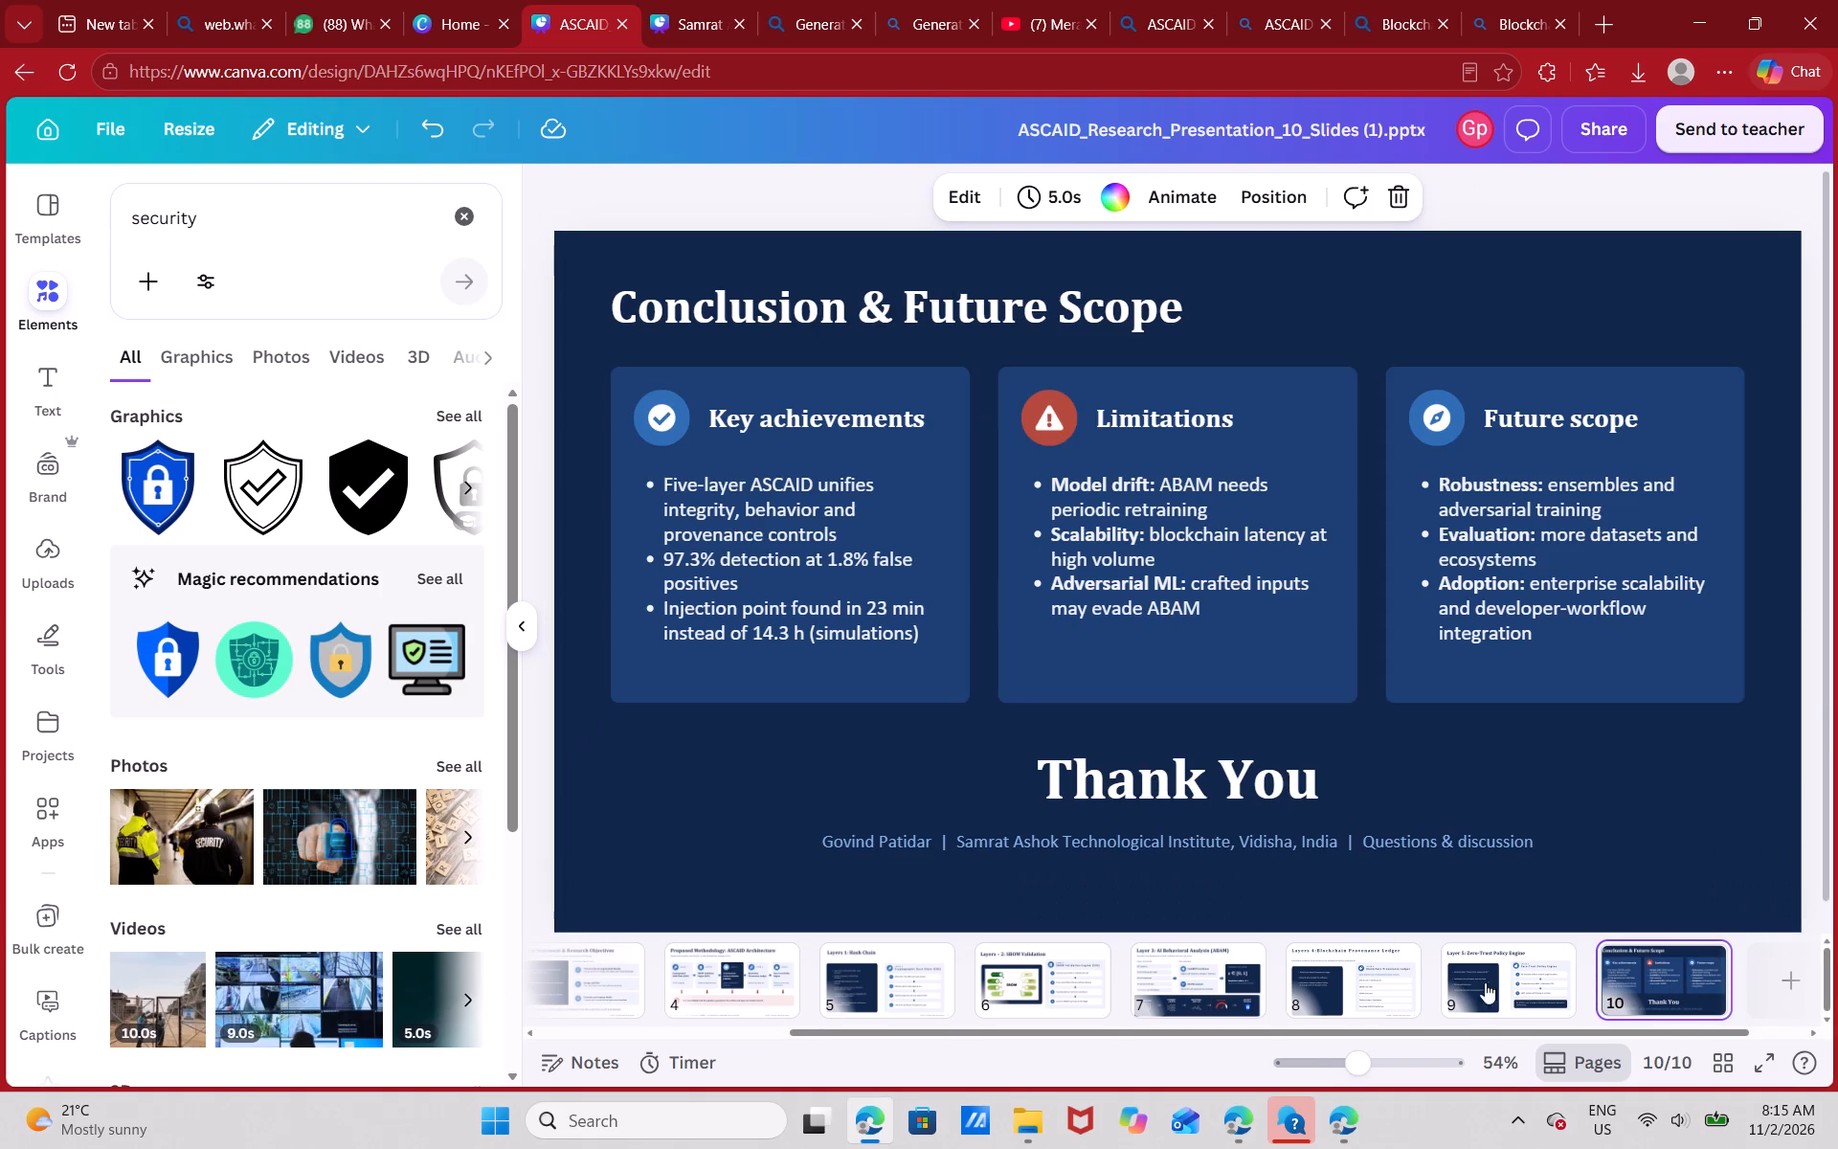
{"action": "left_click", "coordinate": [1471, 982]}
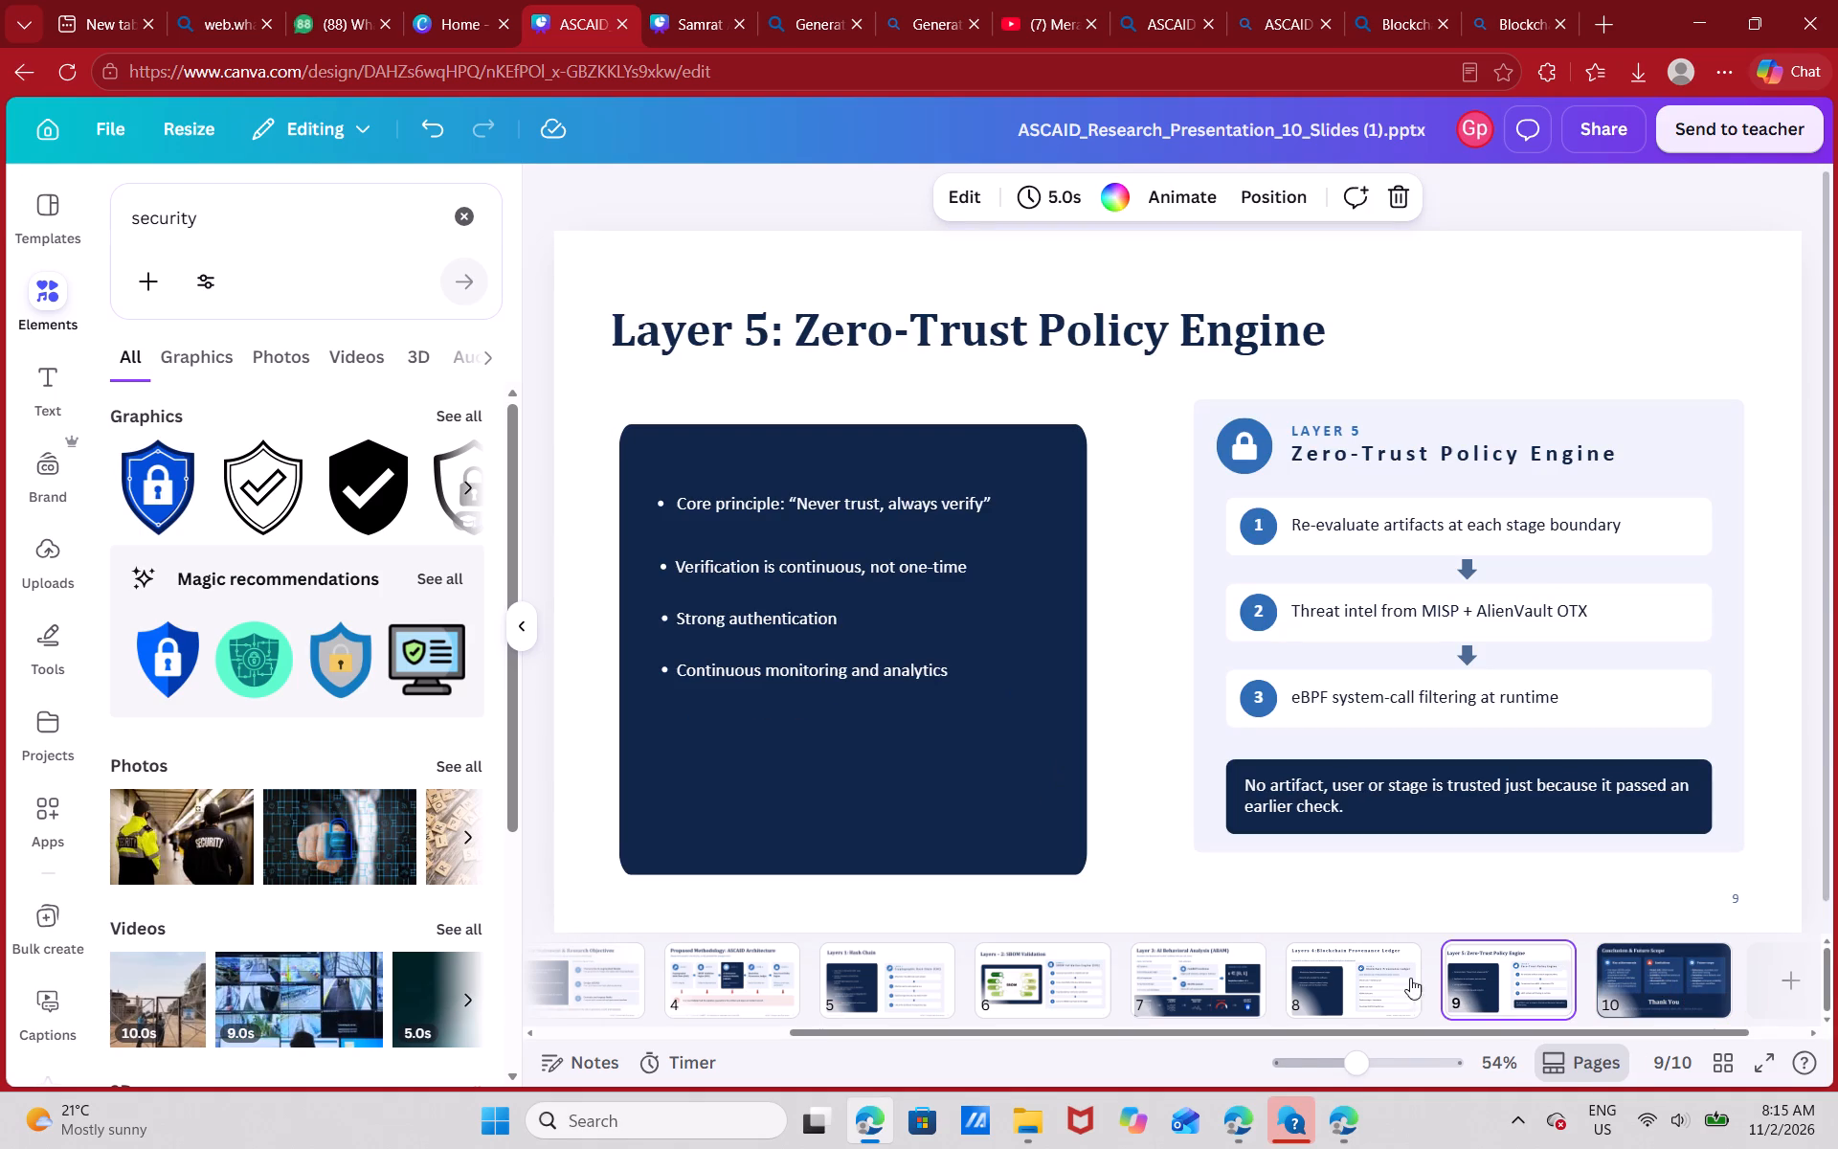
{"action": "left_click", "coordinate": [1392, 978]}
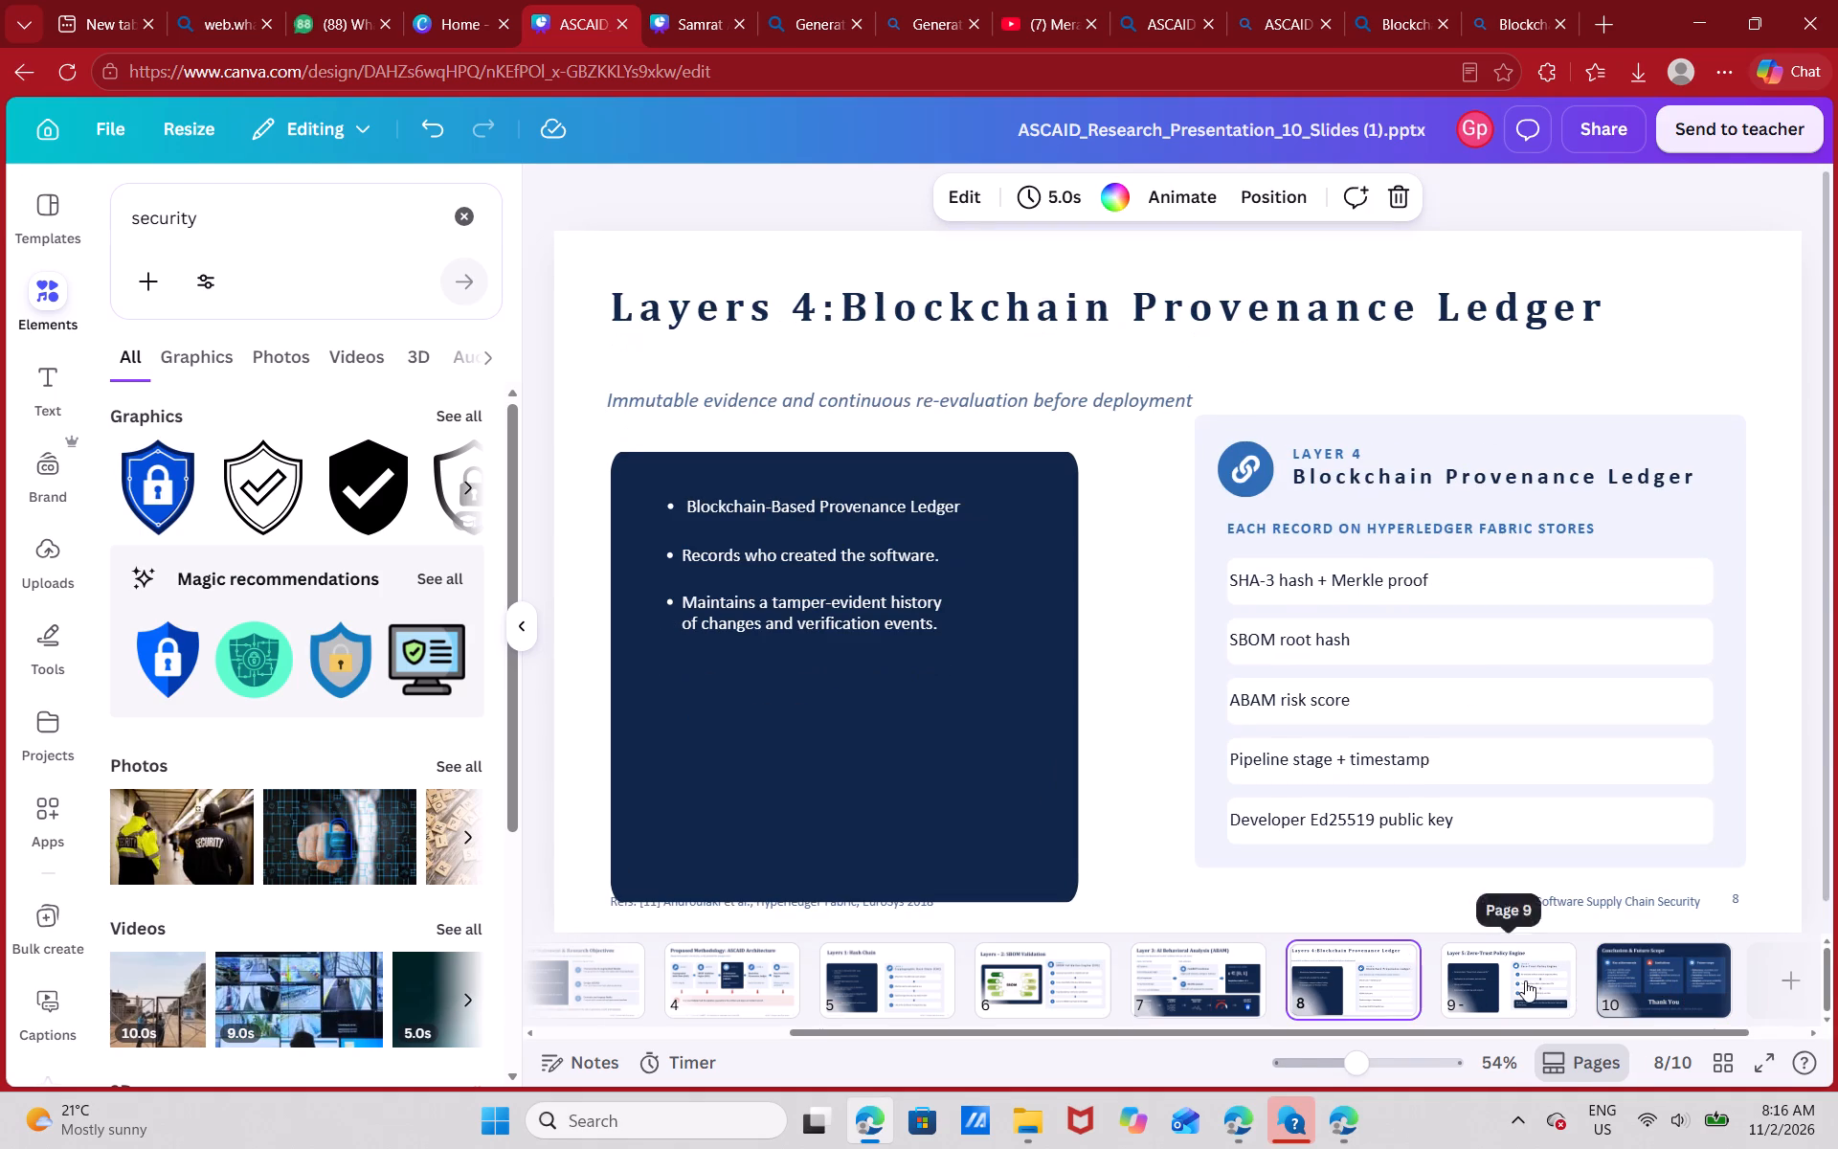
{"action": "left_click", "coordinate": [1525, 980]}
{"action": "left_click", "coordinate": [572, 976]}
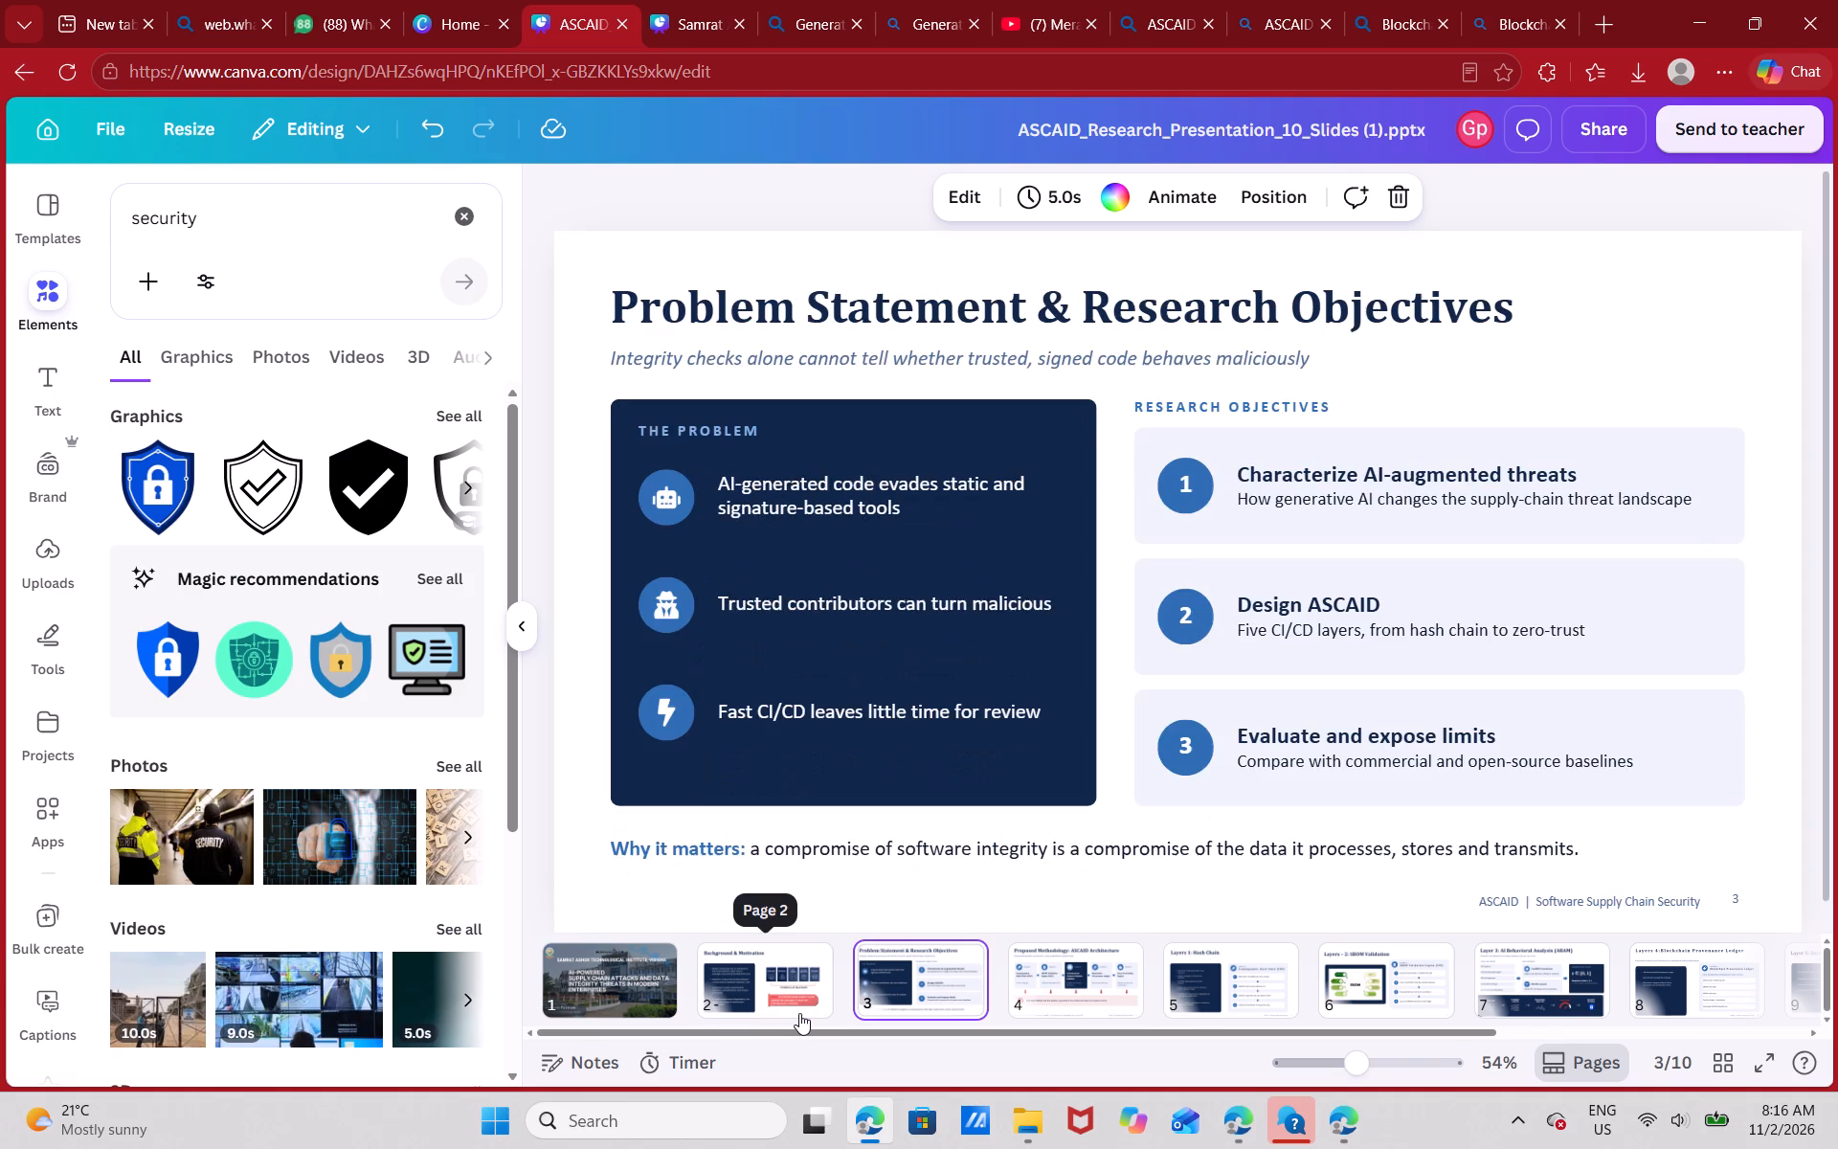
{"action": "key", "text": "Right"}
{"action": "key", "text": "Right"}
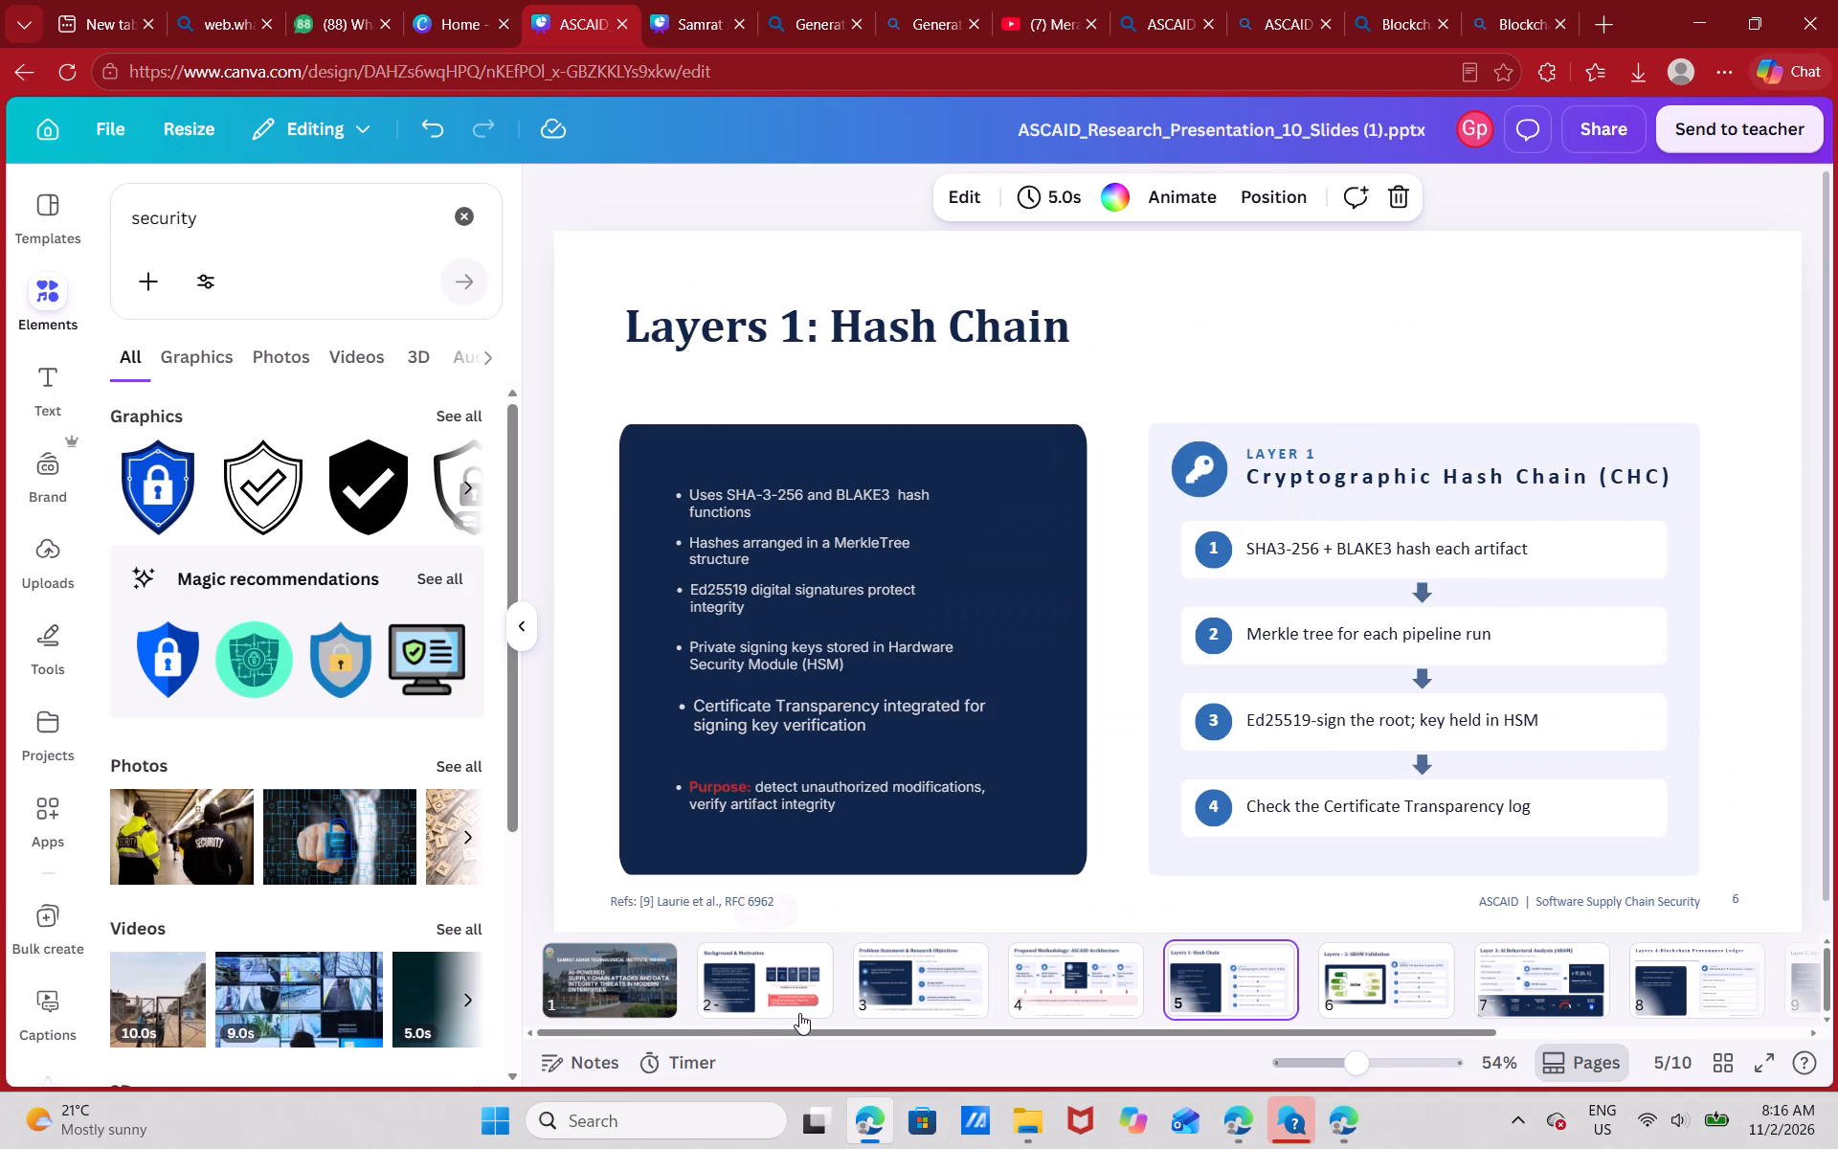
{"action": "key", "text": "Right"}
{"action": "key", "text": "Right"}
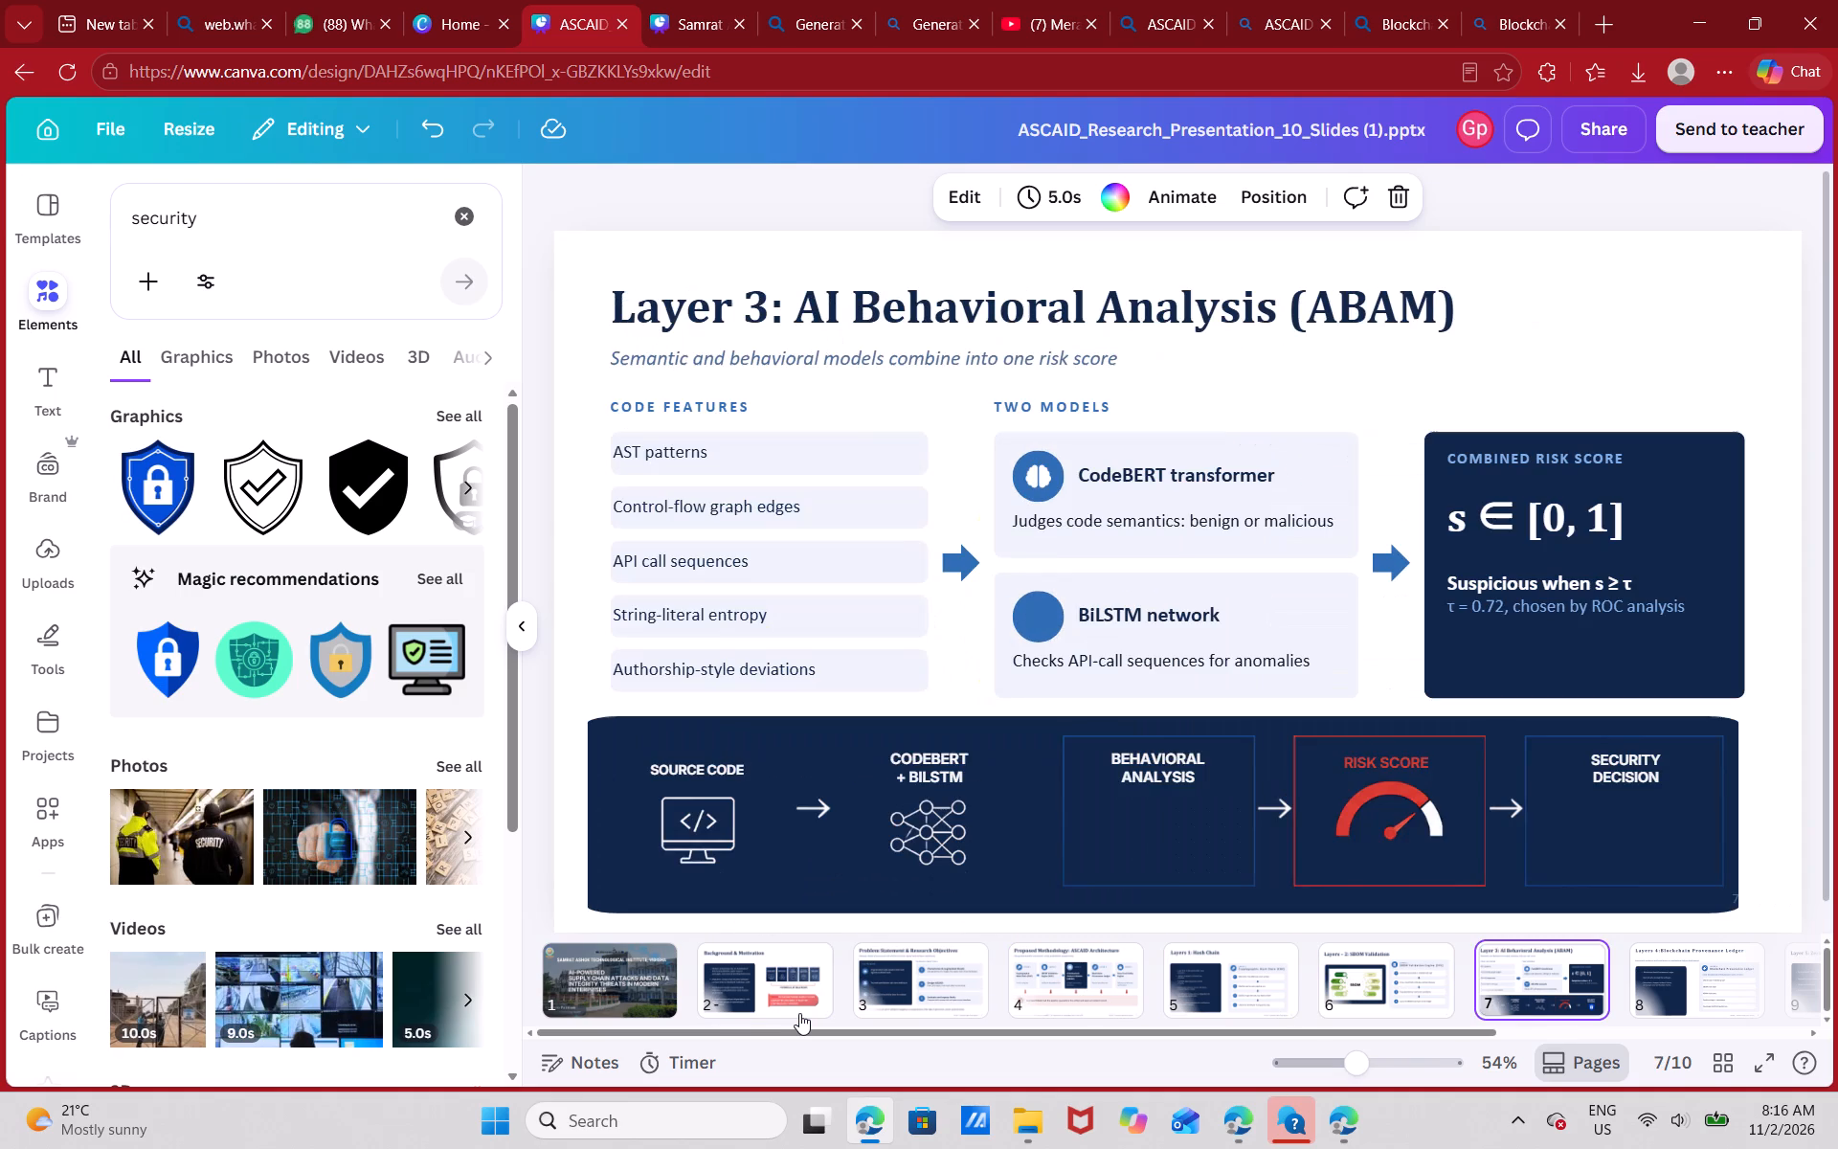
{"action": "key", "text": "Right"}
{"action": "key", "text": "Right"}
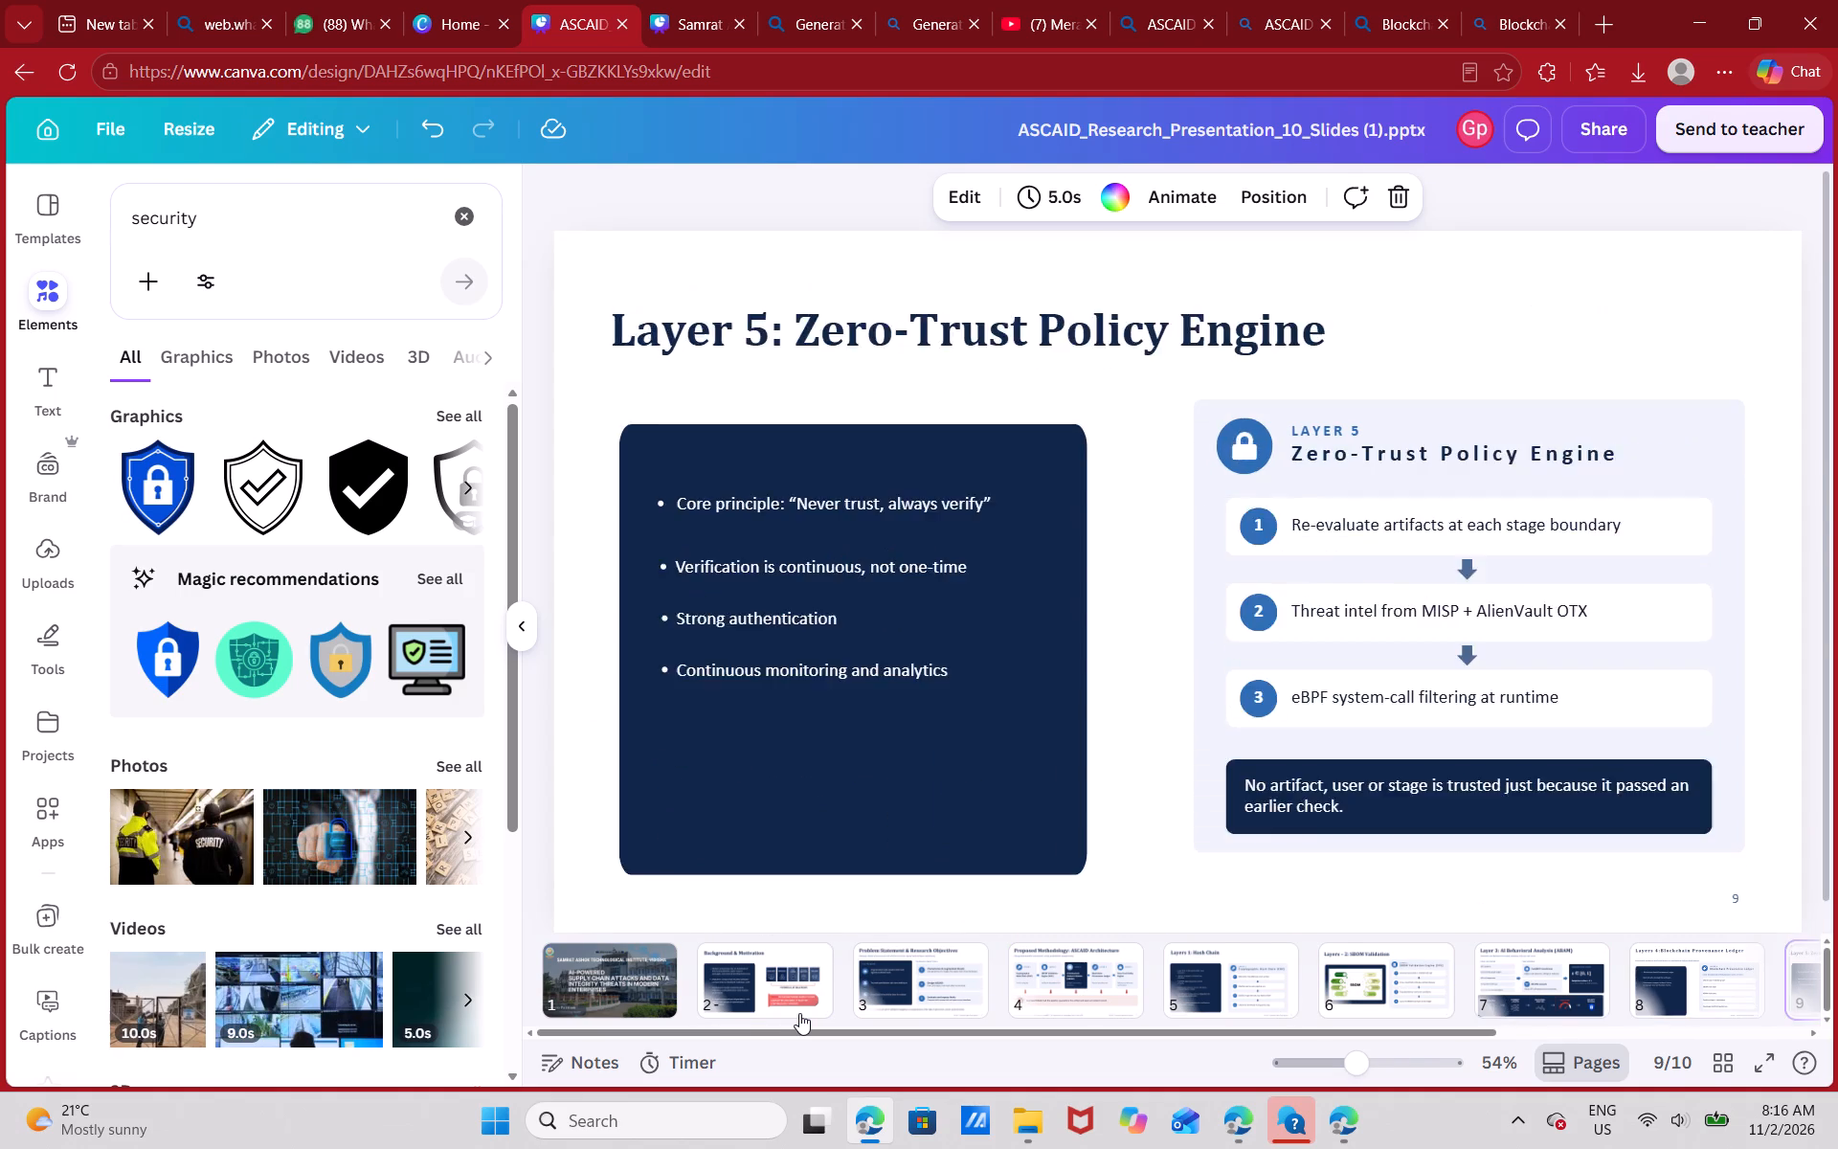
{"action": "key", "text": "Right"}
{"action": "key", "text": "Right"}
{"action": "key", "text": "Left"}
{"action": "key", "text": "Left"}
{"action": "key", "text": "Left"}
{"action": "key", "text": "Left"}
{"action": "key", "text": "Left"}
{"action": "key", "text": "Left"}
{"action": "key", "text": "Left"}
{"action": "key", "text": "Left"}
{"action": "key", "text": "Left"}
{"action": "key", "text": "Left"}
{"action": "key", "text": "Left"}
{"action": "key", "text": "Left"}
{"action": "key", "text": "Left"}
{"action": "key", "text": "Left"}
{"action": "key", "text": "Left"}
{"action": "key", "text": "Left"}
{"action": "key", "text": "Left"}
{"action": "key", "text": "Left"}
{"action": "key", "text": "Left"}
{"action": "key", "text": "Left"}
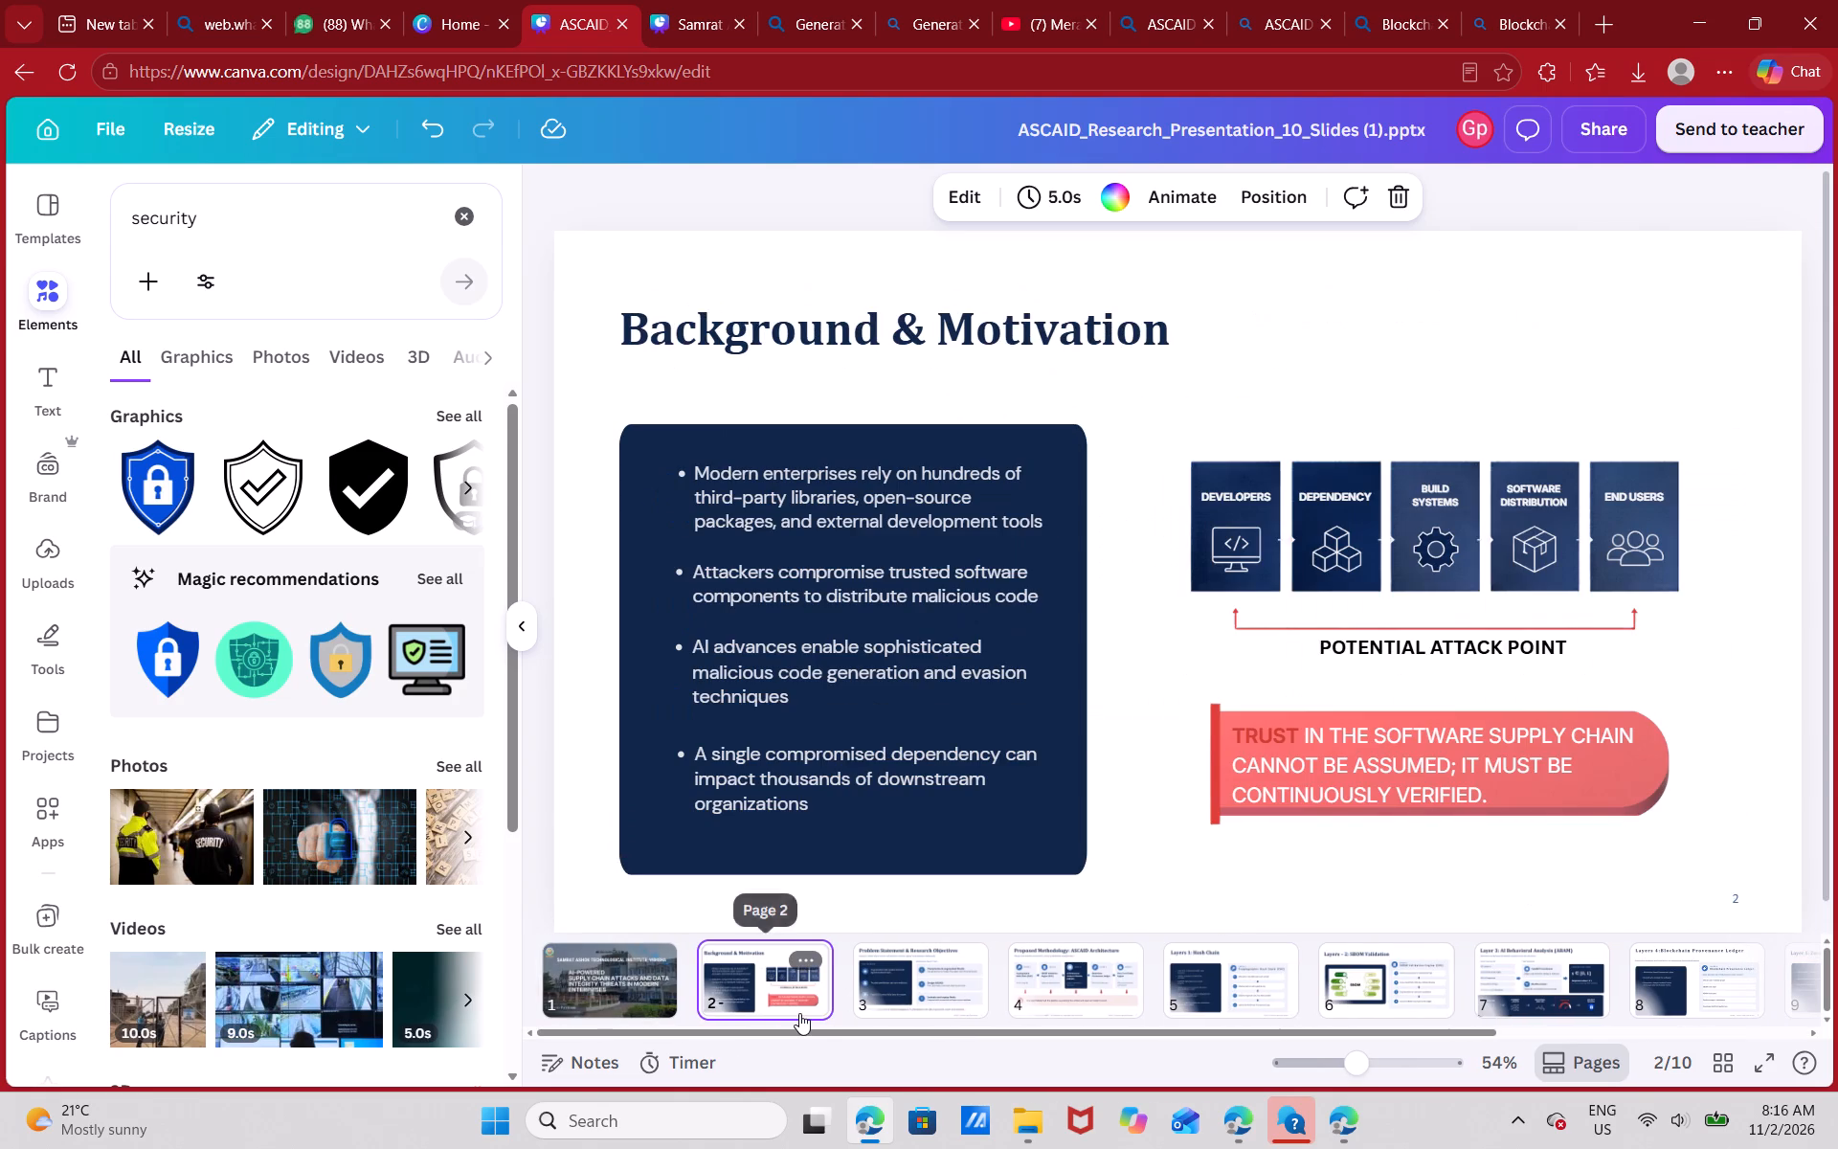
{"action": "key", "text": "Left"}
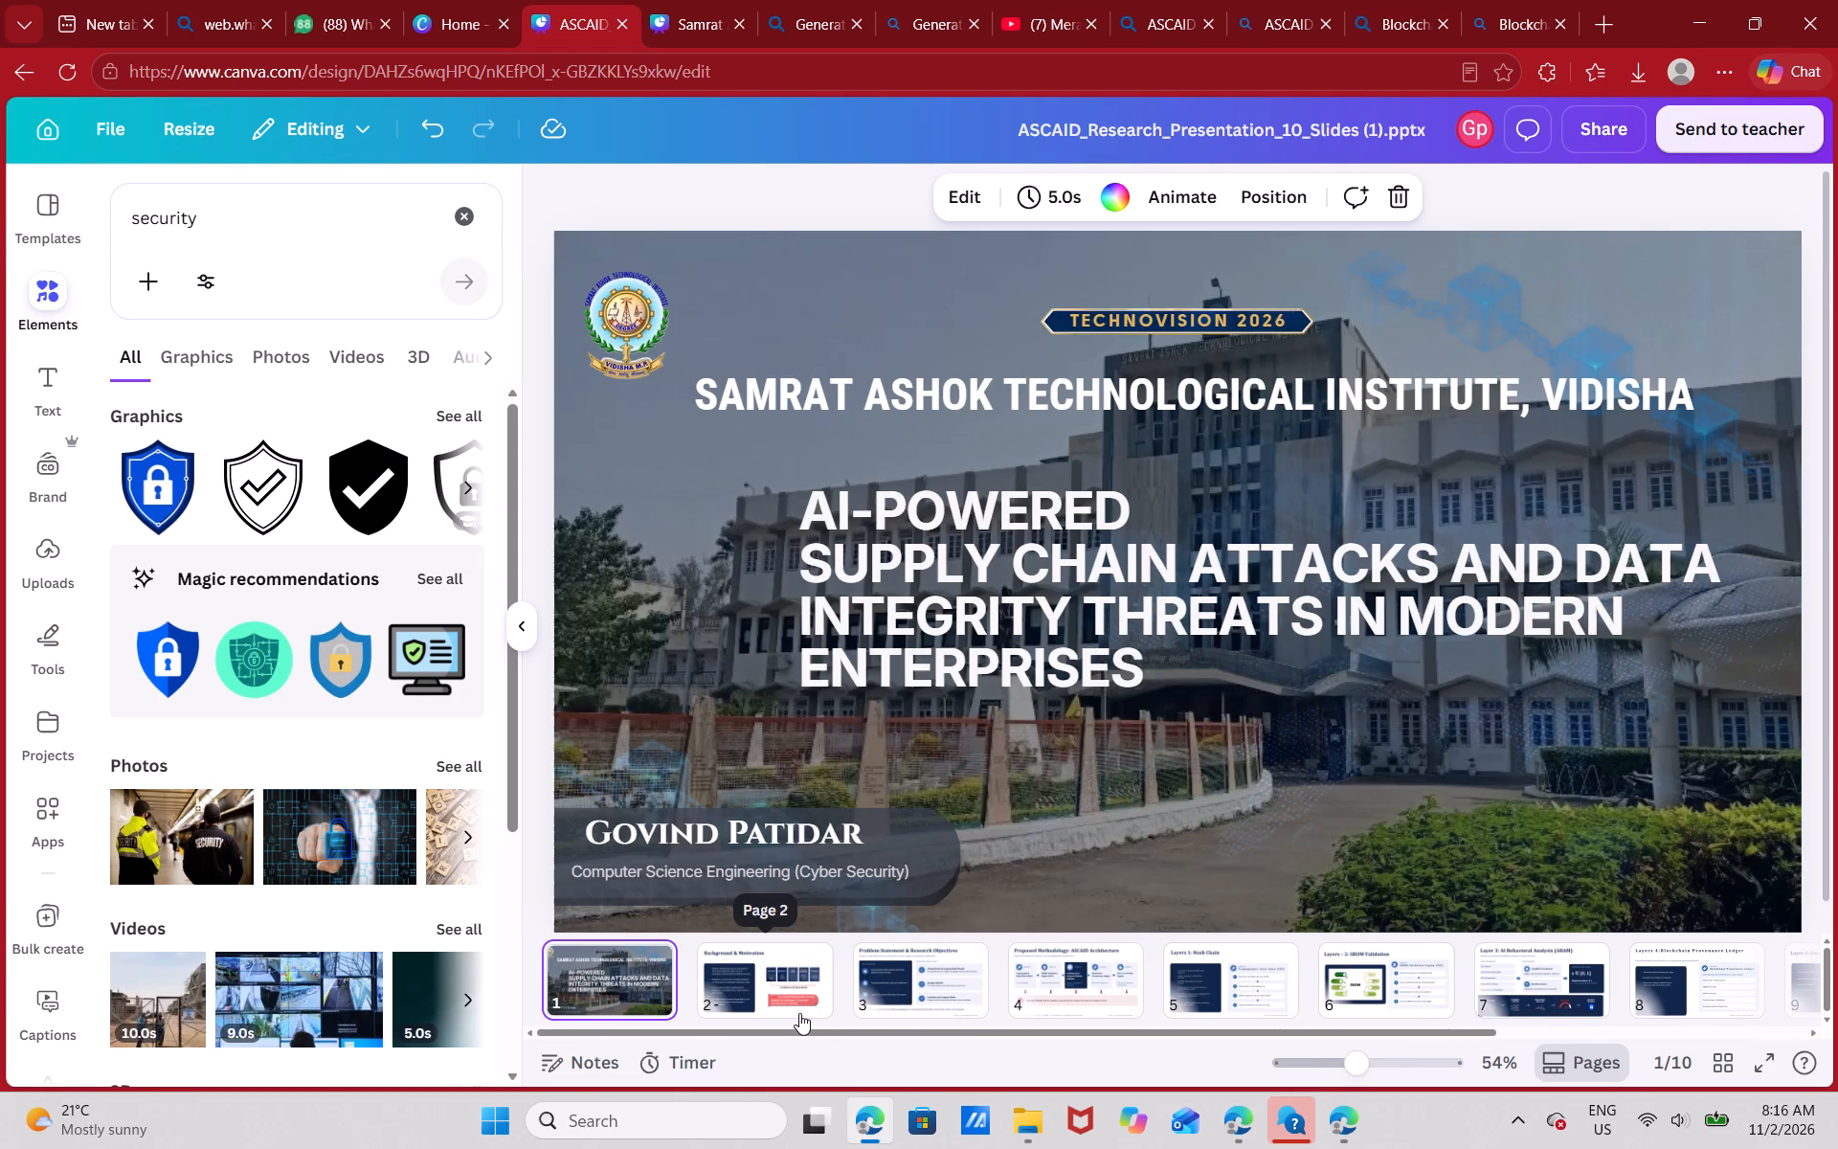
Go through the deck once more from the title slide to the conclusion, checking each slide's layout.
{"action": "key", "text": "Right"}
{"action": "key", "text": "Right"}
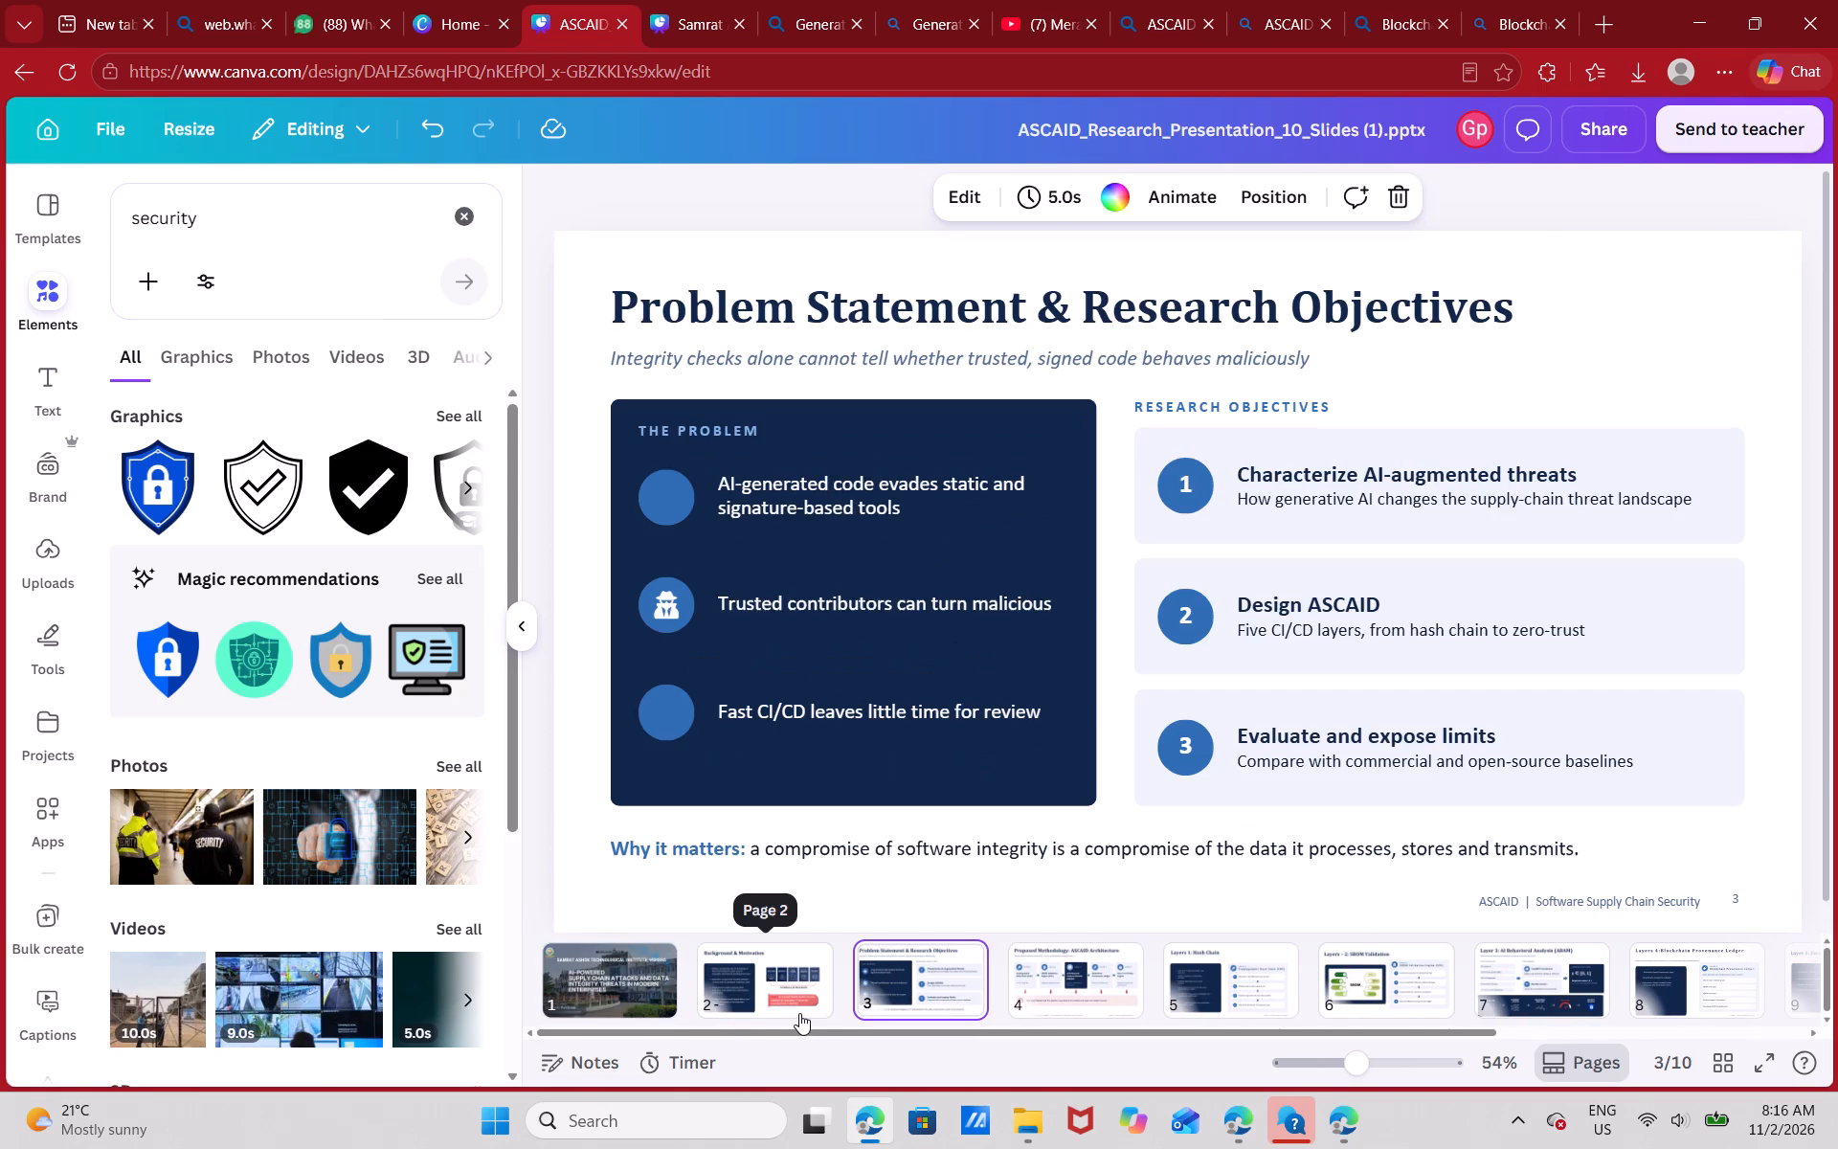
{"action": "key", "text": "Left"}
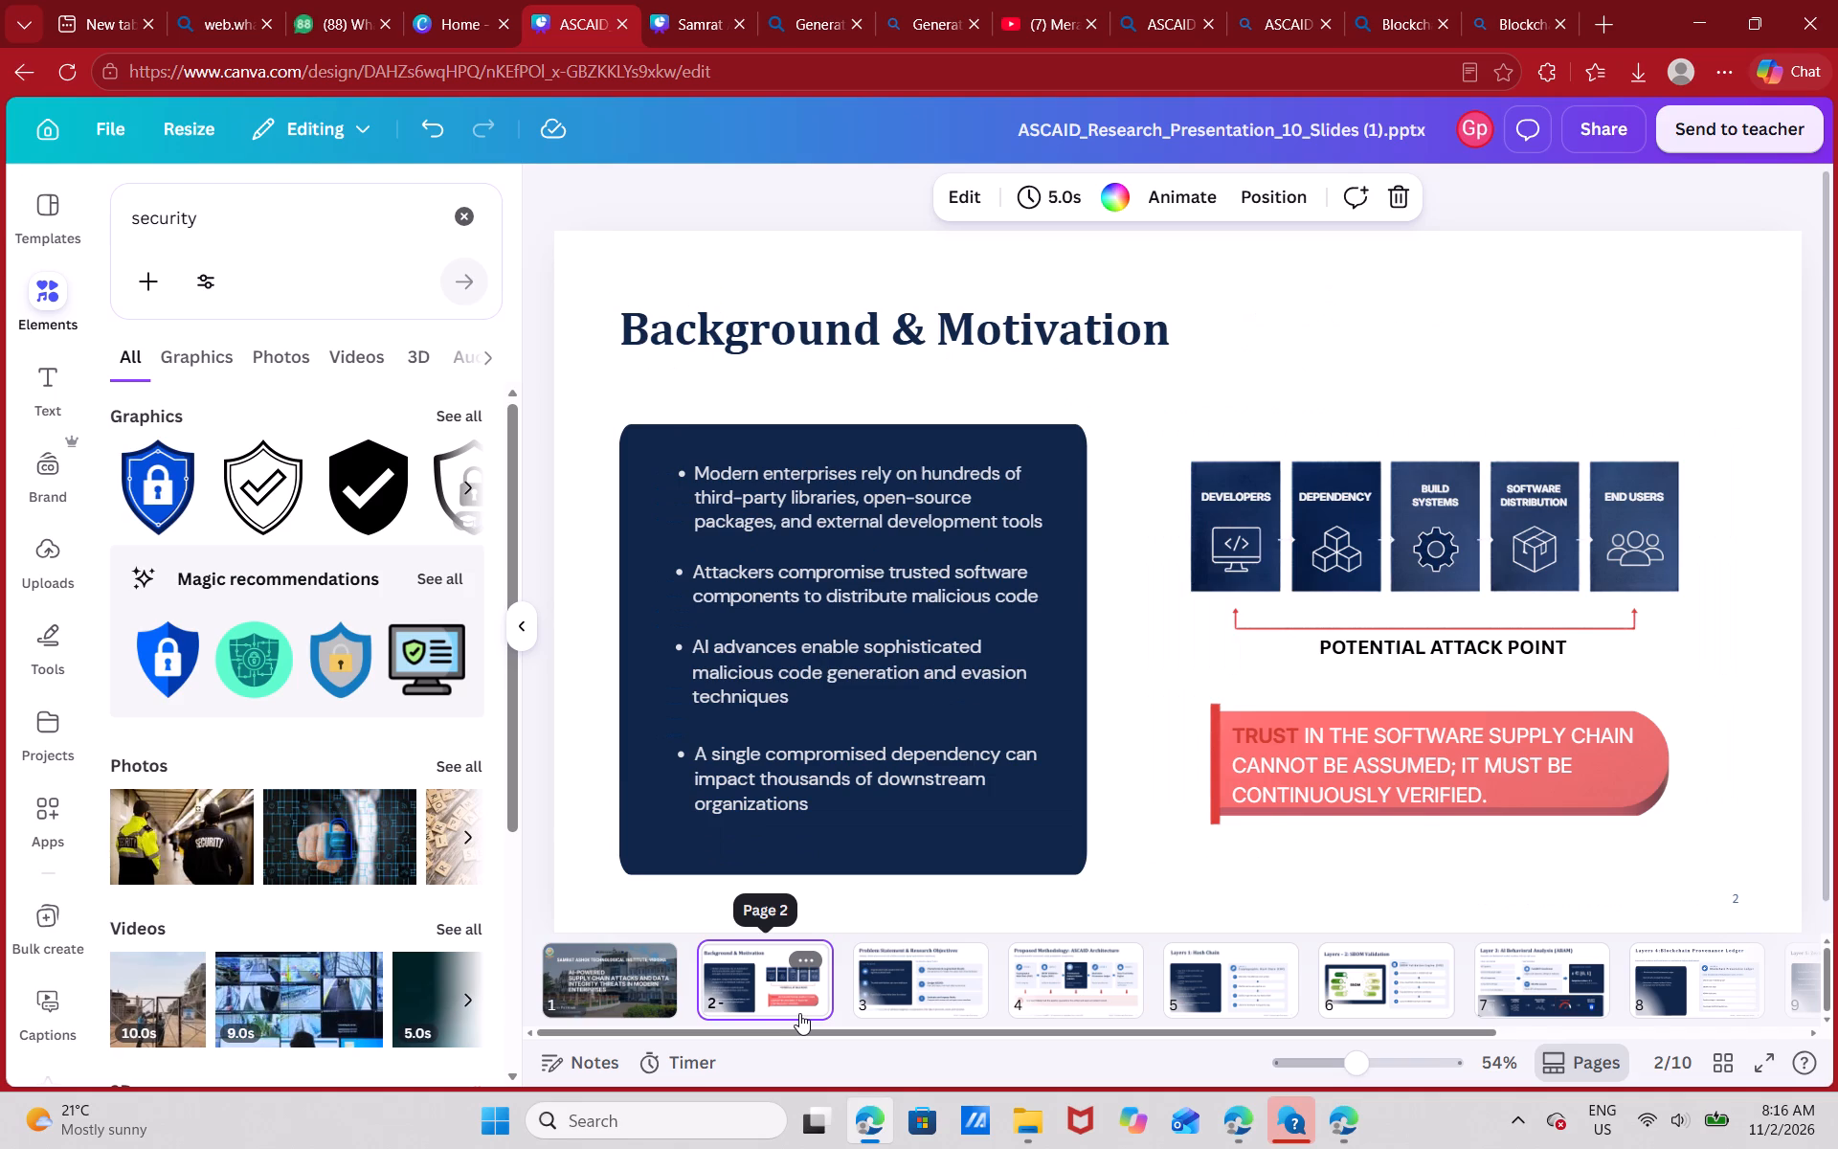
{"action": "key", "text": "Right"}
{"action": "key", "text": "Right"}
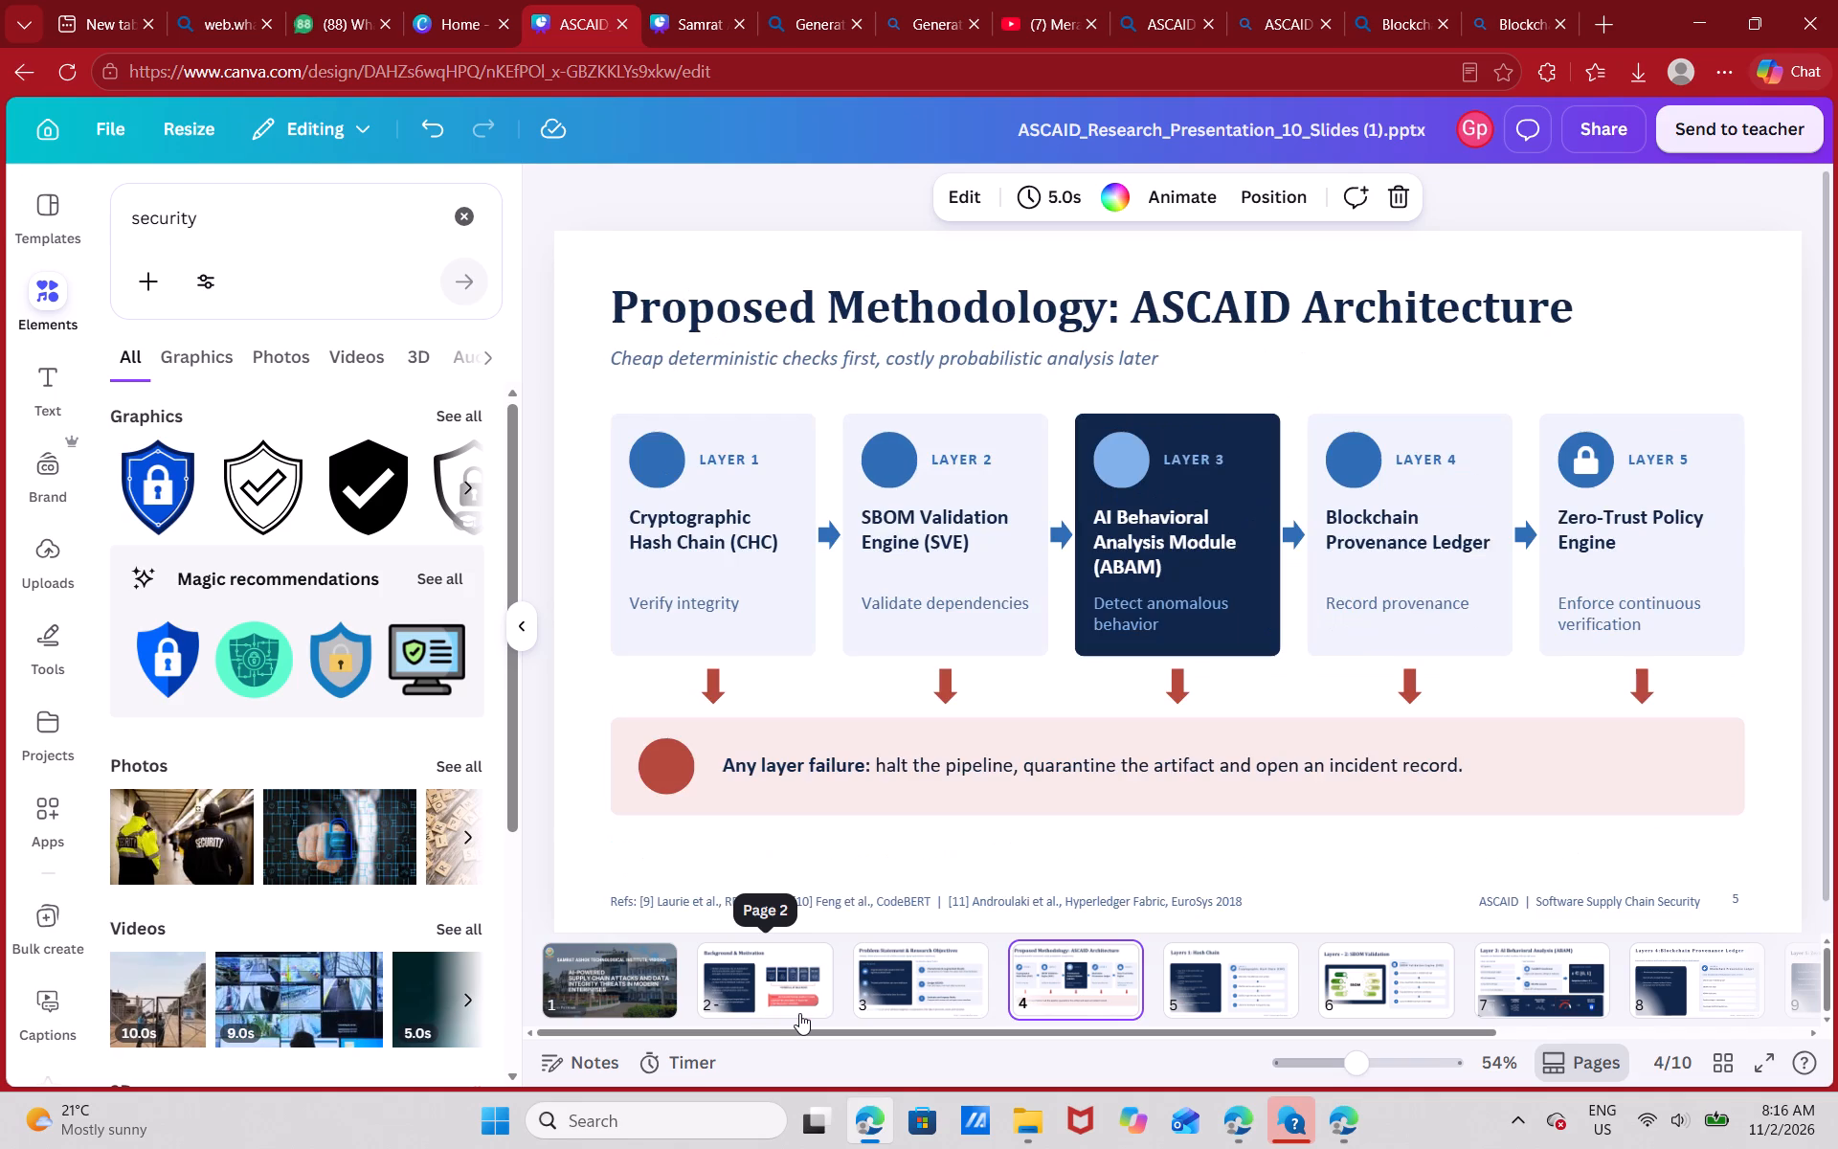
{"action": "key", "text": "Right"}
{"action": "key", "text": "Right"}
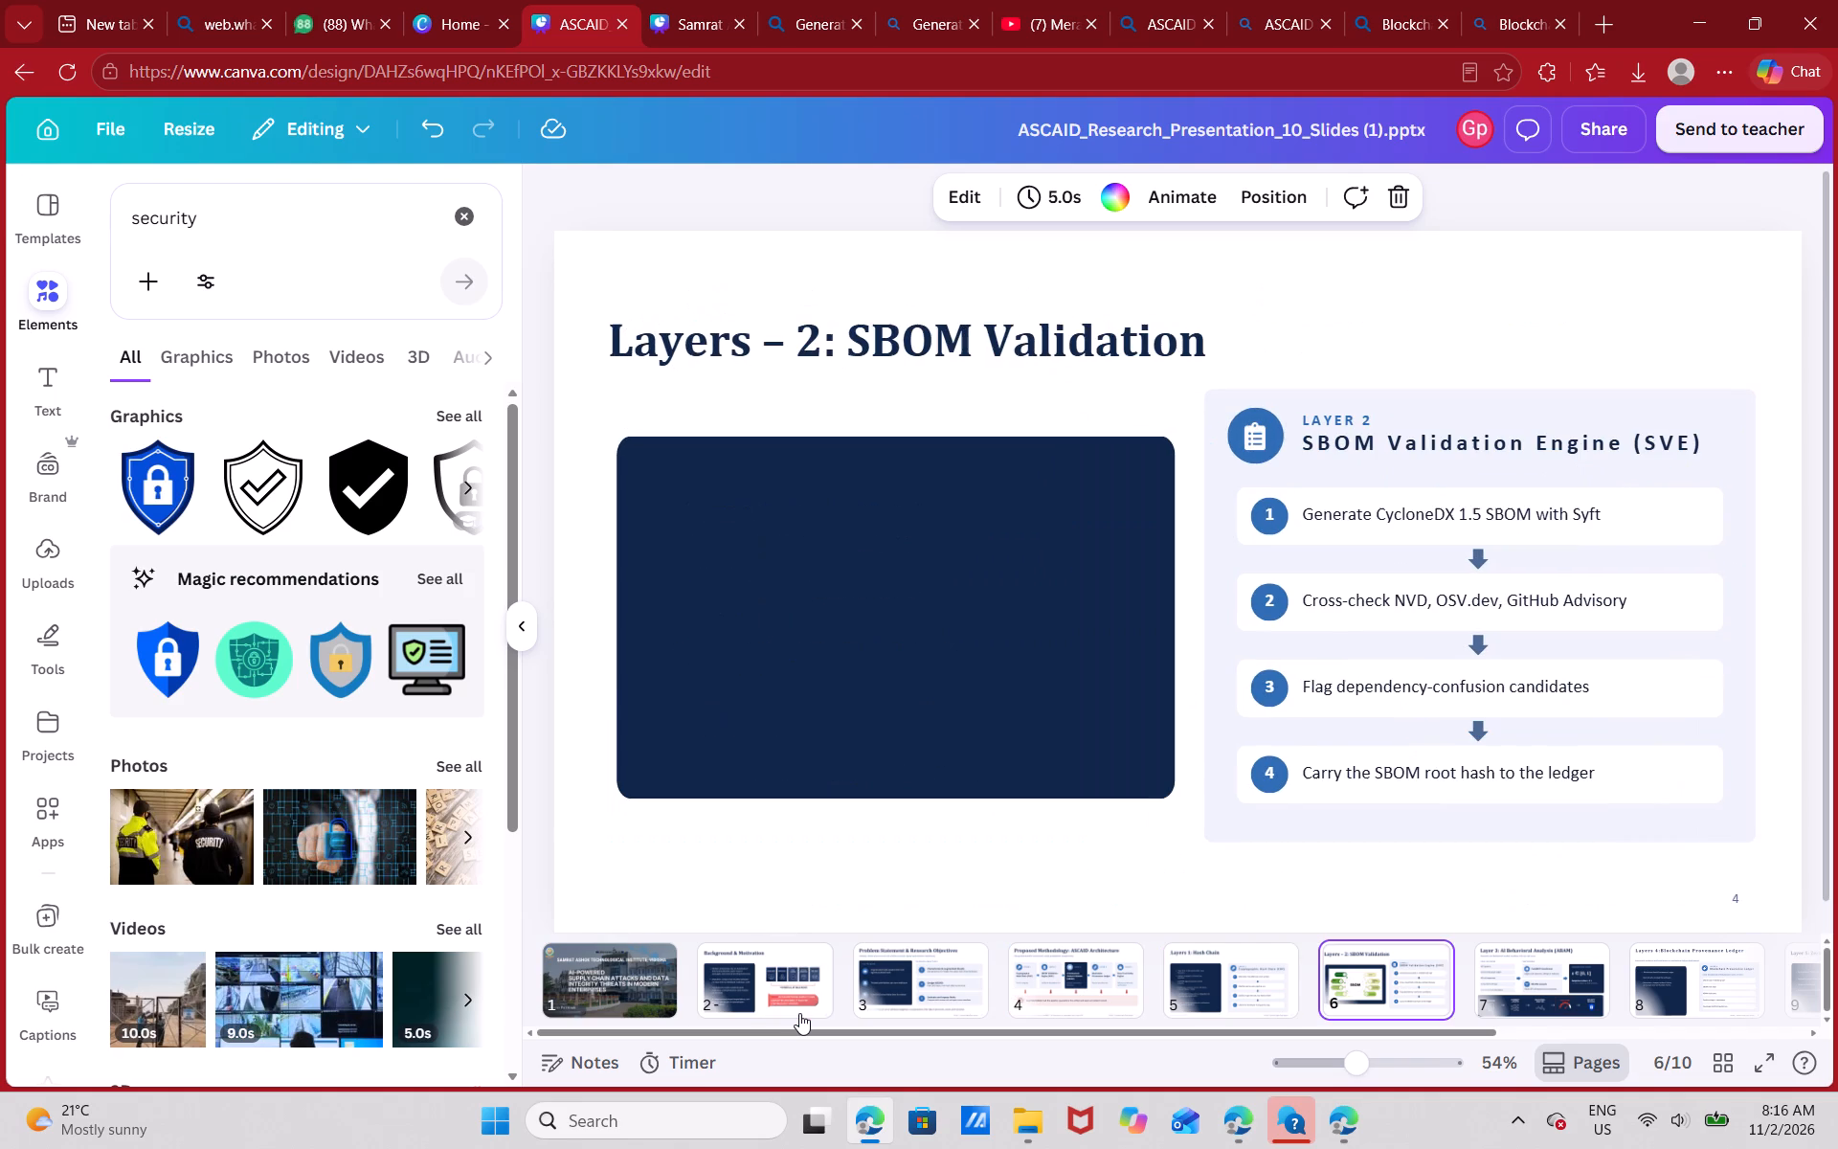
{"action": "key", "text": "Right"}
{"action": "key", "text": "Right"}
{"action": "key", "text": "Right"}
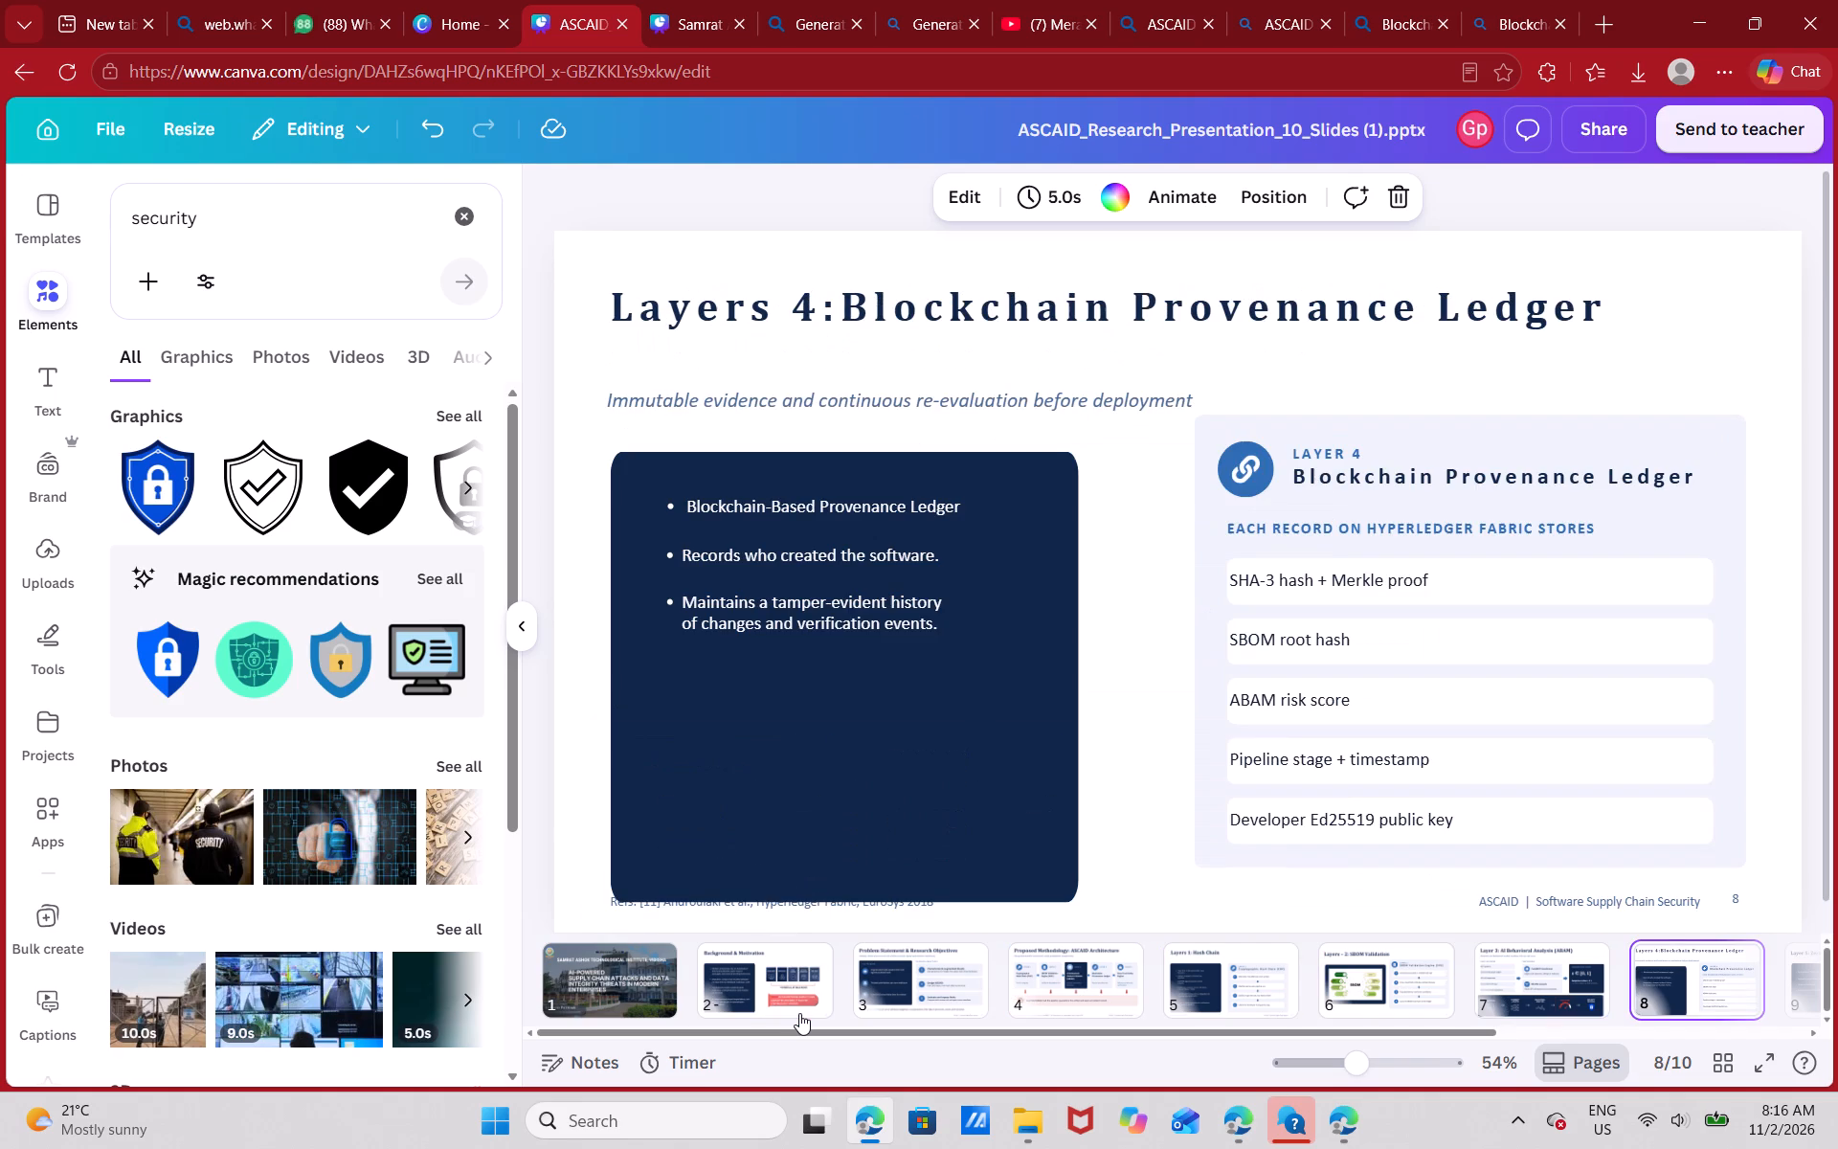
{"action": "key", "text": "Right"}
{"action": "key", "text": "Right"}
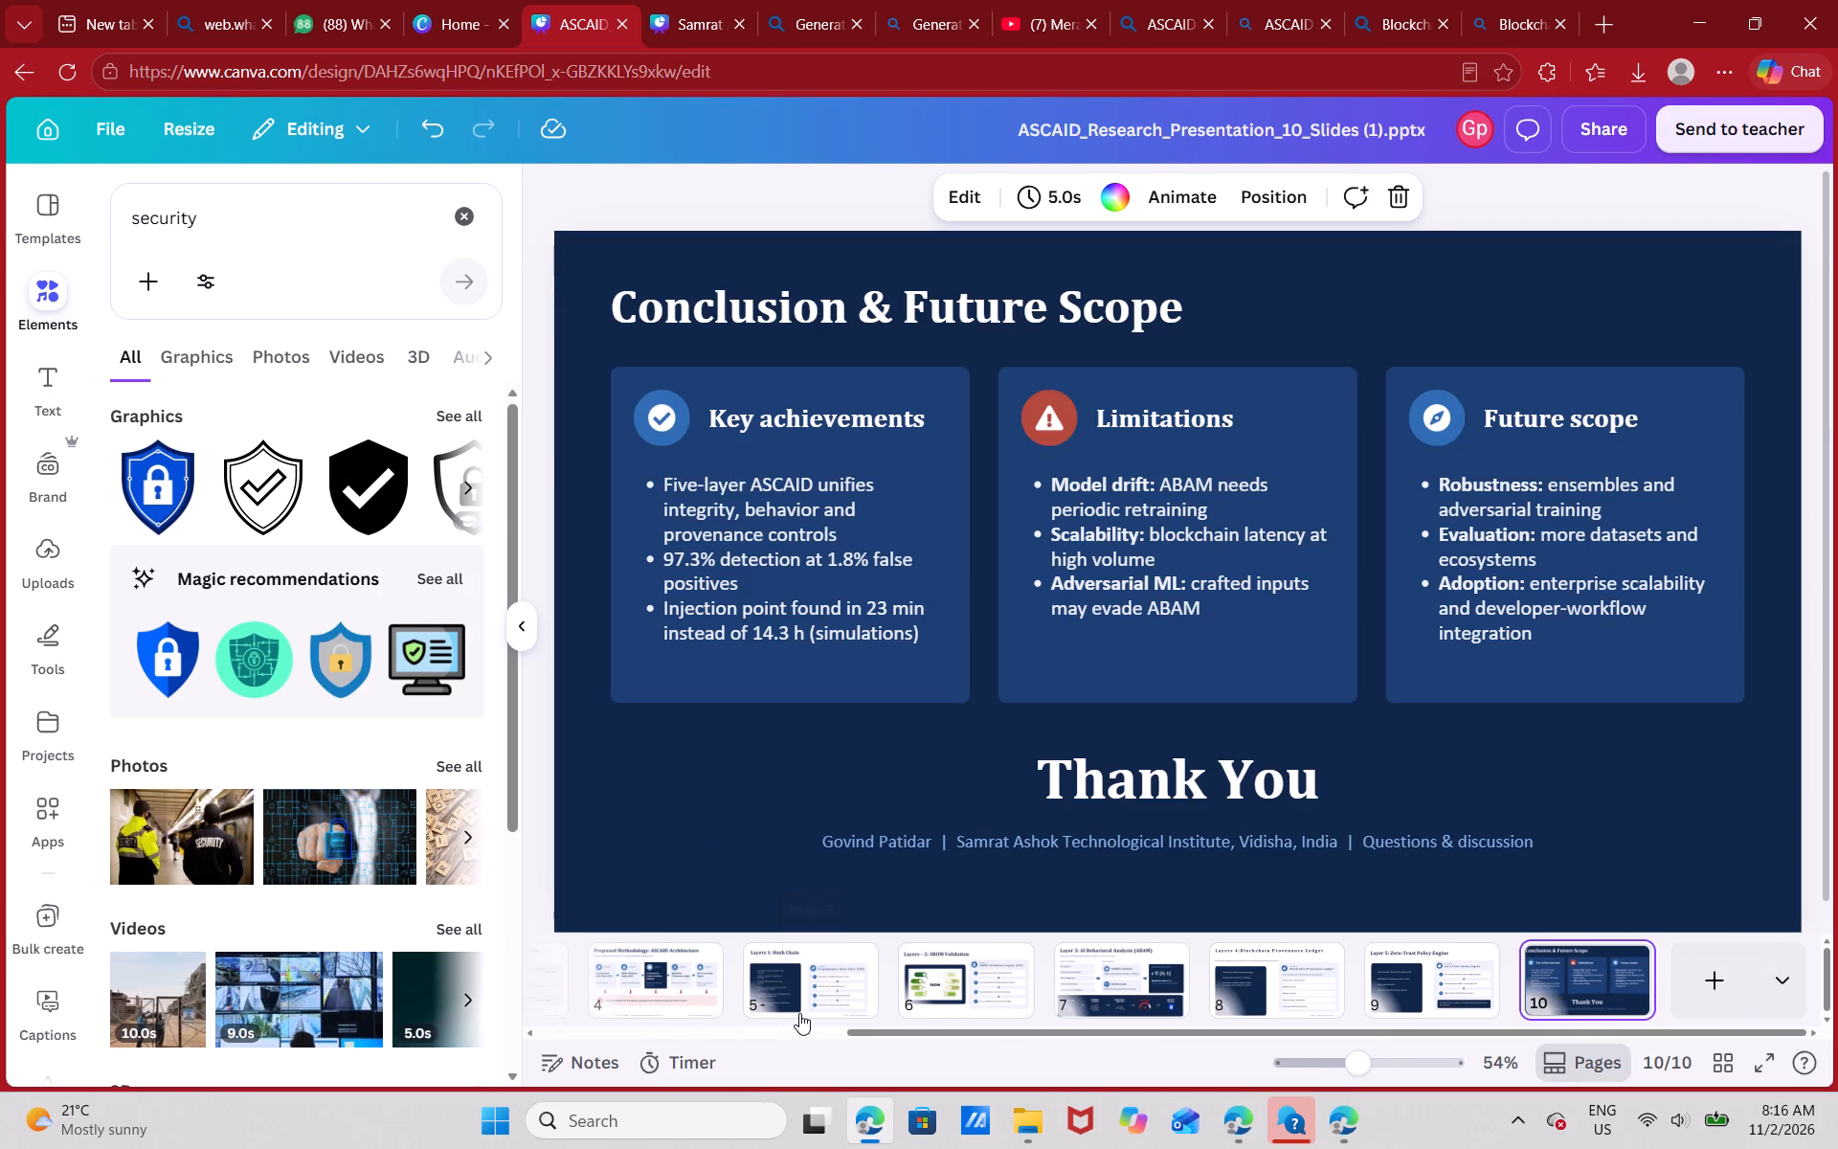
{"action": "key", "text": "Right"}
Go back through the layer slides and compare the Layer 1 Hash Chain slide with the Layer 2 SBOM Validation slide.
{"action": "key", "text": "Left"}
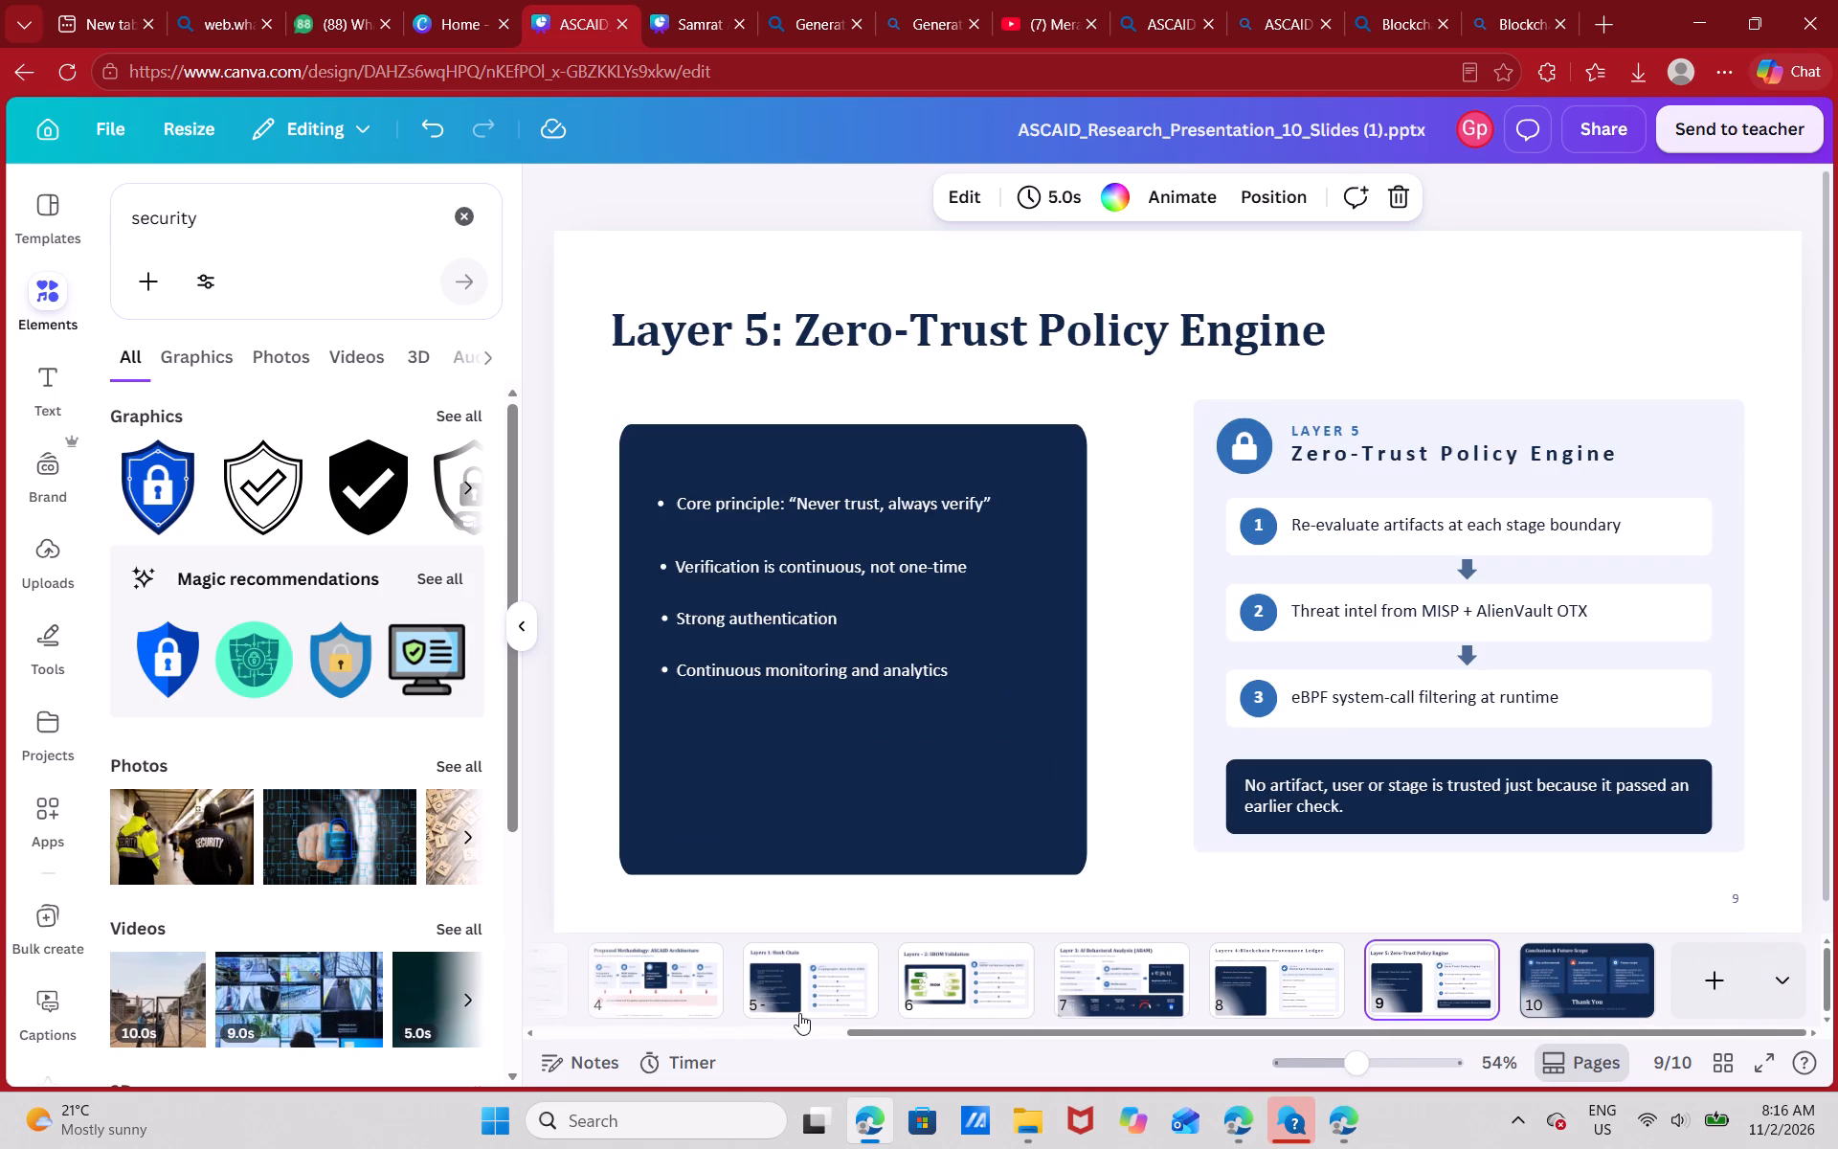
{"action": "key", "text": "Left"}
{"action": "key", "text": "Left"}
{"action": "key", "text": "Left"}
{"action": "key", "text": "Left"}
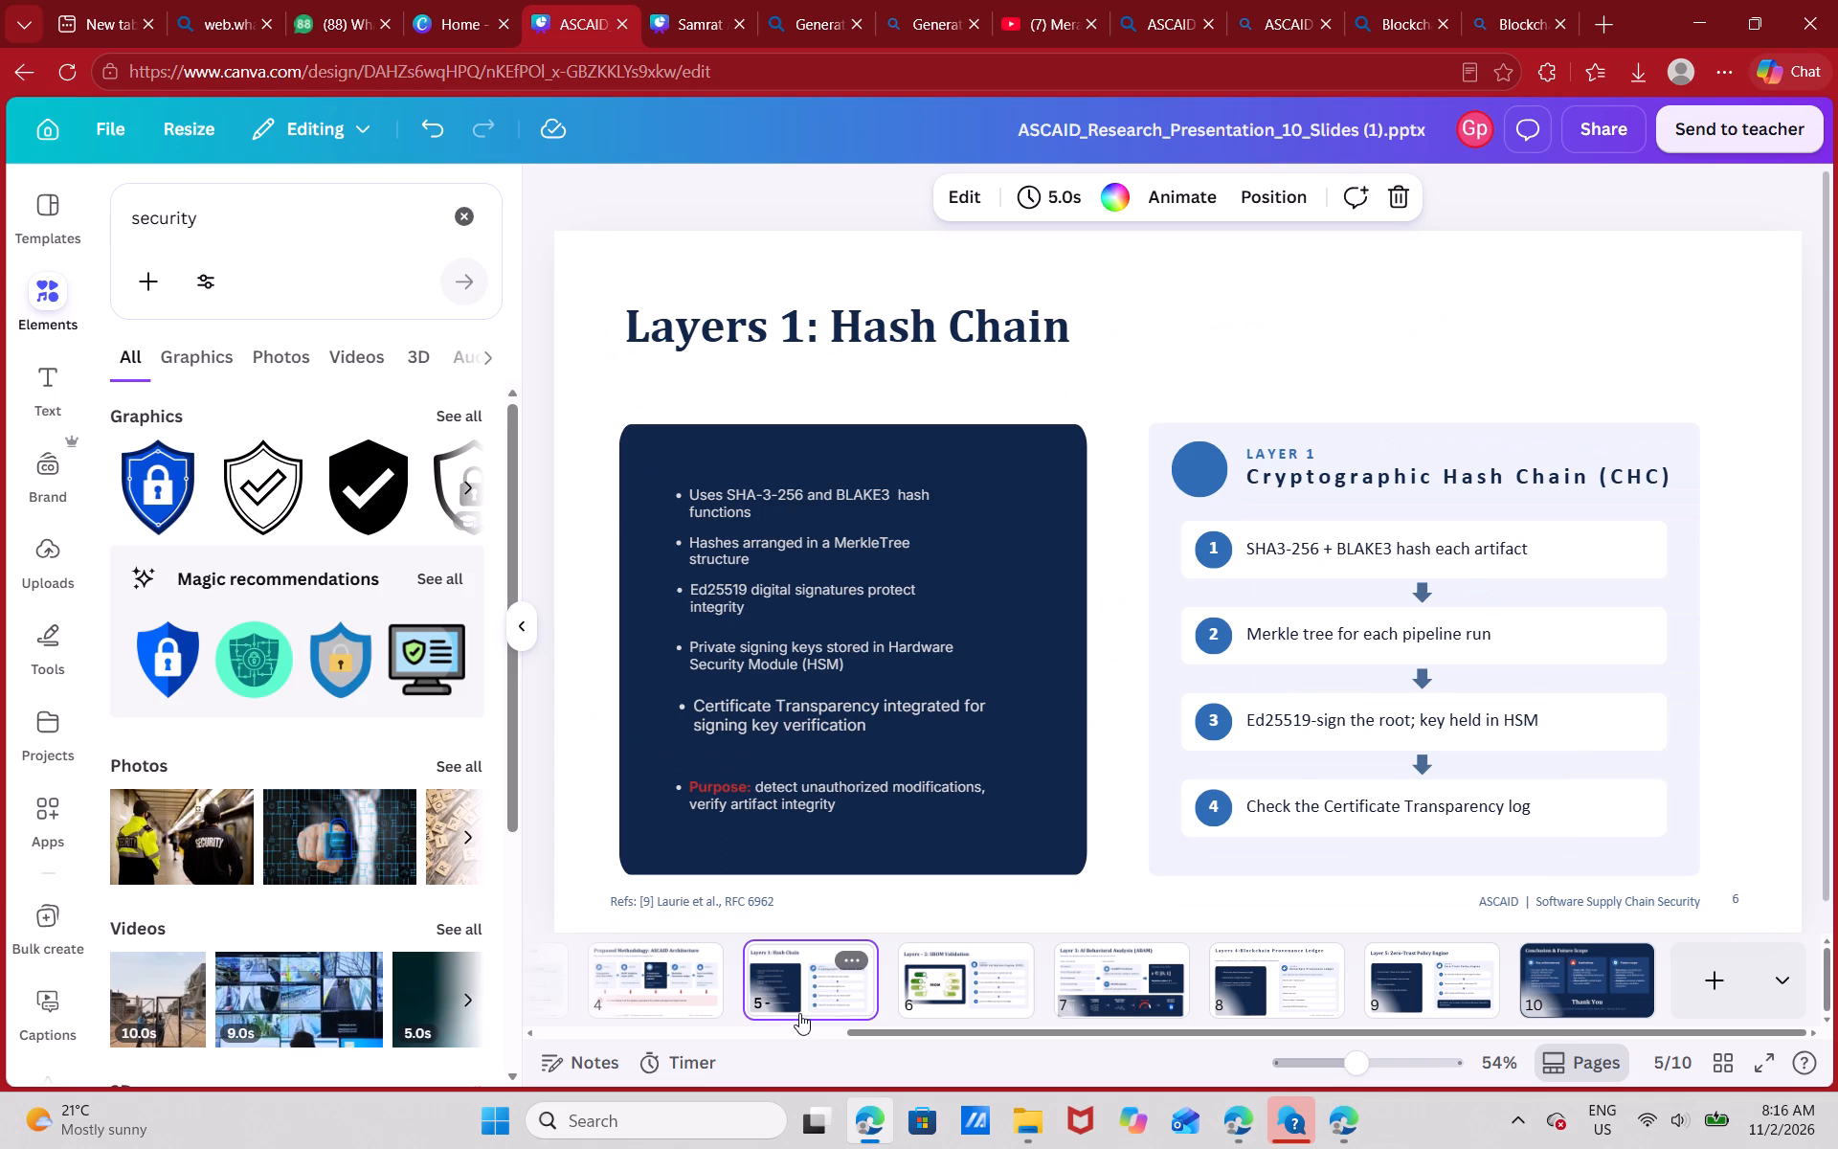
{"action": "key", "text": "Right"}
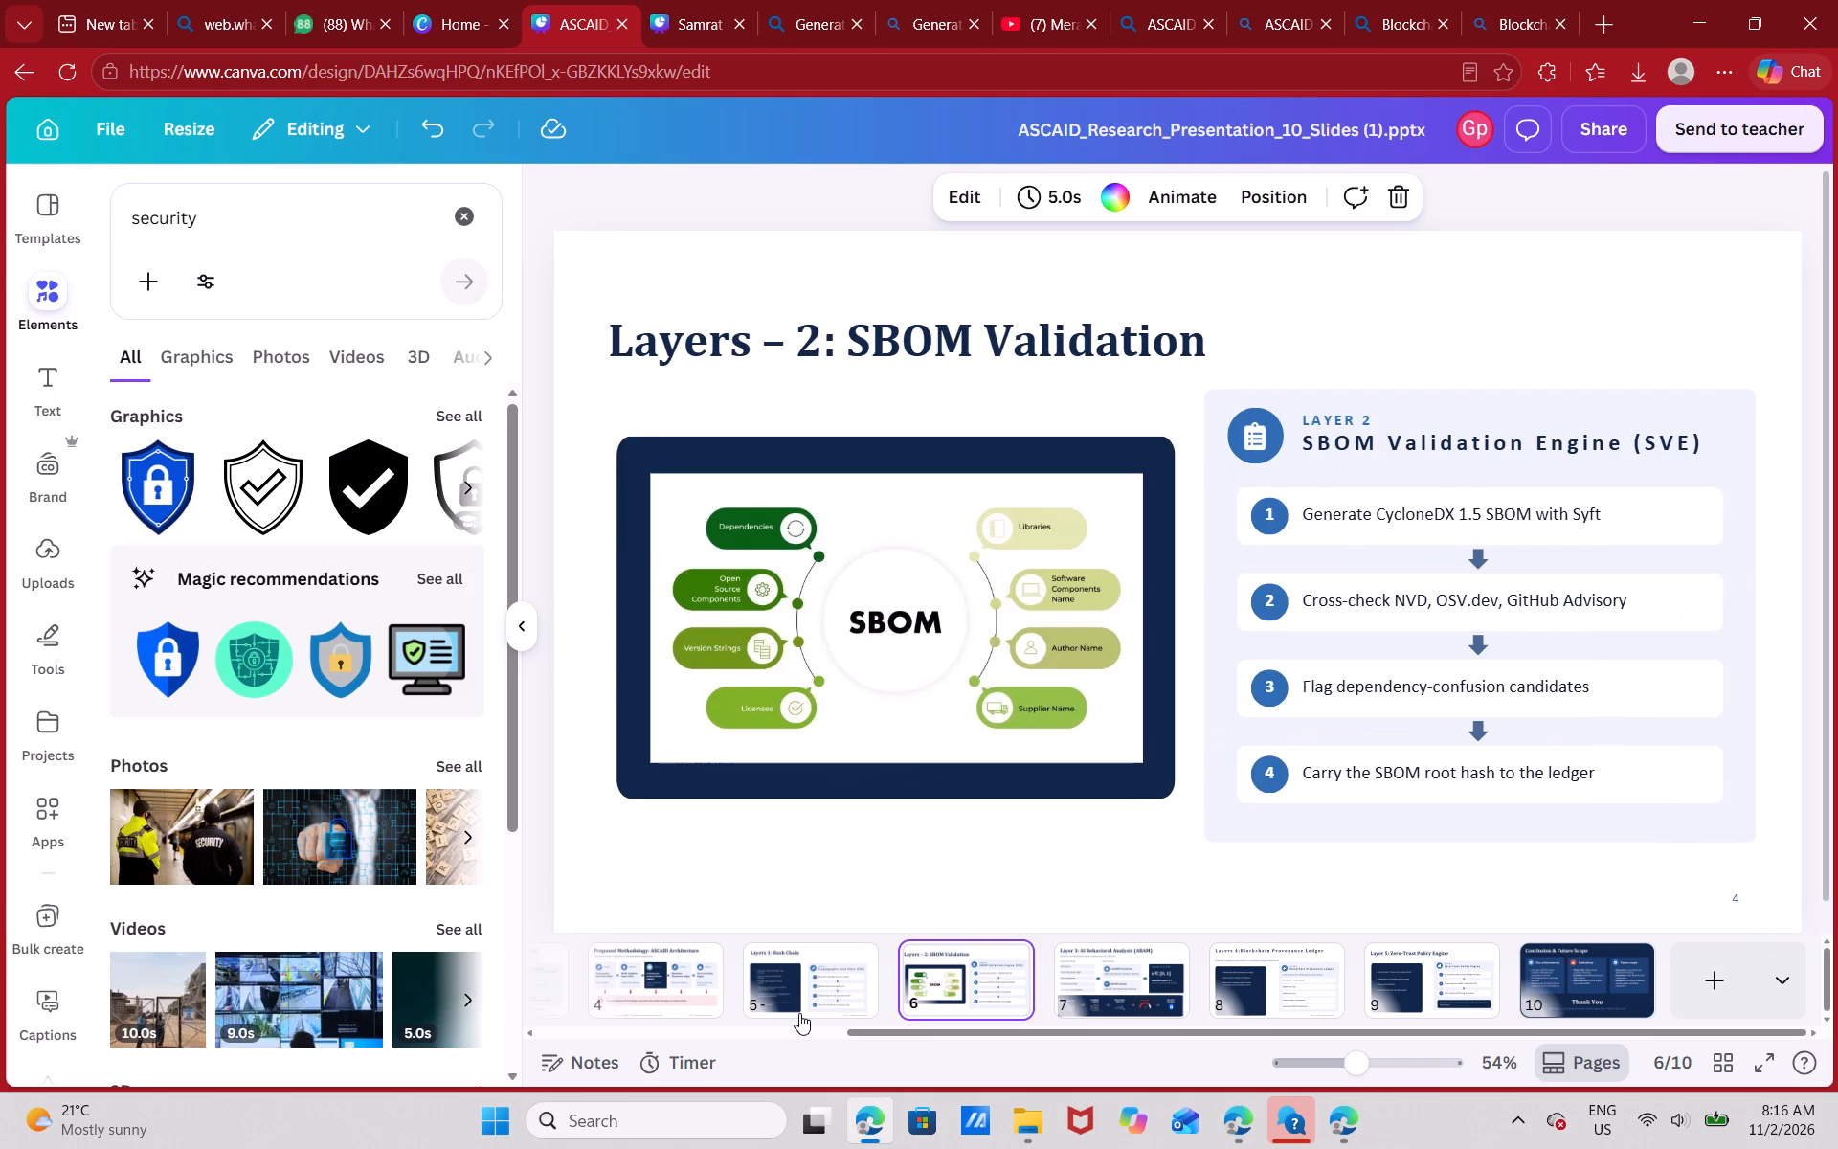
{"action": "key", "text": "Left"}
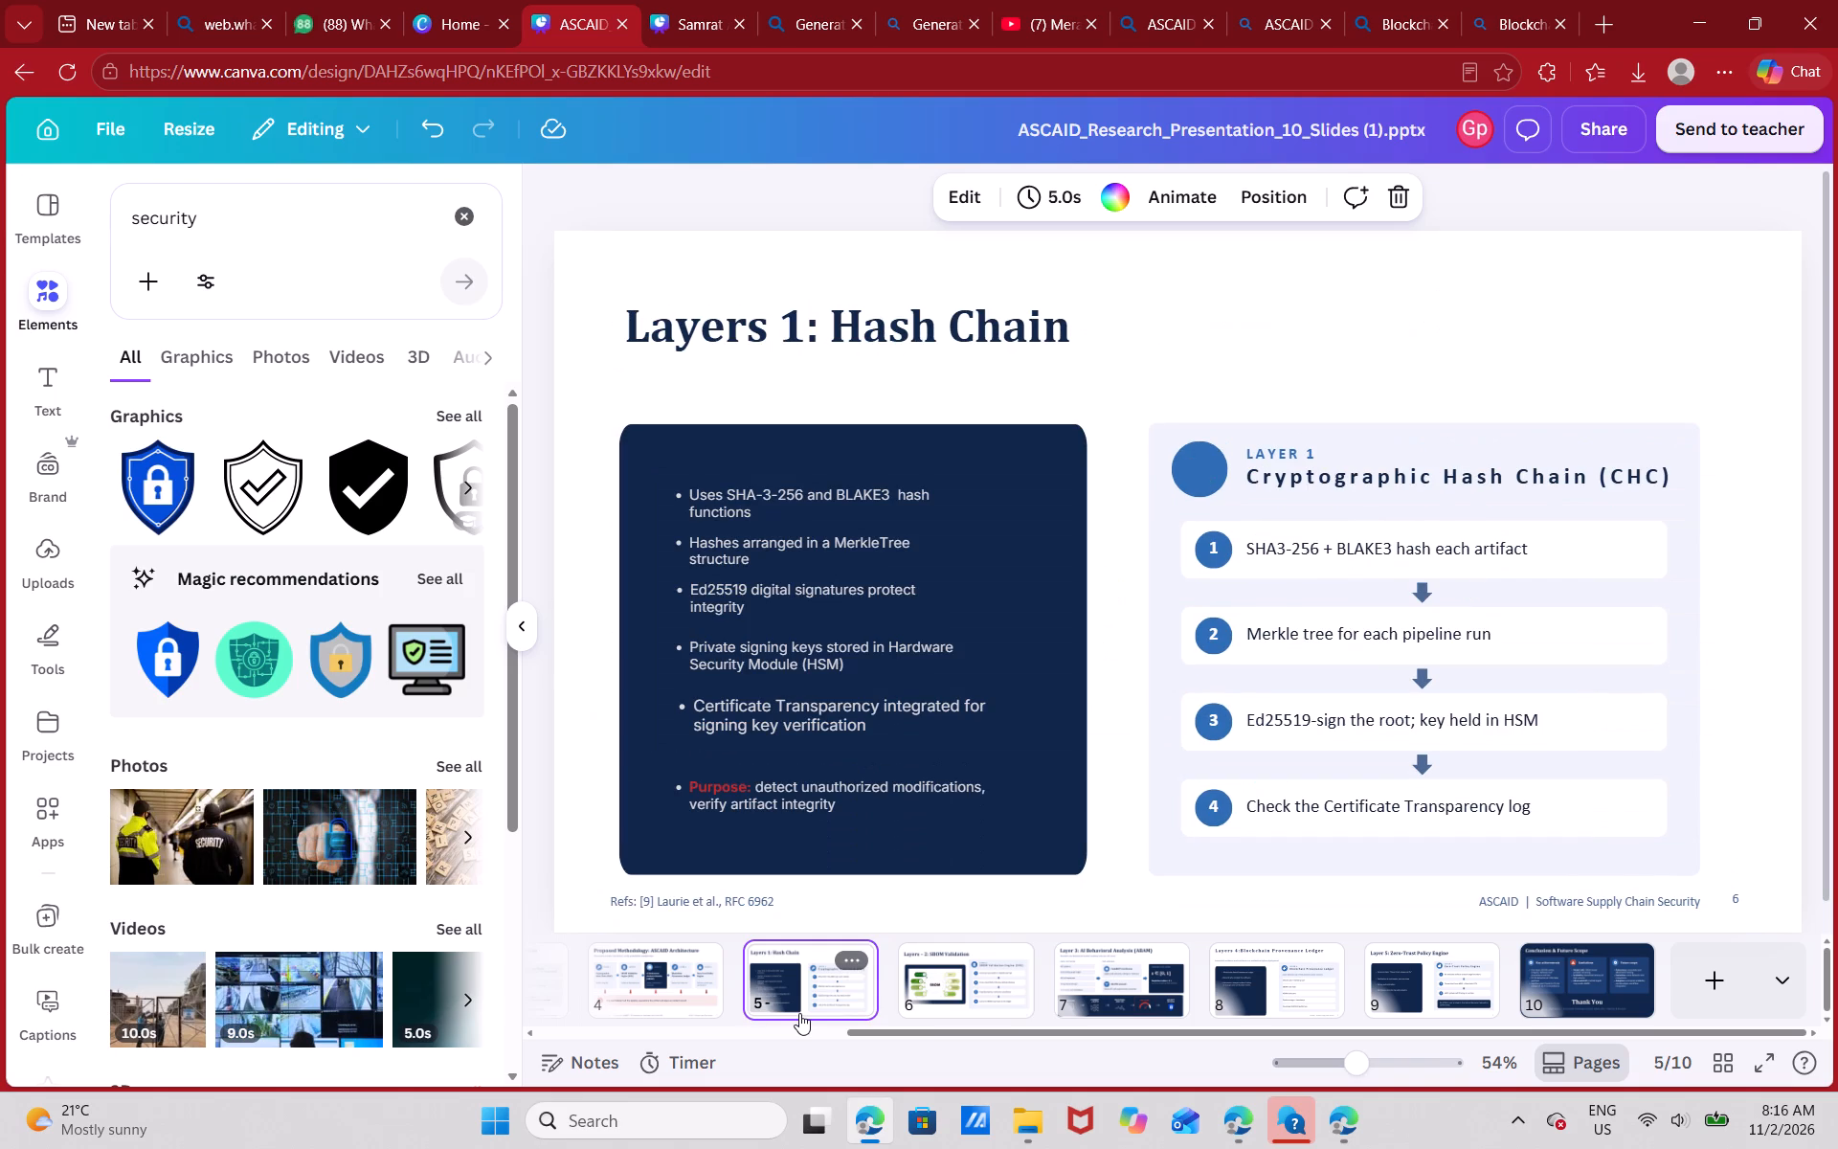
{"action": "key", "text": "Right"}
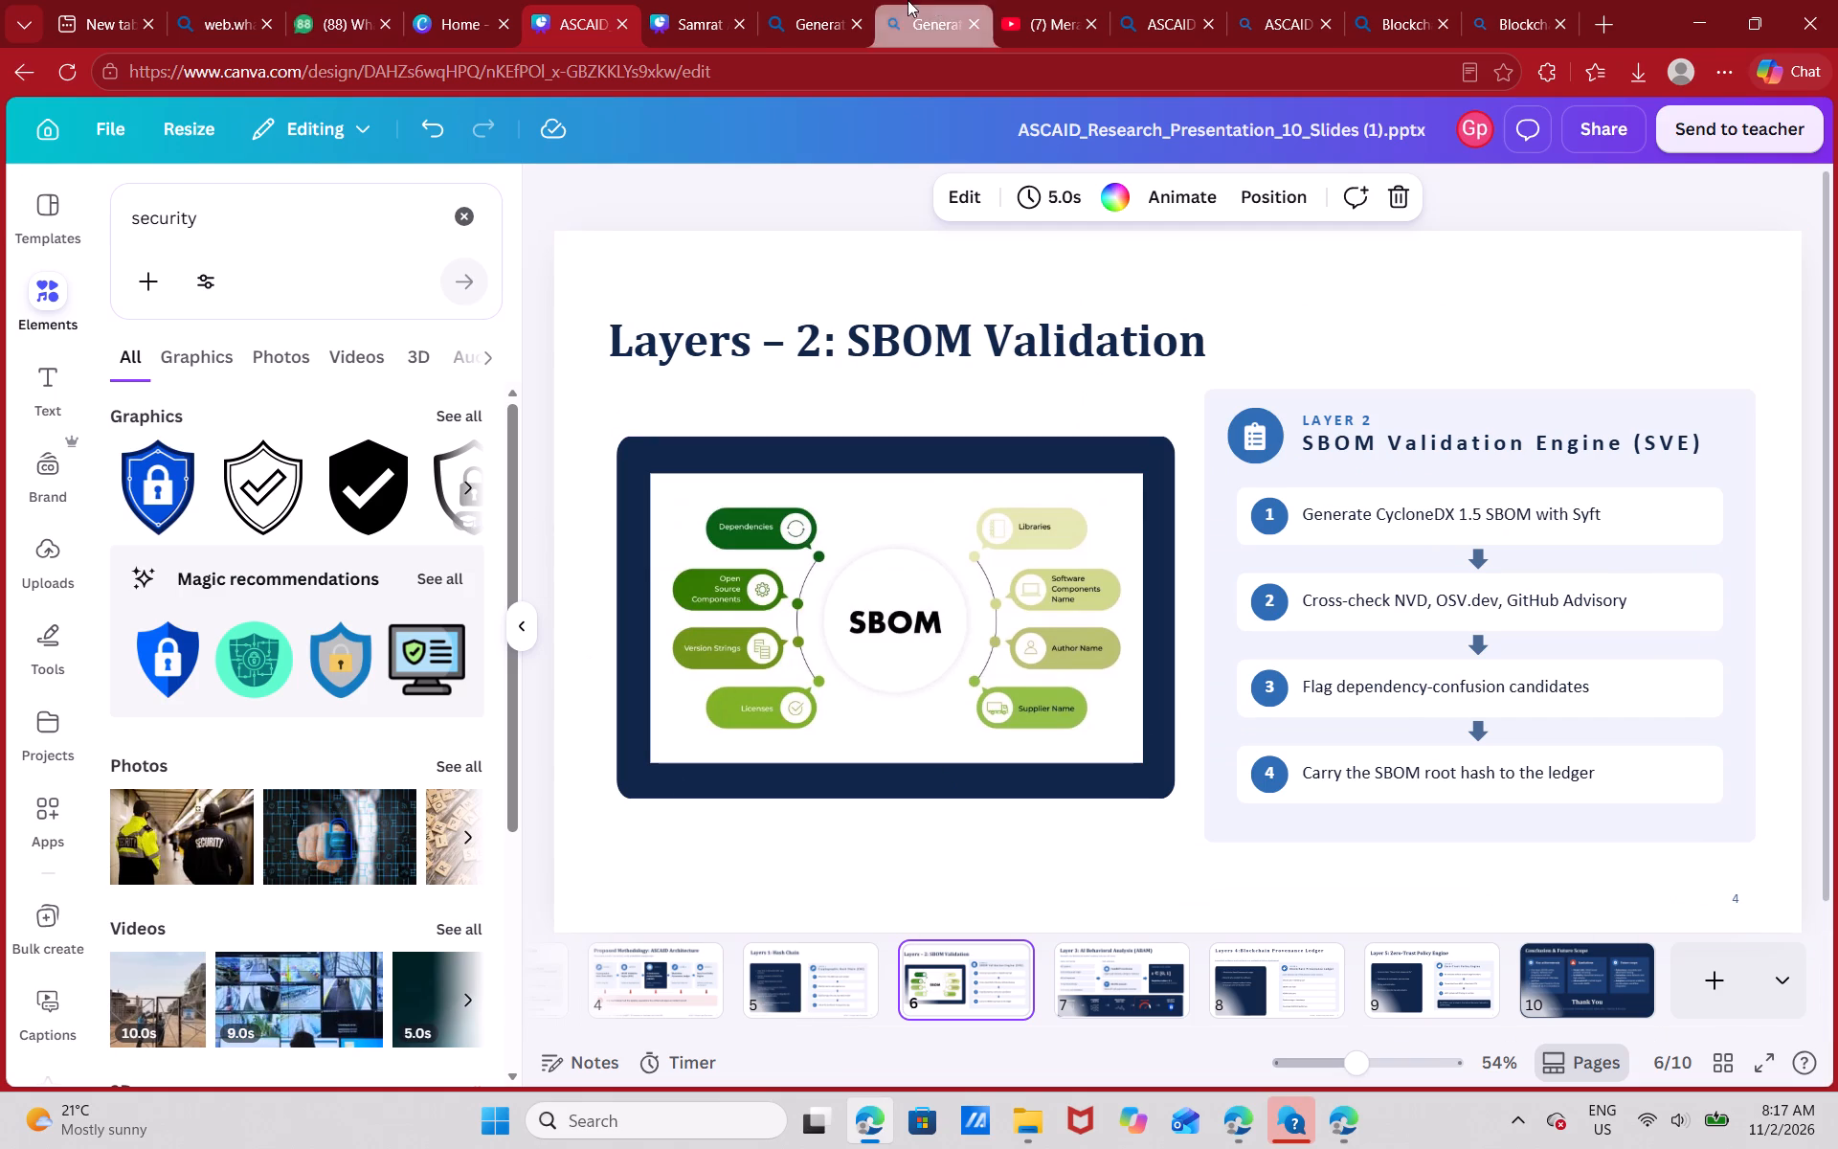
Switch to the Samrat Ashok Technological Institute Vidisha design and open slide 6, "Building the First Line of Defense".
{"action": "left_click", "coordinate": [672, 5]}
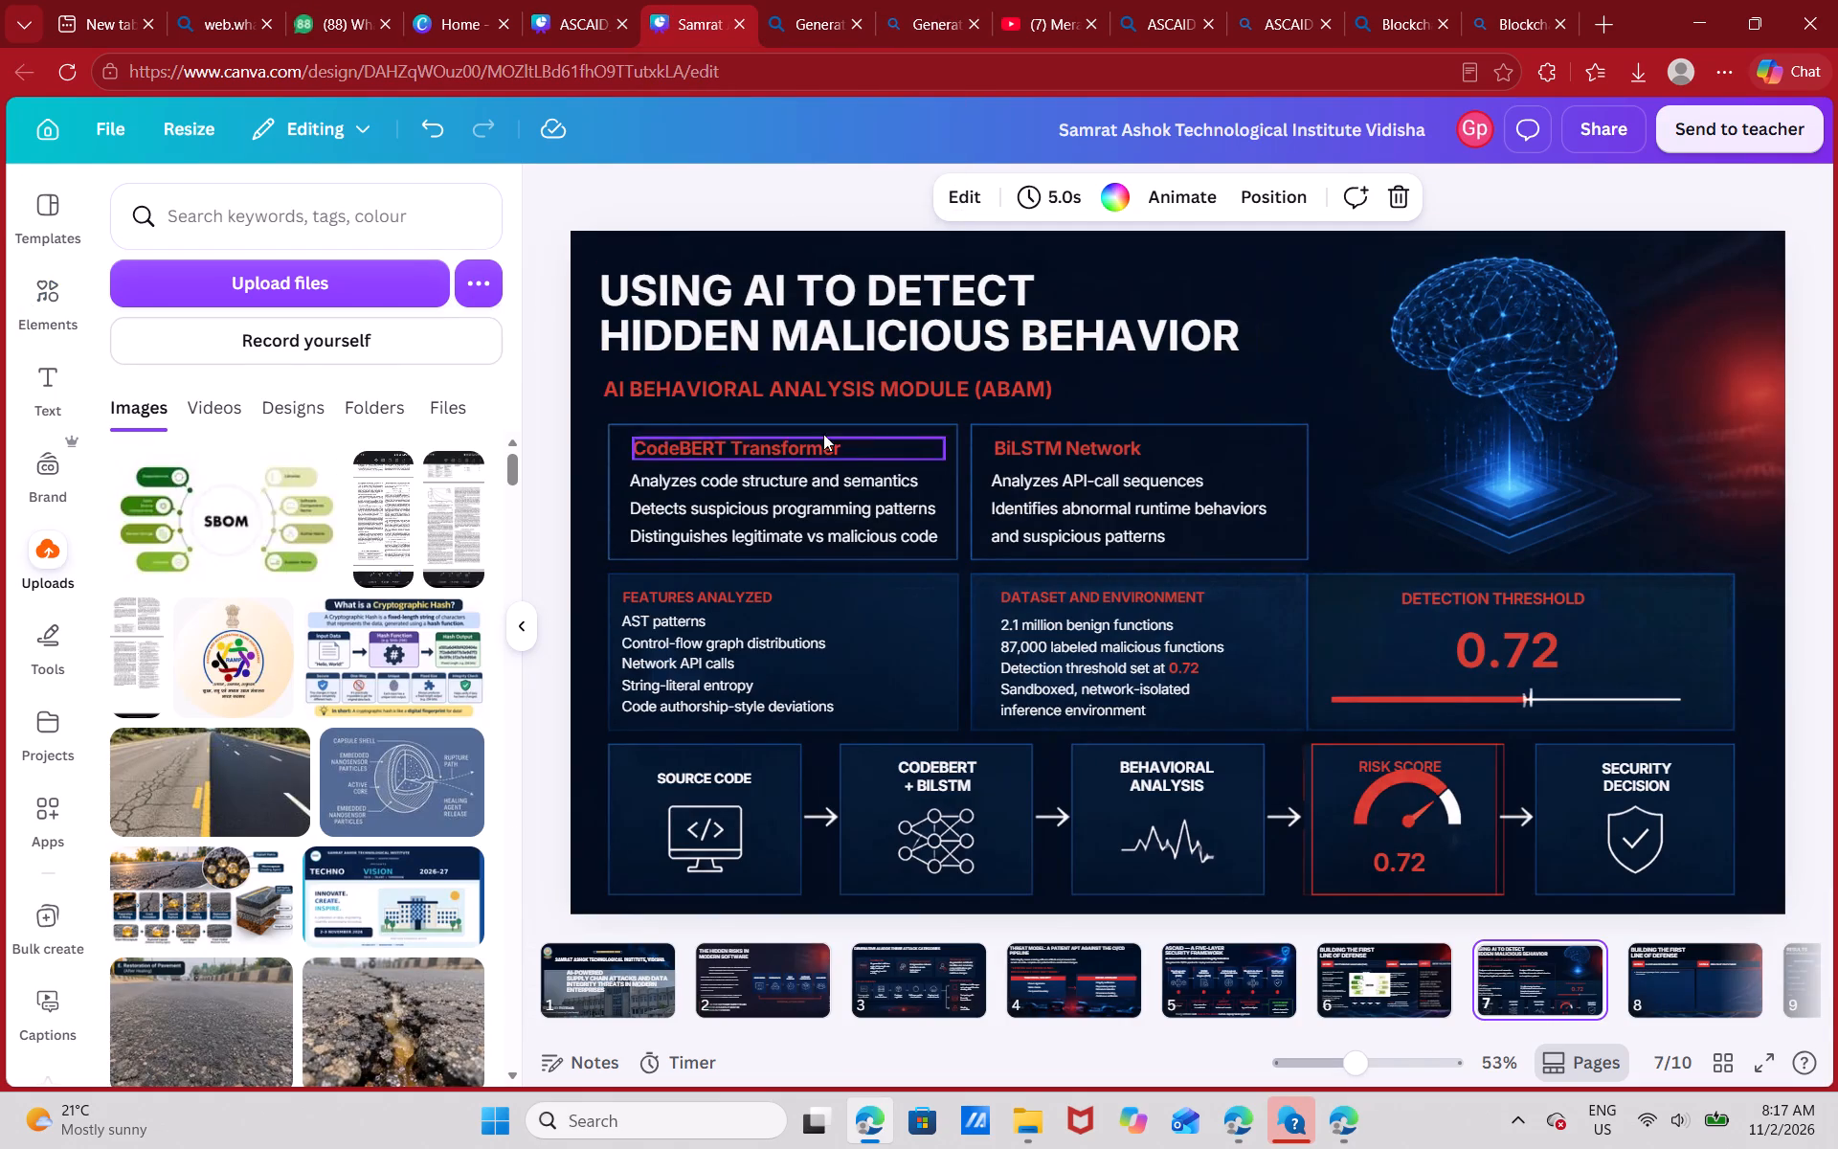
{"action": "left_click", "coordinate": [1432, 972]}
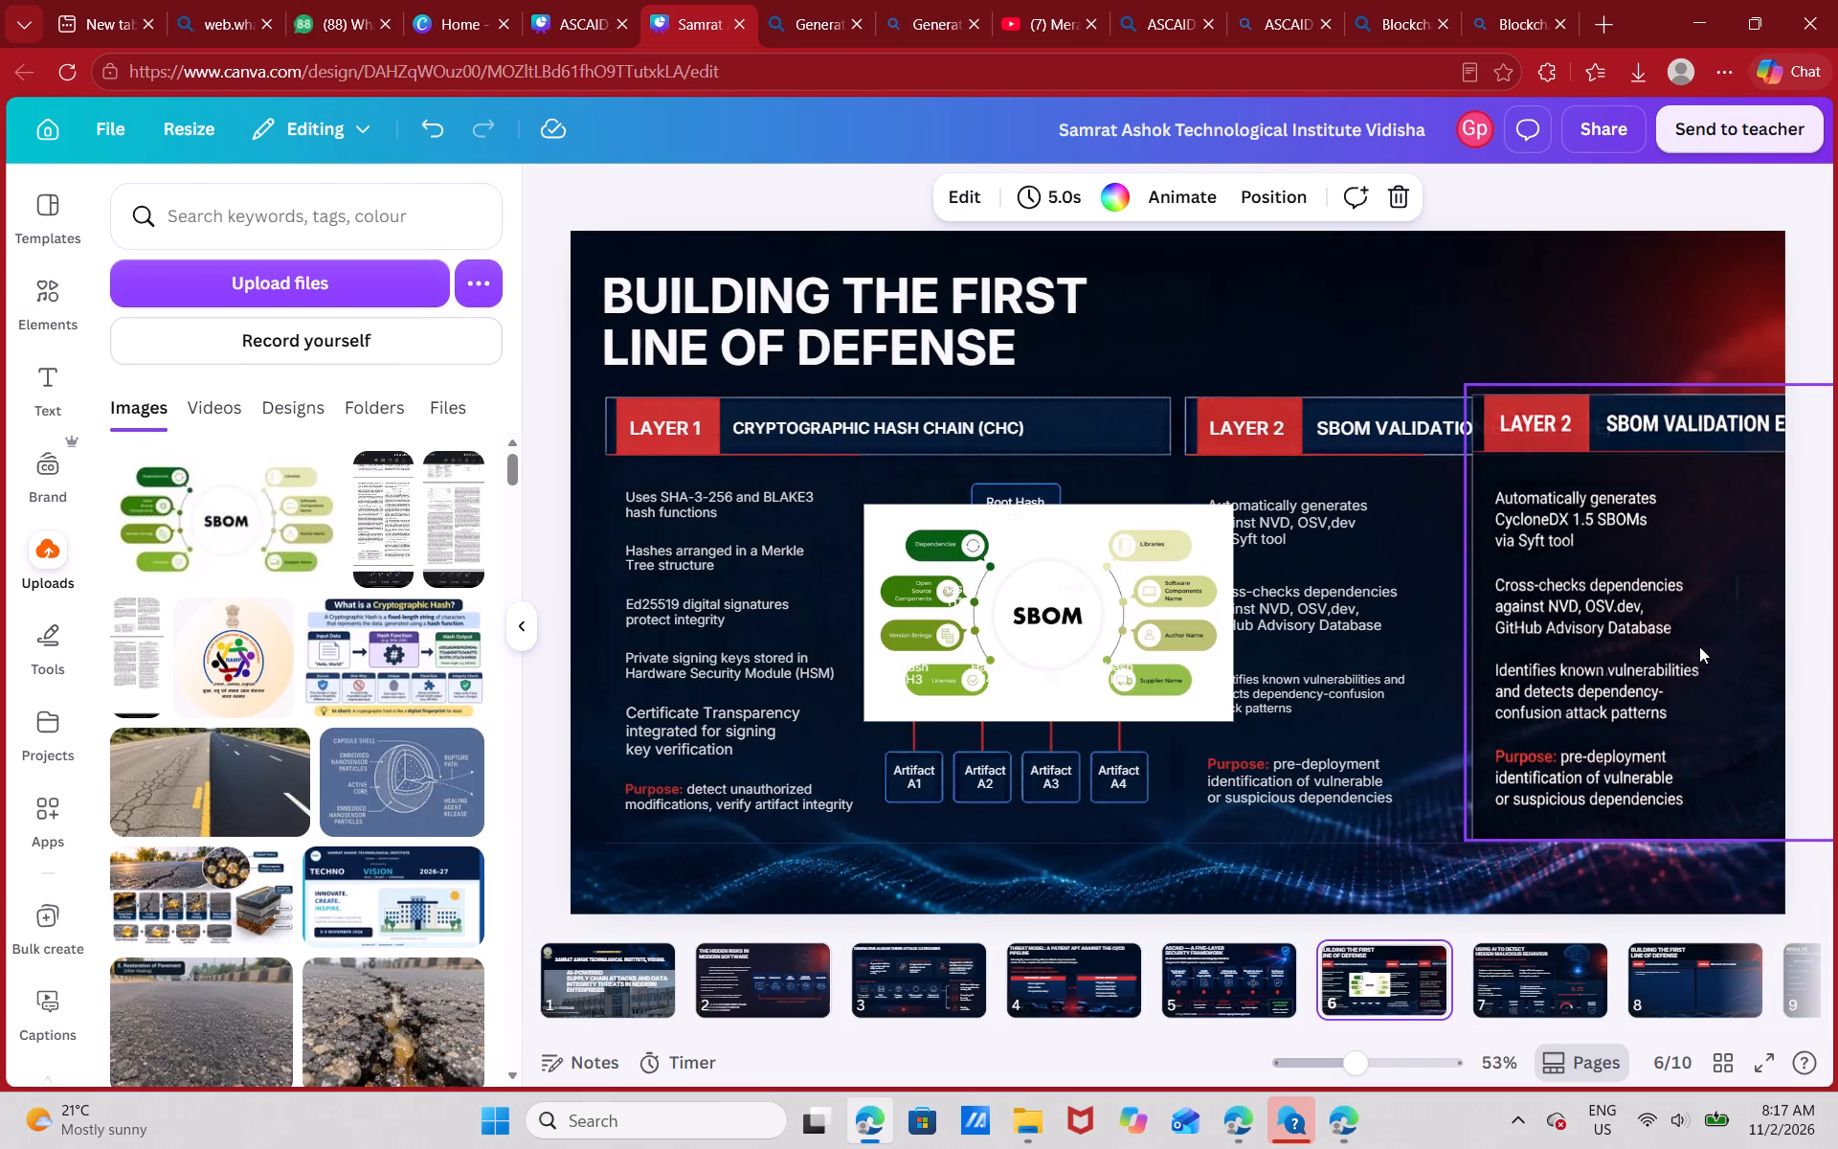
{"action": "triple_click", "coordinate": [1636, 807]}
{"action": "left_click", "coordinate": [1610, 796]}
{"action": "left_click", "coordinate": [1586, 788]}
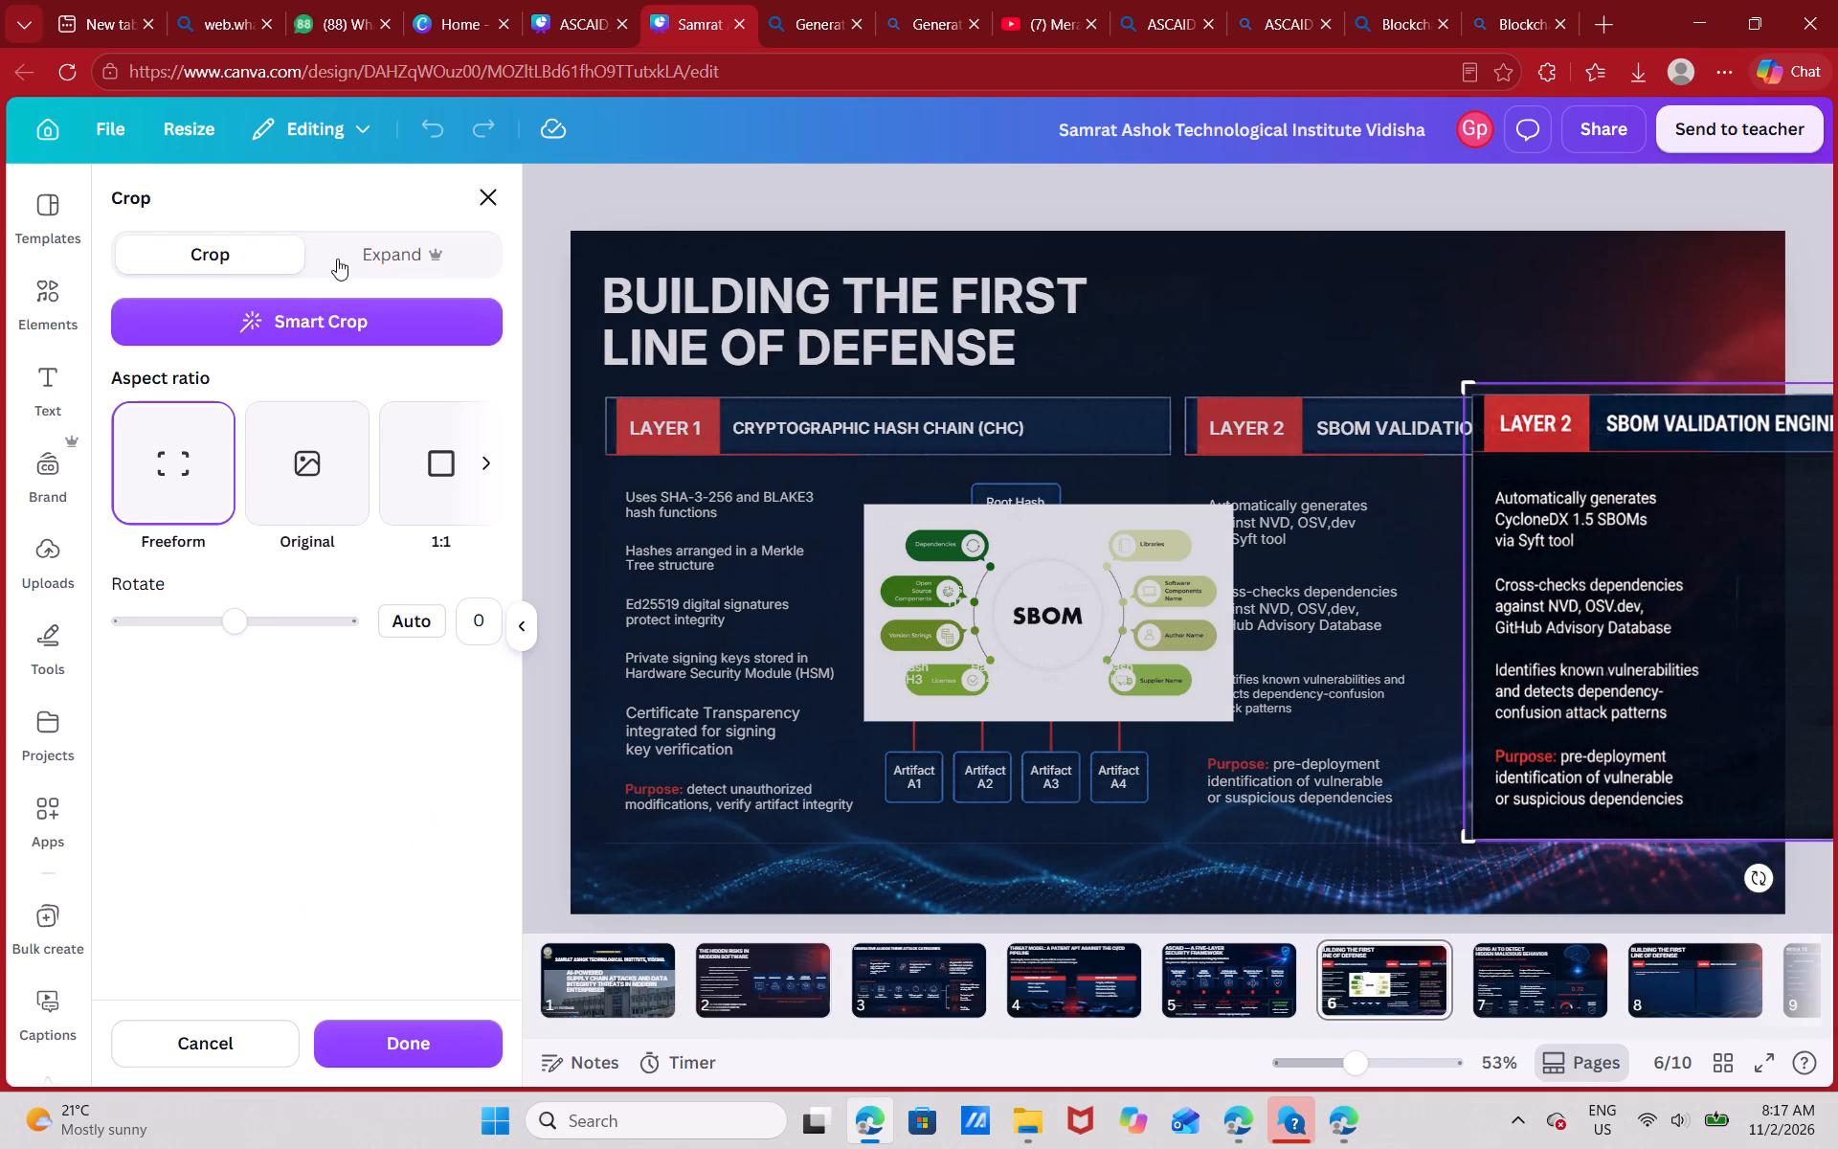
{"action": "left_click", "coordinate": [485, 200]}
Shift the SBOM diagram away from the Layer 2 text it overlaps on slide 6.
{"action": "left_click_drag", "start_coordinate": [1096, 629], "coordinate": [1097, 628]}
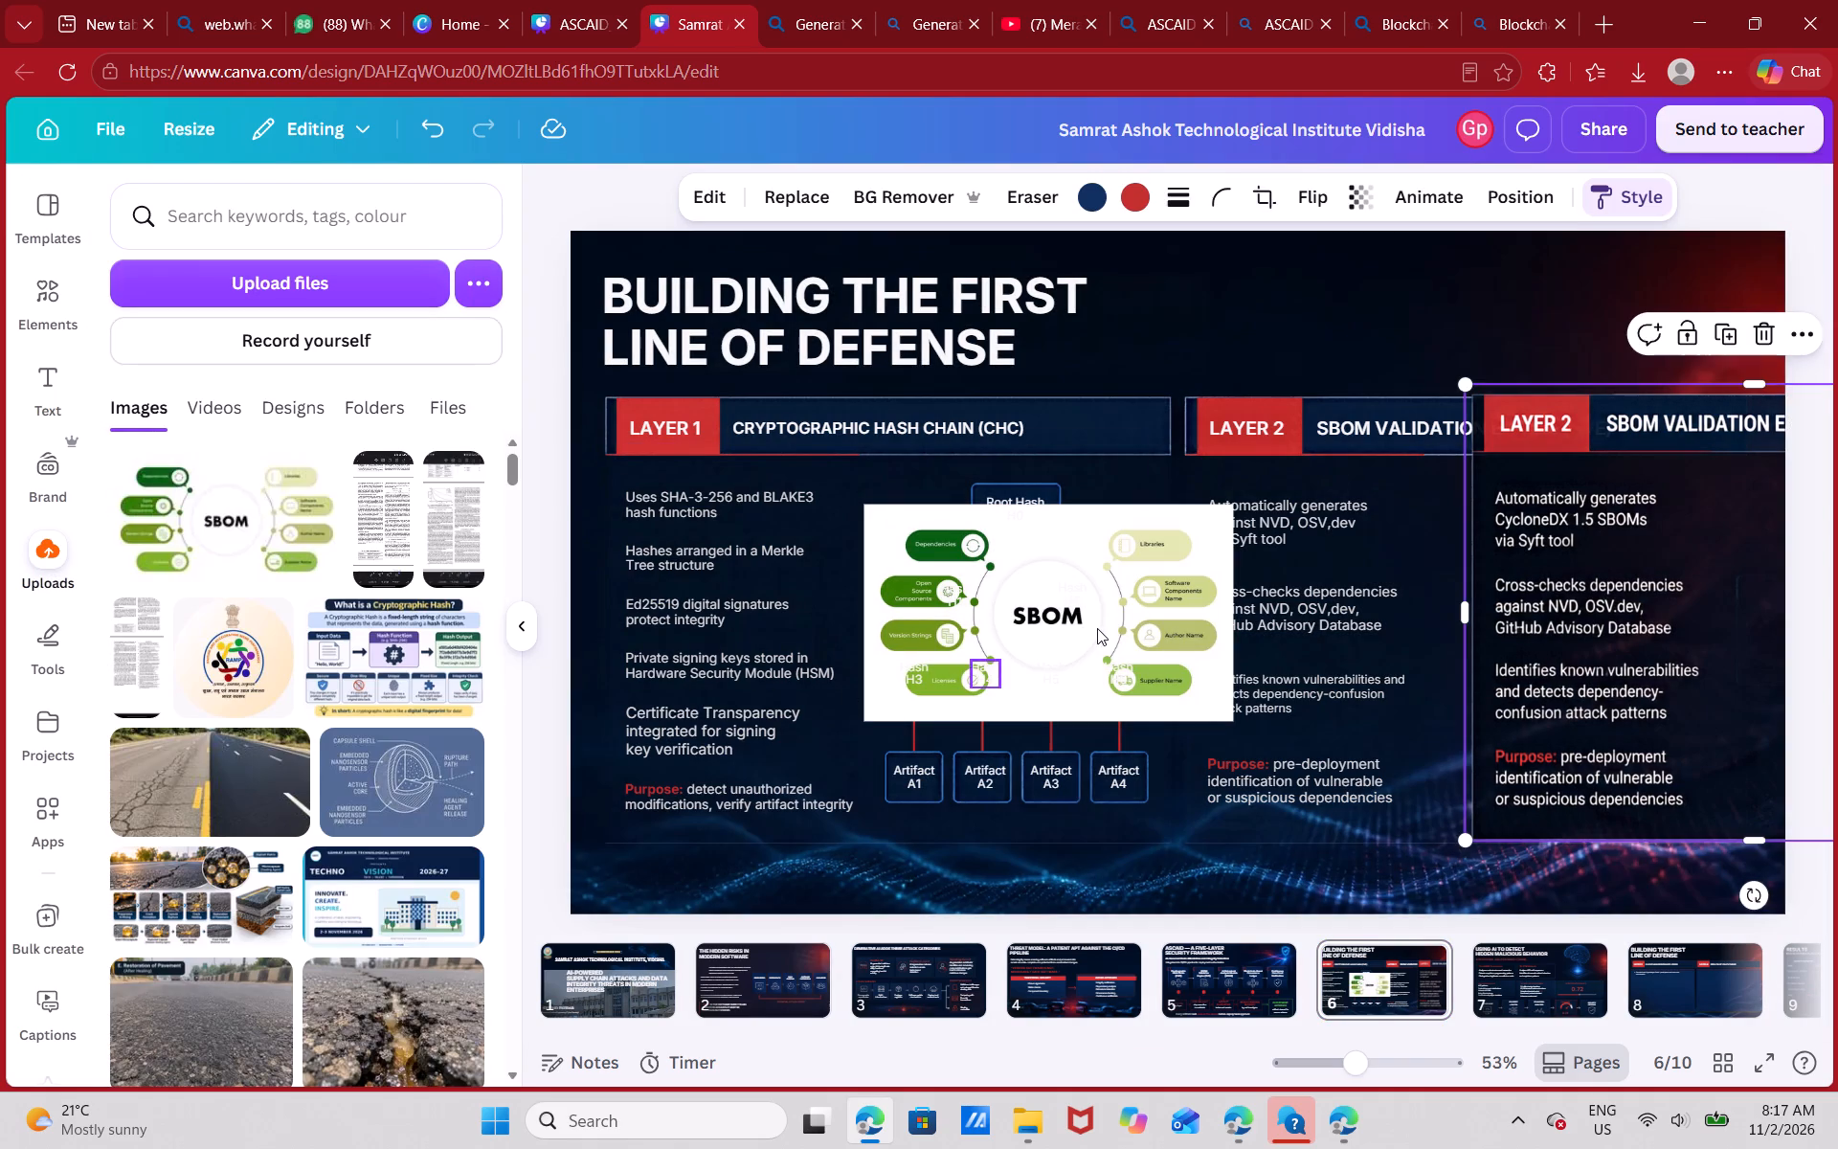
{"action": "left_click_drag", "start_coordinate": [1097, 628], "coordinate": [1047, 607]}
Copy the Layer 2 "Purpose: pre-deployment identification..." text onto the ASCAID deck's SBOM Validation slide, placing it below the SBOM diagram card.
{"action": "left_click", "coordinate": [1346, 788]}
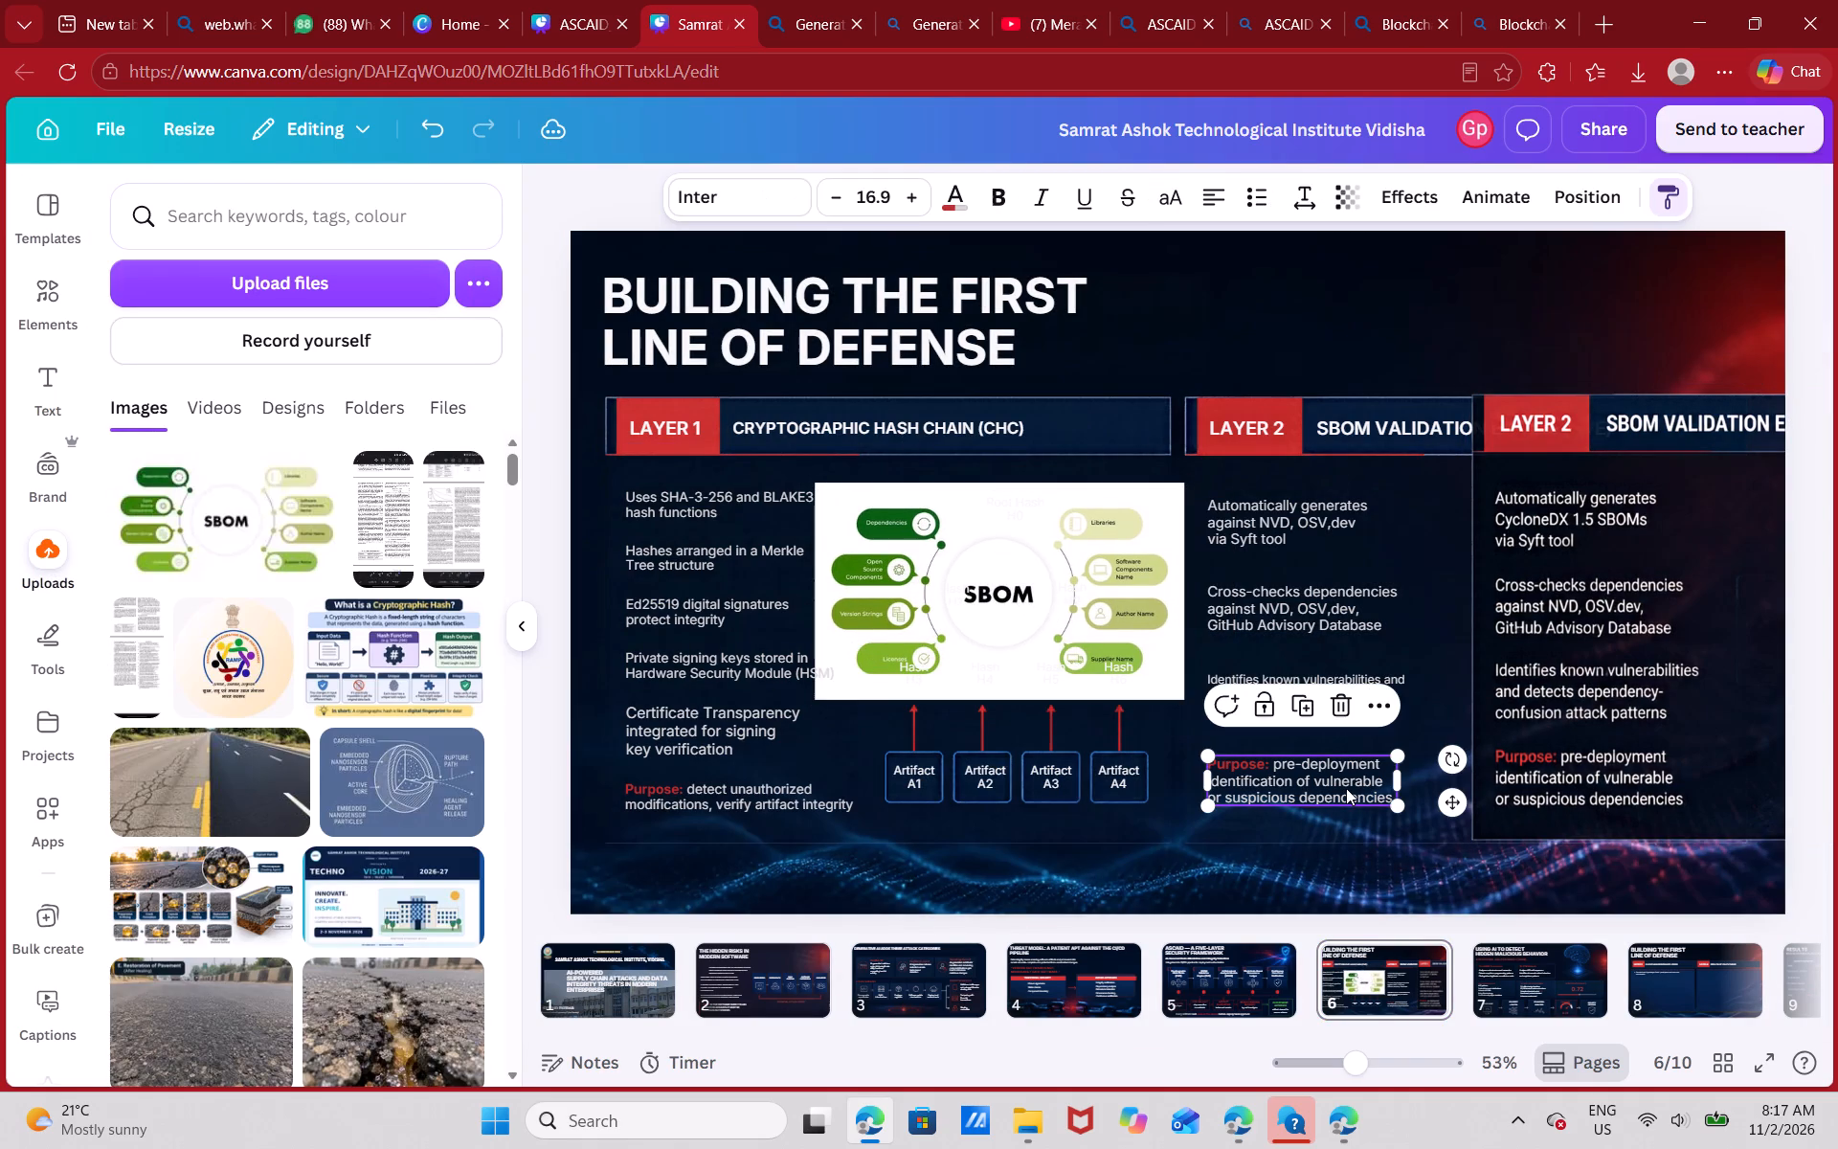
{"action": "key", "text": "ctrl+c"}
{"action": "key", "text": "alt+Tab"}
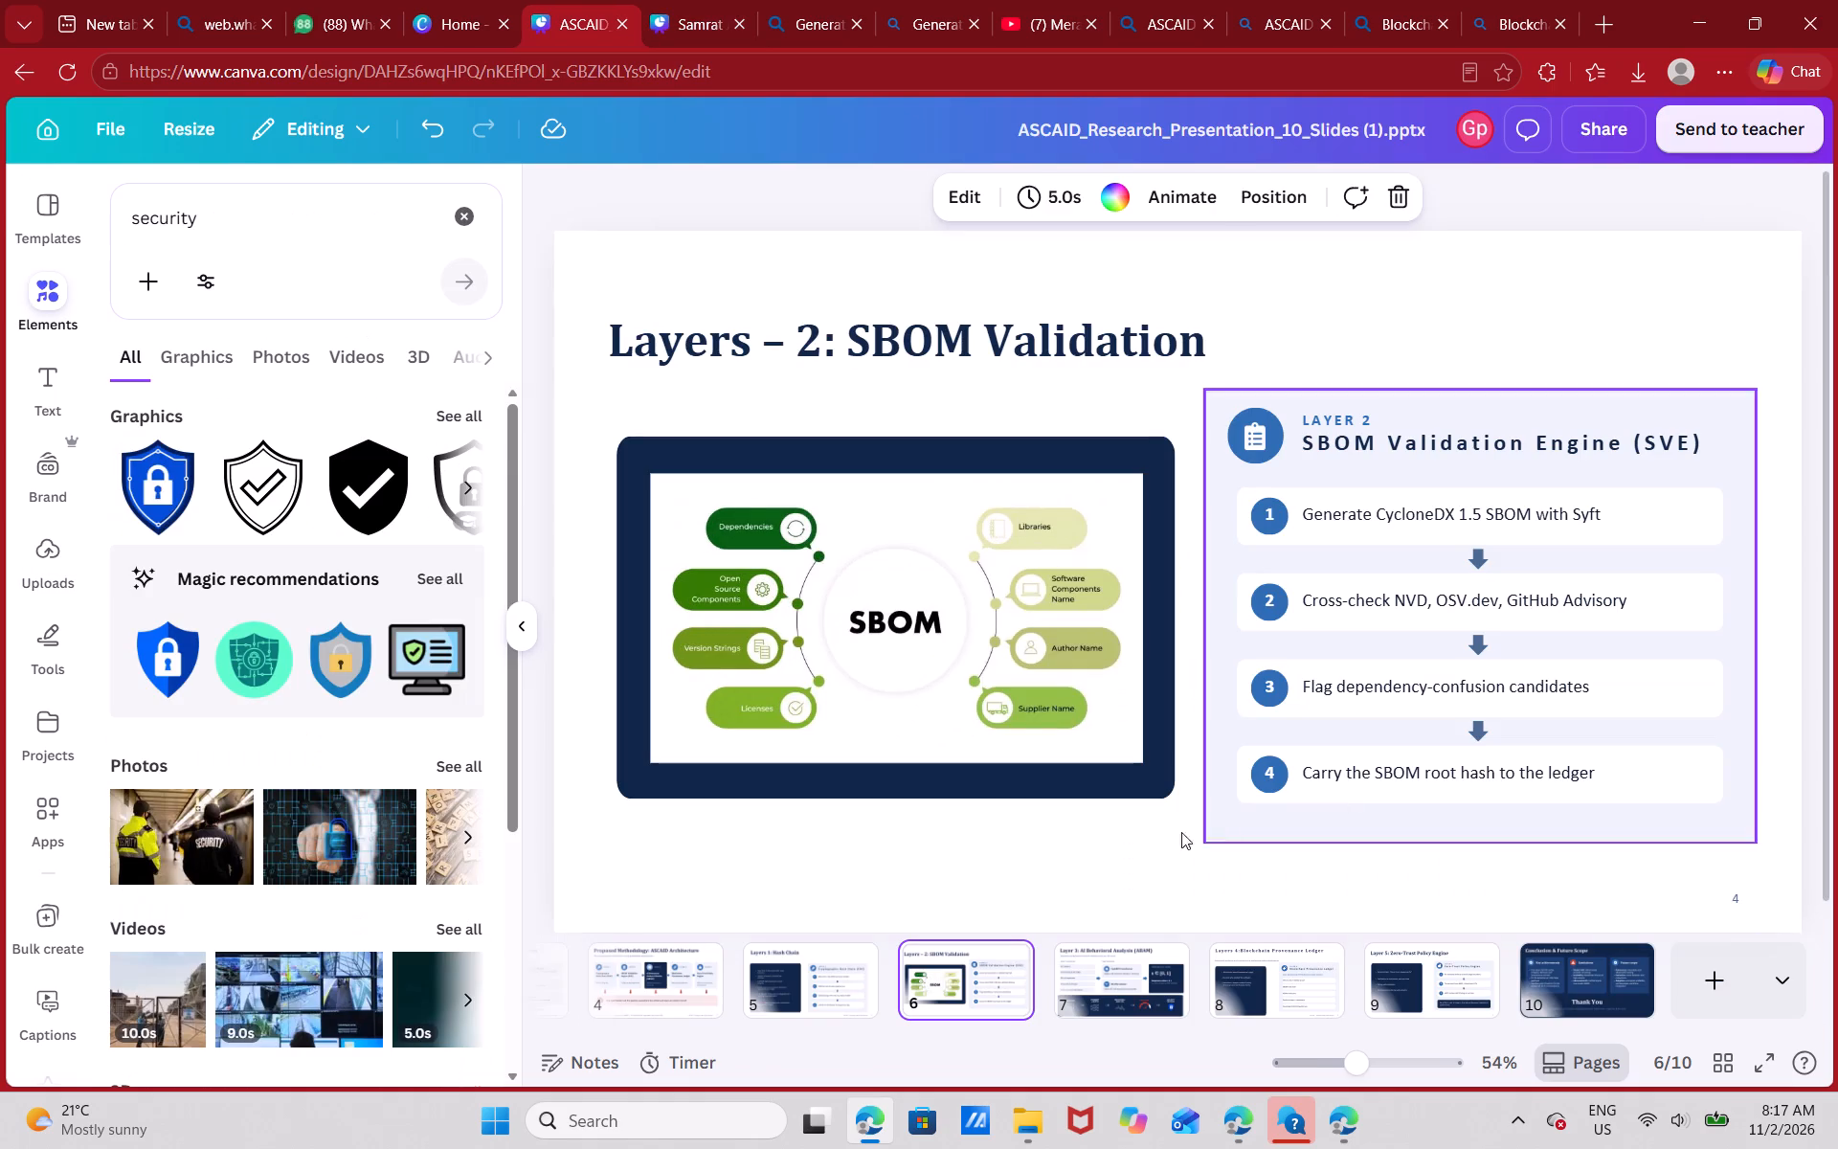
{"action": "key", "text": "ctrl+v"}
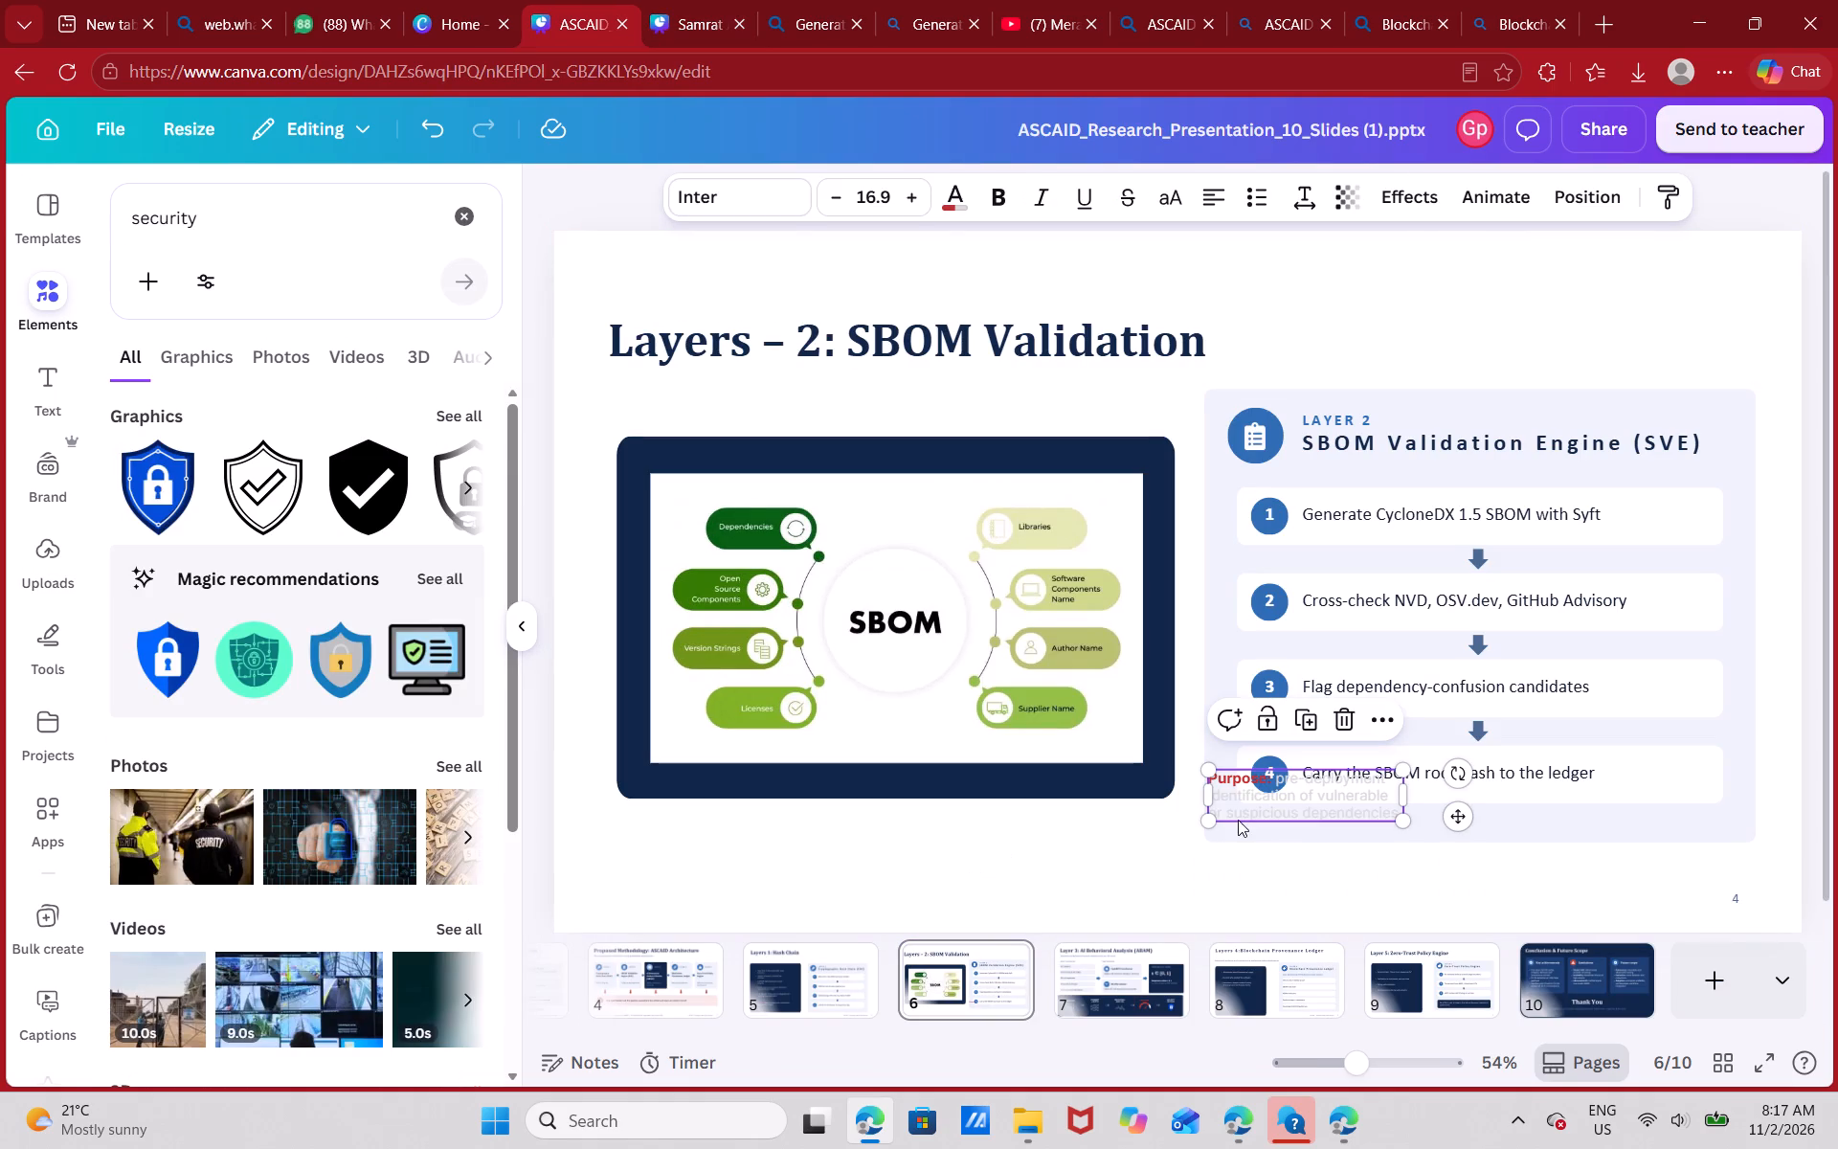
{"action": "left_click_drag", "start_coordinate": [1311, 815], "coordinate": [997, 857]}
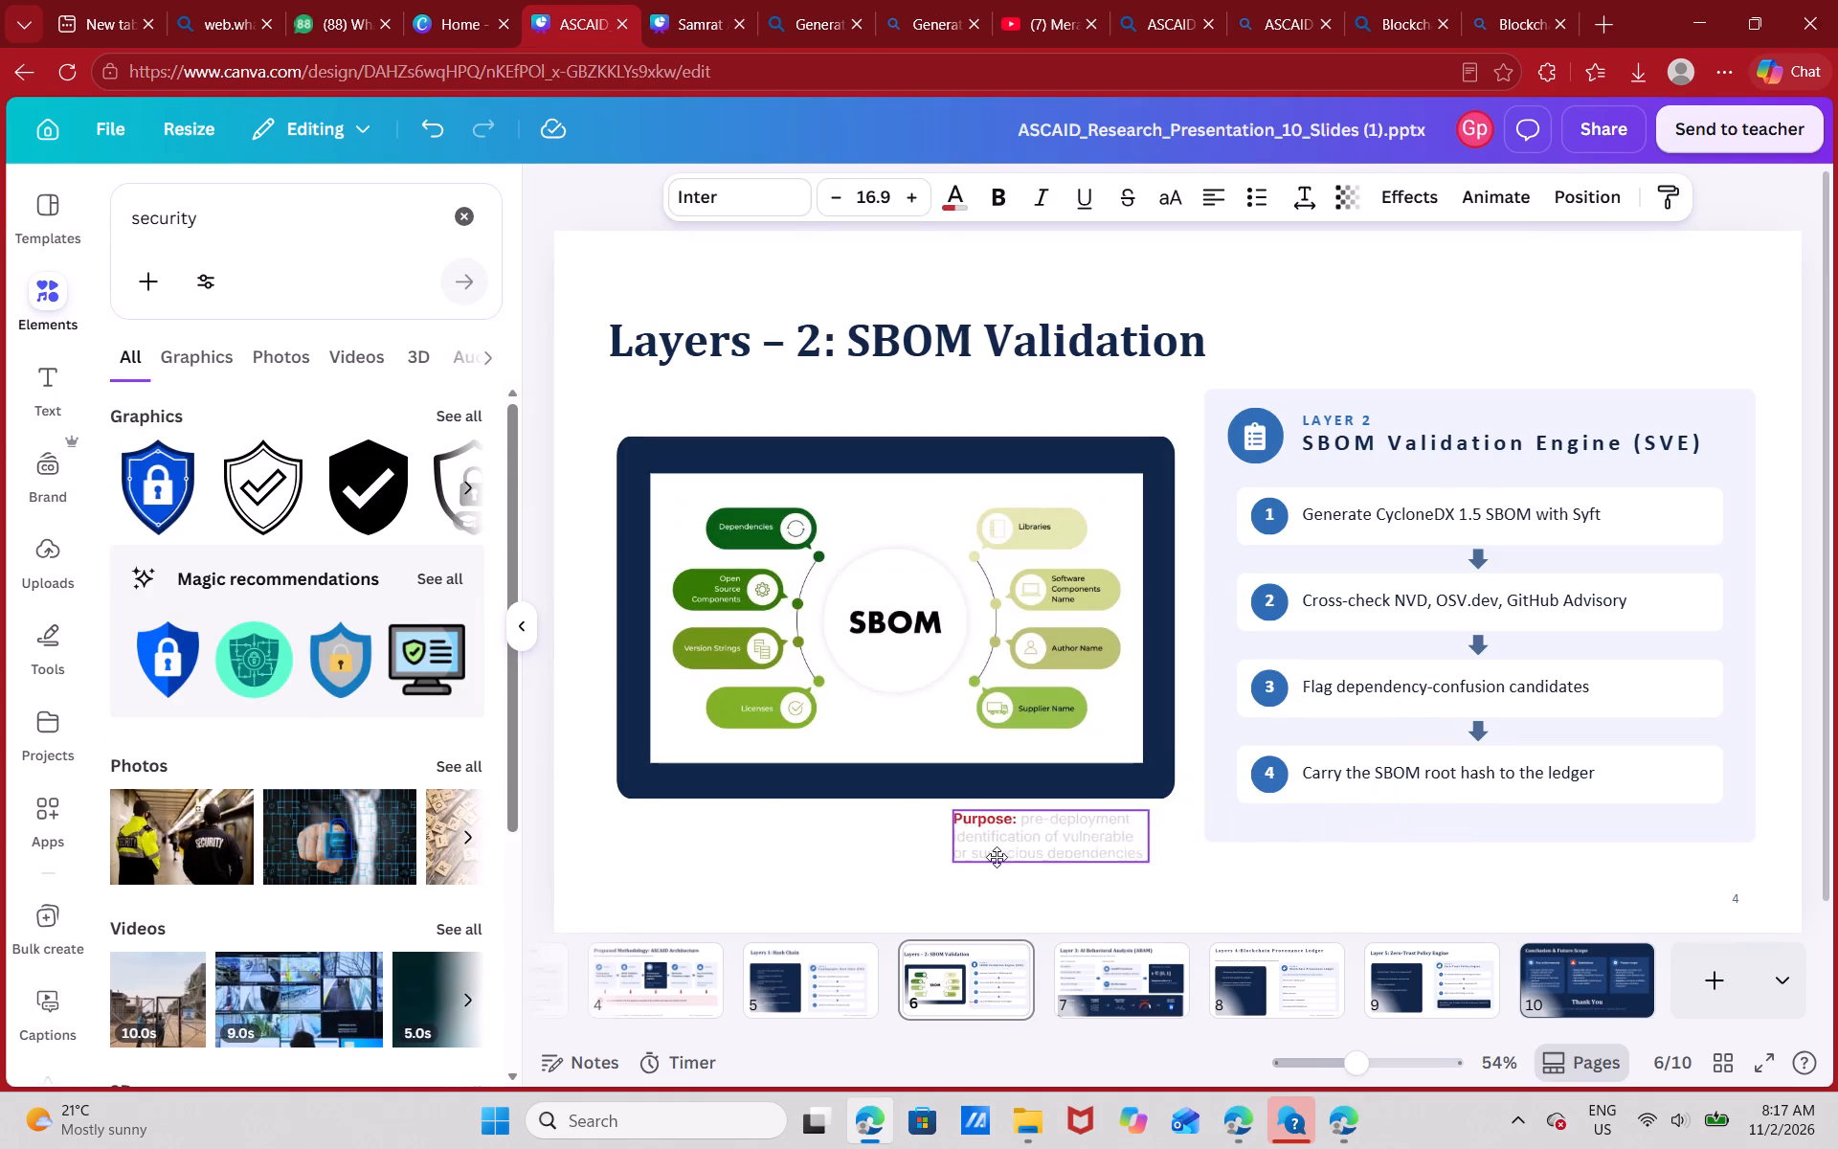
{"action": "left_click_drag", "start_coordinate": [997, 857], "coordinate": [801, 865]}
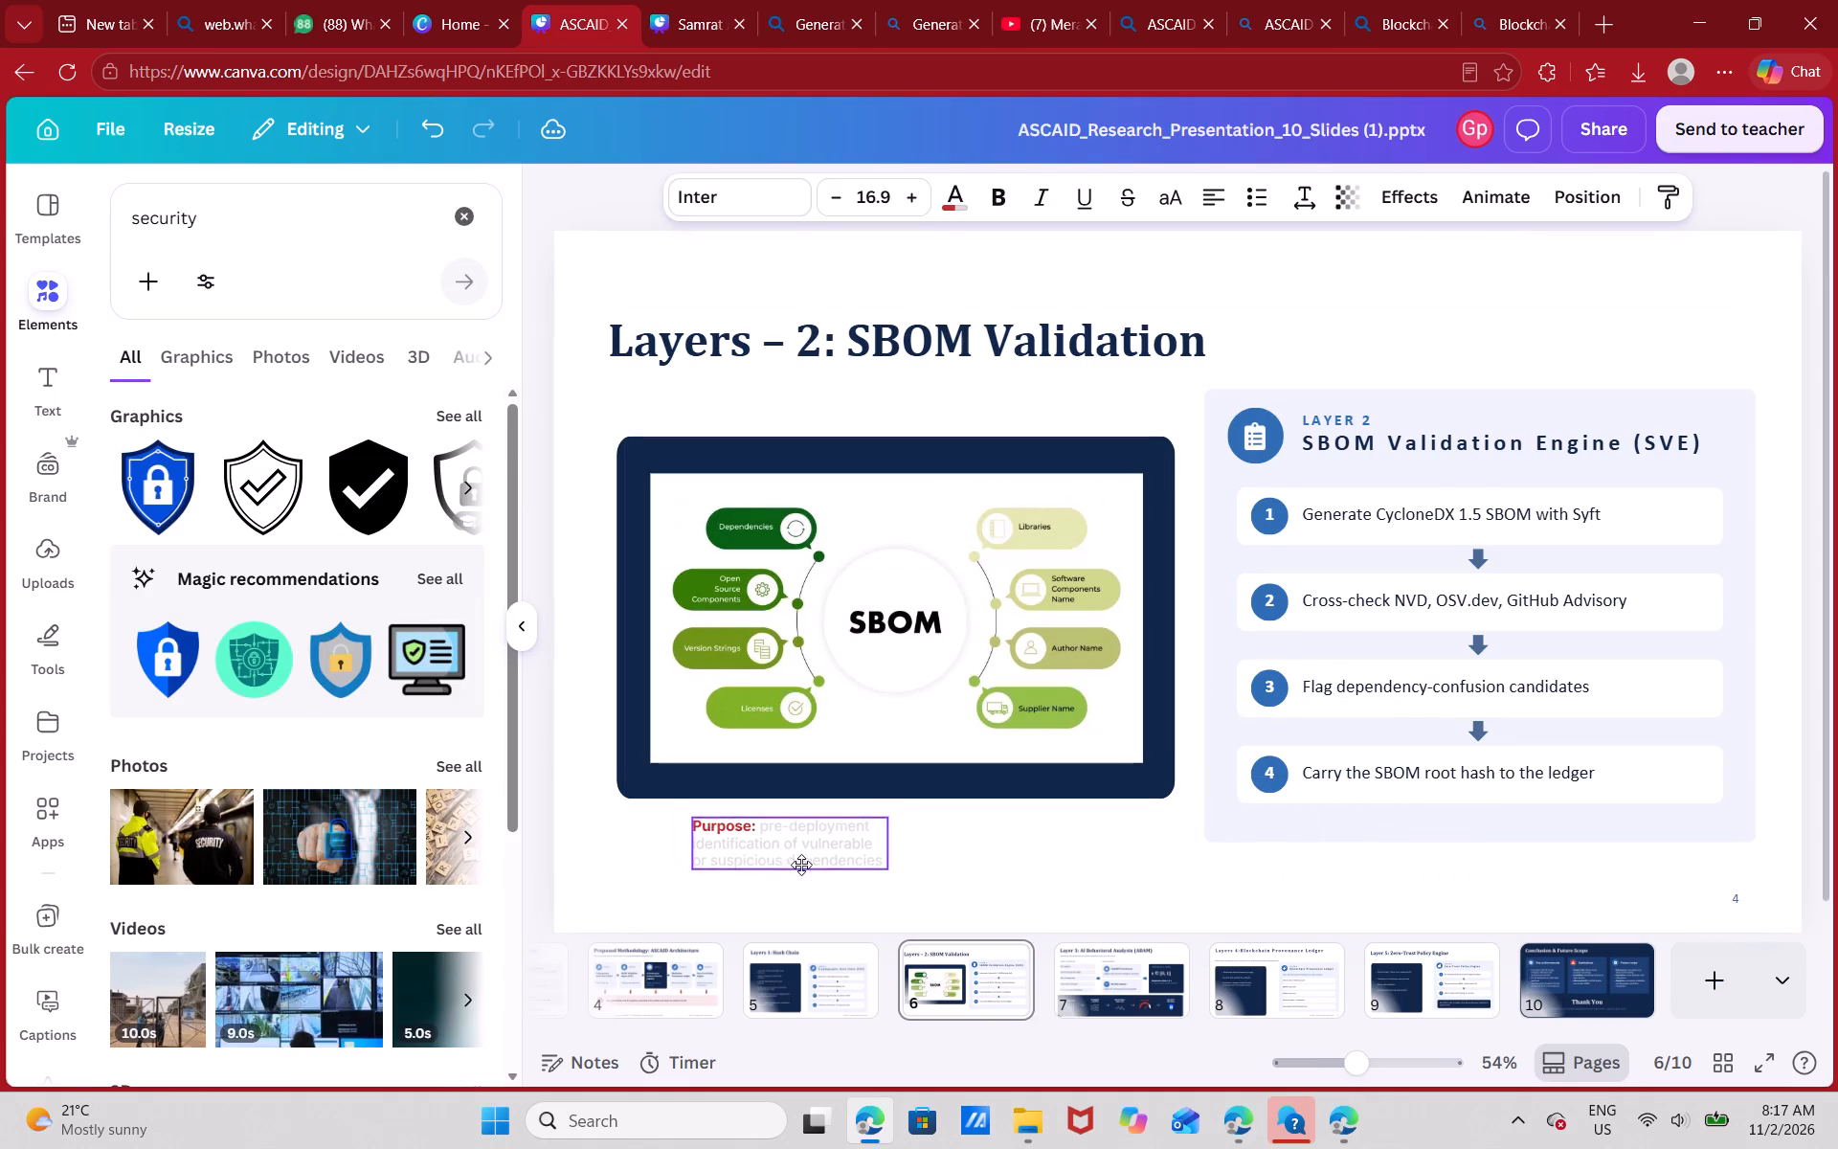
{"action": "left_click_drag", "start_coordinate": [801, 865], "coordinate": [842, 868]}
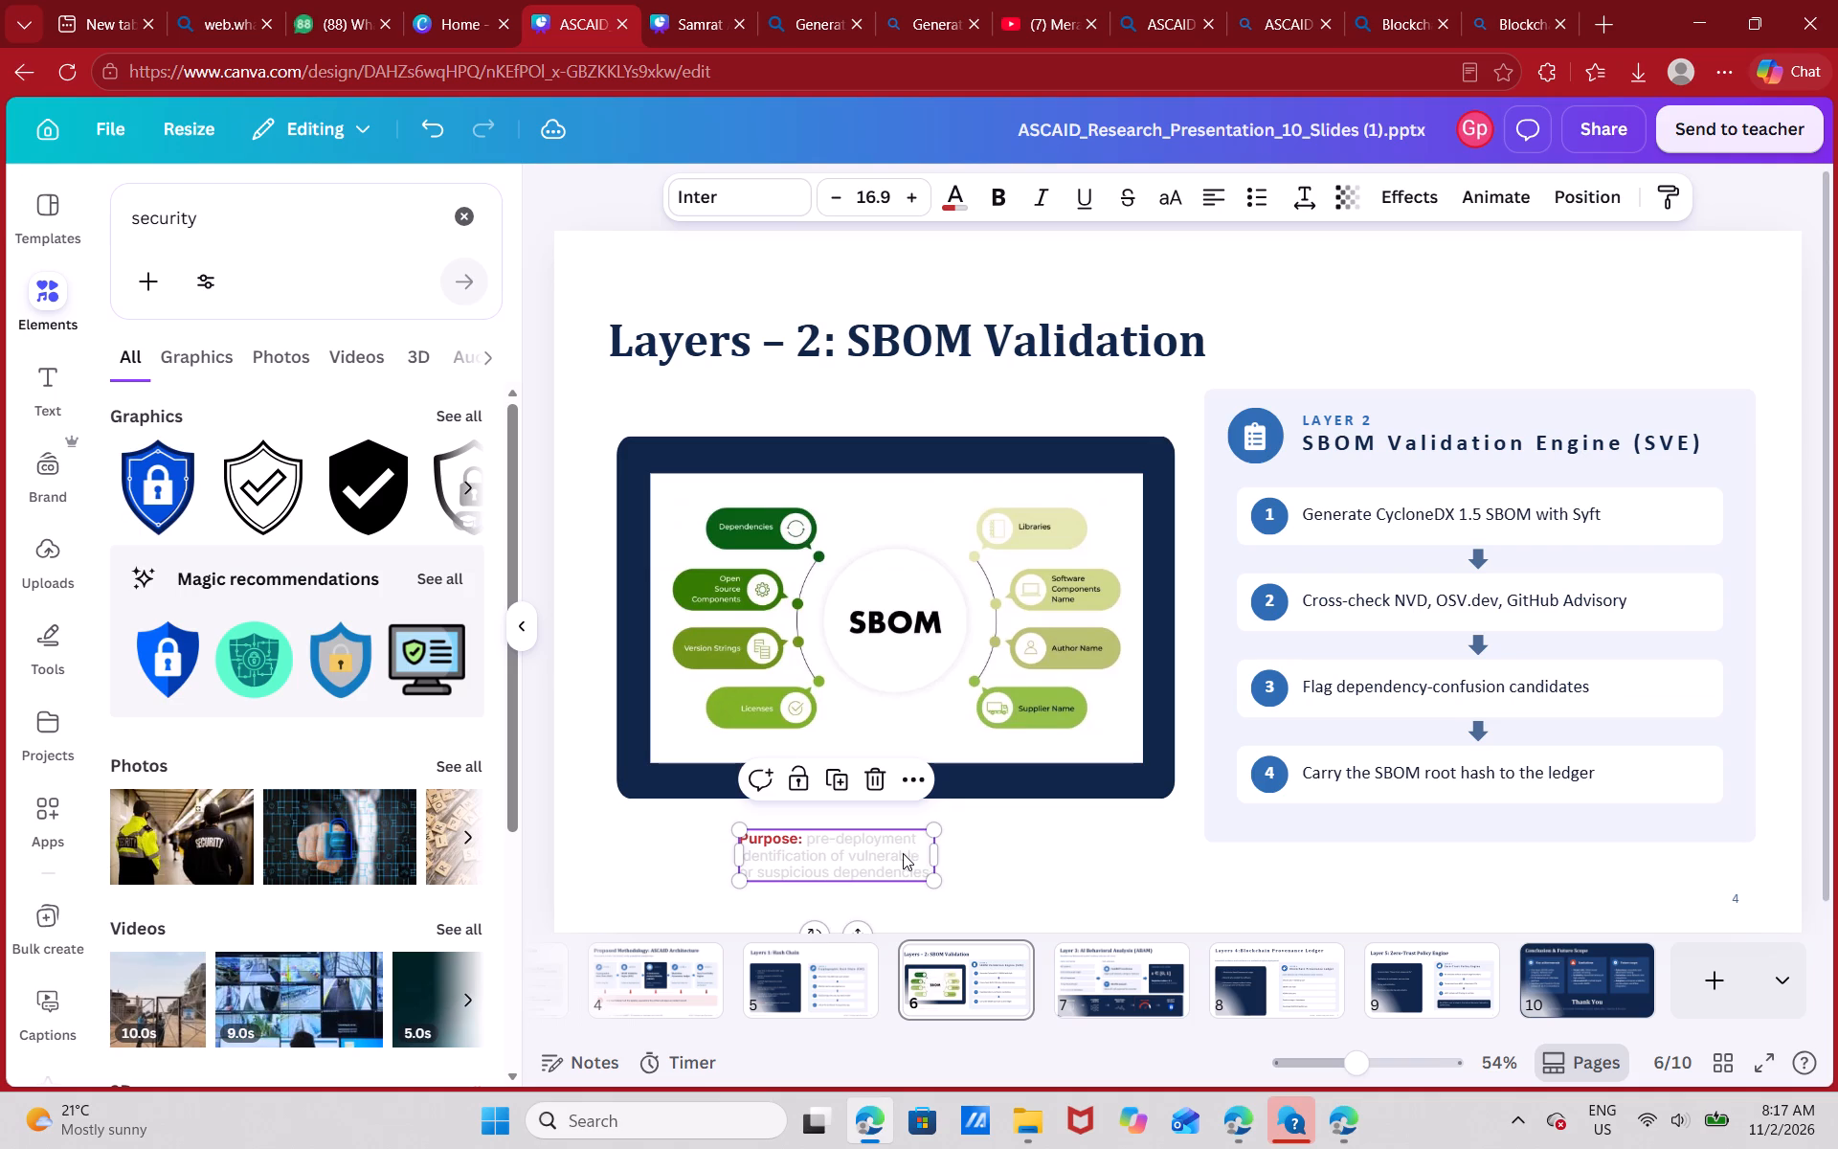
Make the whole Layer 2 Purpose note bold and colour it dark blue #1d3f73.
{"action": "left_click", "coordinate": [903, 853]}
{"action": "double_click", "coordinate": [891, 854]}
{"action": "left_click", "coordinate": [891, 854]}
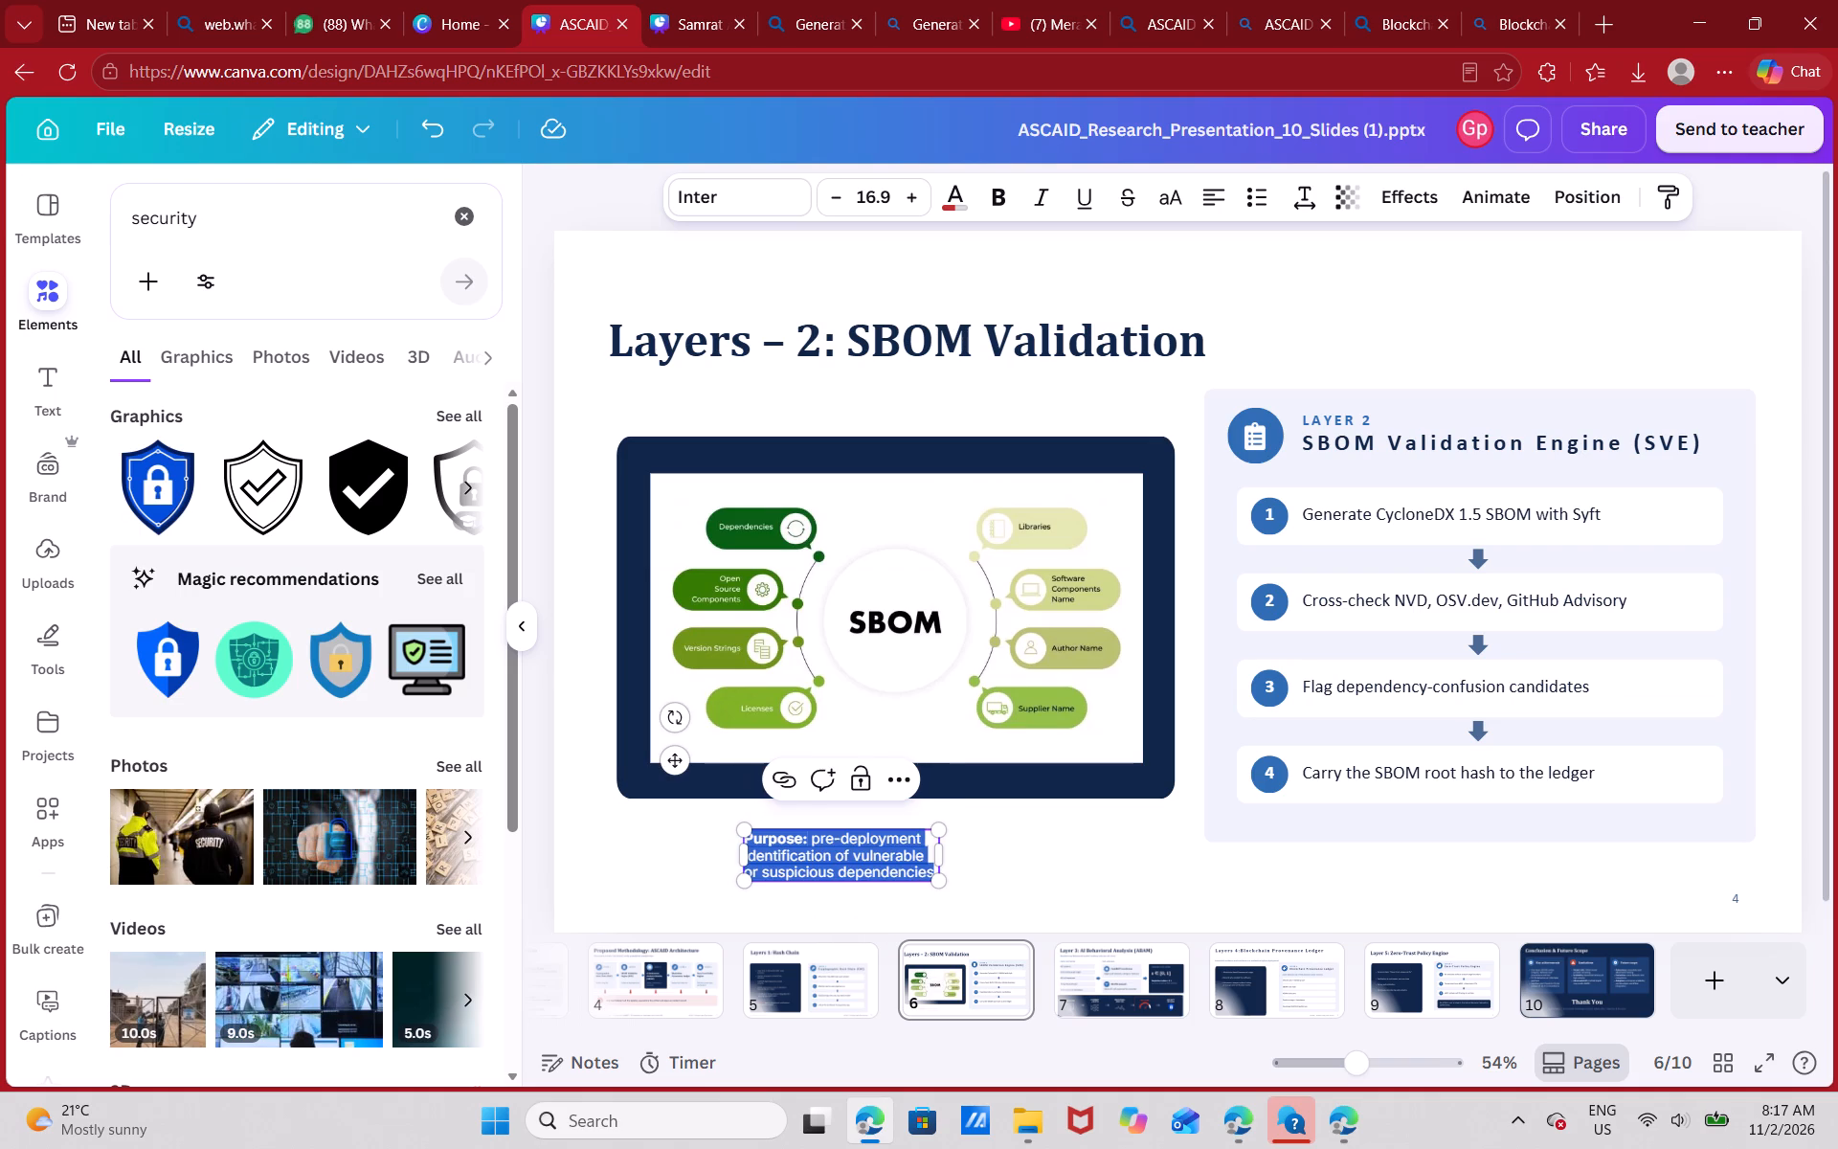
{"action": "left_click", "coordinate": [891, 854]}
{"action": "double_click", "coordinate": [814, 838]}
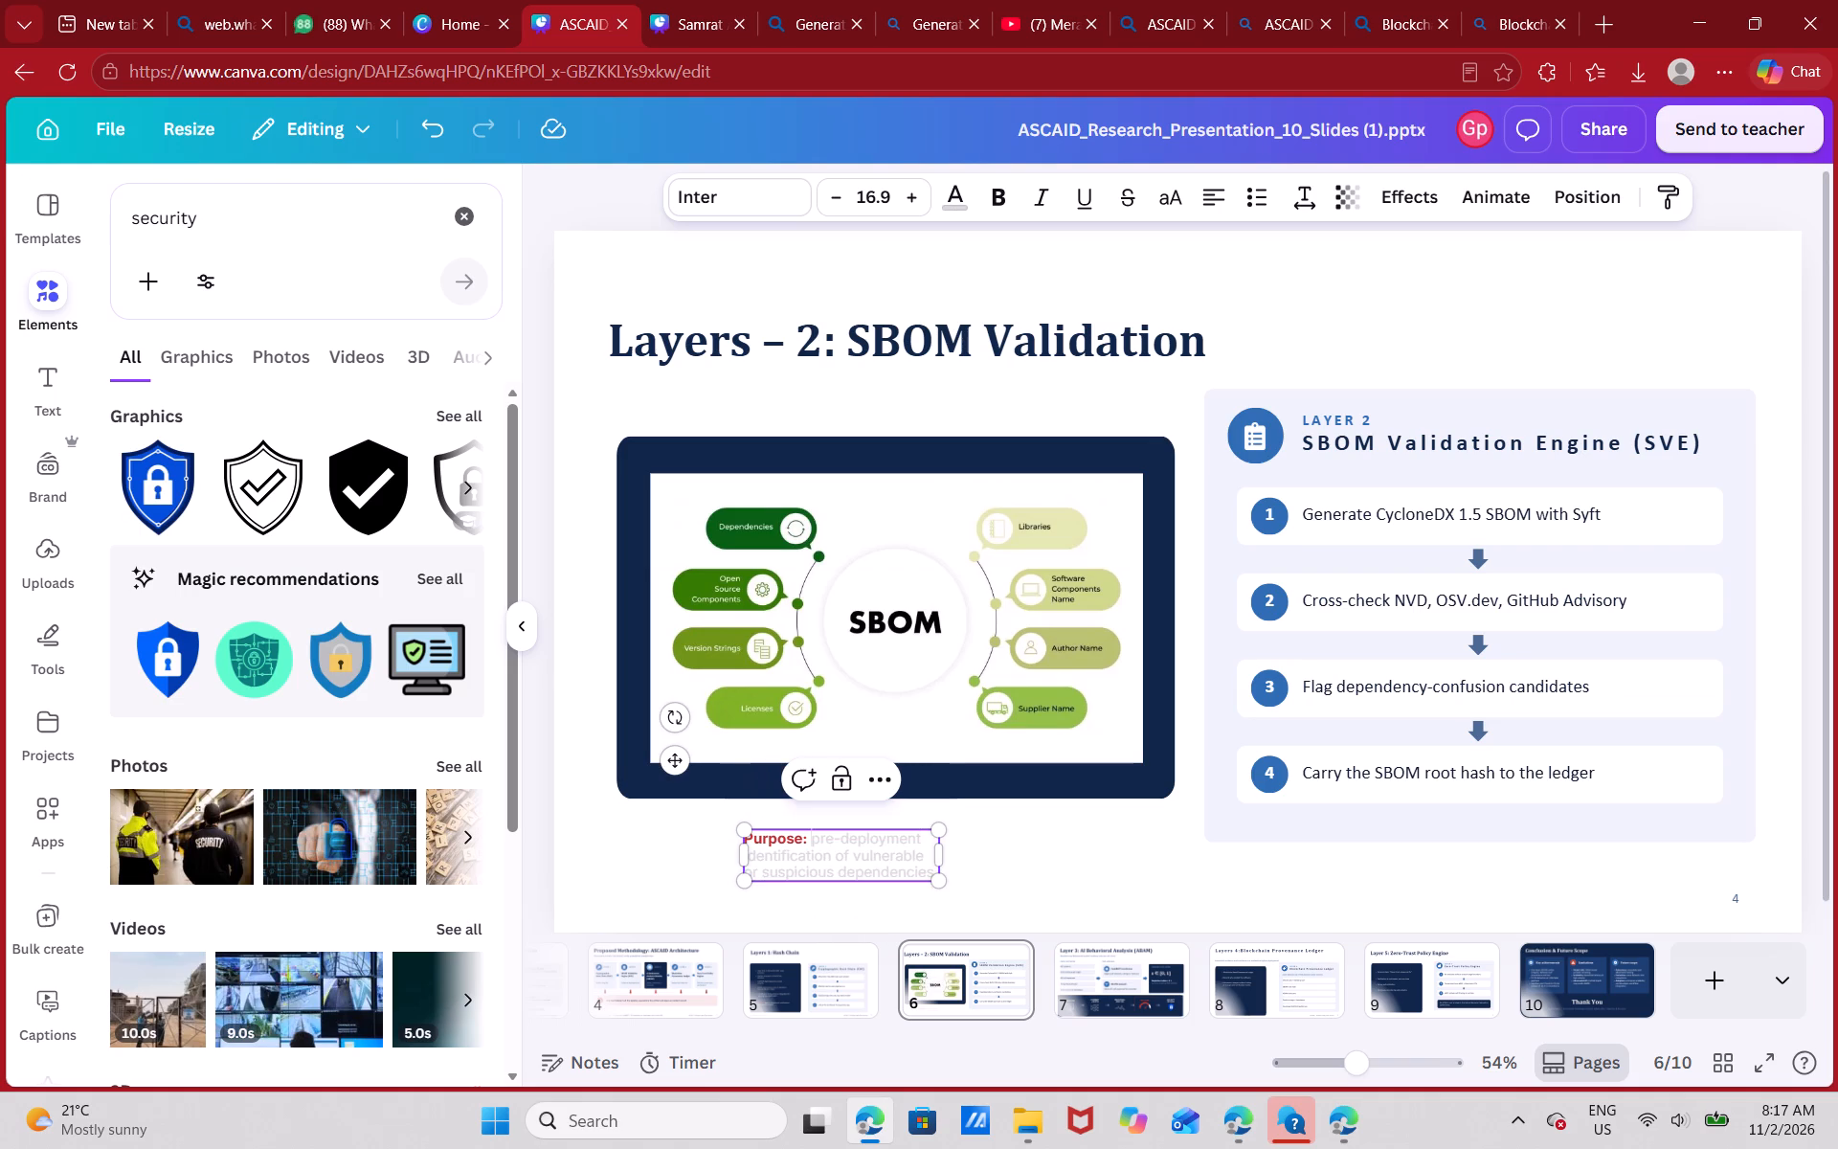
{"action": "left_click_drag", "start_coordinate": [814, 838], "coordinate": [880, 885]}
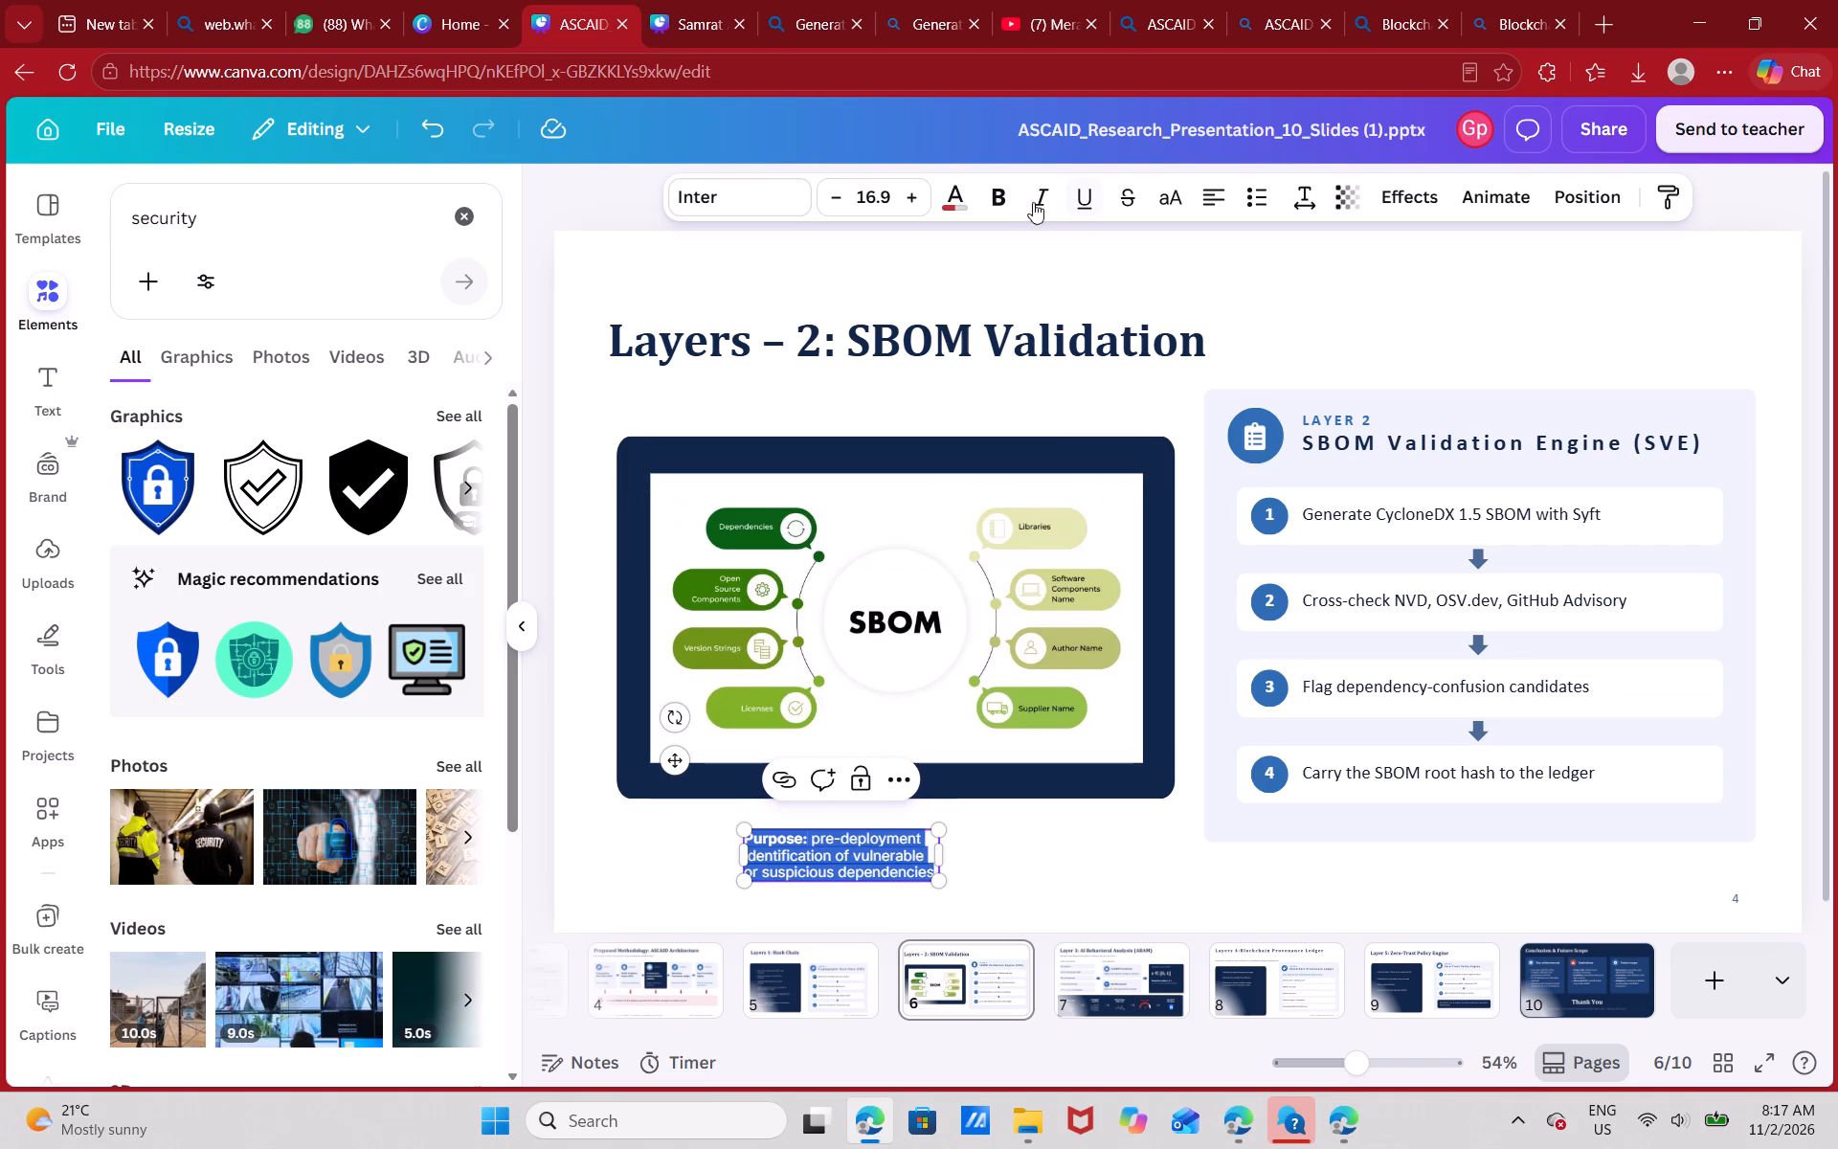
{"action": "left_click", "coordinate": [1007, 202]}
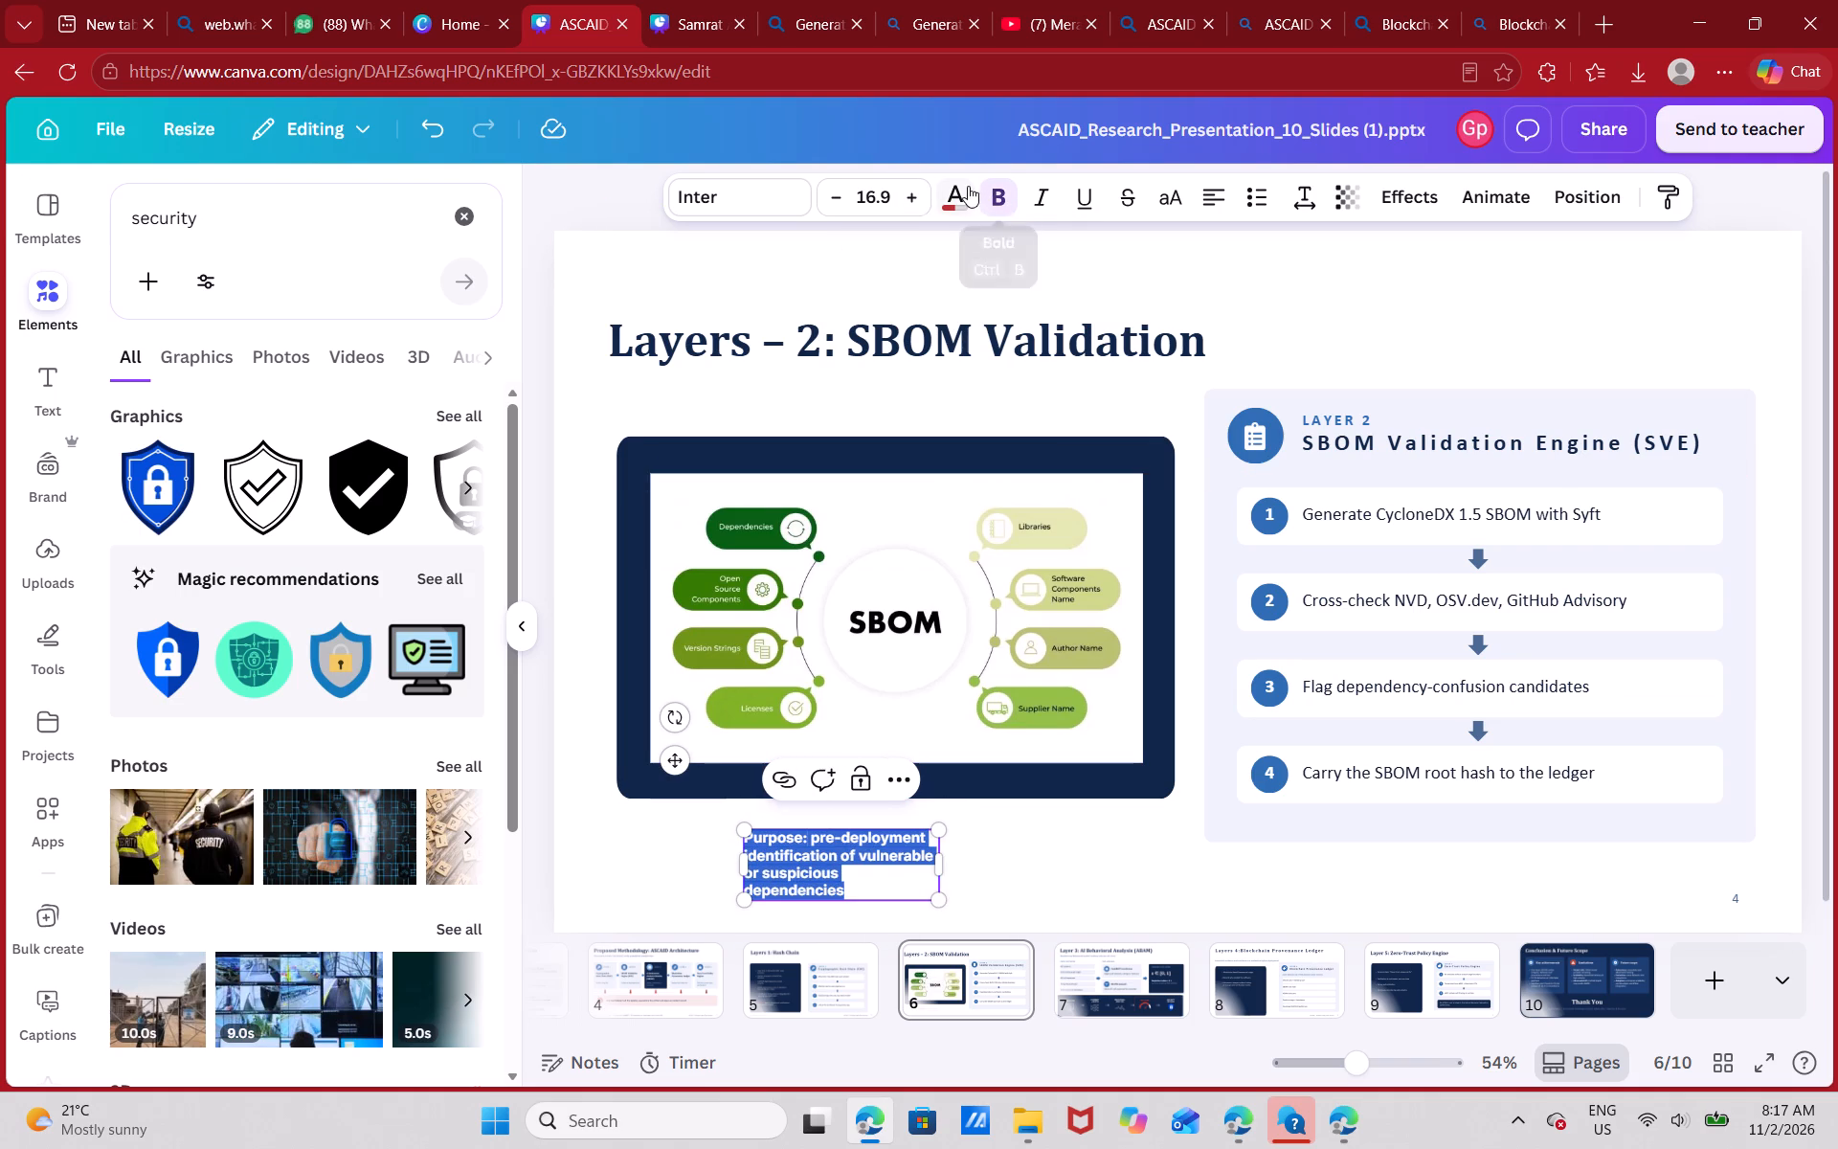
{"action": "left_click", "coordinate": [967, 194]}
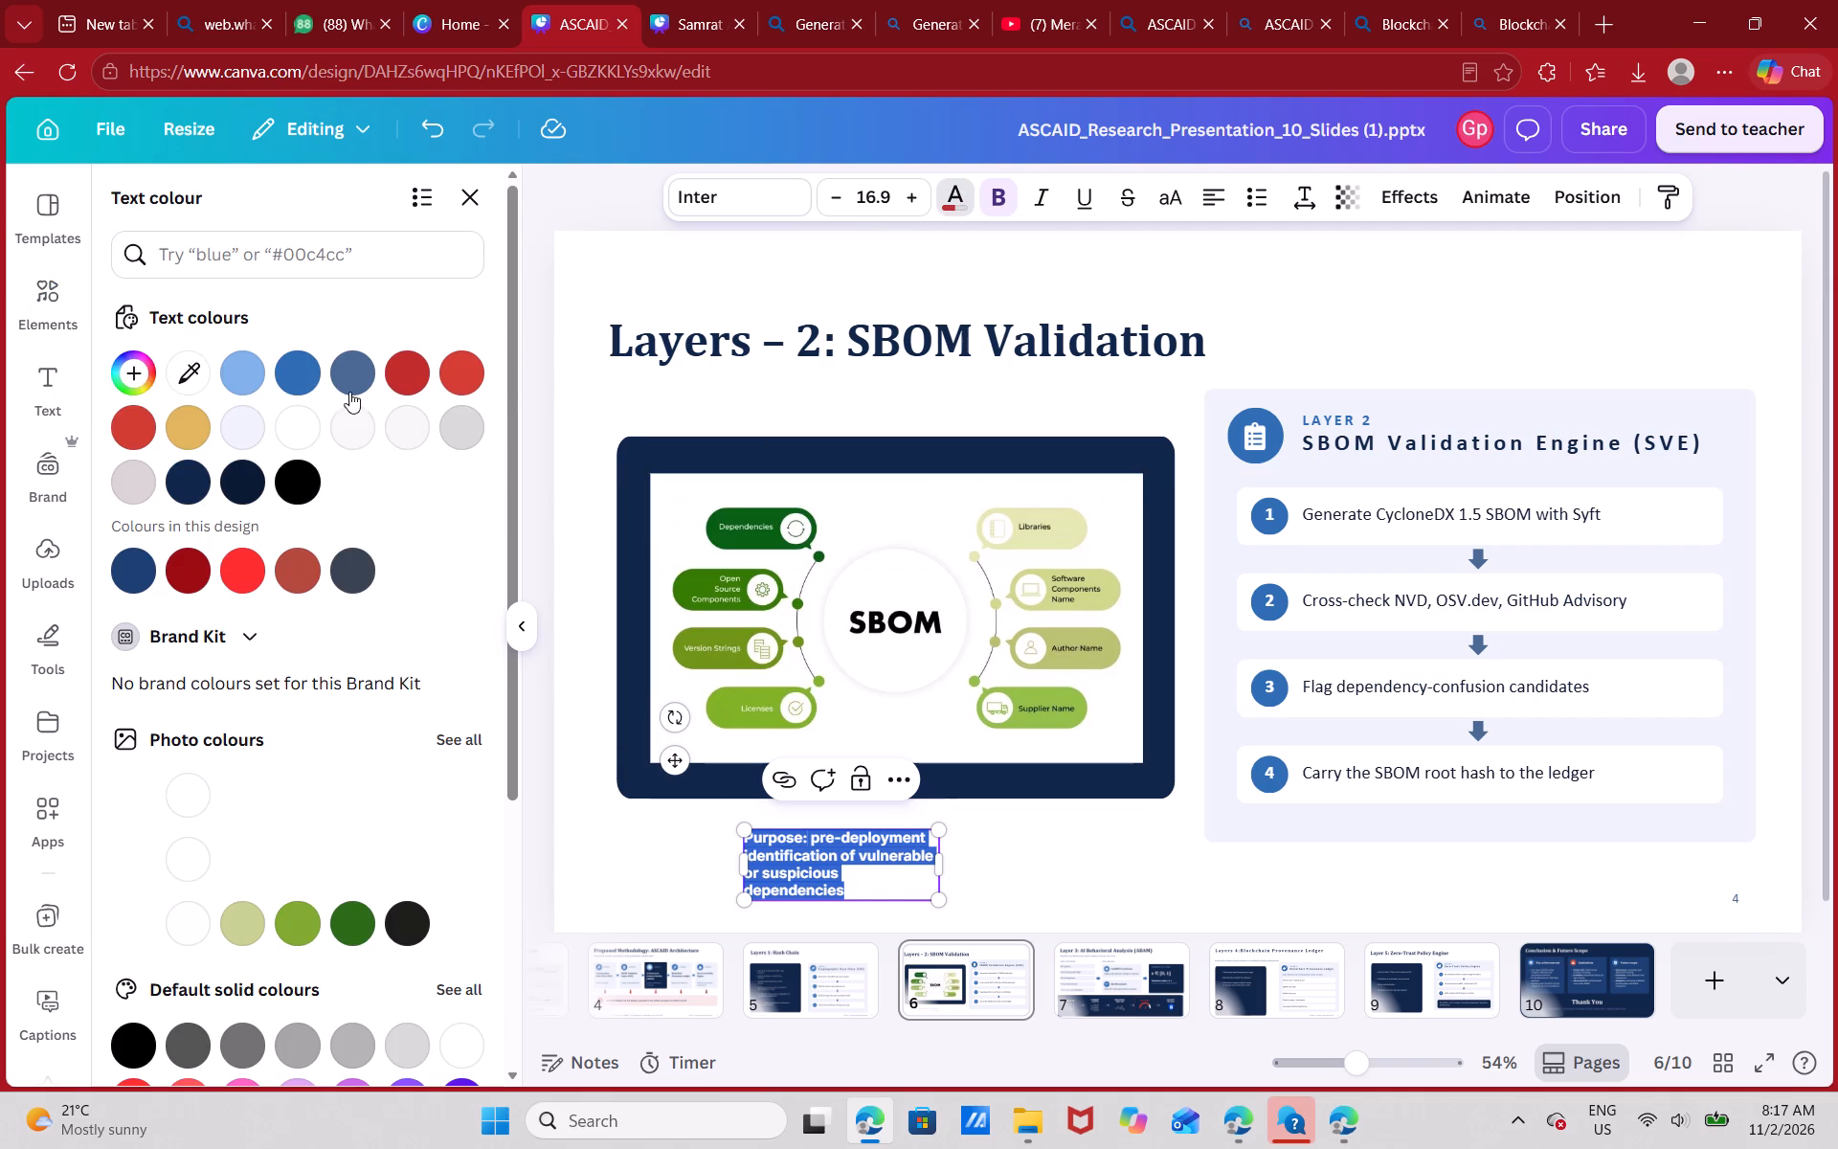
{"action": "left_click", "coordinate": [145, 565]}
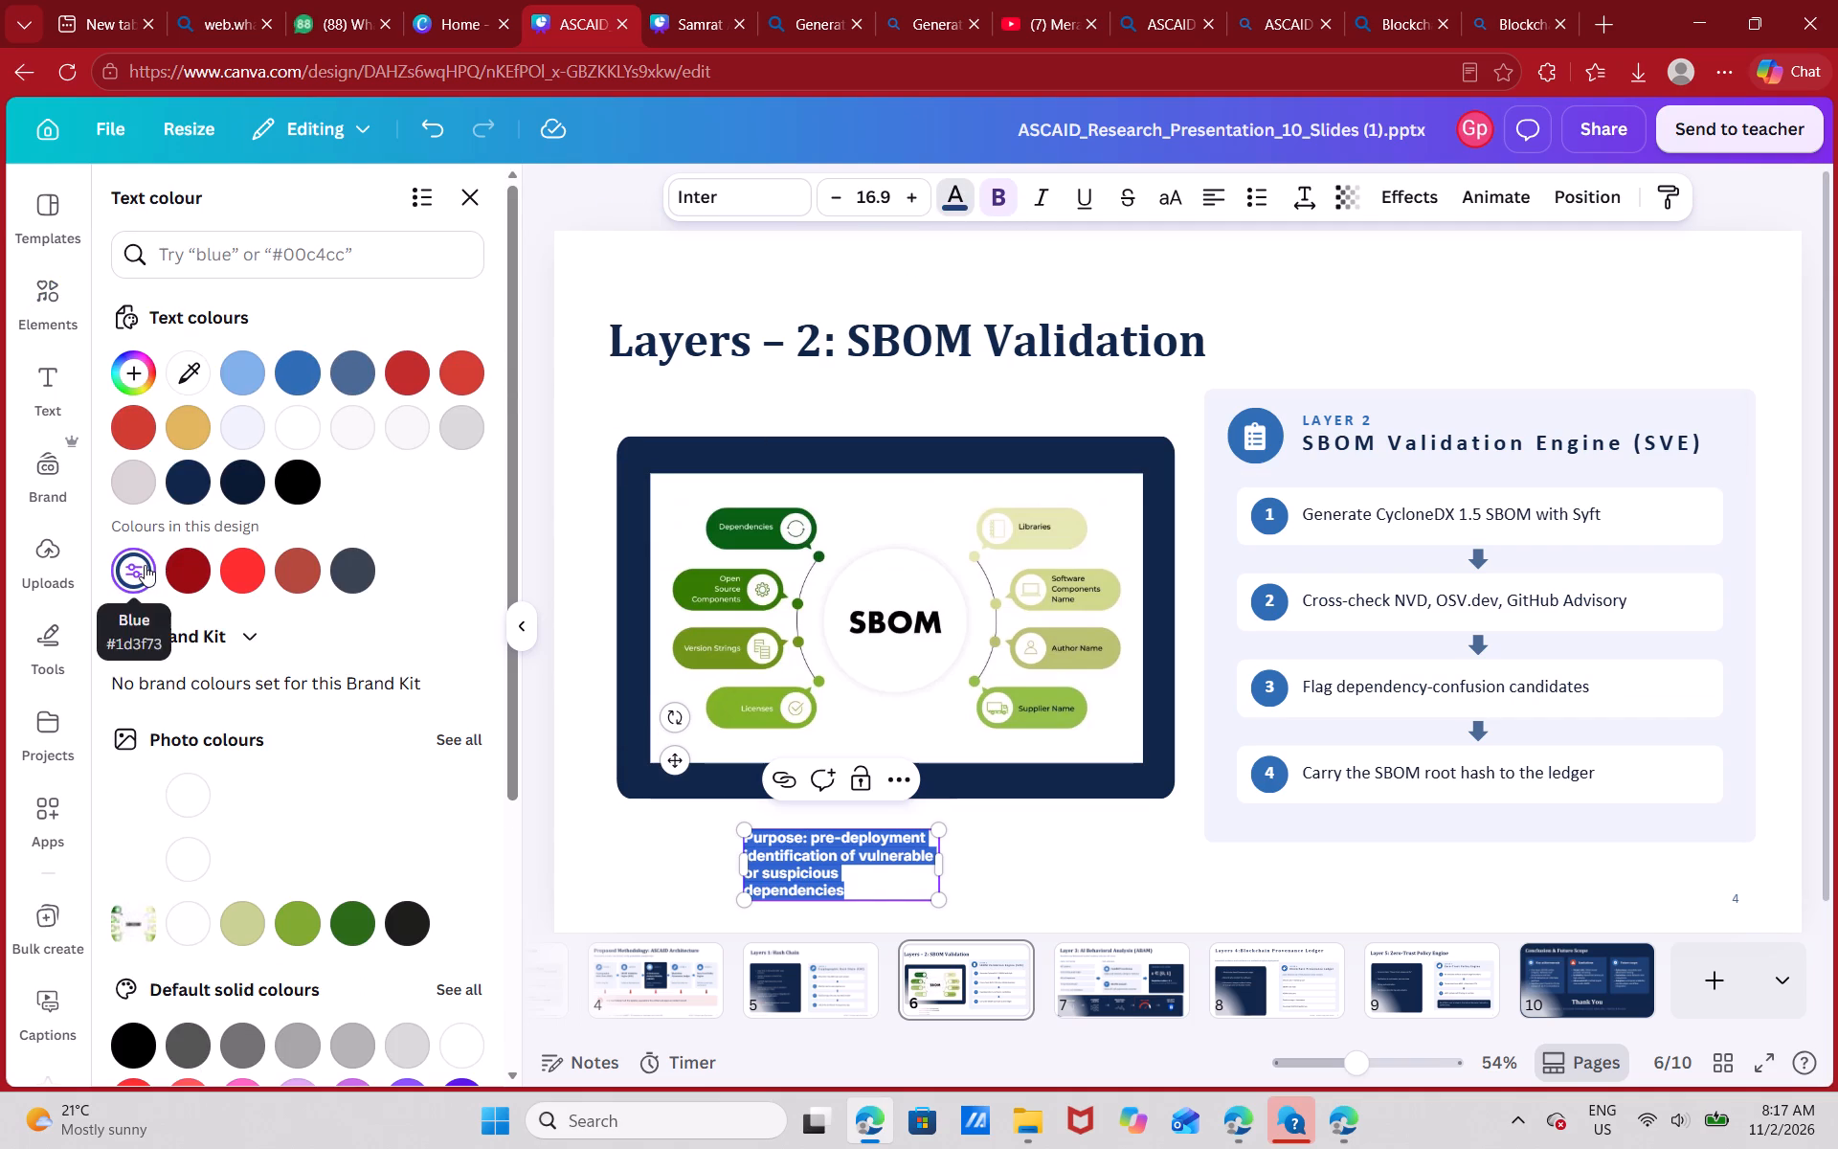
{"action": "double_click", "coordinate": [580, 193]}
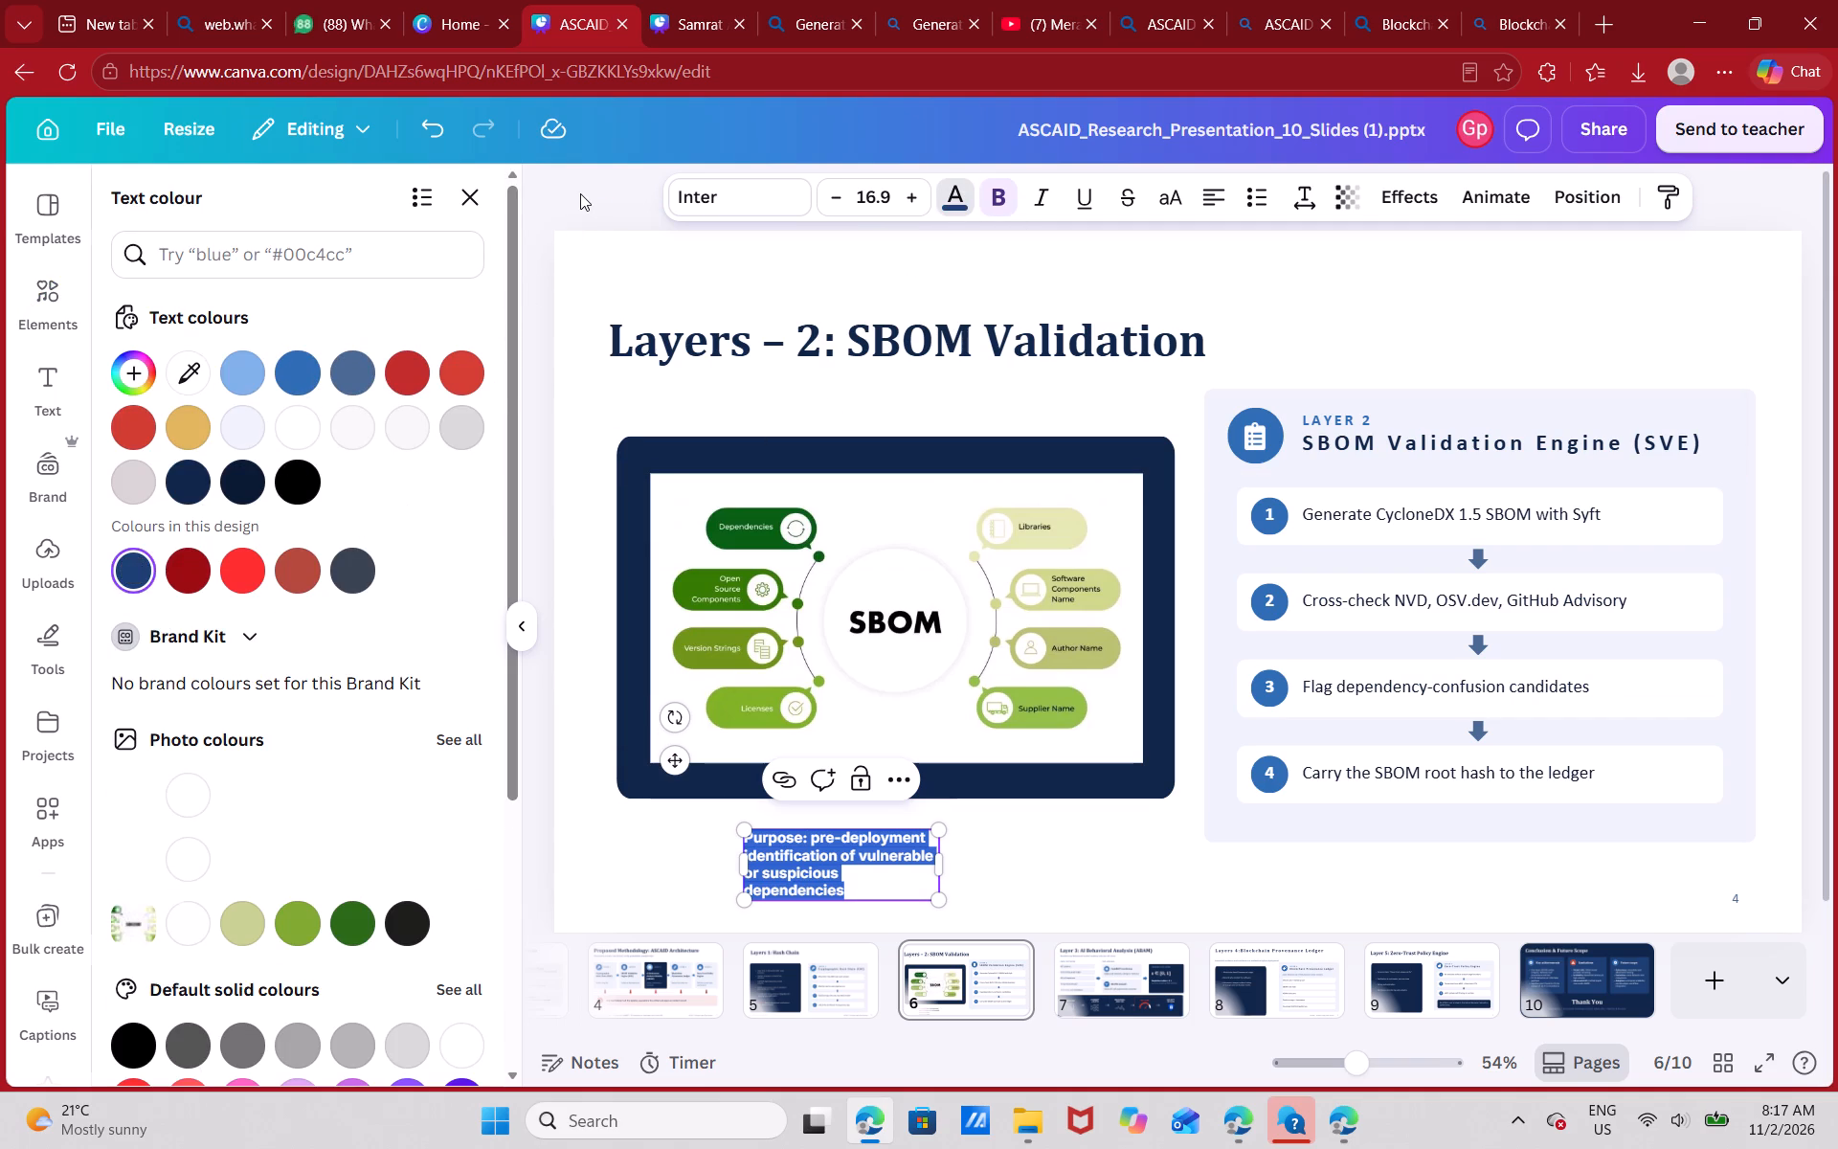
Widen the Purpose note's text box to fit two lines and move it beneath the SBOM diagram card, near the card's left edge.
{"action": "left_click", "coordinate": [844, 862]}
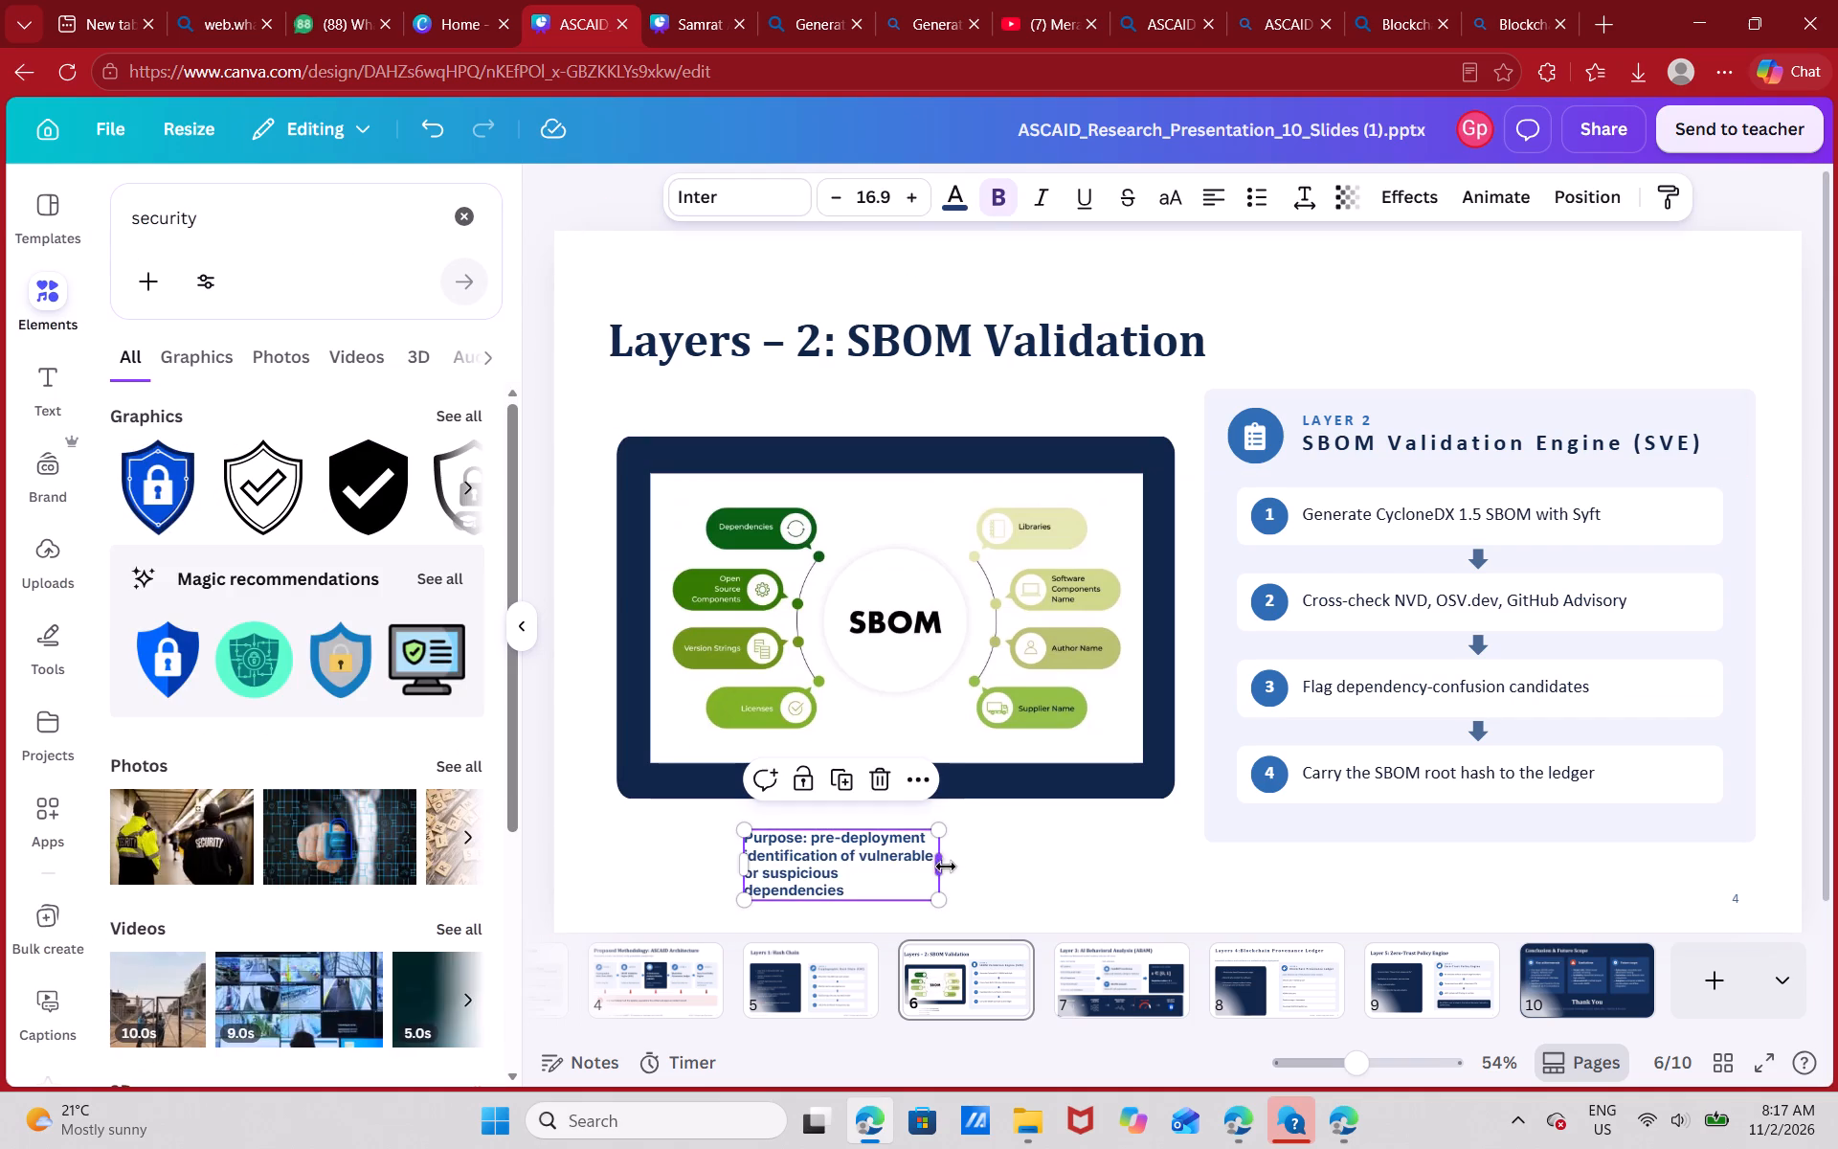
{"action": "left_click_drag", "start_coordinate": [940, 866], "coordinate": [1817, 955]}
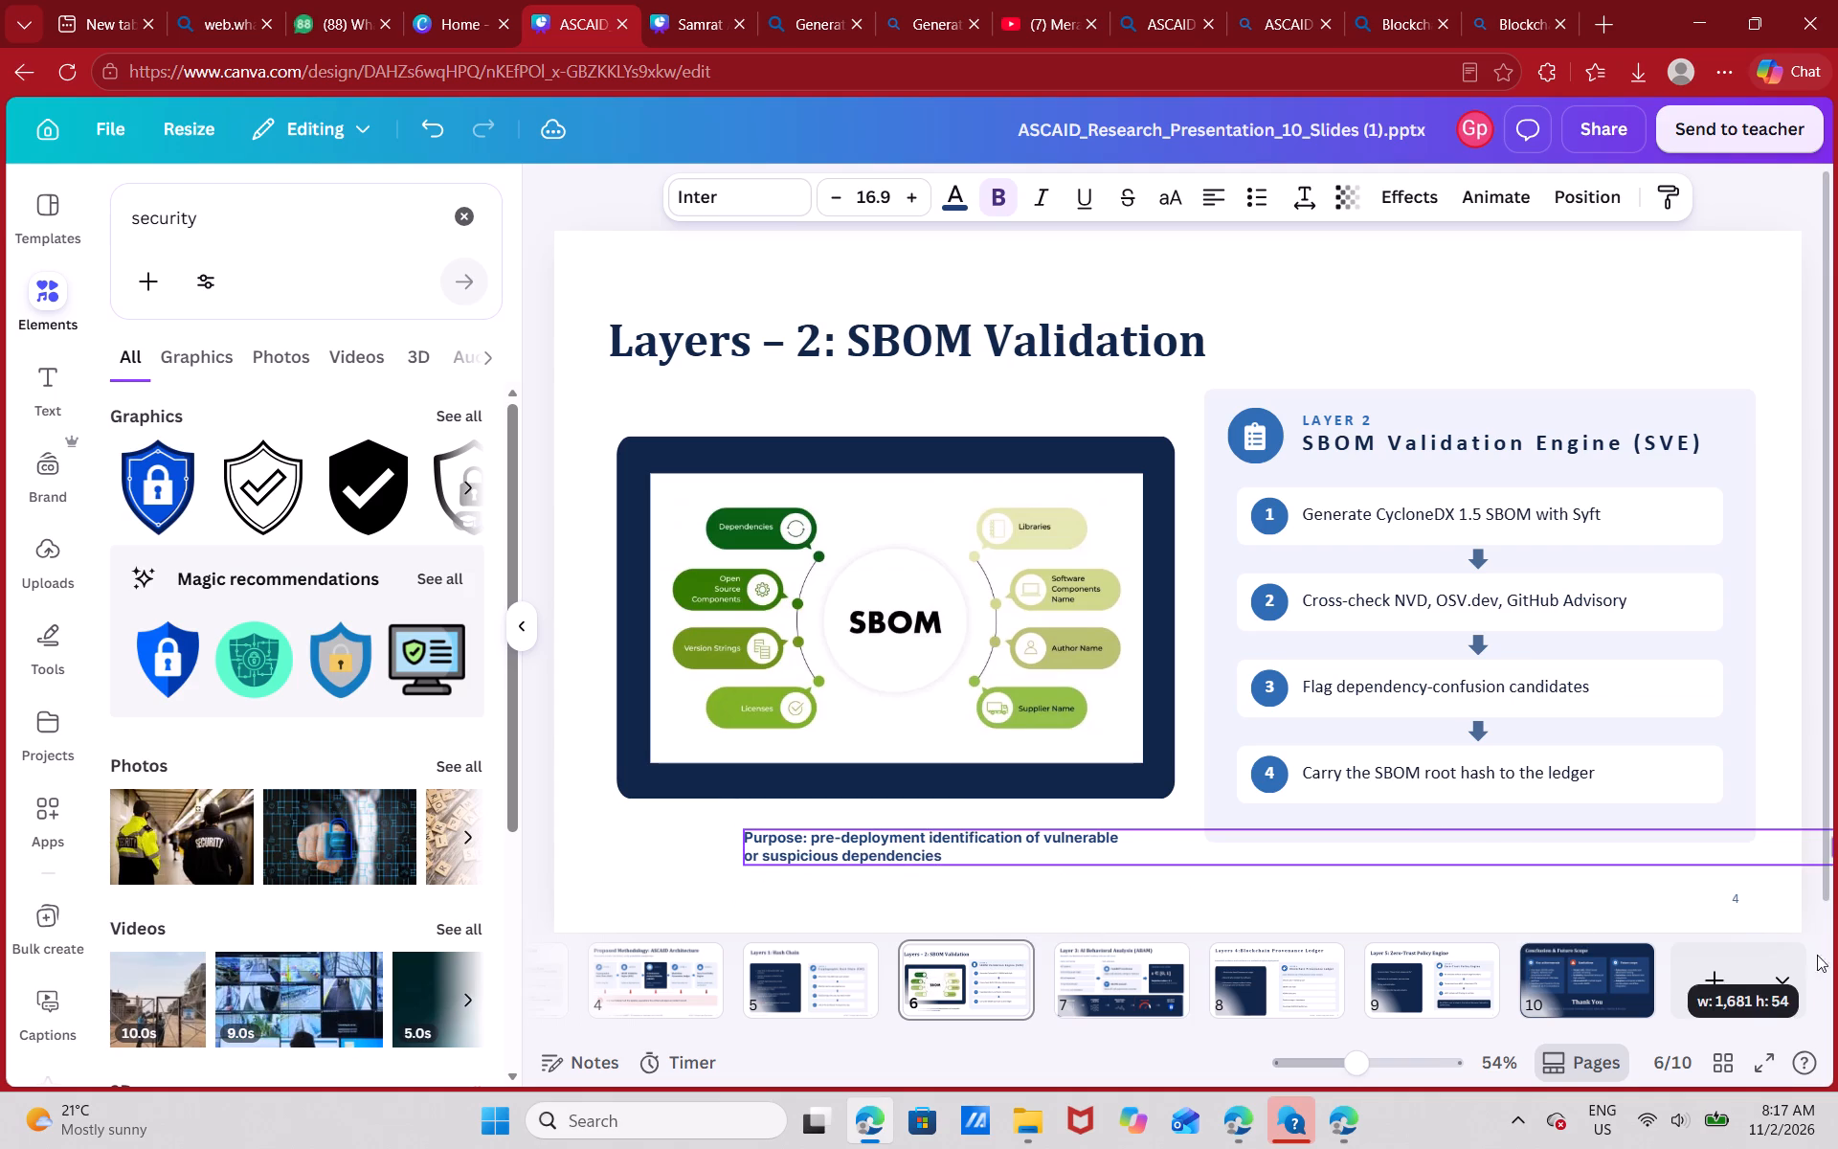
{"action": "left_click_drag", "start_coordinate": [1817, 955], "coordinate": [1443, 988]}
{"action": "left_click_drag", "start_coordinate": [1154, 843], "coordinate": [1056, 877]}
{"action": "left_click_drag", "start_coordinate": [1063, 877], "coordinate": [1065, 877]}
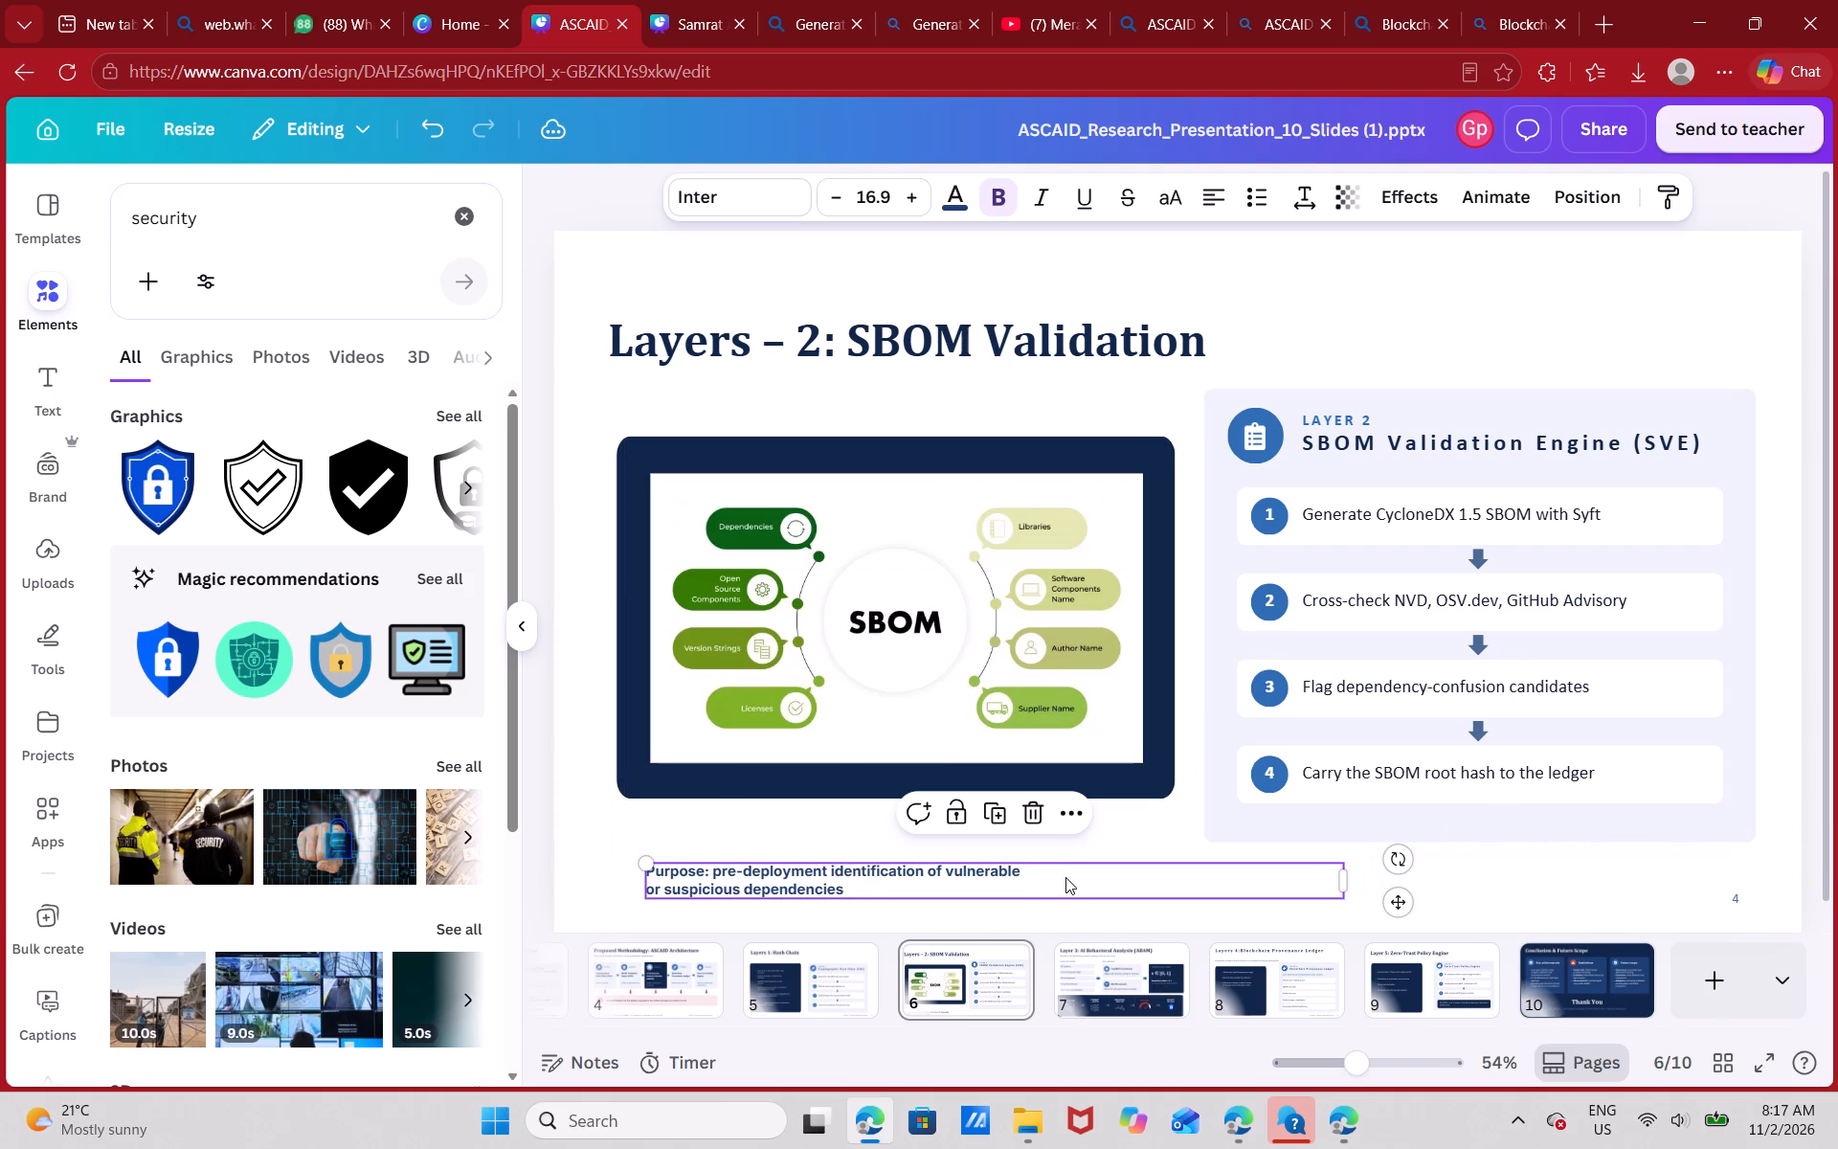
{"action": "left_click_drag", "start_coordinate": [1065, 877], "coordinate": [1058, 877]}
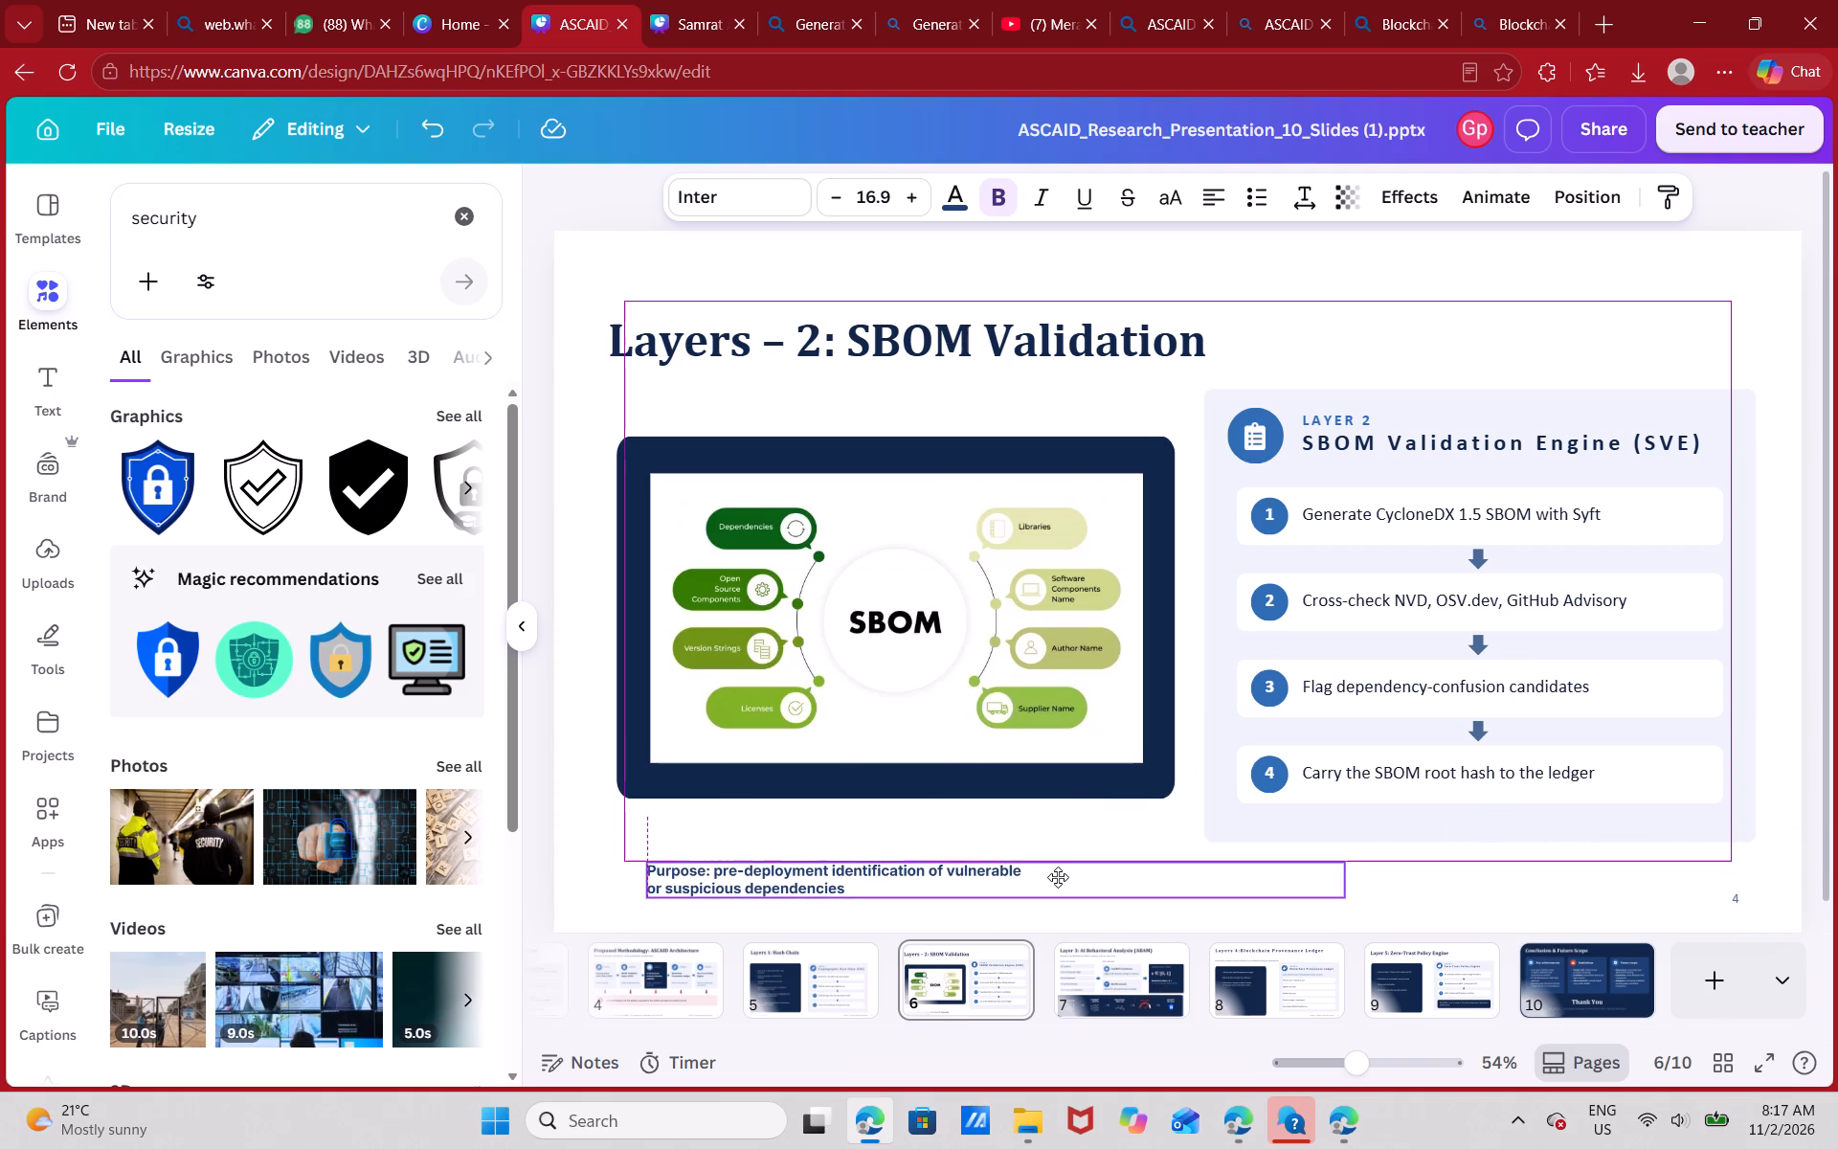
{"action": "left_click_drag", "start_coordinate": [1058, 877], "coordinate": [1043, 868]}
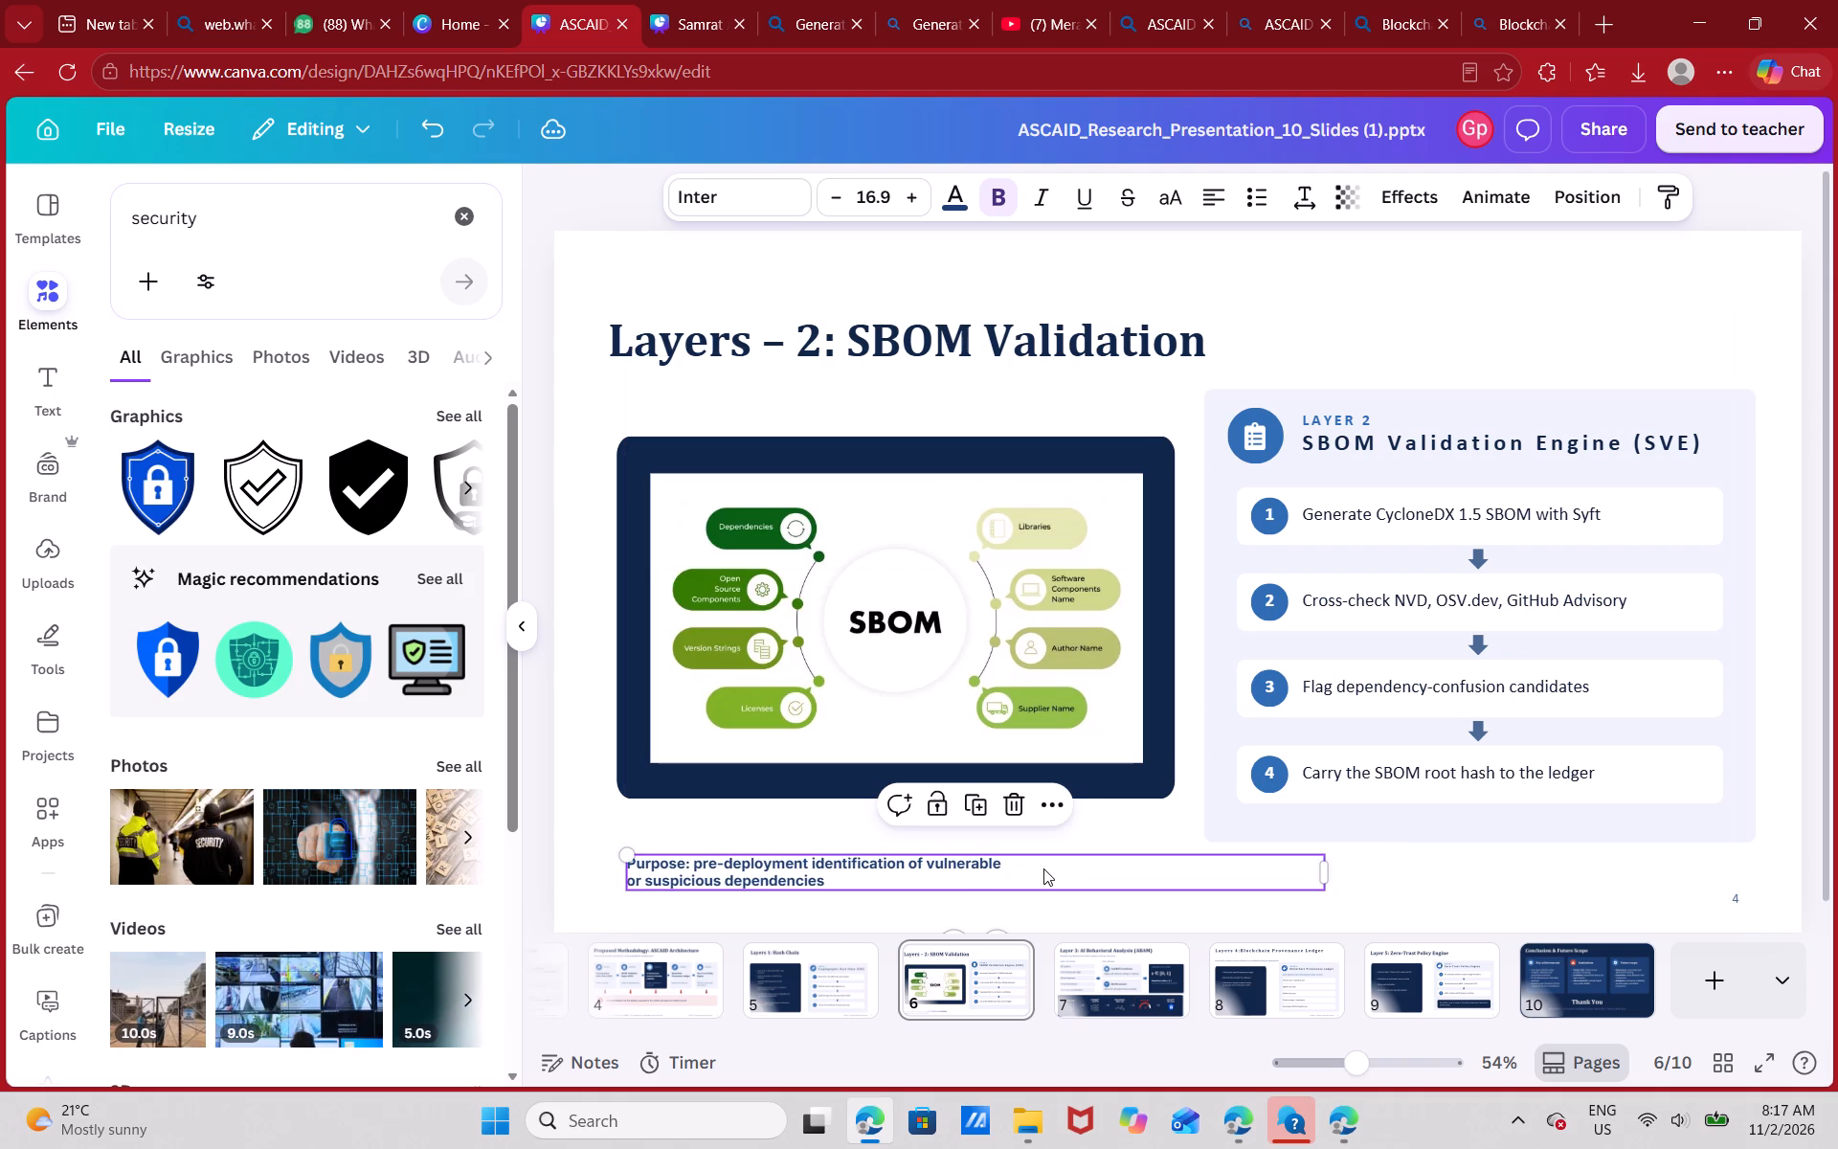
Review the Layer 3 ABAM, Layer 4 Blockchain Provenance Ledger and Layer 5 Zero-Trust Policy Engine slides.
{"action": "left_click", "coordinate": [1250, 977]}
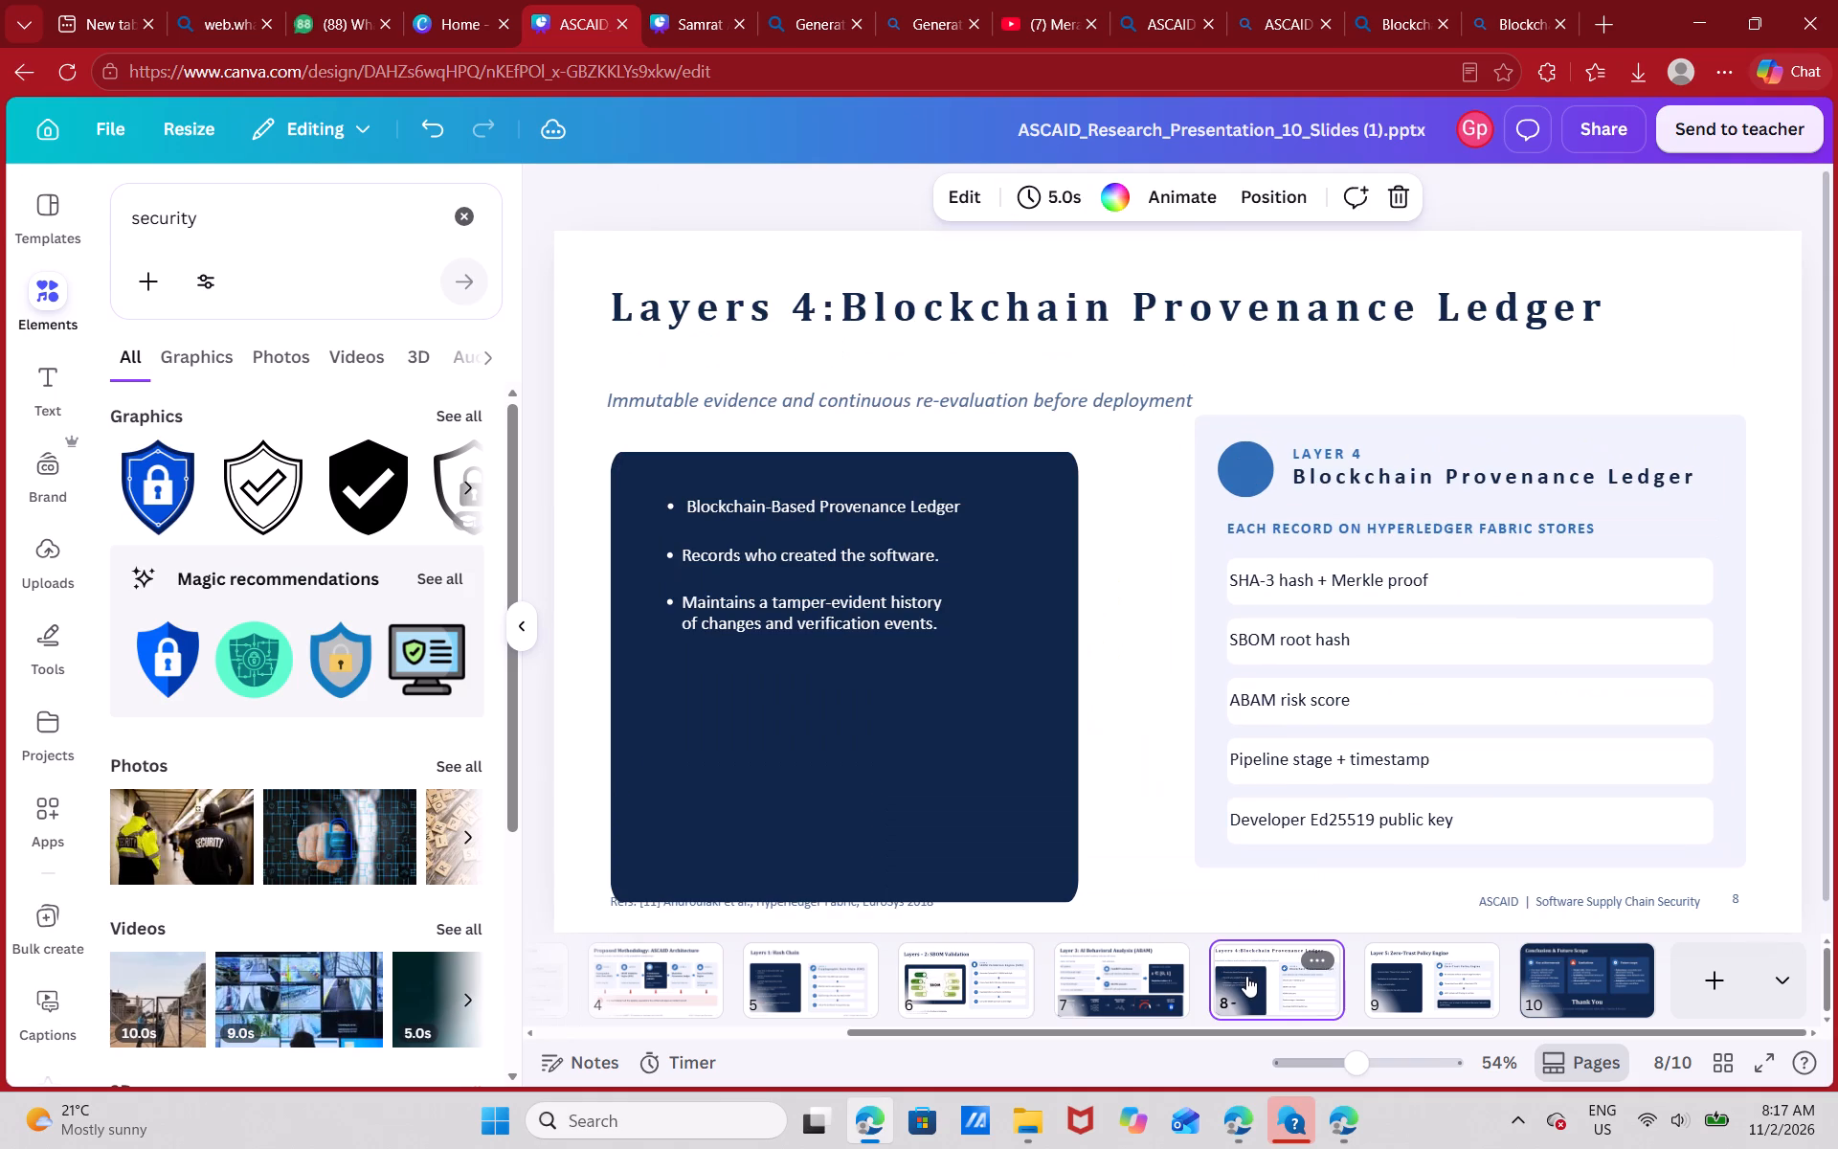
{"action": "left_click", "coordinate": [1166, 985]}
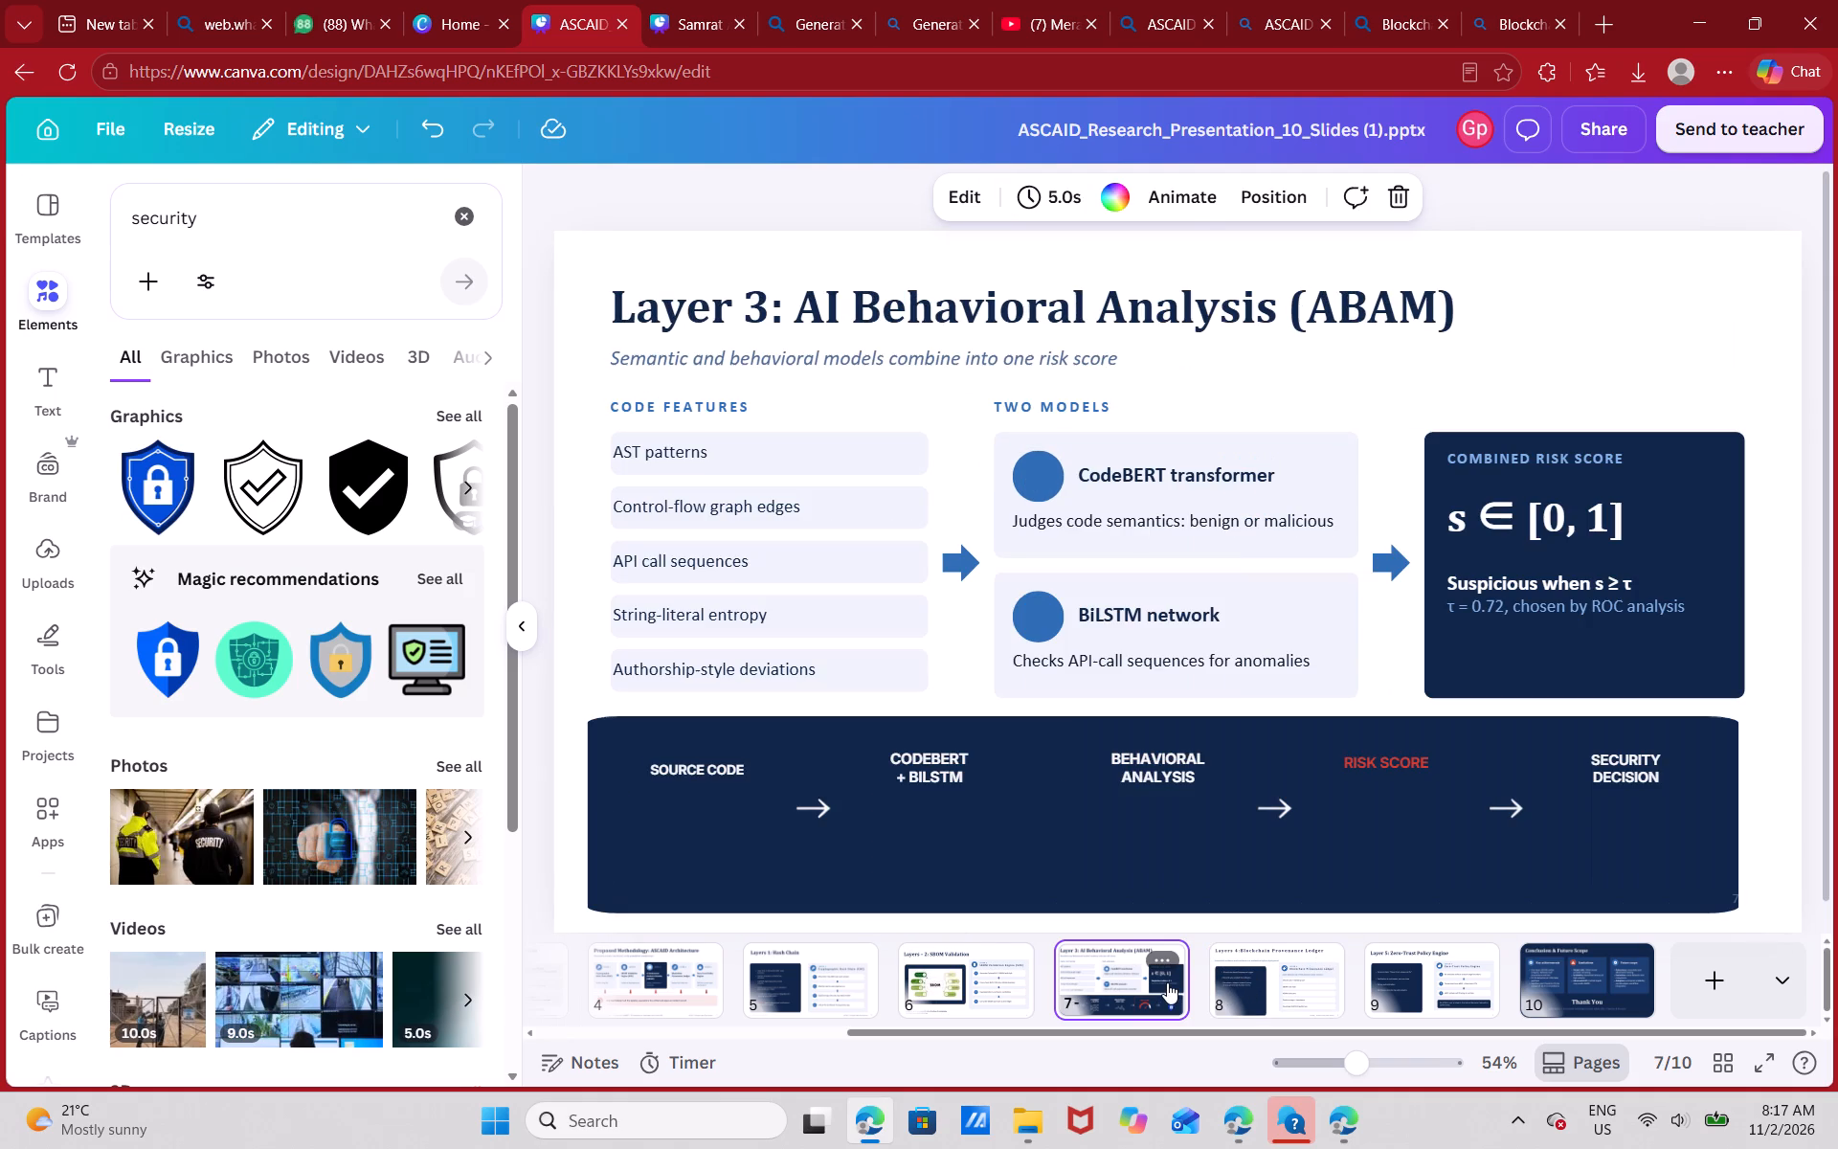
{"action": "left_click", "coordinate": [1275, 983]}
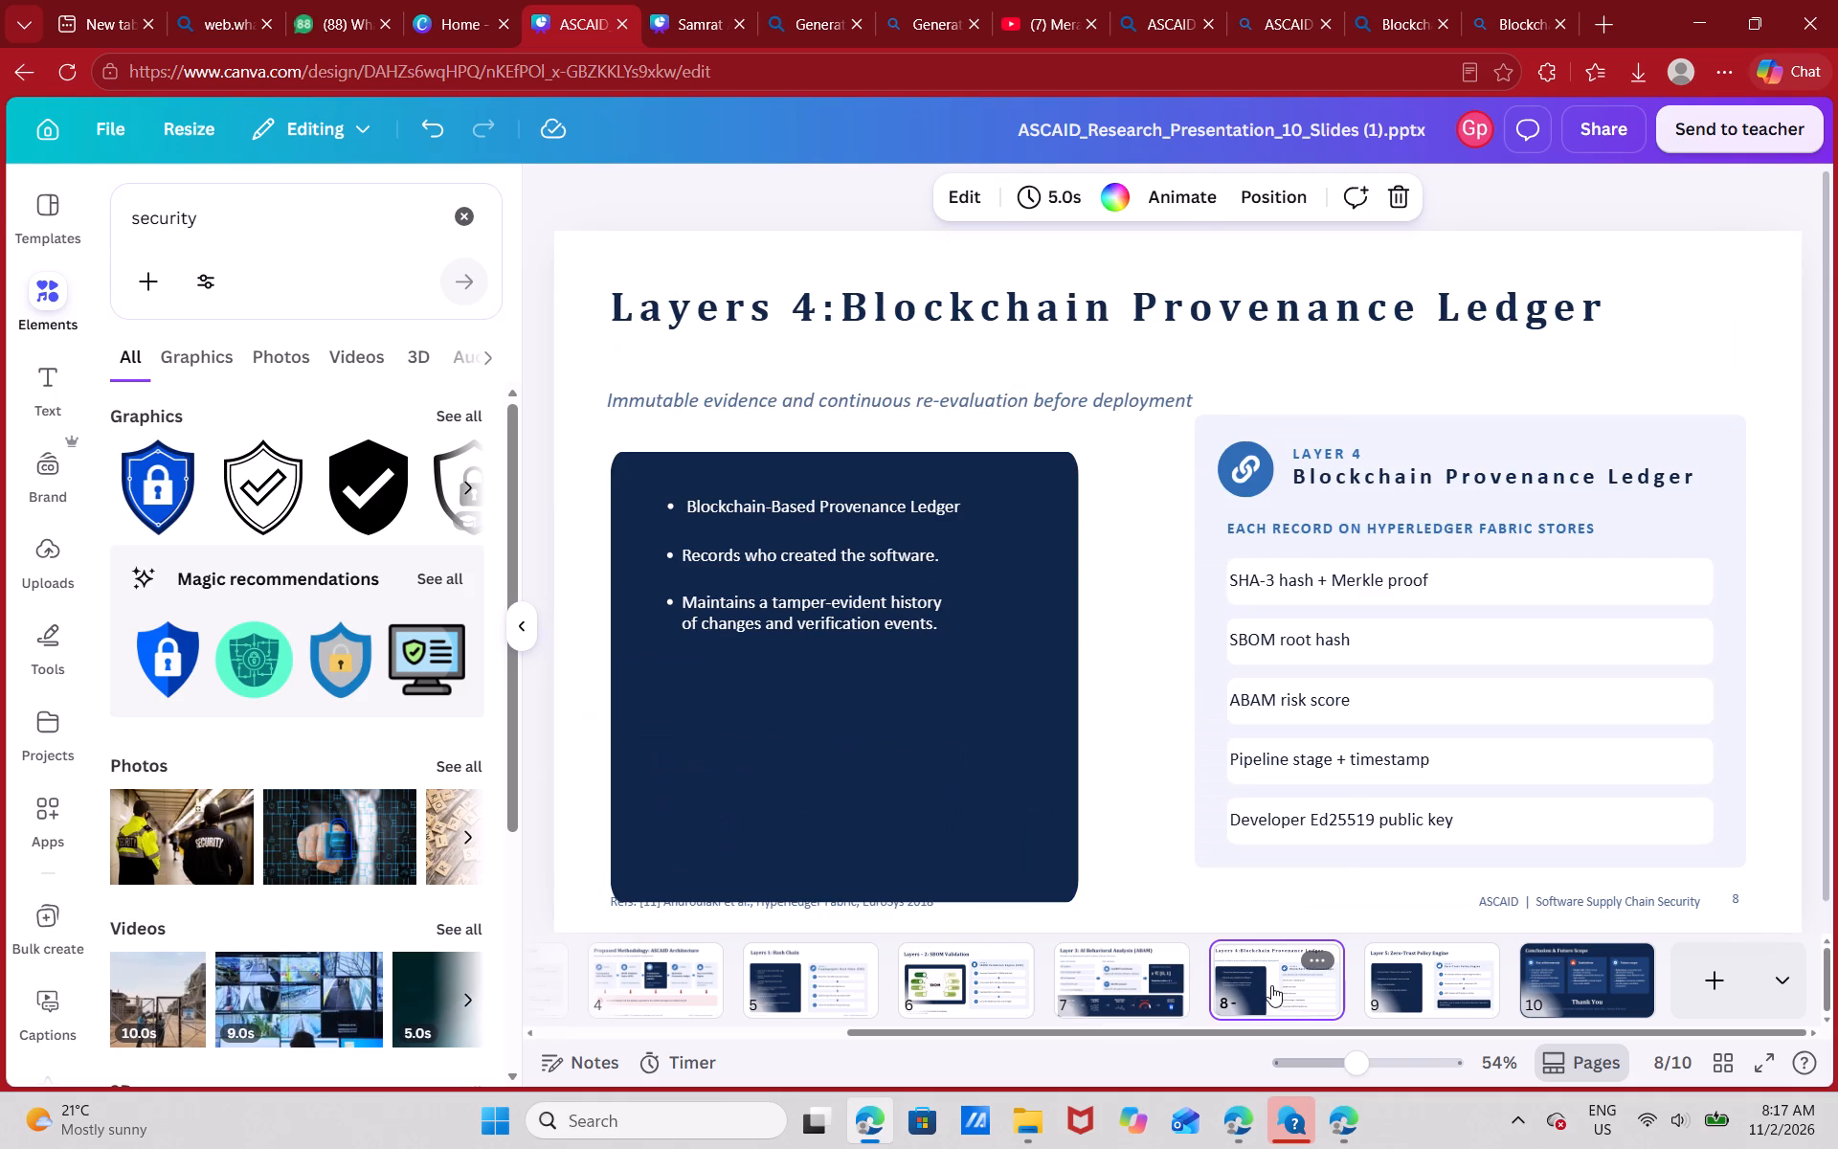
{"action": "left_click", "coordinate": [1456, 985]}
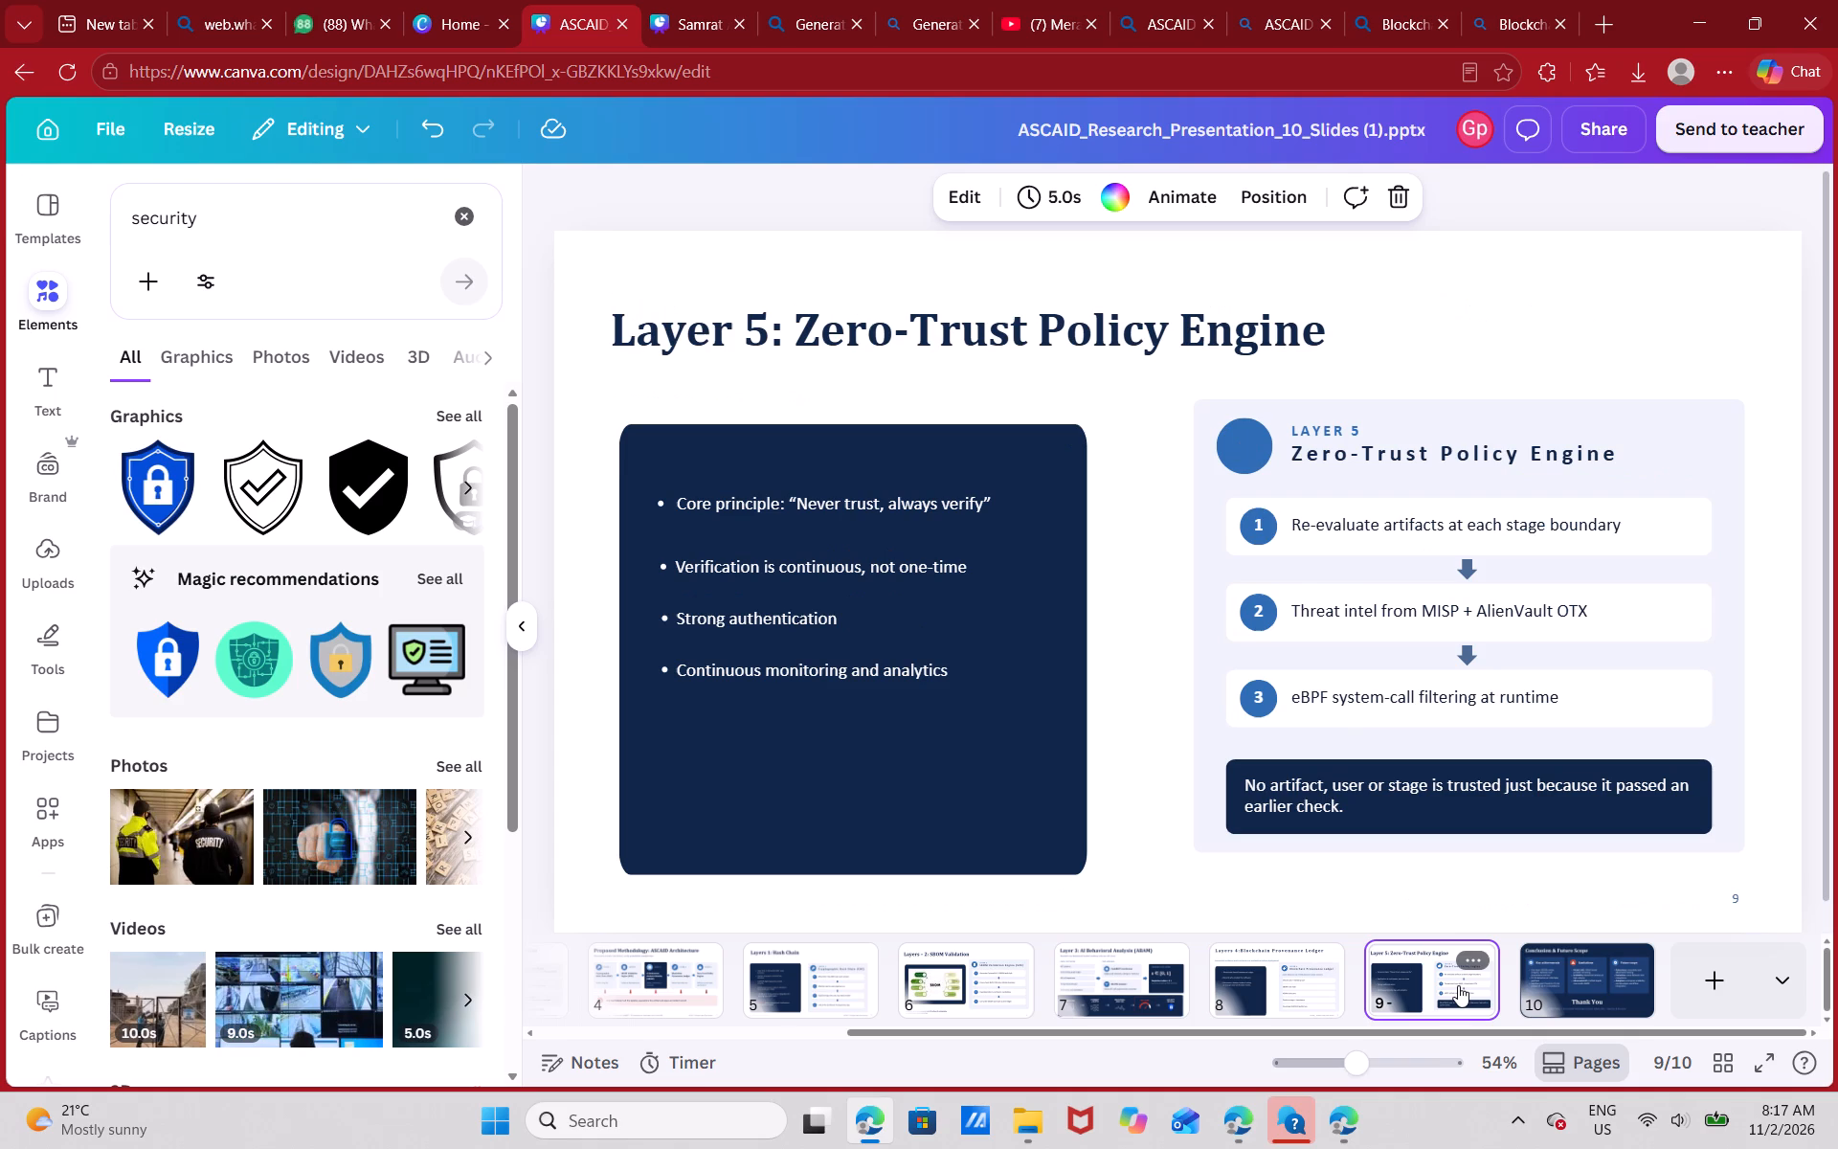